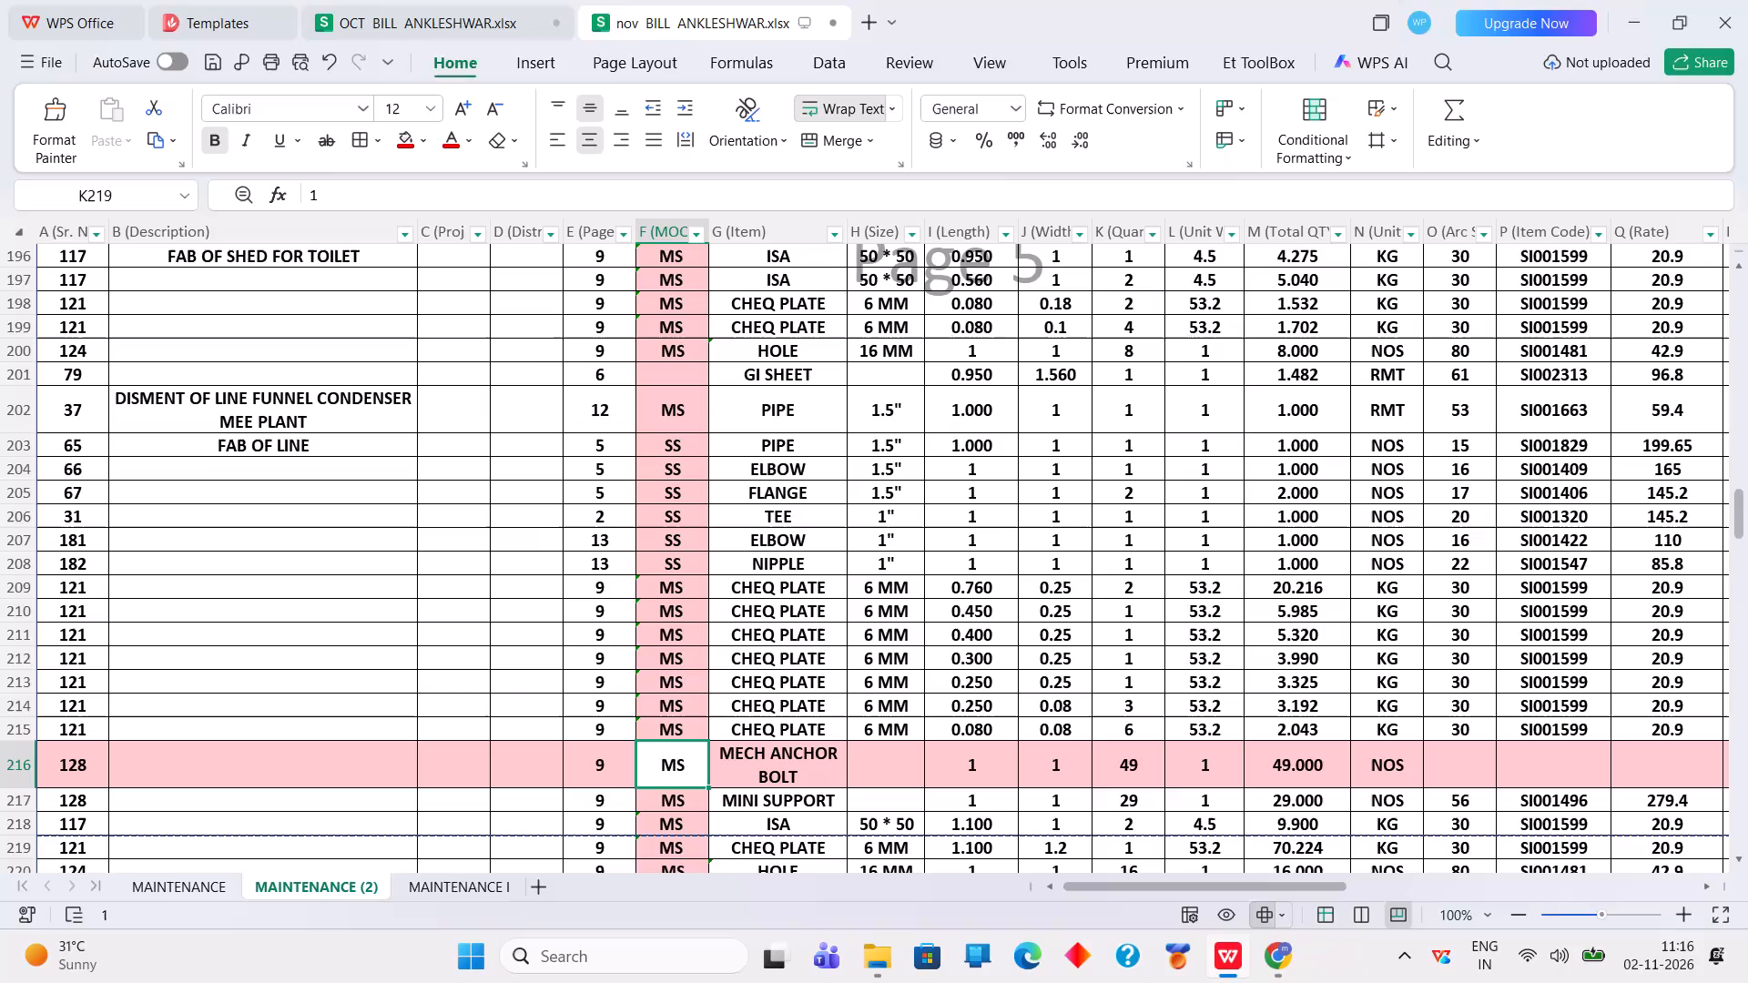
# Insert a blank row above the MECH ANCHOR BOLT row 216.
pyautogui.click(846, 758)
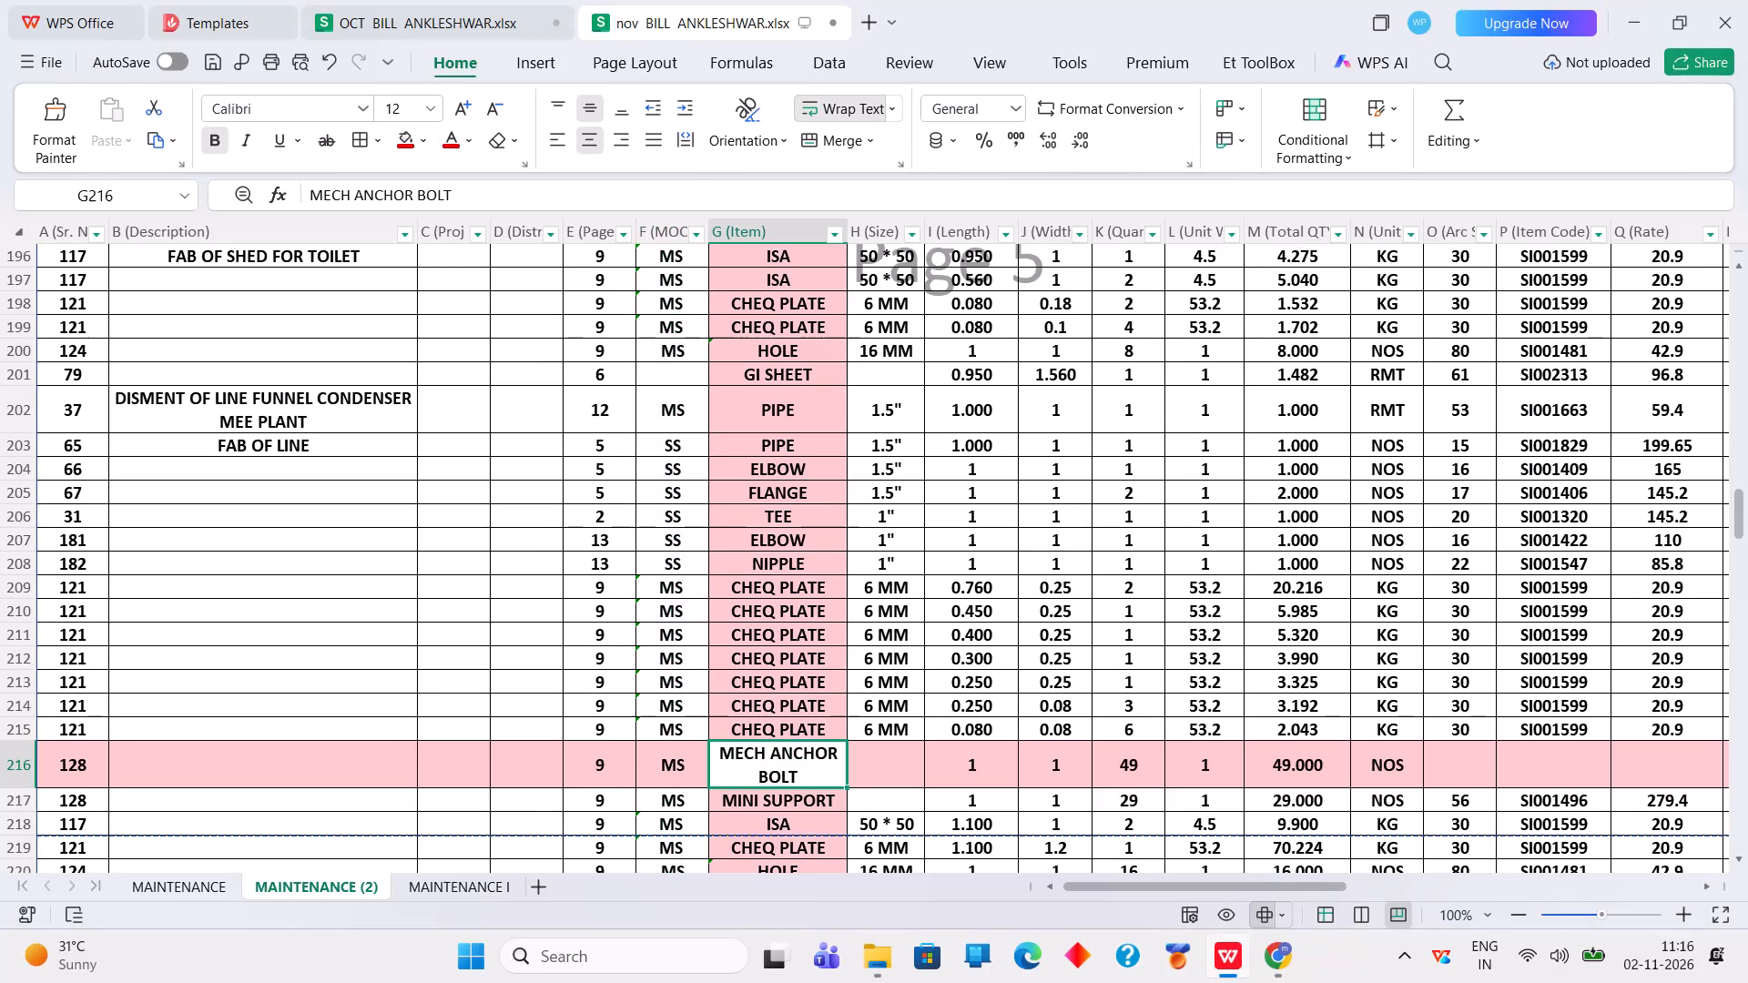
pyautogui.rightClick(828, 751)
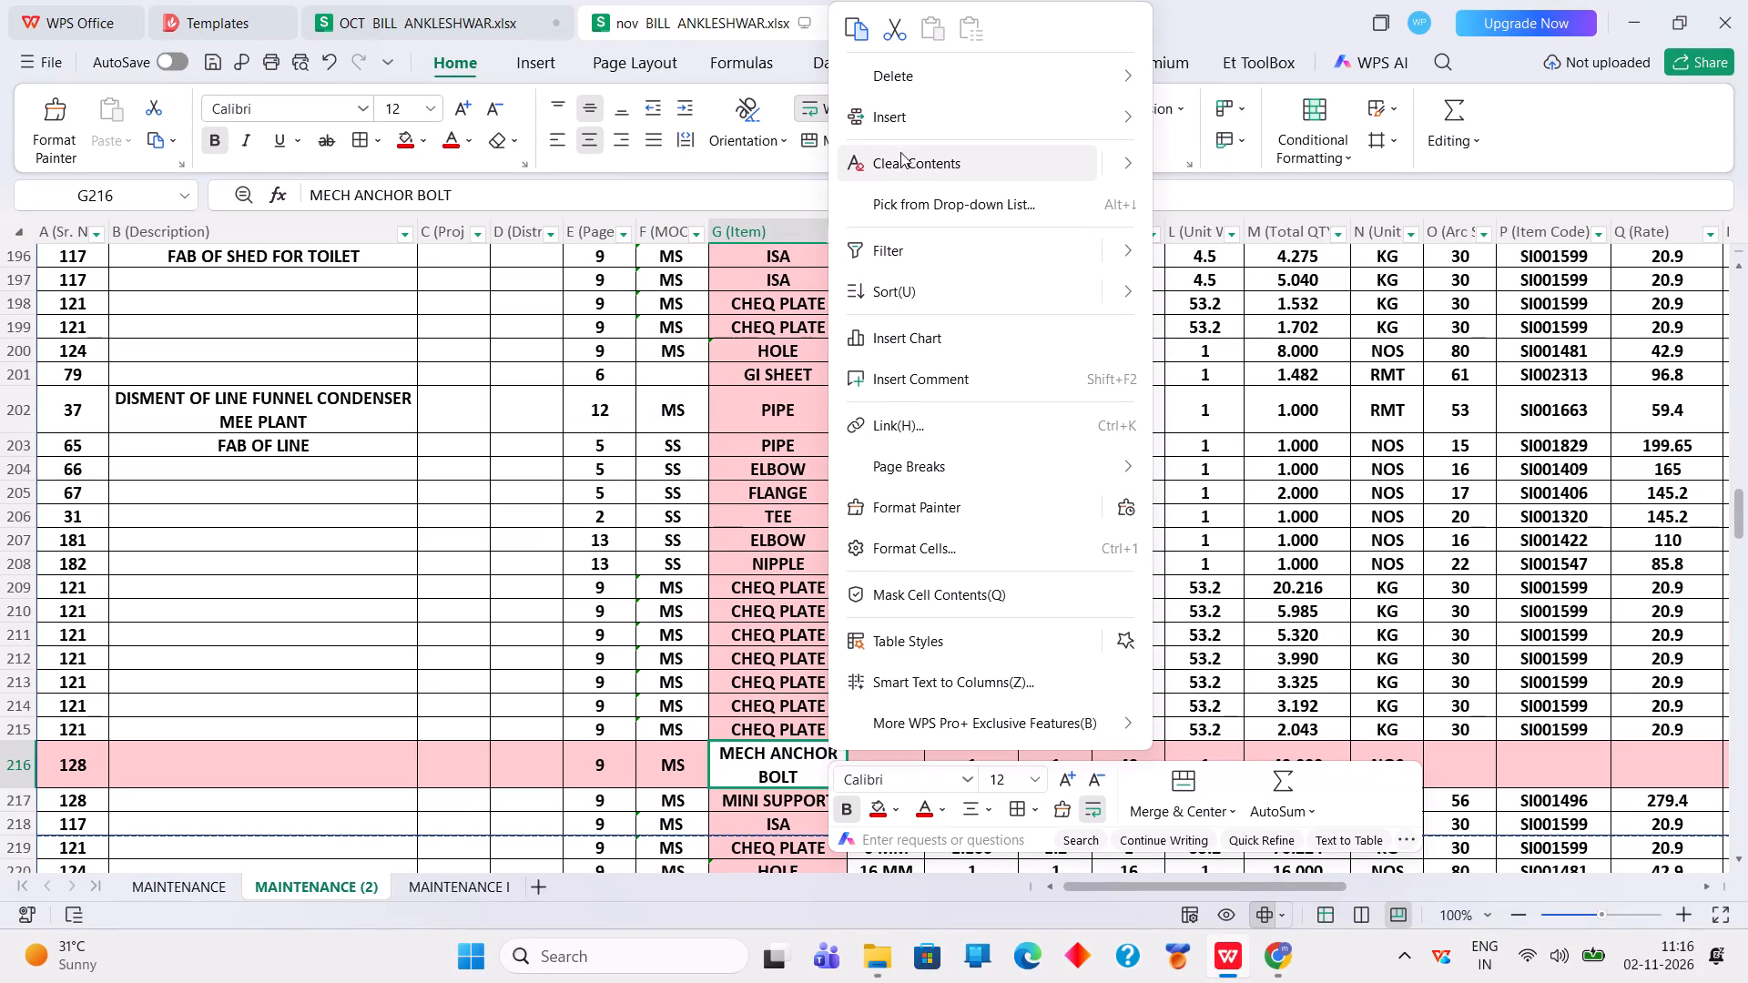
pyautogui.click(1207, 202)
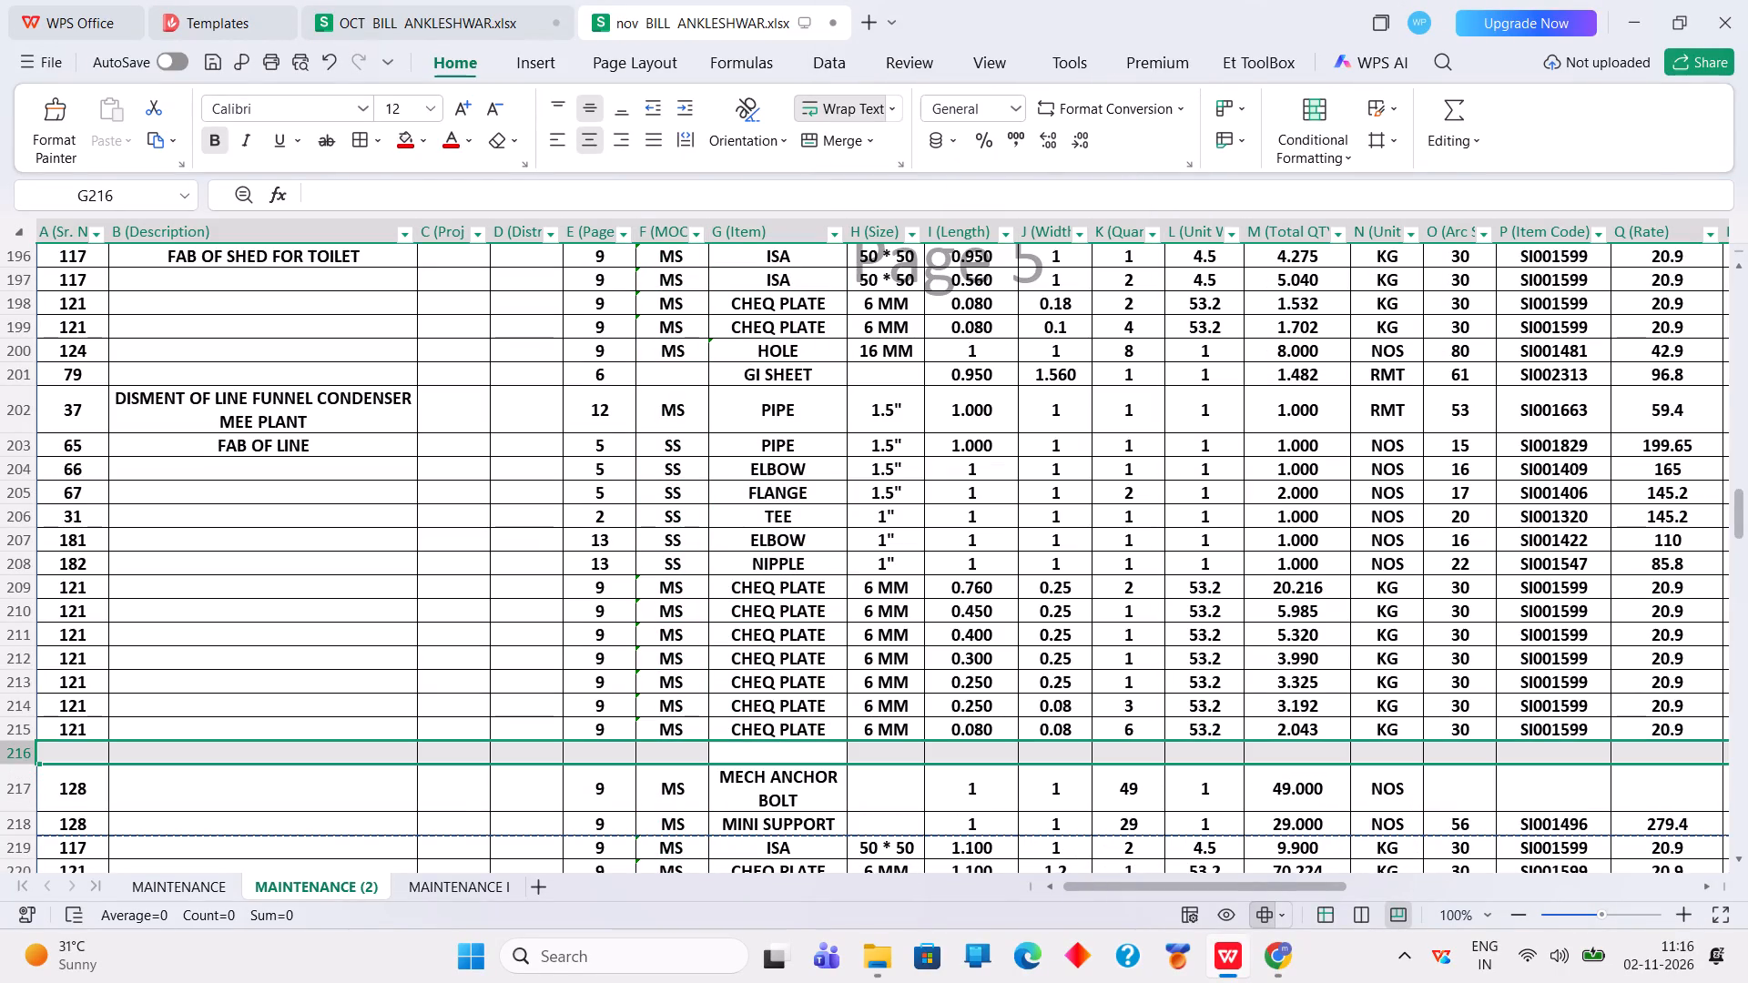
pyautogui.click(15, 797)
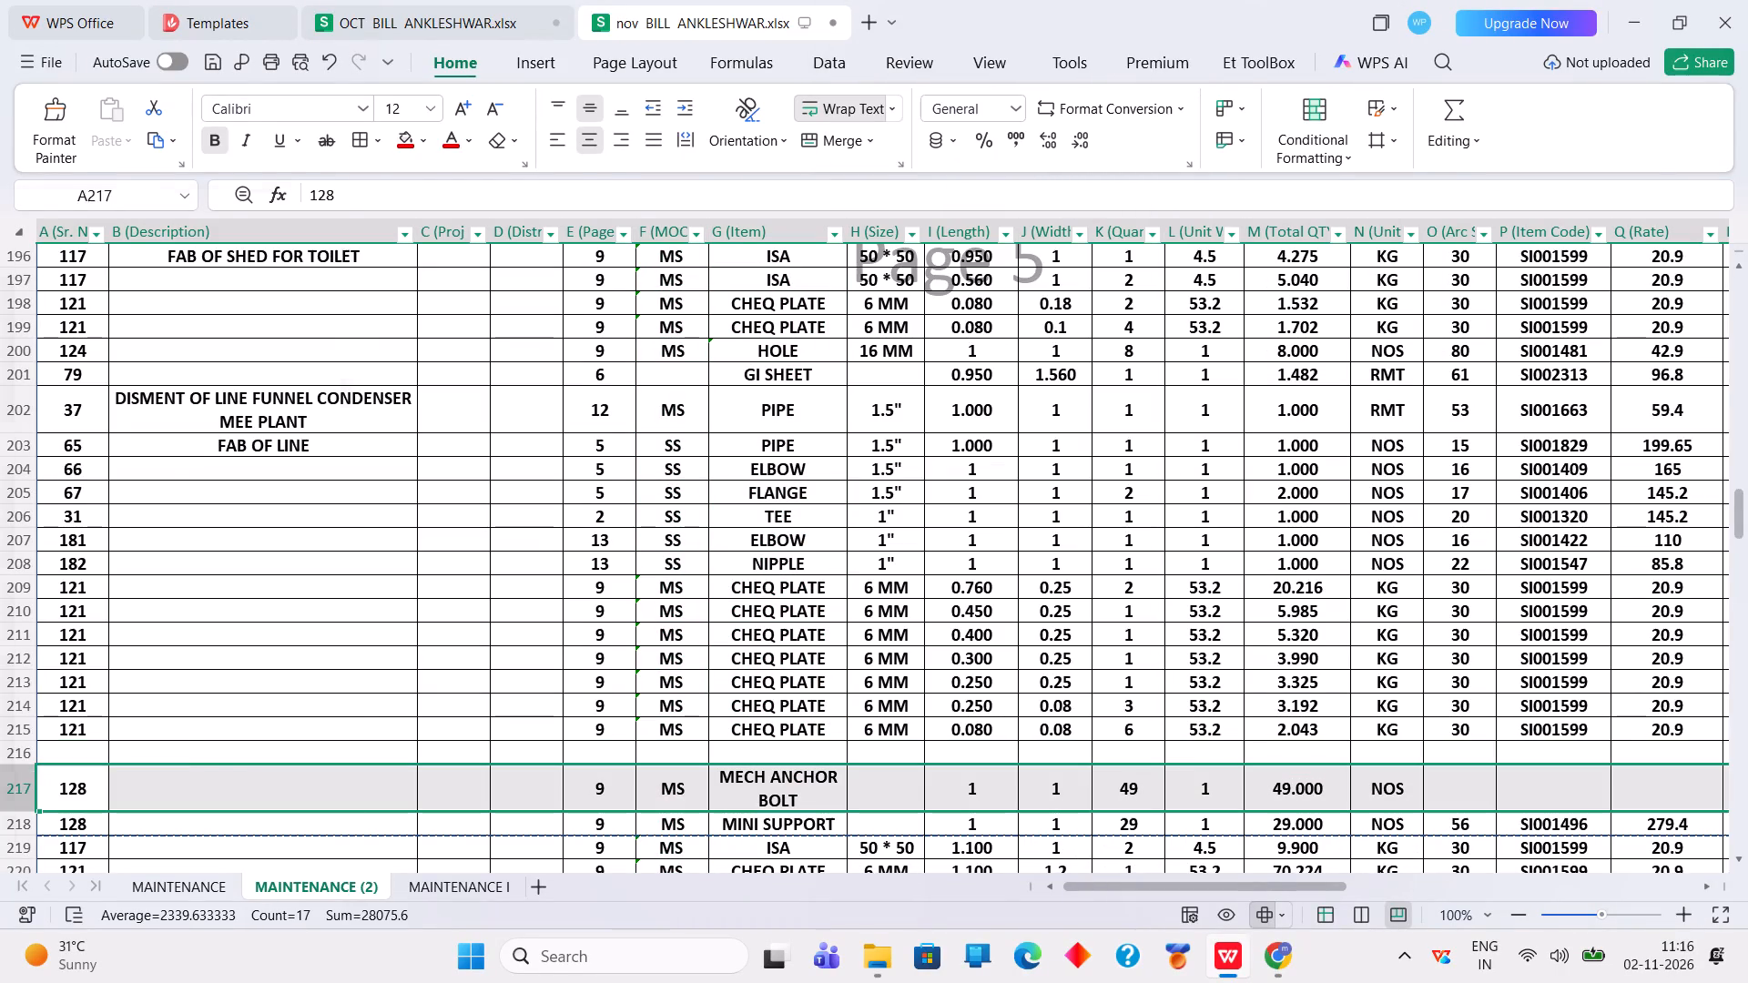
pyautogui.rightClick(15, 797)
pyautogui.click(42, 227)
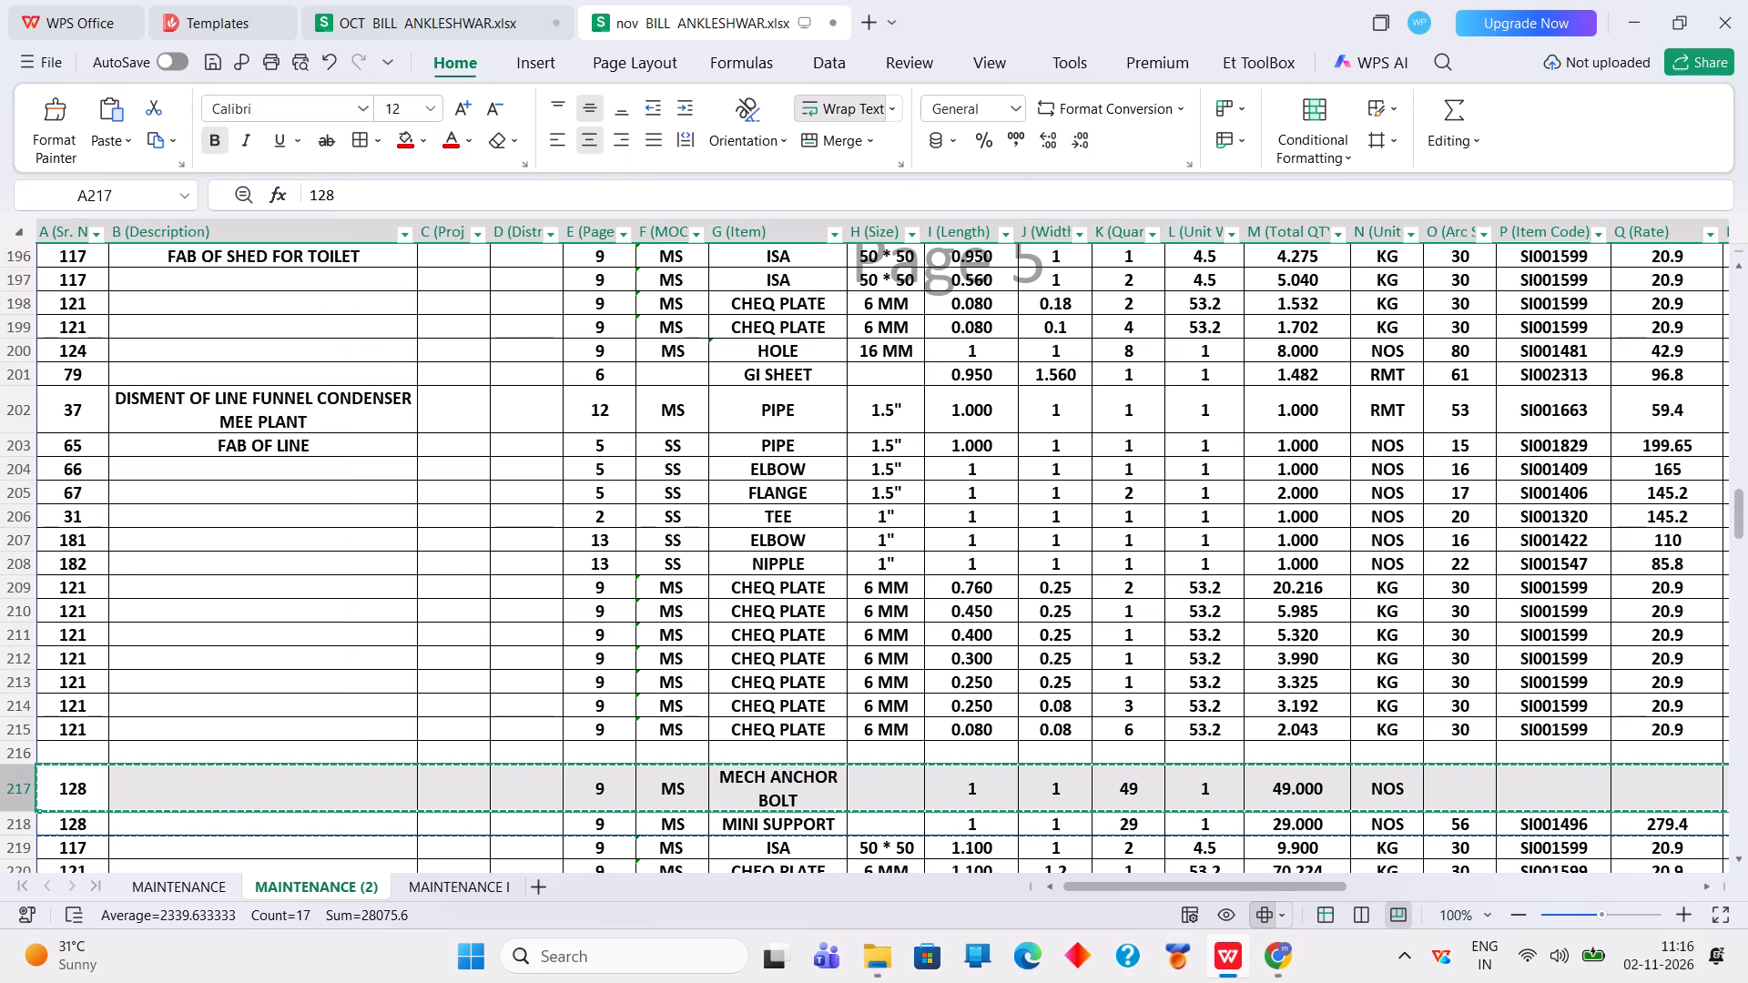
# Copy the 16 MM HOLE row 200 into the blank row 216.
pyautogui.click(22, 350)
pyautogui.rightClick(20, 349)
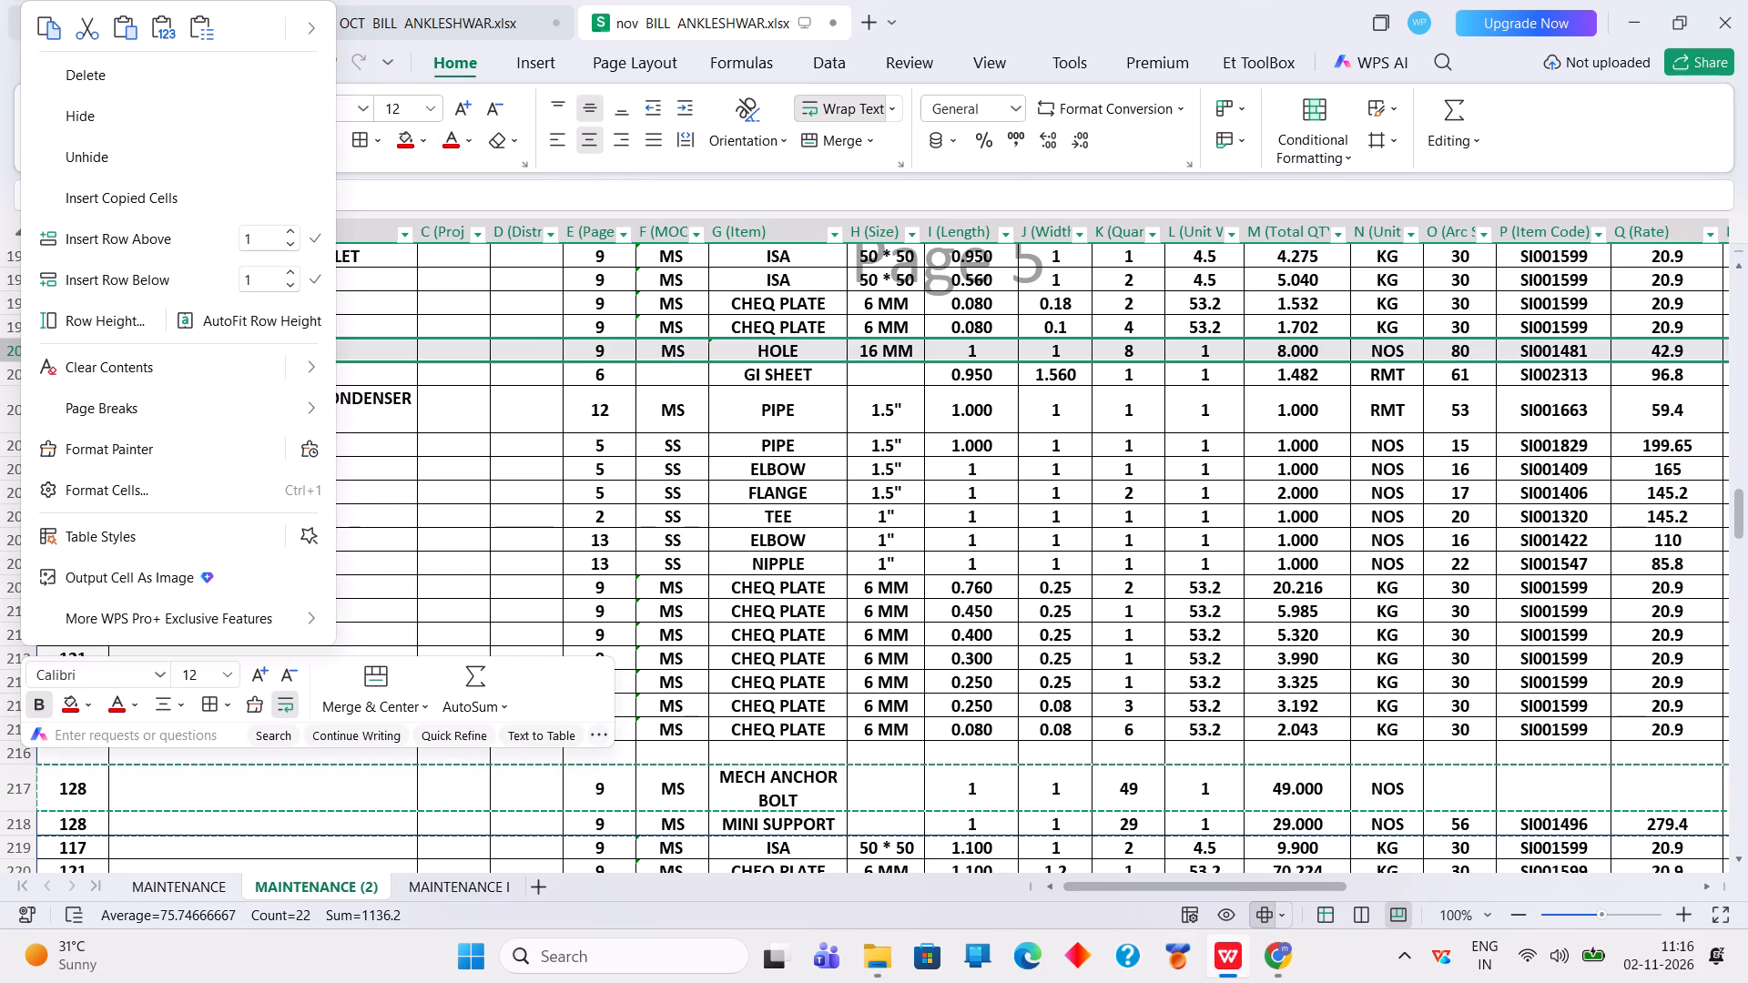
pyautogui.click(57, 29)
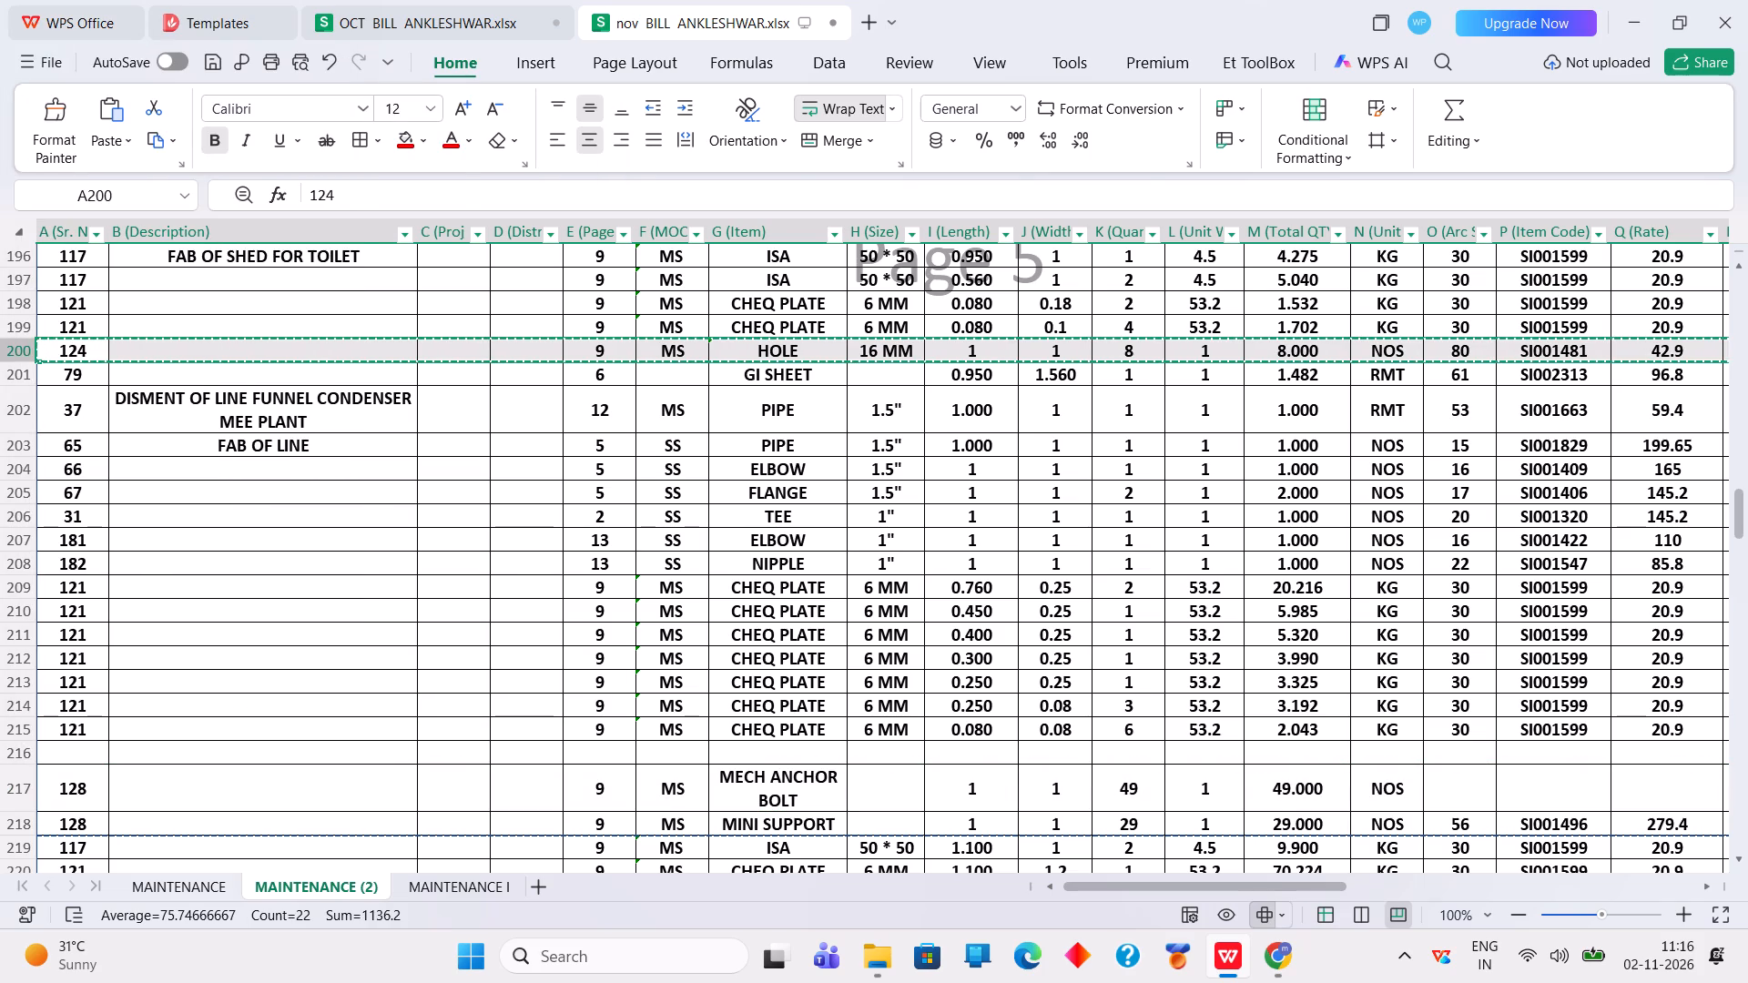
pyautogui.click(27, 752)
pyautogui.rightClick(27, 752)
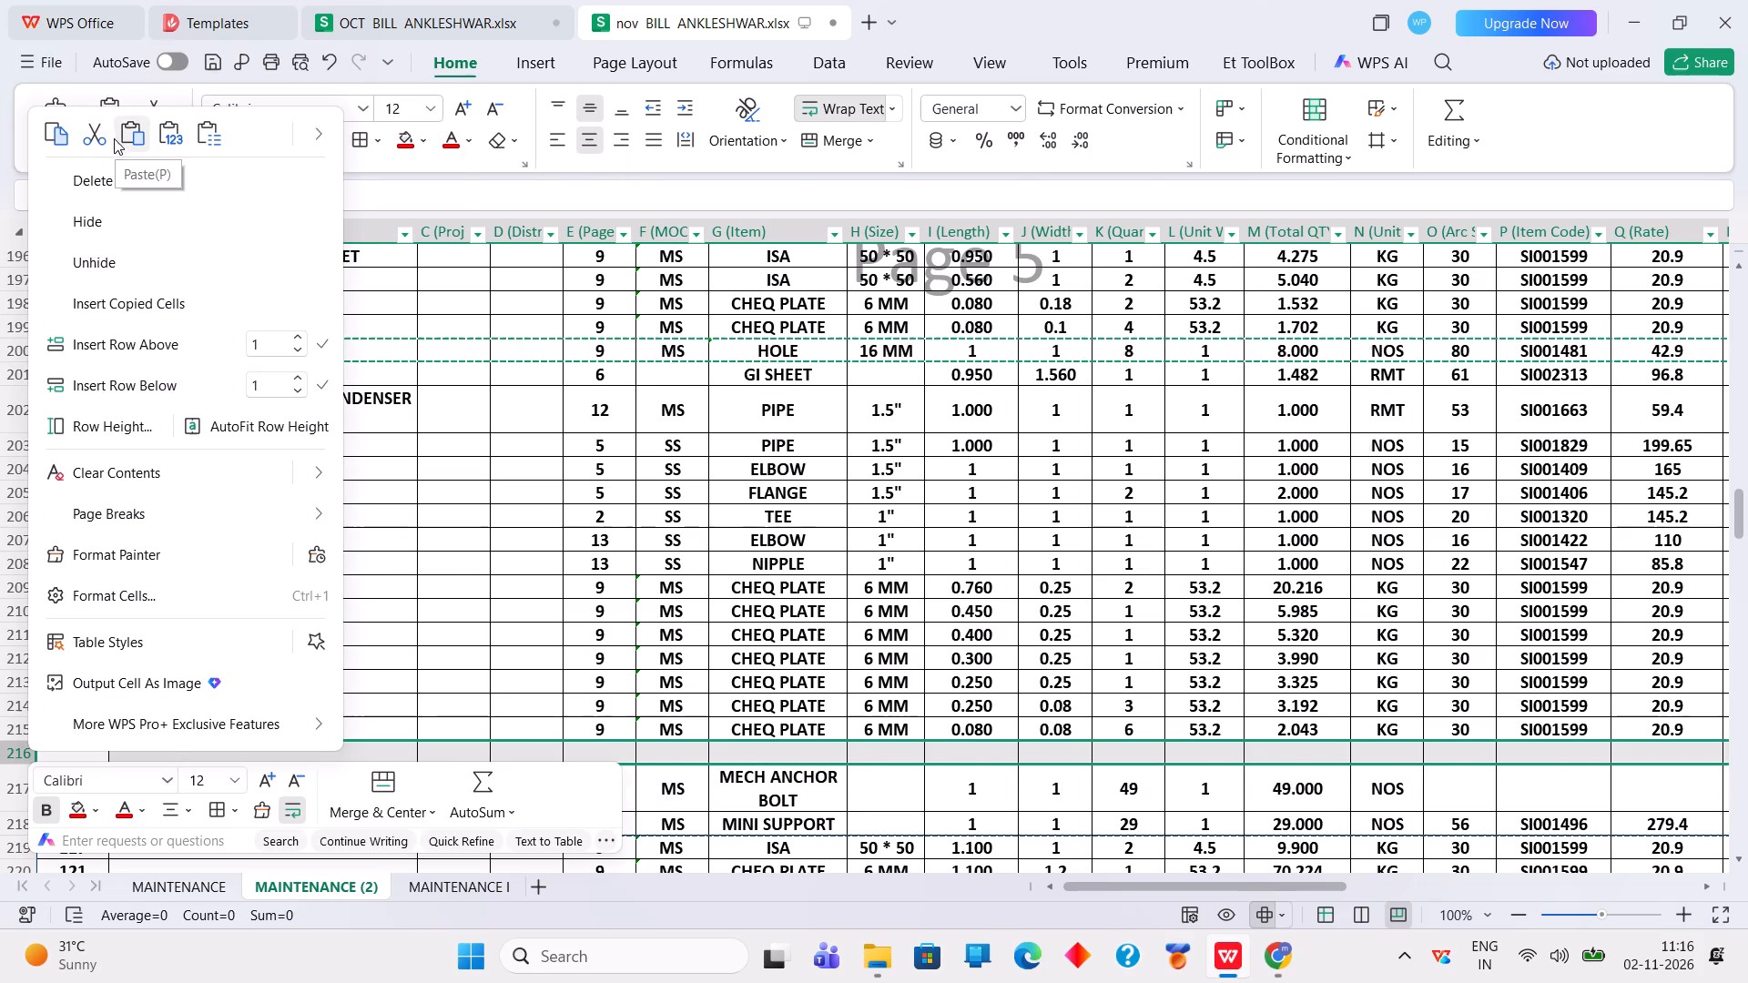
pyautogui.click(132, 132)
# Set the quantities to 49 for the HOLE in row 216, 29 for the MECH ANCHOR BOLT and 2 for the MINI SUPPORT.
pyautogui.click(1130, 751)
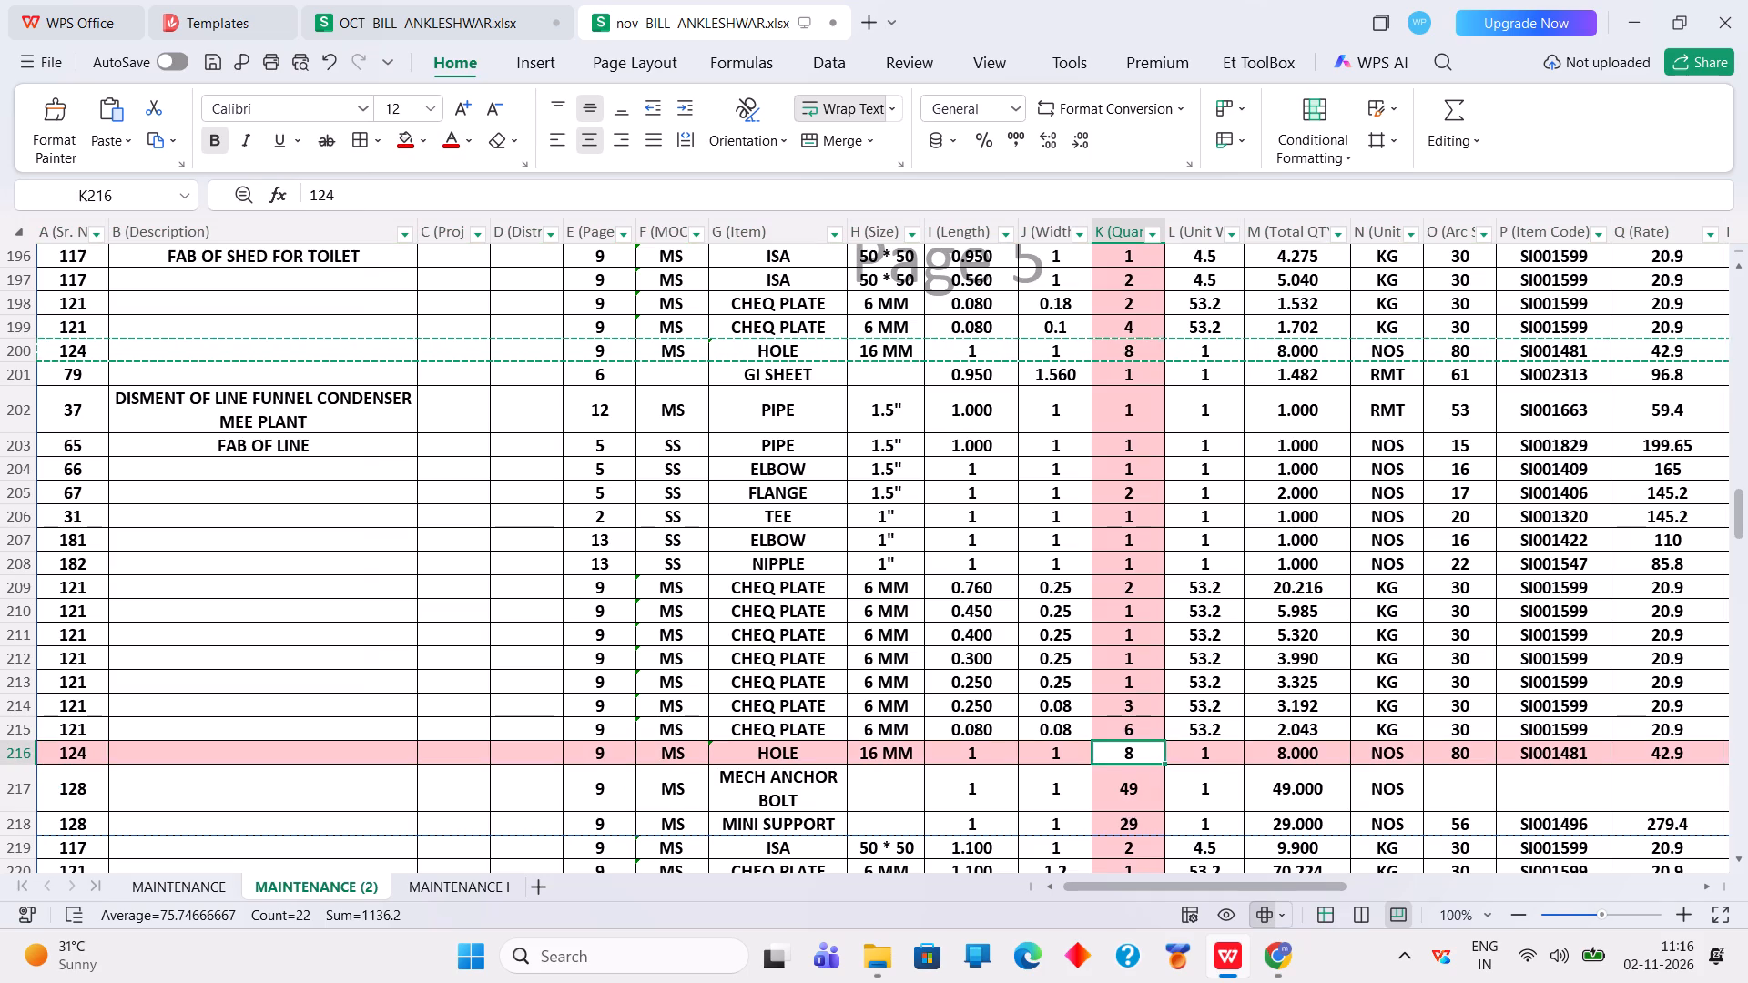
pyautogui.write('49')
pyautogui.press('Return')
pyautogui.write('29')
pyautogui.press('Return')
pyautogui.press('2')
pyautogui.press('Return')
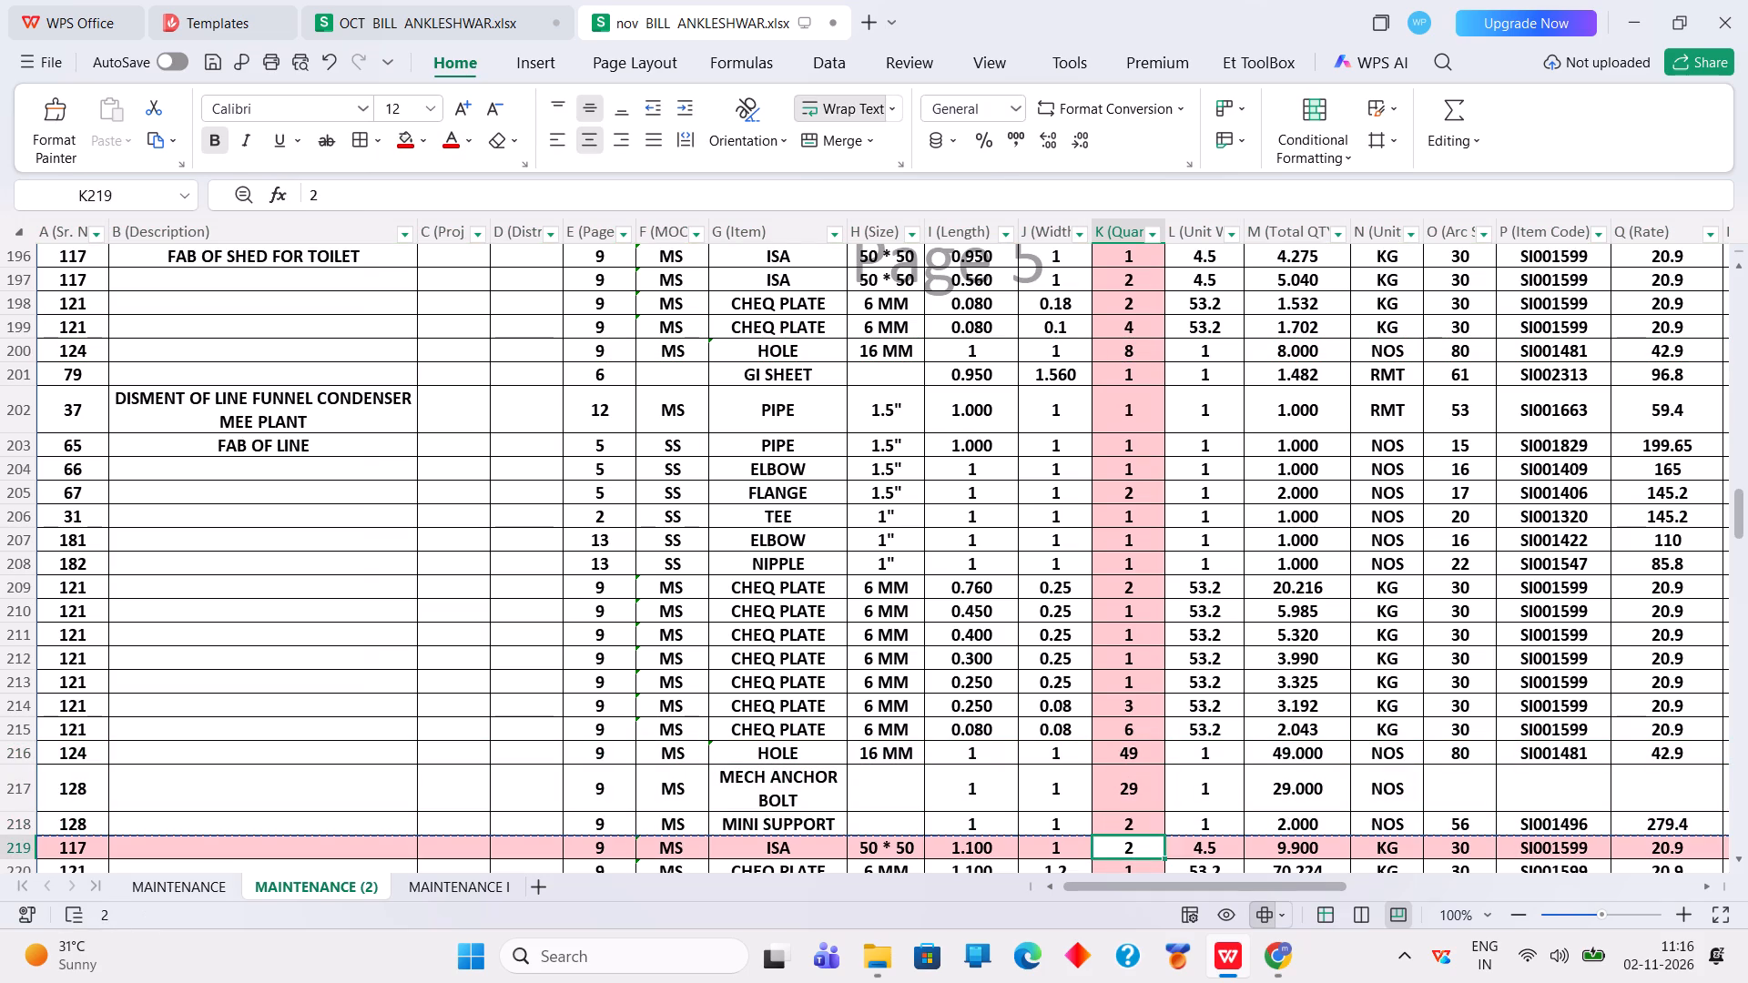
# Set the ISA length in row 219 to 0.75 and the CHEQ PLATE length and width in row 220 to 0.050 each.
pyautogui.click(989, 858)
pyautogui.write('.75')
pyautogui.press('Return')
pyautogui.write('.050')
pyautogui.press('Return')
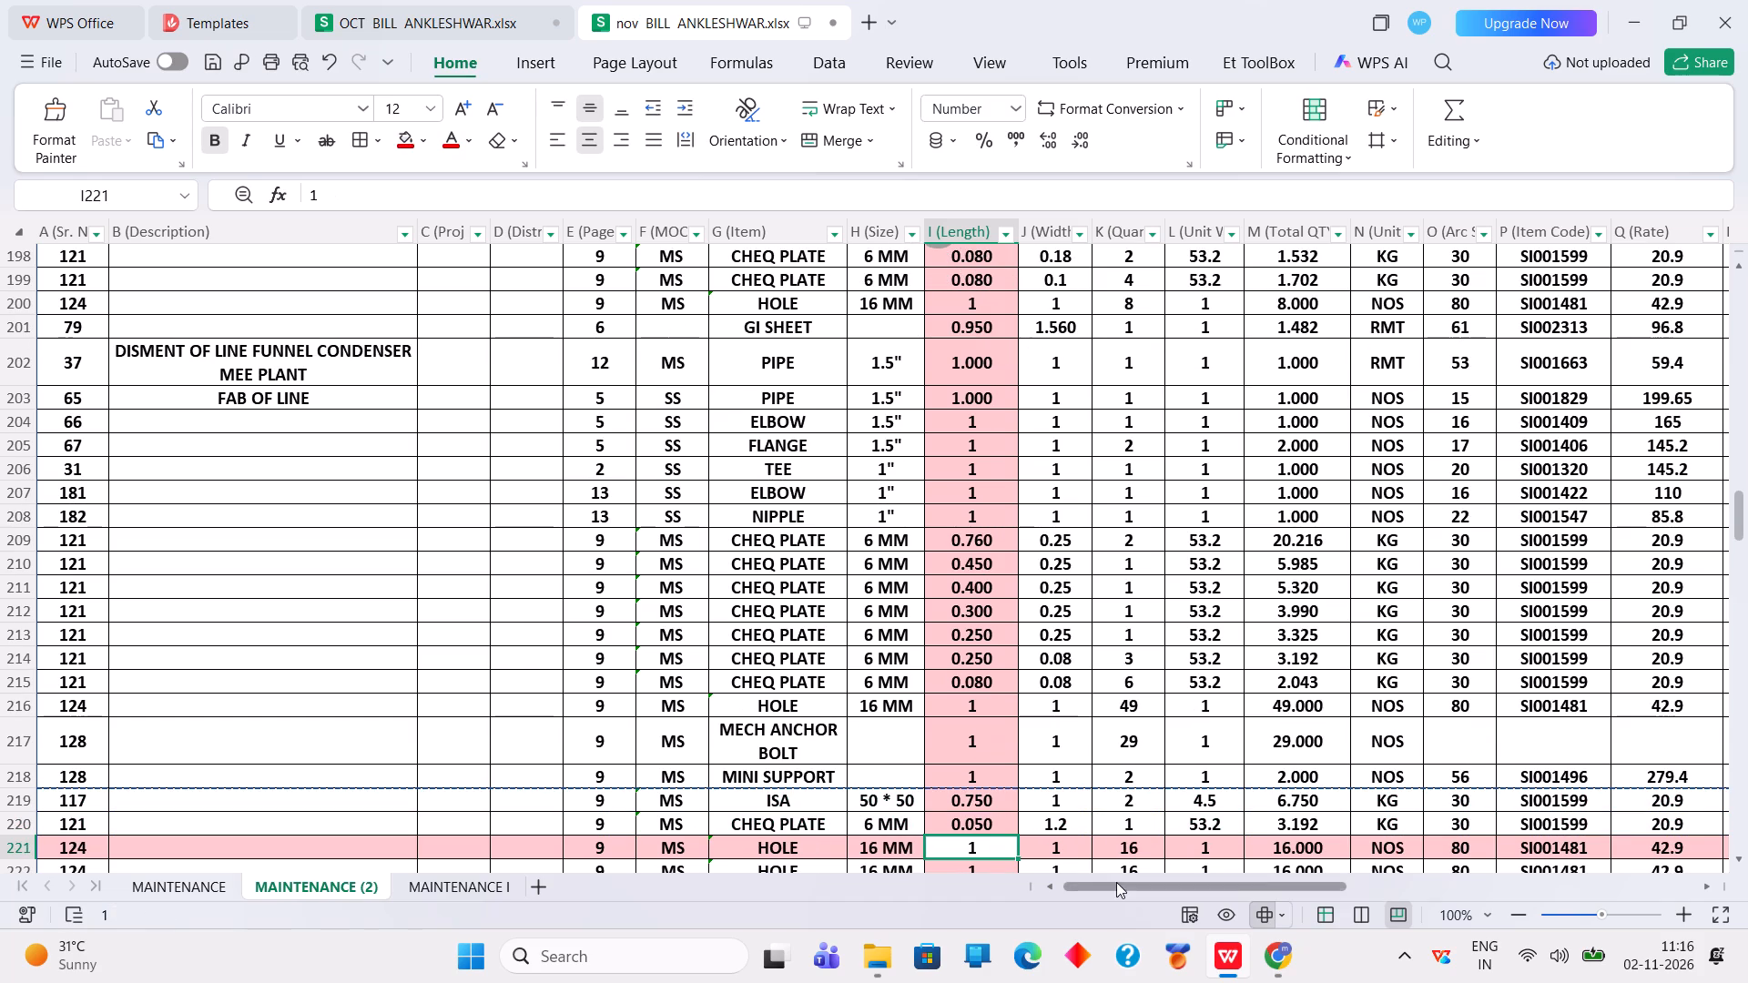
pyautogui.click(1058, 830)
pyautogui.write('.050')
pyautogui.press('Return')
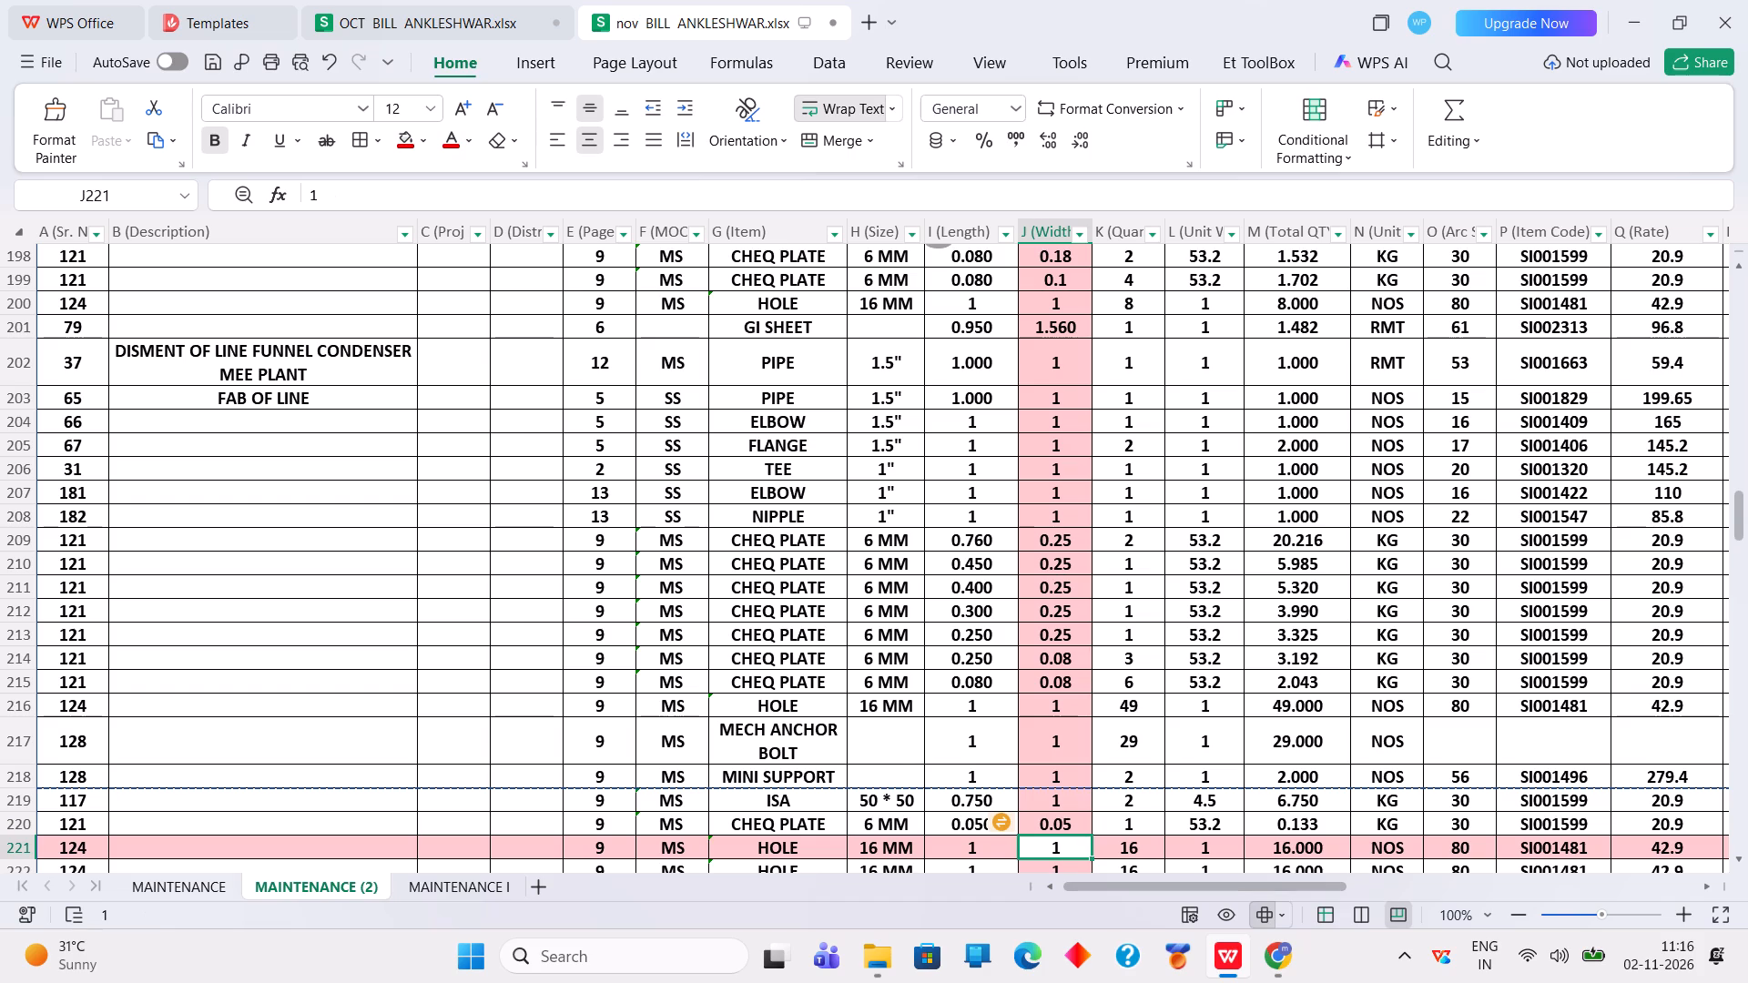
# Enter the description FAB OF SUPPORT FOR ETP PLANT for the ISA row 219.
pyautogui.click(467, 802)
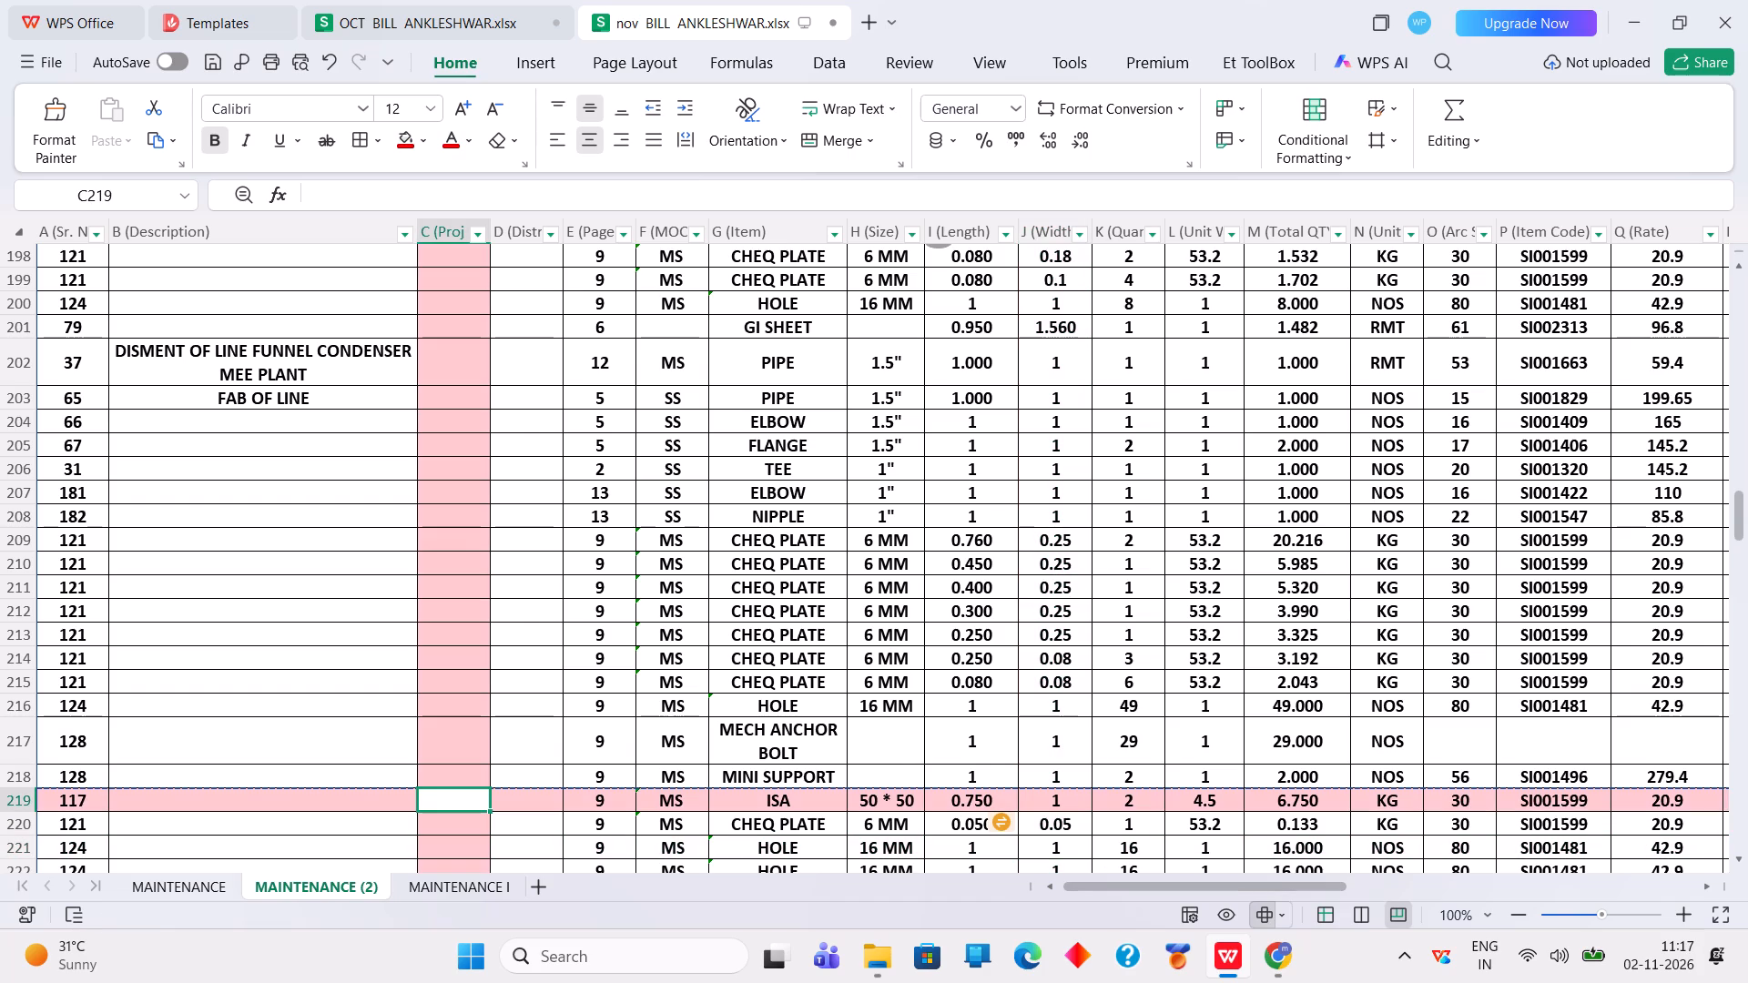
pyautogui.click(290, 795)
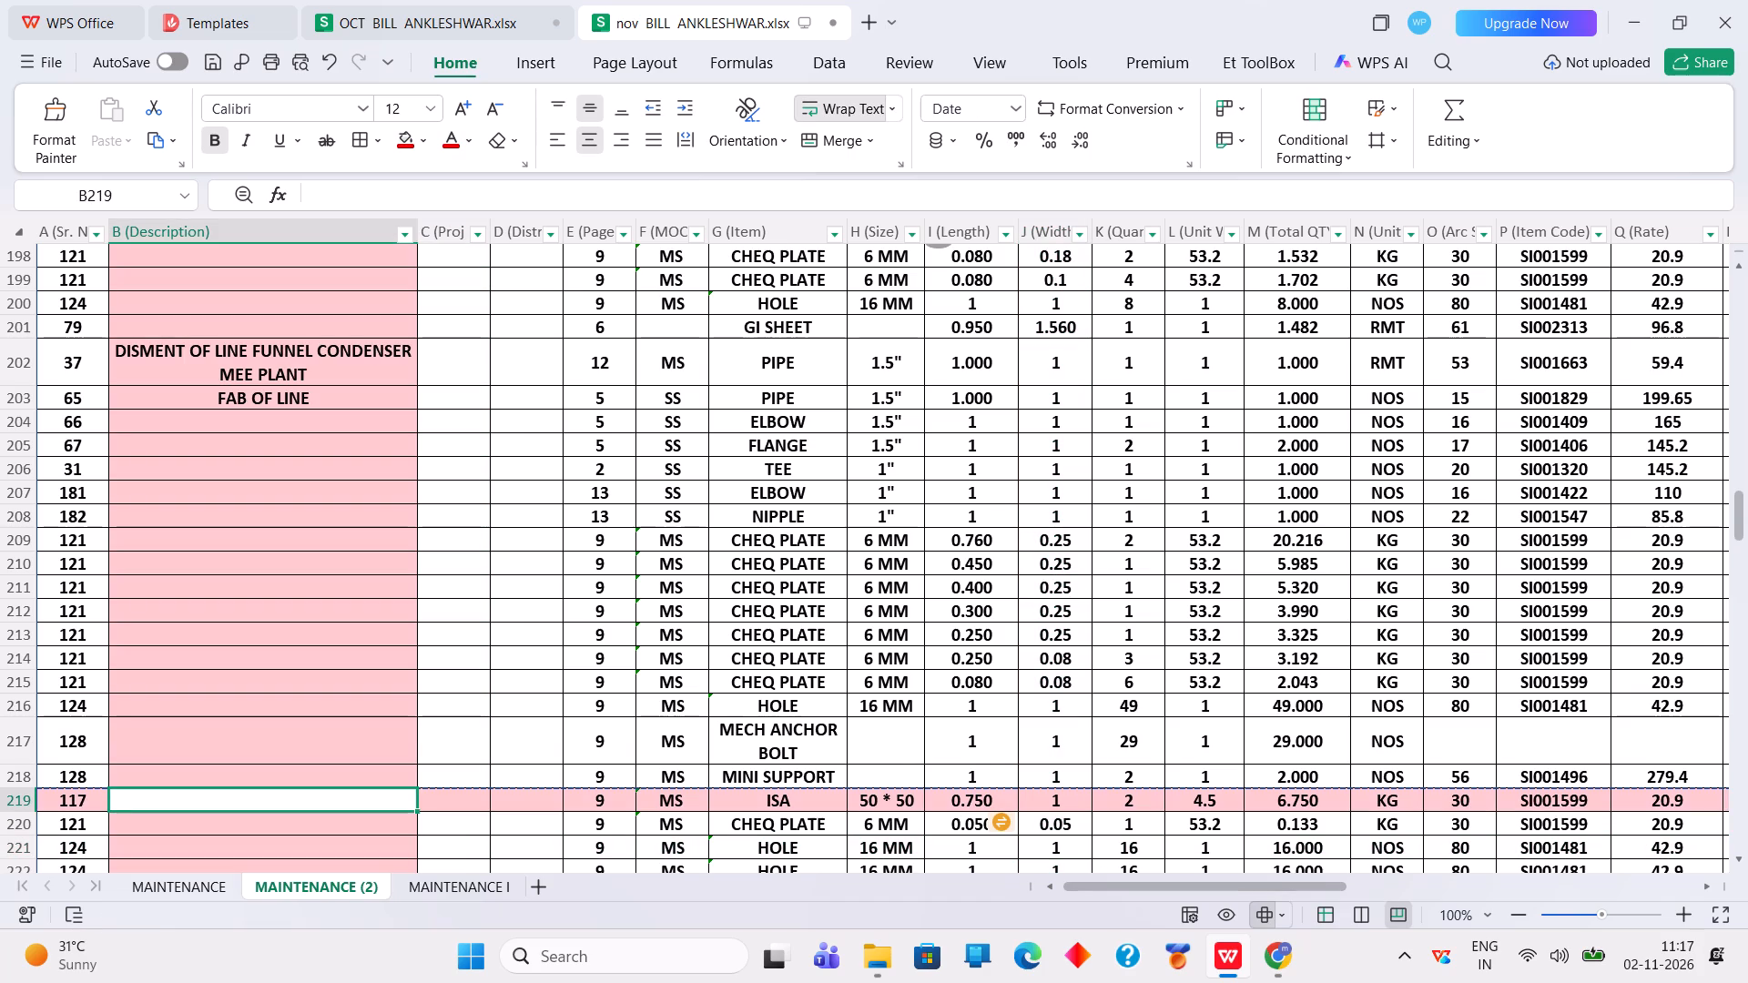
pyautogui.write('FA')
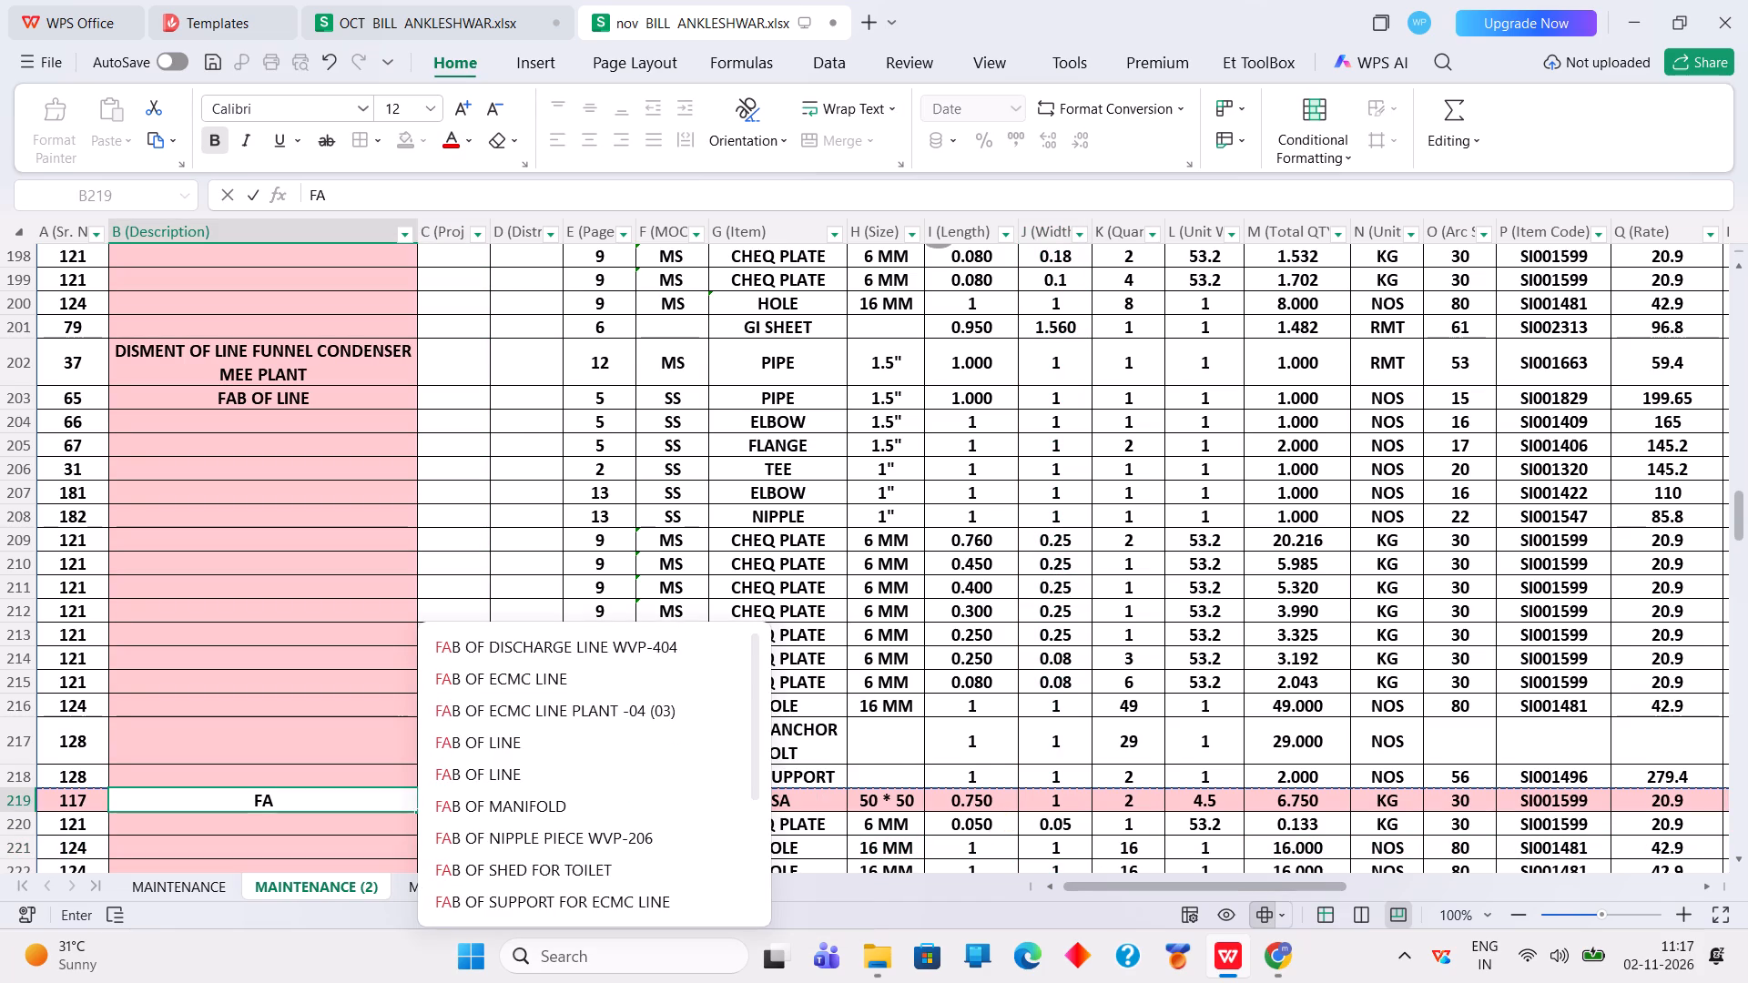
pyautogui.write('B OD')
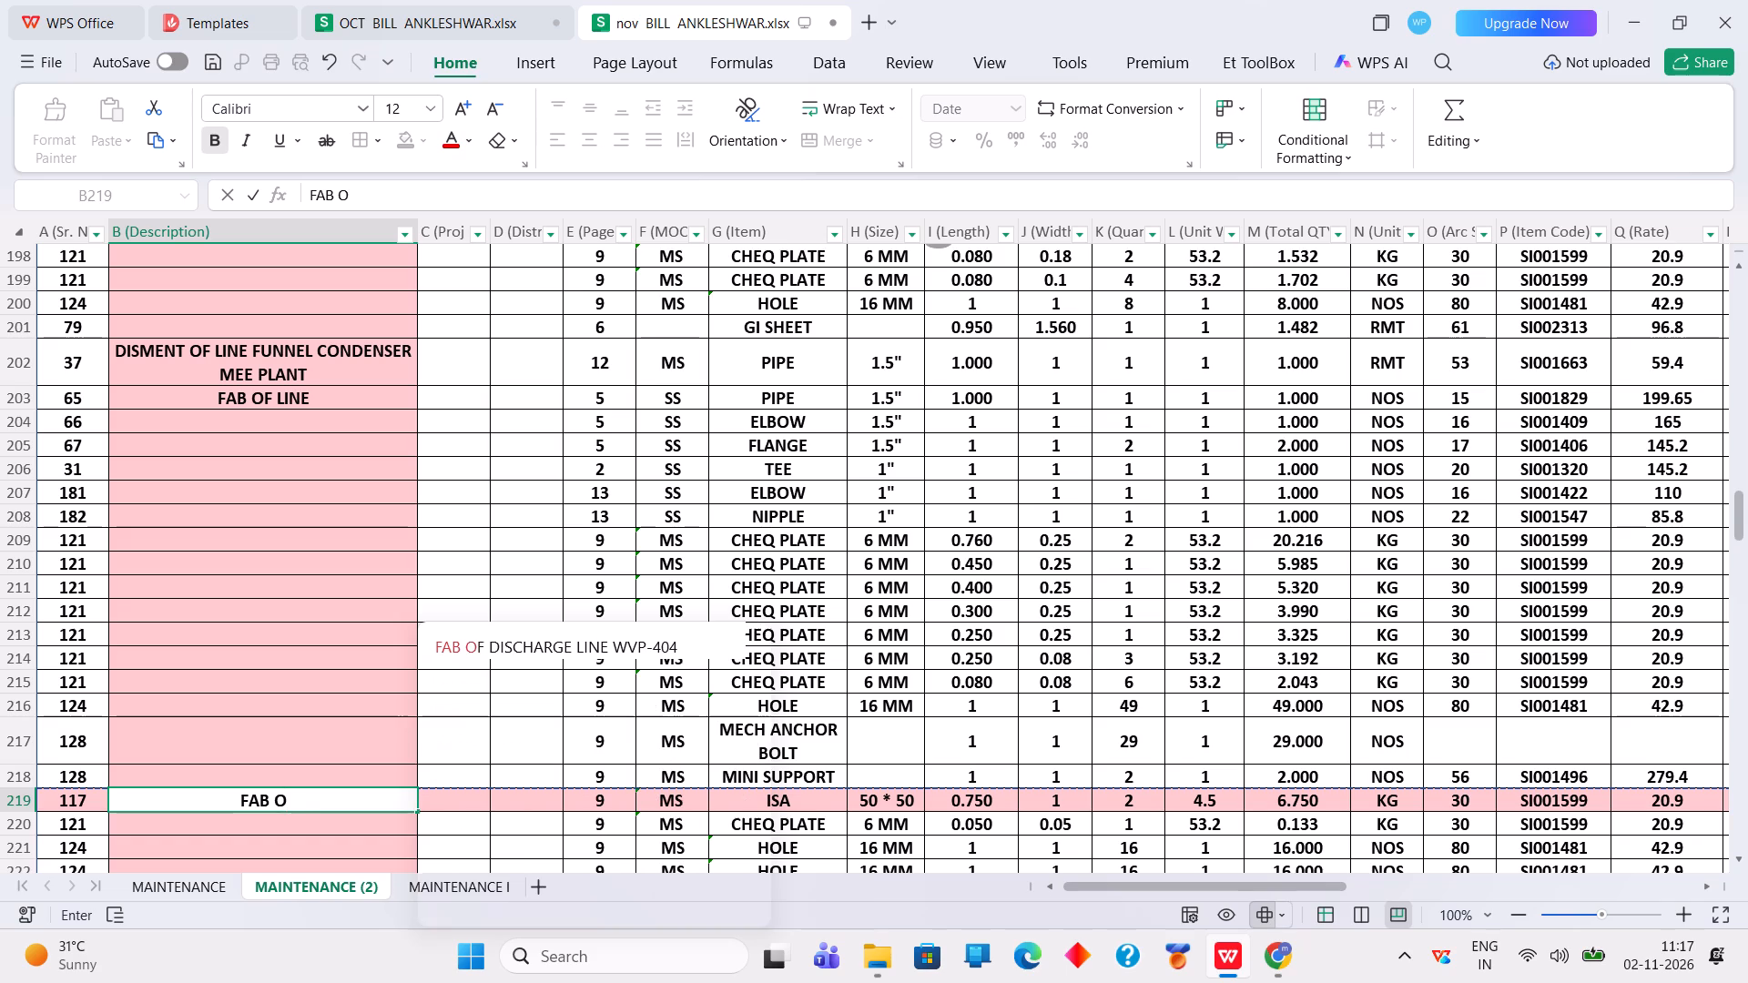
pyautogui.press('space')
pyautogui.press('BackSpace')
pyautogui.press('BackSpace')
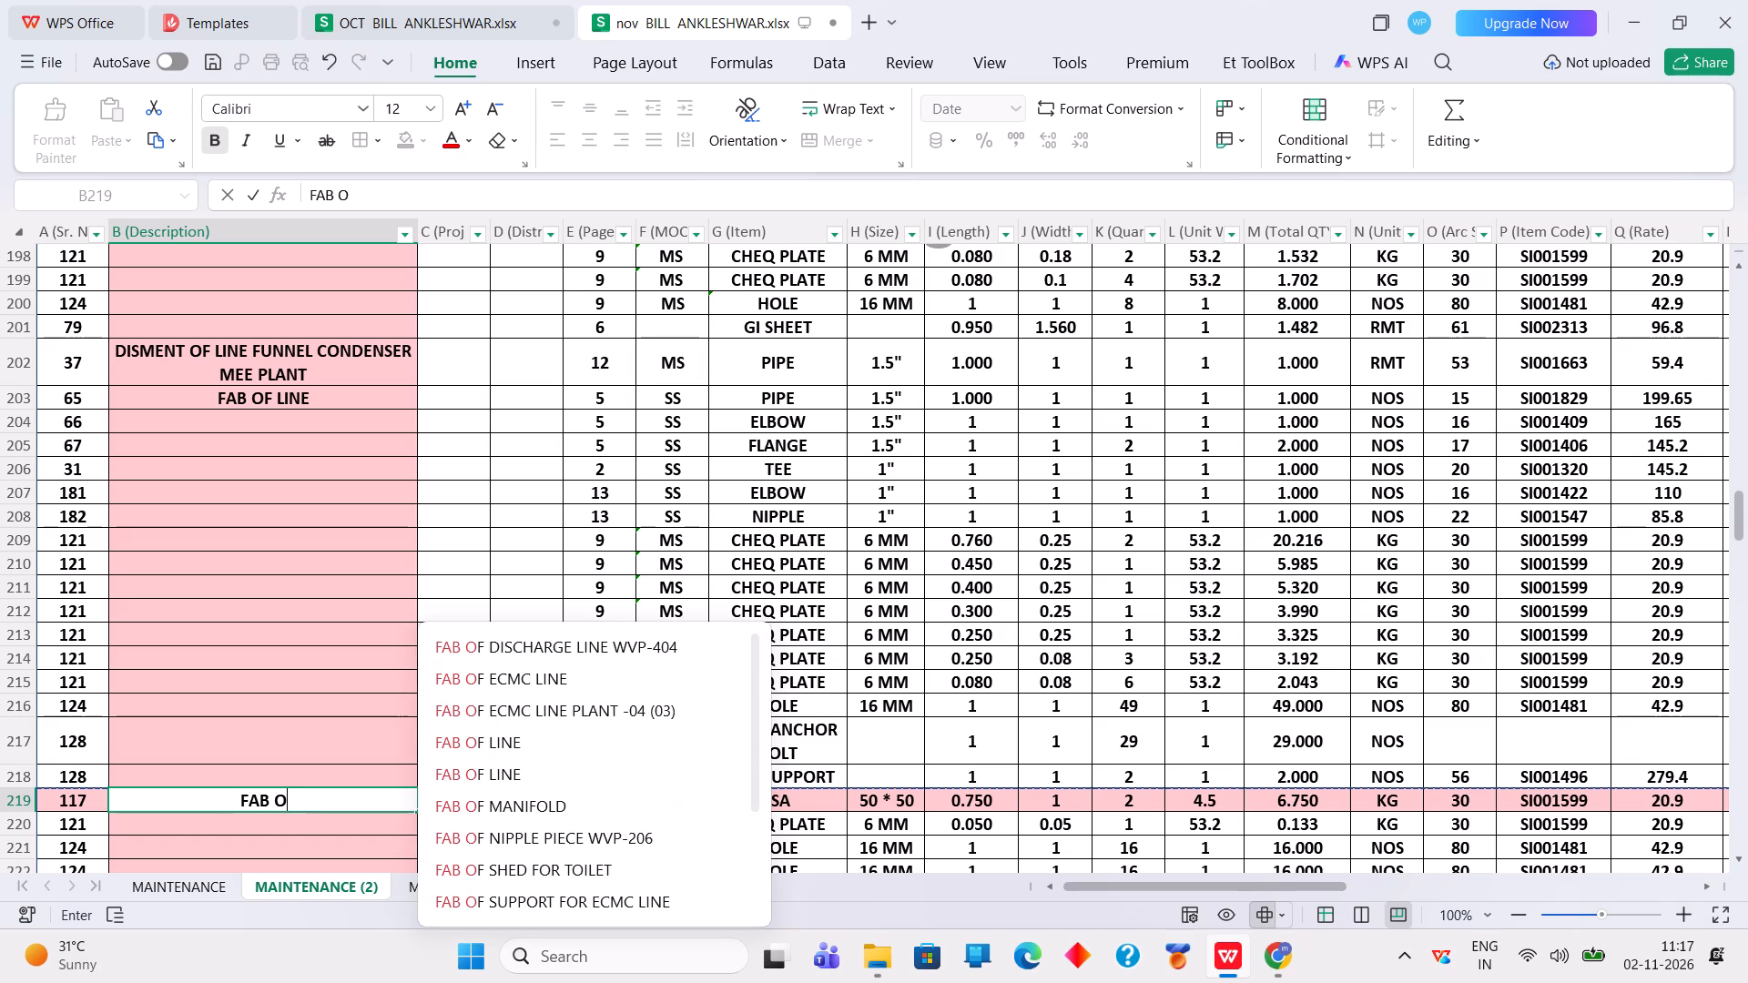
pyautogui.write('F S')
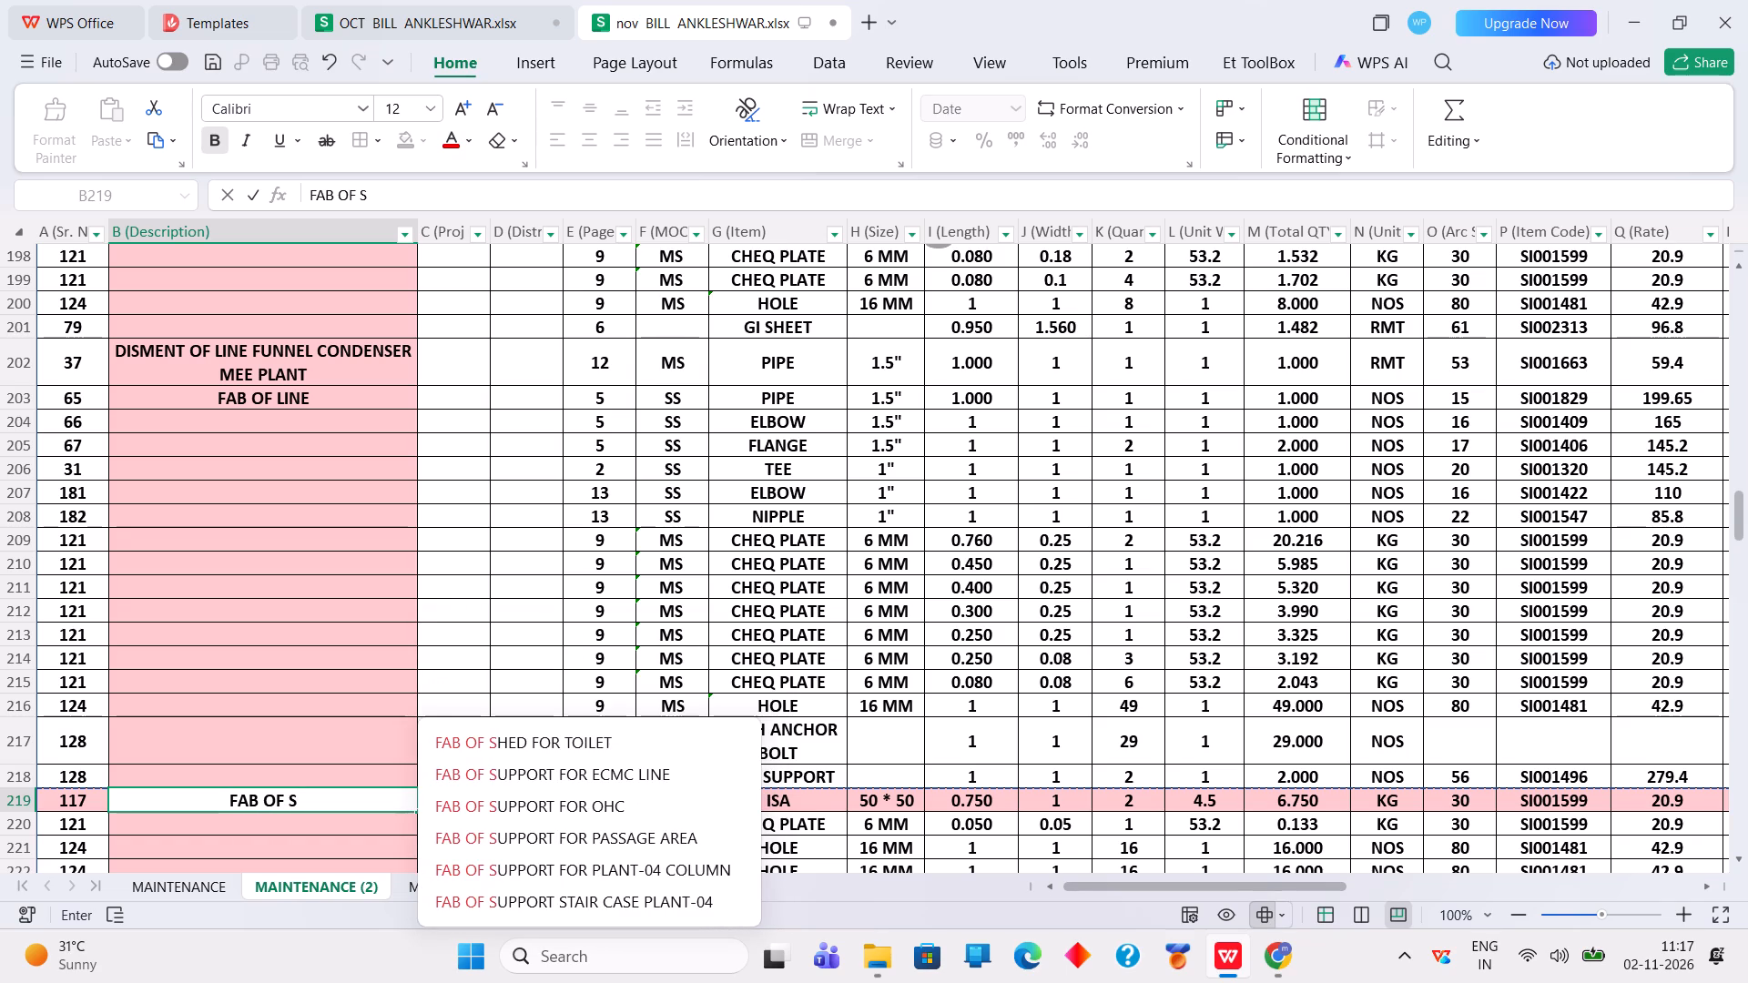
pyautogui.write('UPPORT')
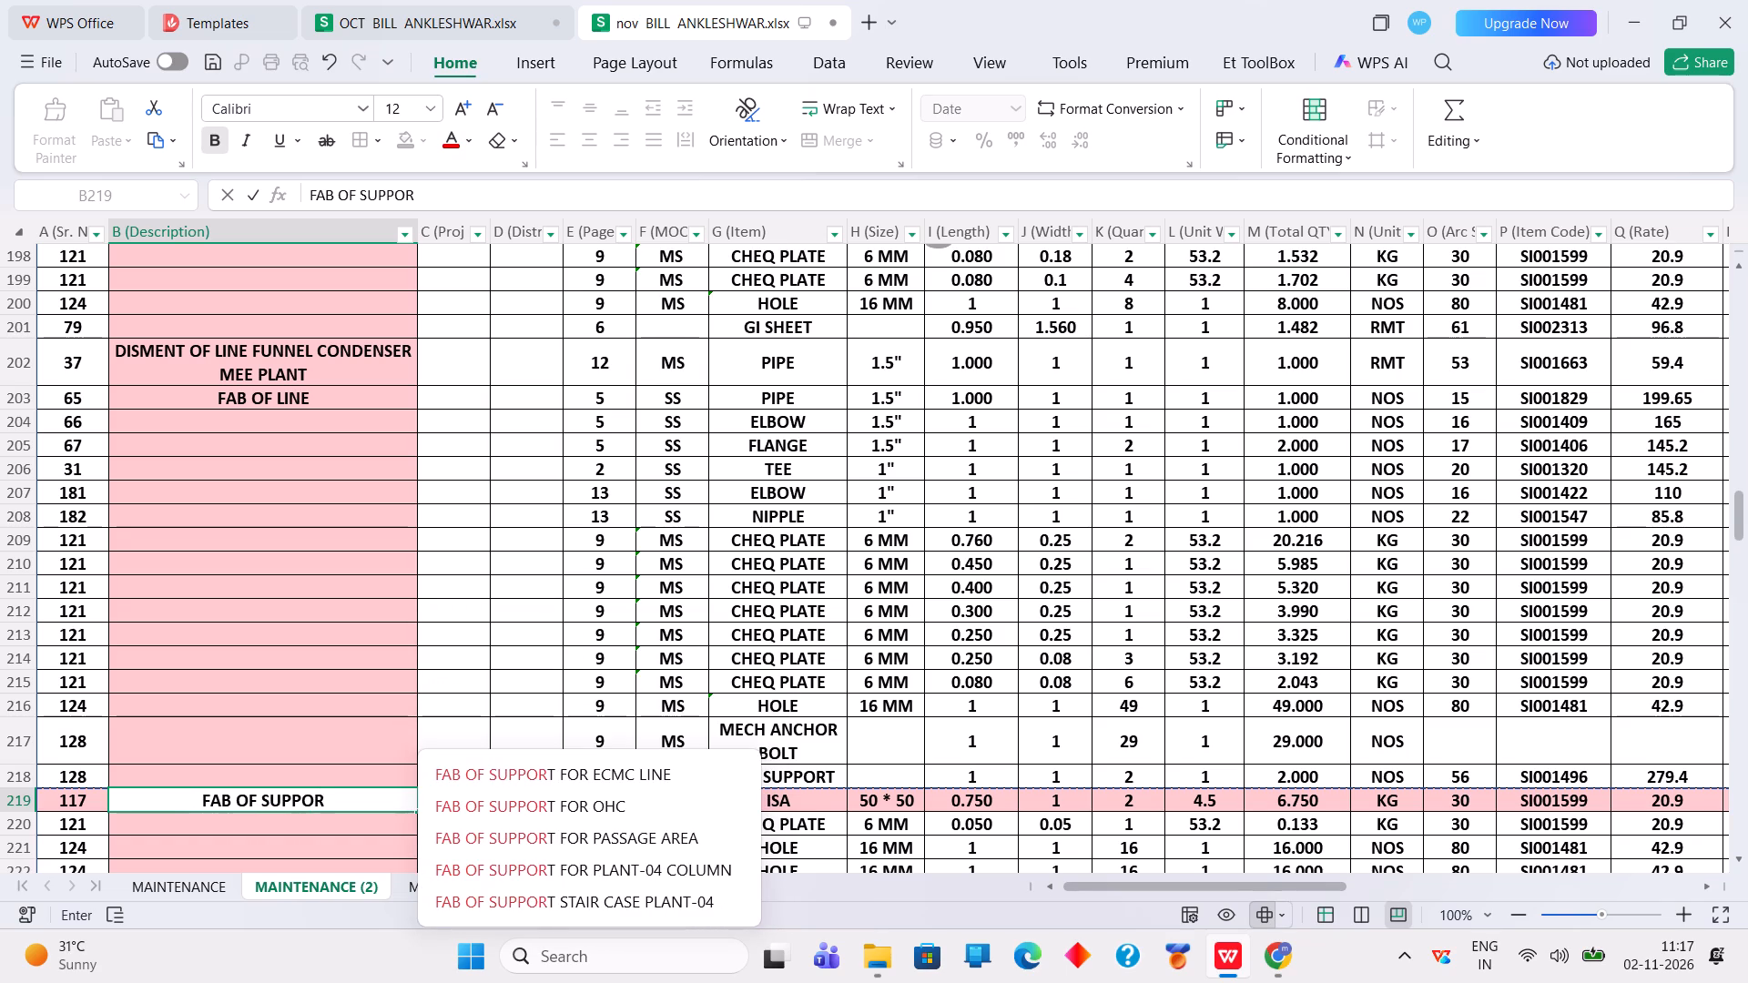
pyautogui.press('space')
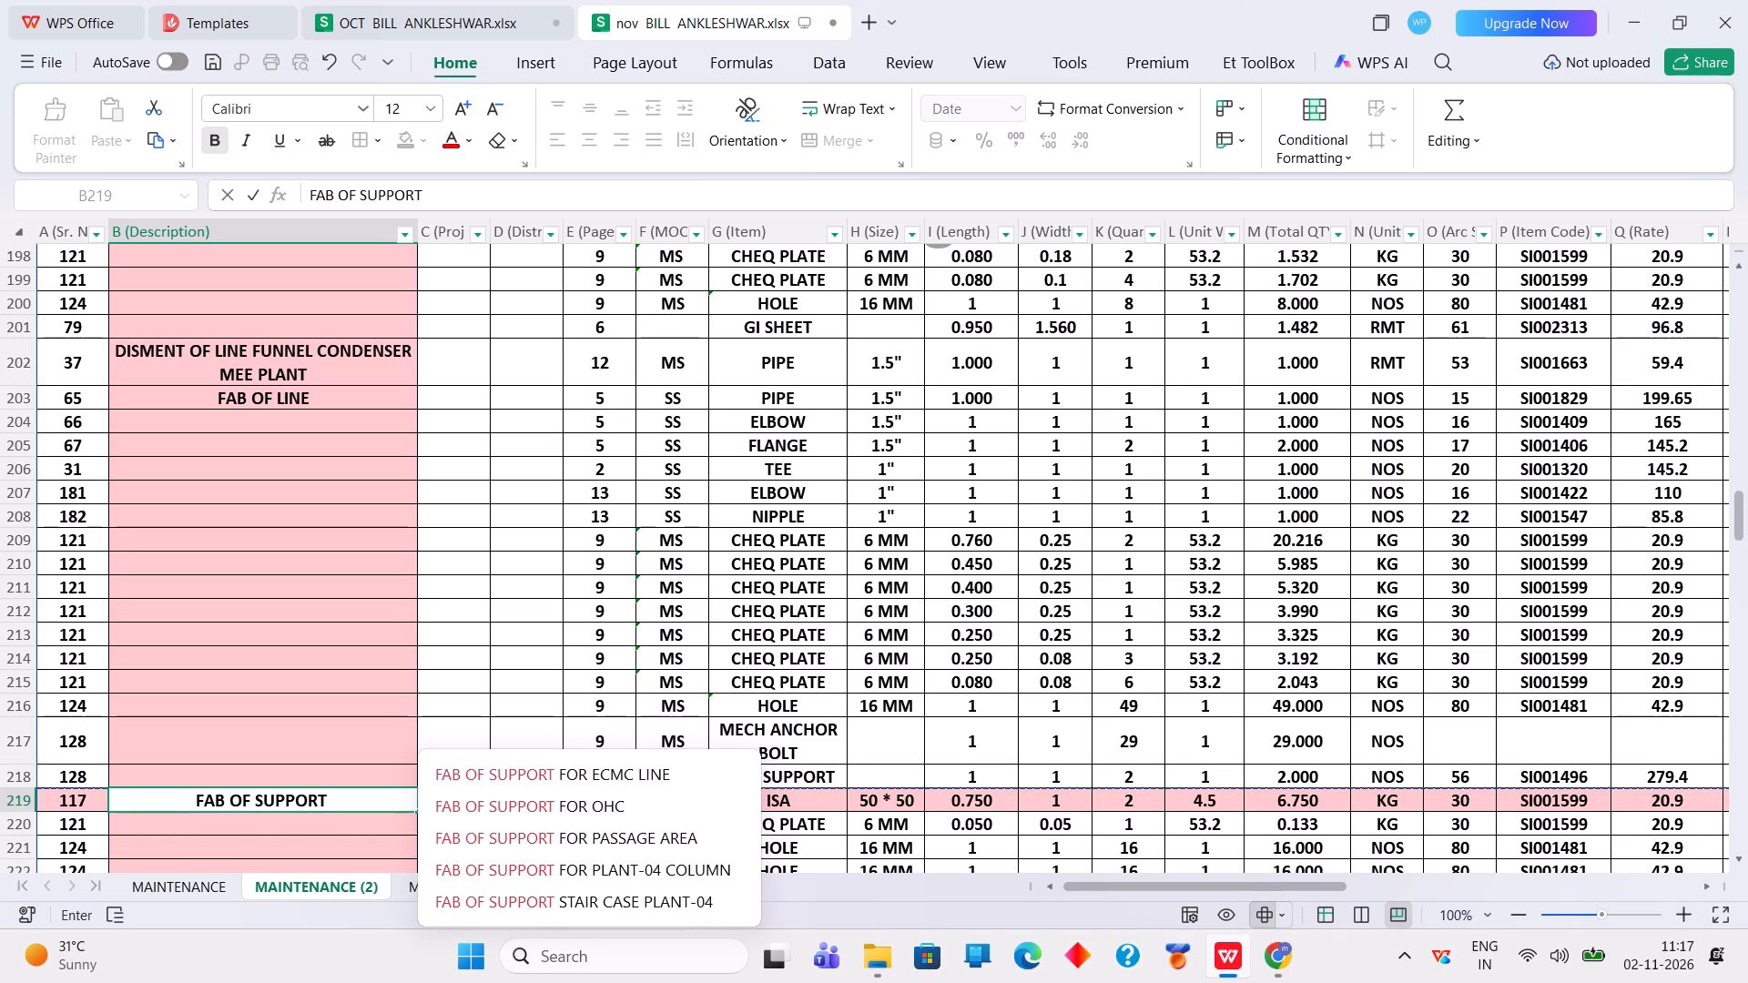
pyautogui.press('f')
pyautogui.write('OR ET')
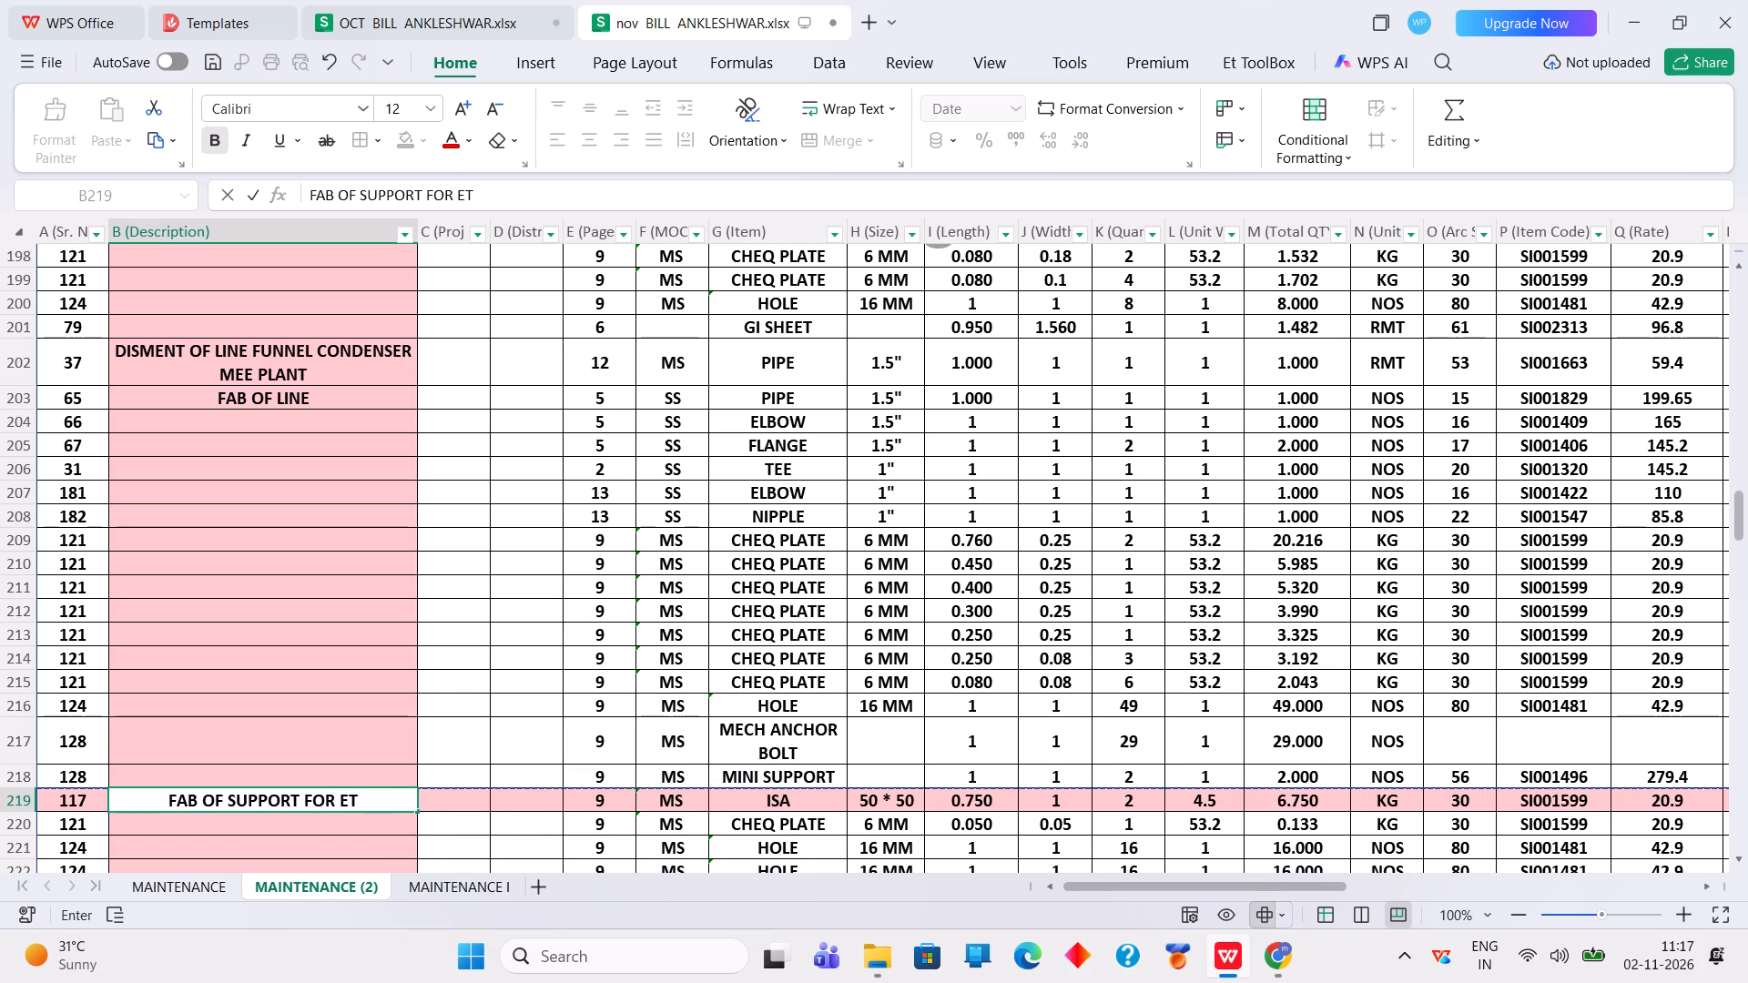
pyautogui.write('P PLA')
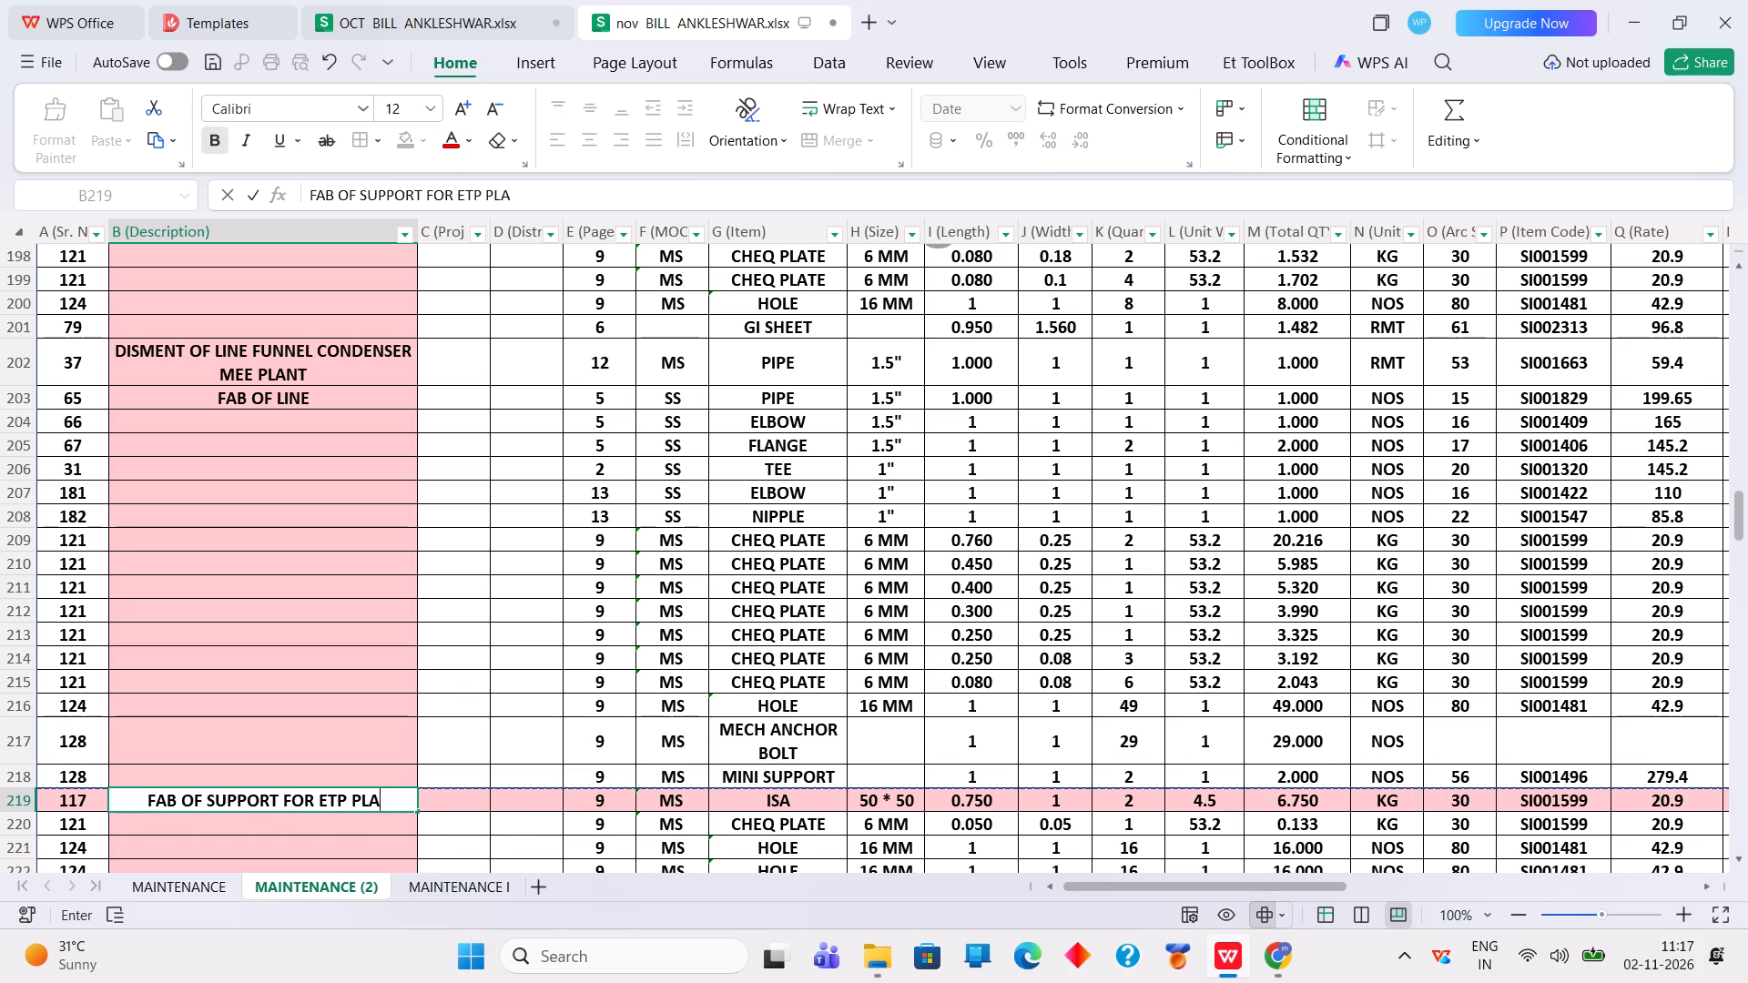
pyautogui.write('NT')
pyautogui.press('Return')
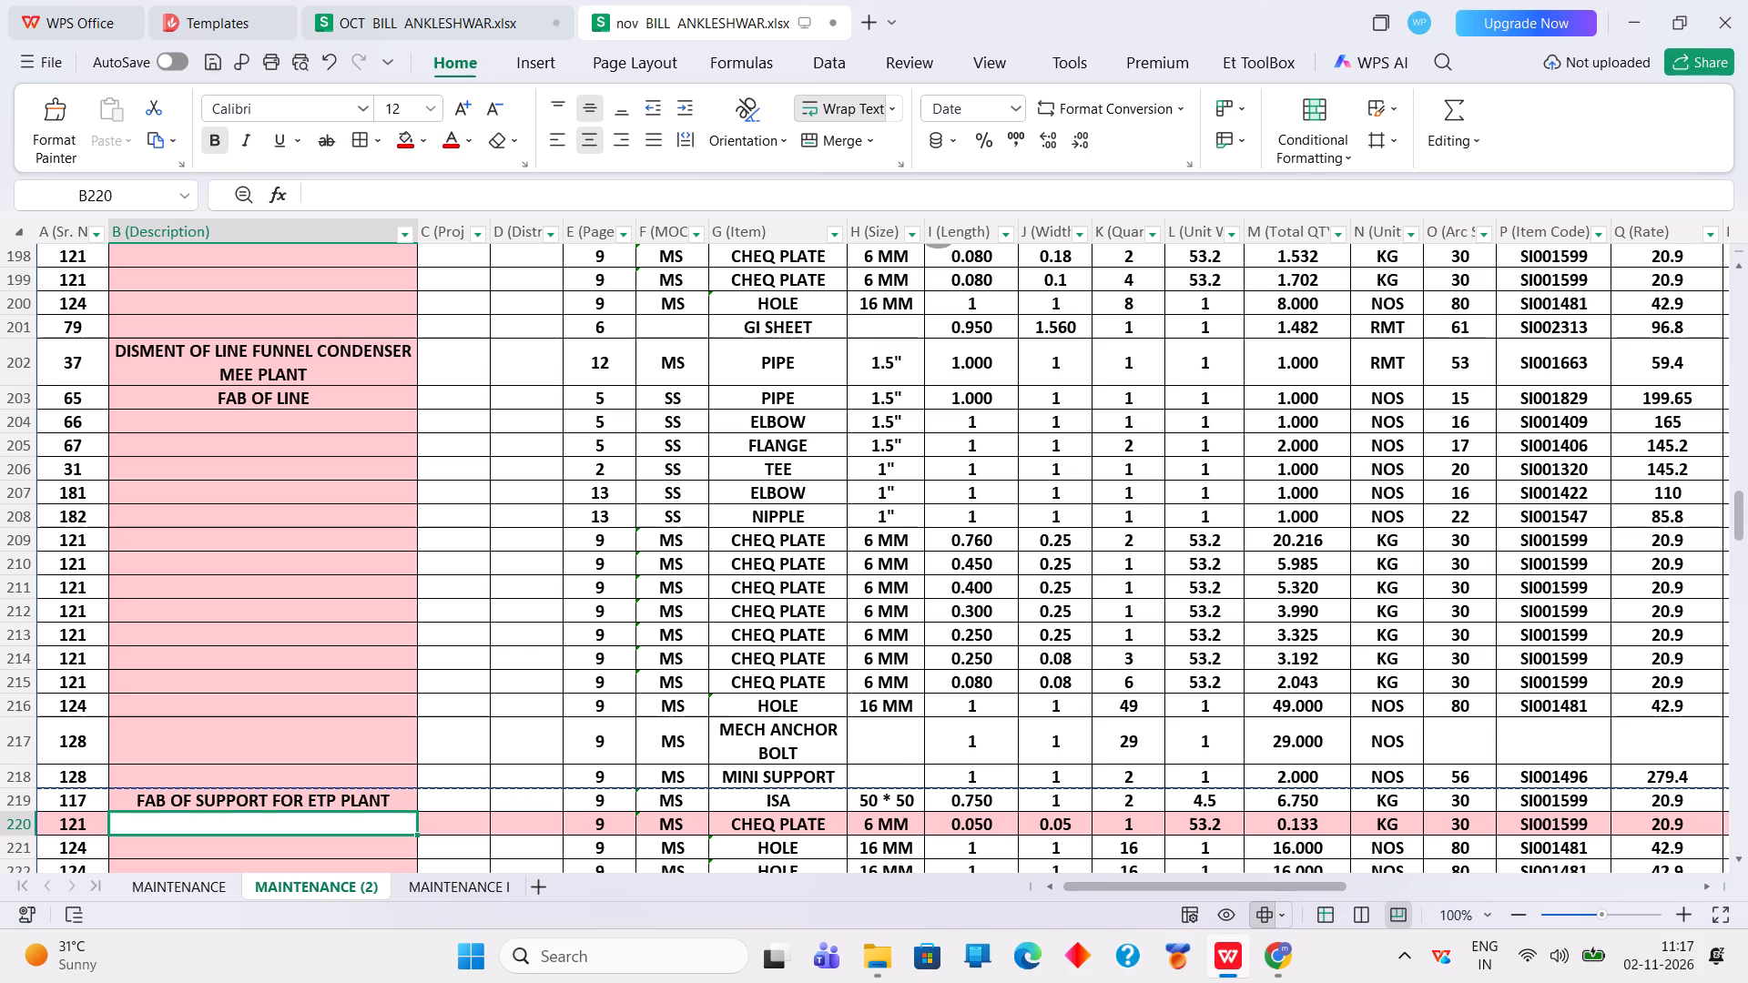
# Set the HOLE sizes to 12 MM in row 221 and 6 MM in row 222.
pyautogui.click(909, 856)
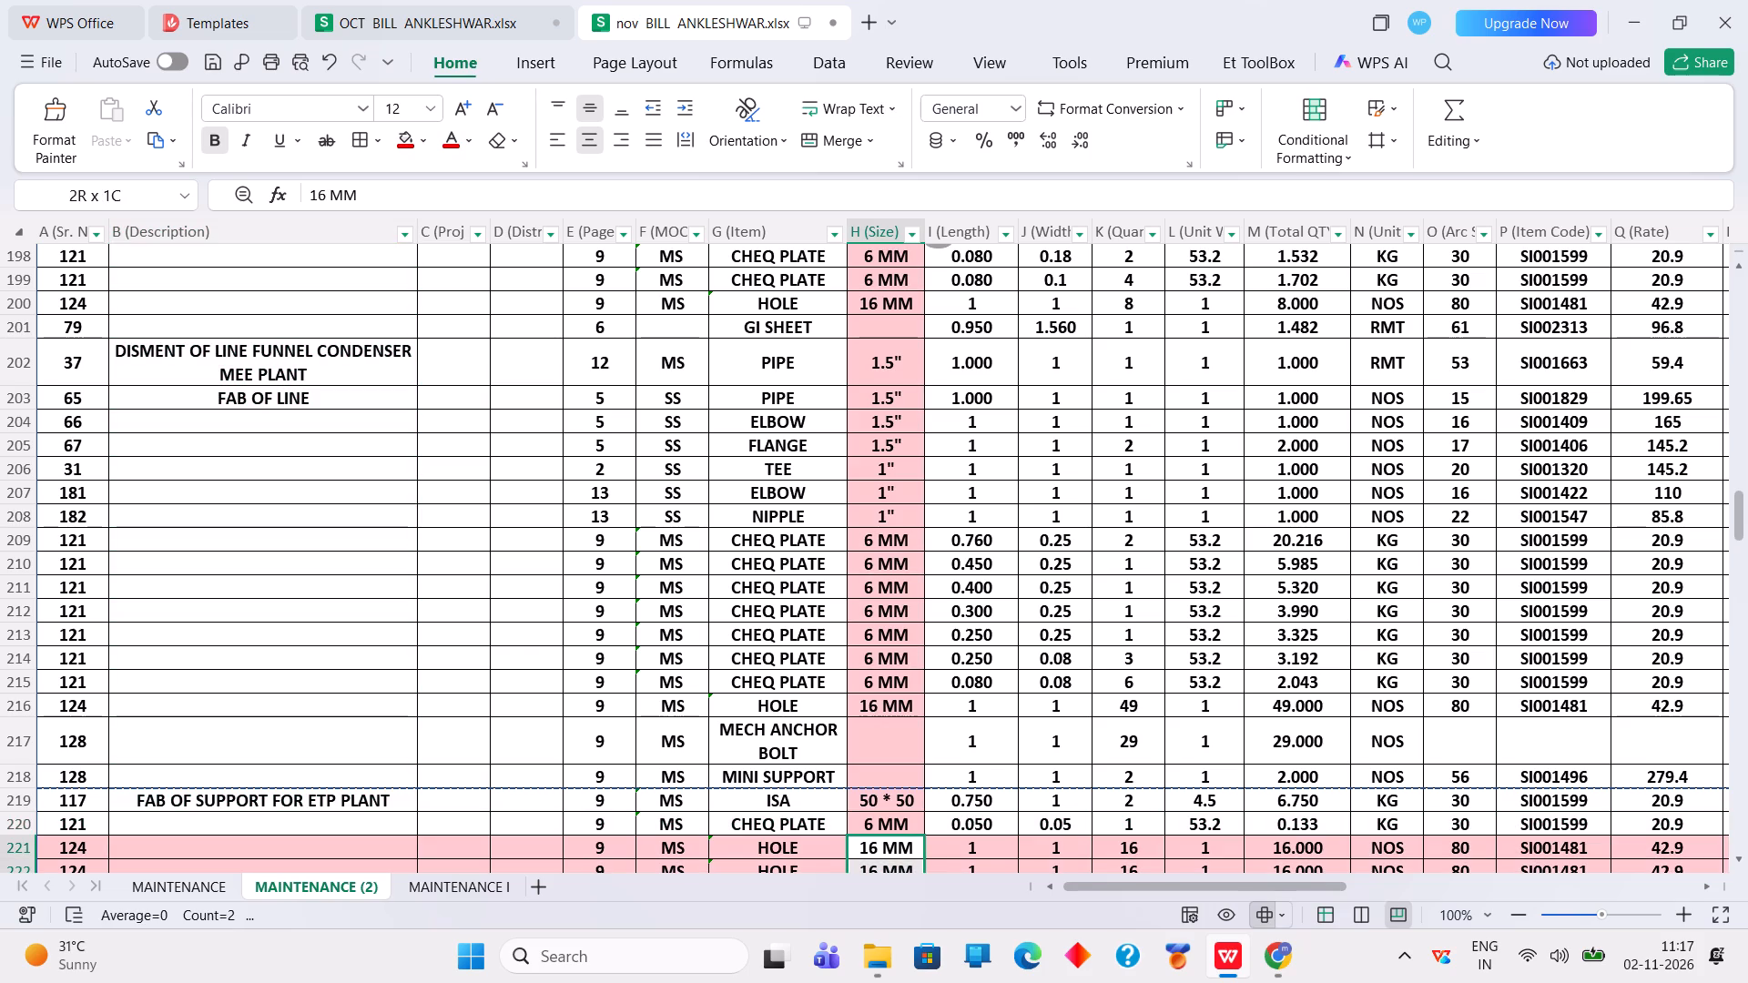
pyautogui.write('12')
pyautogui.press('space')
pyautogui.press('Return')
pyautogui.write('6')
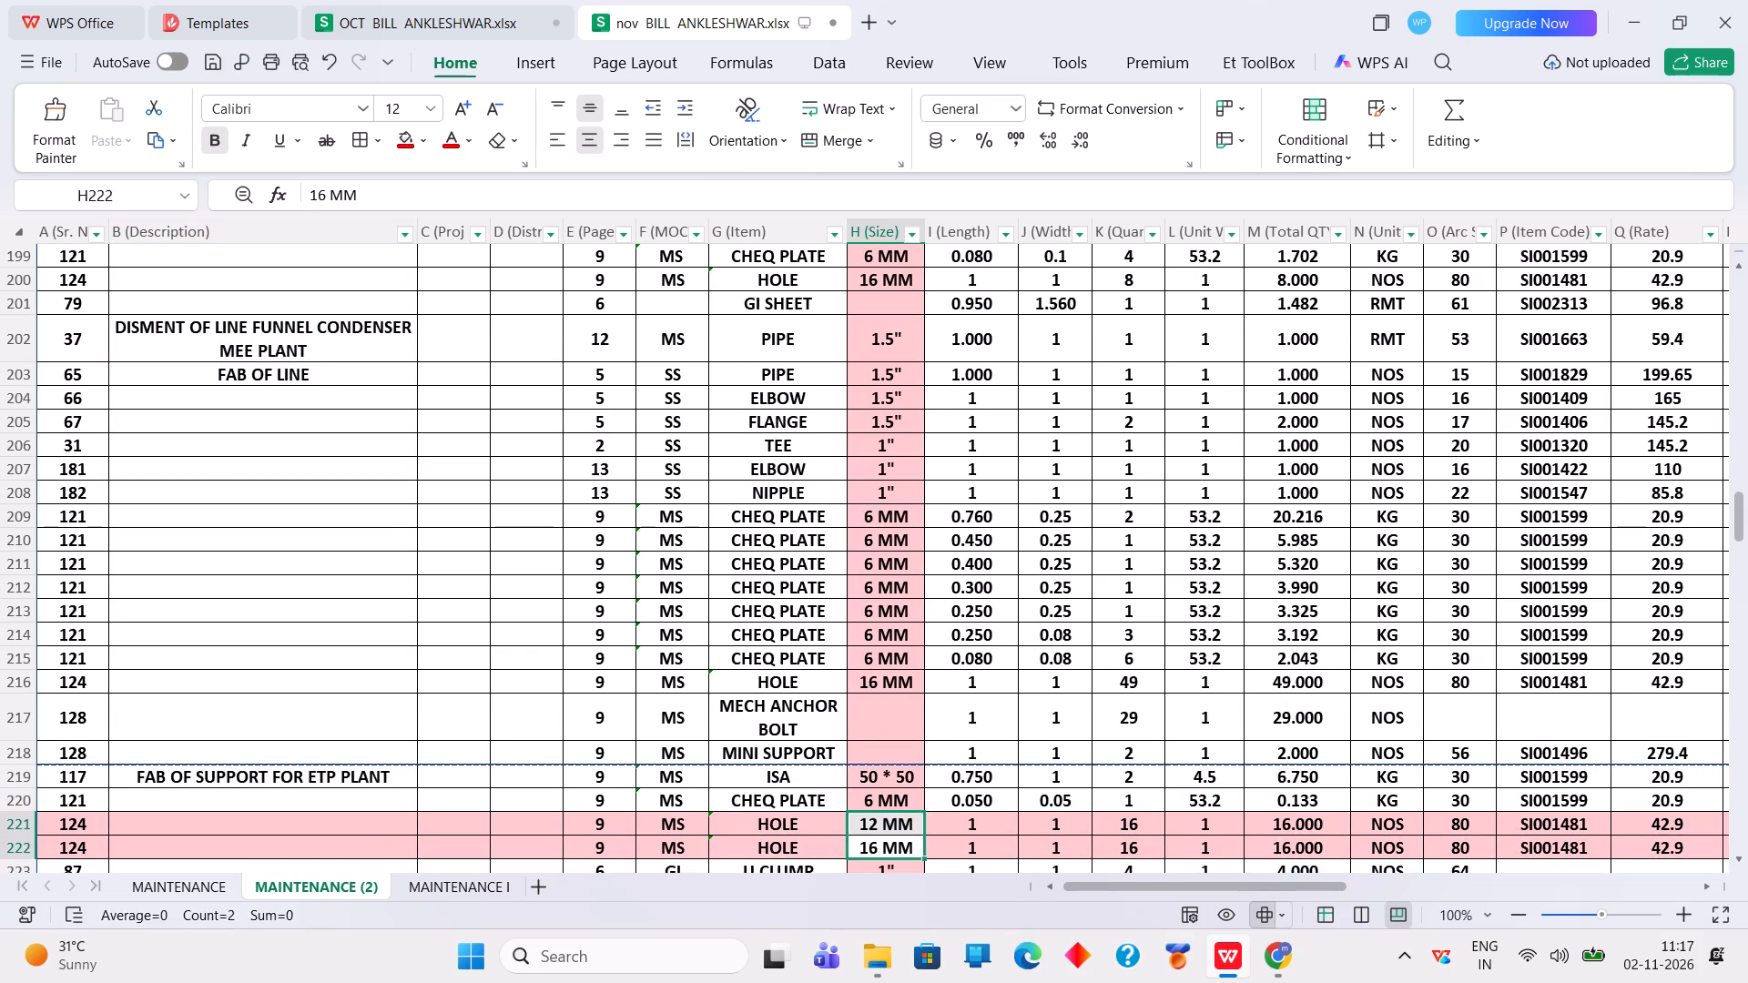
pyautogui.press('space')
pyautogui.write('MM')
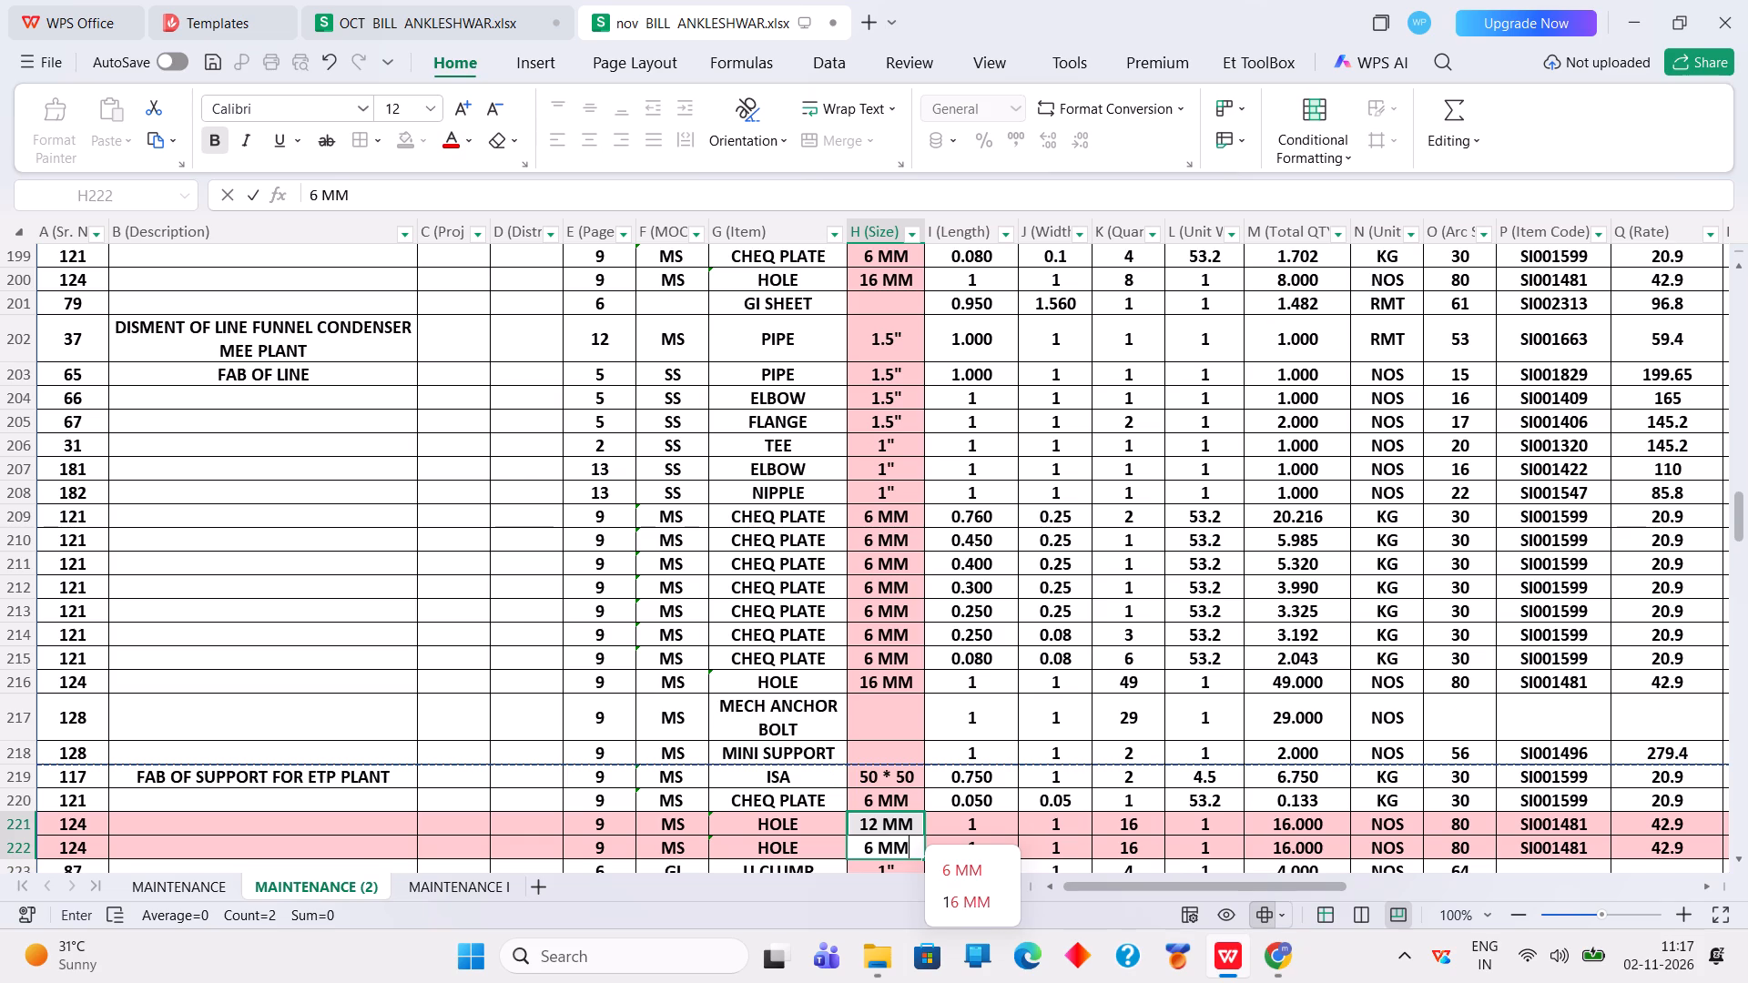
pyautogui.press('Return')
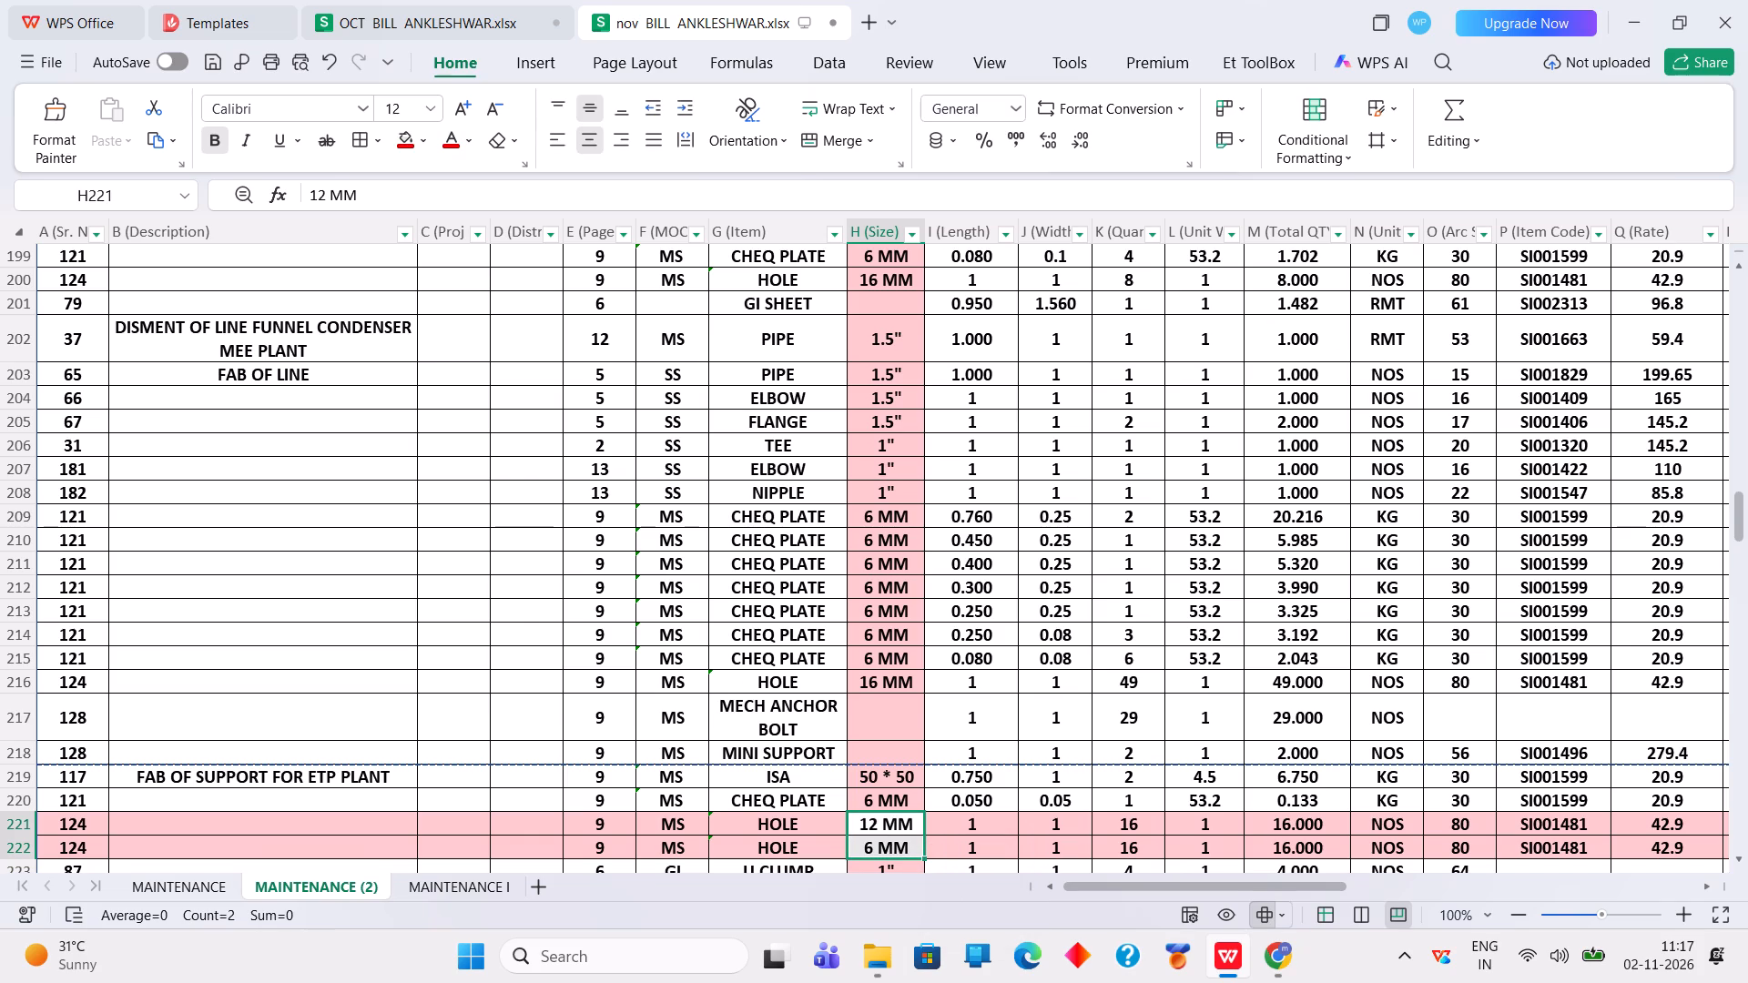
# Select the quantity cell of the ISA row 219.
pyautogui.click(1135, 780)
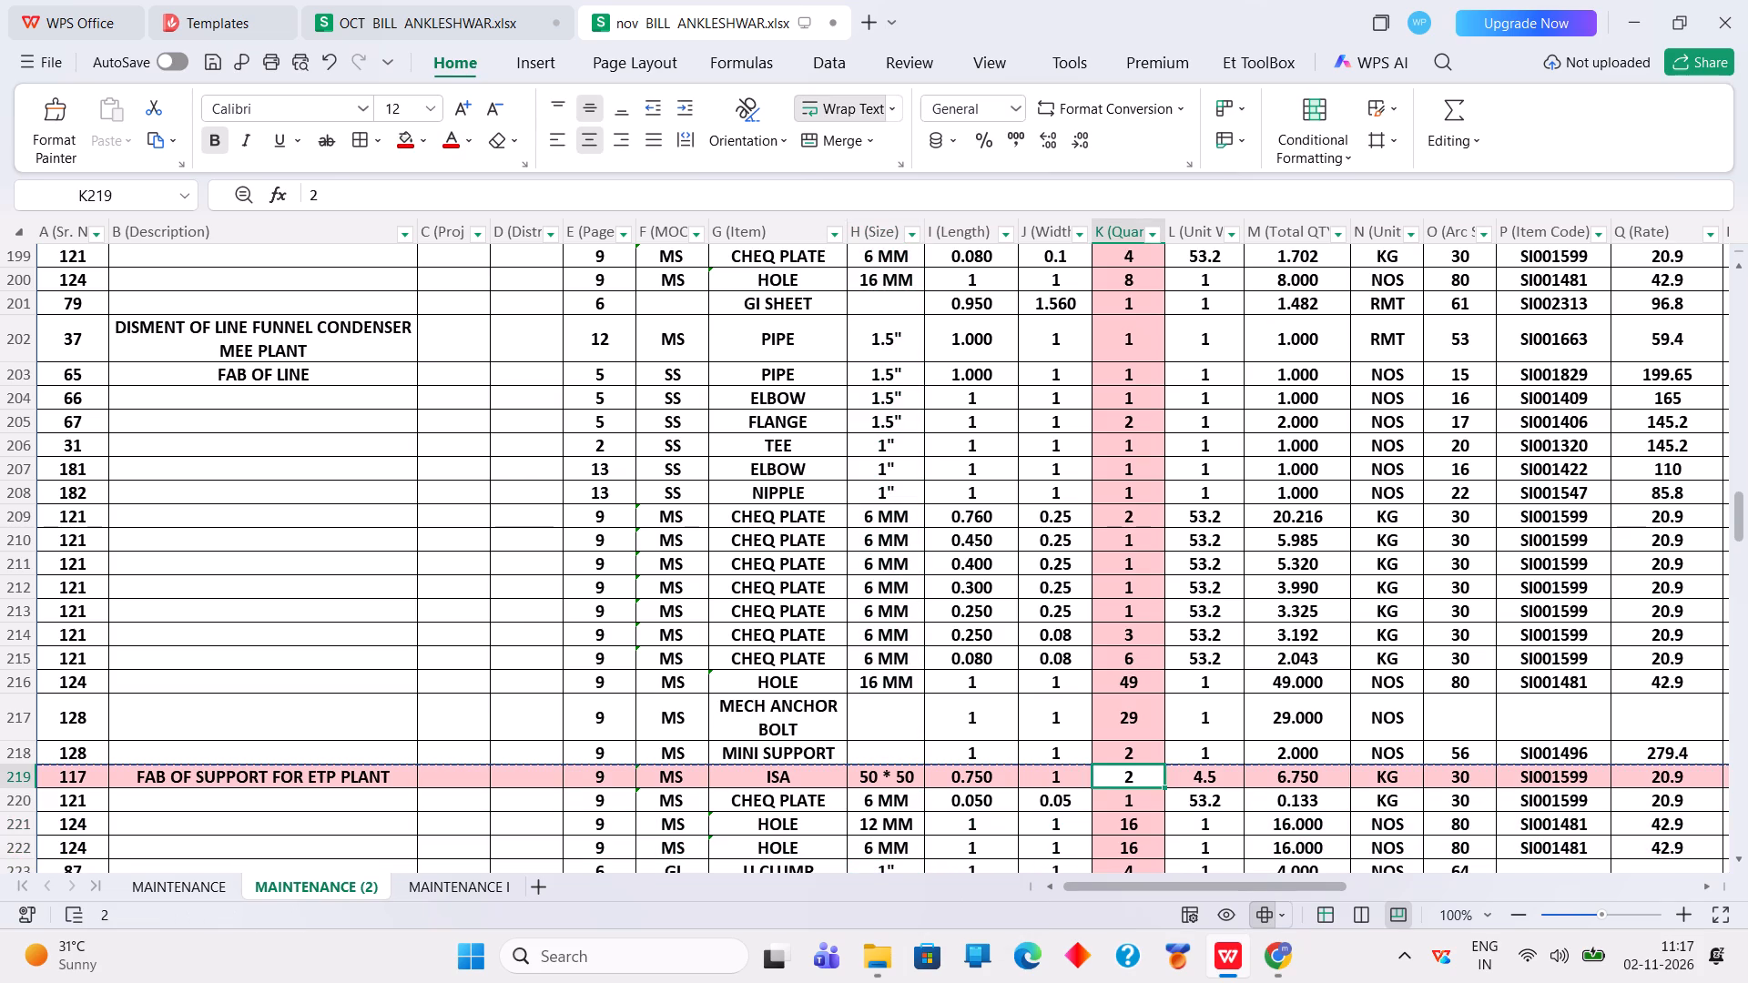
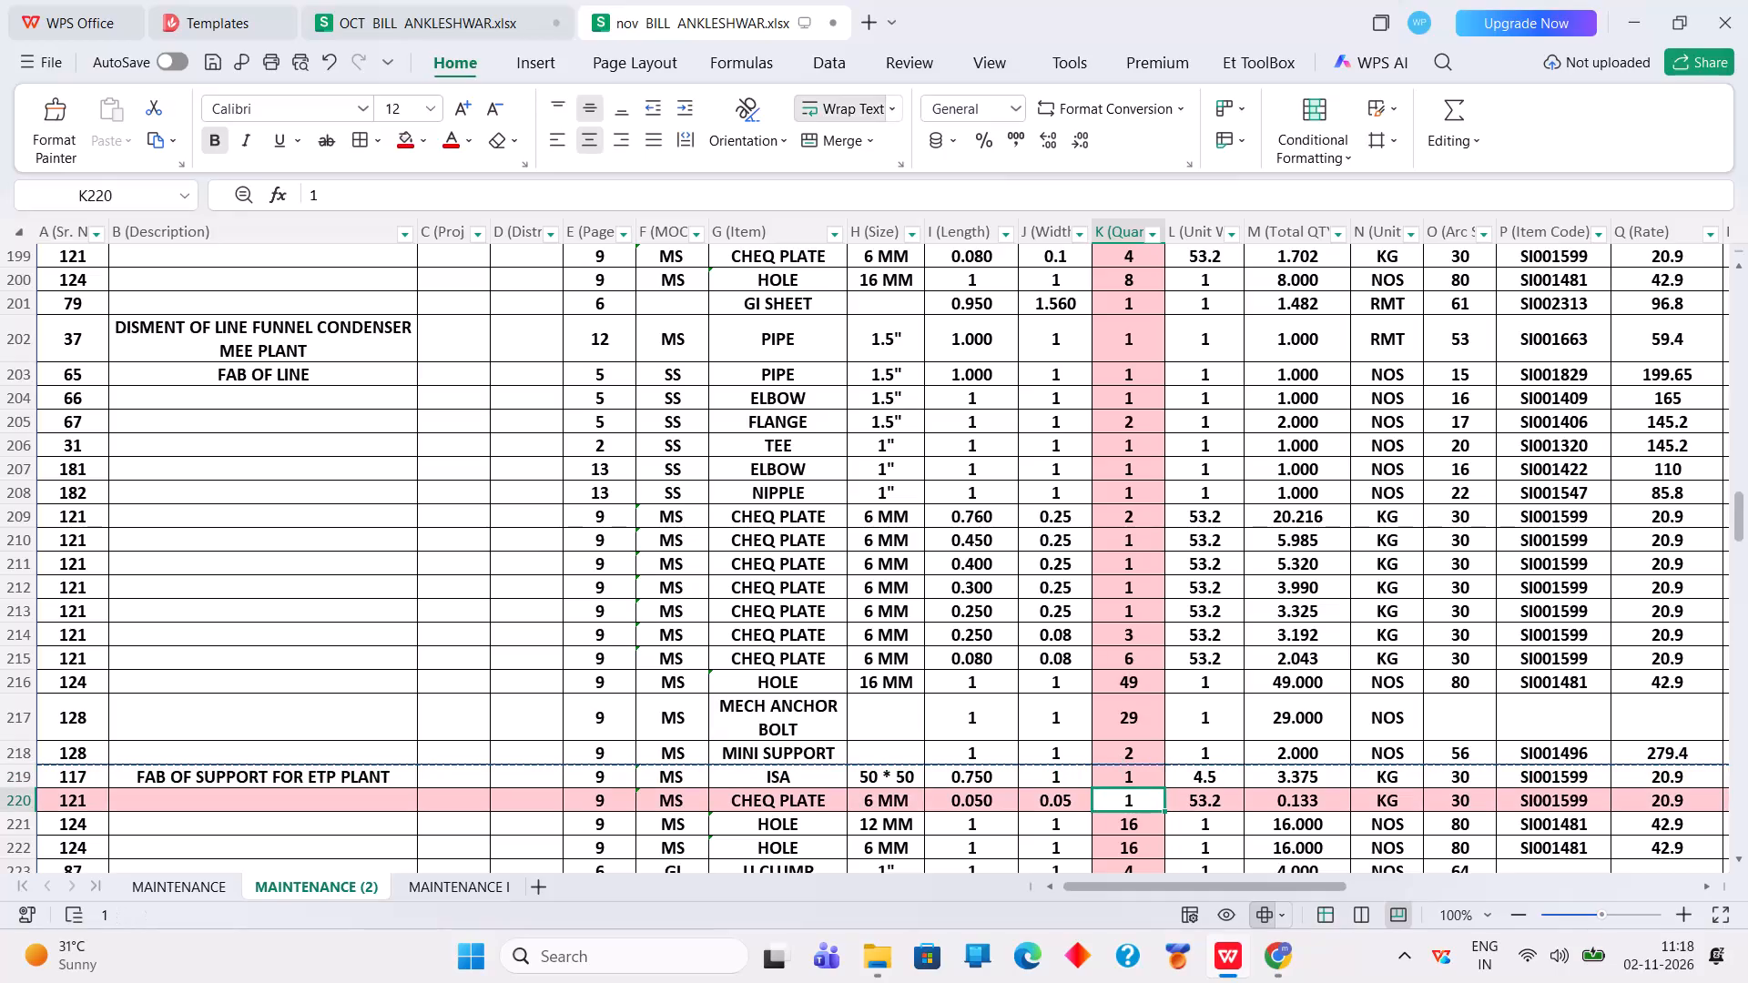
# Enter 0.750 as the length of the ISA in row 219.
pyautogui.click(1001, 782)
pyautogui.write('.750')
pyautogui.press('Return')
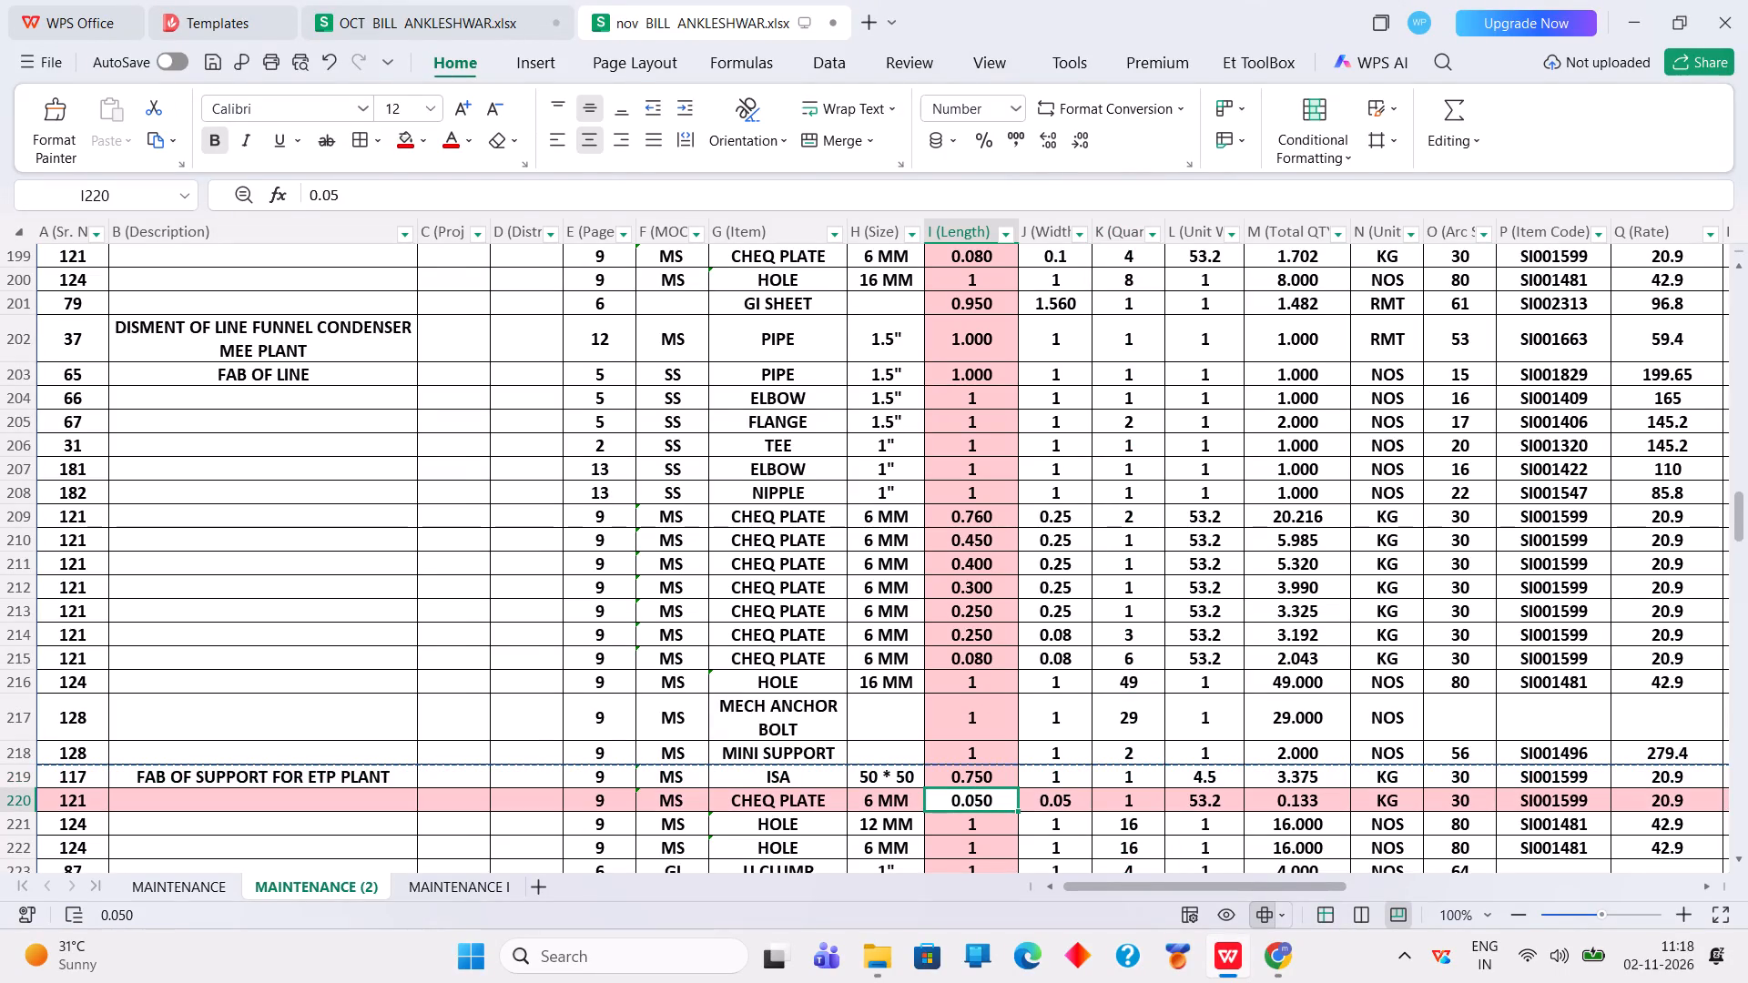
pyautogui.press('Return')
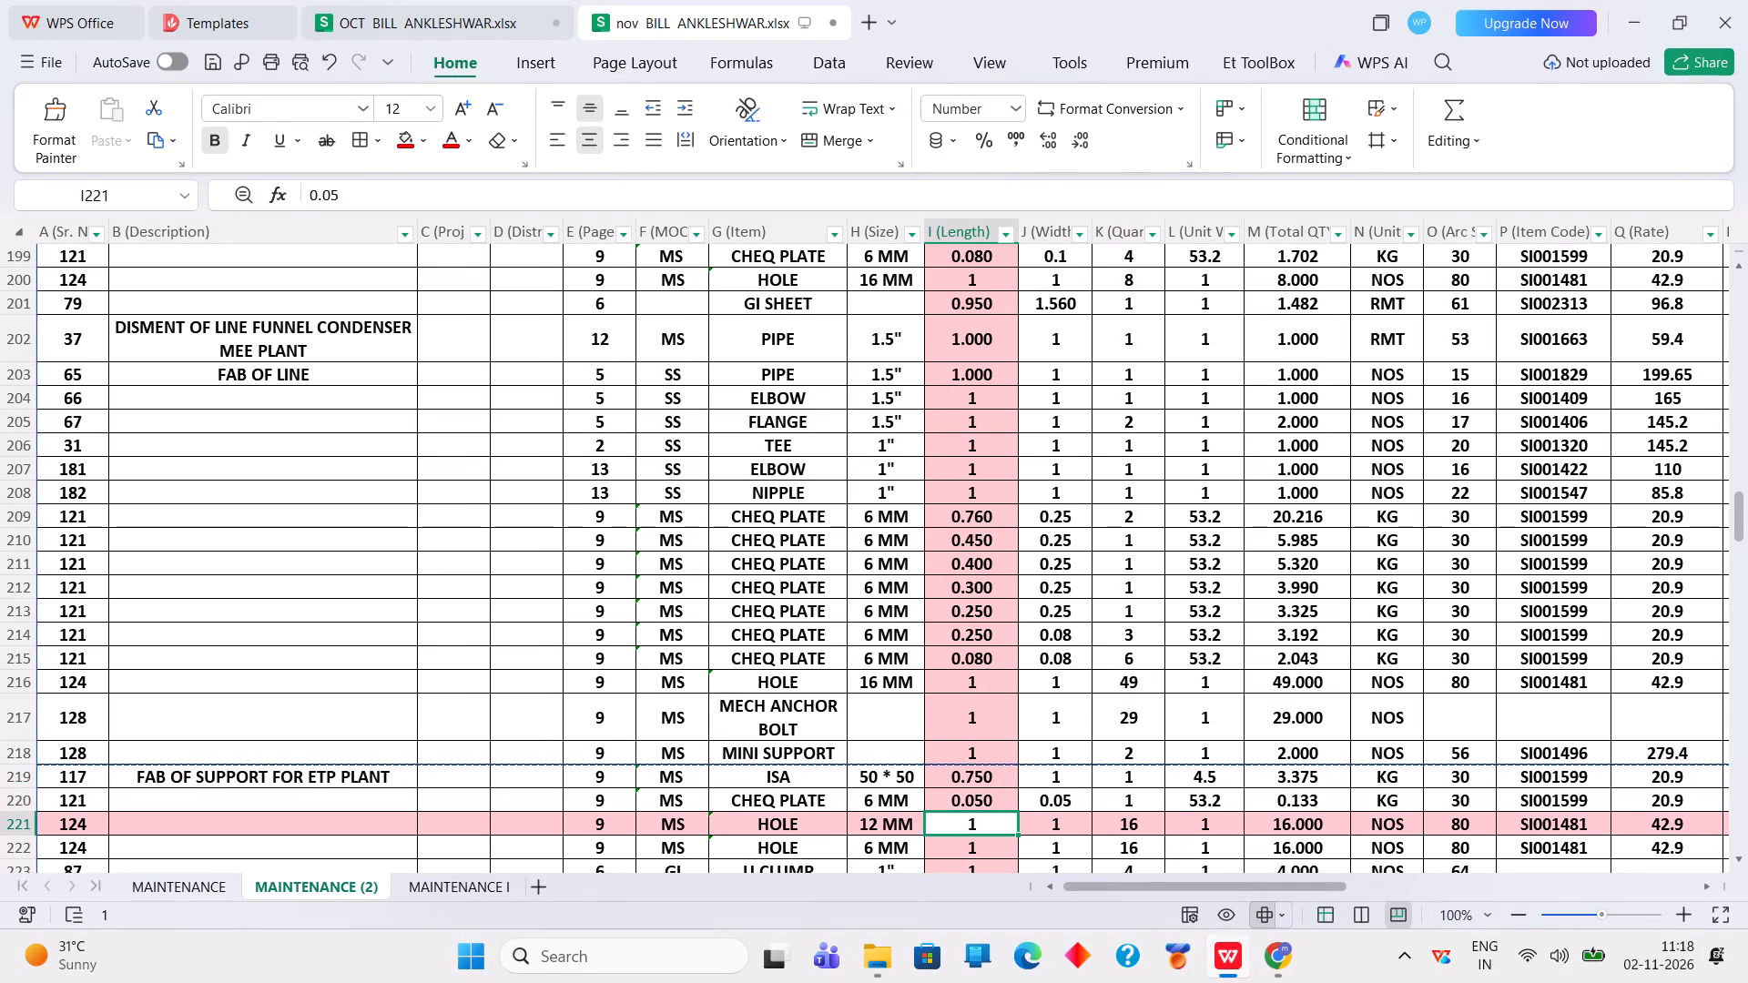
pyautogui.click(1215, 779)
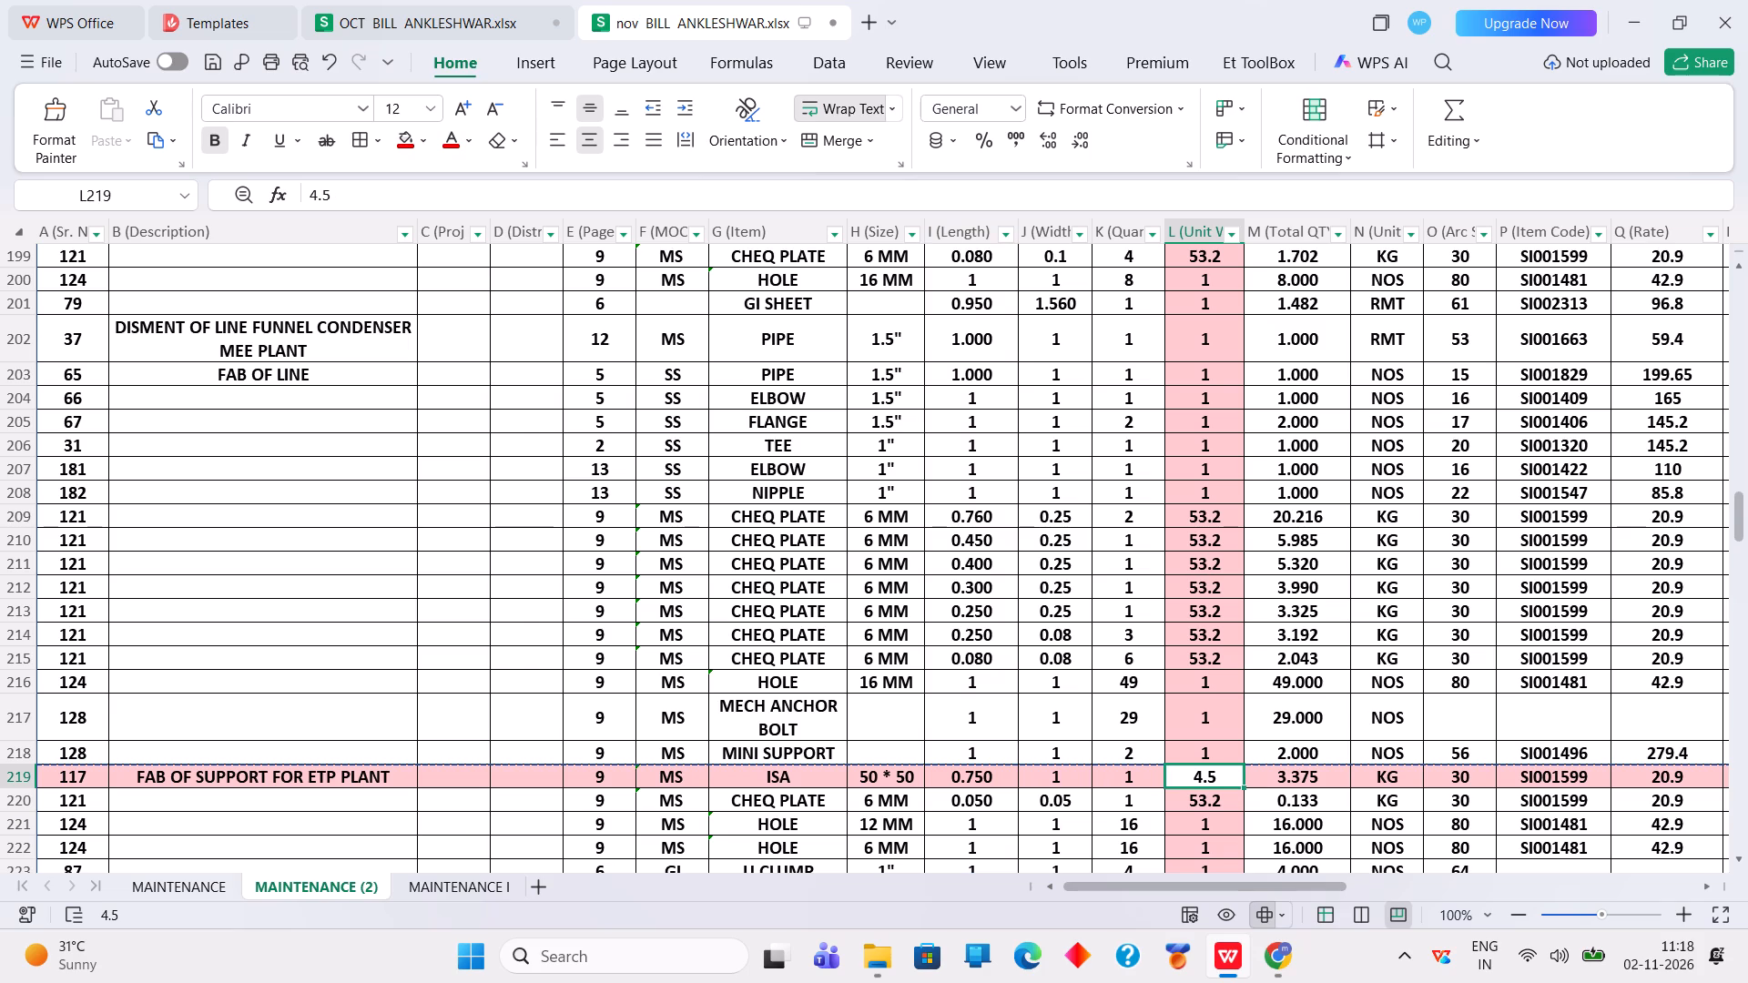
pyautogui.press('Return')
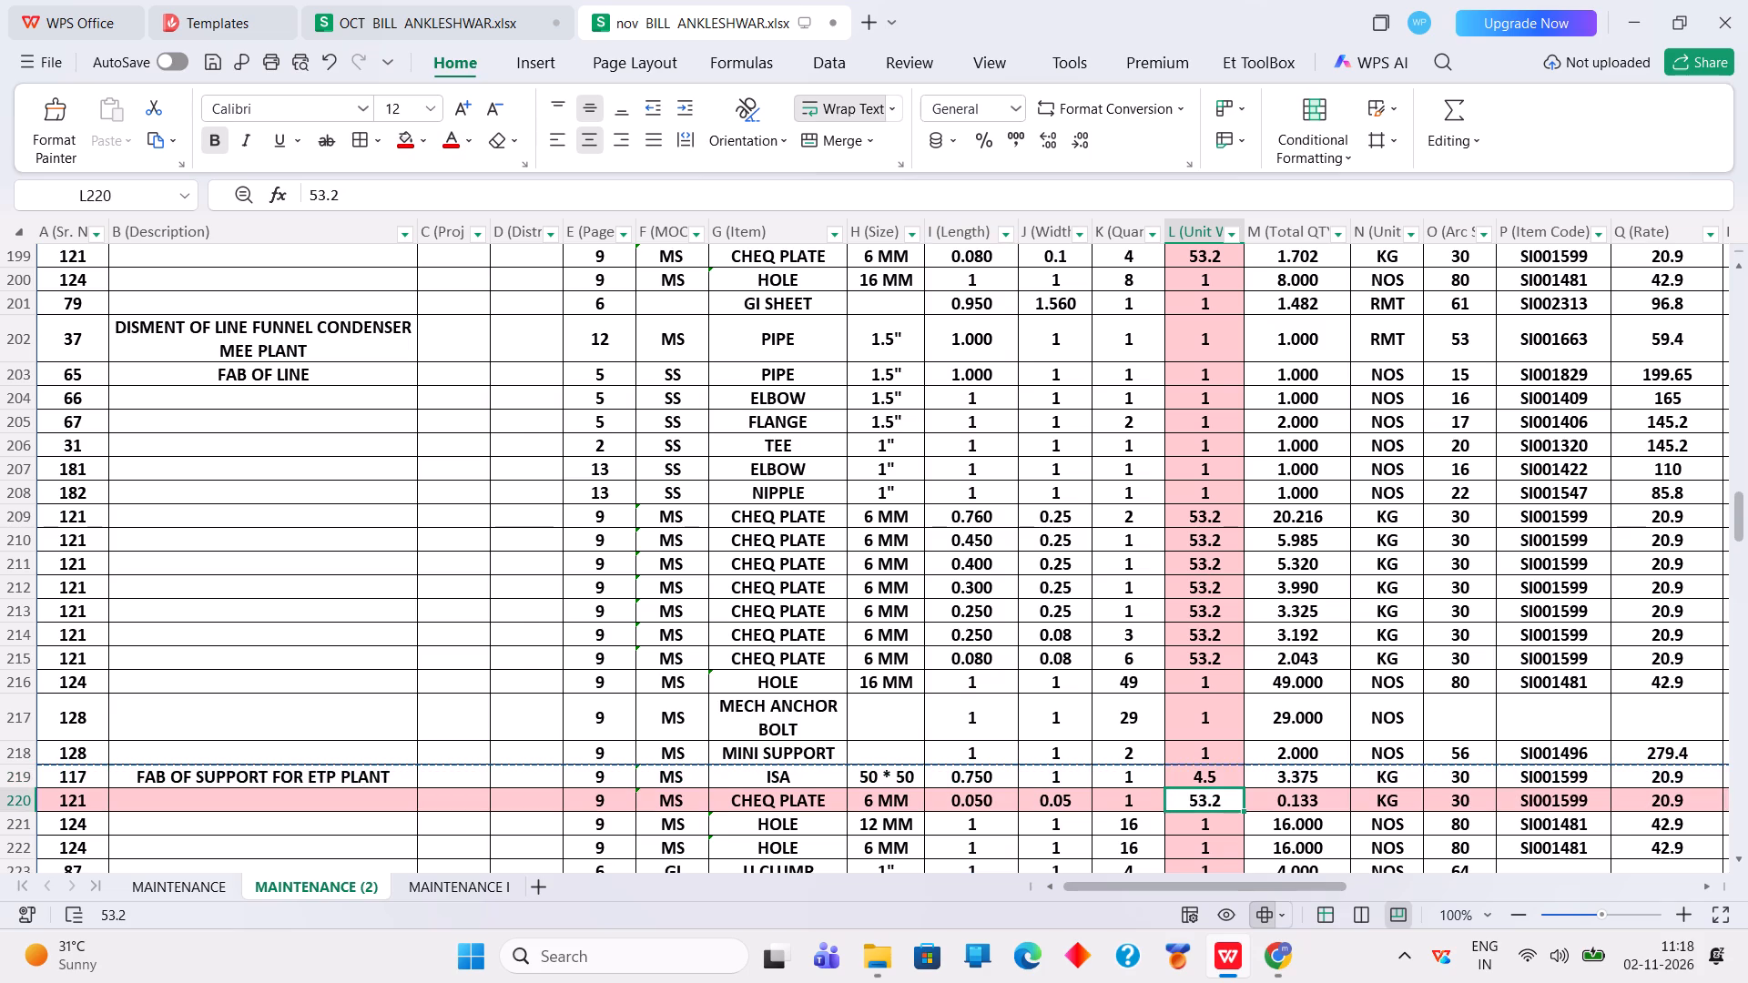
# Set the quantities to 2 for the MINI SUPPORT in row 218 and 1 each for ISA row 219 and CHEQ PLATE row 220.
pyautogui.click(1143, 753)
pyautogui.press('2')
pyautogui.press('Return')
pyautogui.press('1')
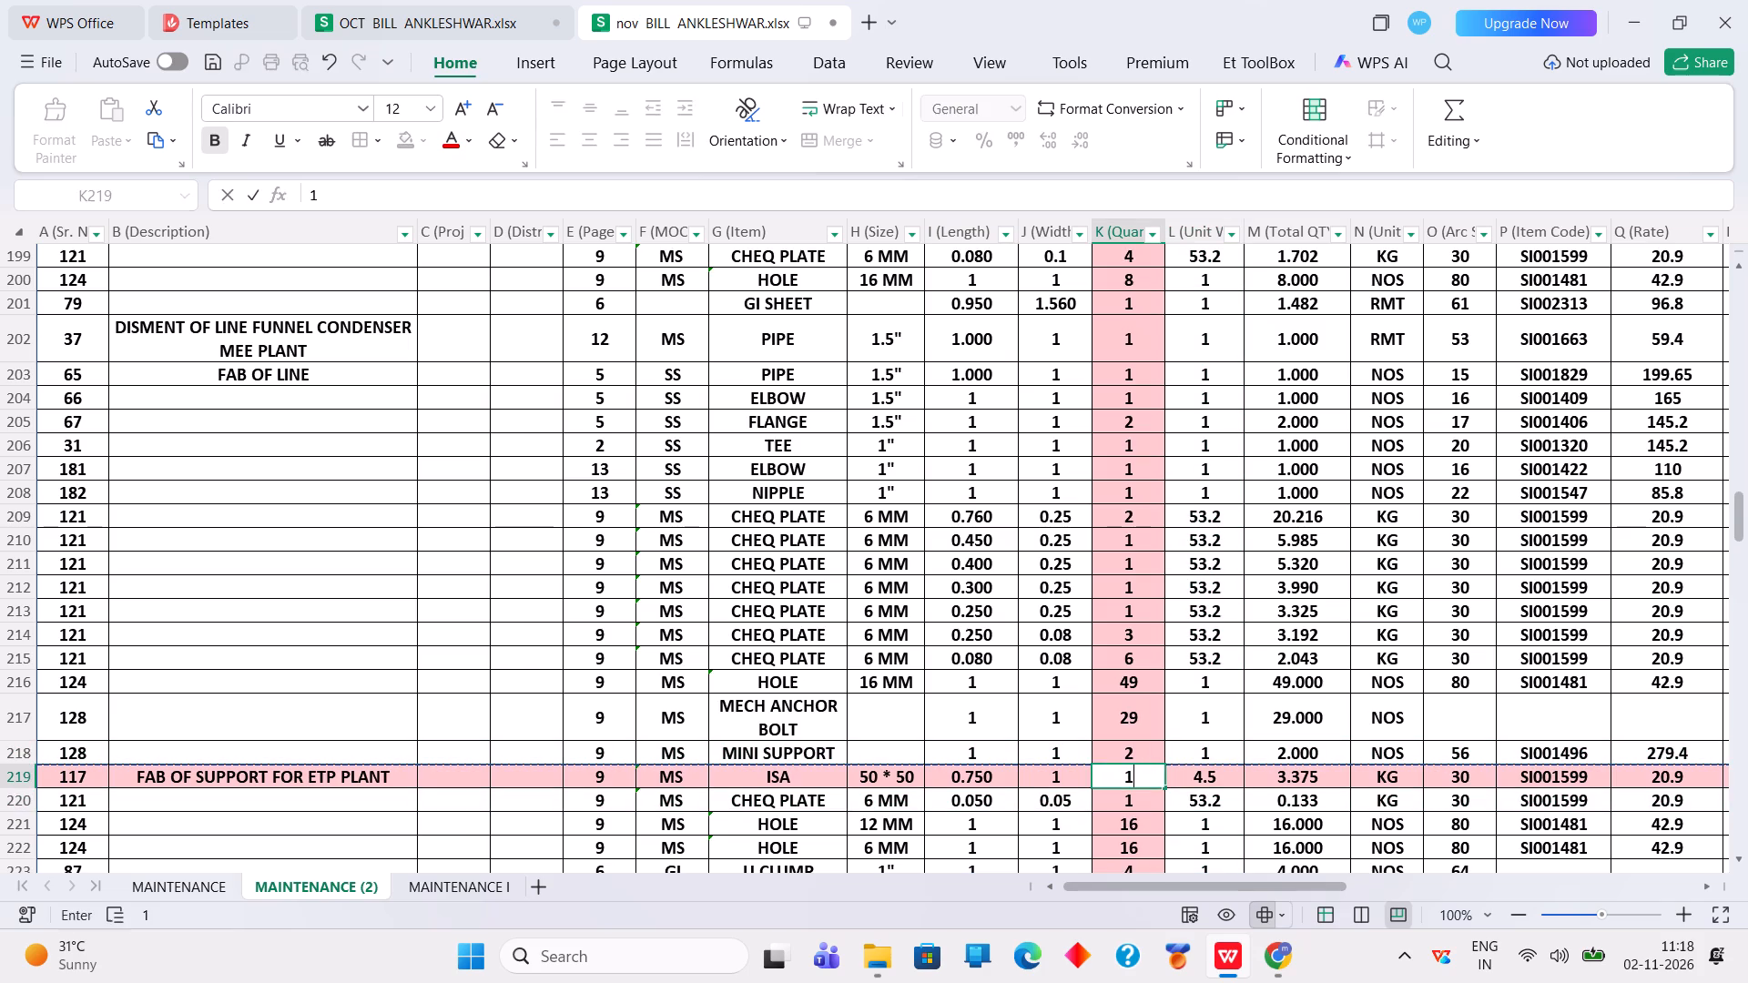
pyautogui.press('Return')
pyautogui.press('1')
pyautogui.press('Return')
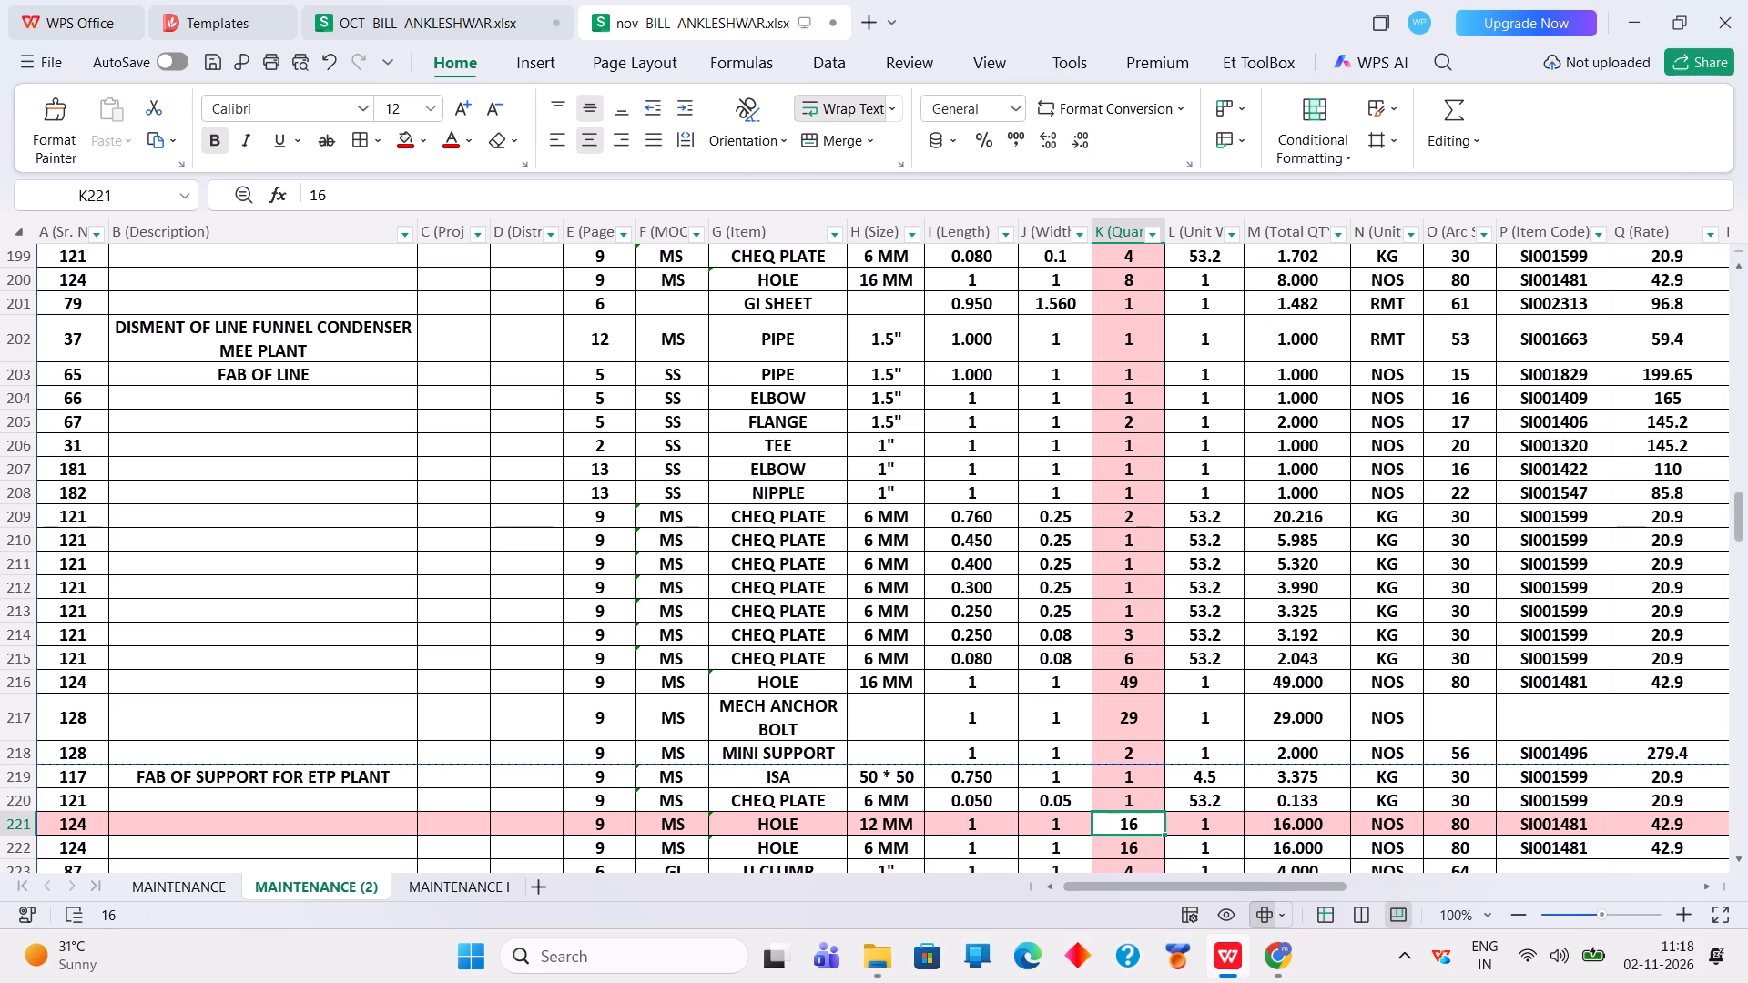
# Set the quantities to 1 for HOLE row 221, 4 for HOLE row 222 and 2 for the U CLUMP in row 223.
pyautogui.press('1')
pyautogui.press('Return')
pyautogui.press('5')
pyautogui.press('Return')
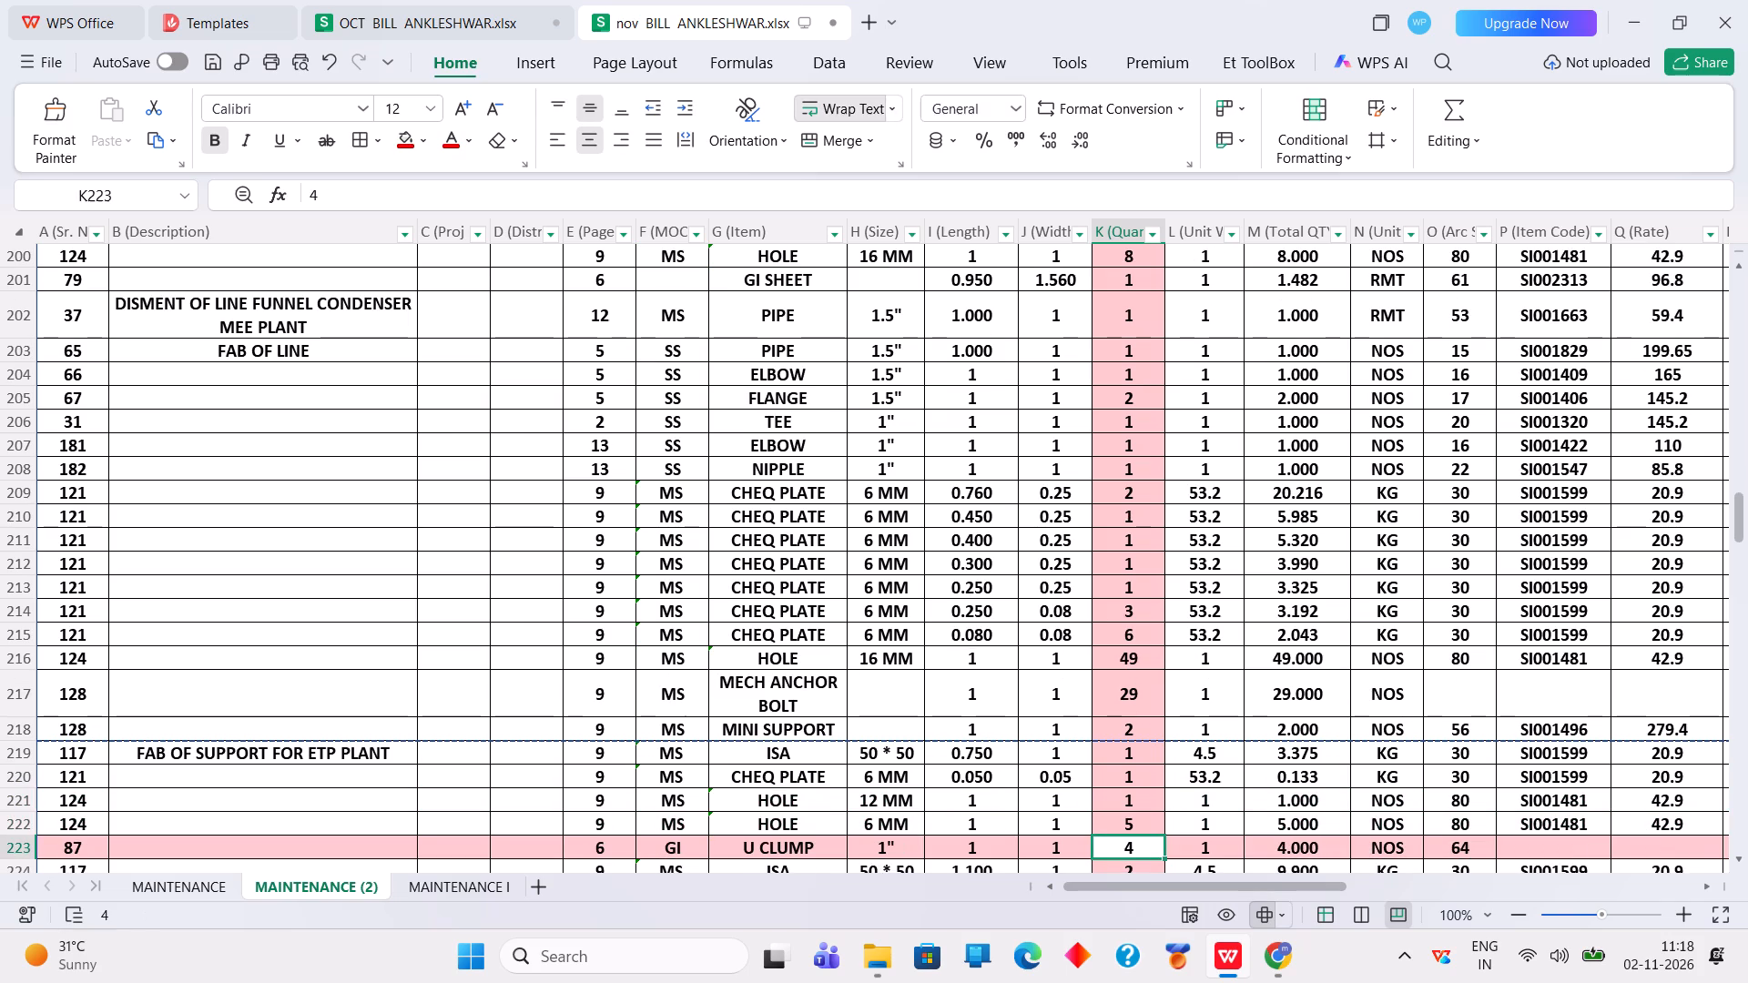
pyautogui.press('Up')
pyautogui.press('4')
pyautogui.press('Return')
pyautogui.press('2')
pyautogui.press('Return')
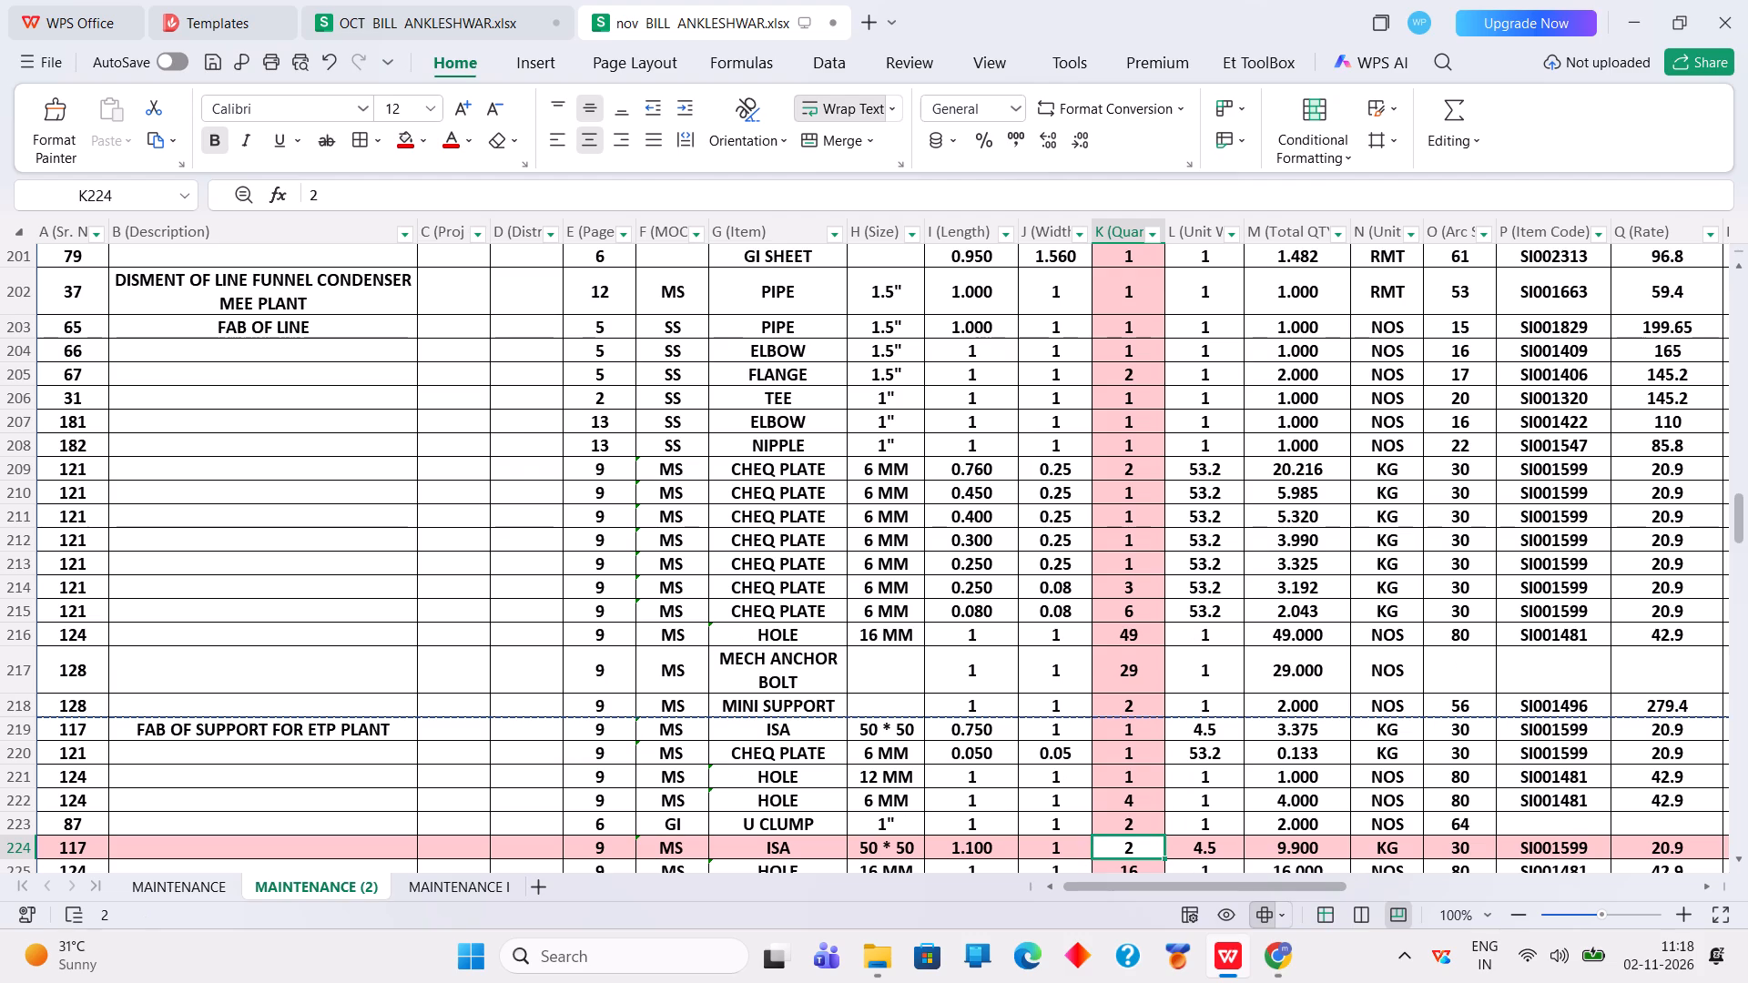
# Set the quantities to 1 for ISA row 224, 18 and 8 for HOLE rows 225 and 226, and 4 for CHEQ PLATE row 227.
pyautogui.press('1')
pyautogui.press('Return')
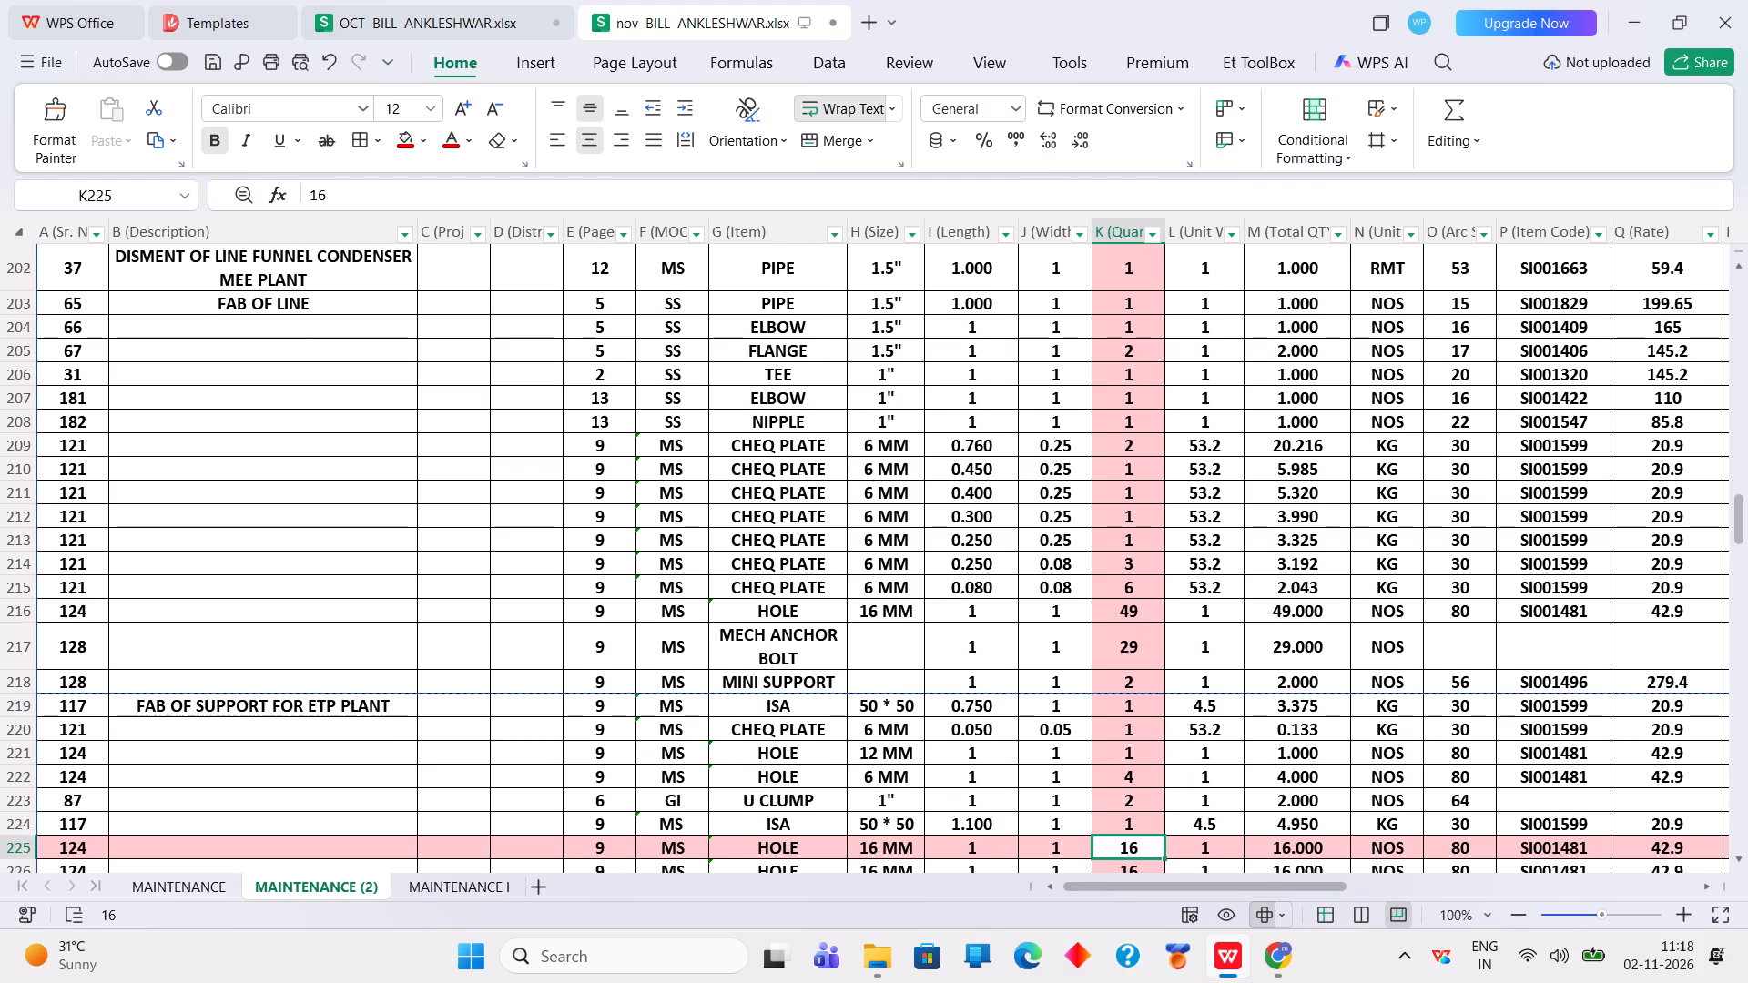
pyautogui.press('8')
pyautogui.press('Return')
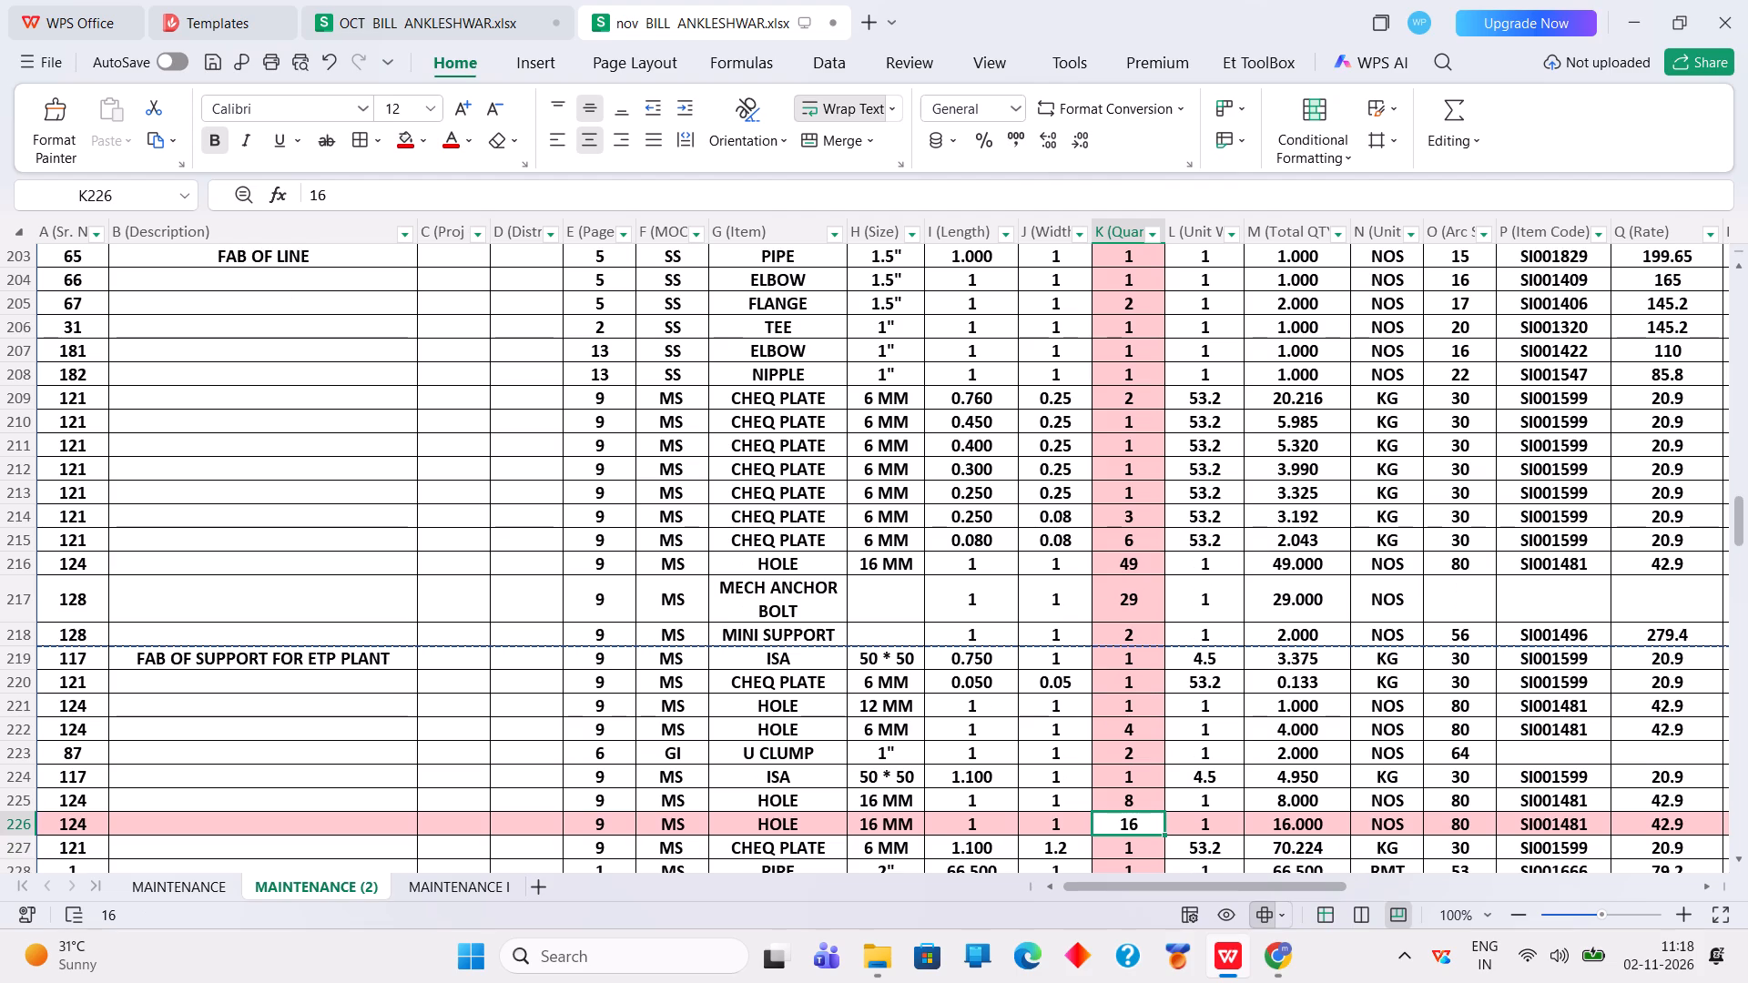
pyautogui.click(1134, 794)
pyautogui.write('18')
pyautogui.press('Return')
pyautogui.press('8')
pyautogui.press('Return')
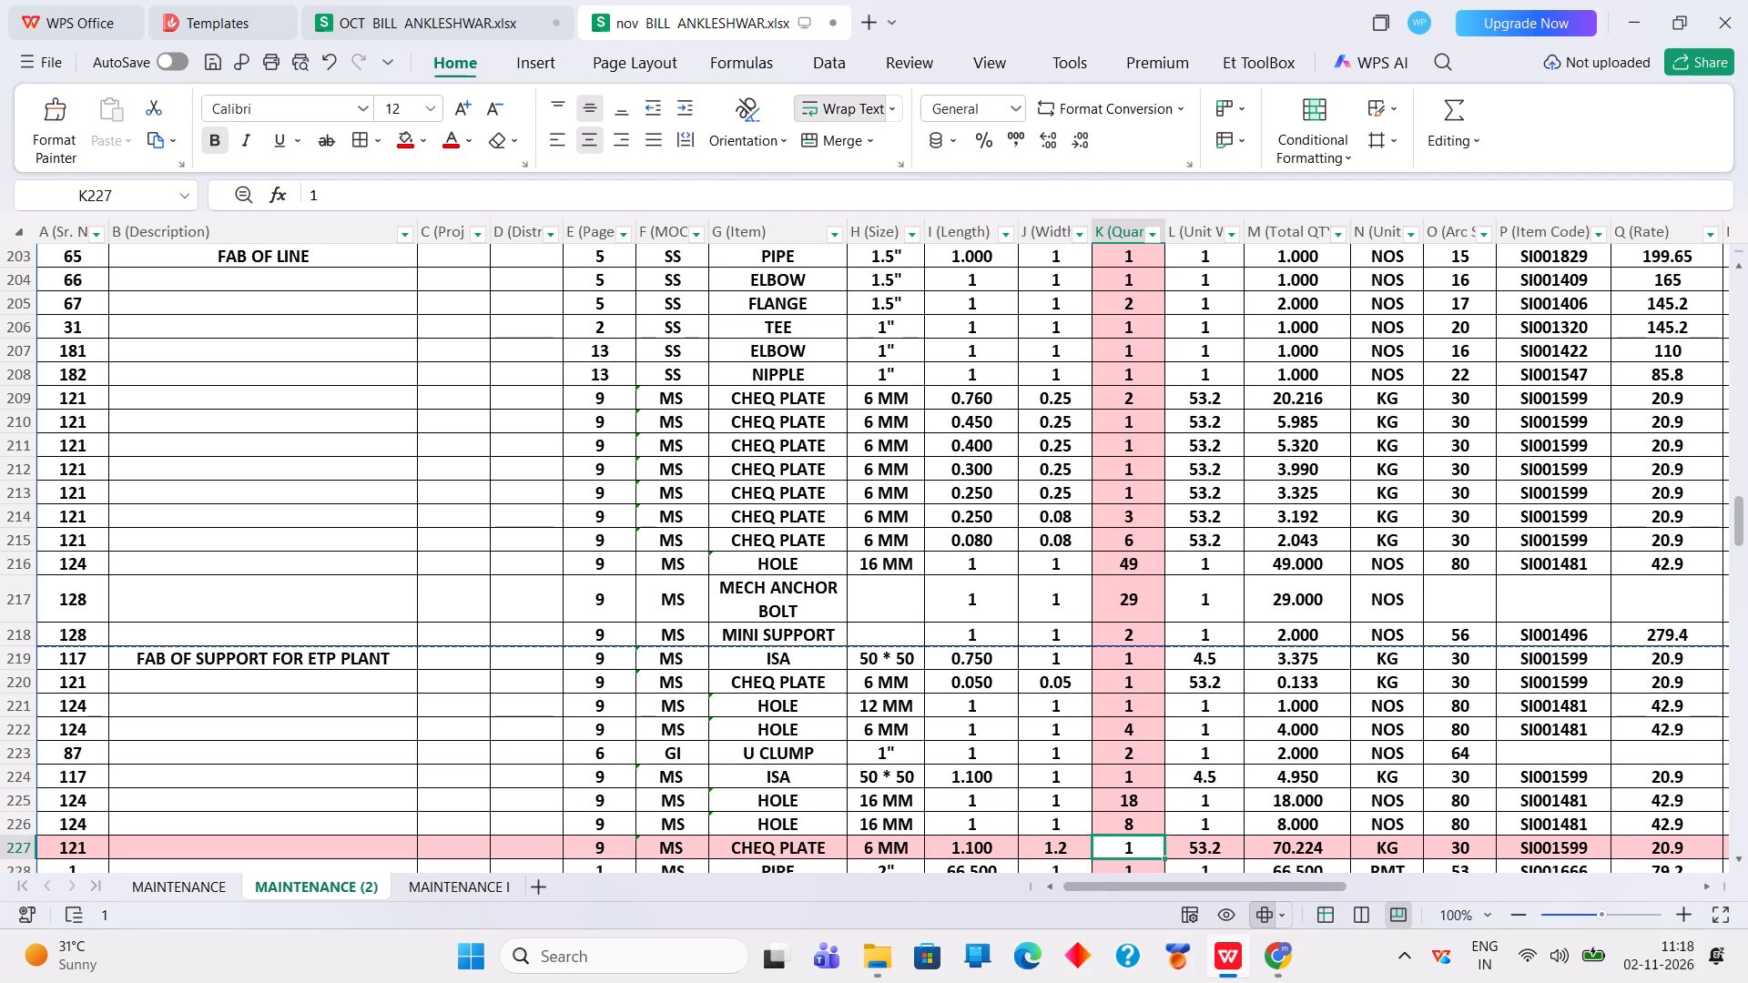
pyautogui.press('4')
pyautogui.press('Return')
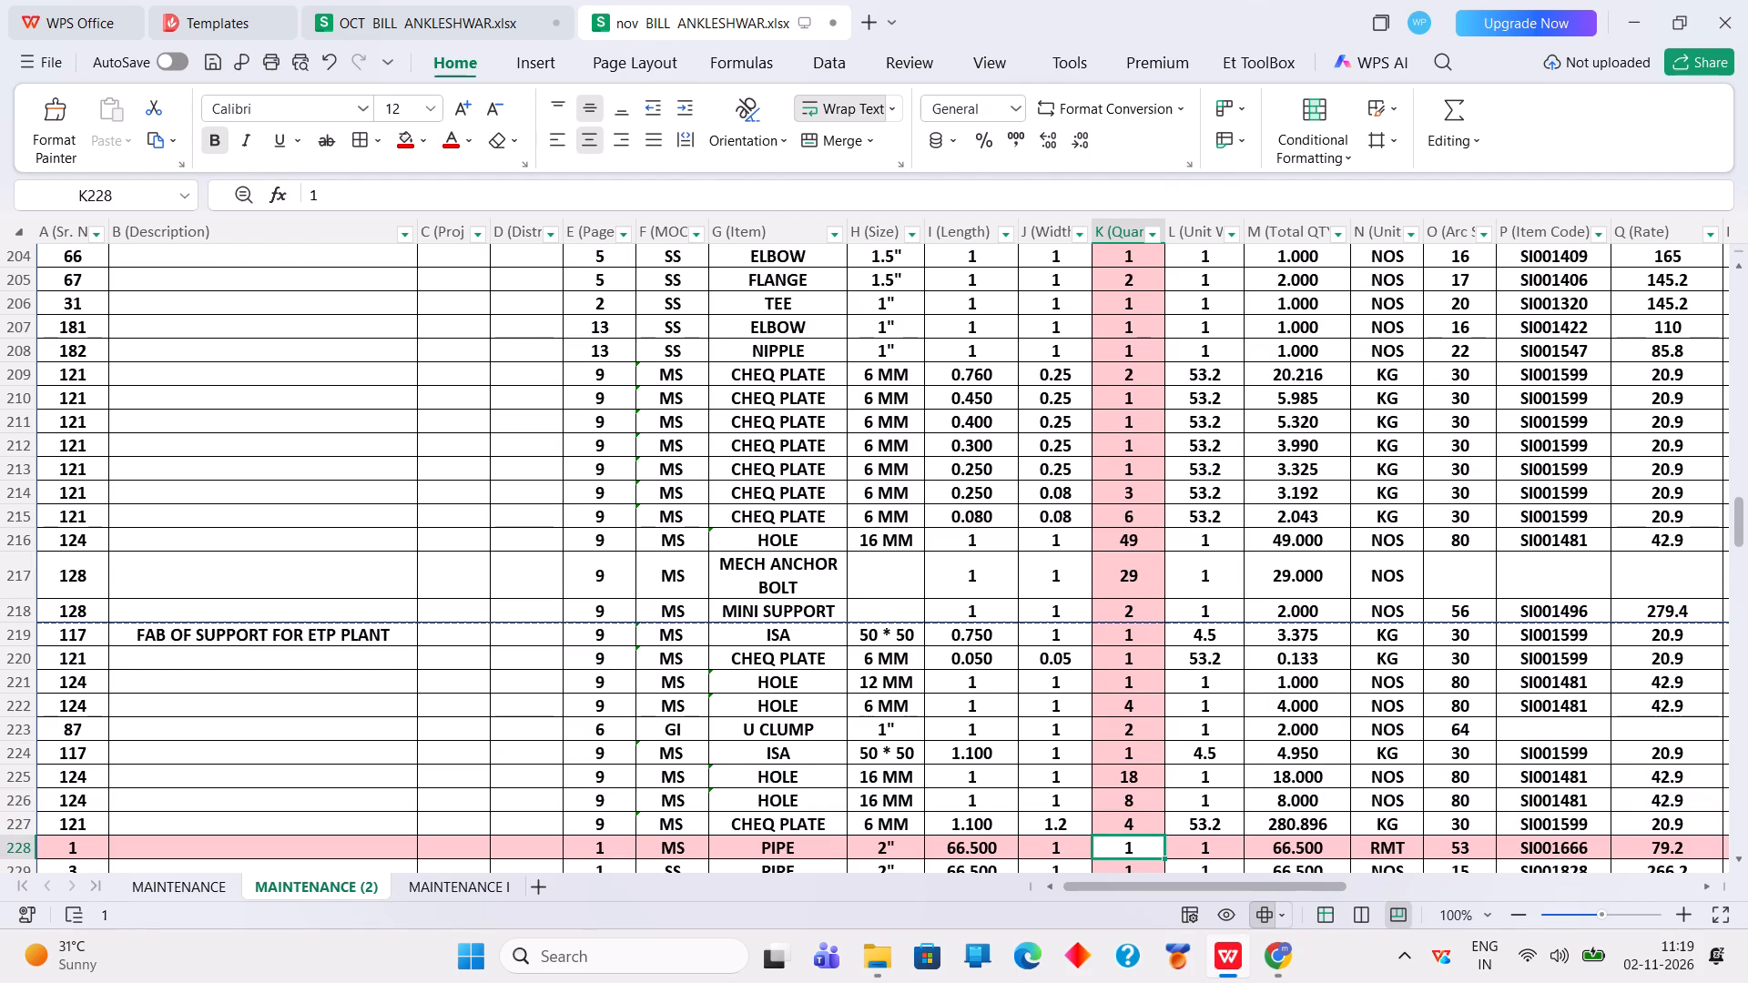
# Set the CHEQ PLATE in row 227 to length 0.050 and width 0.075.
pyautogui.click(993, 825)
pyautogui.write('.050')
pyautogui.click(1036, 829)
pyautogui.write('.075')
pyautogui.press('Return')
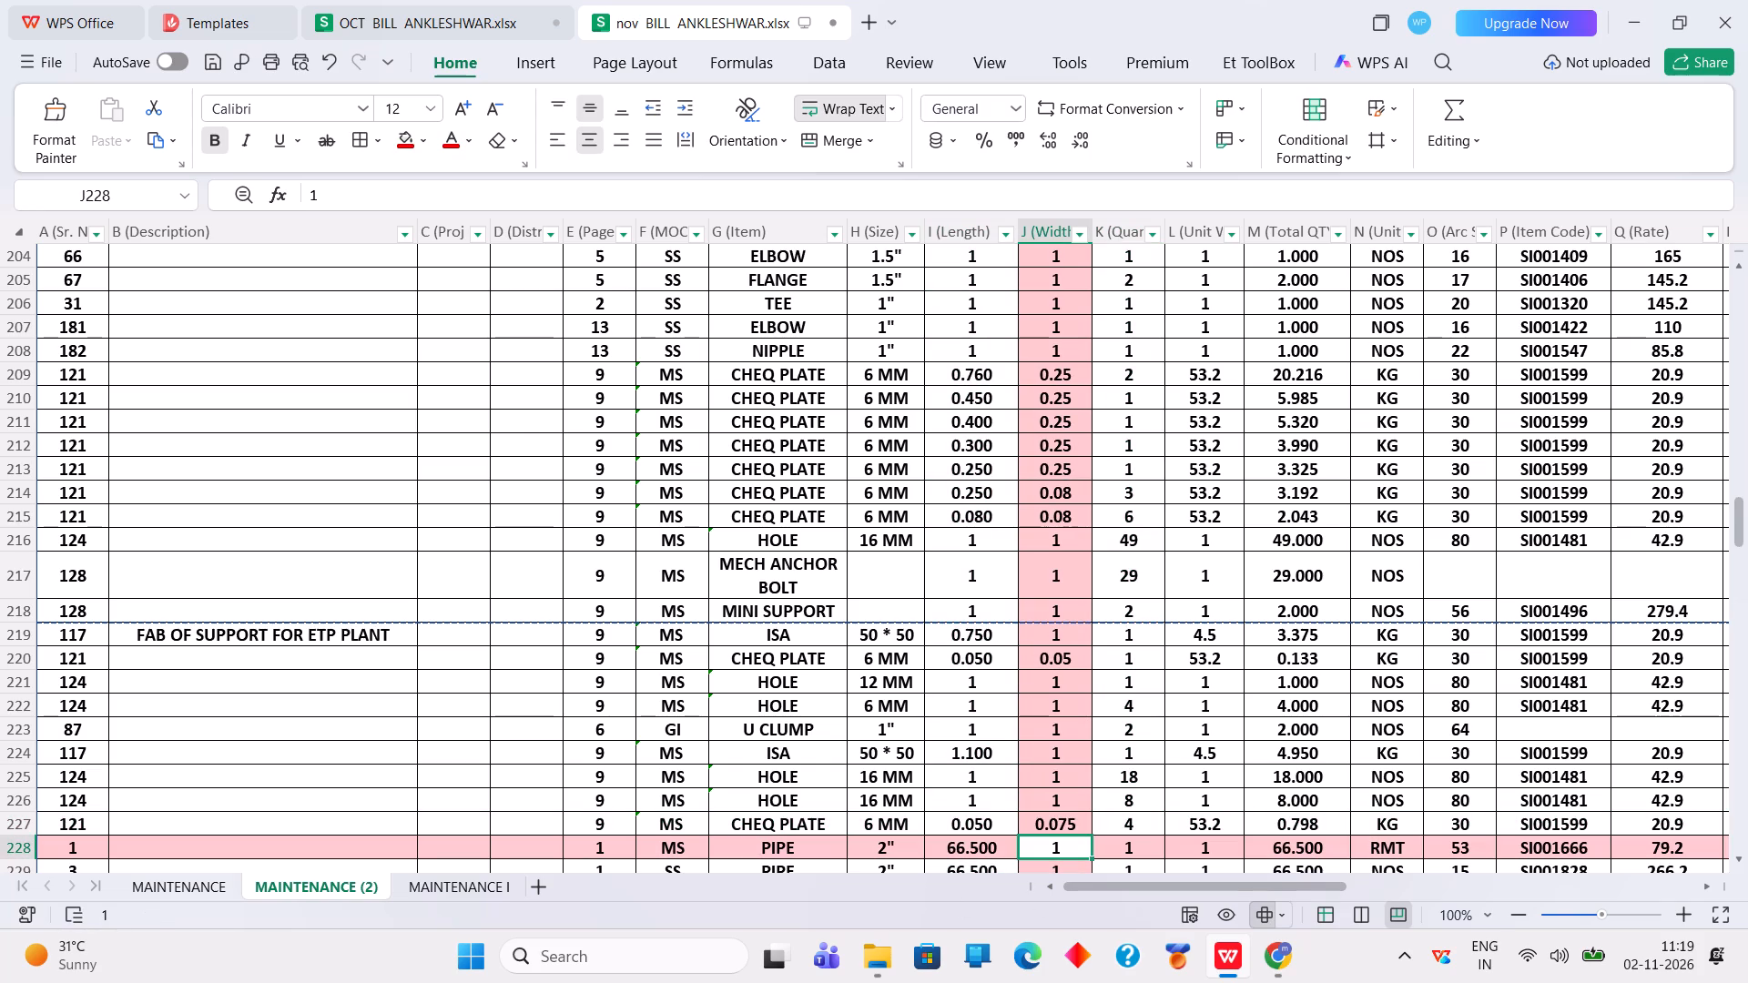
# Set the HOLE sizes to 6 MM in row 225 and 12 MM in row 226.
pyautogui.click(899, 781)
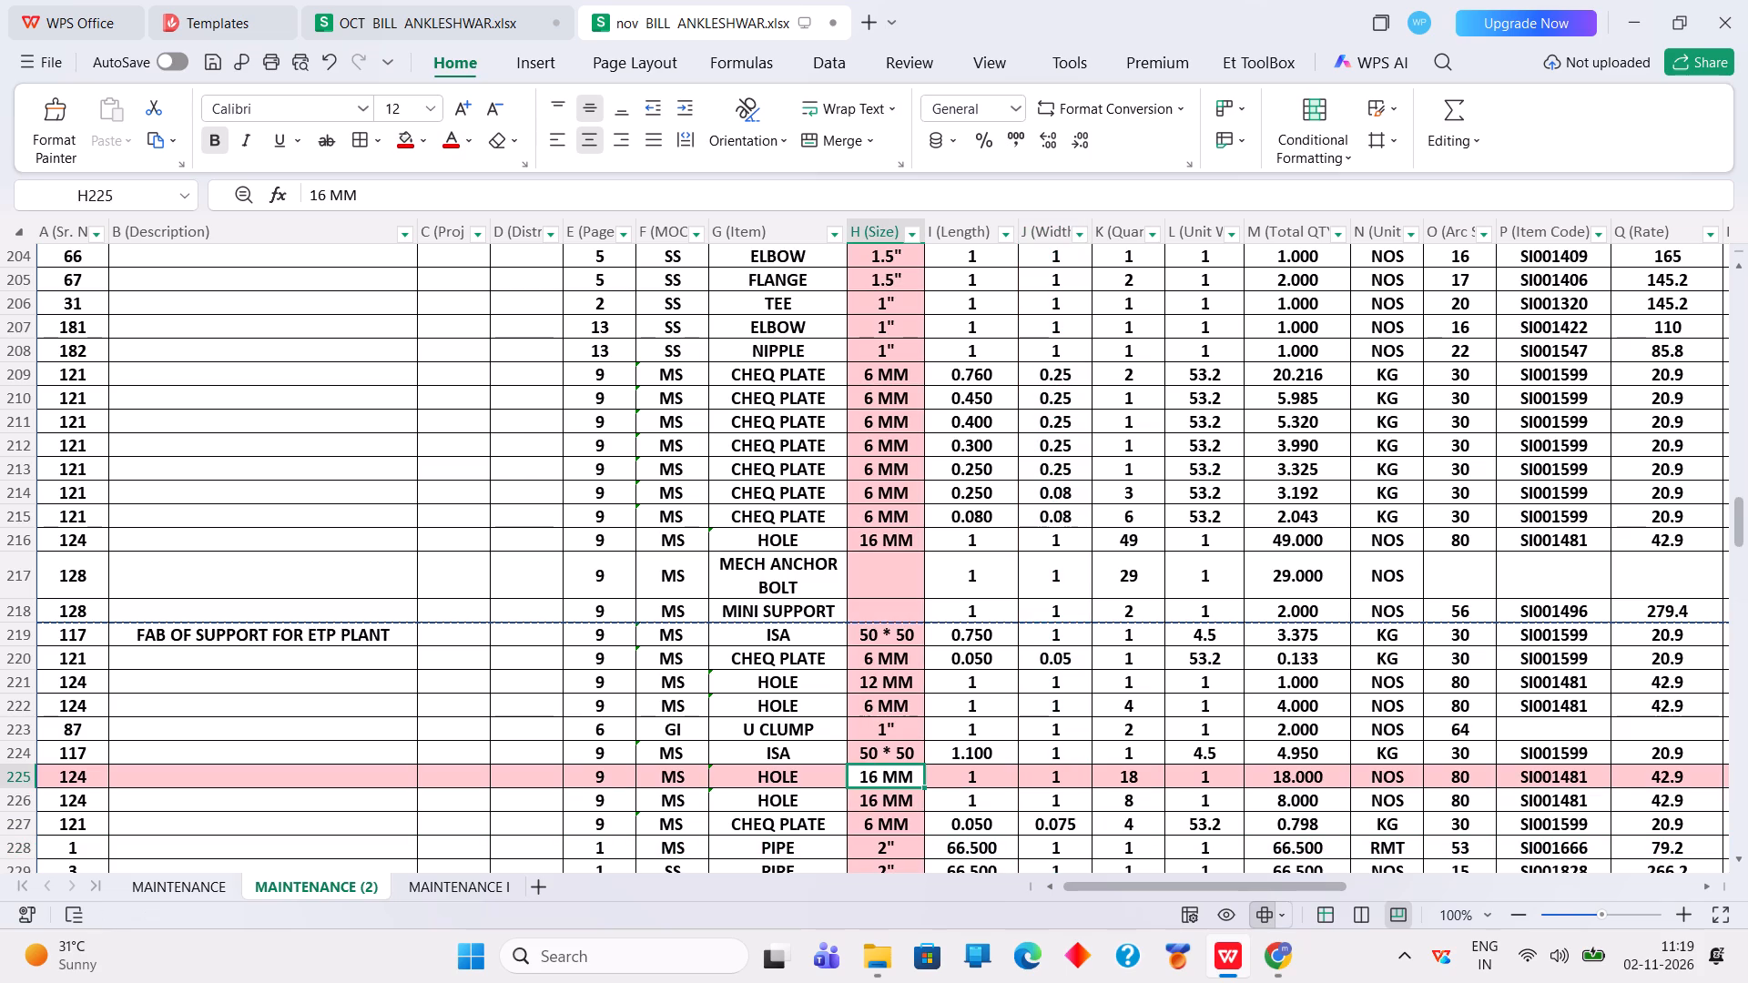
pyautogui.write('6')
pyautogui.press('space')
pyautogui.write('MM')
pyautogui.press('Return')
pyautogui.write('12')
pyautogui.press('space')
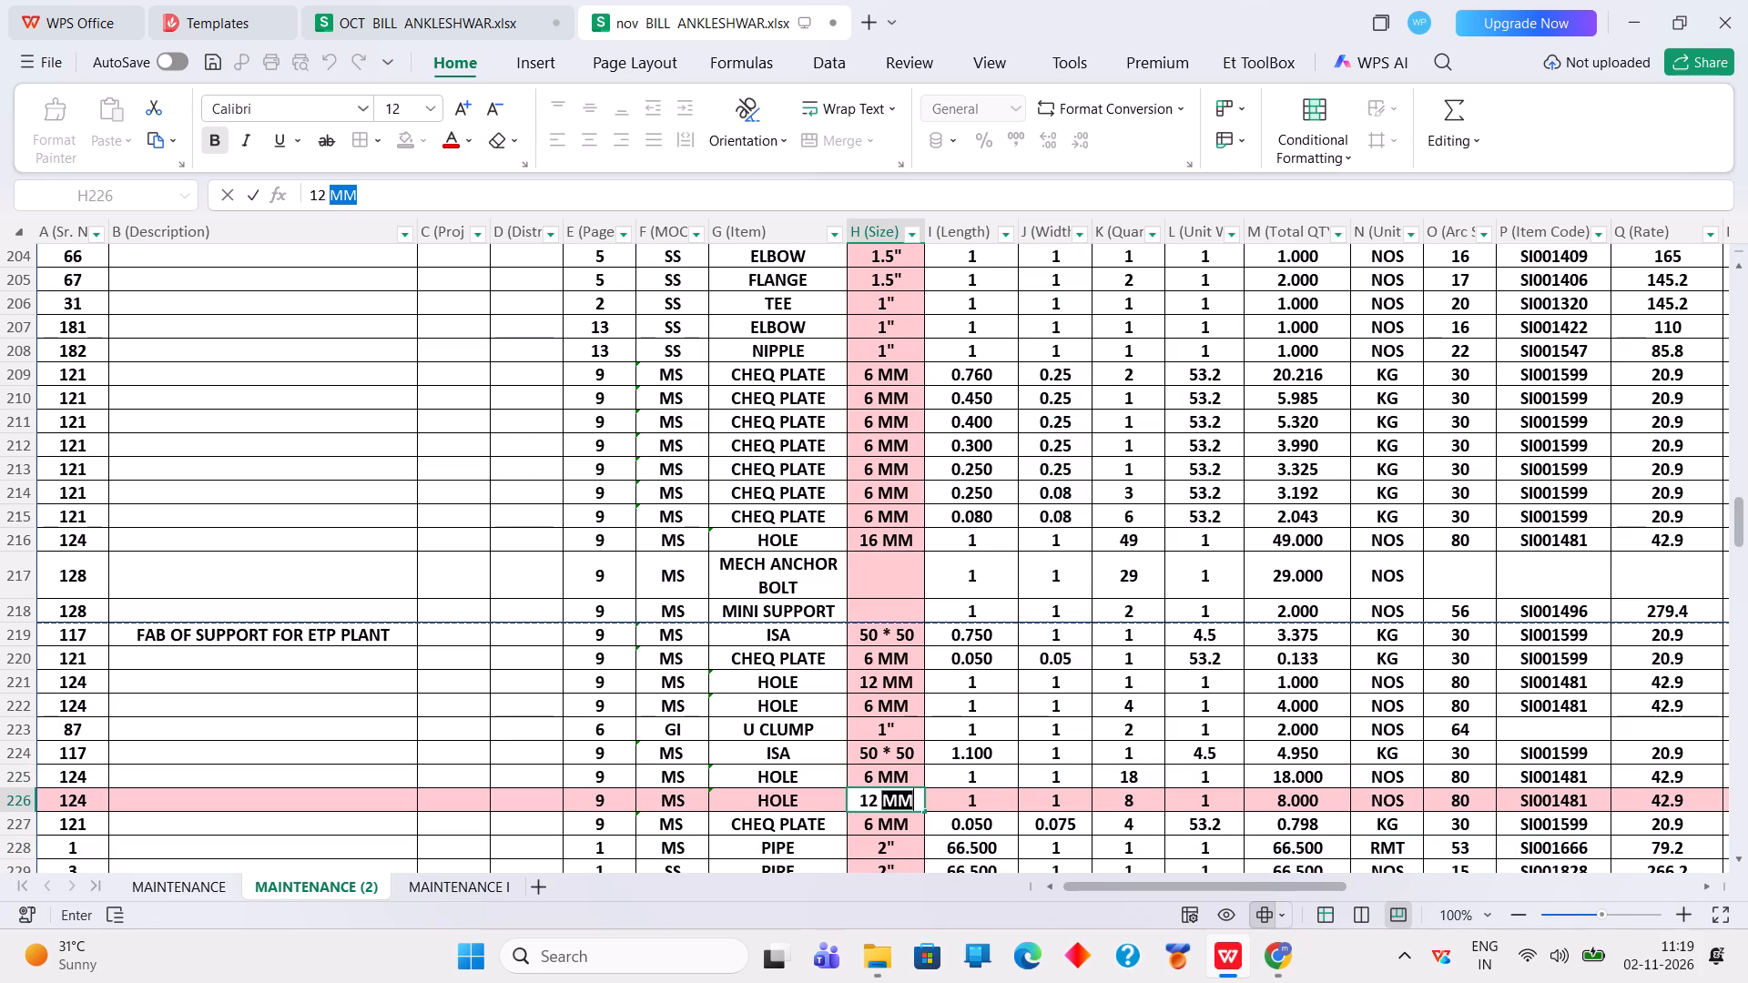
pyautogui.press('Return')
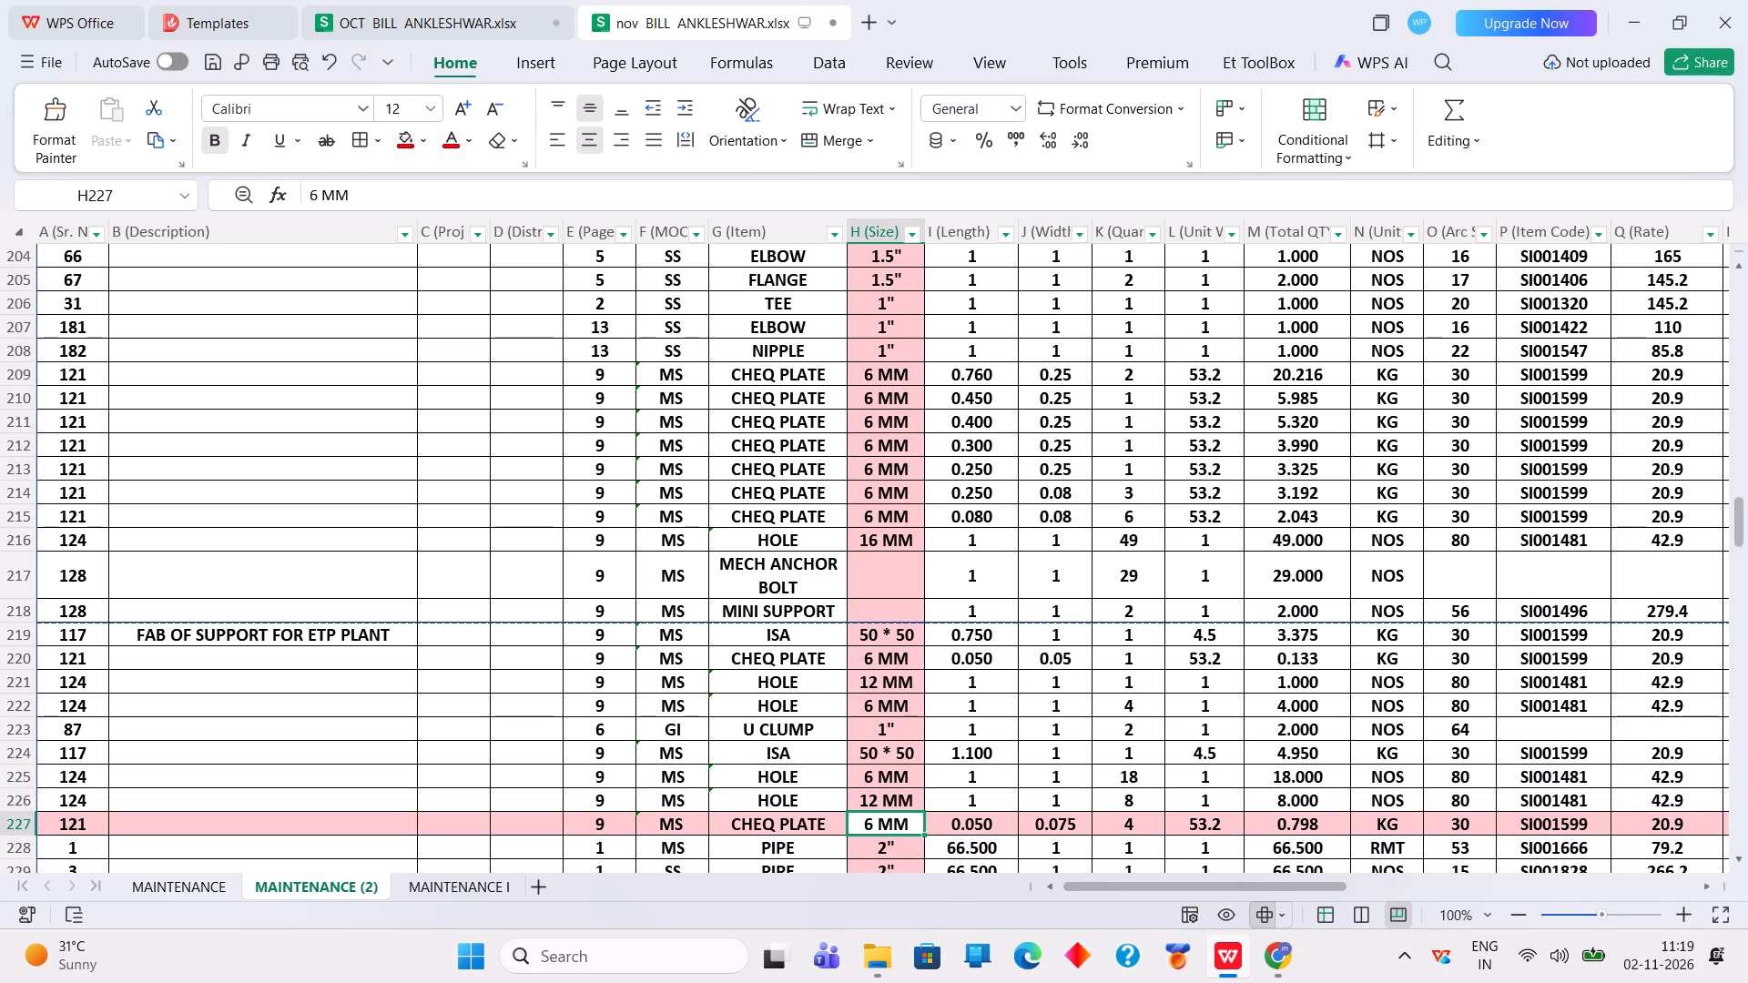
# Set the length of the ISA in row 224 to 1.35.
pyautogui.click(921, 754)
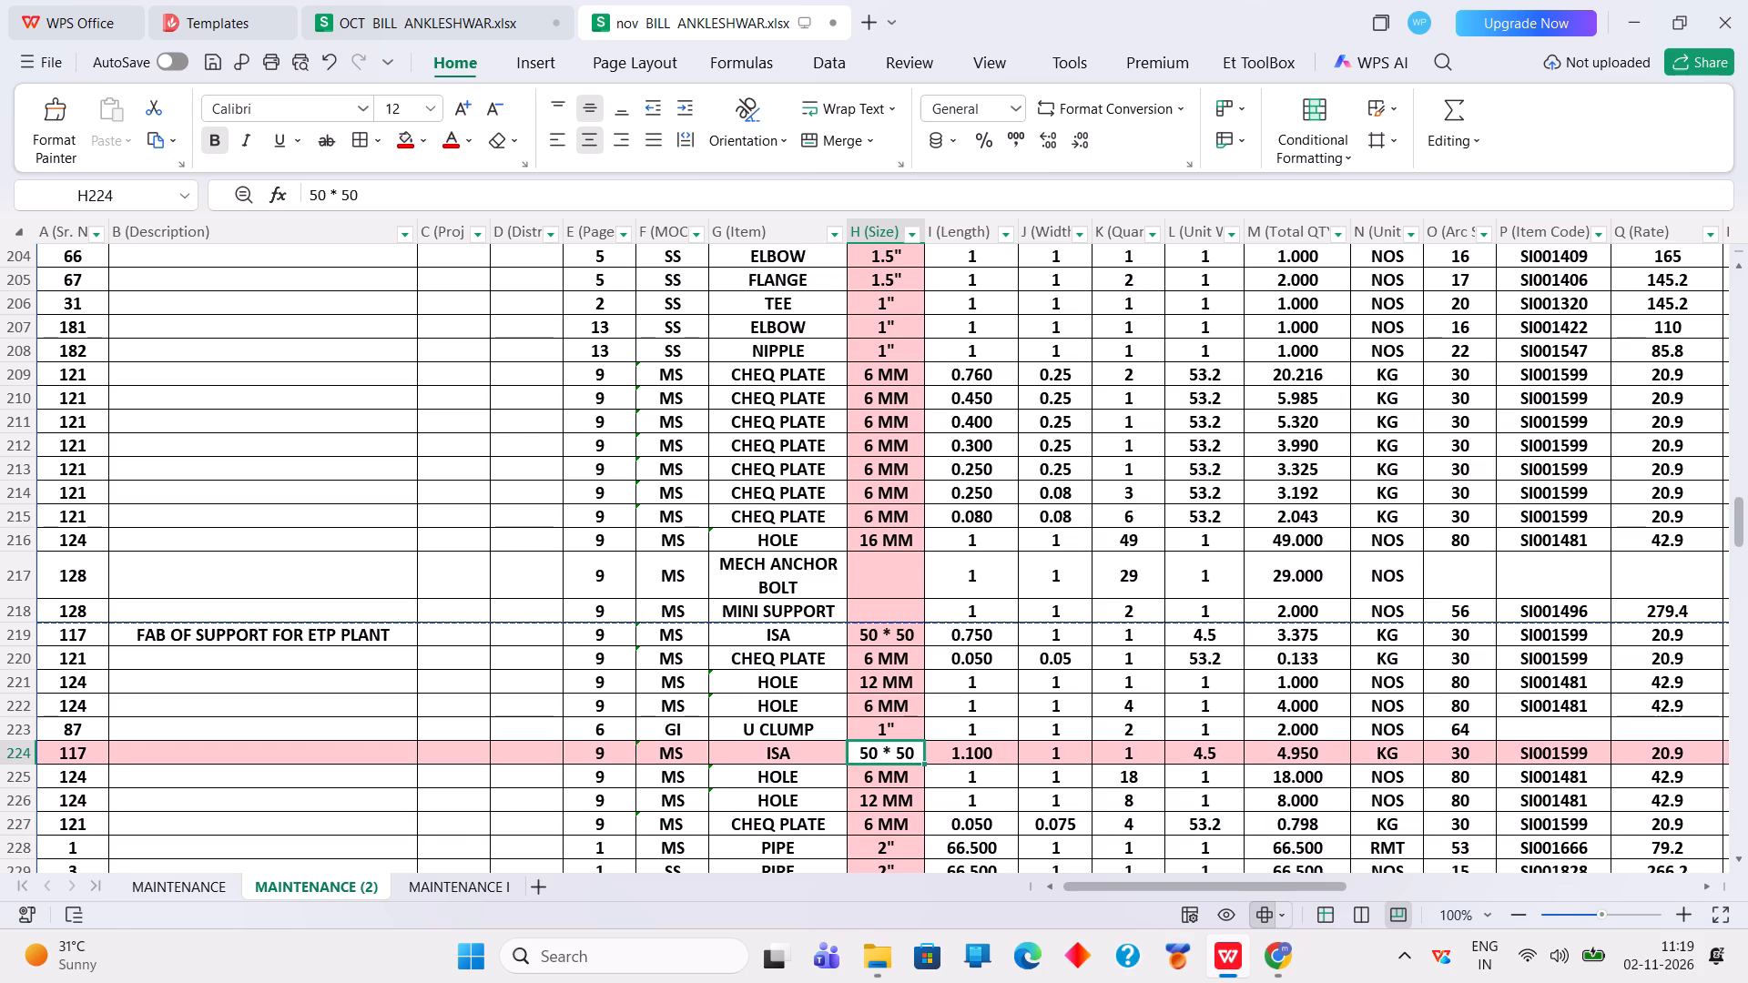
pyautogui.click(959, 754)
pyautogui.write('1.35')
pyautogui.press('Return')
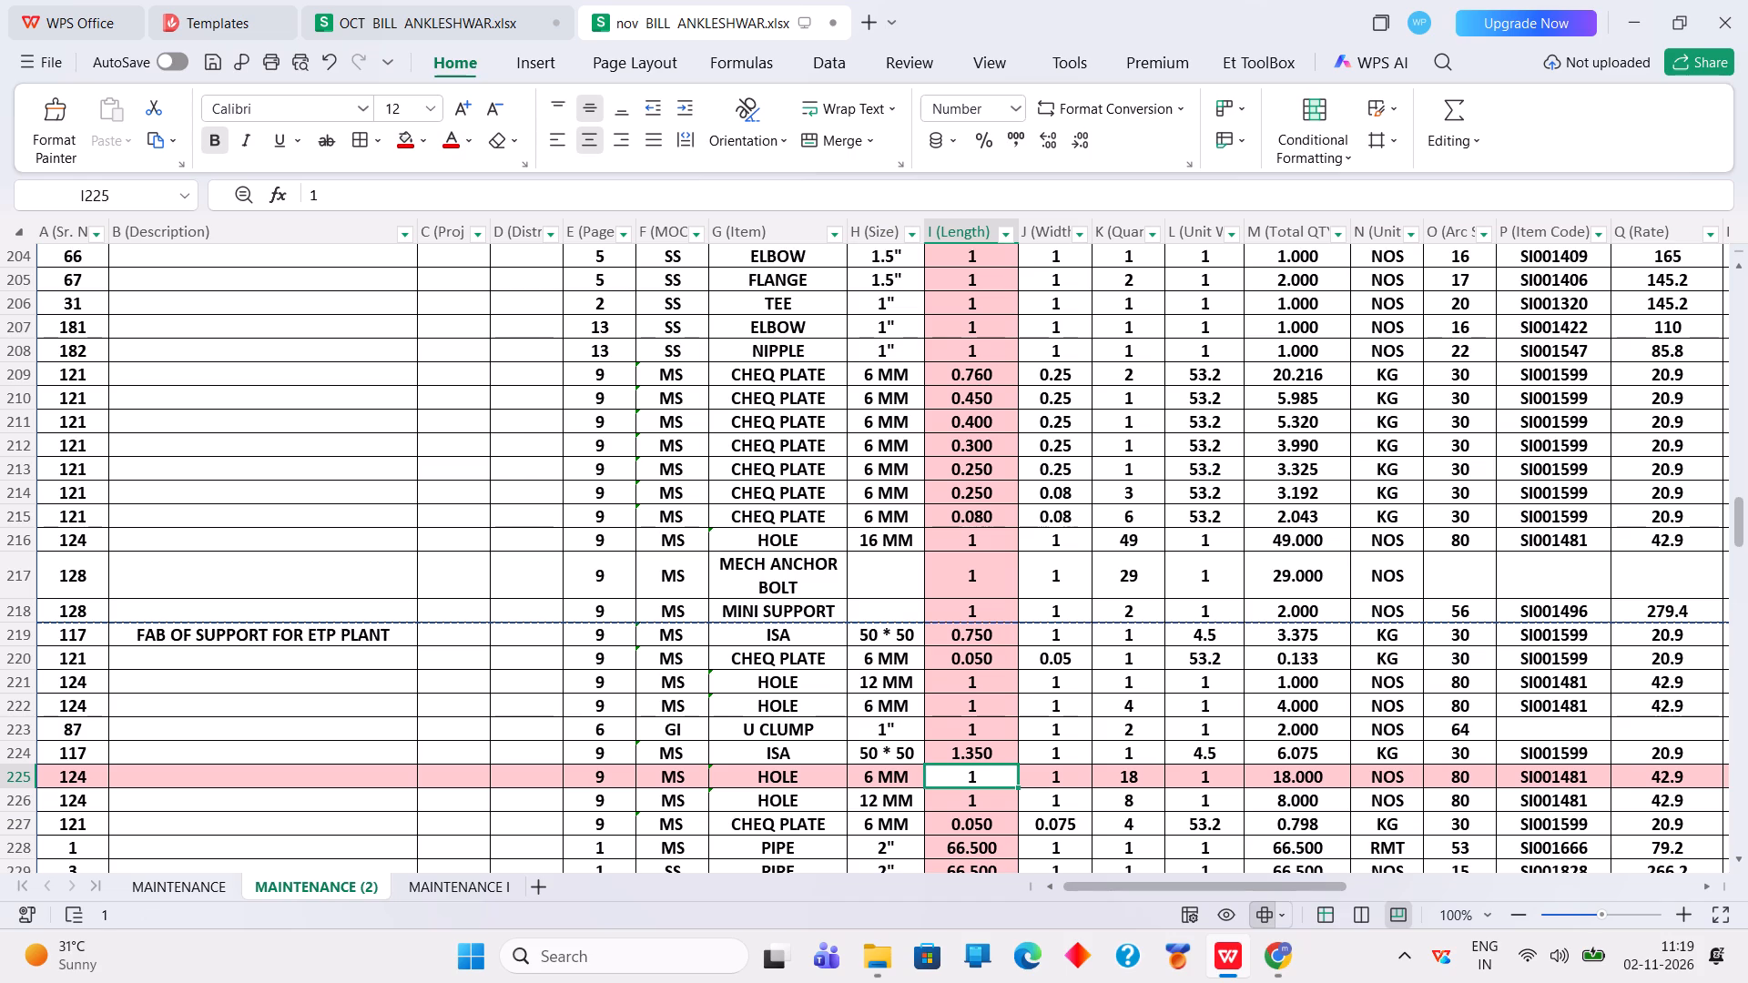
# Enter the description FAB OF SUPPORT FOR RAILING COLUMN-307 for the ISA in row 224.
pyautogui.click(211, 751)
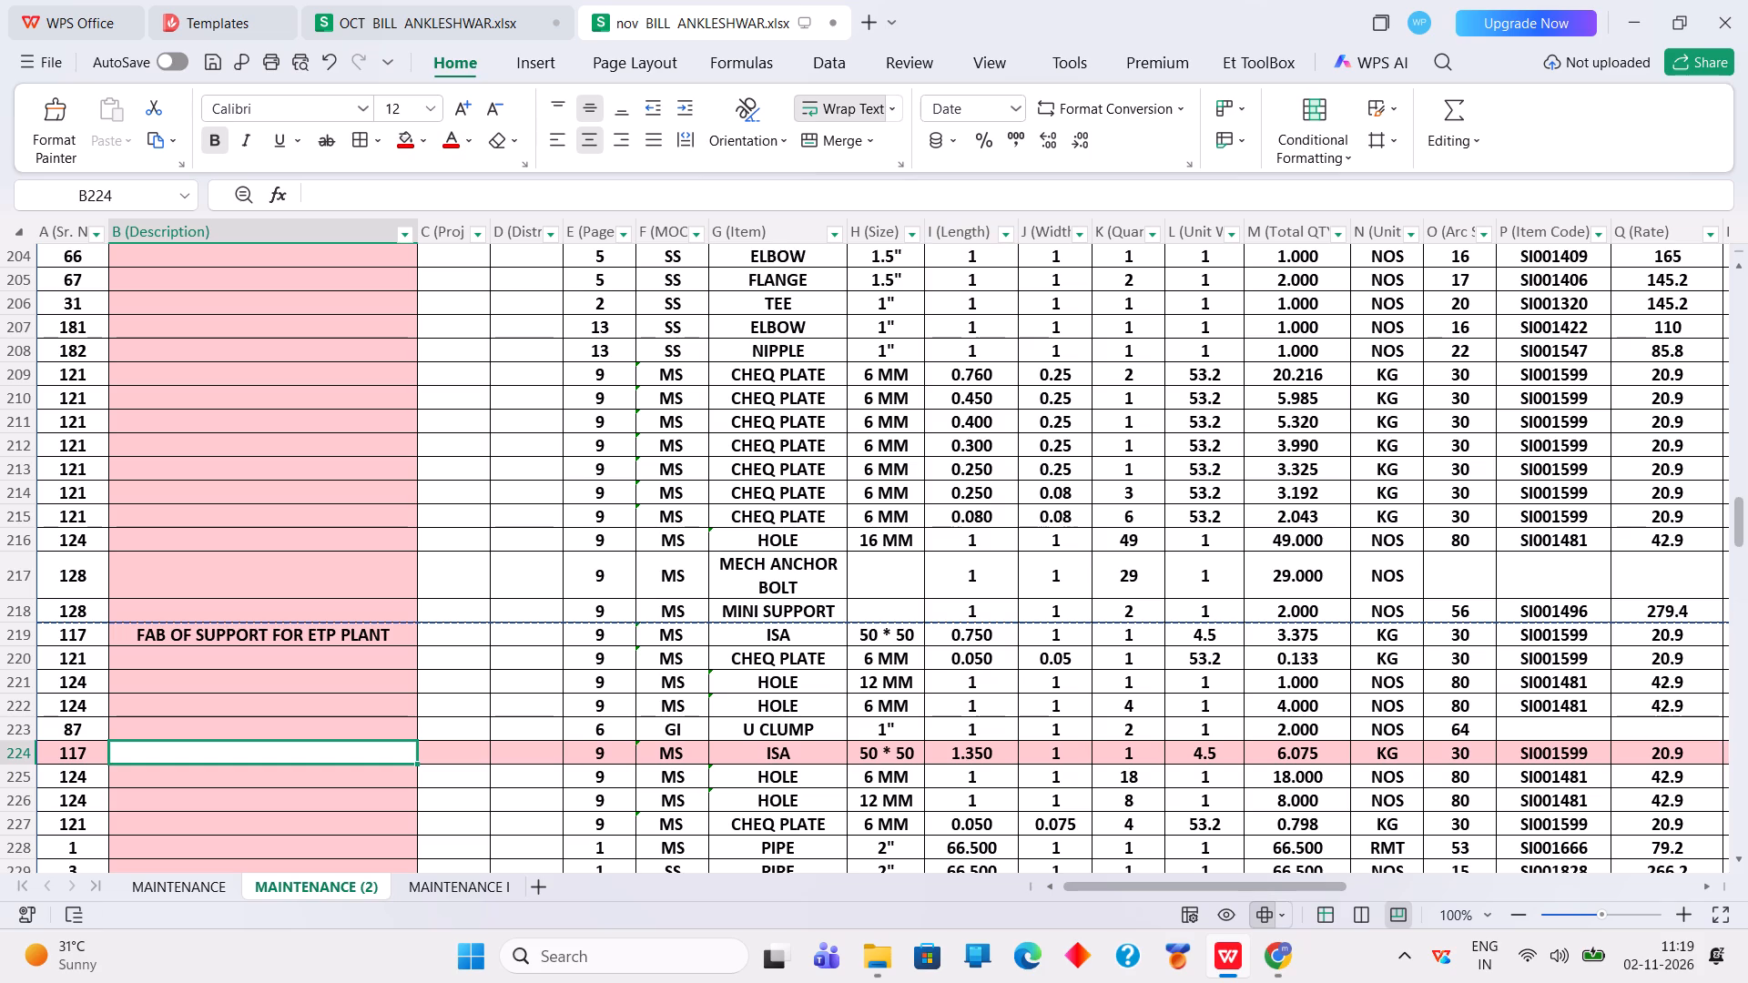
pyautogui.write('FA')
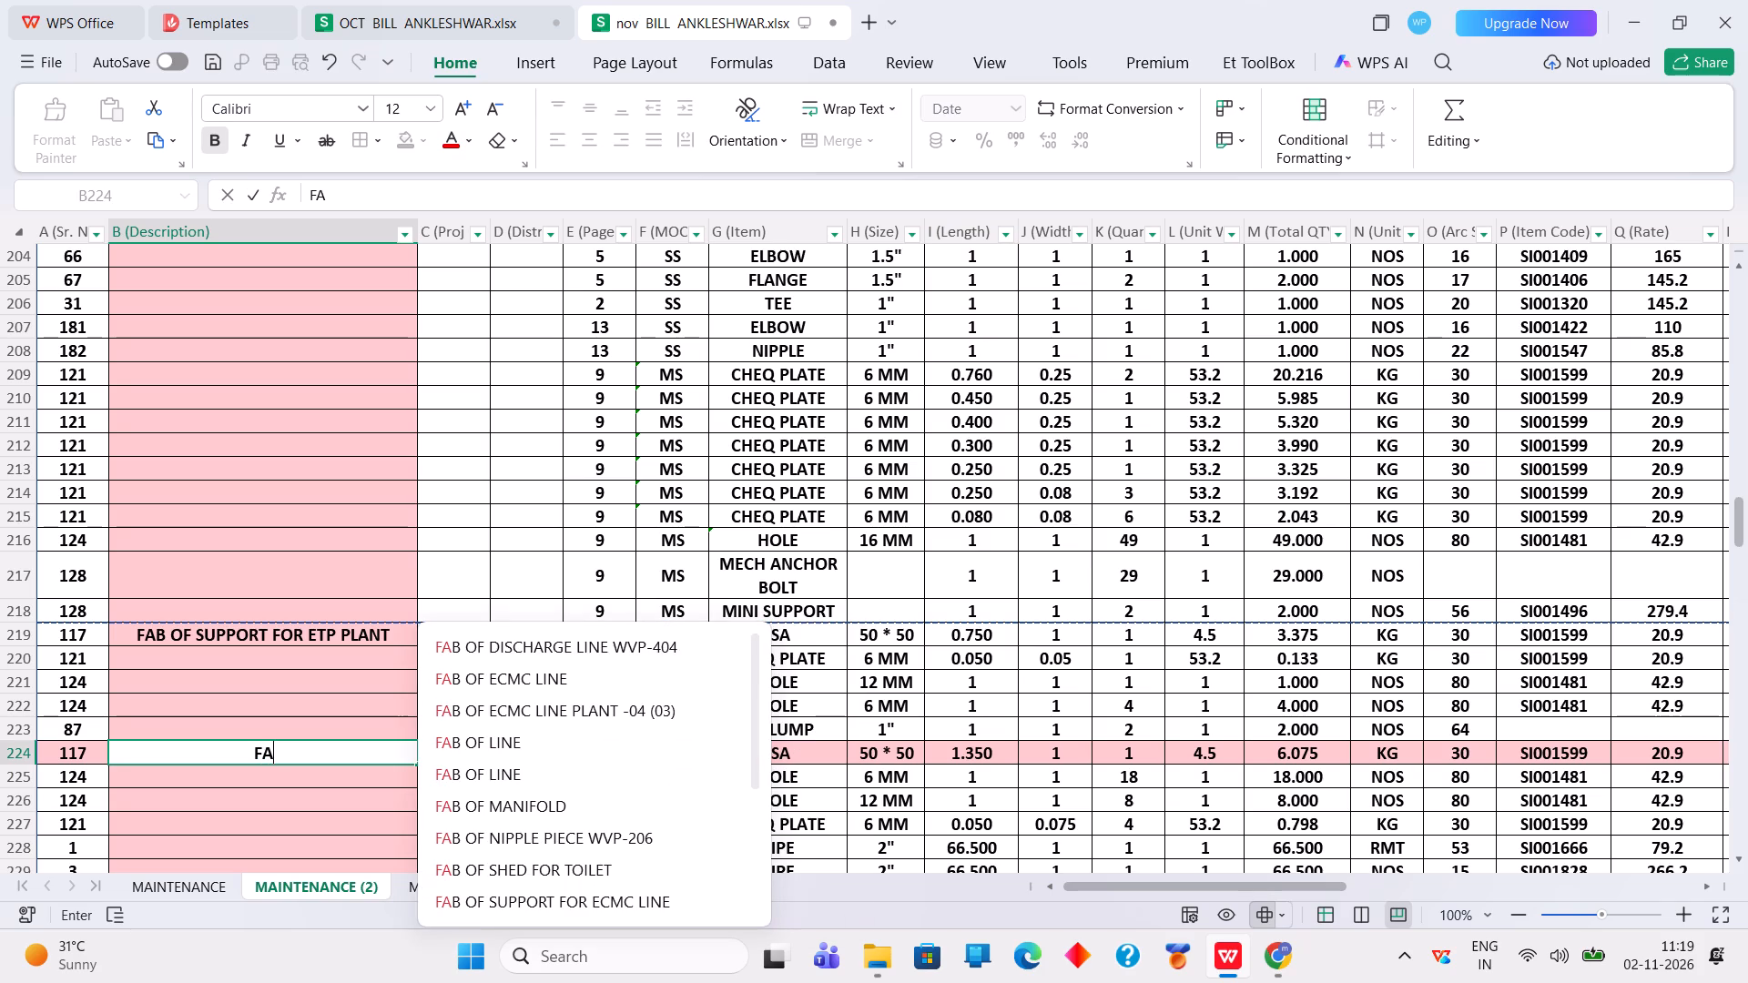
pyautogui.write('B OF S')
pyautogui.write('UPPORT')
pyautogui.press('space')
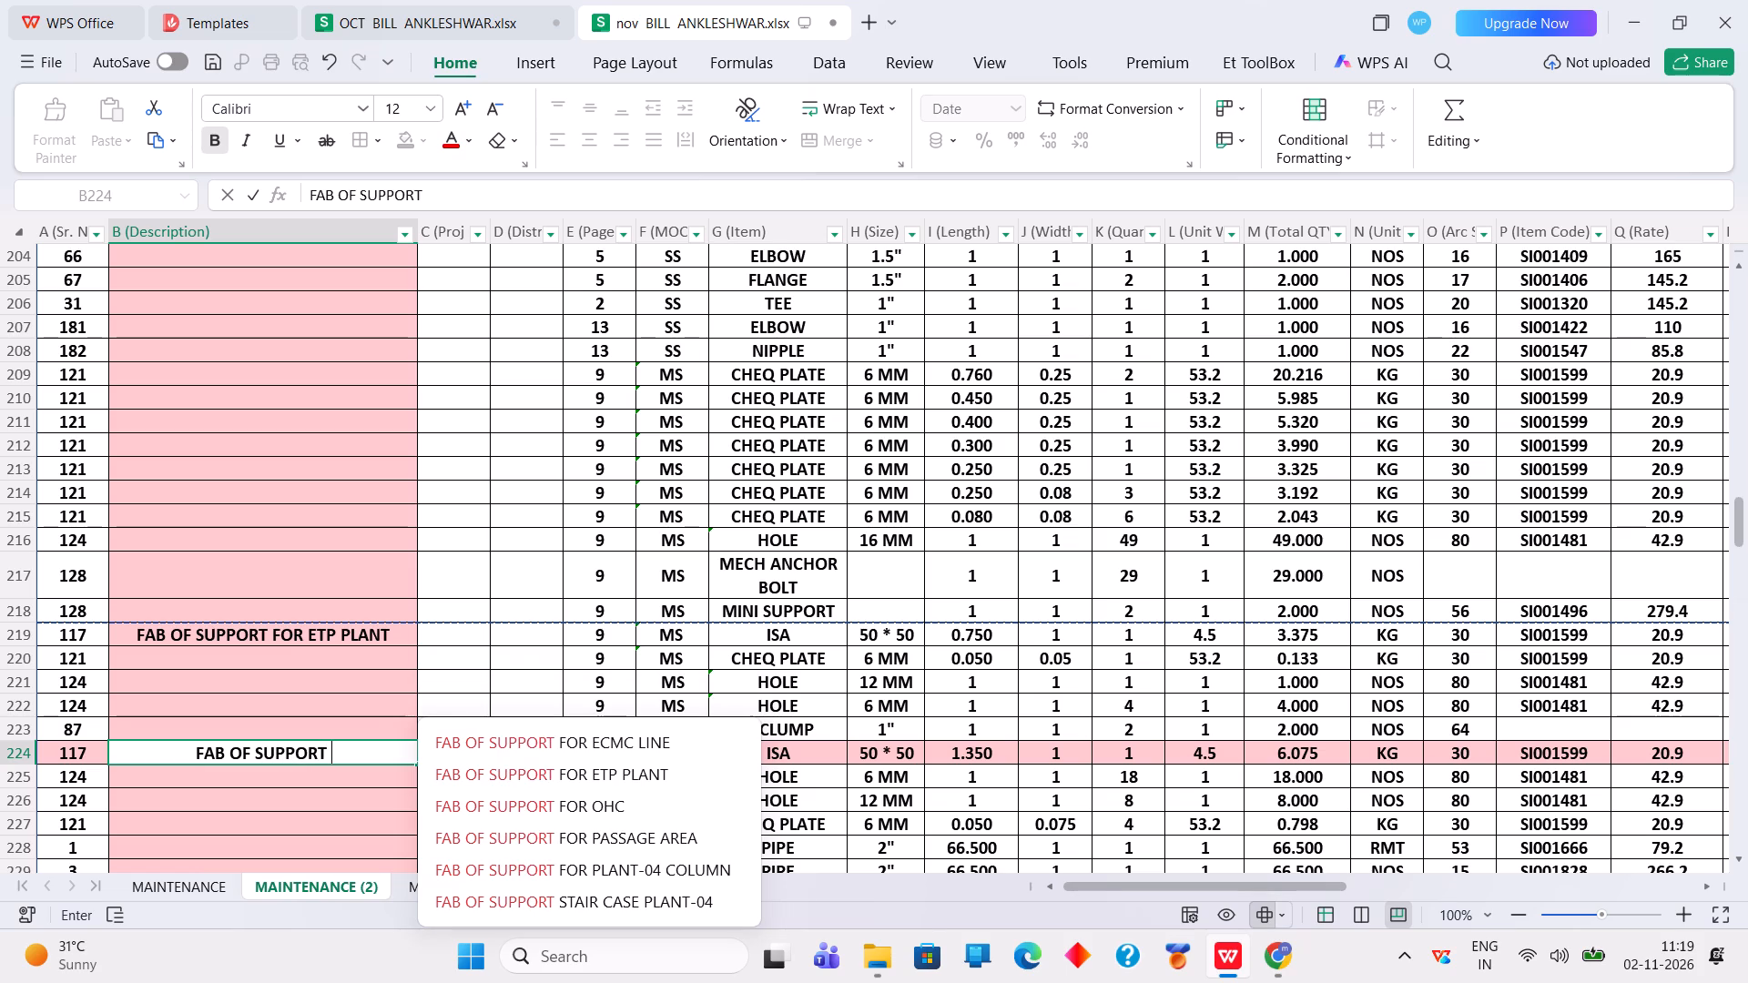
pyautogui.press('f')
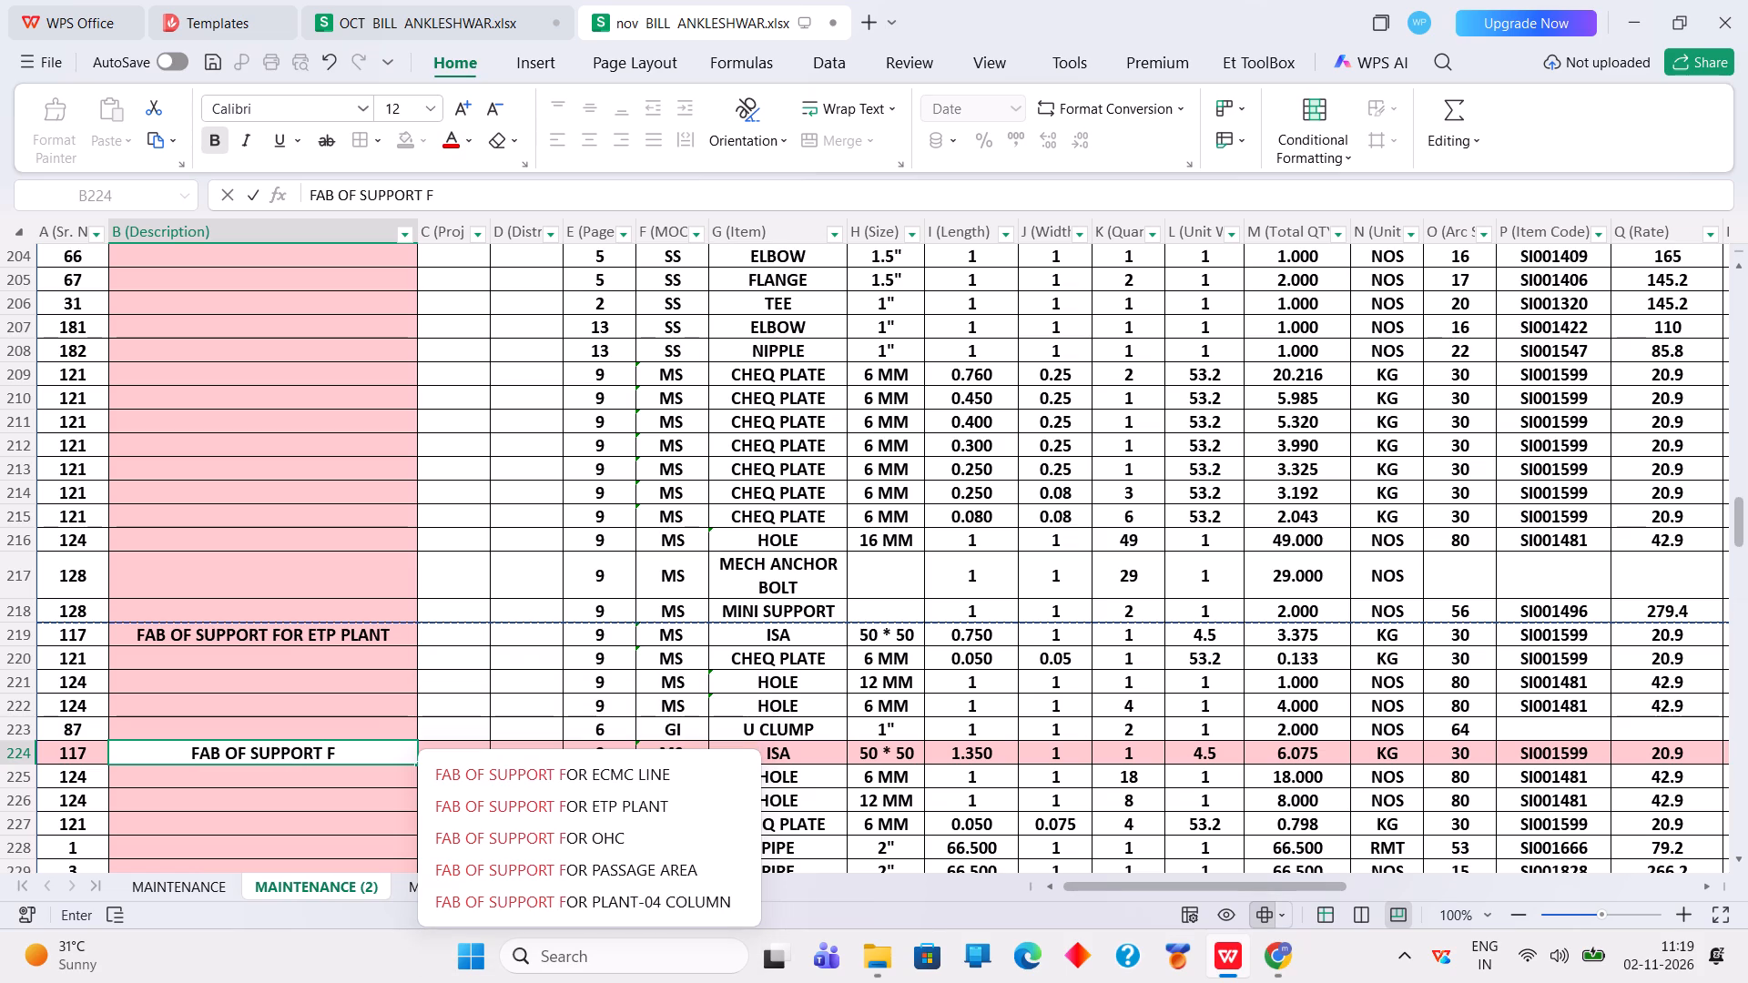
pyautogui.write('OR')
pyautogui.press('space')
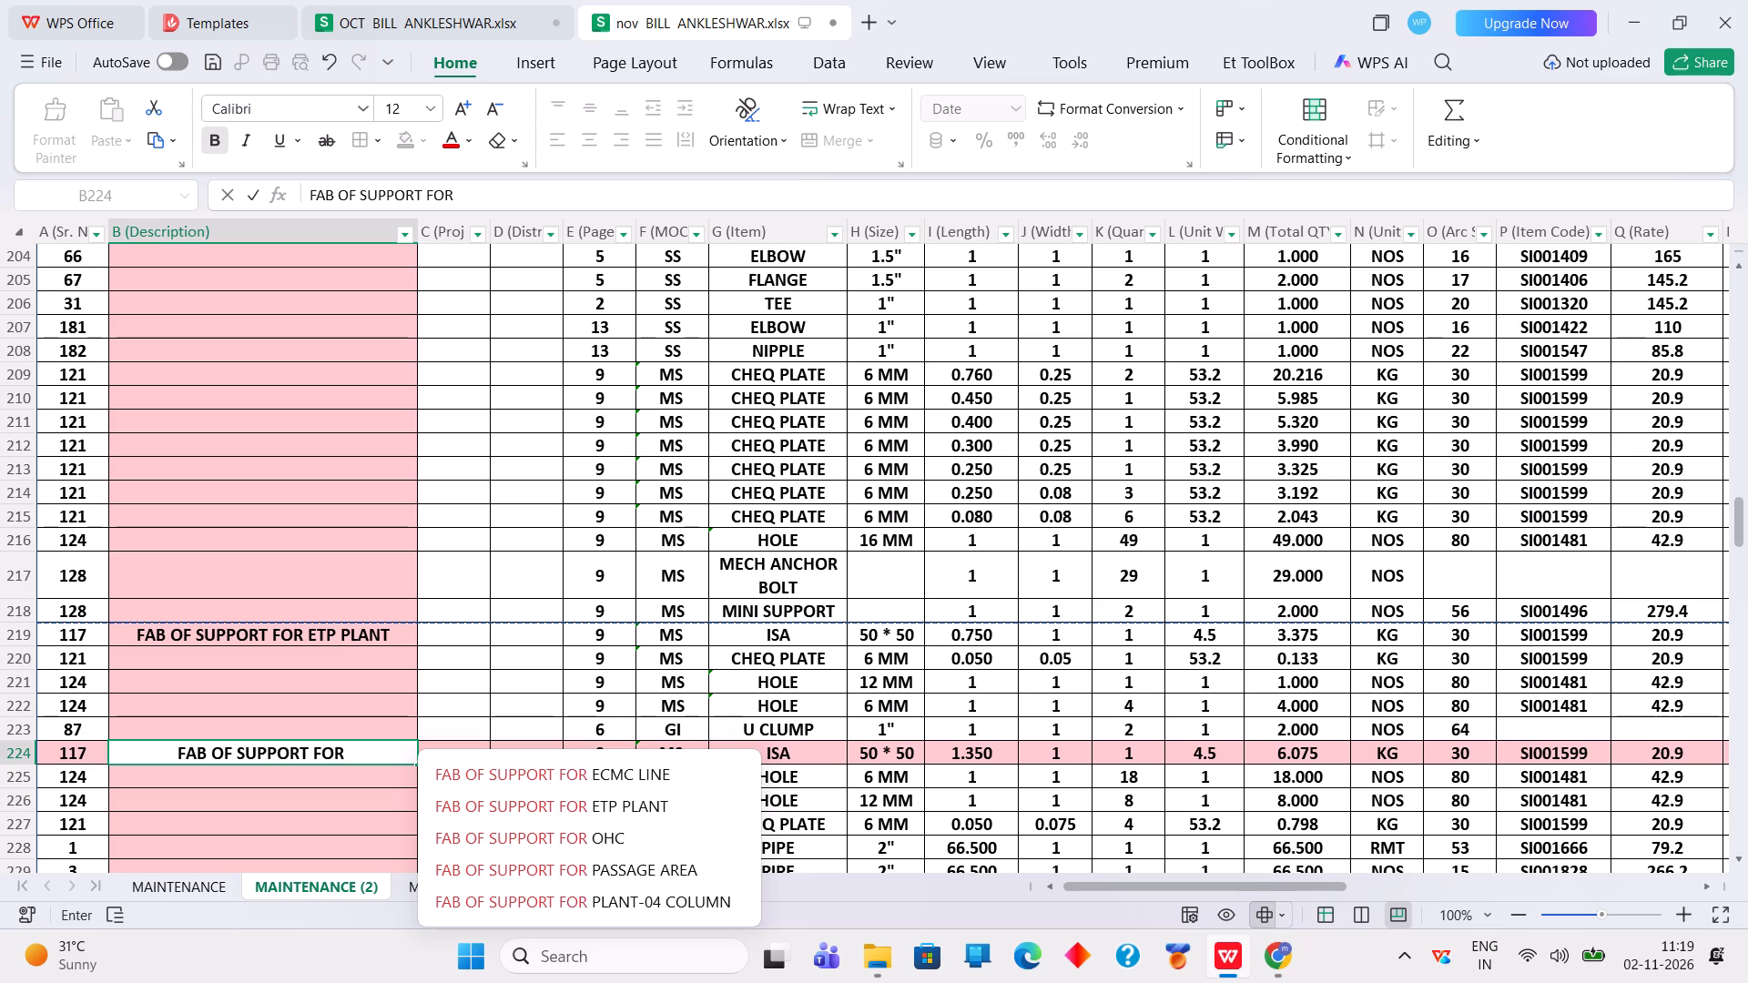
pyautogui.write('RA')
pyautogui.write('ILING')
pyautogui.press('space')
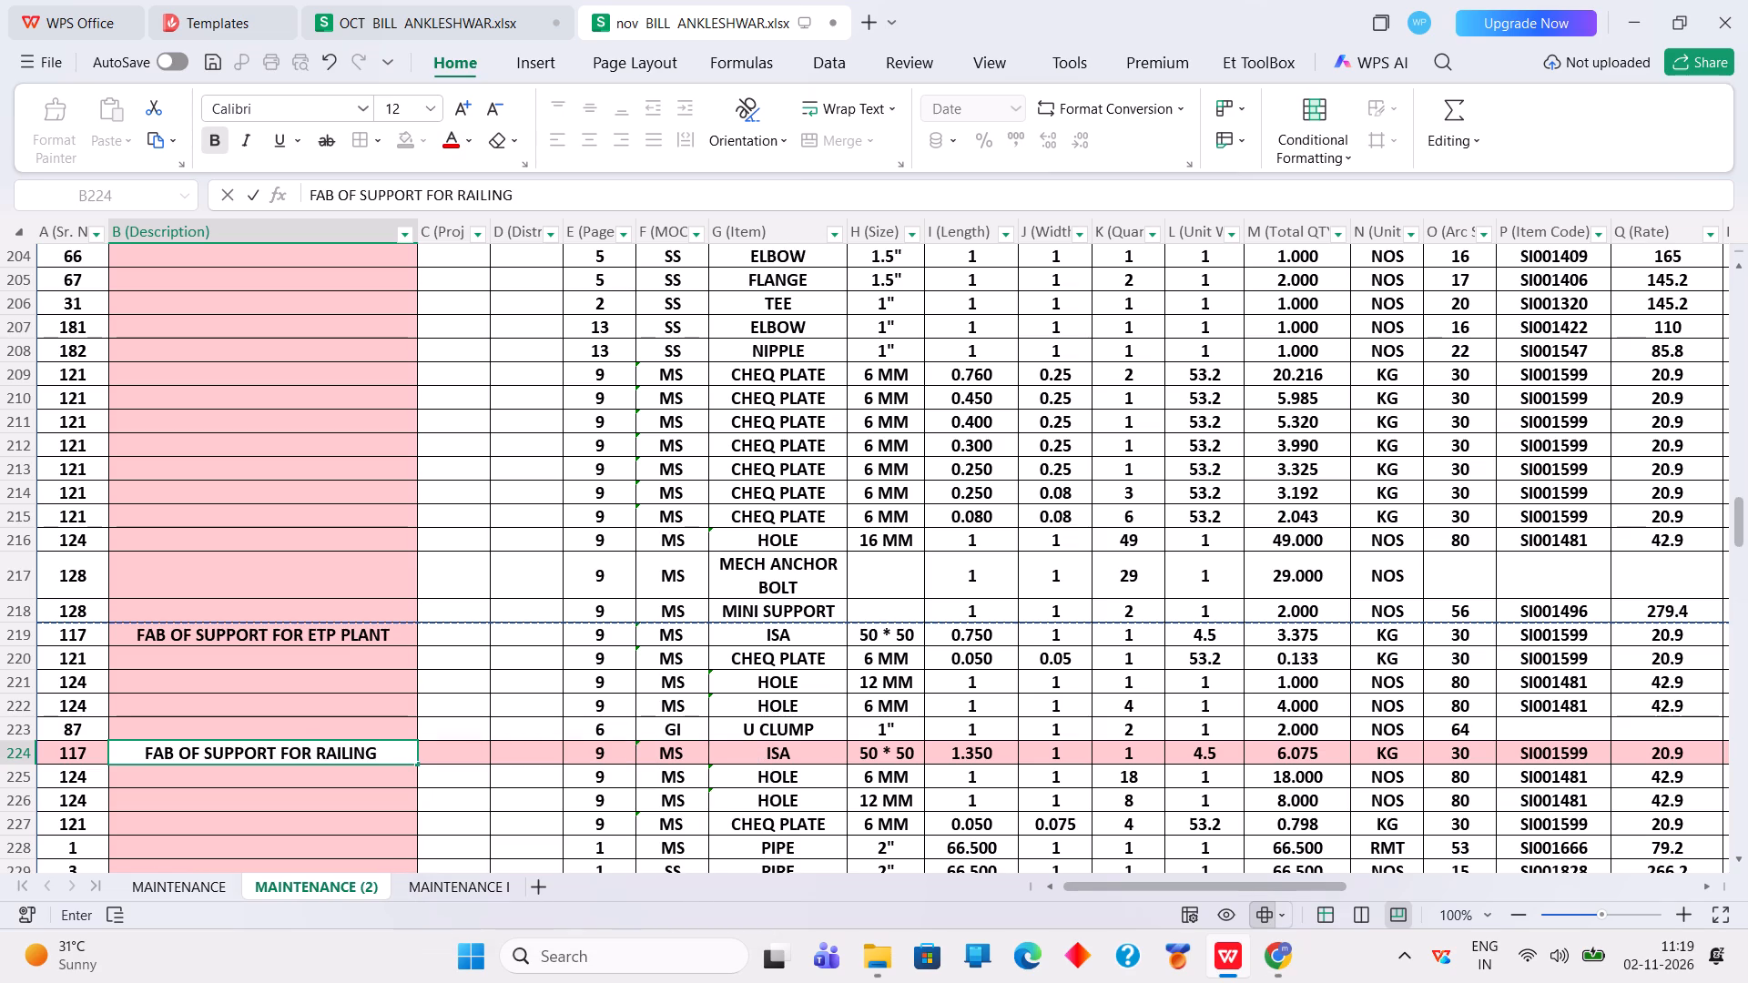
pyautogui.write('COLUMN-307')
pyautogui.press('Return')
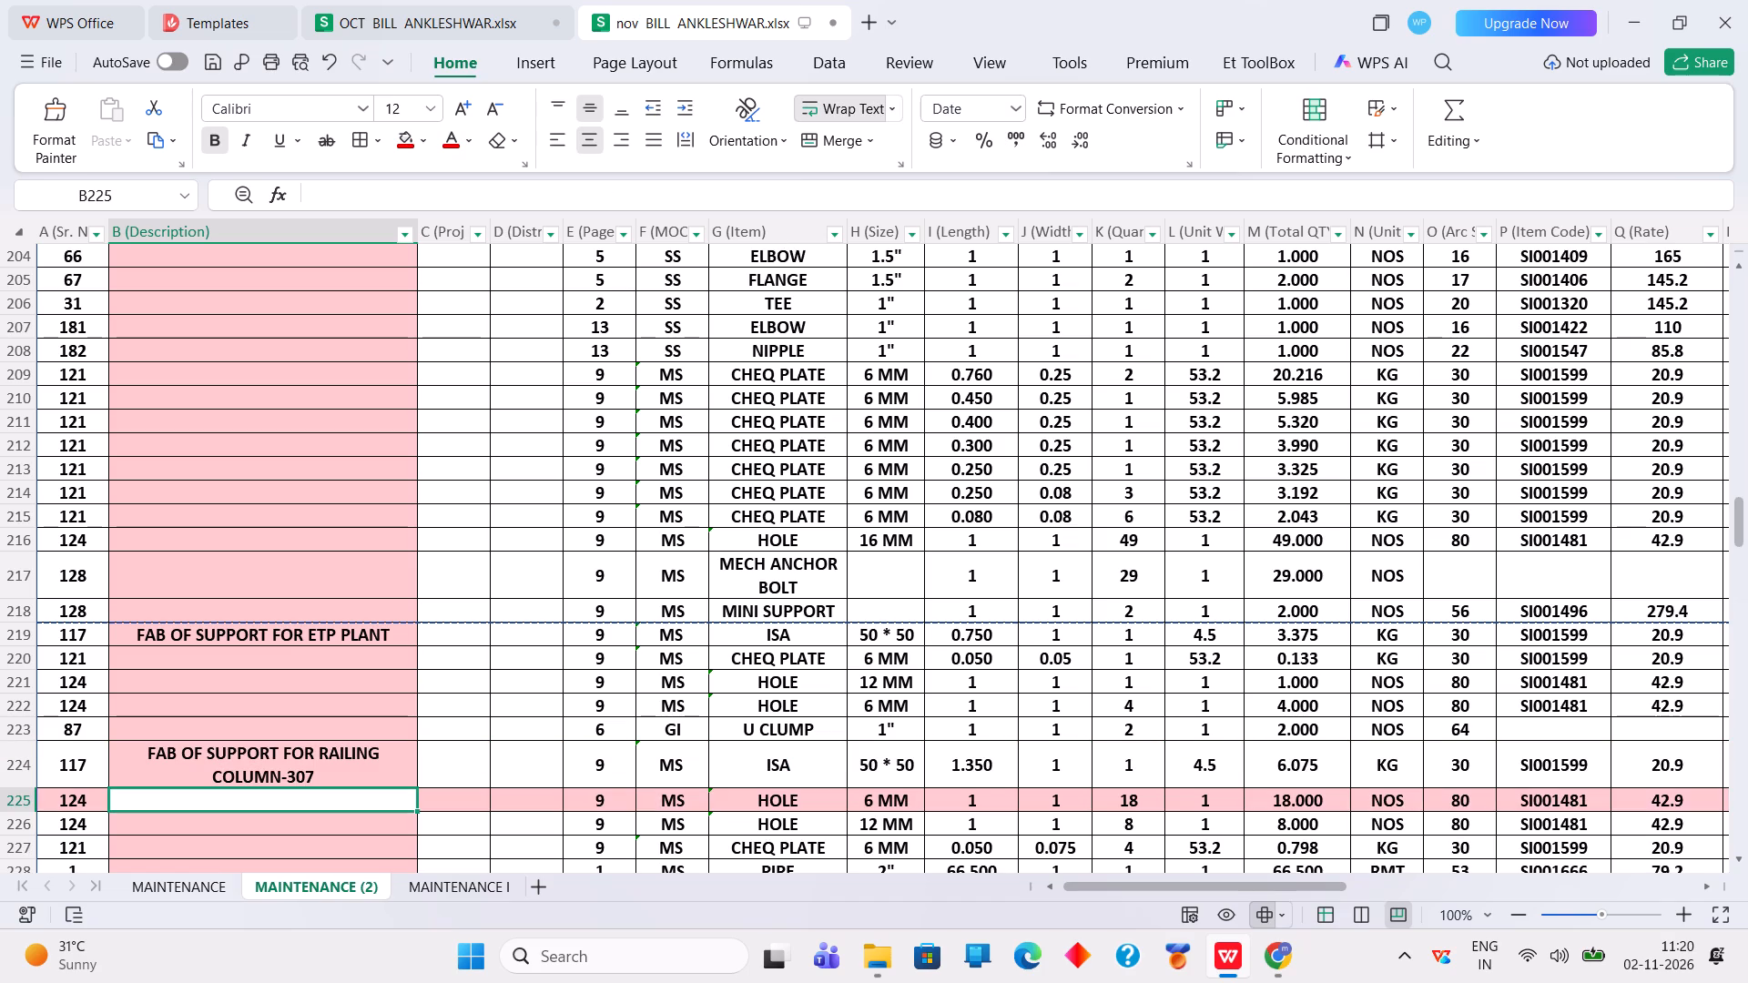
# Change the size of the cheq plates in rows 209 to 212 to 12 MM.
pyautogui.scroll(4, 523, 624)
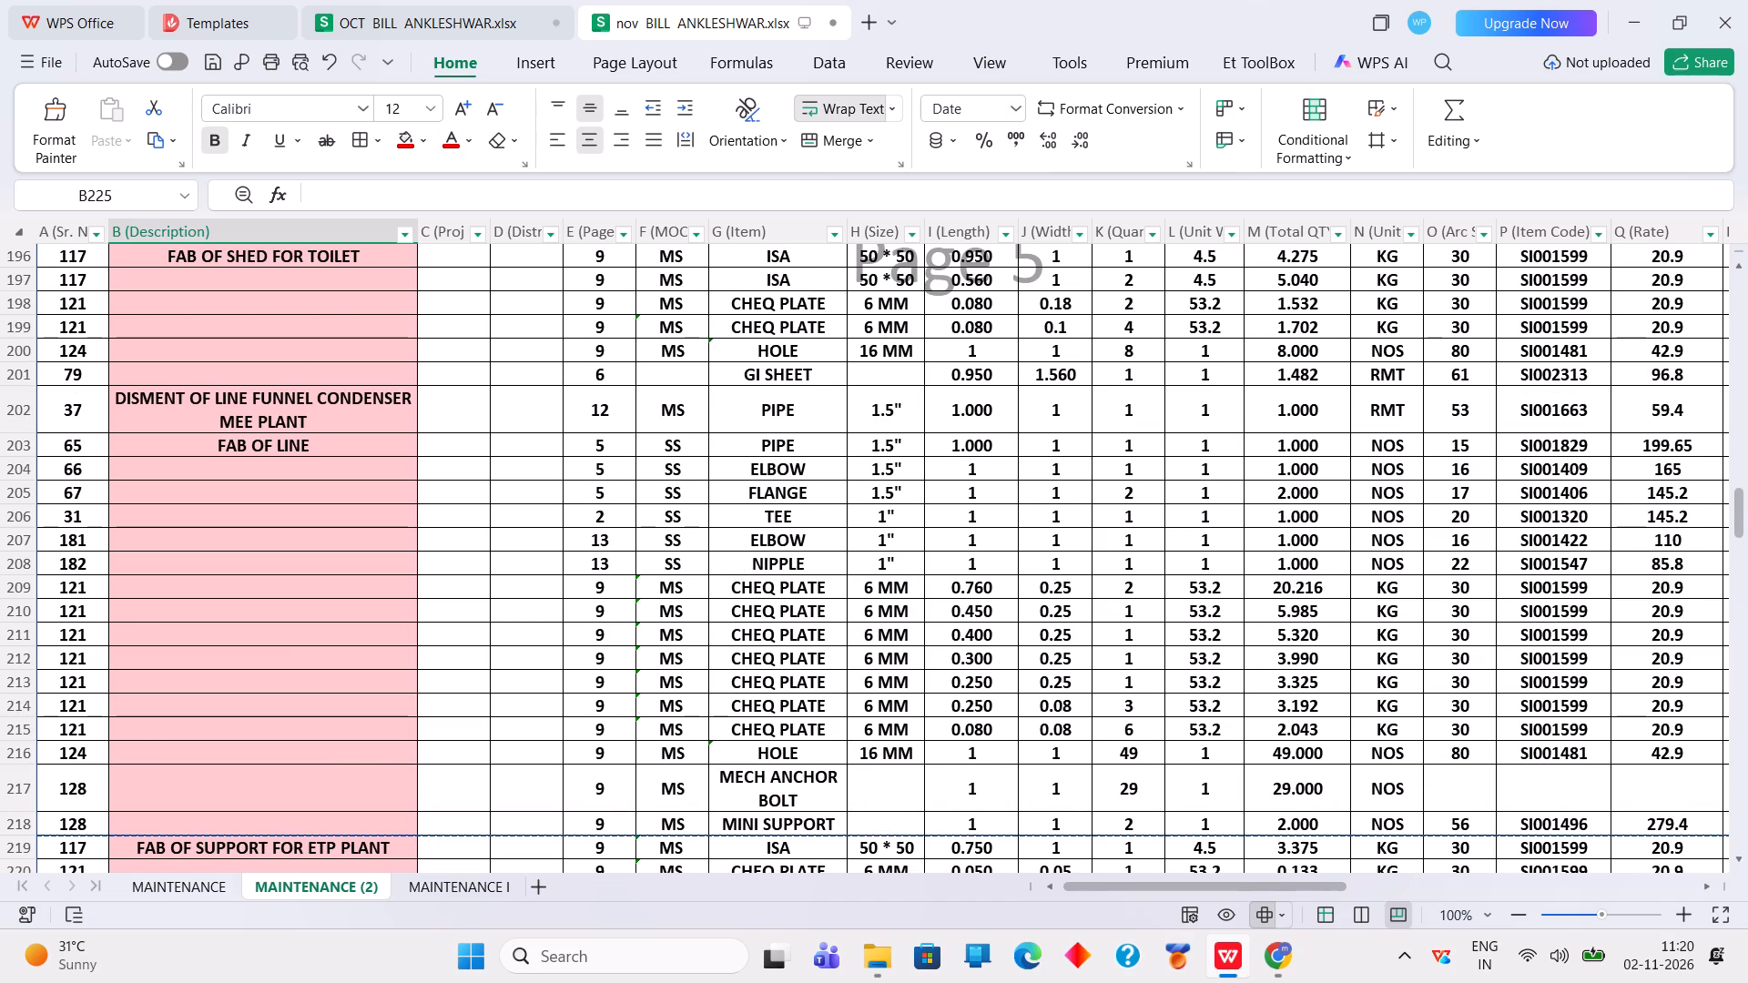
pyautogui.scroll(-3, 596, 520)
pyautogui.scroll(2, 596, 520)
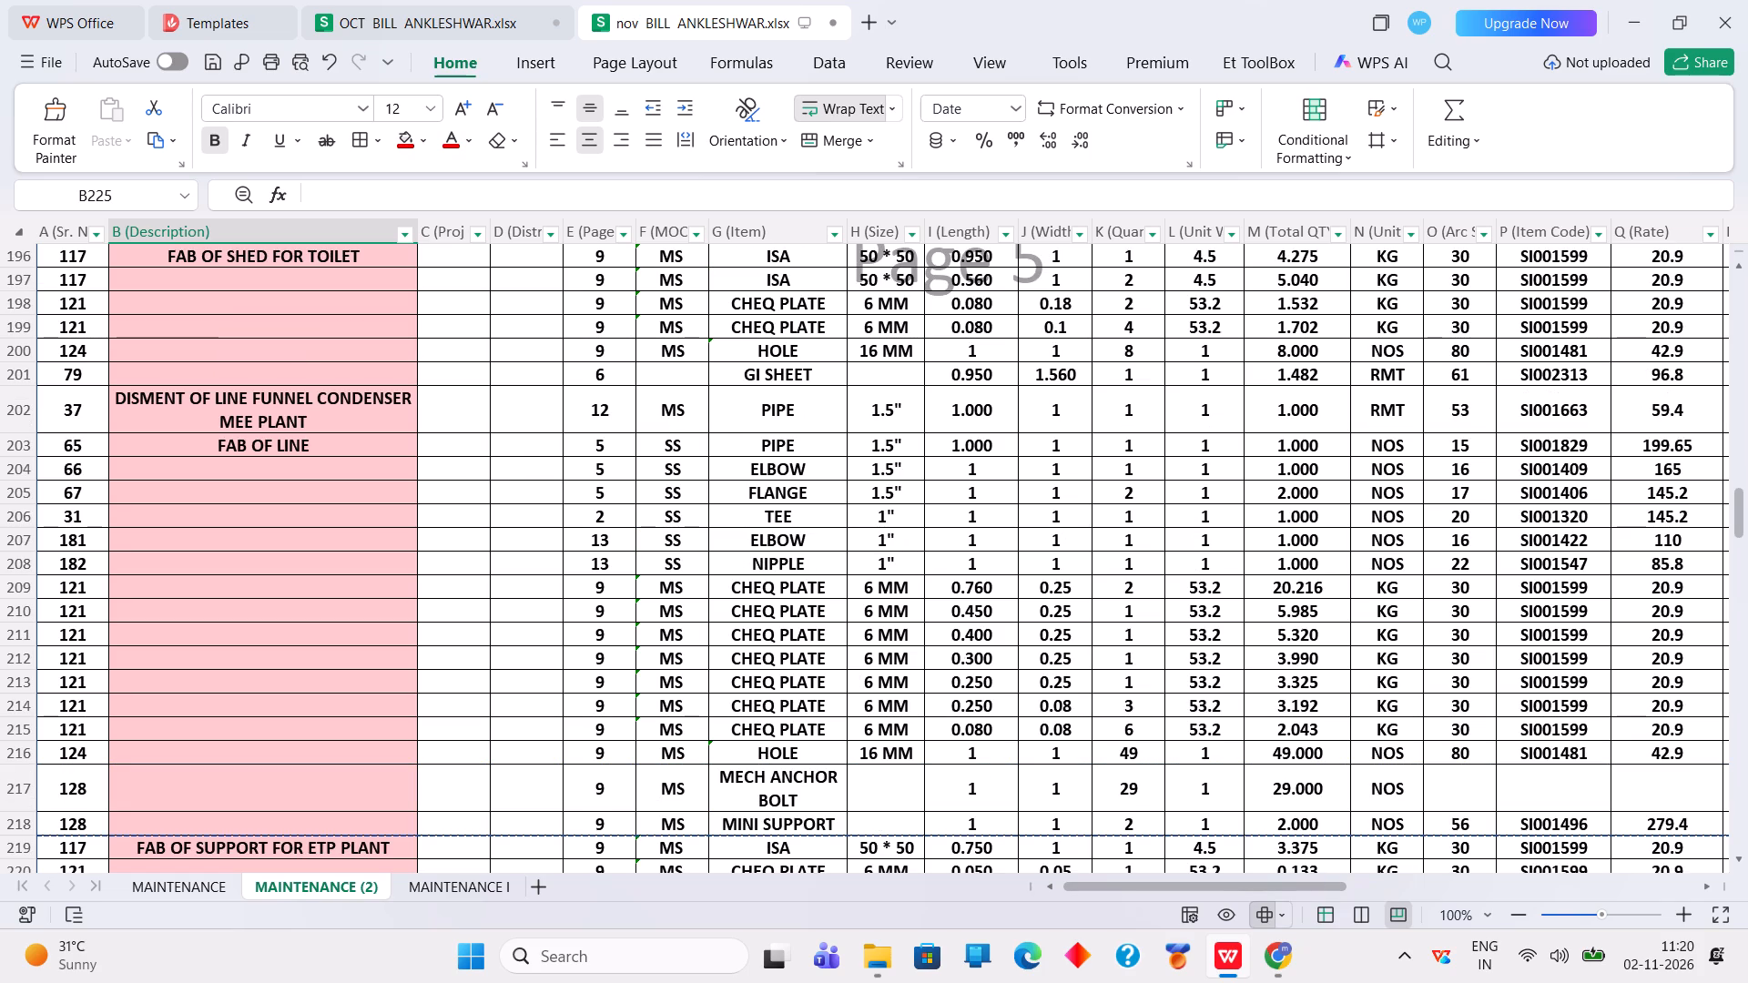
pyautogui.click(354, 578)
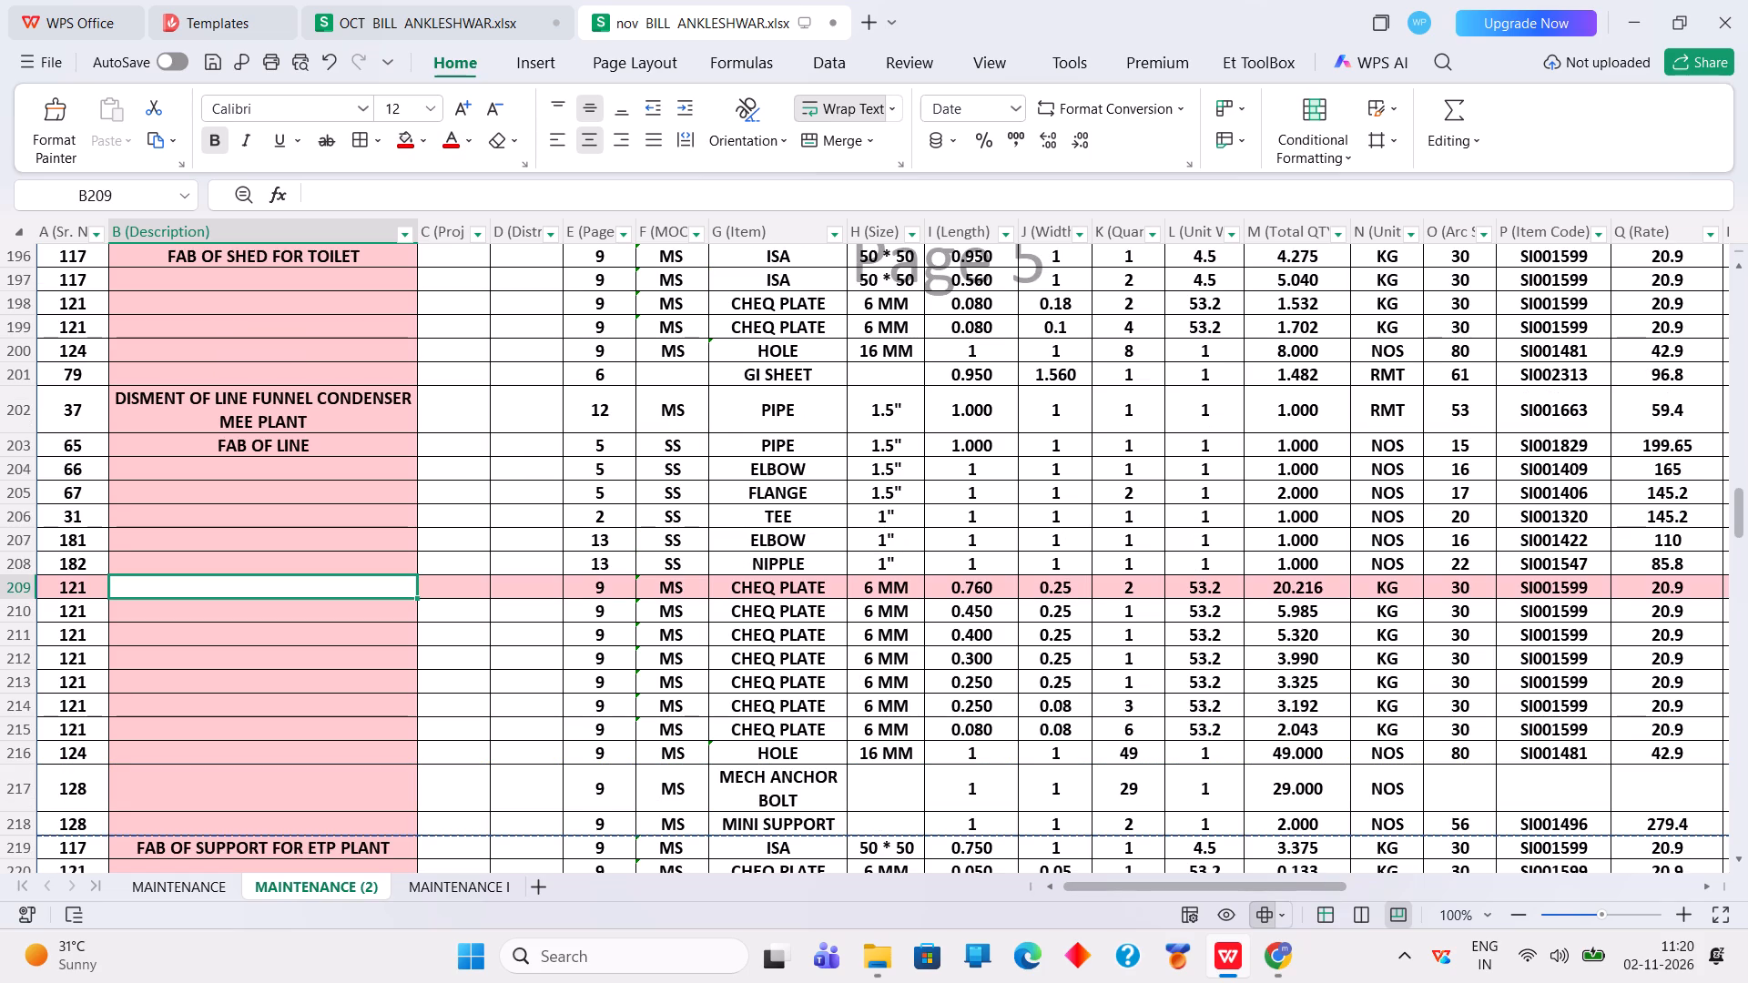
pyautogui.click(763, 593)
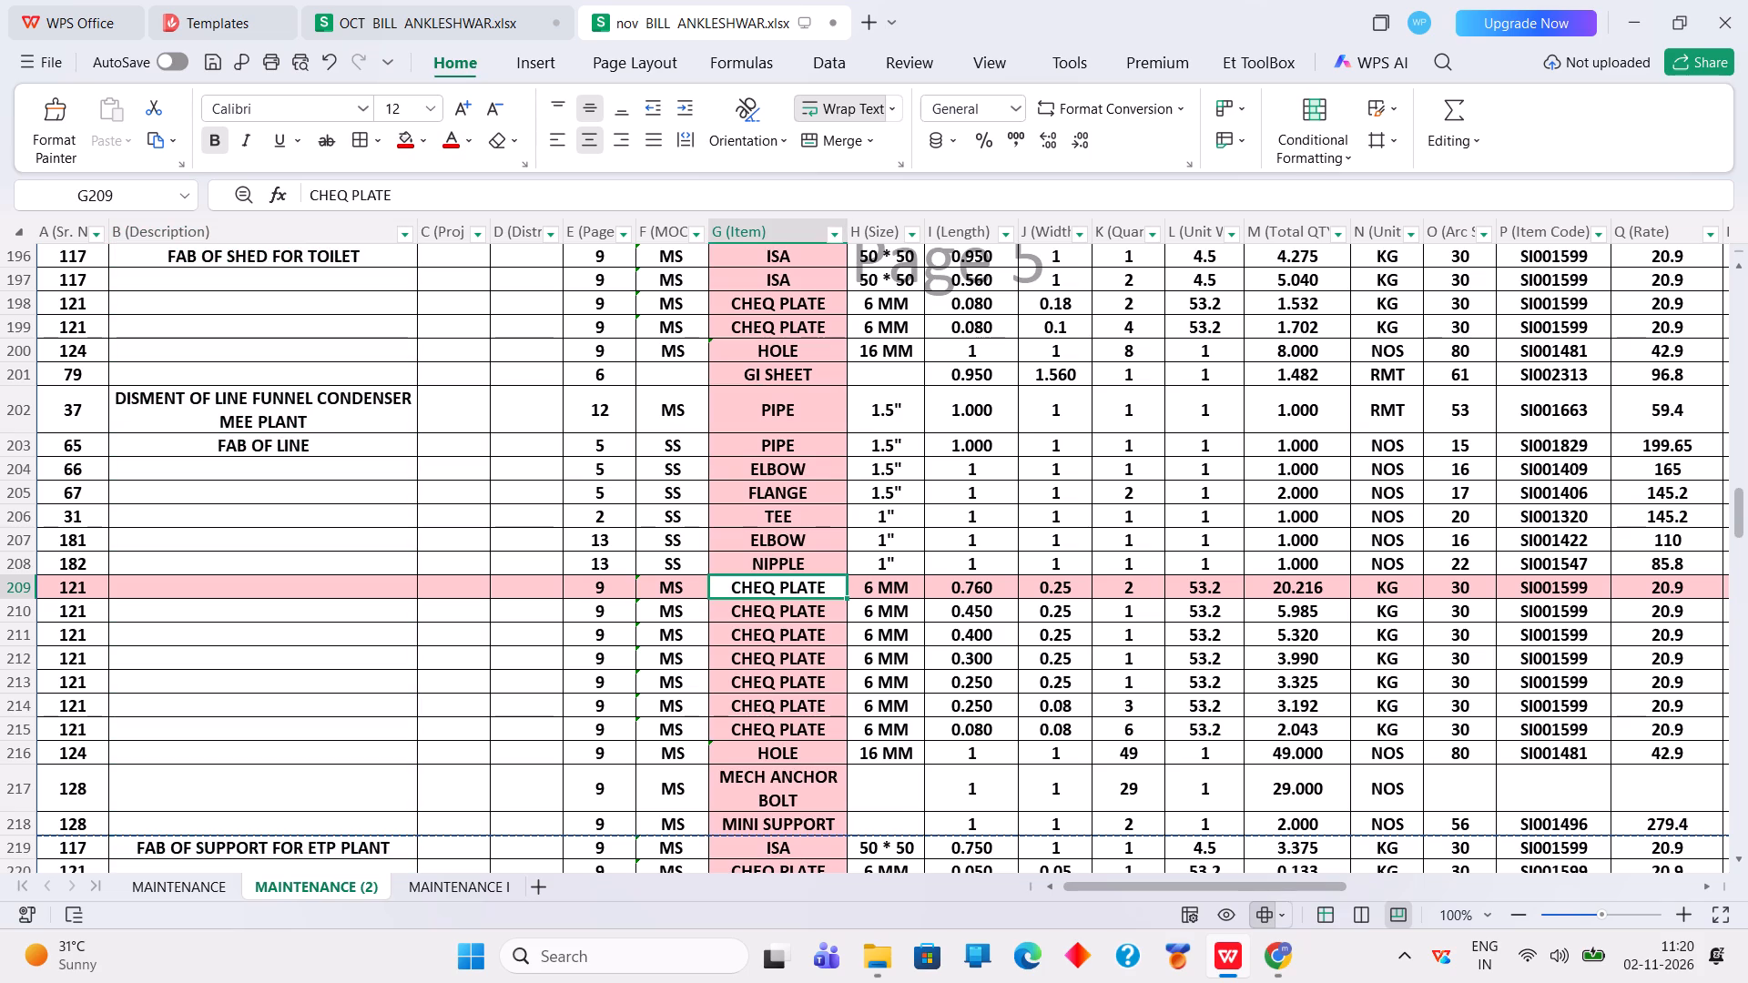
pyautogui.click(915, 585)
pyautogui.write('12')
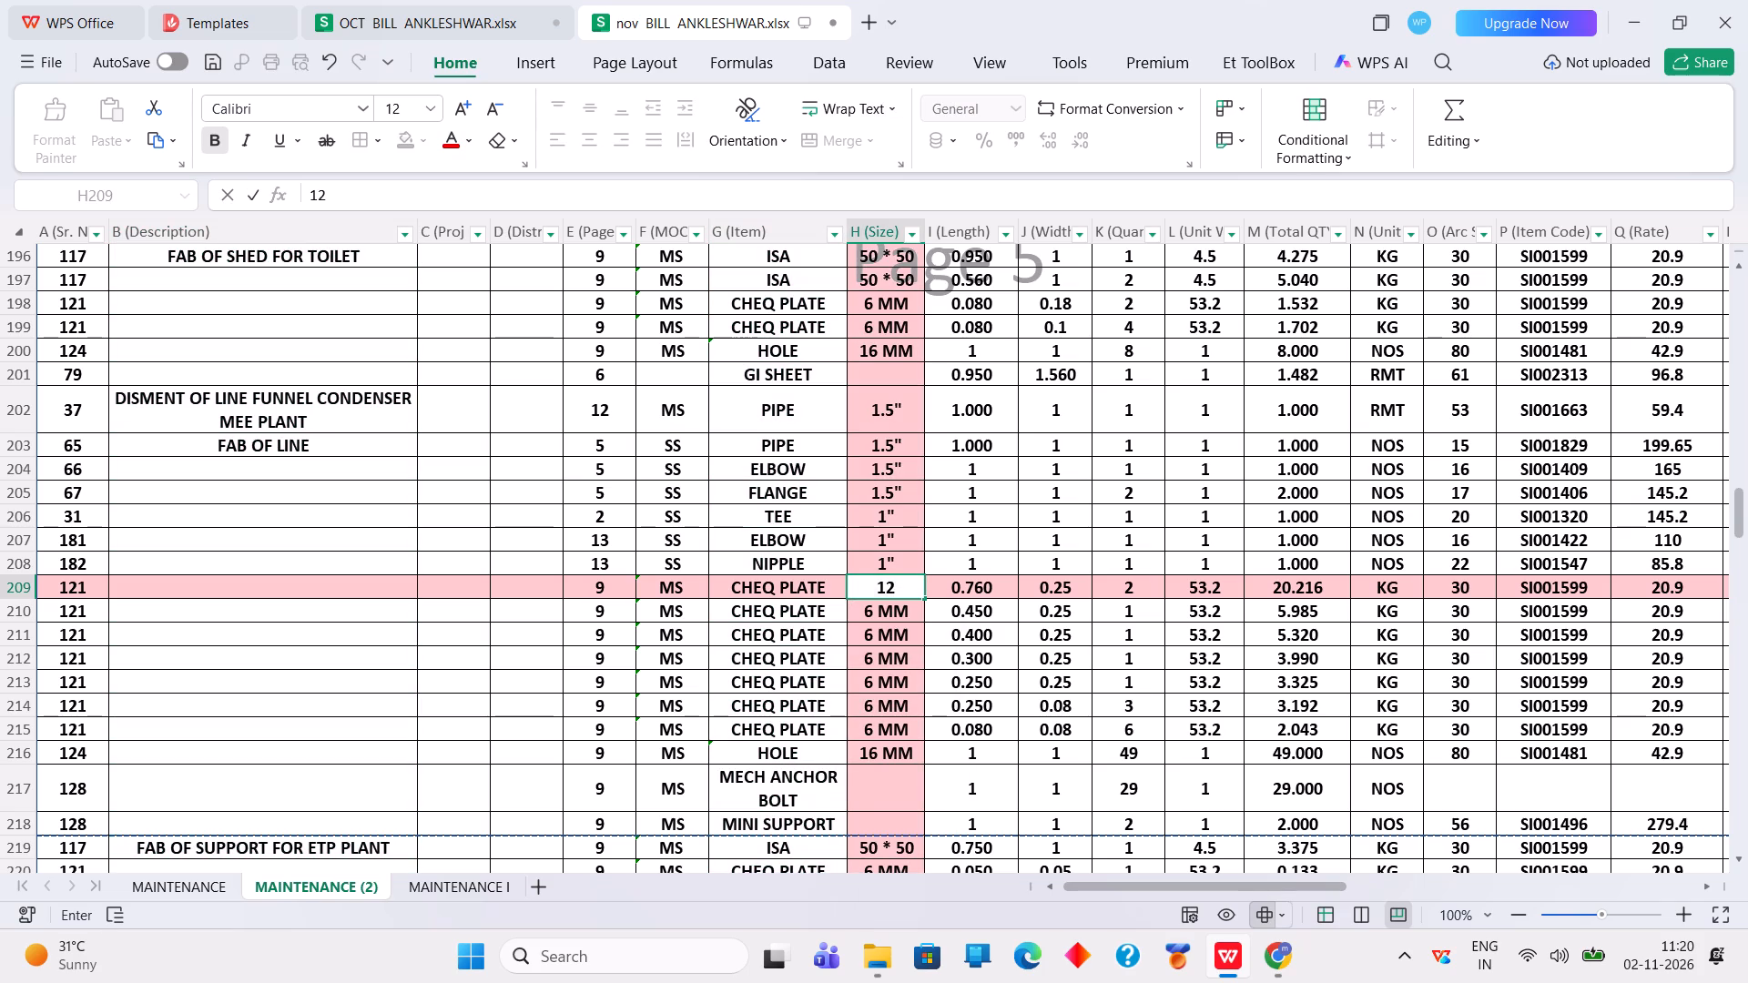
pyautogui.press('space')
pyautogui.press('Return')
pyautogui.write('12')
pyautogui.press('space')
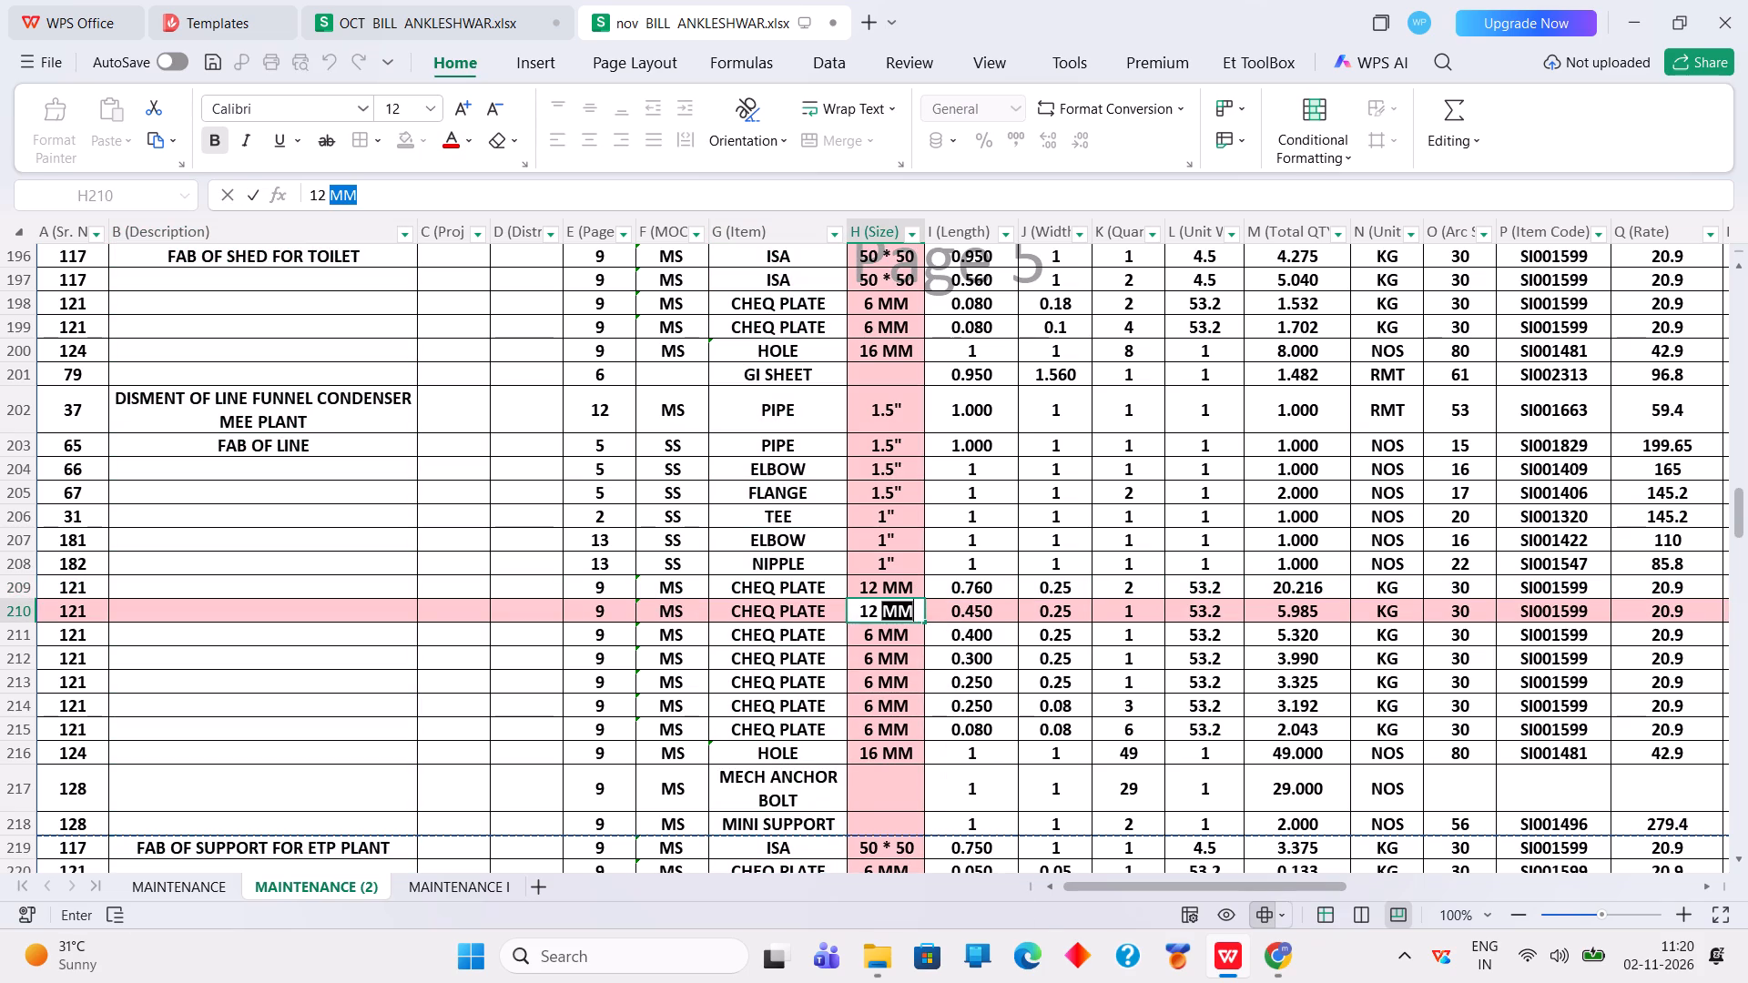
pyautogui.press('Return')
pyautogui.write('12')
pyautogui.press('space')
pyautogui.press('Return')
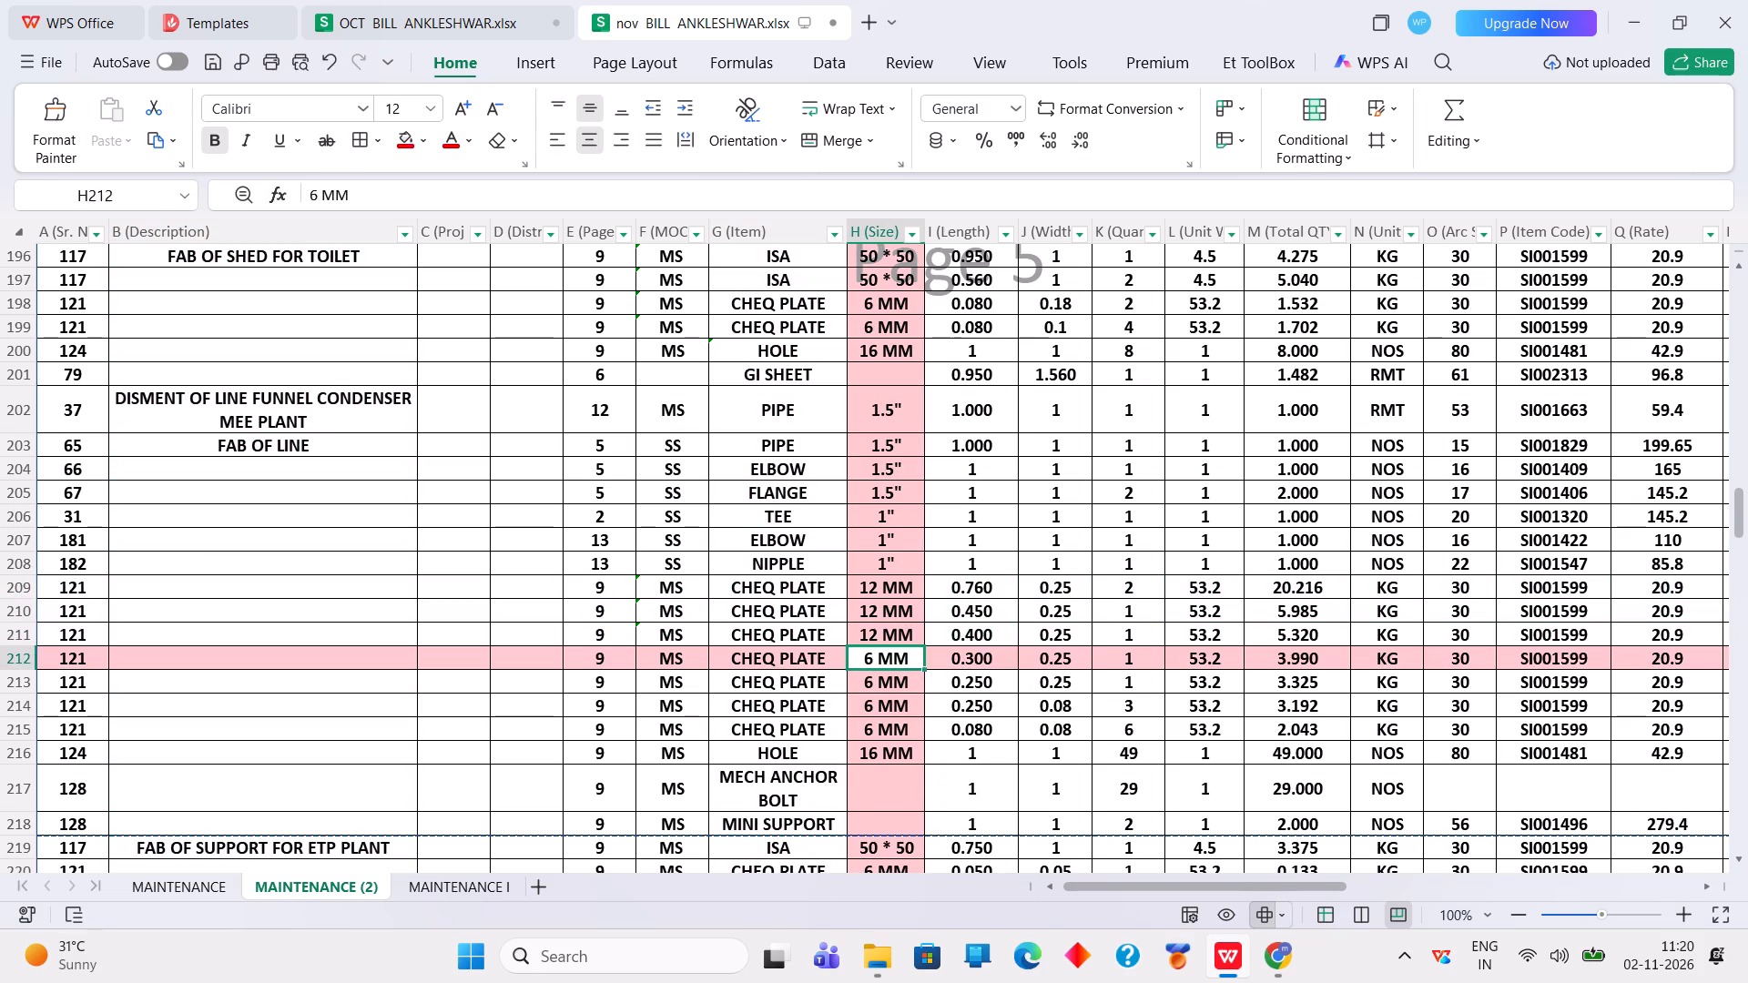
pyautogui.write('12')
pyautogui.press('space')
pyautogui.press('Return')
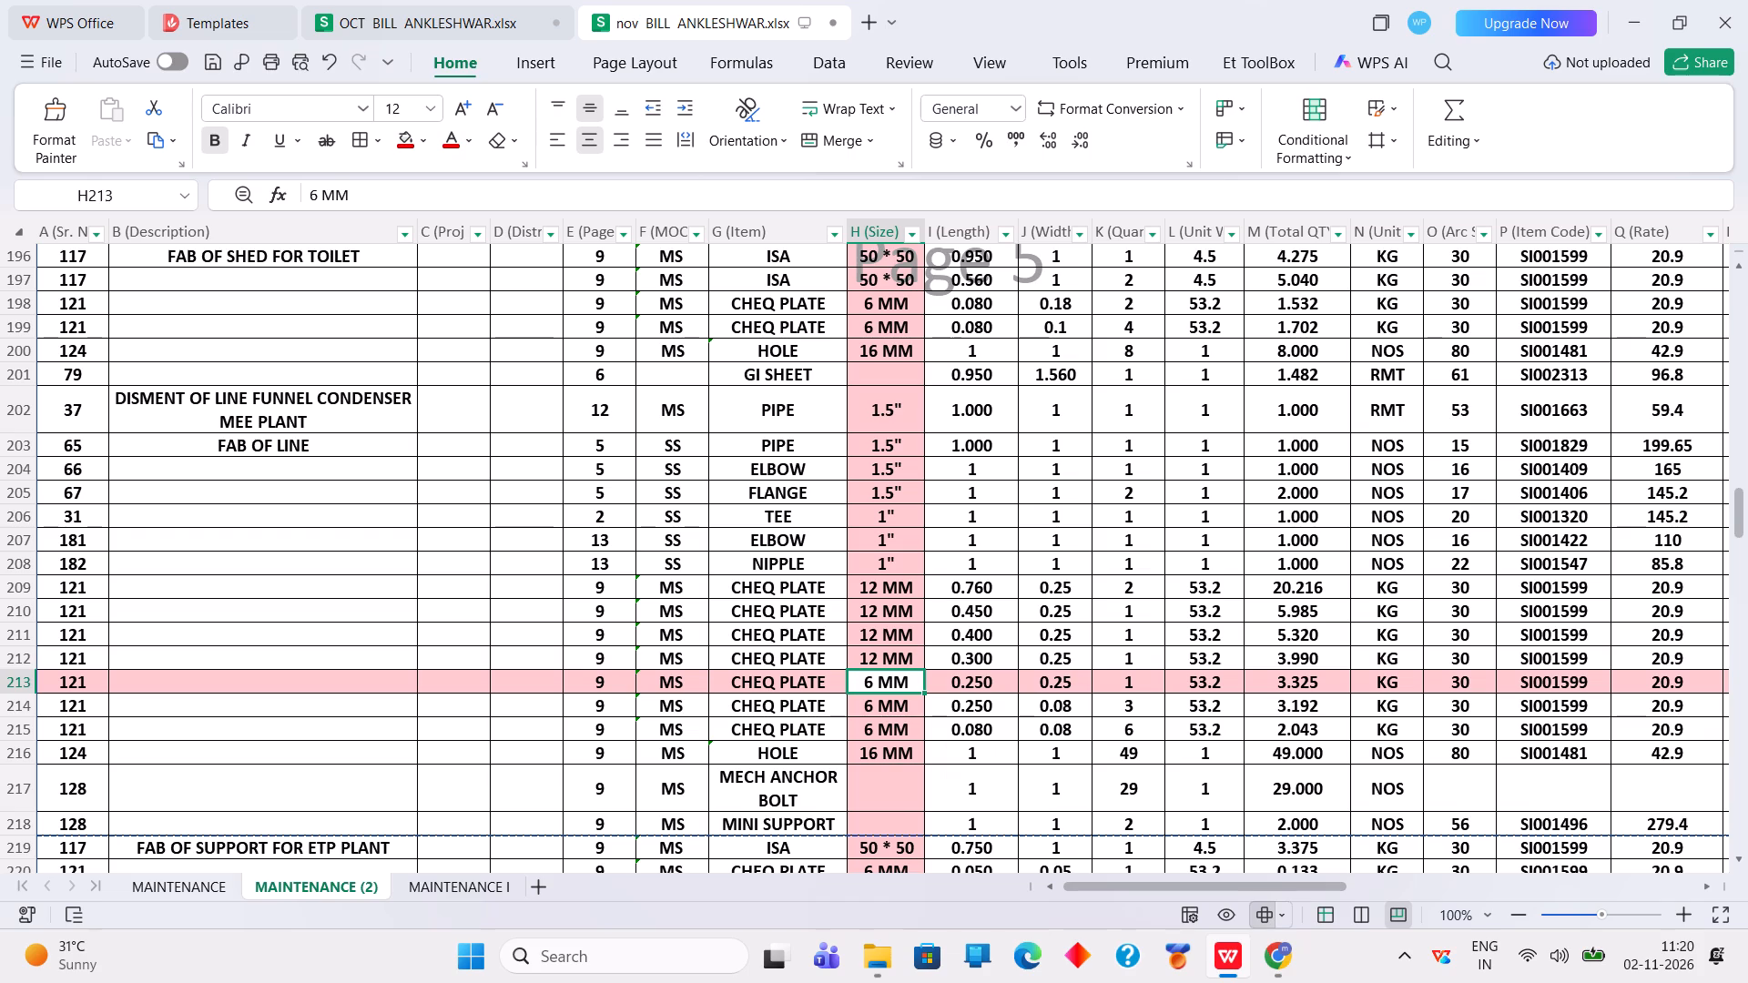
# Change the size of the cheq plates in rows 213 to 215 to 12 MM.
pyautogui.write('12')
pyautogui.press('Return')
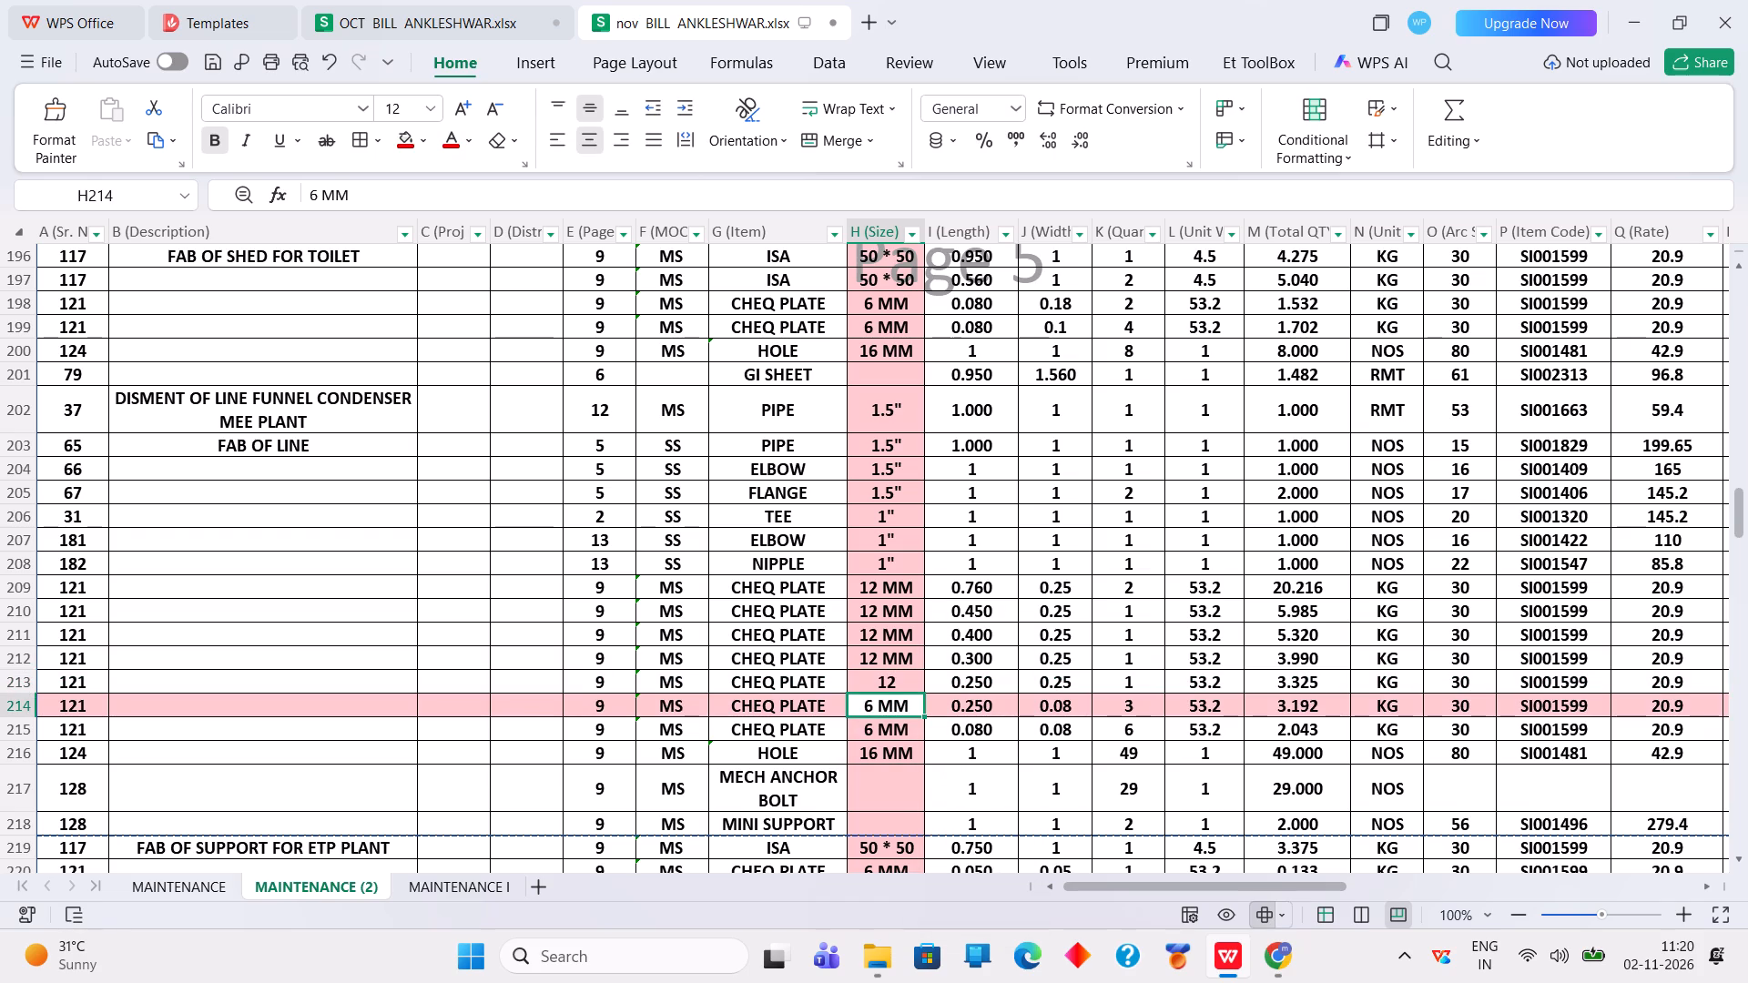
pyautogui.click(889, 687)
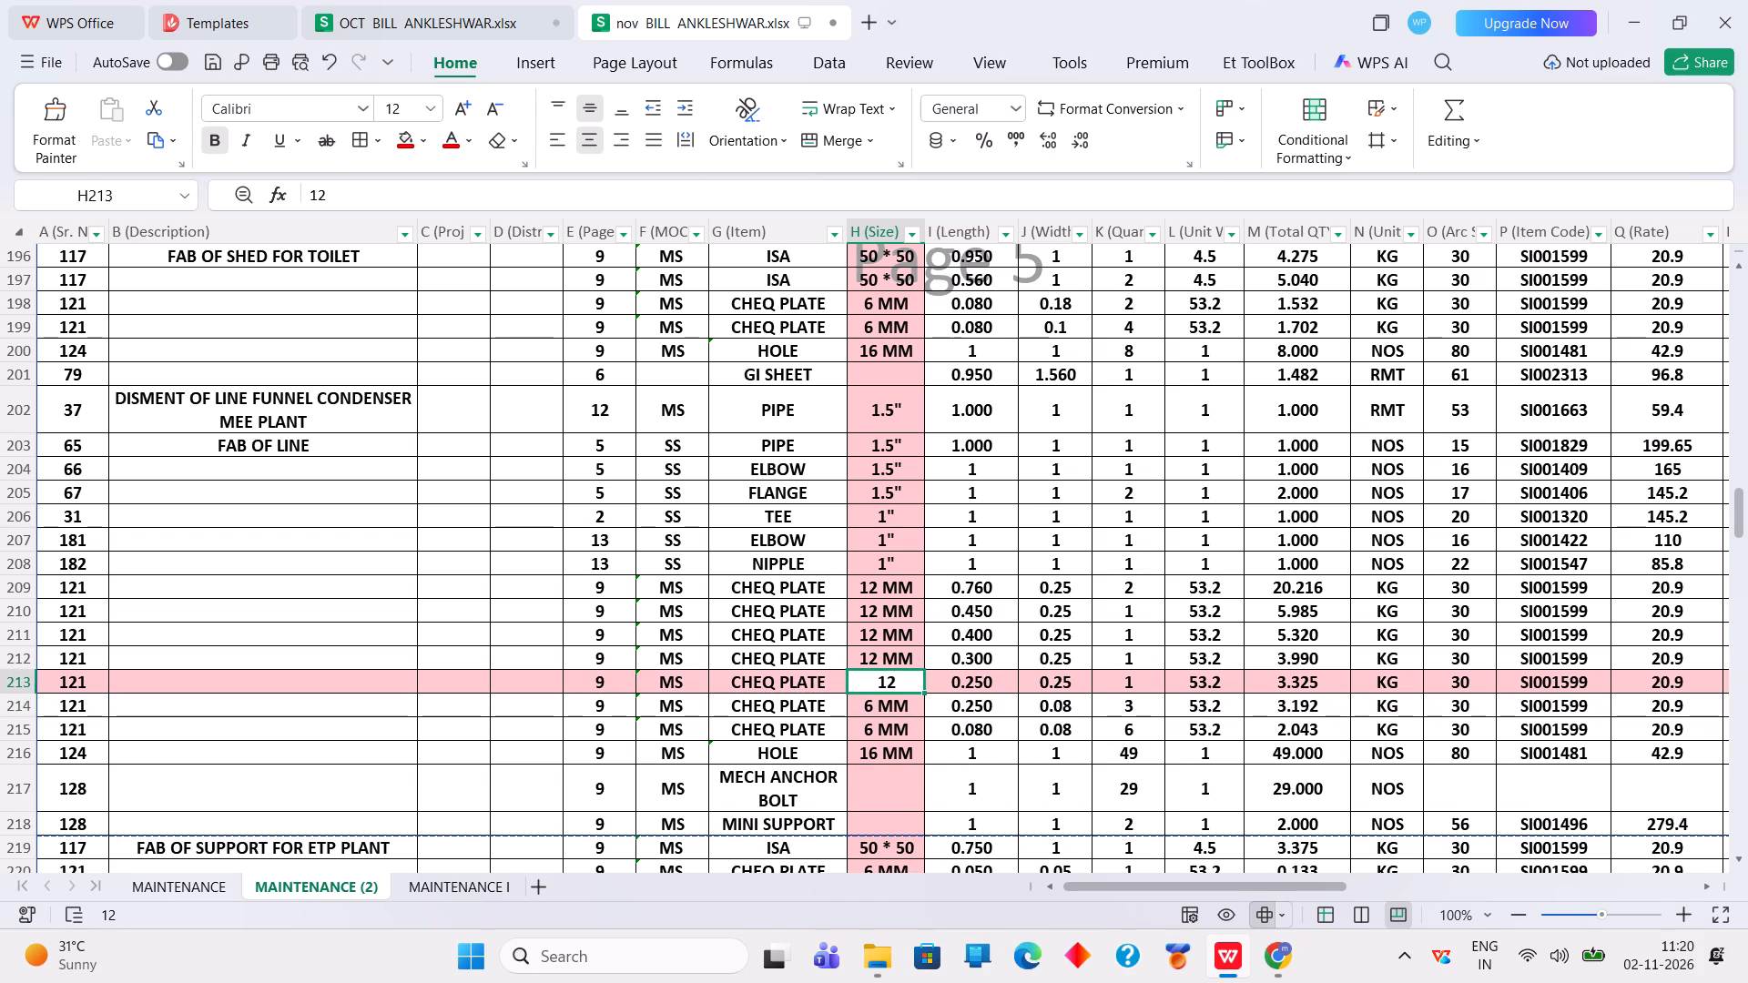
pyautogui.write('12')
pyautogui.press('space')
pyautogui.press('Return')
pyautogui.write('12')
pyautogui.press('space')
pyautogui.press('Return')
pyautogui.write('12')
pyautogui.press('space')
pyautogui.press('Return')
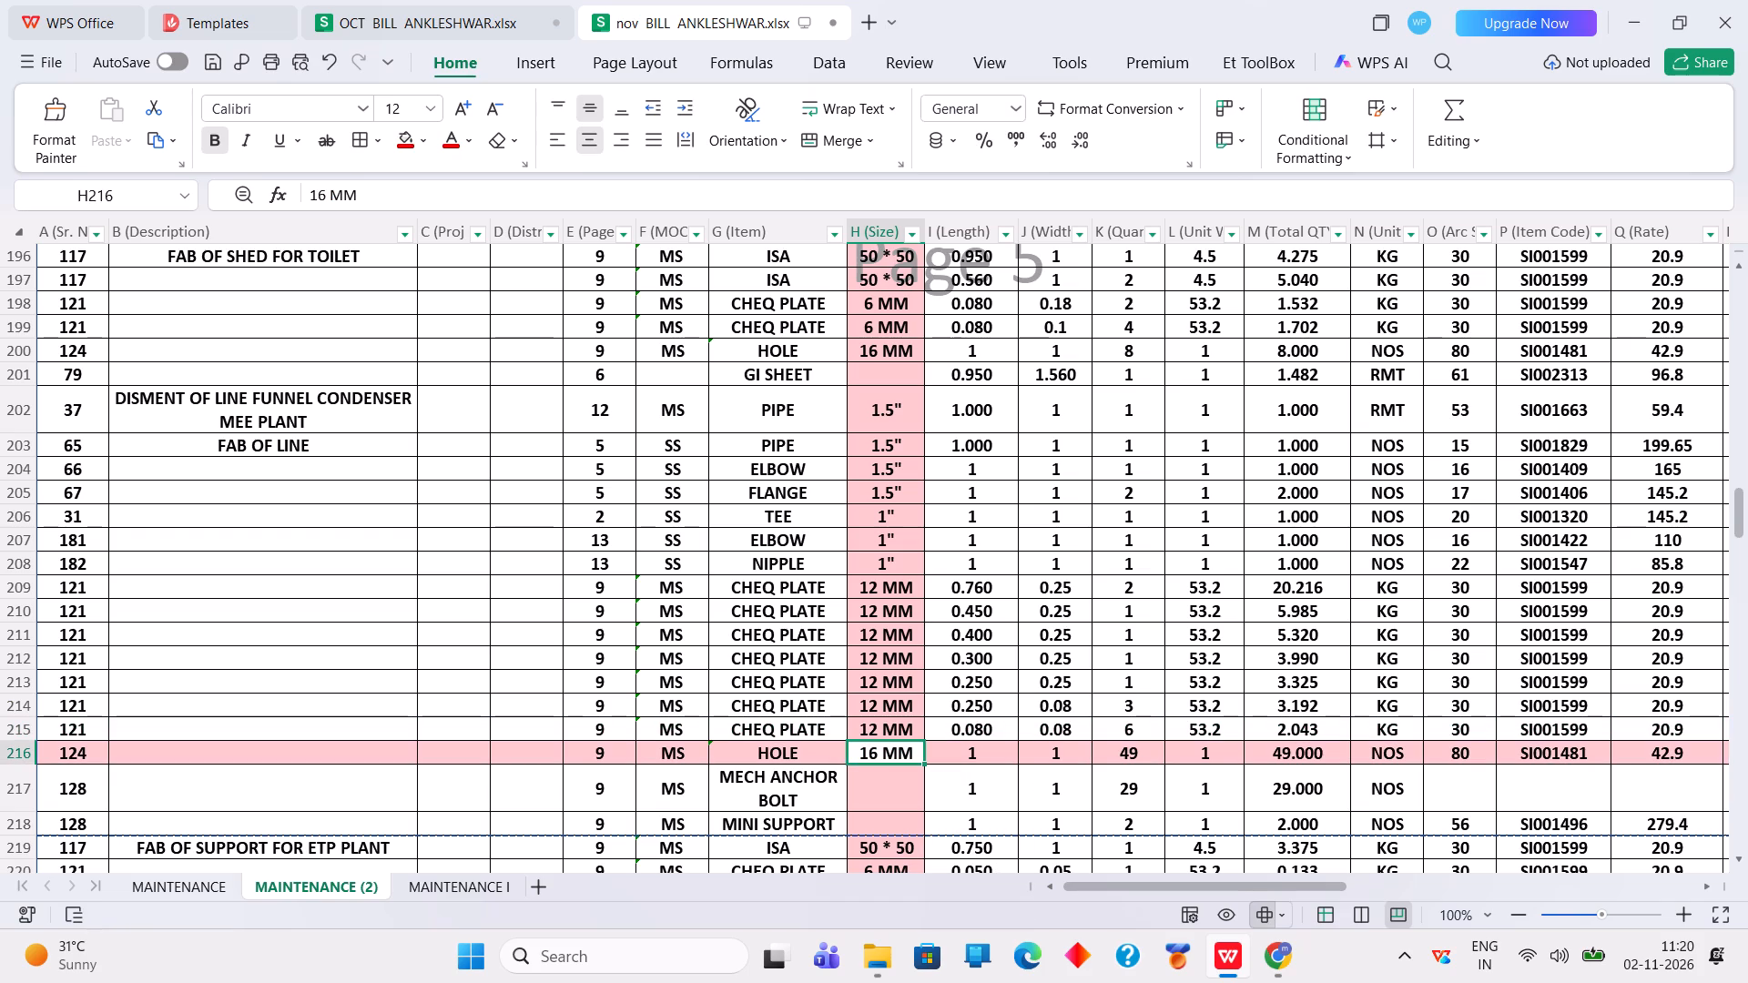
# Set the unit weight in column L to 94.2 for the plates in rows 209 to 214.
pyautogui.click(1186, 595)
pyautogui.write('94.2')
pyautogui.press('Return')
pyautogui.write('94.2')
pyautogui.press('Return')
pyautogui.write('94.2')
pyautogui.press('Return')
pyautogui.write('94.2')
pyautogui.press('Return')
pyautogui.write('94.2')
pyautogui.press('Return')
pyautogui.write('94.2')
pyautogui.press('Return')
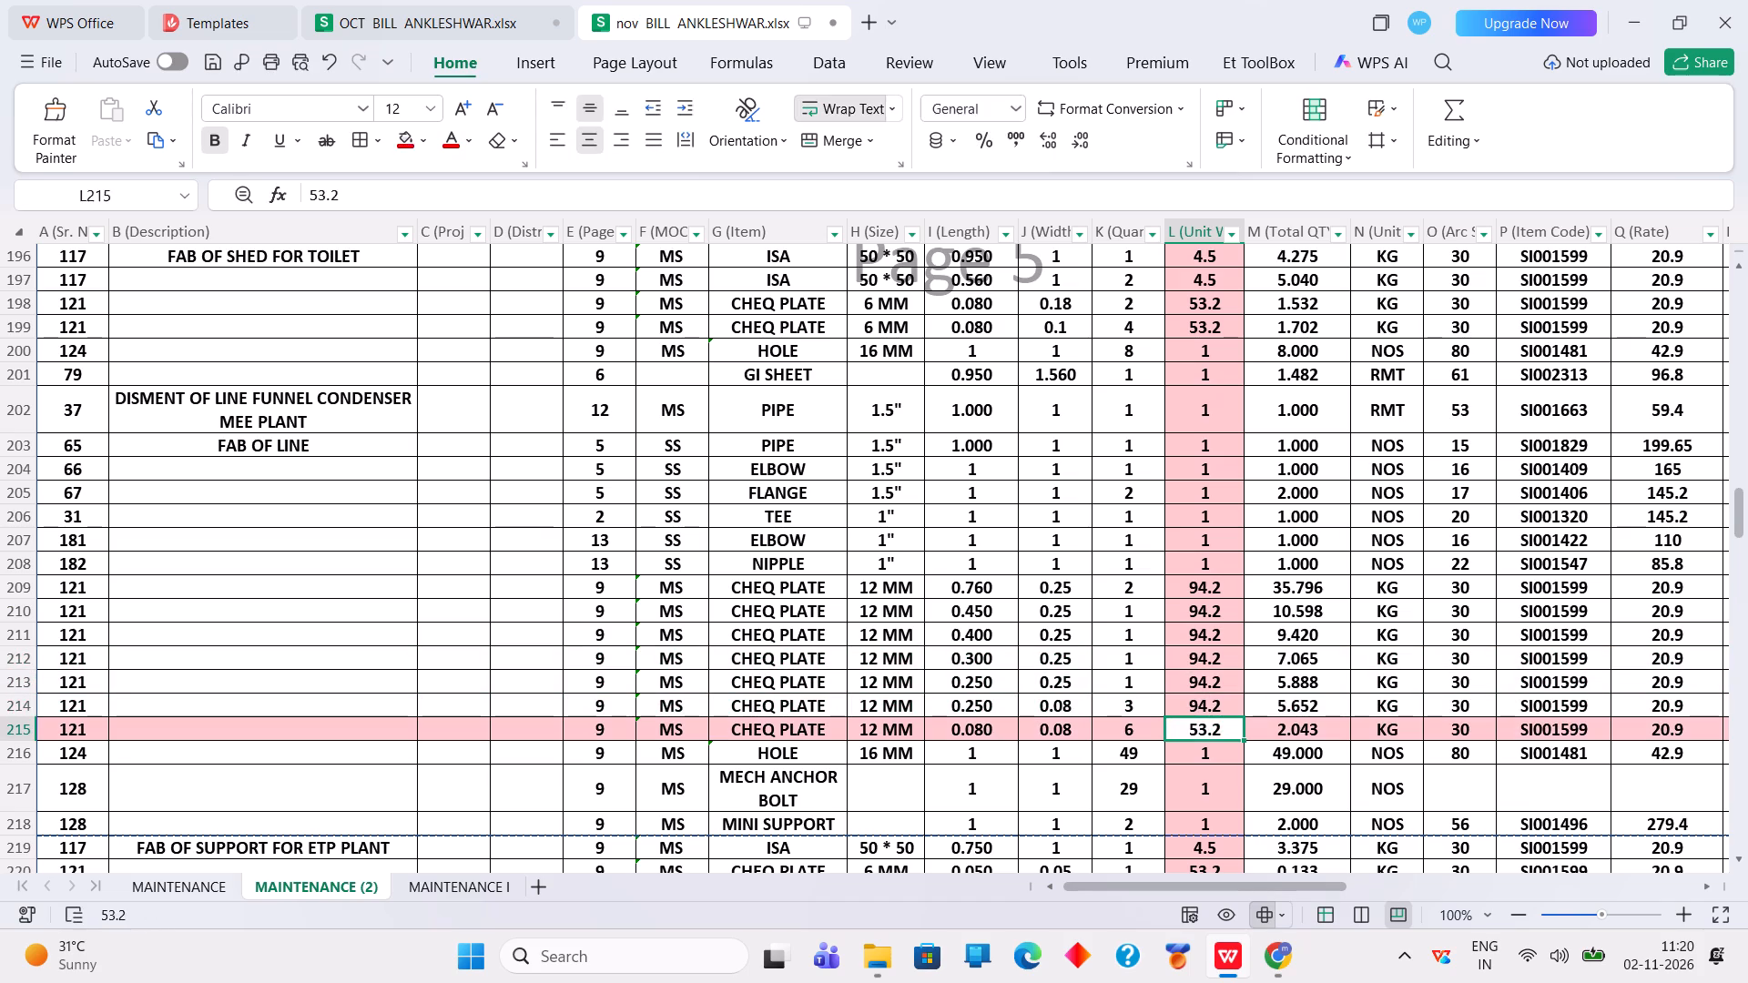
# Set the unit weight of the plate in row 215 to 94.2, keeping the HOLE row's value.
pyautogui.write('94')
pyautogui.press('Return')
pyautogui.press('.')
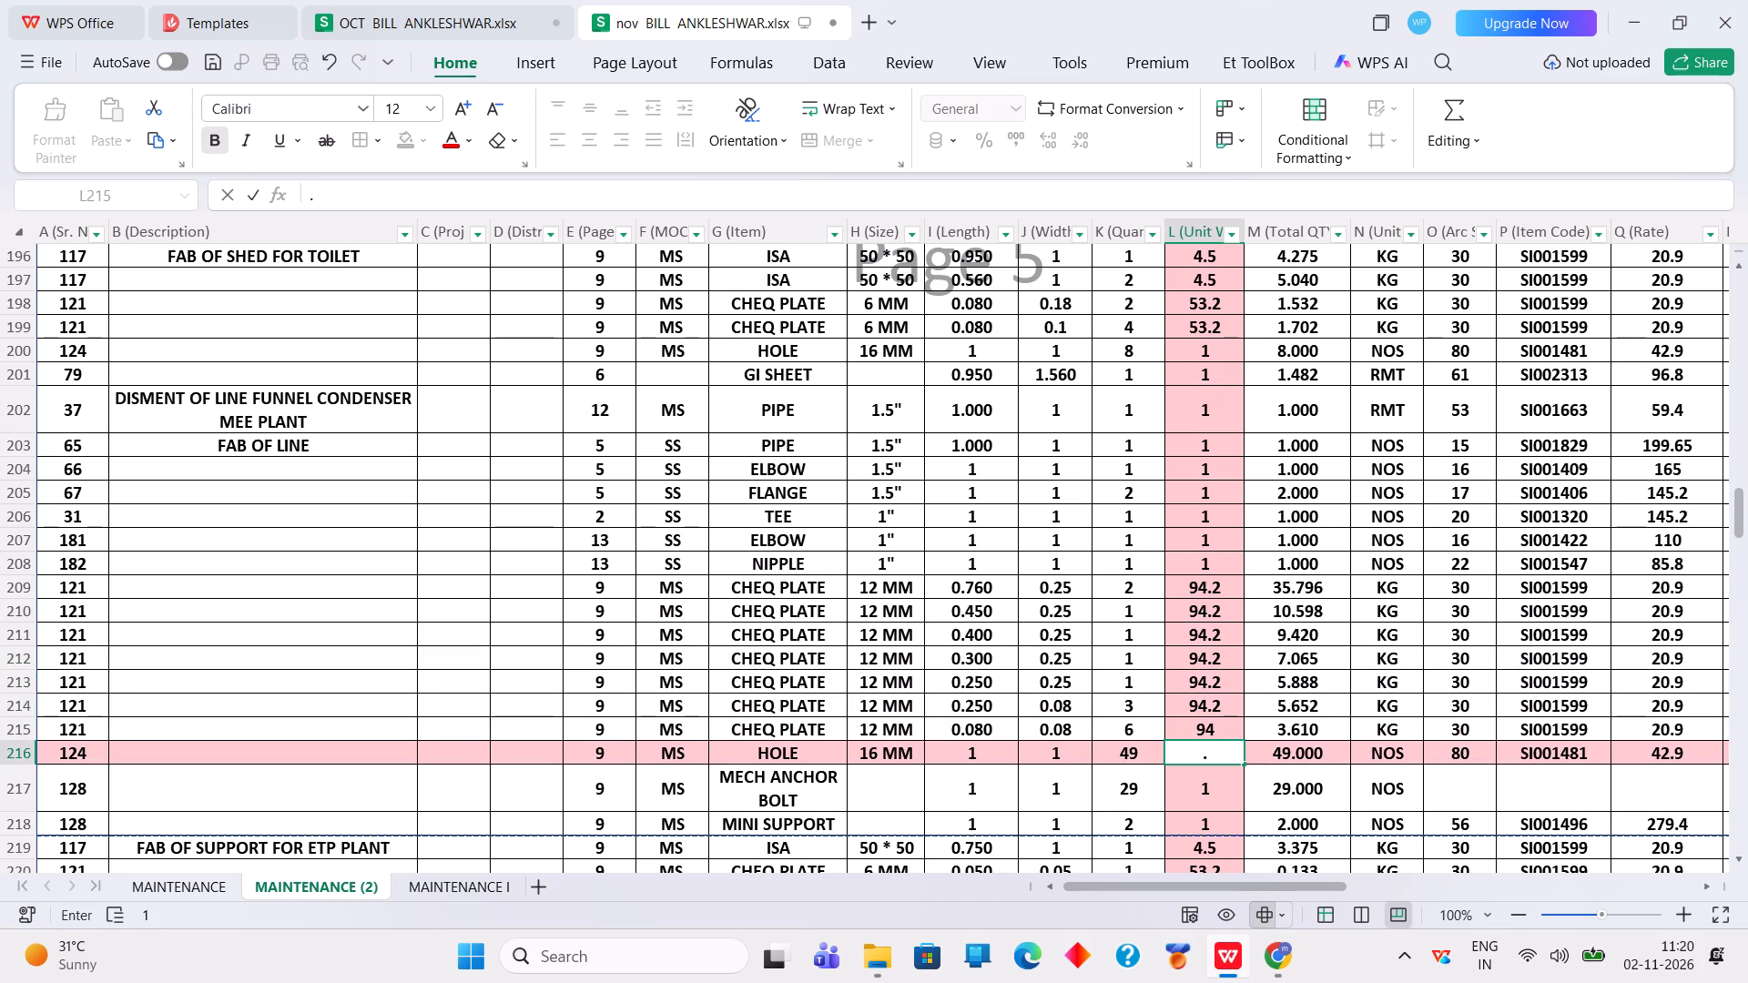
pyautogui.press('Return')
pyautogui.hotkey('ctrl', 'z')
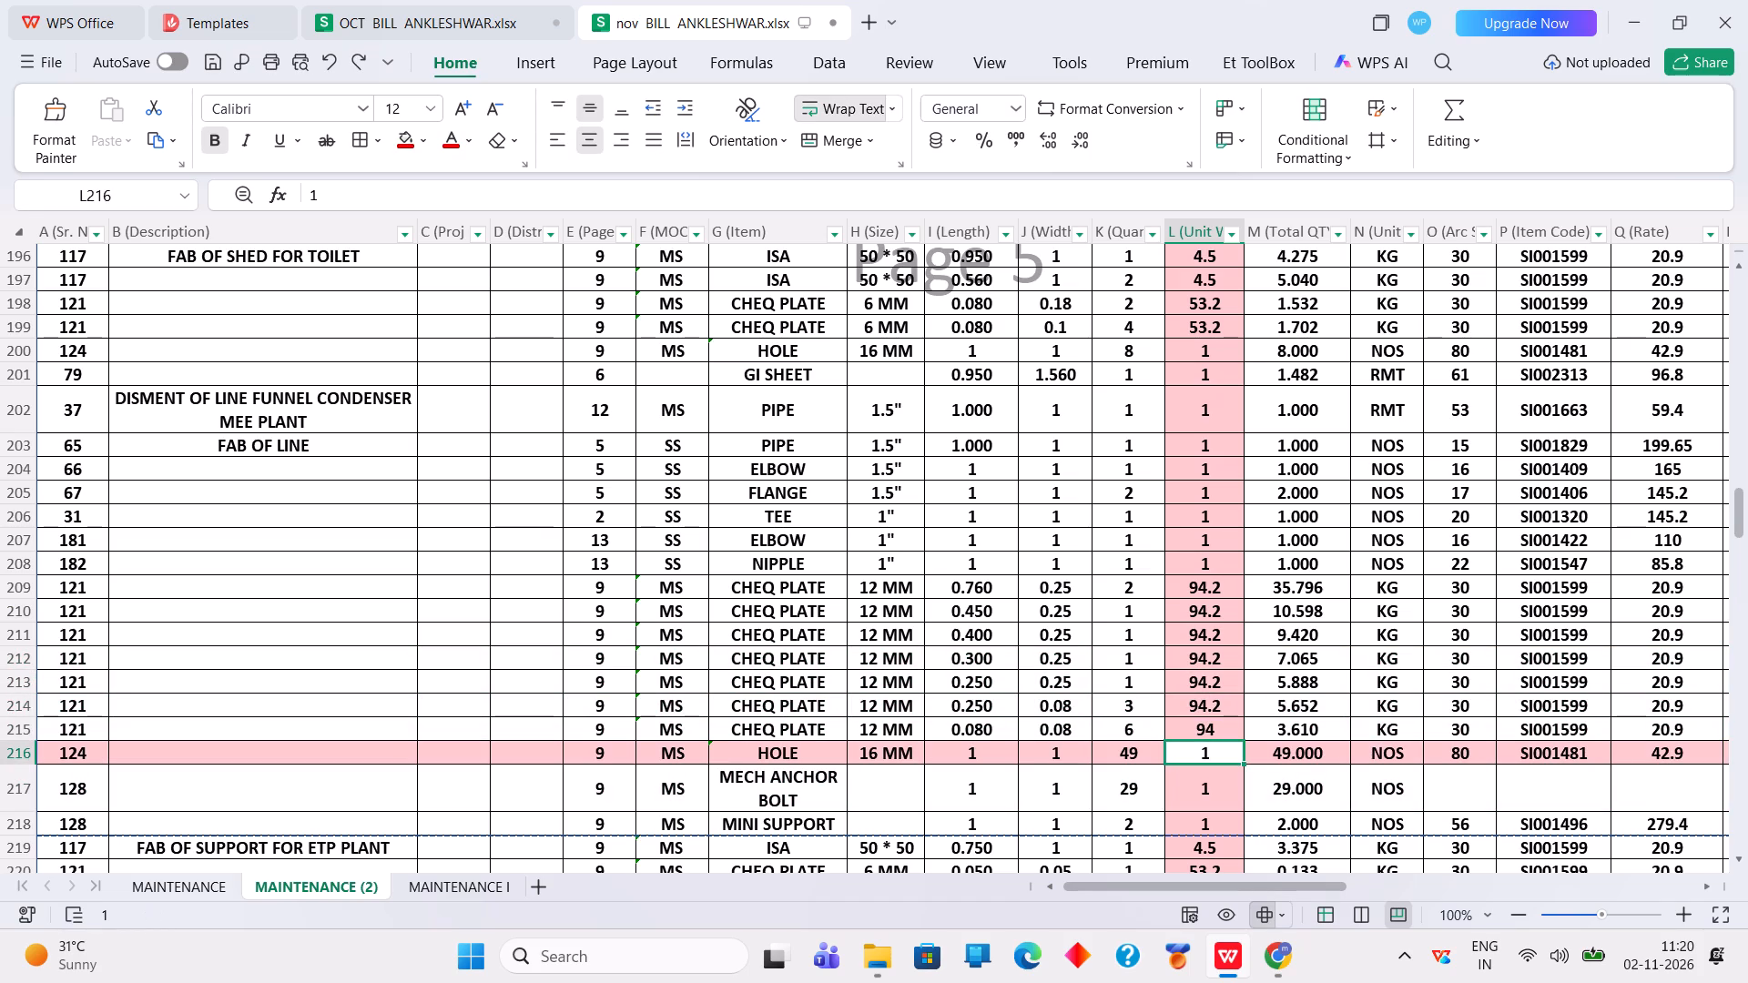
pyautogui.press('Up')
pyautogui.write('94.2')
pyautogui.press('Return')
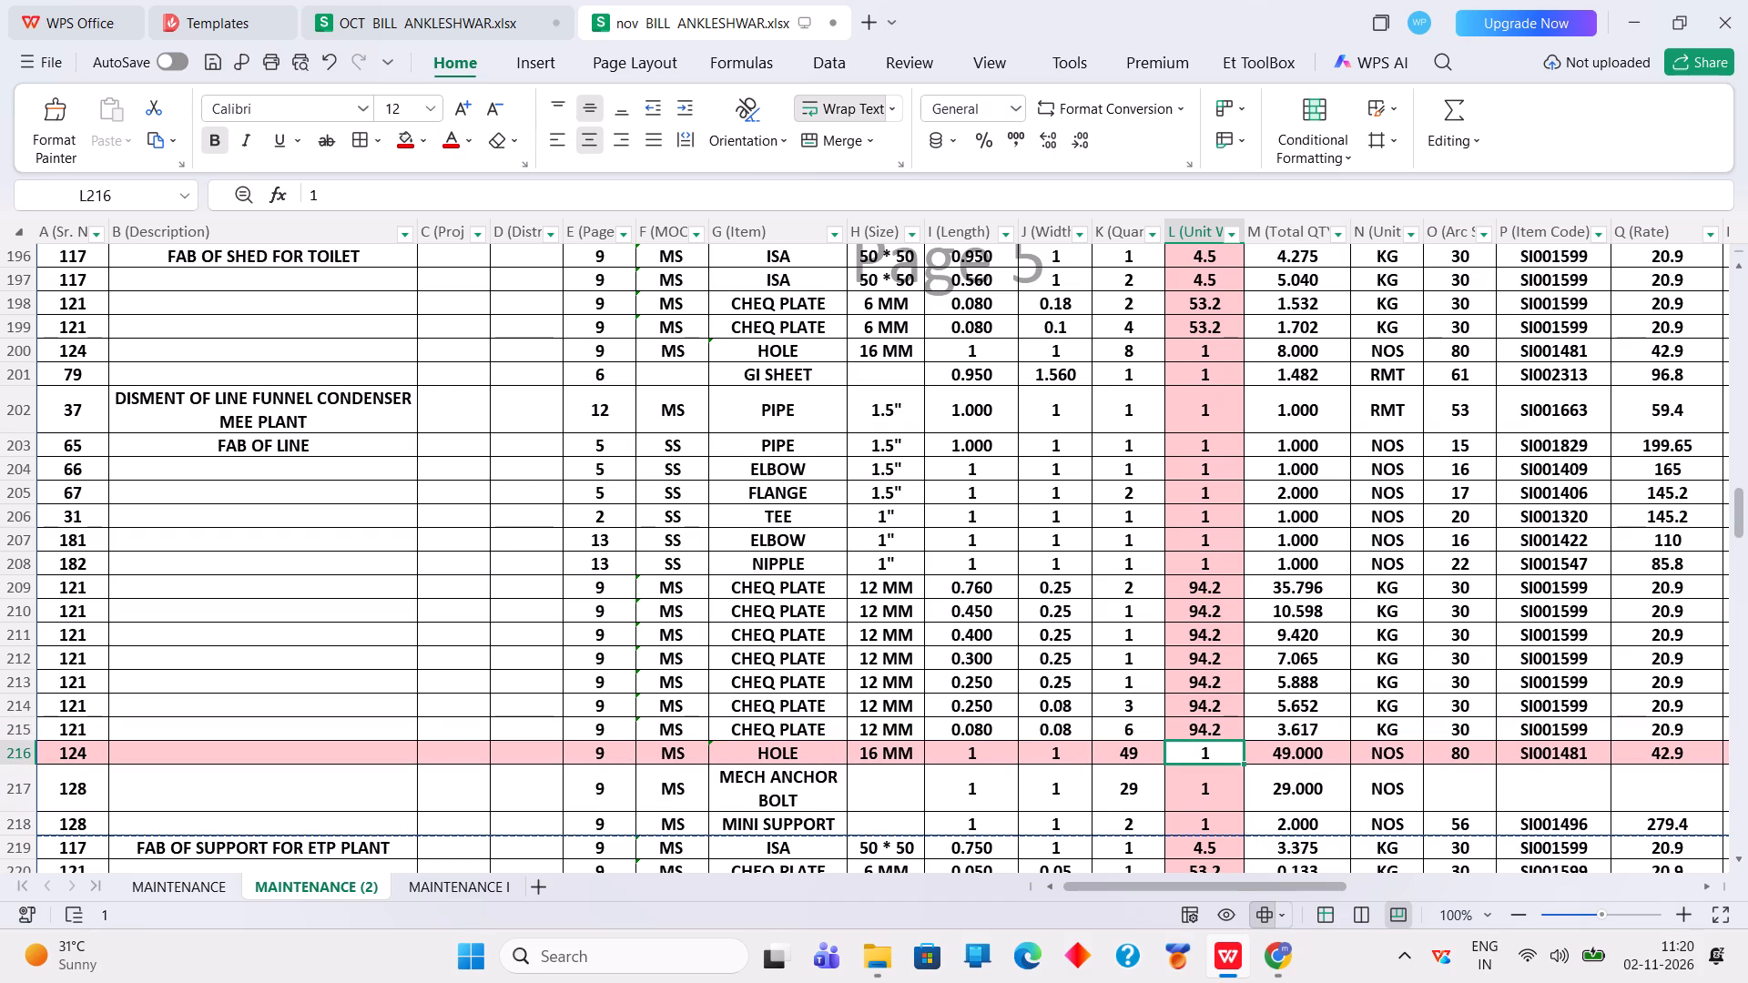
# Change the item name to PLATE in row 209 and fill it down through row 215.
pyautogui.click(806, 592)
pyautogui.press('p')
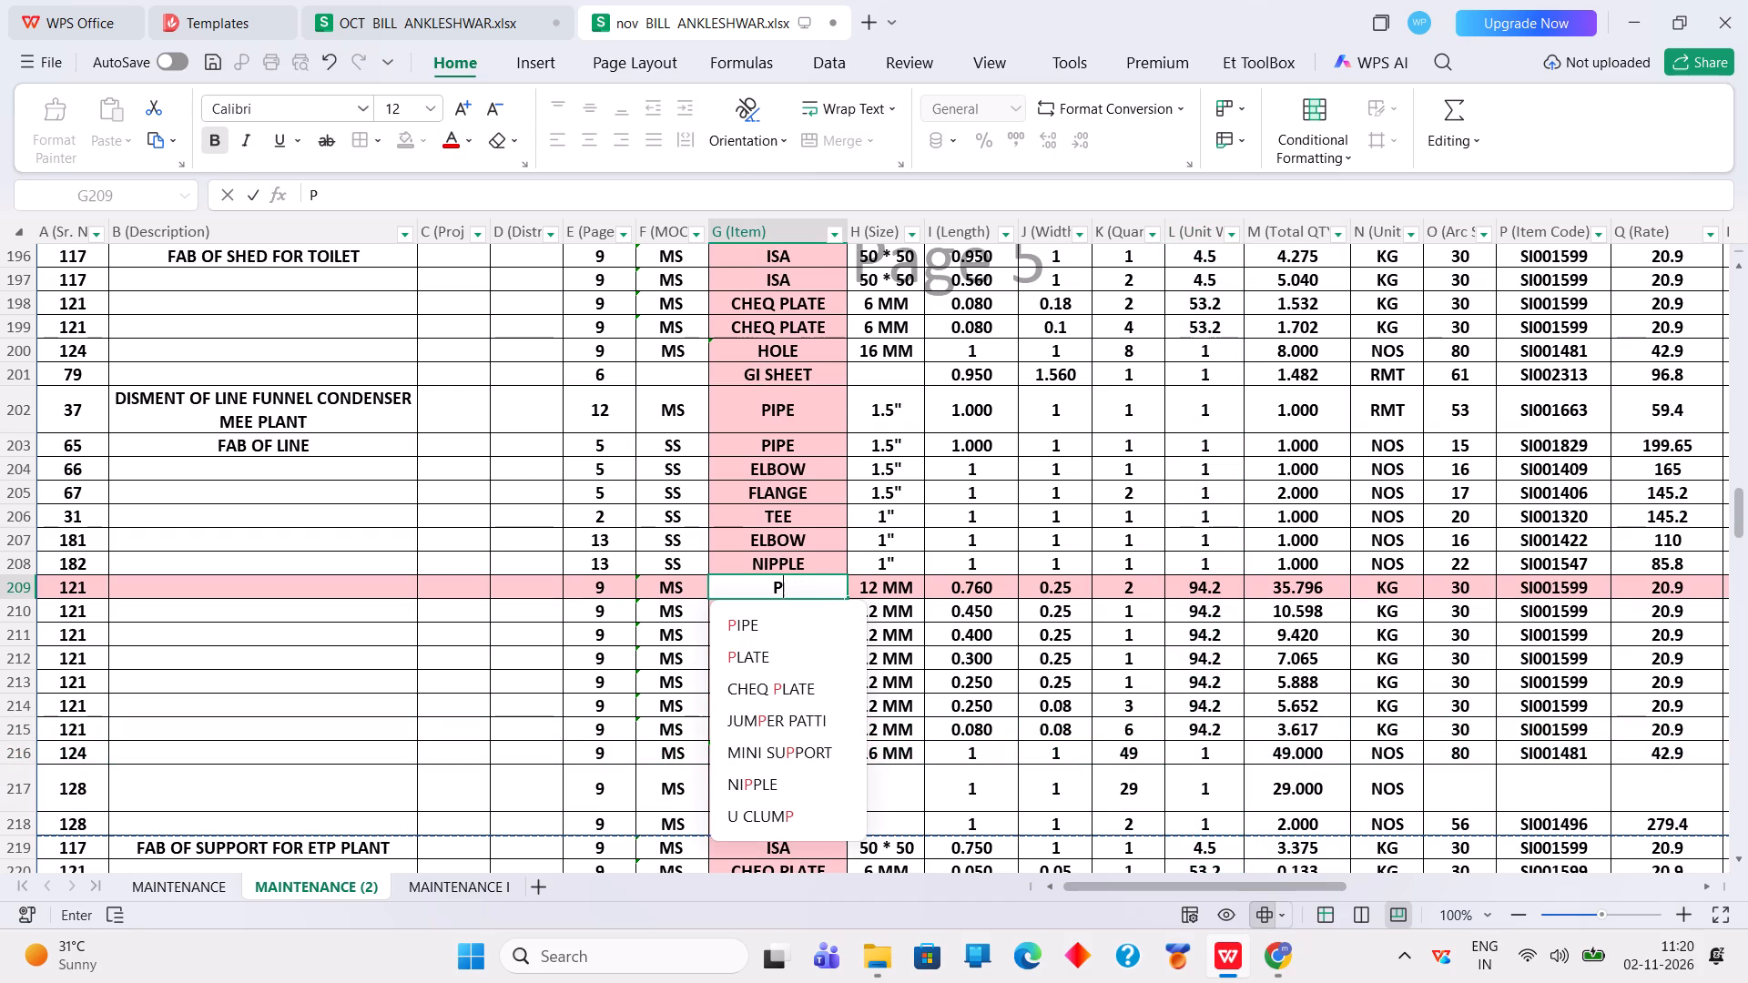
pyautogui.click(792, 666)
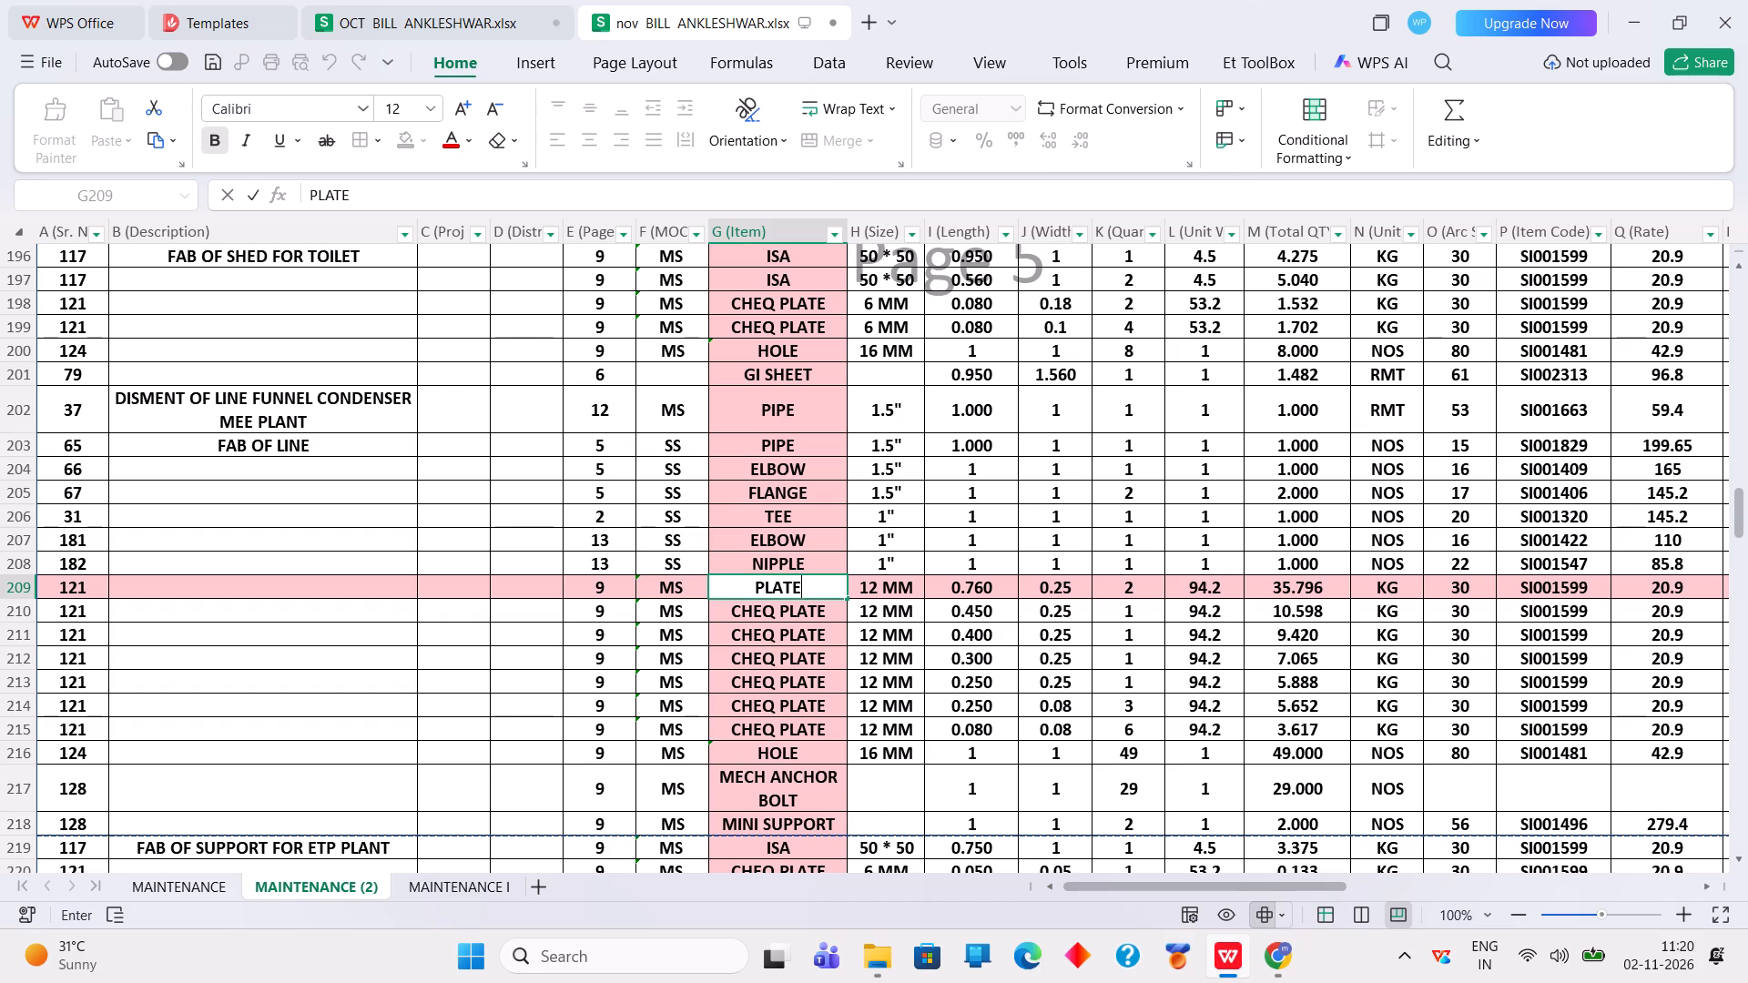
pyautogui.moveTo(849, 599); pyautogui.dragTo(857, 741)
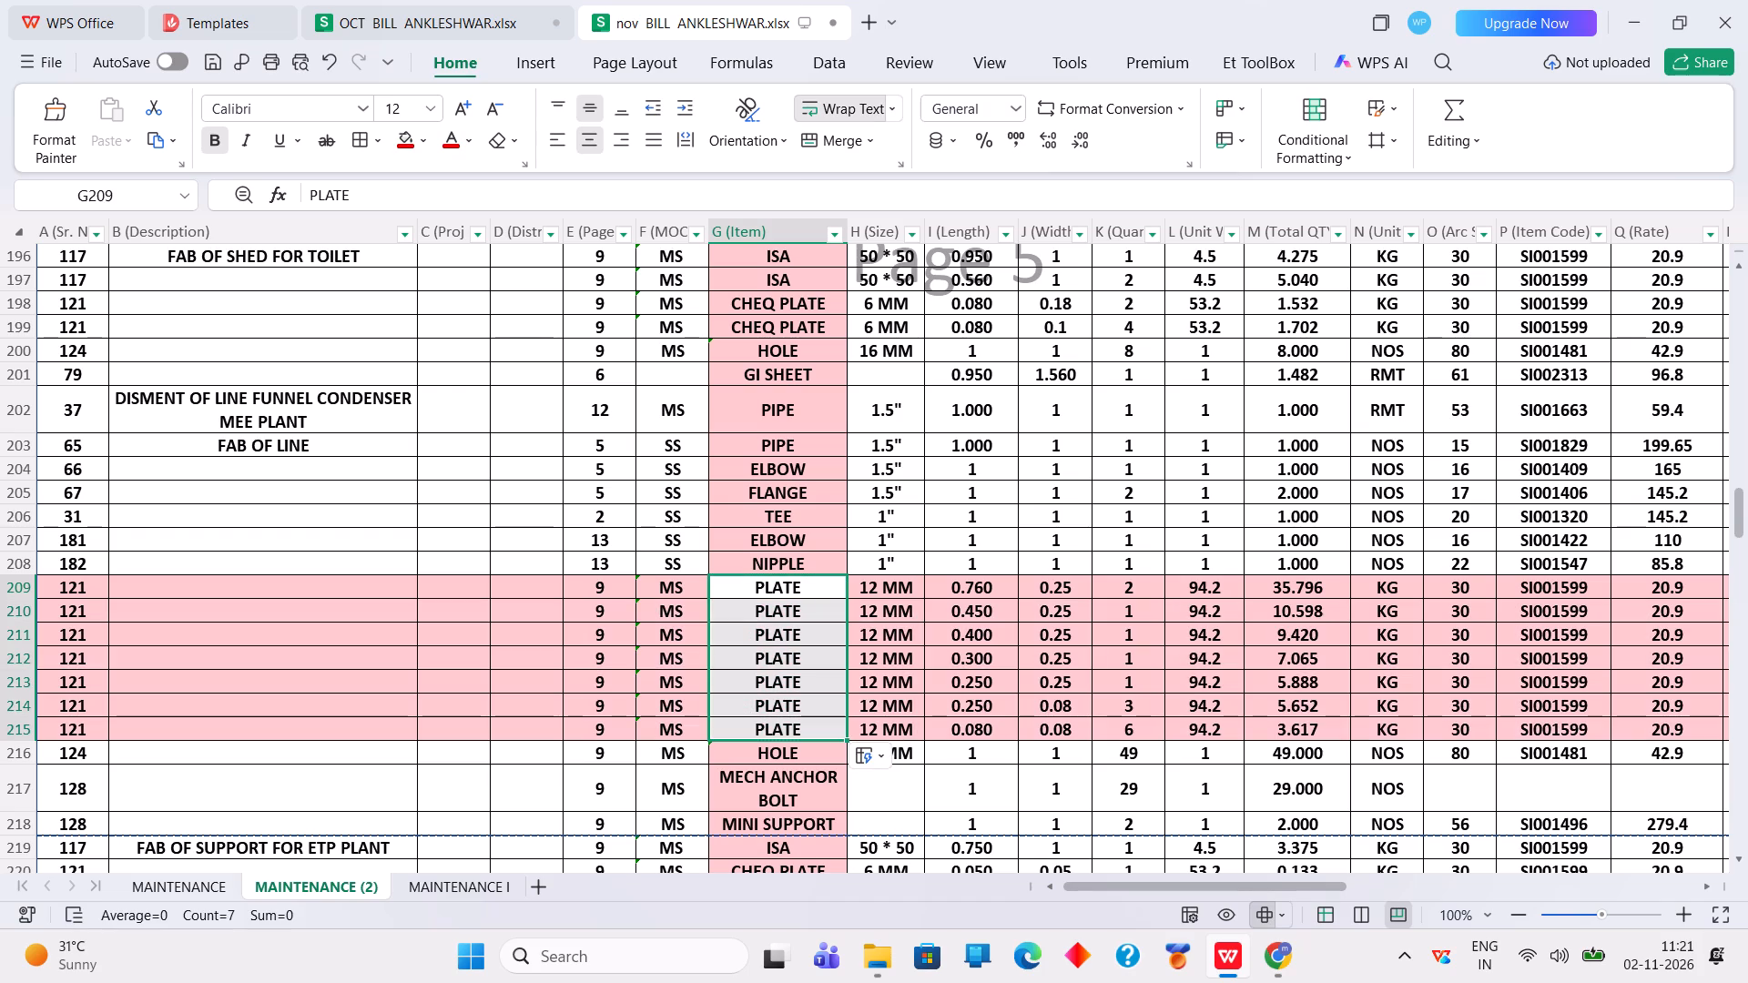
# Copy page number 12 from the exhaust fan entry in row 195 down through row 208.
pyautogui.click(396, 583)
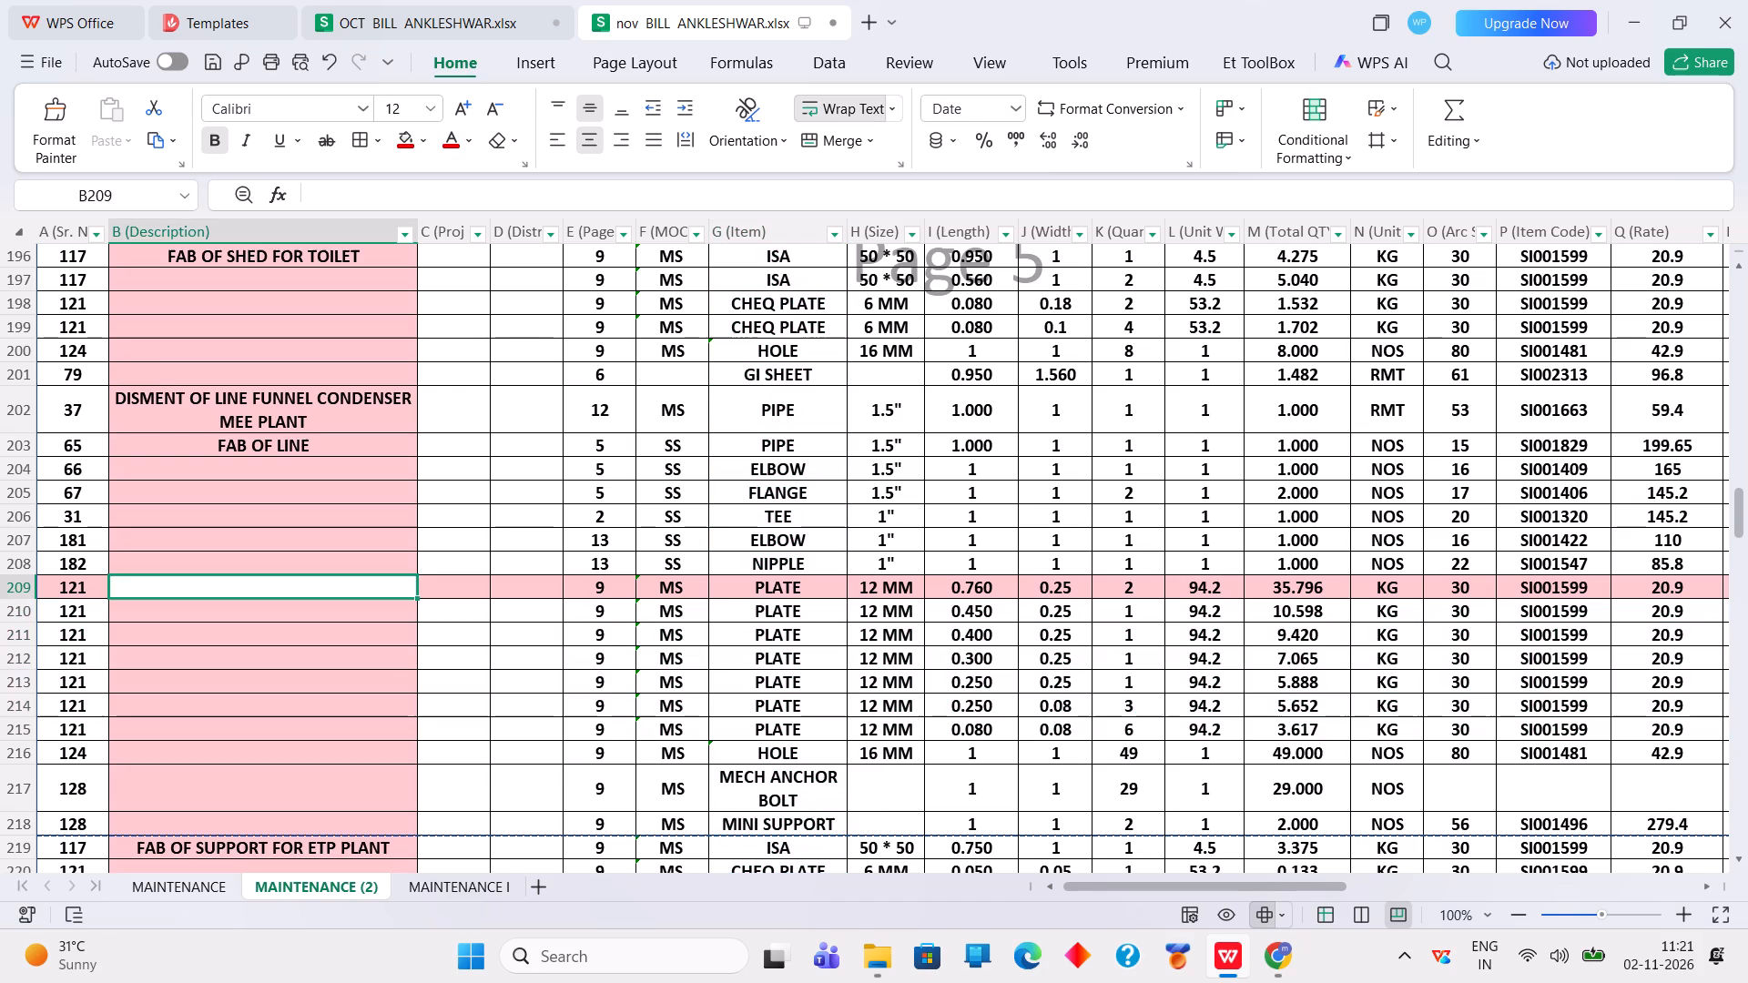
pyautogui.scroll(4, 529, 552)
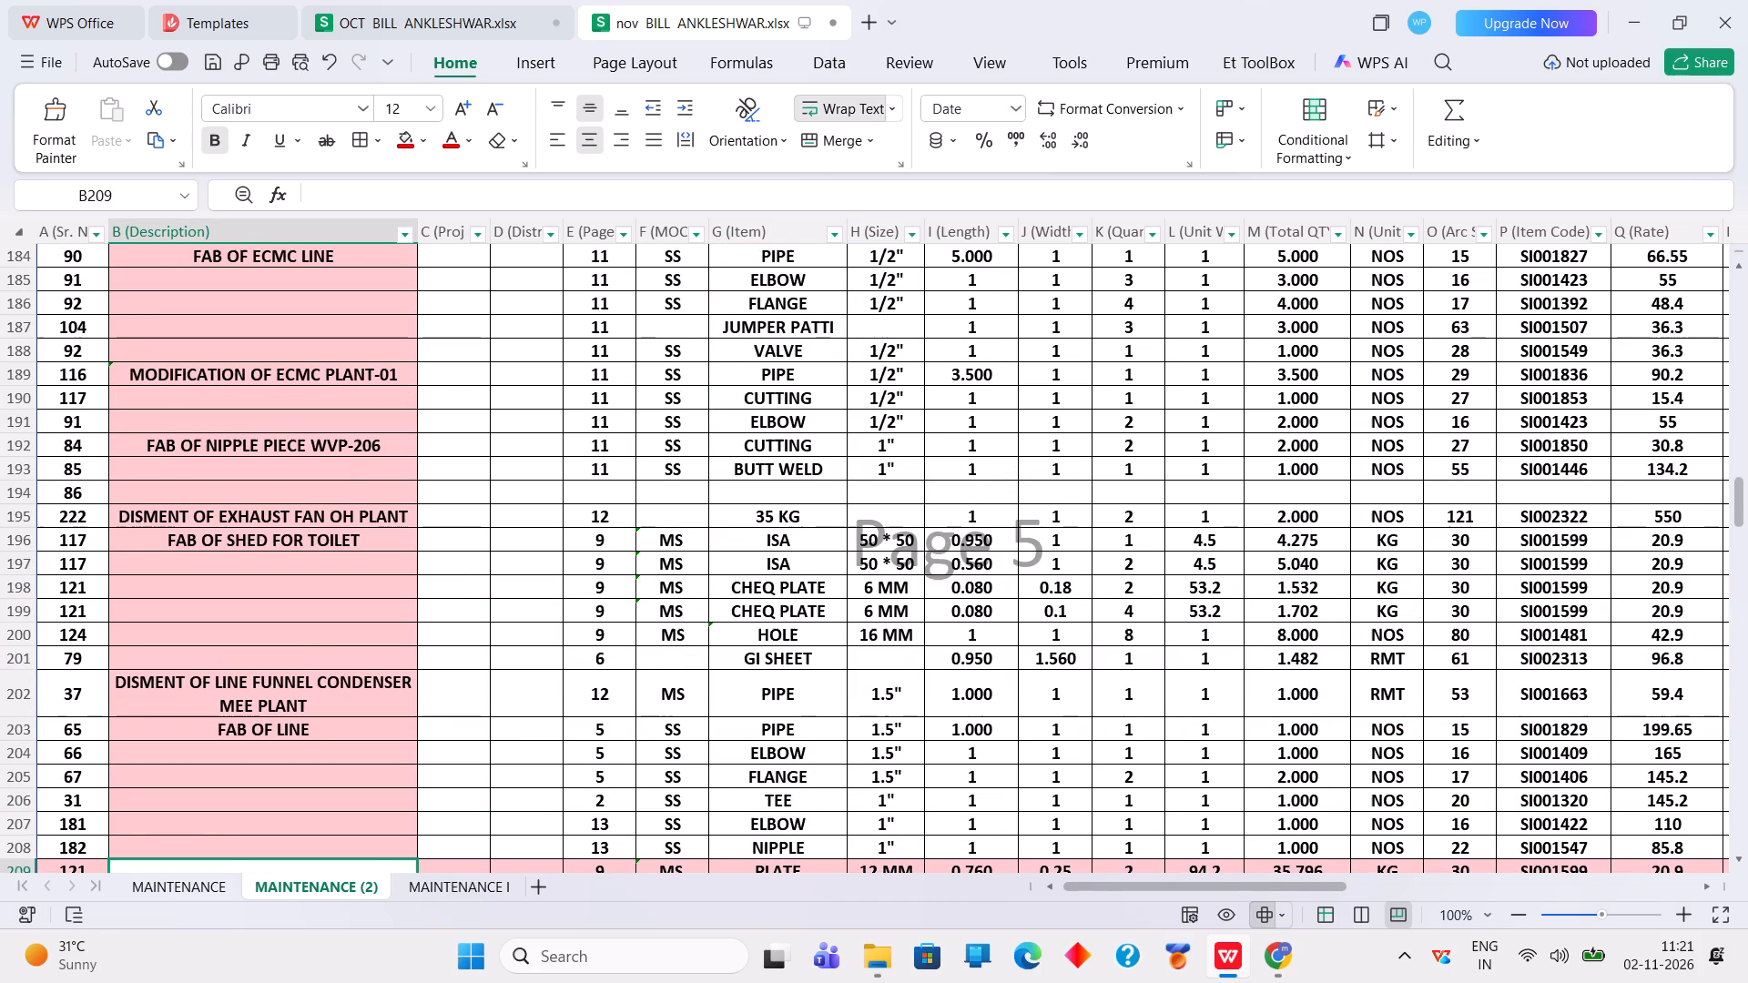
pyautogui.click(605, 521)
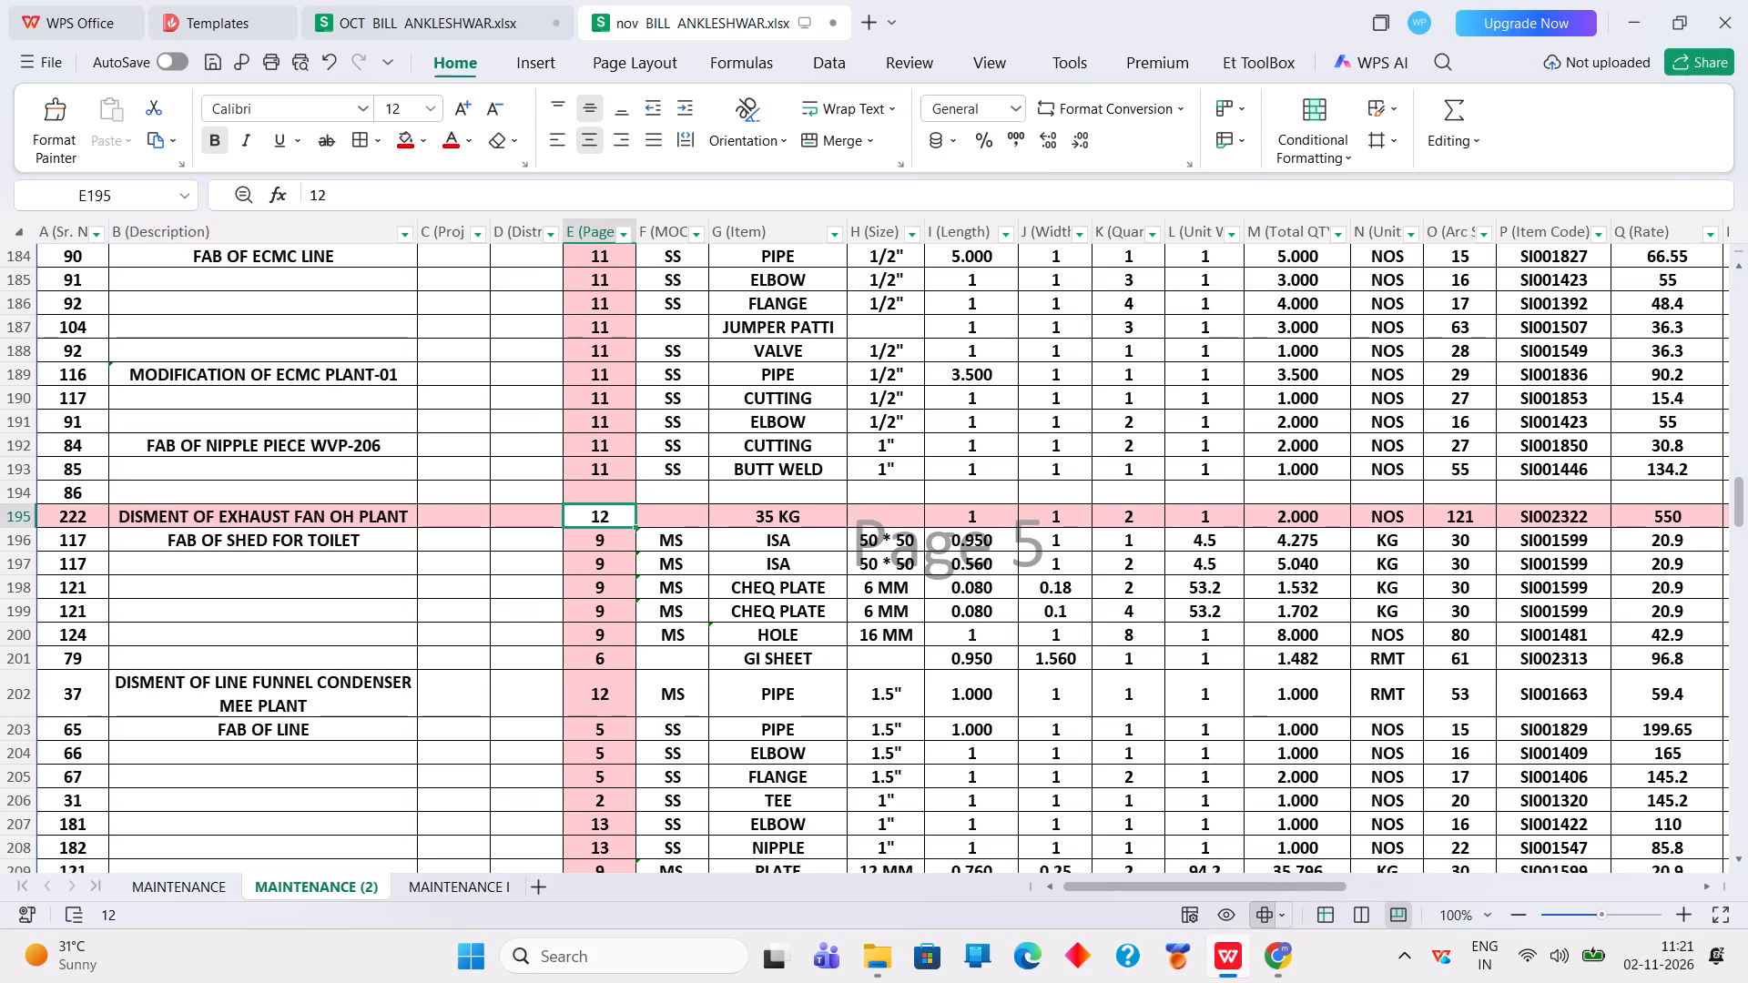
pyautogui.moveTo(637, 528); pyautogui.dragTo(622, 884)
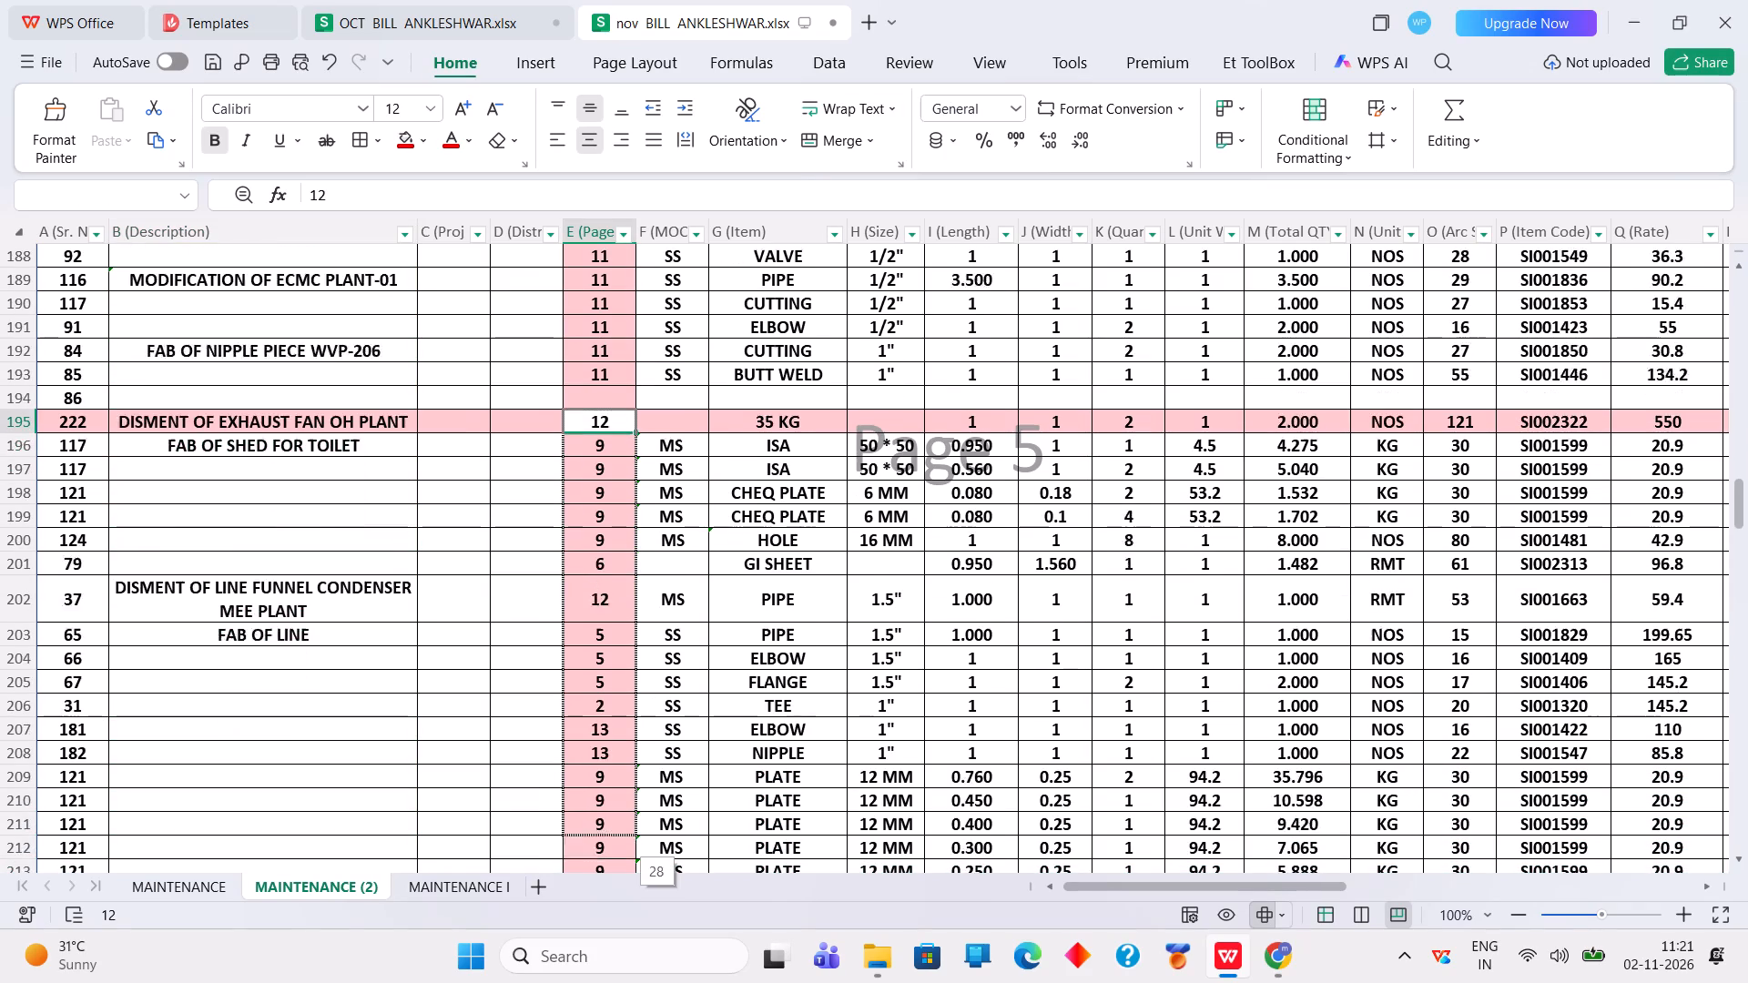
pyautogui.moveTo(622, 884); pyautogui.dragTo(635, 704)
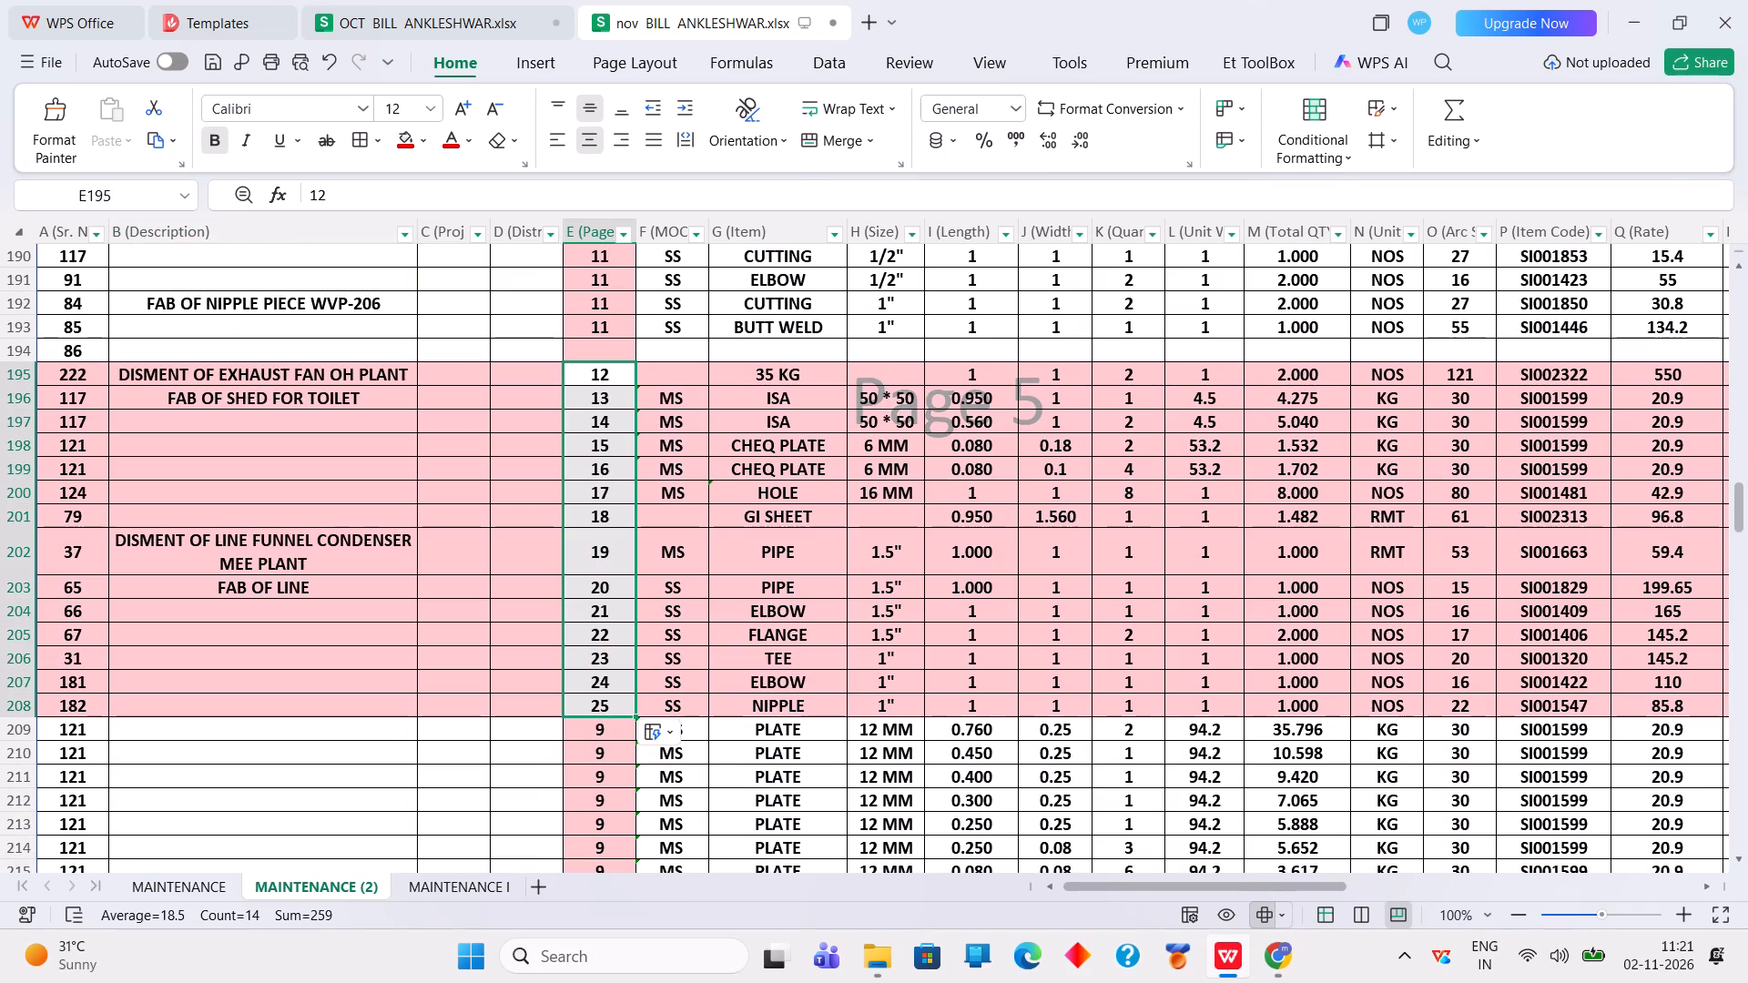
pyautogui.click(658, 726)
pyautogui.click(669, 742)
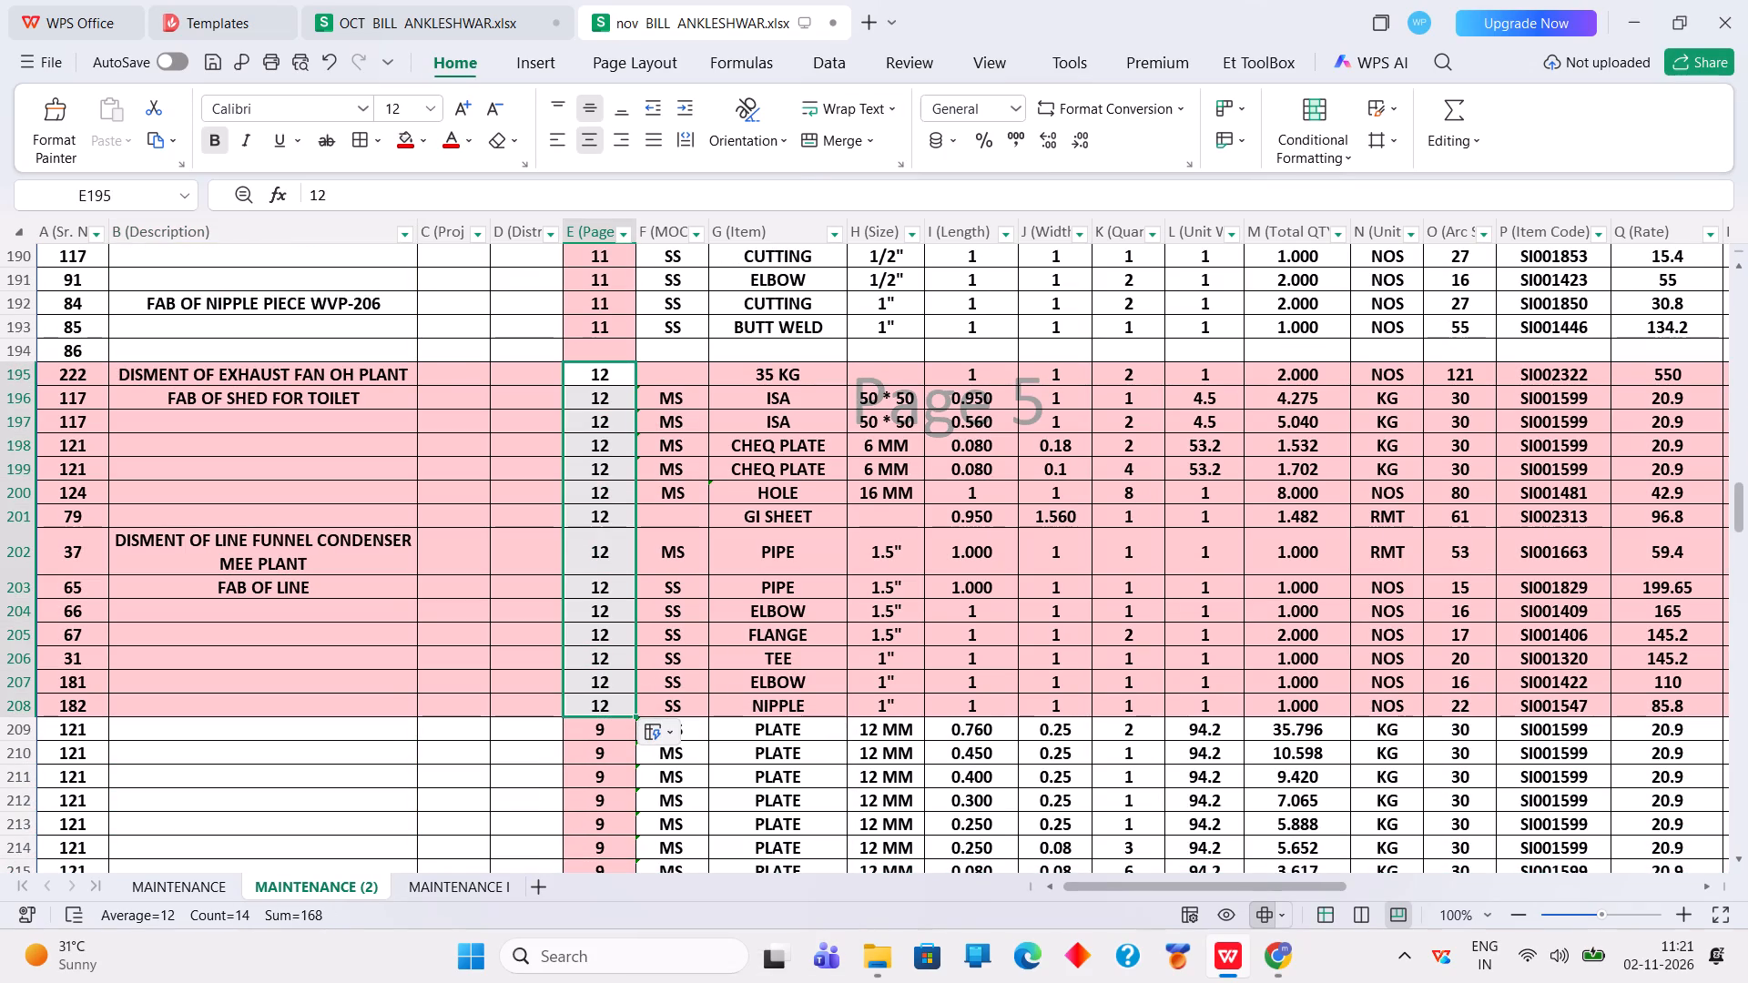
# Enter the description FAB OF PLATE FOR GATE NO-08 for the plate in row 209.
pyautogui.click(381, 736)
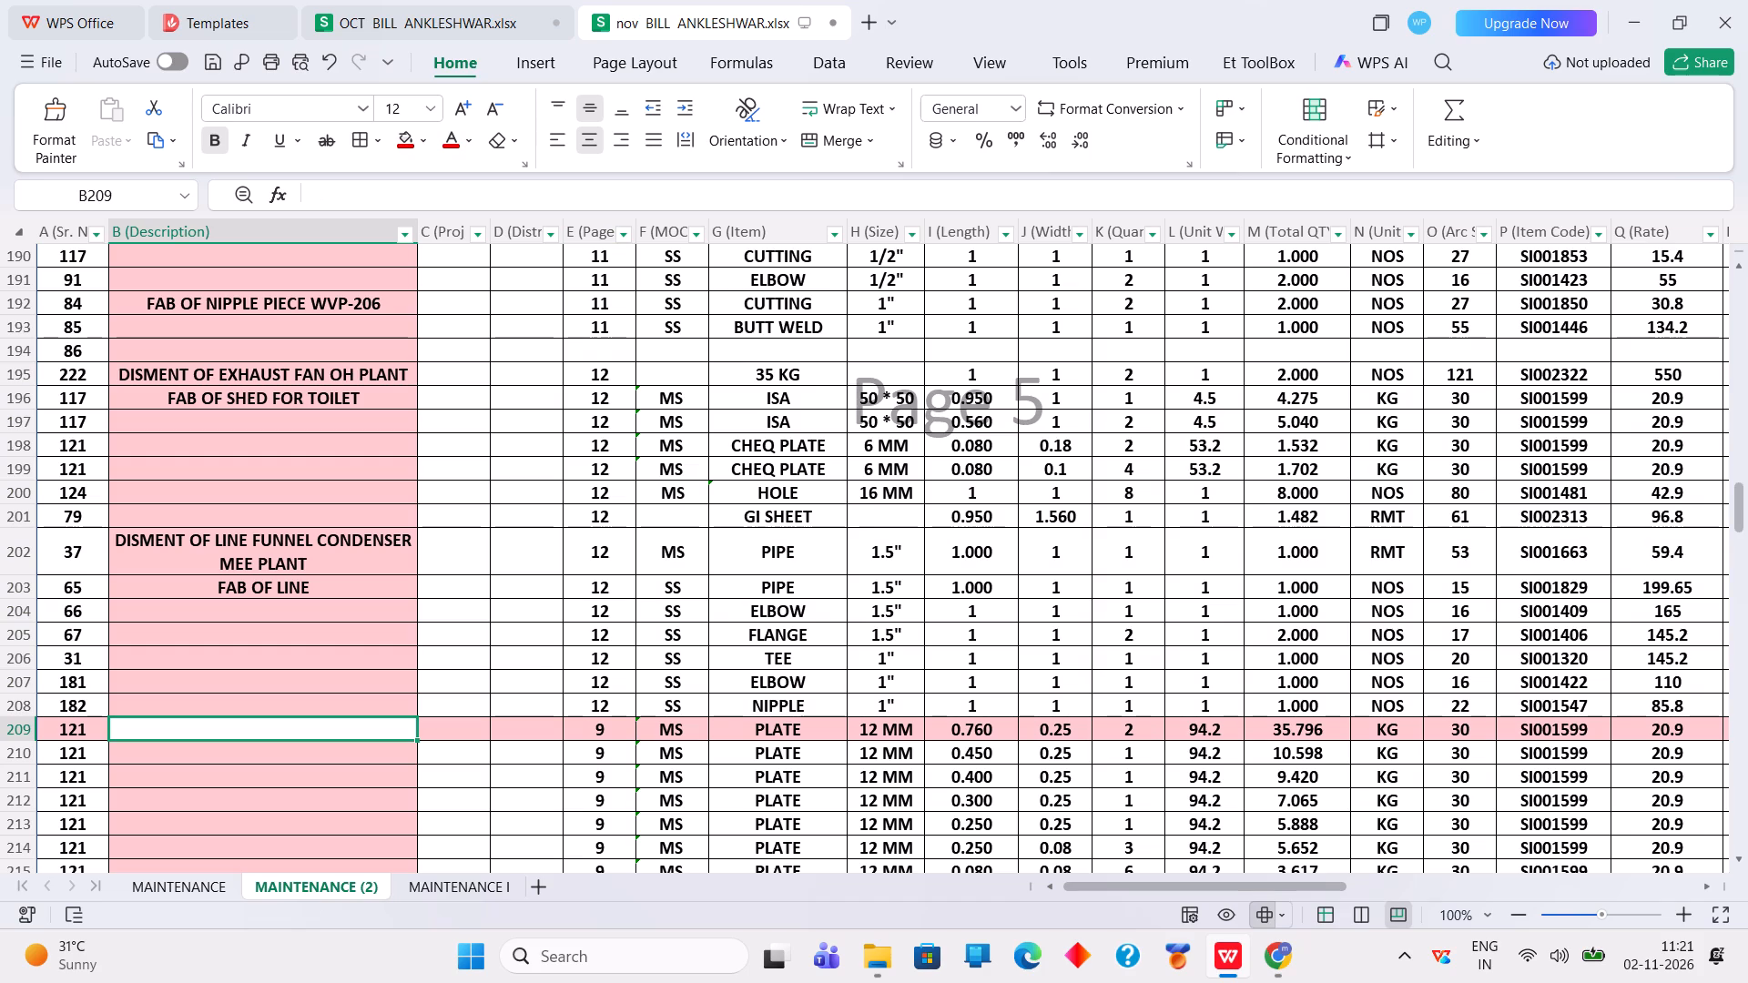
pyautogui.write('FA')
pyautogui.write('B OF PLA')
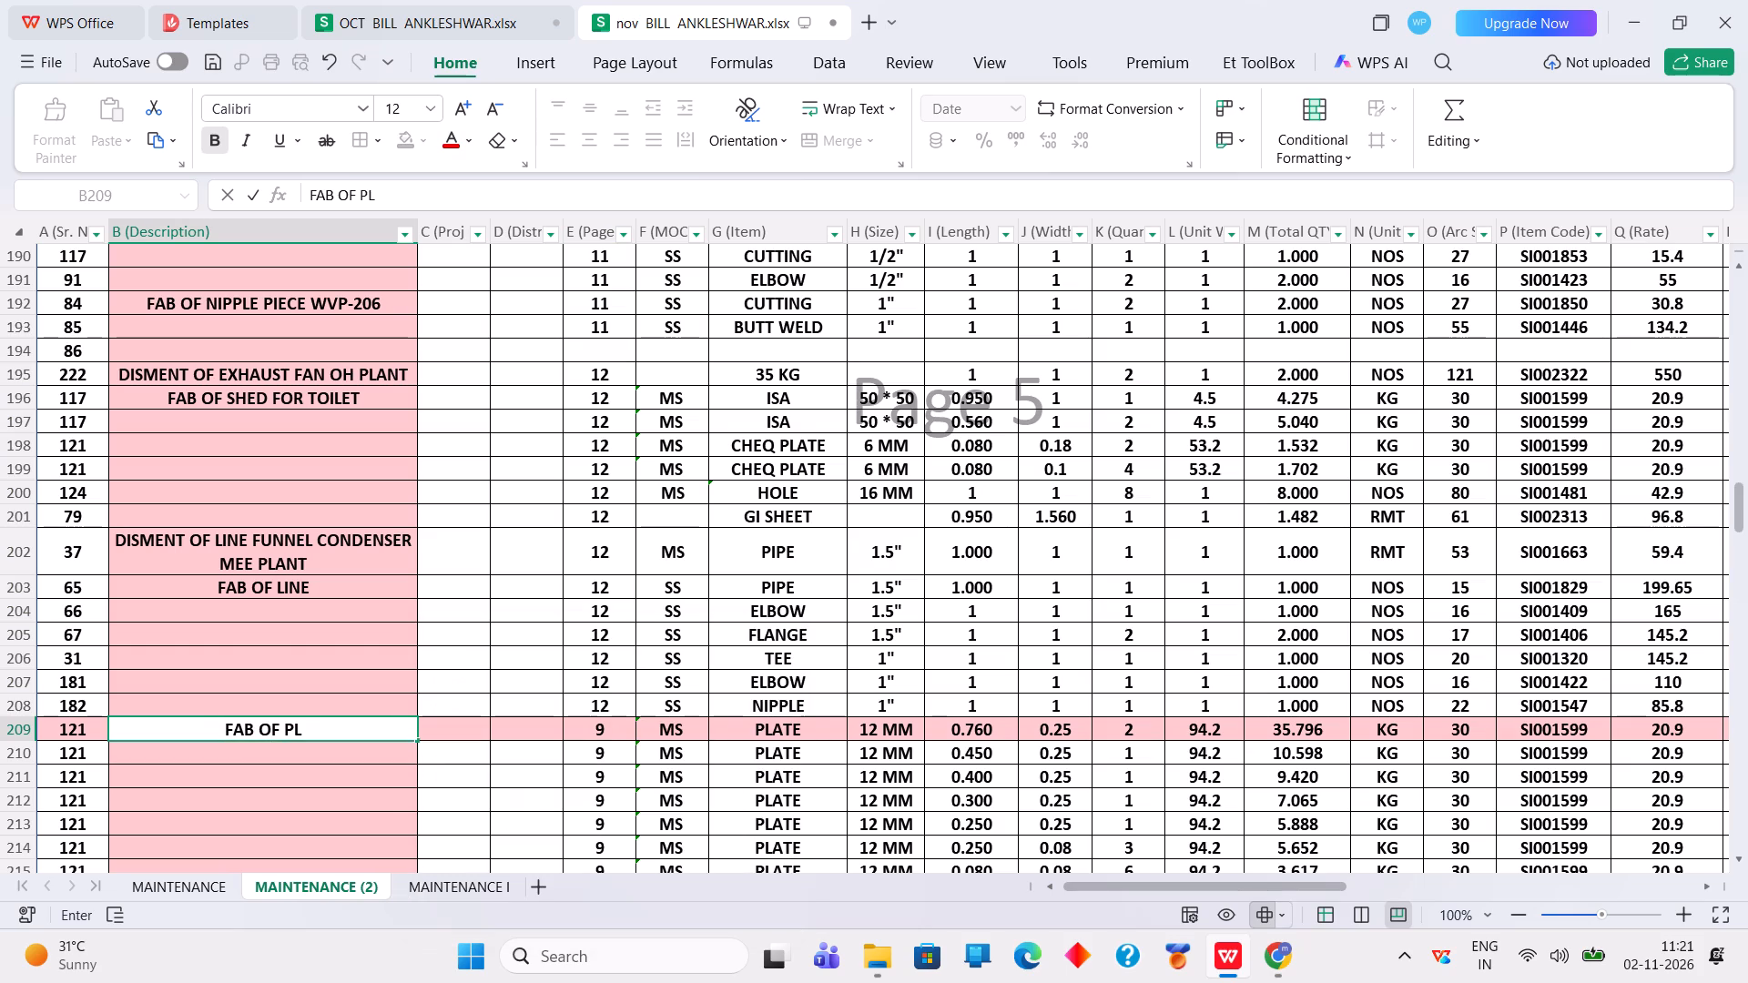
pyautogui.write('TE')
pyautogui.press('space')
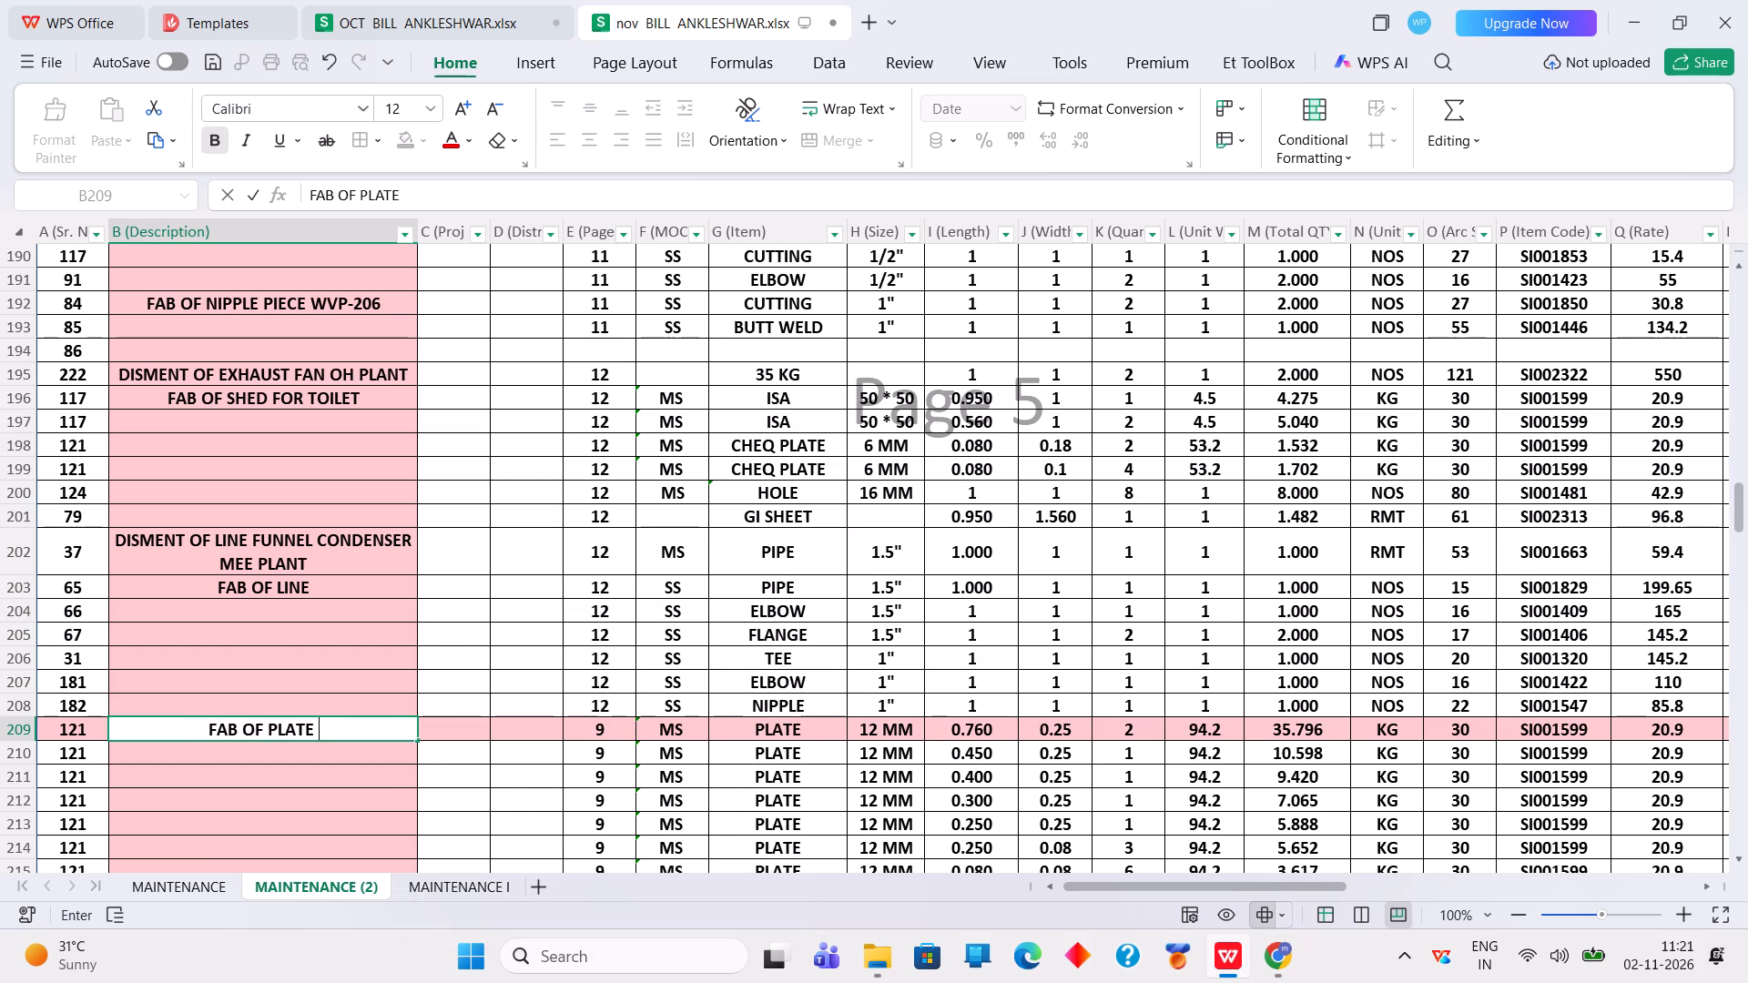
pyautogui.write('GATE')
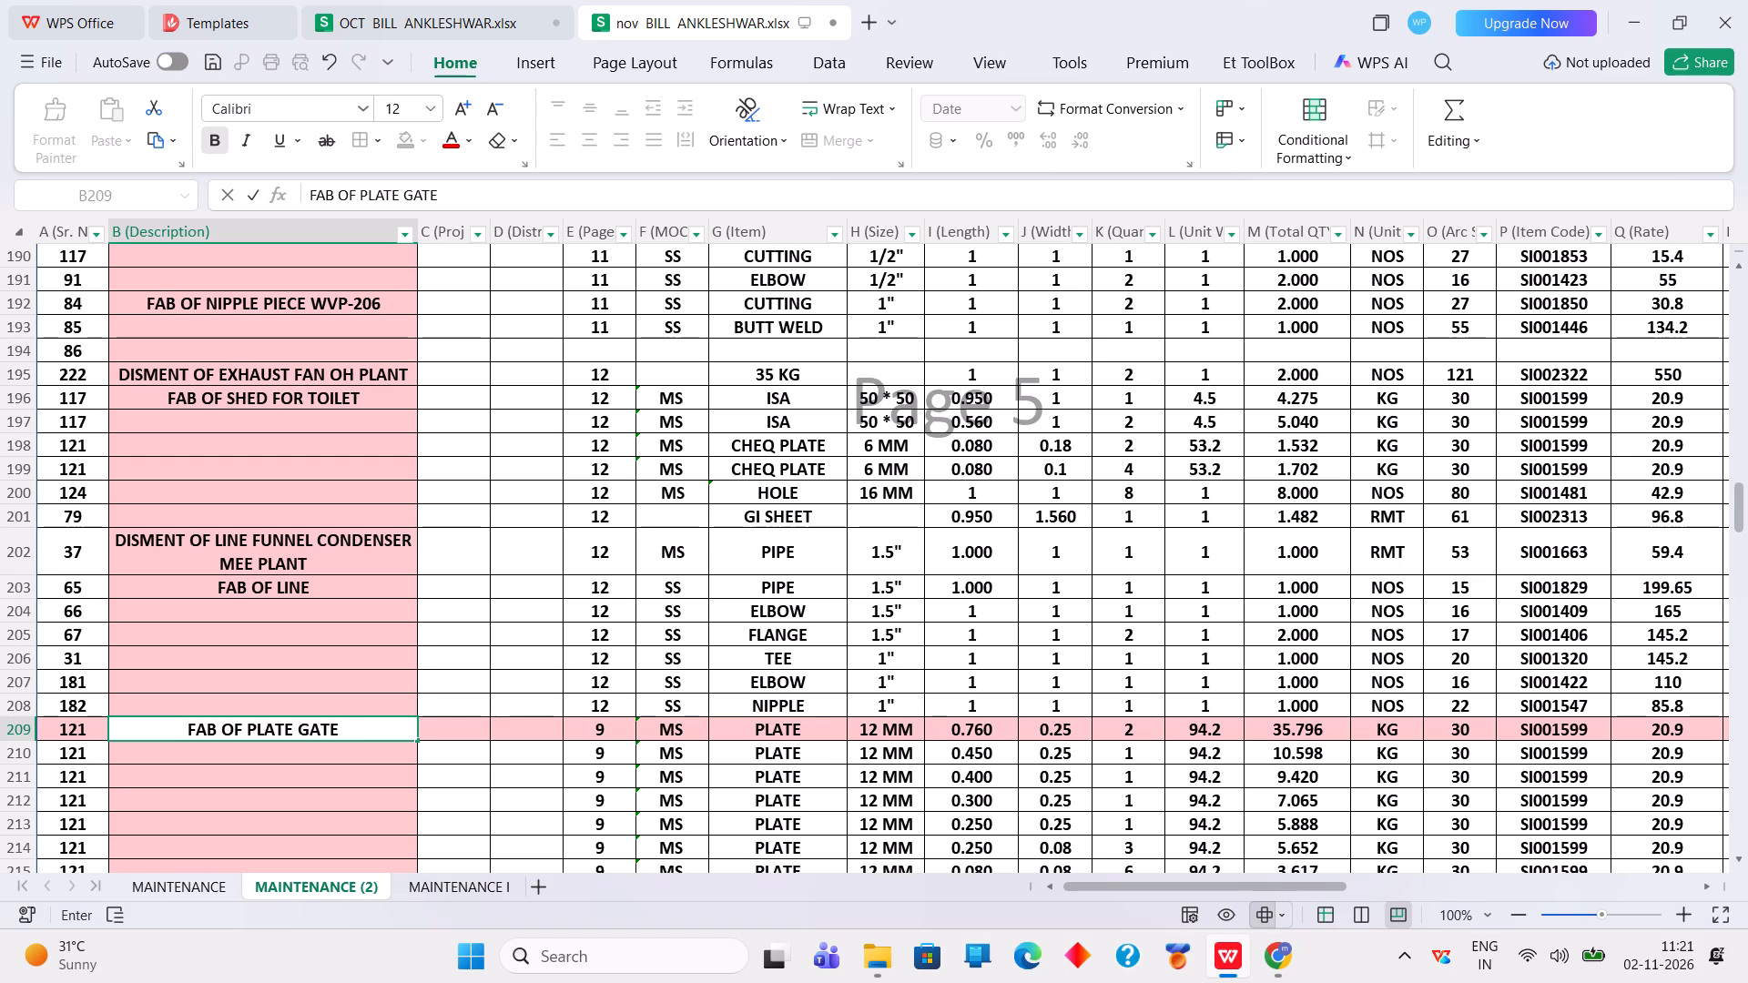
pyautogui.press('BackSpace')
pyautogui.press('BackSpace')
pyautogui.press('BackSpace')
pyautogui.press('BackSpace')
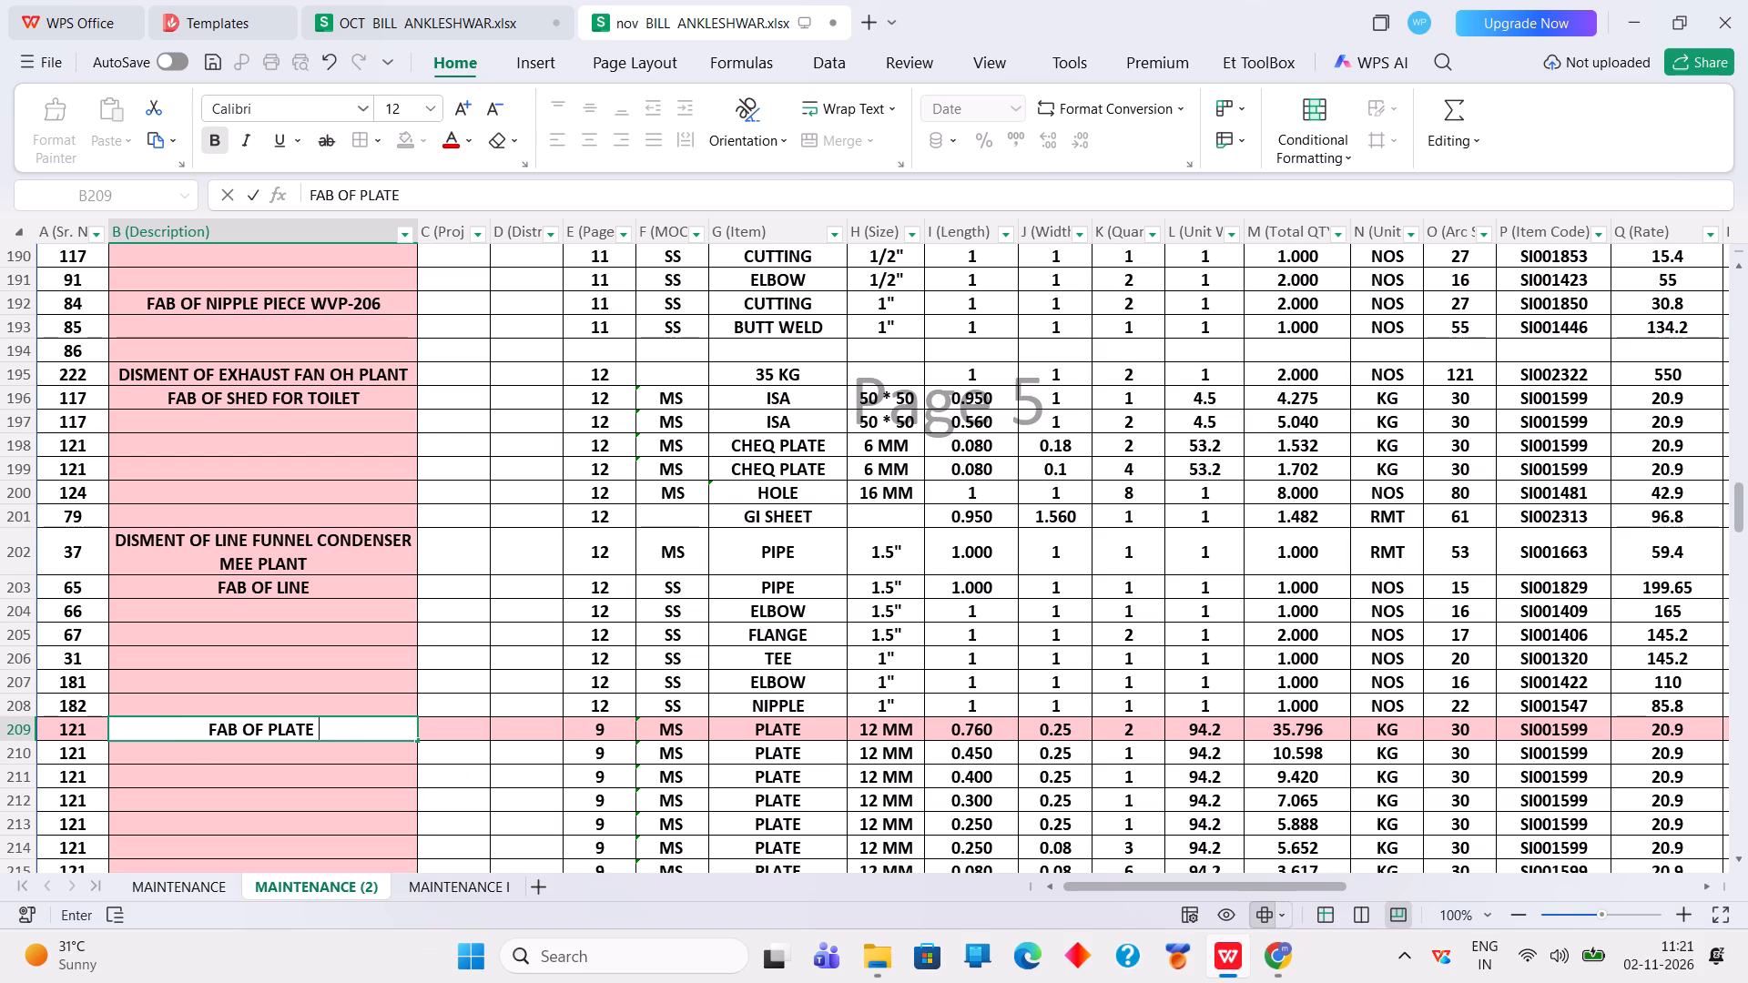
pyautogui.write('FOR GA')
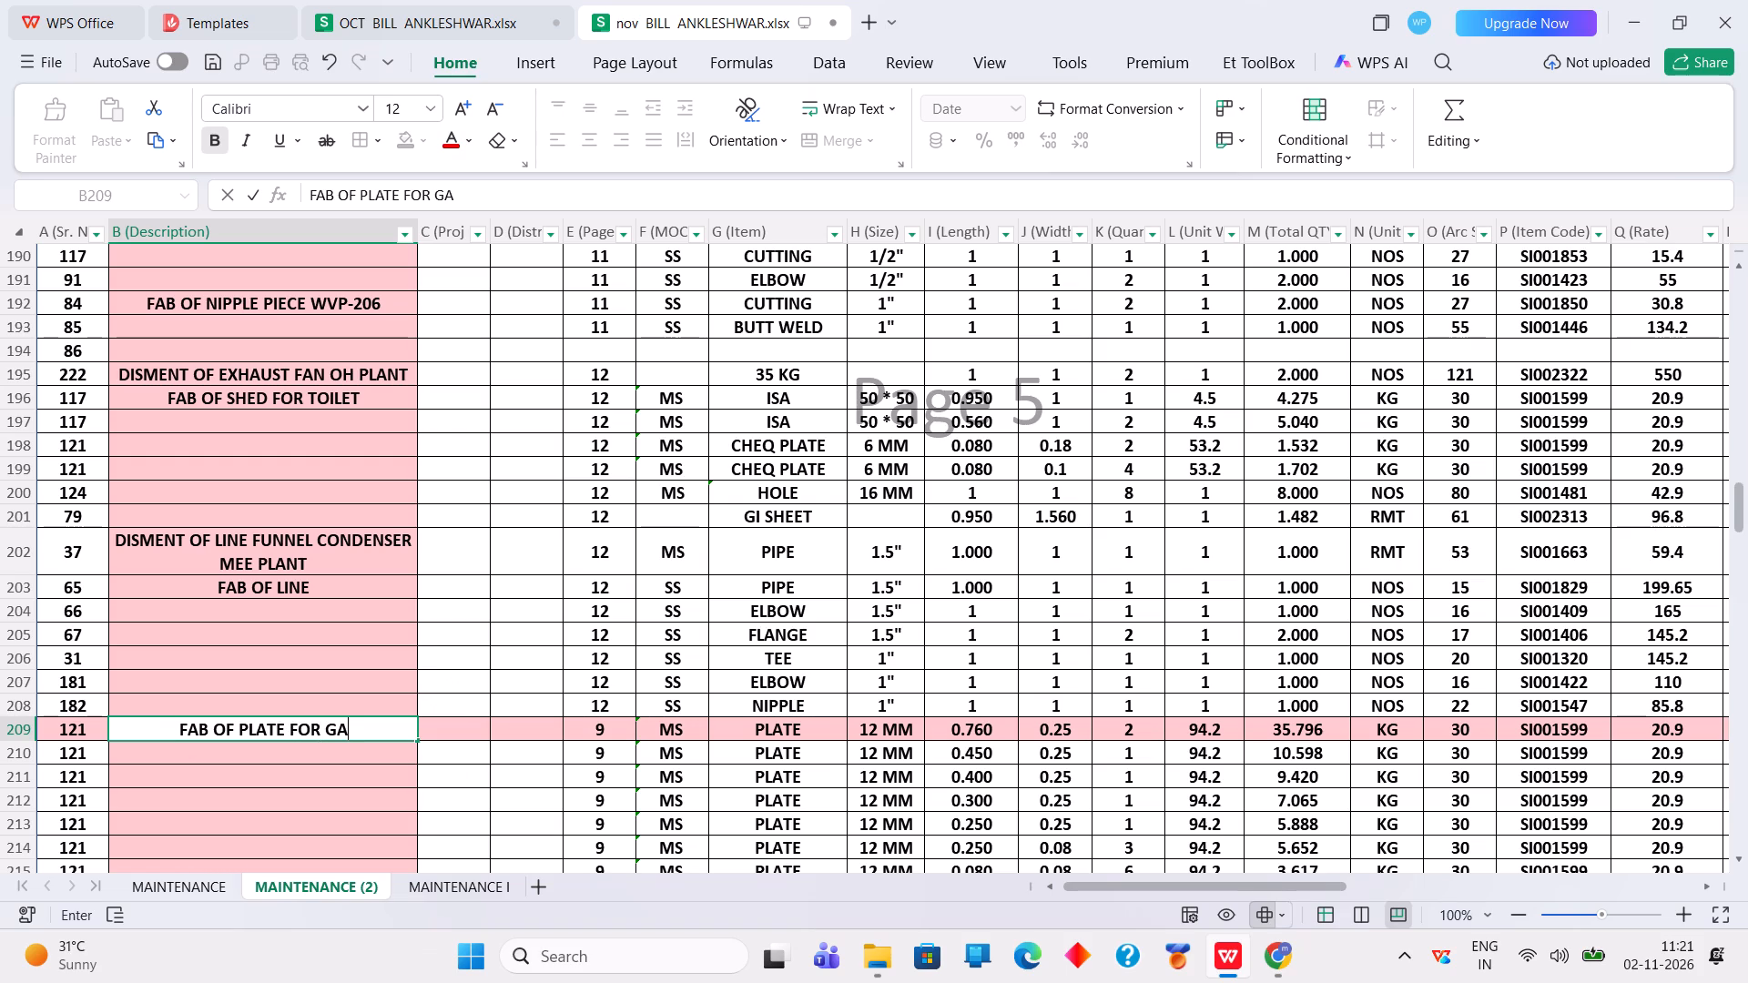
pyautogui.write('TE NO-08')
pyautogui.press('Return')
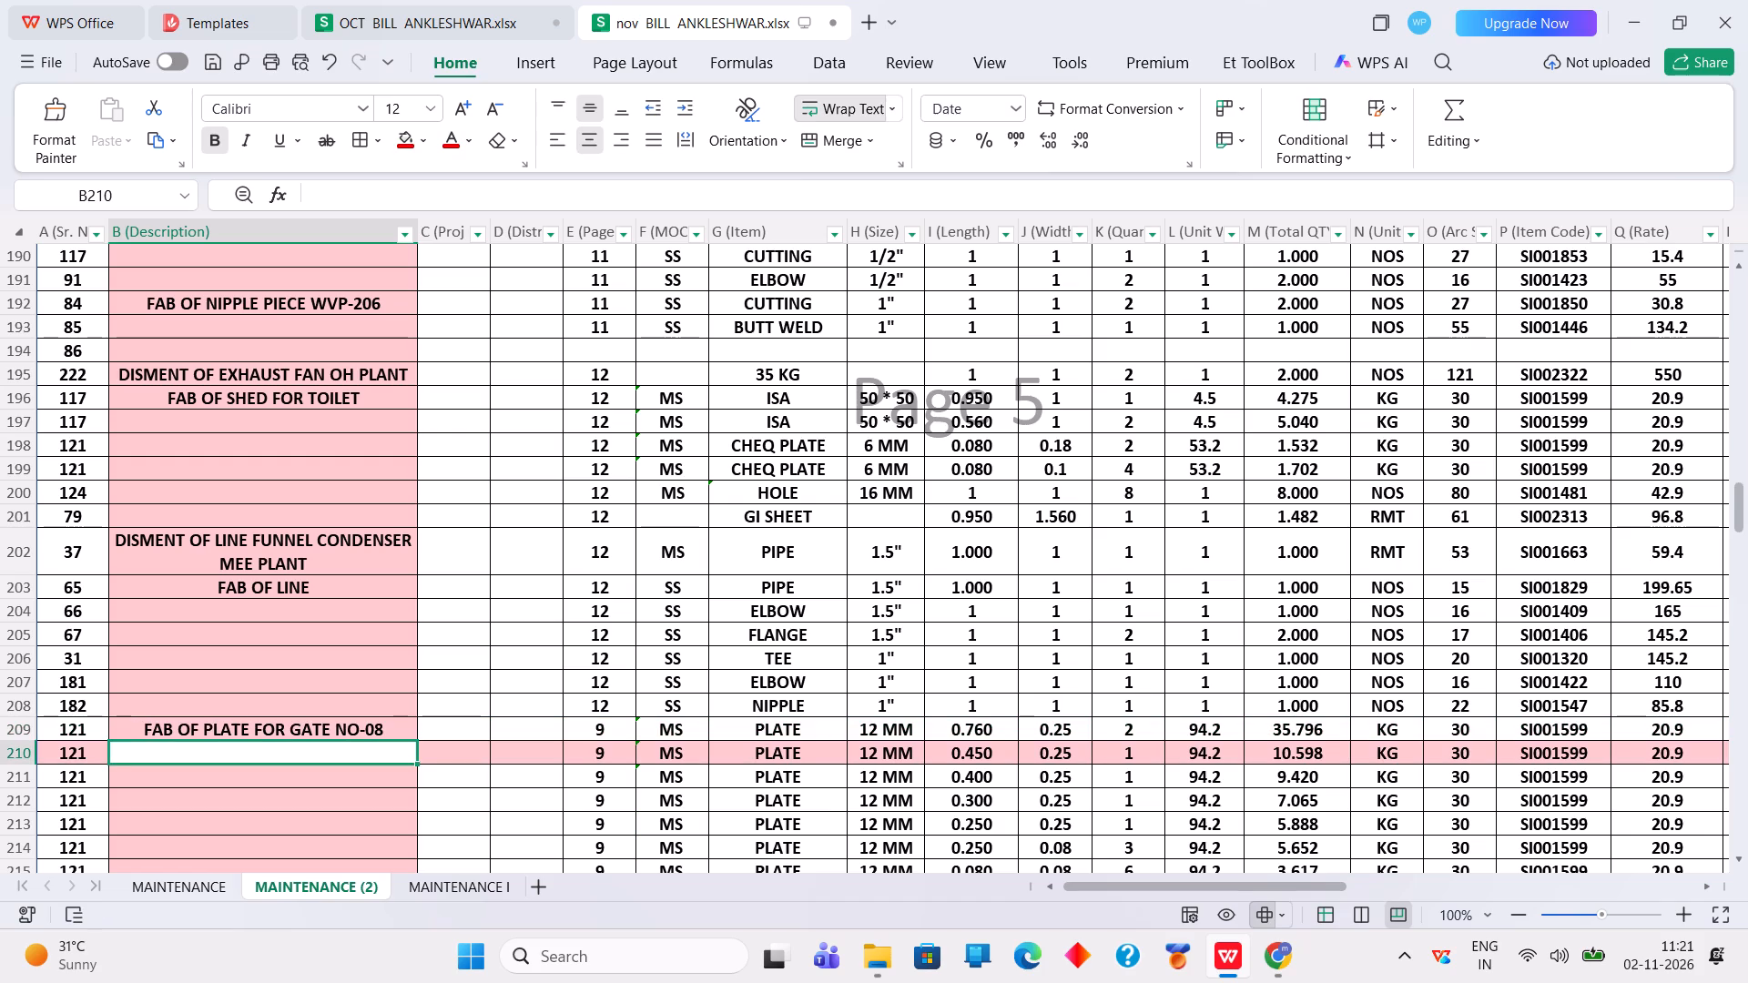
# Set the page number of the gate plate entry in row 209 to 13 and copy it unchanged down through row 227.
pyautogui.click(606, 736)
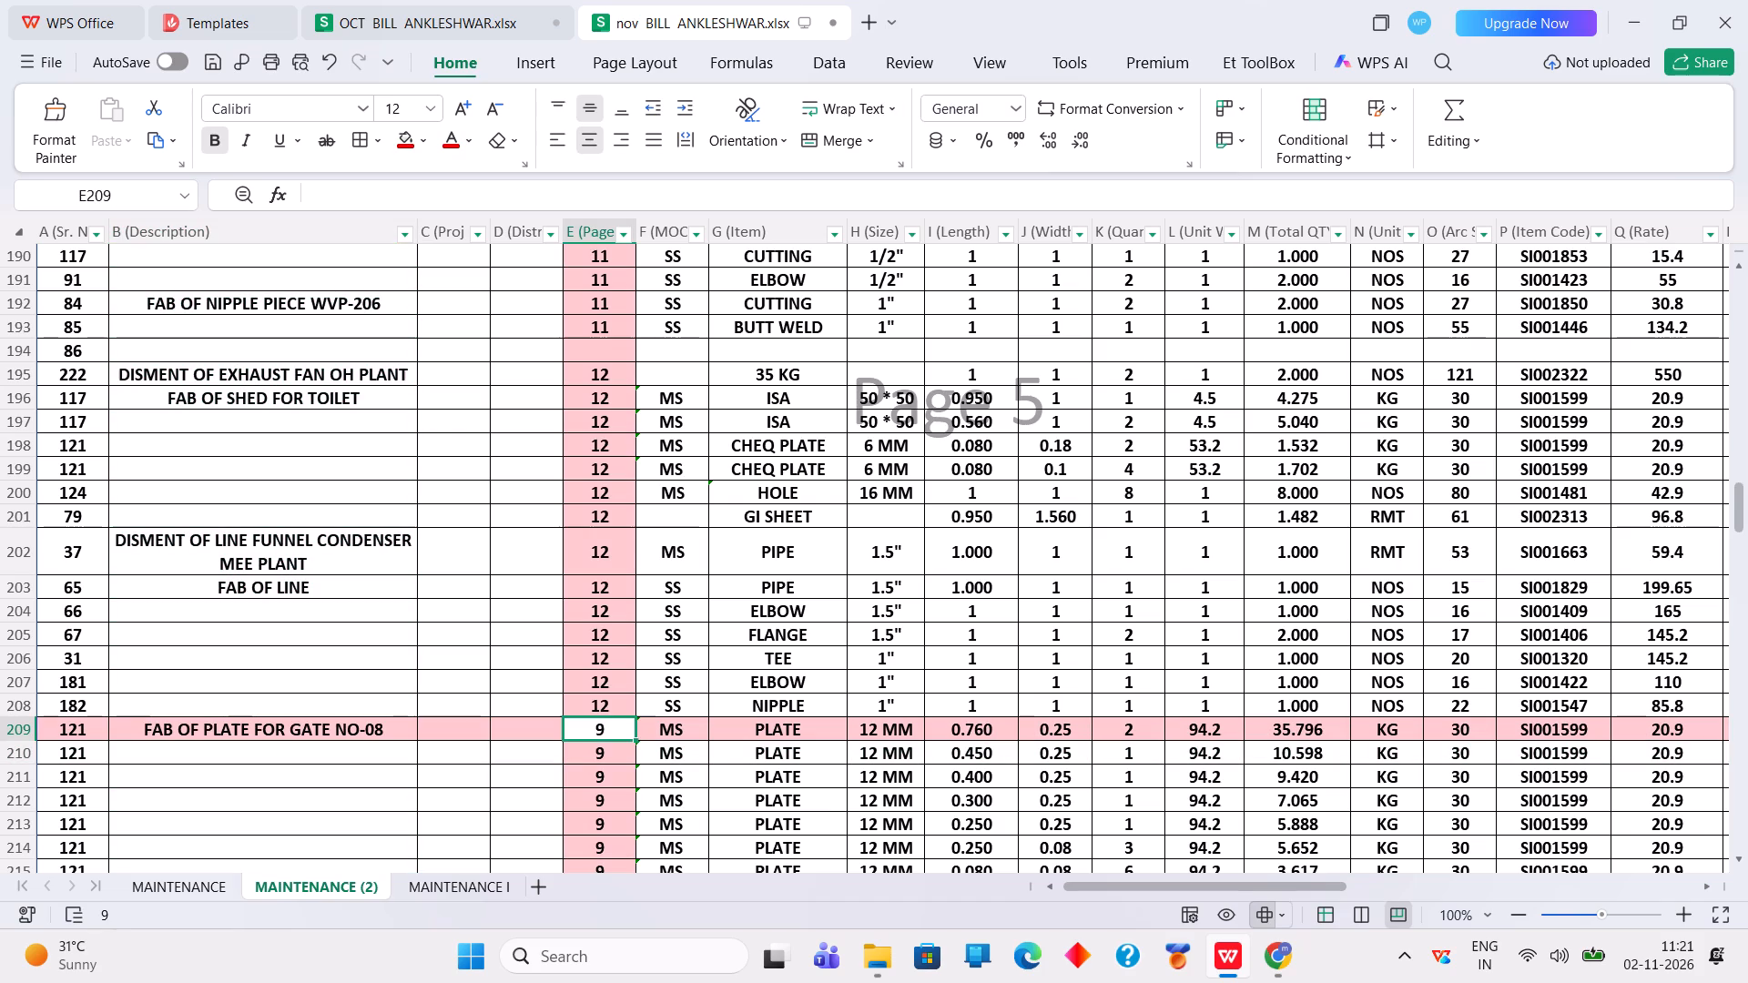
pyautogui.write('13')
pyautogui.click(618, 751)
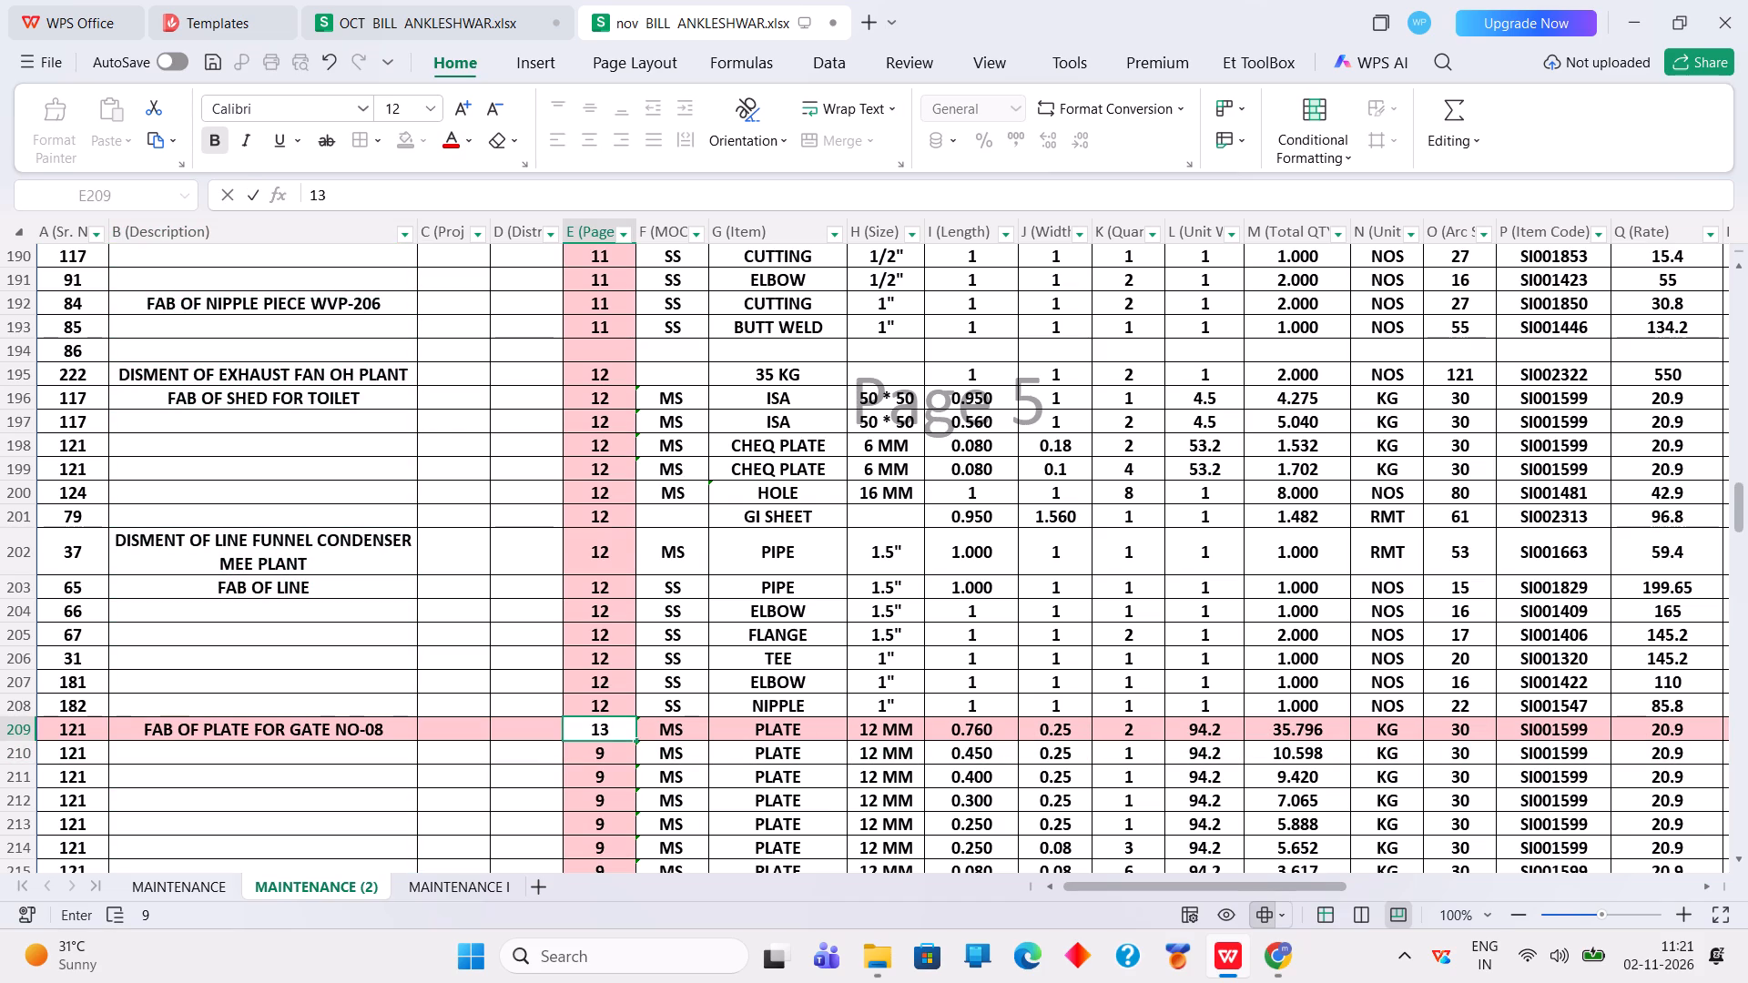
pyautogui.click(623, 732)
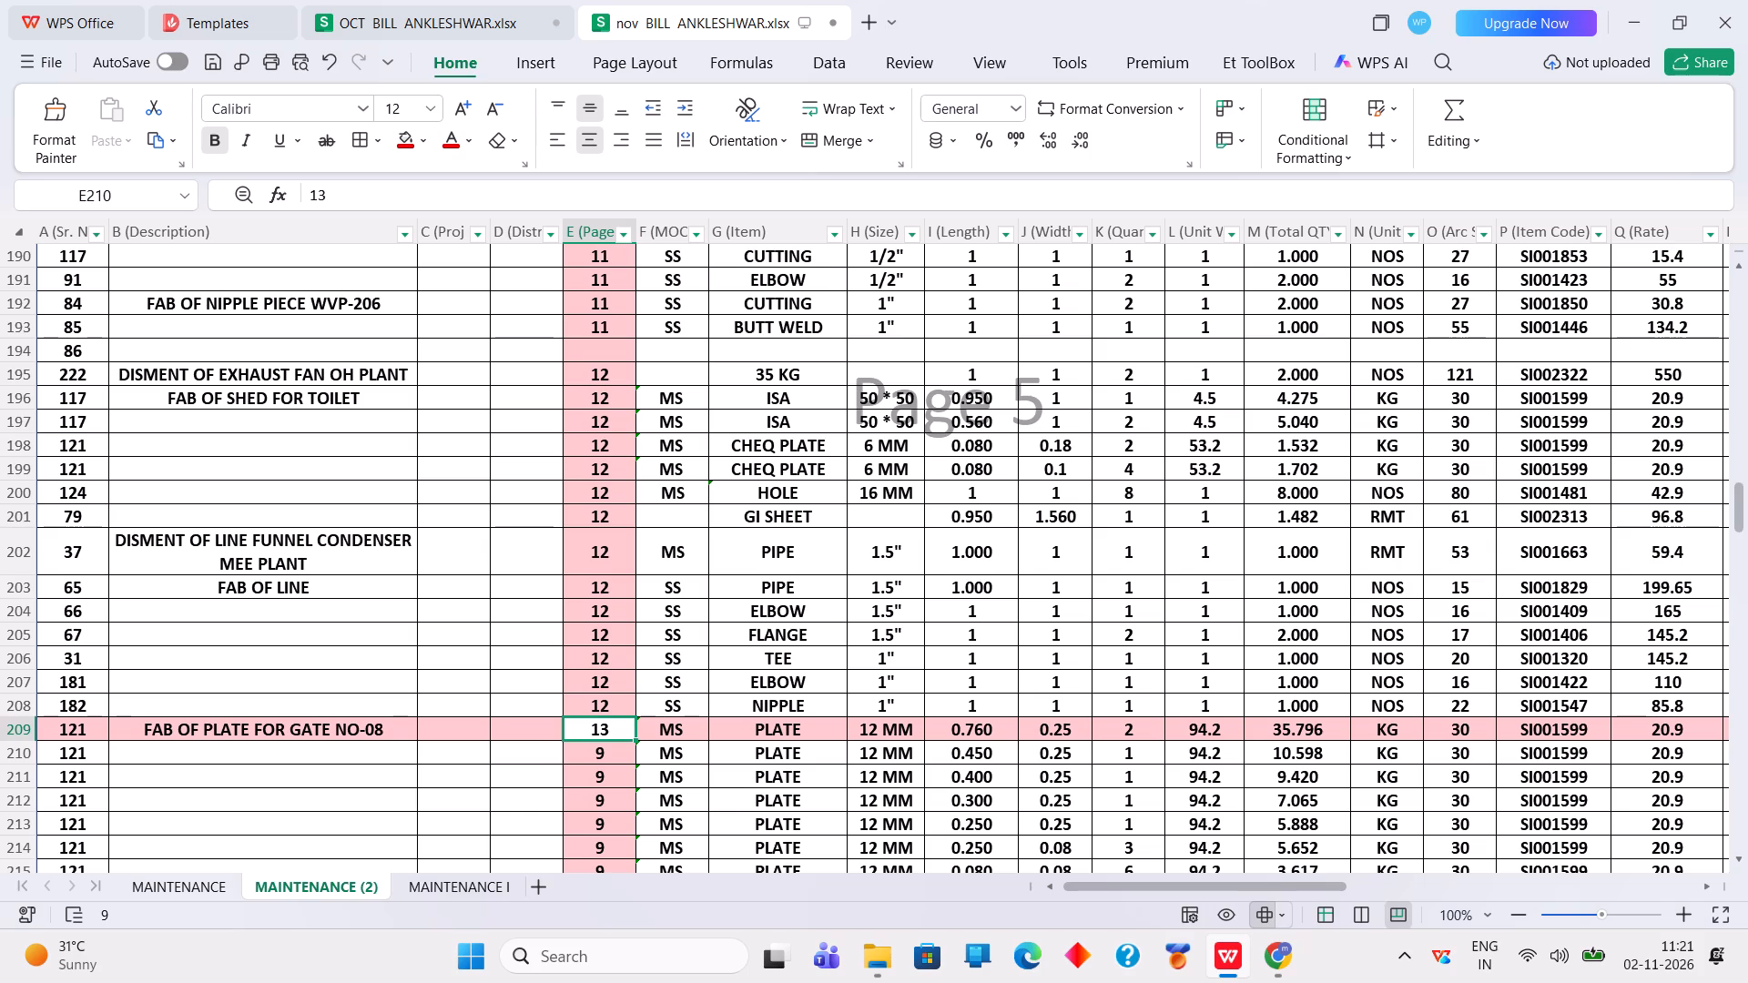
pyautogui.click(635, 742)
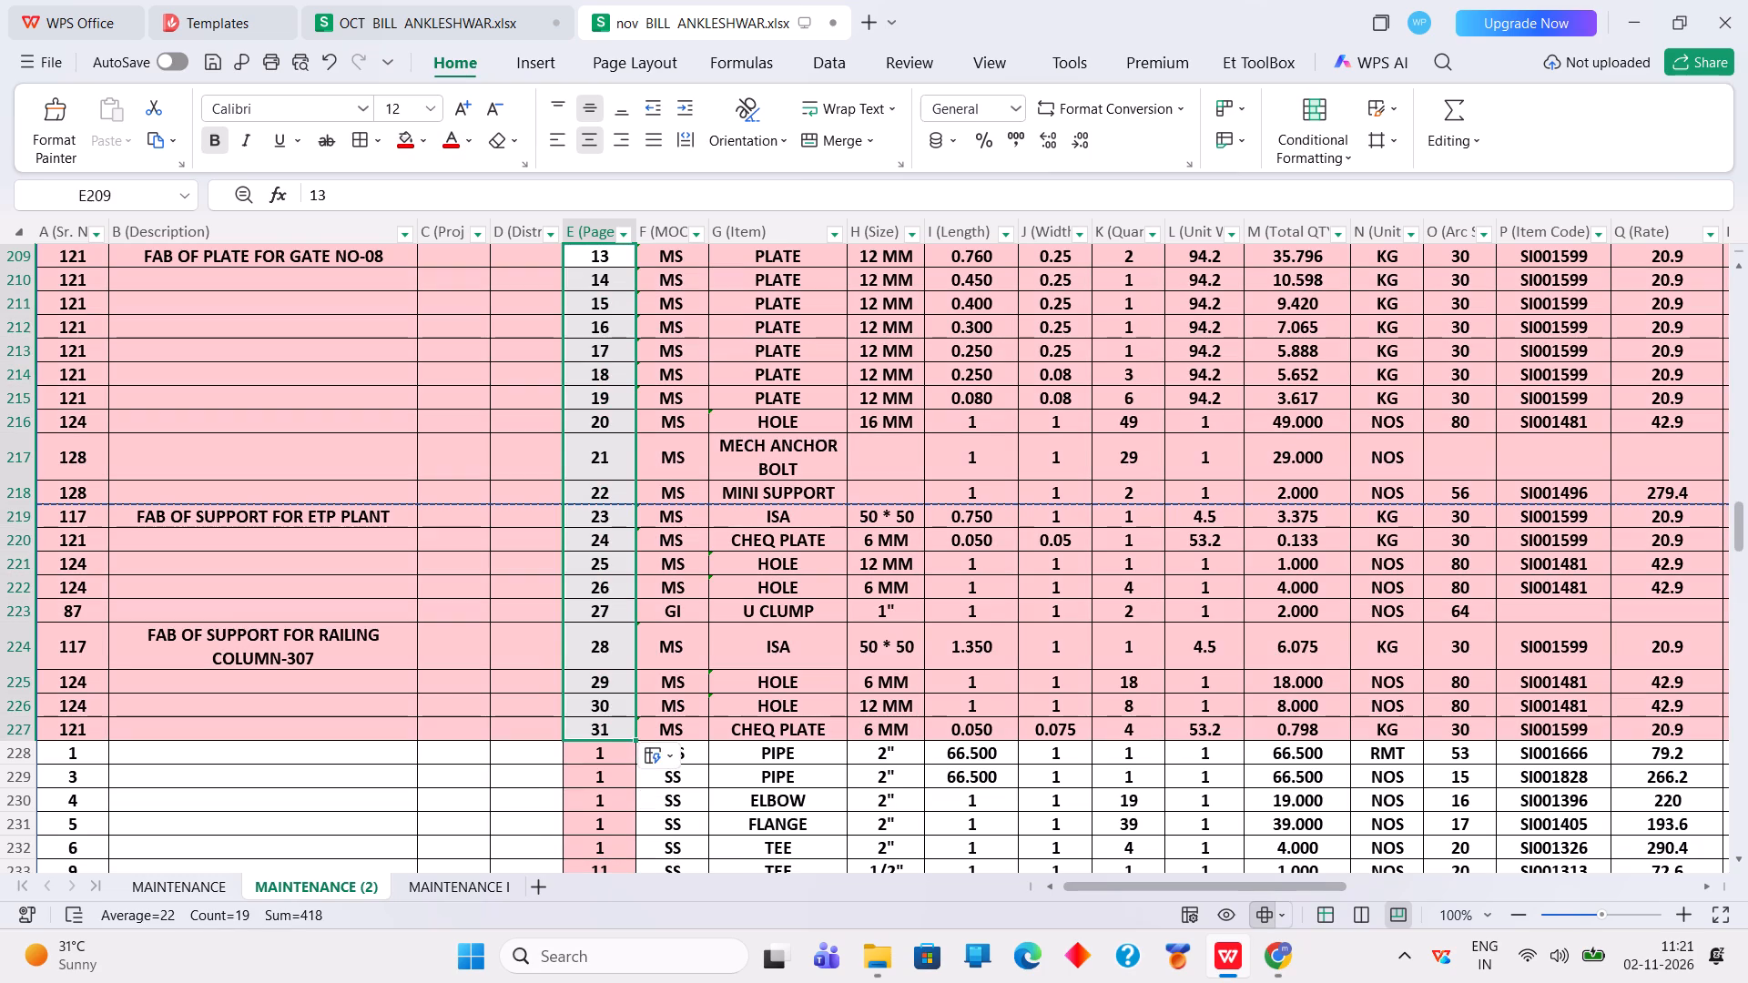
pyautogui.click(646, 751)
pyautogui.click(671, 767)
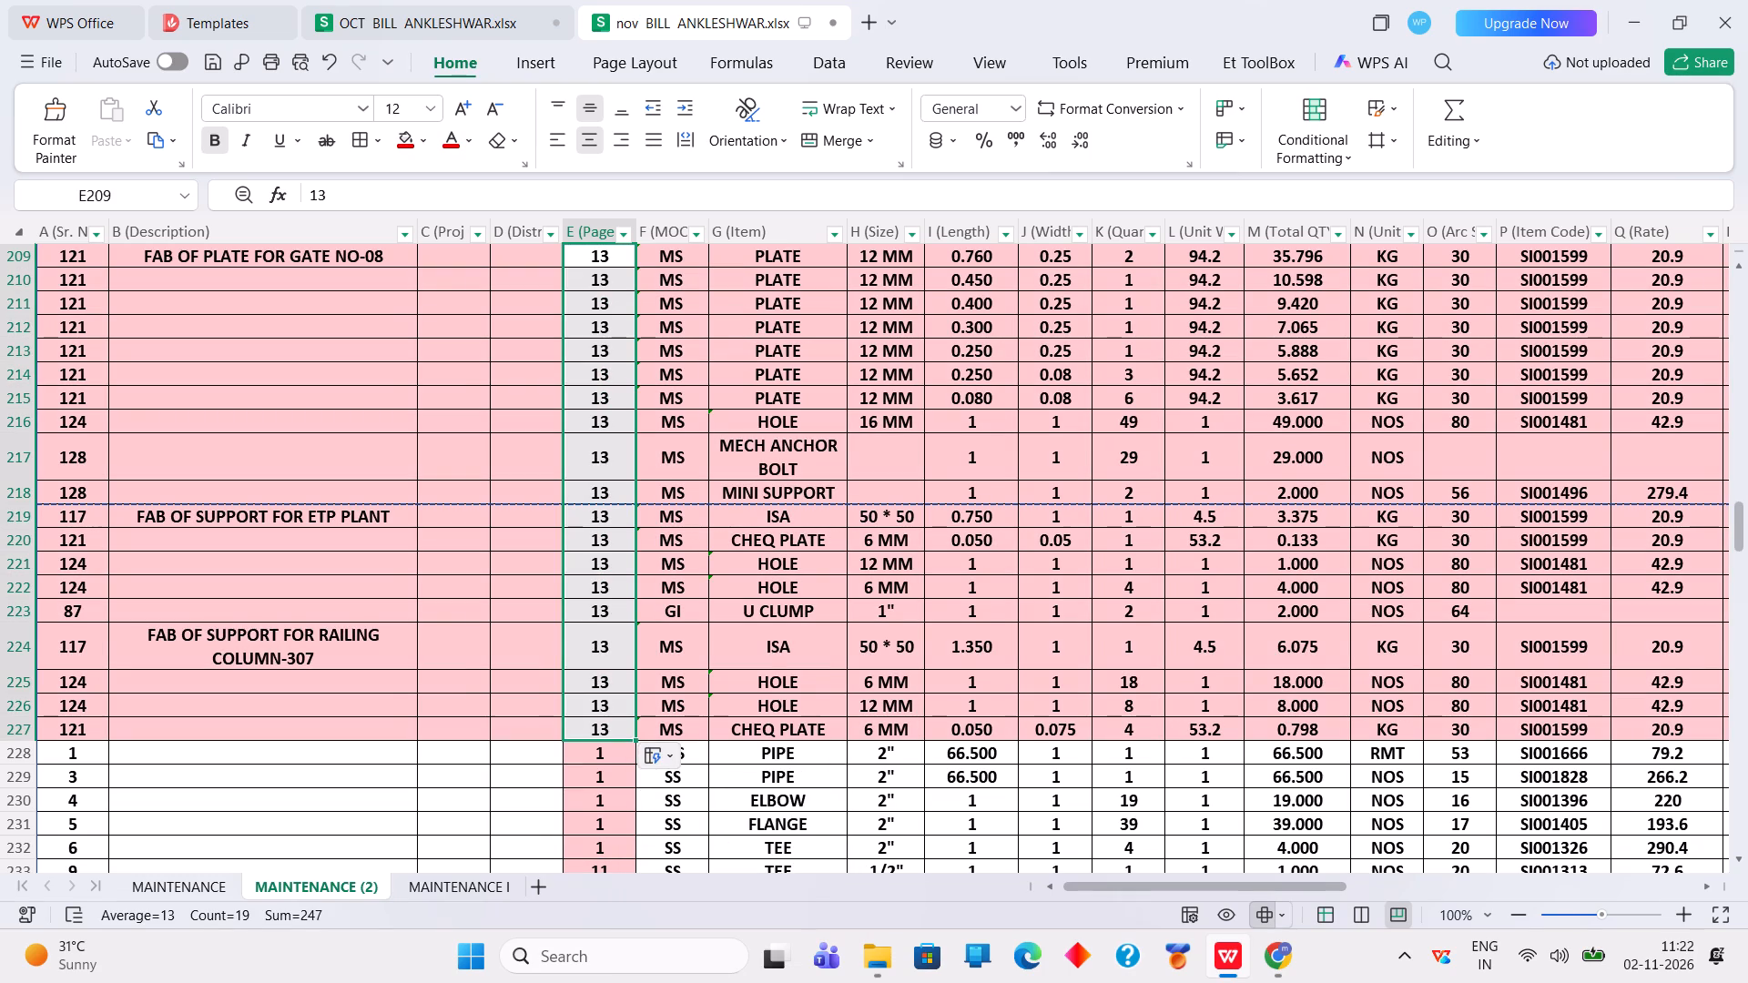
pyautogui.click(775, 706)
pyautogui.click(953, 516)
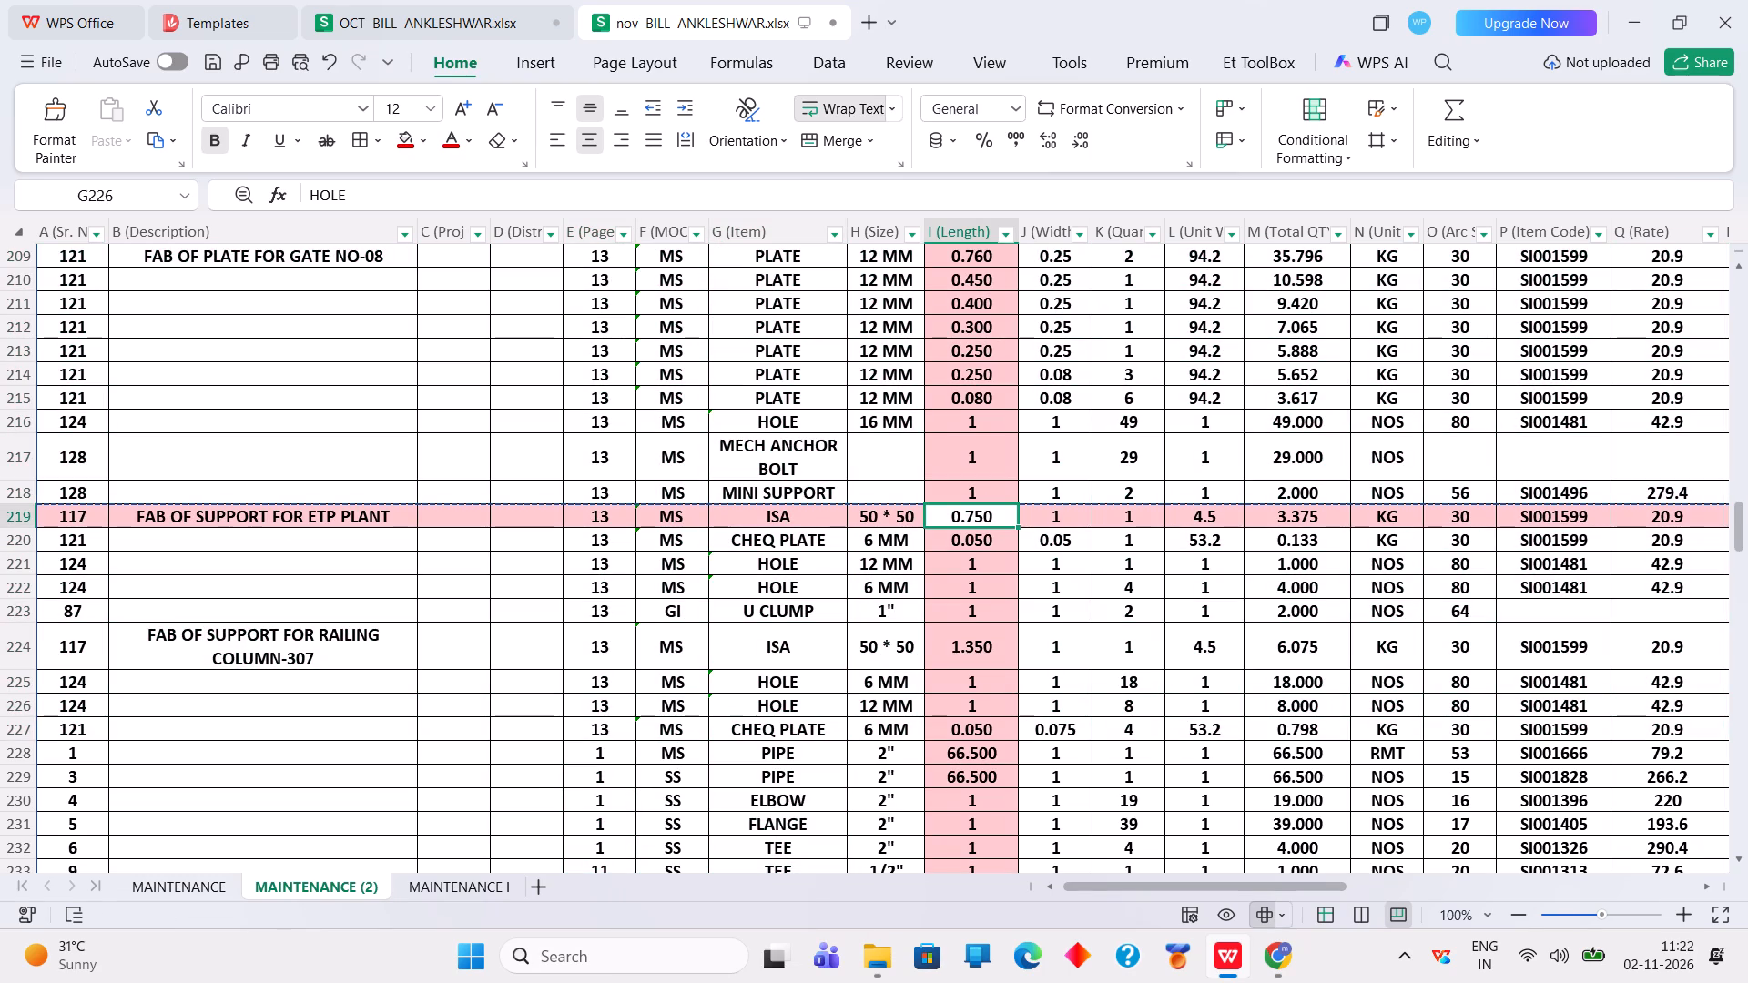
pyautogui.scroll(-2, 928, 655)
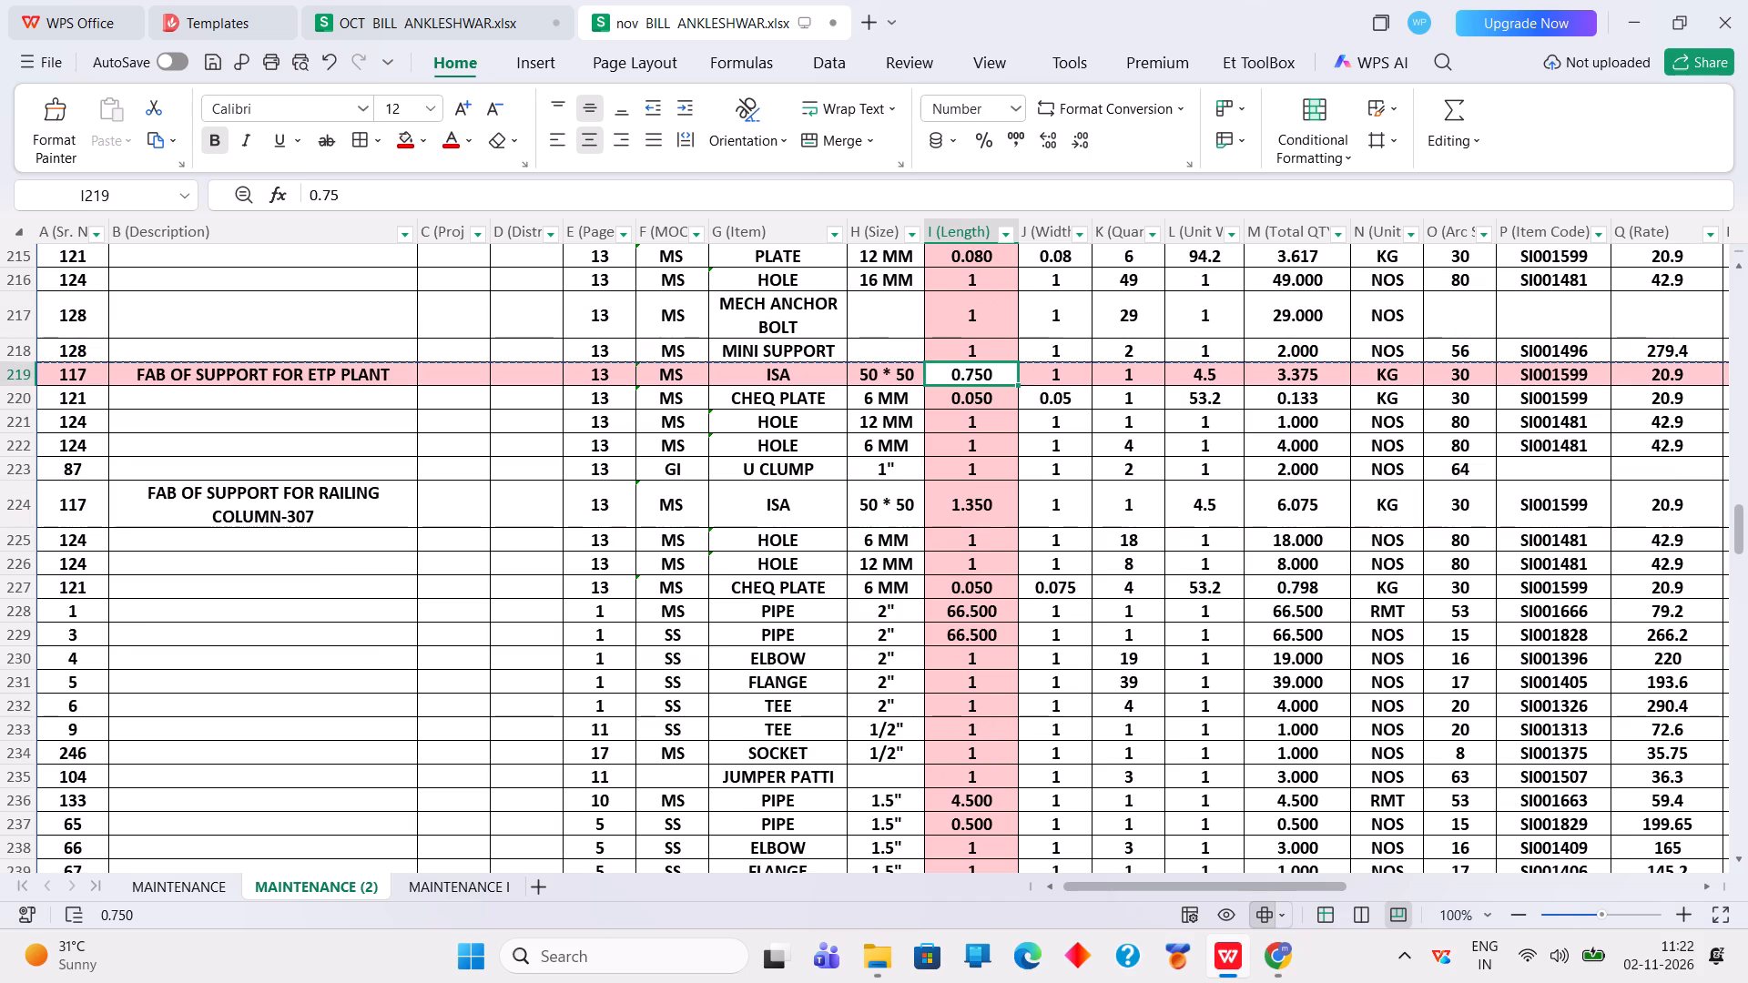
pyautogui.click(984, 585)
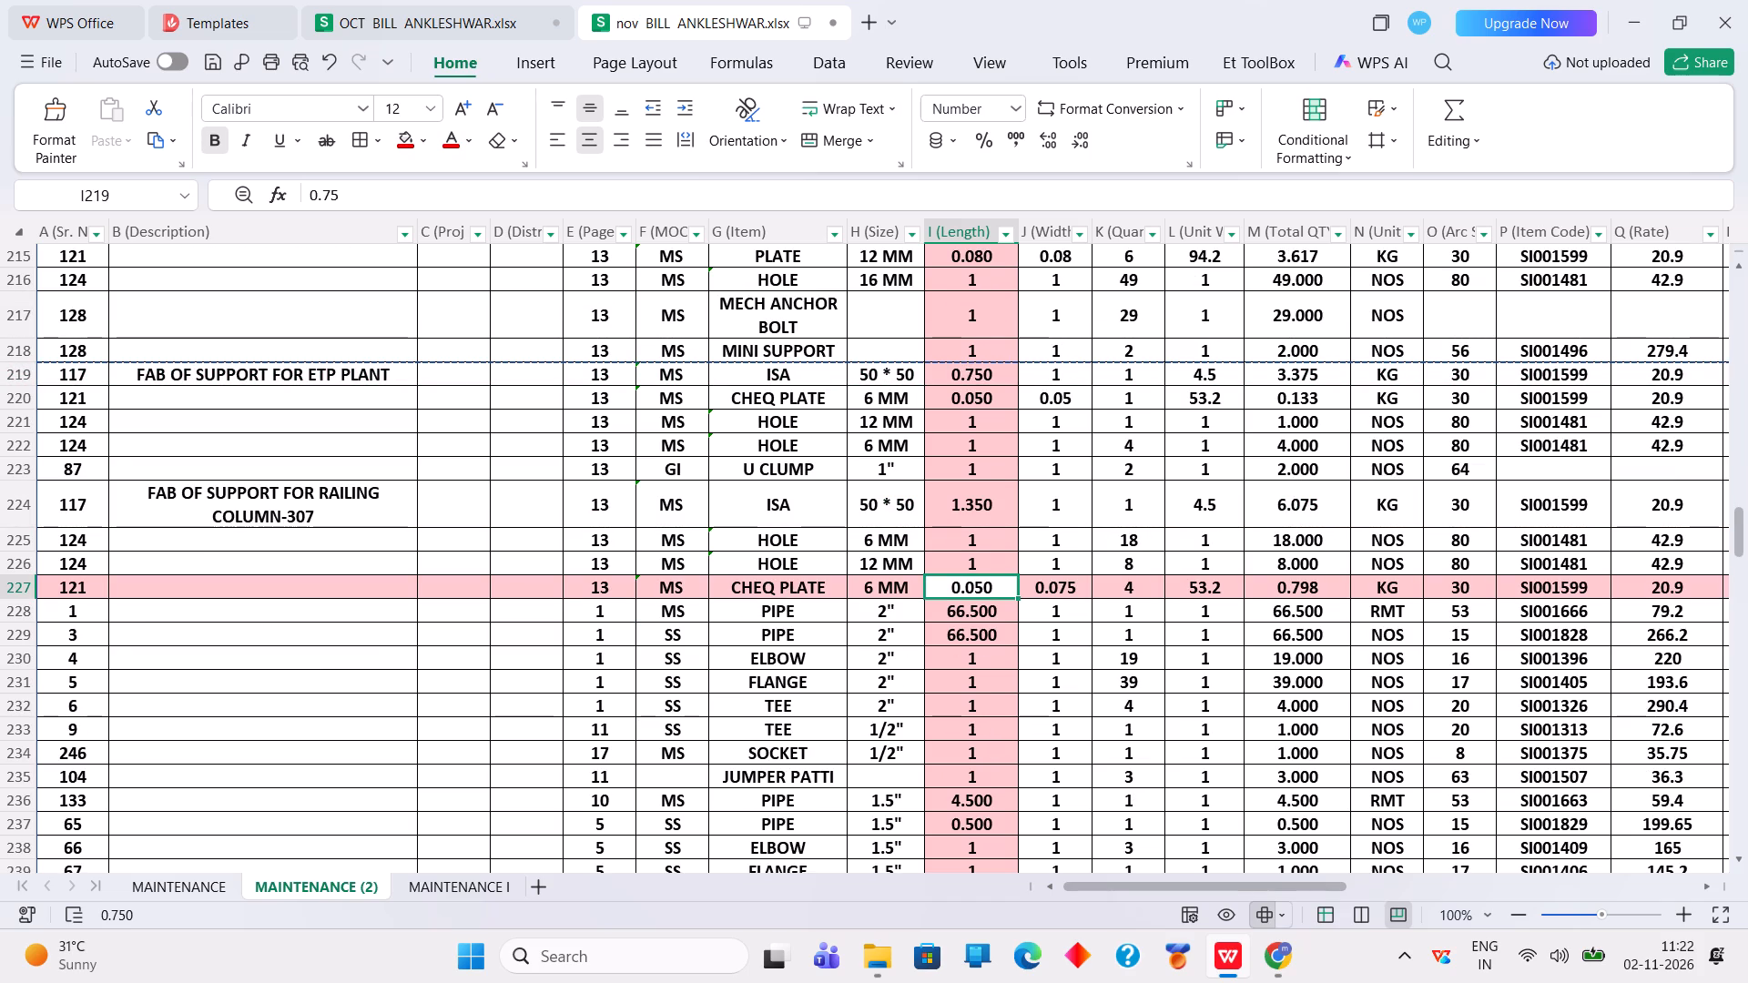
# Enter the descriptions DISMENT OF REFLEX LINE R-108 in row 228 and FAB OF LINE in row 229.
pyautogui.click(396, 613)
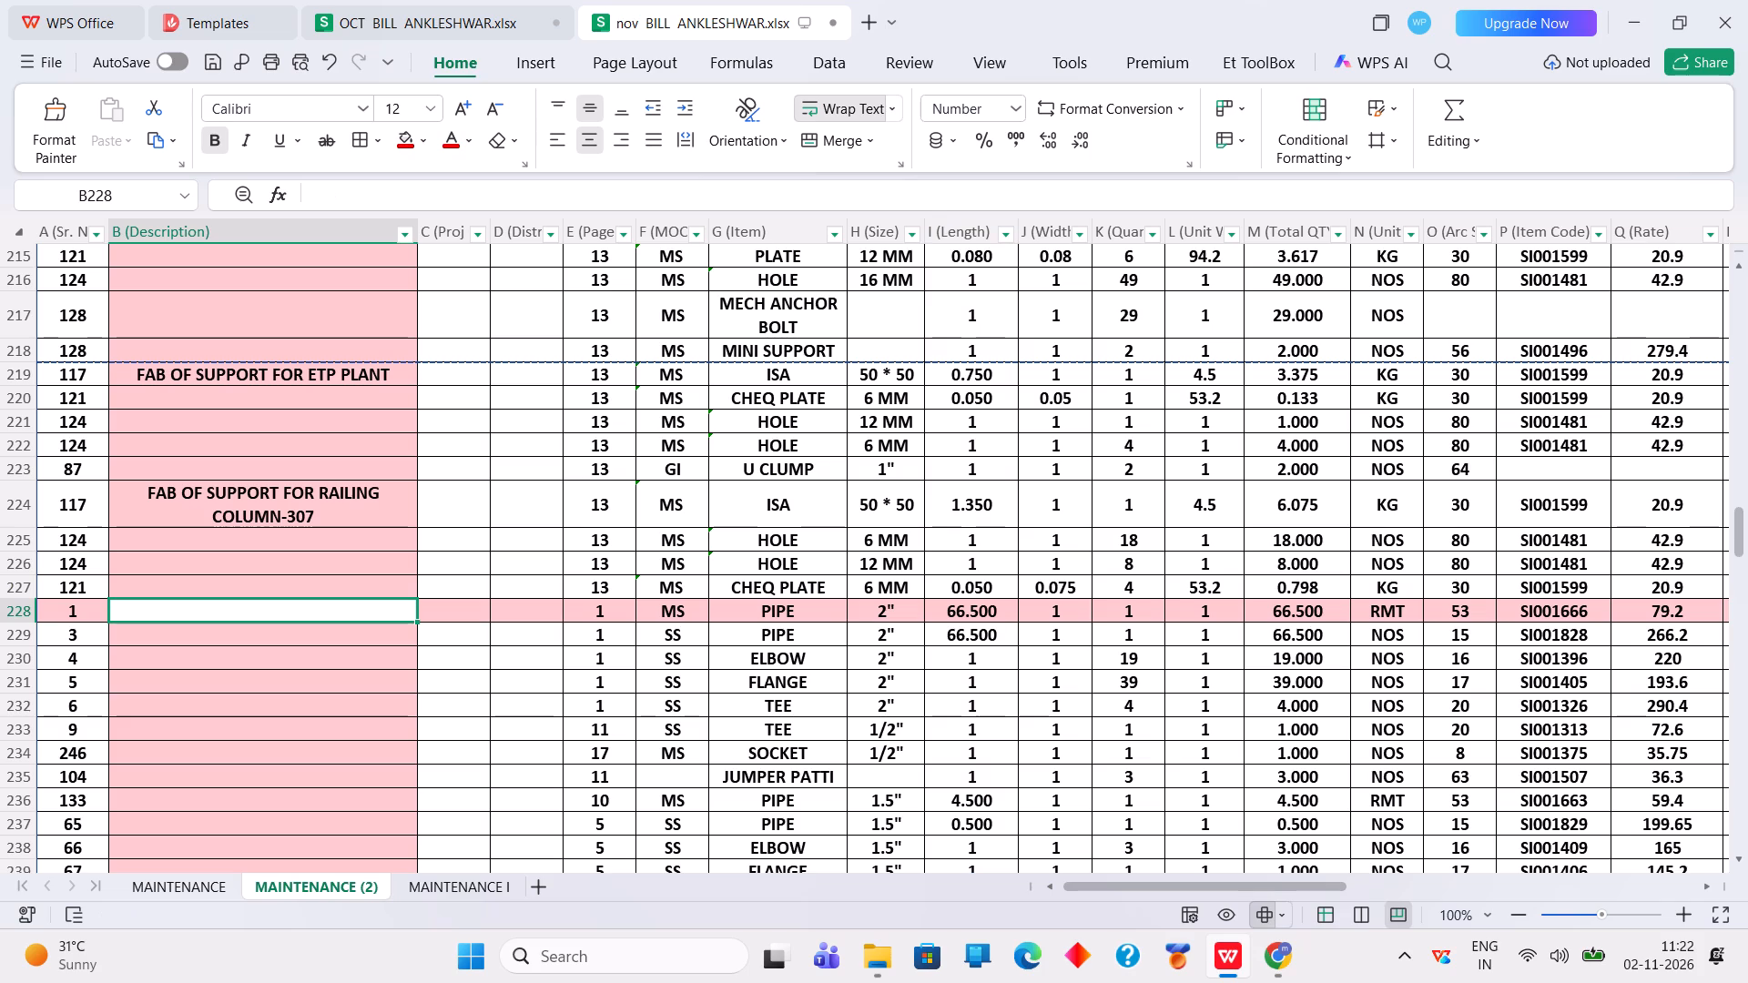
pyautogui.click(382, 619)
pyautogui.write('DI')
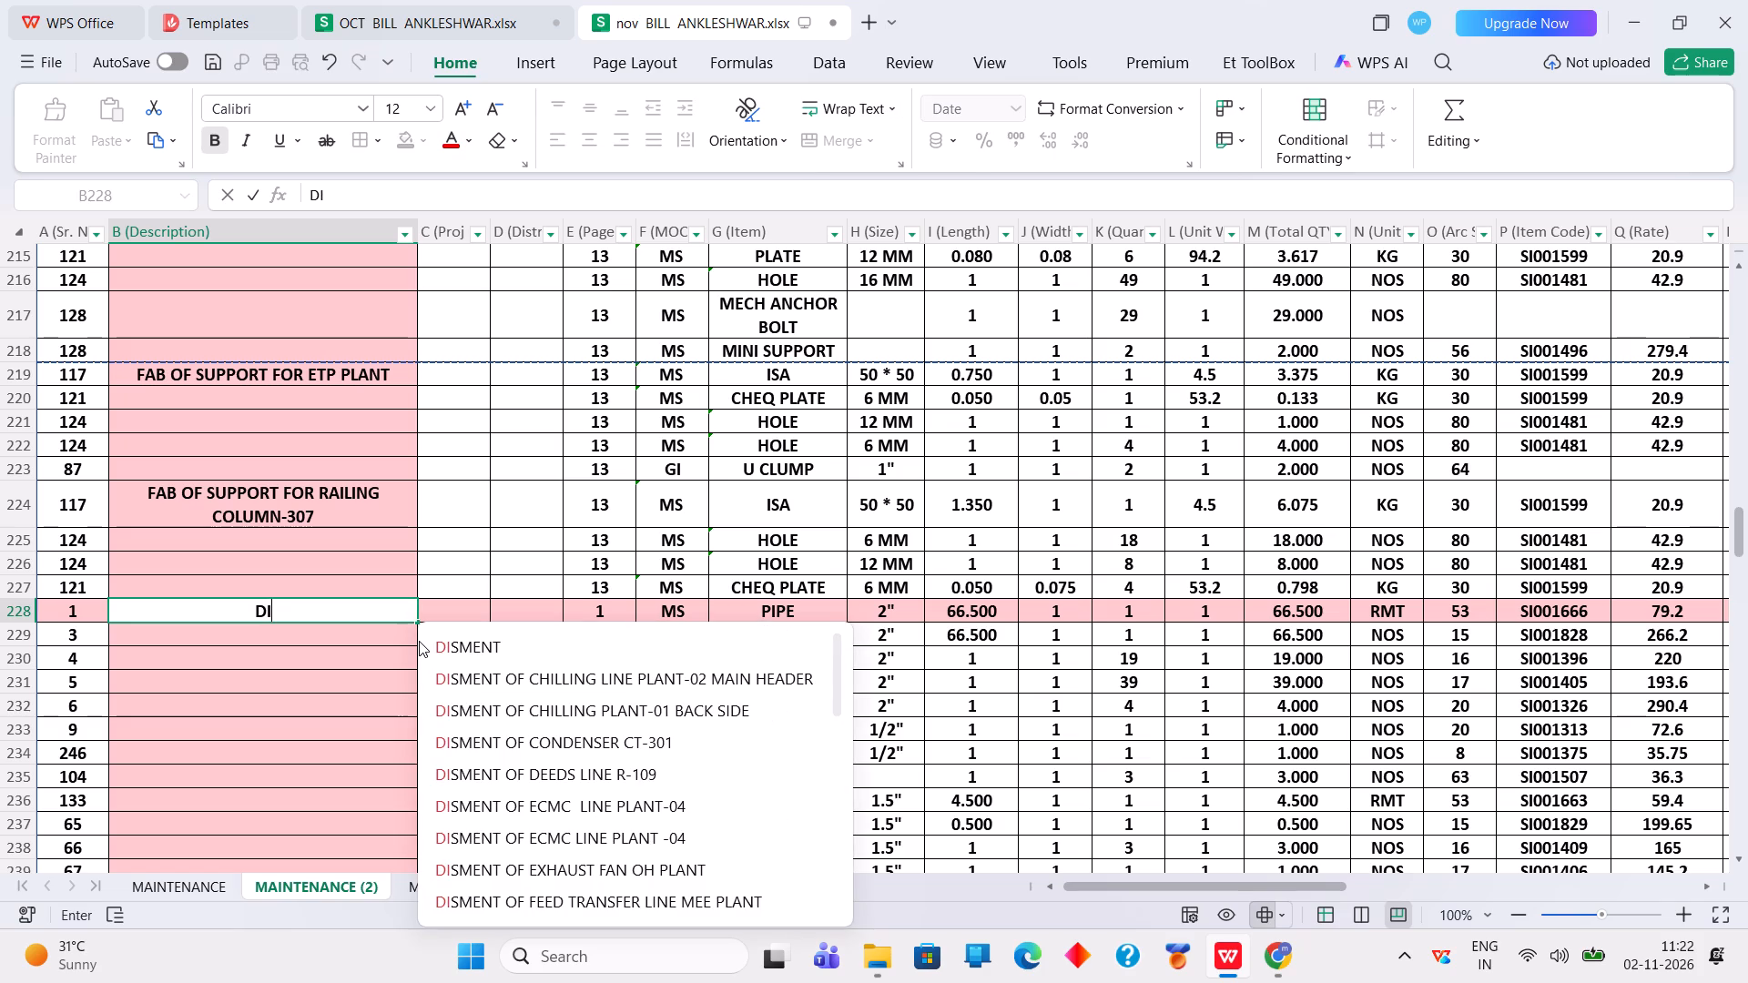
pyautogui.write('SMENT OF RE')
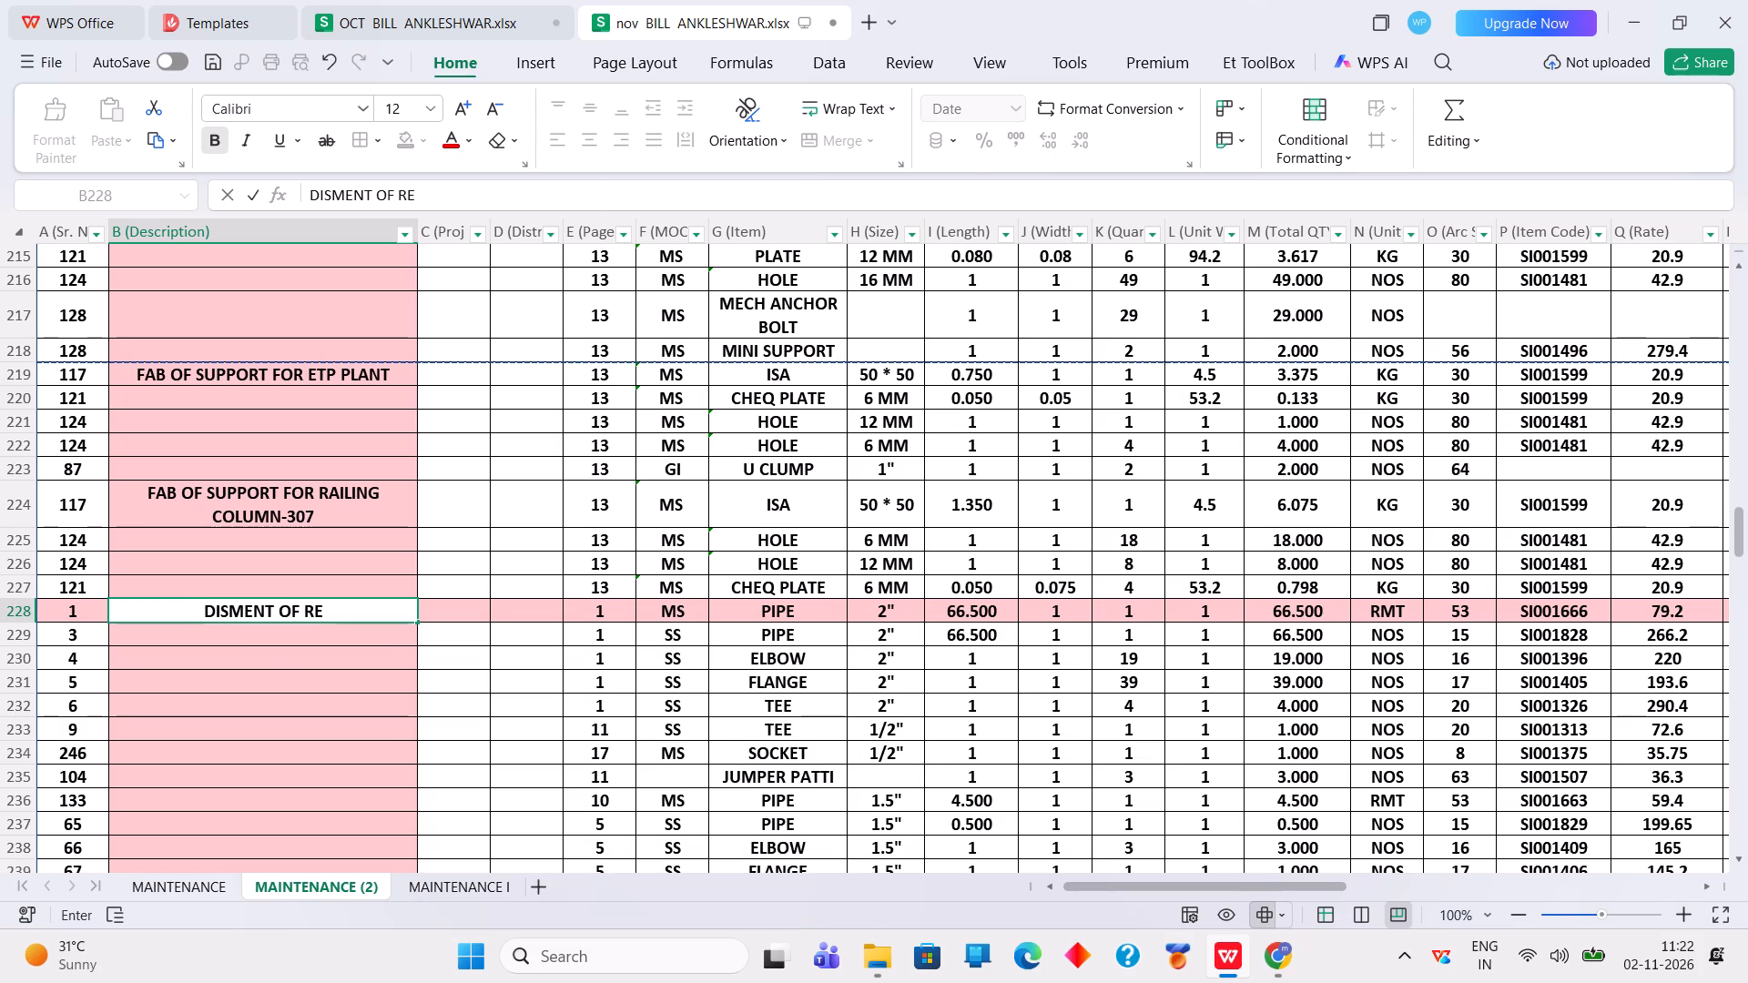
pyautogui.write('FLEX')
pyautogui.press('space')
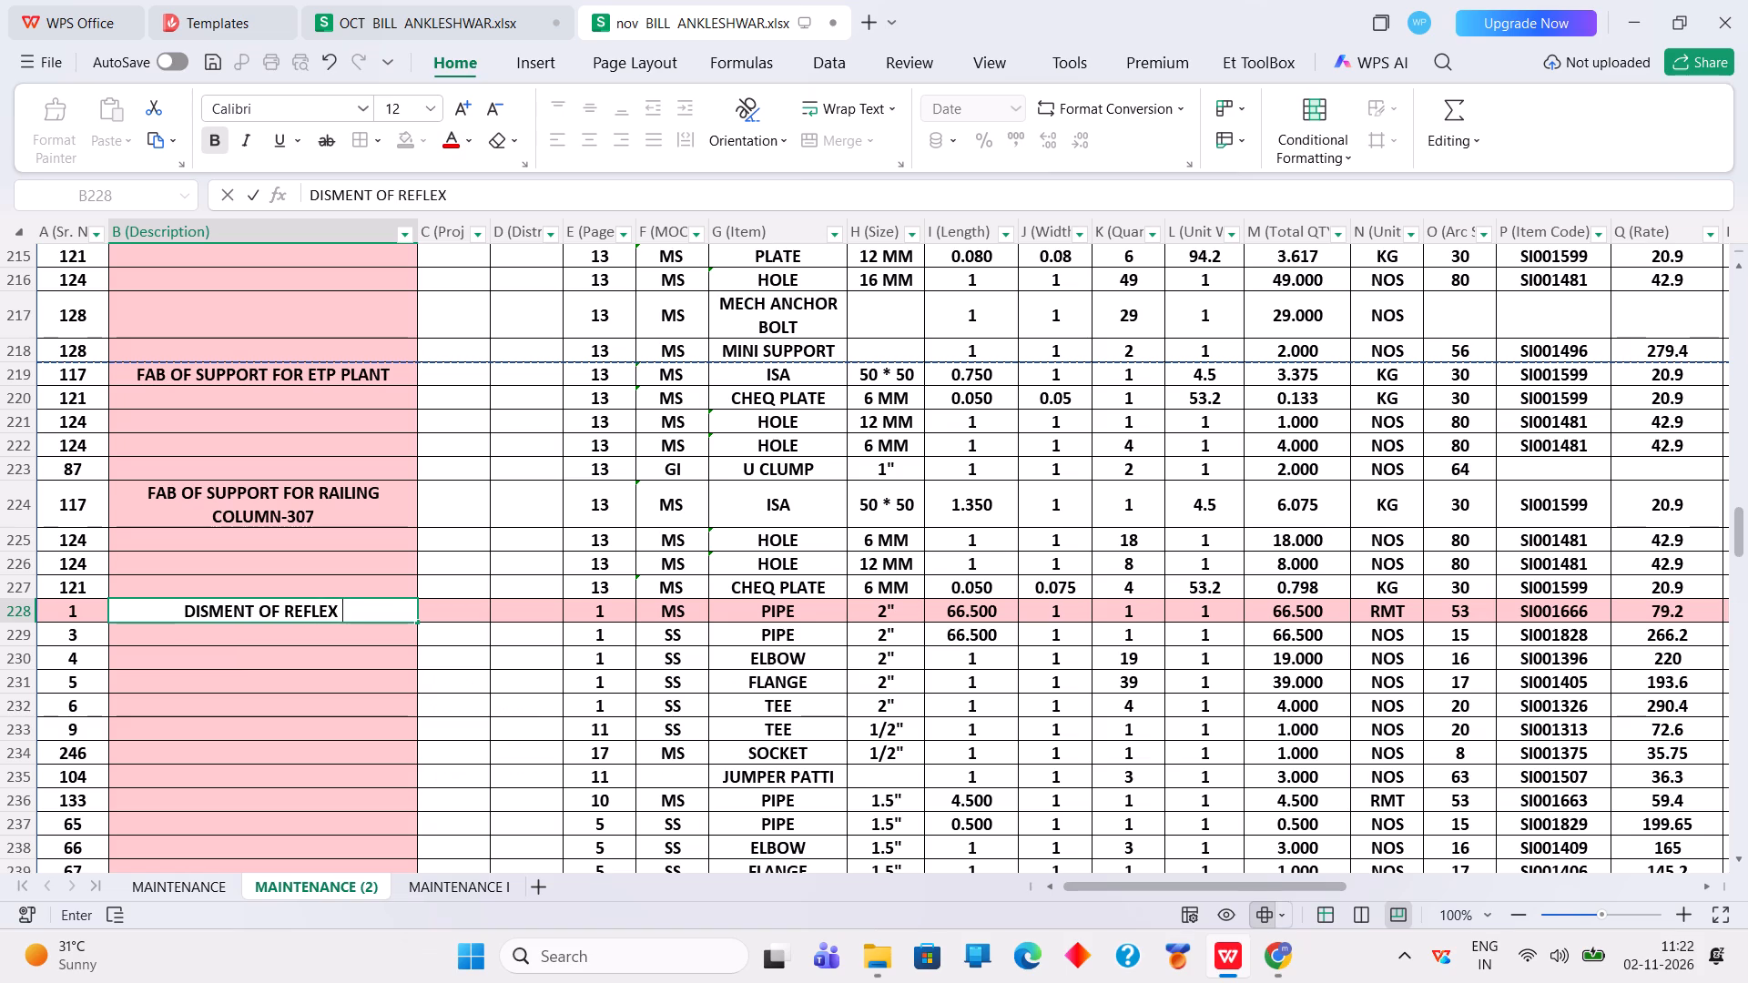
pyautogui.write('LINE R')
pyautogui.write('-1')
pyautogui.write('08')
pyautogui.press('Return')
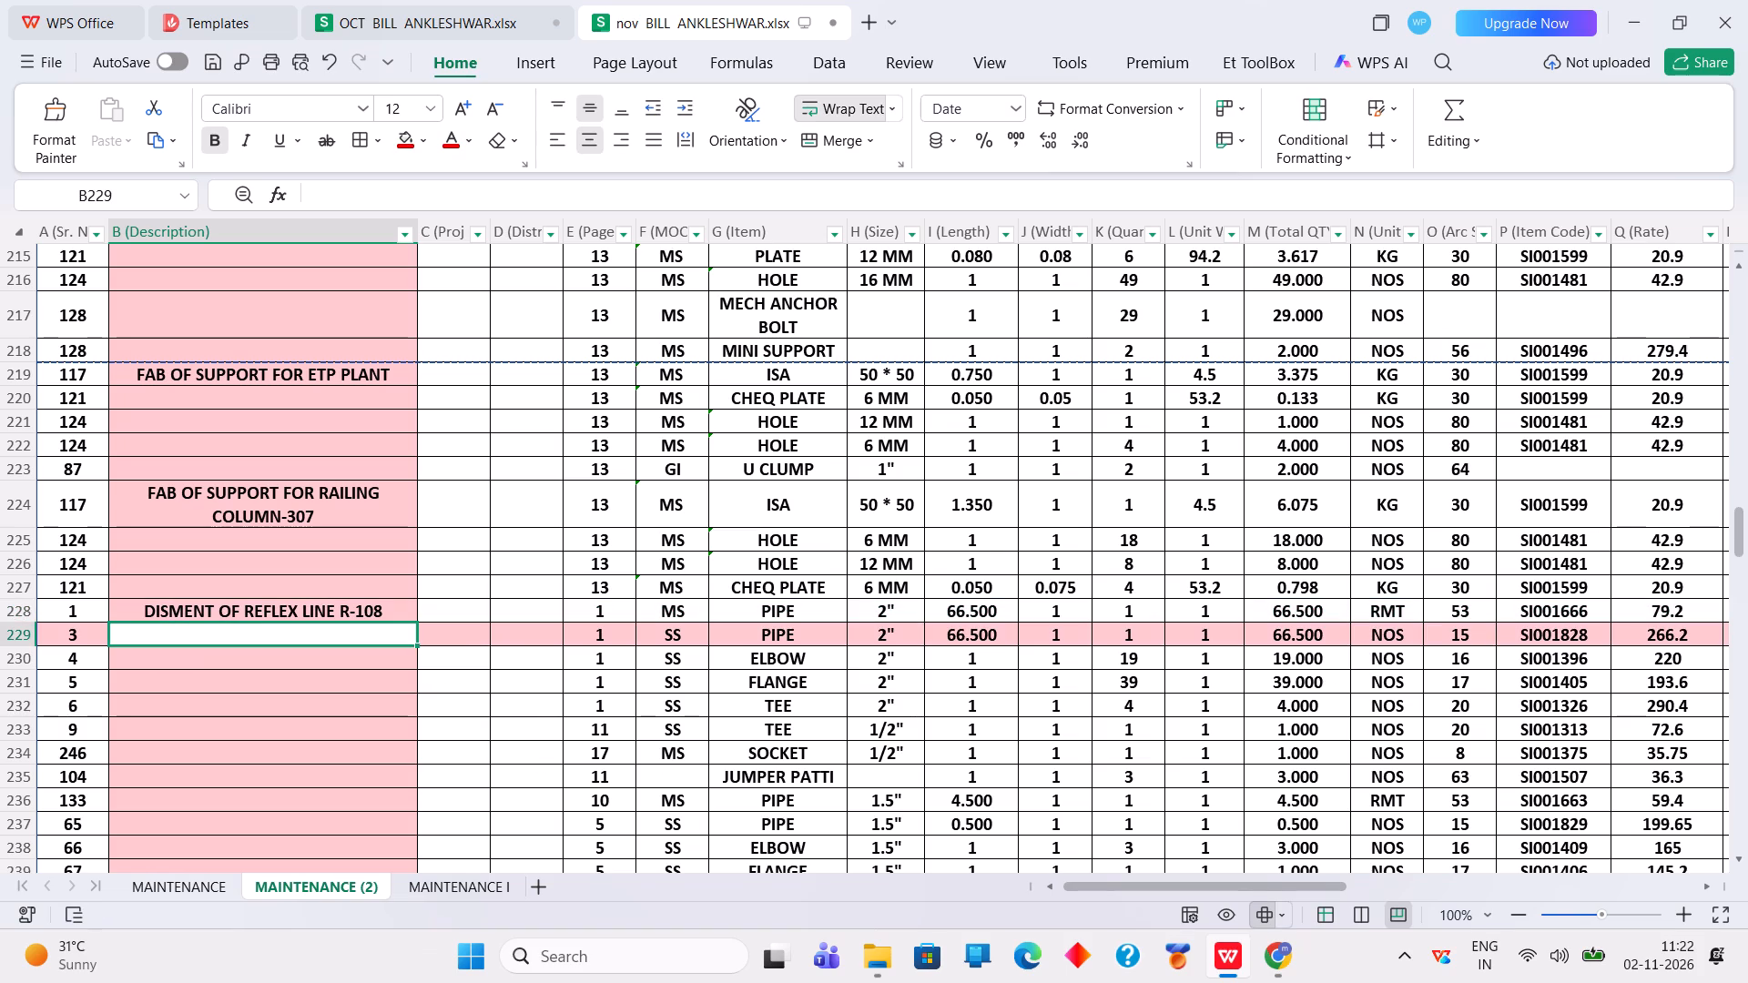
pyautogui.write('FAB OF LINE')
pyautogui.press('Return')
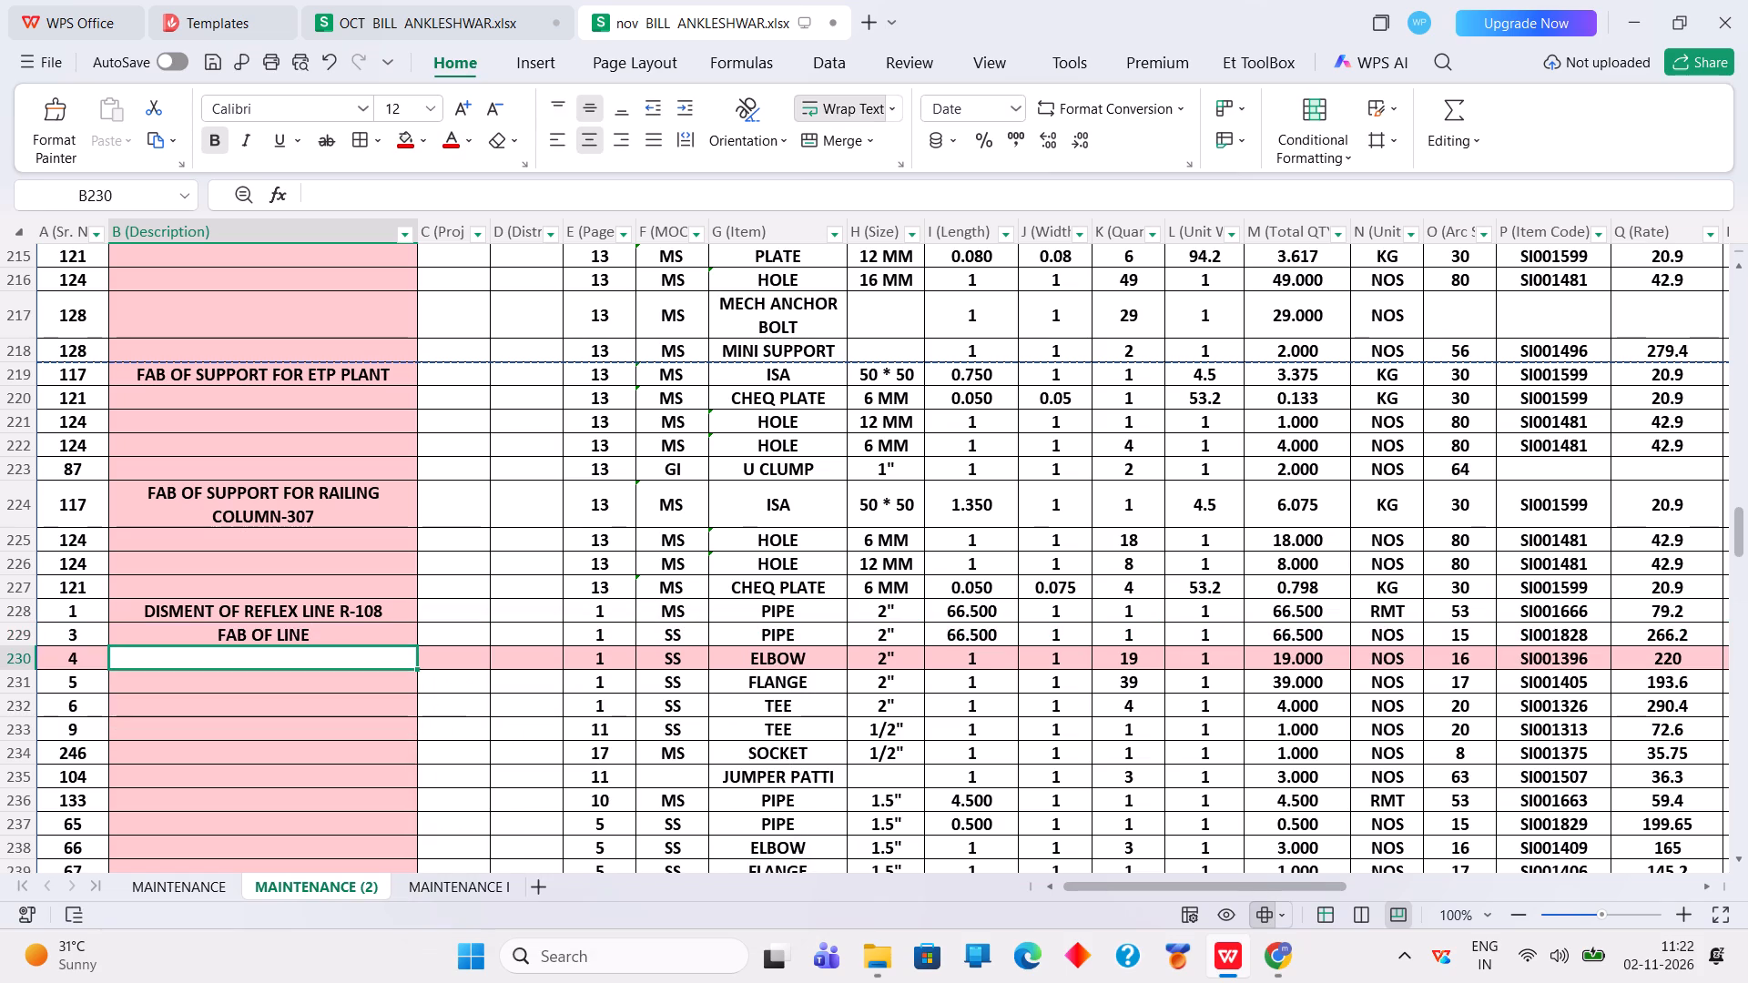
# Set the length of the 2" pipes in rows 228 and 229 to 2.
pyautogui.click(991, 613)
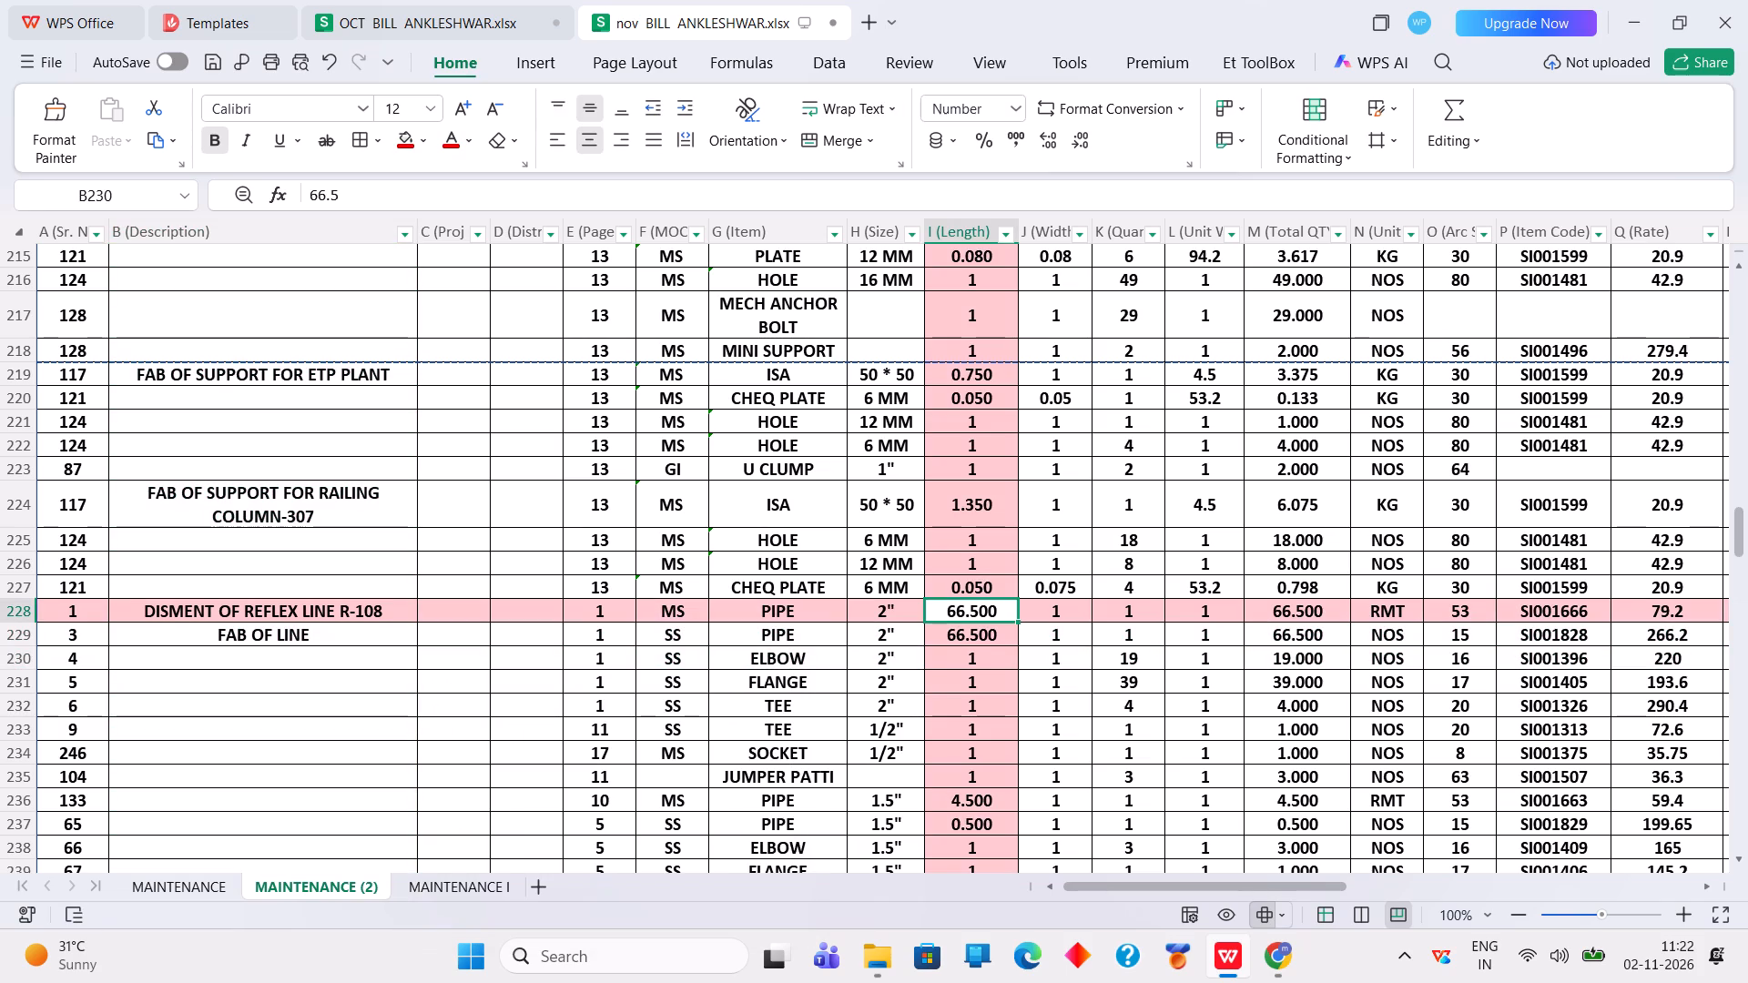
pyautogui.press('2')
pyautogui.press('Return')
pyautogui.press('2')
pyautogui.press('Return')
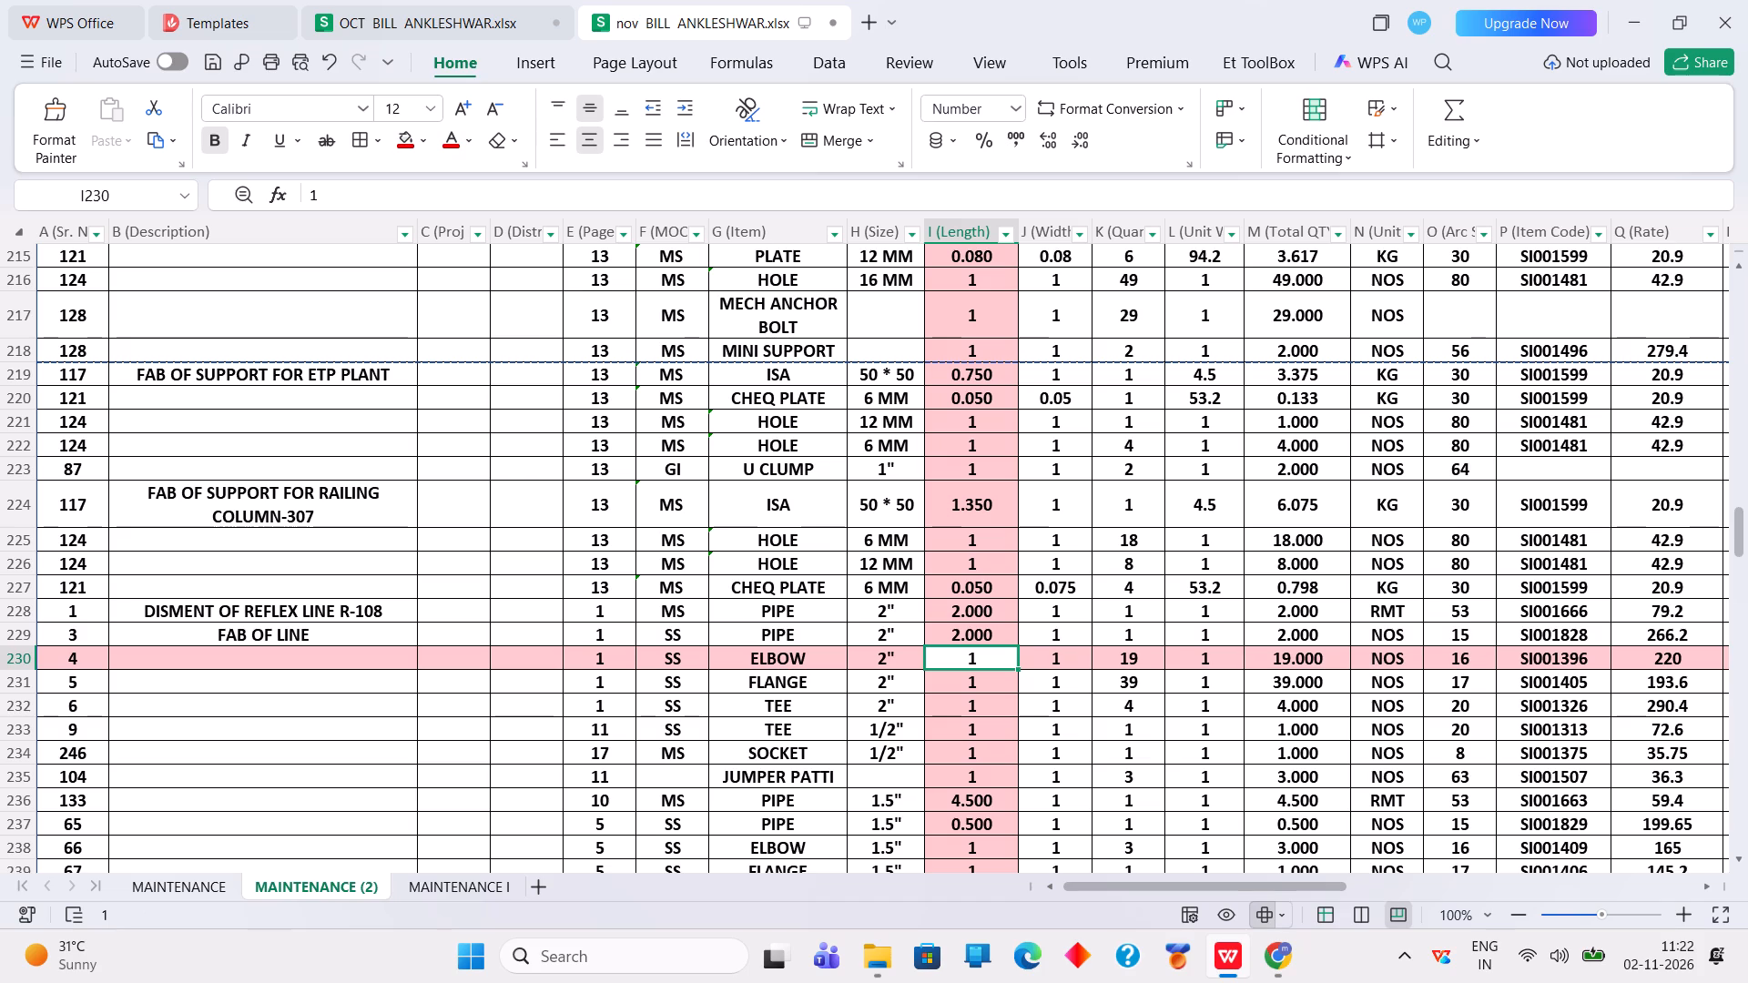
# Set the quantities in rows 230 to 235: elbow 149, flange 3, both tees 1, socket 1 and jumper patti 3.
pyautogui.doubleClick(1131, 655)
pyautogui.press('4')
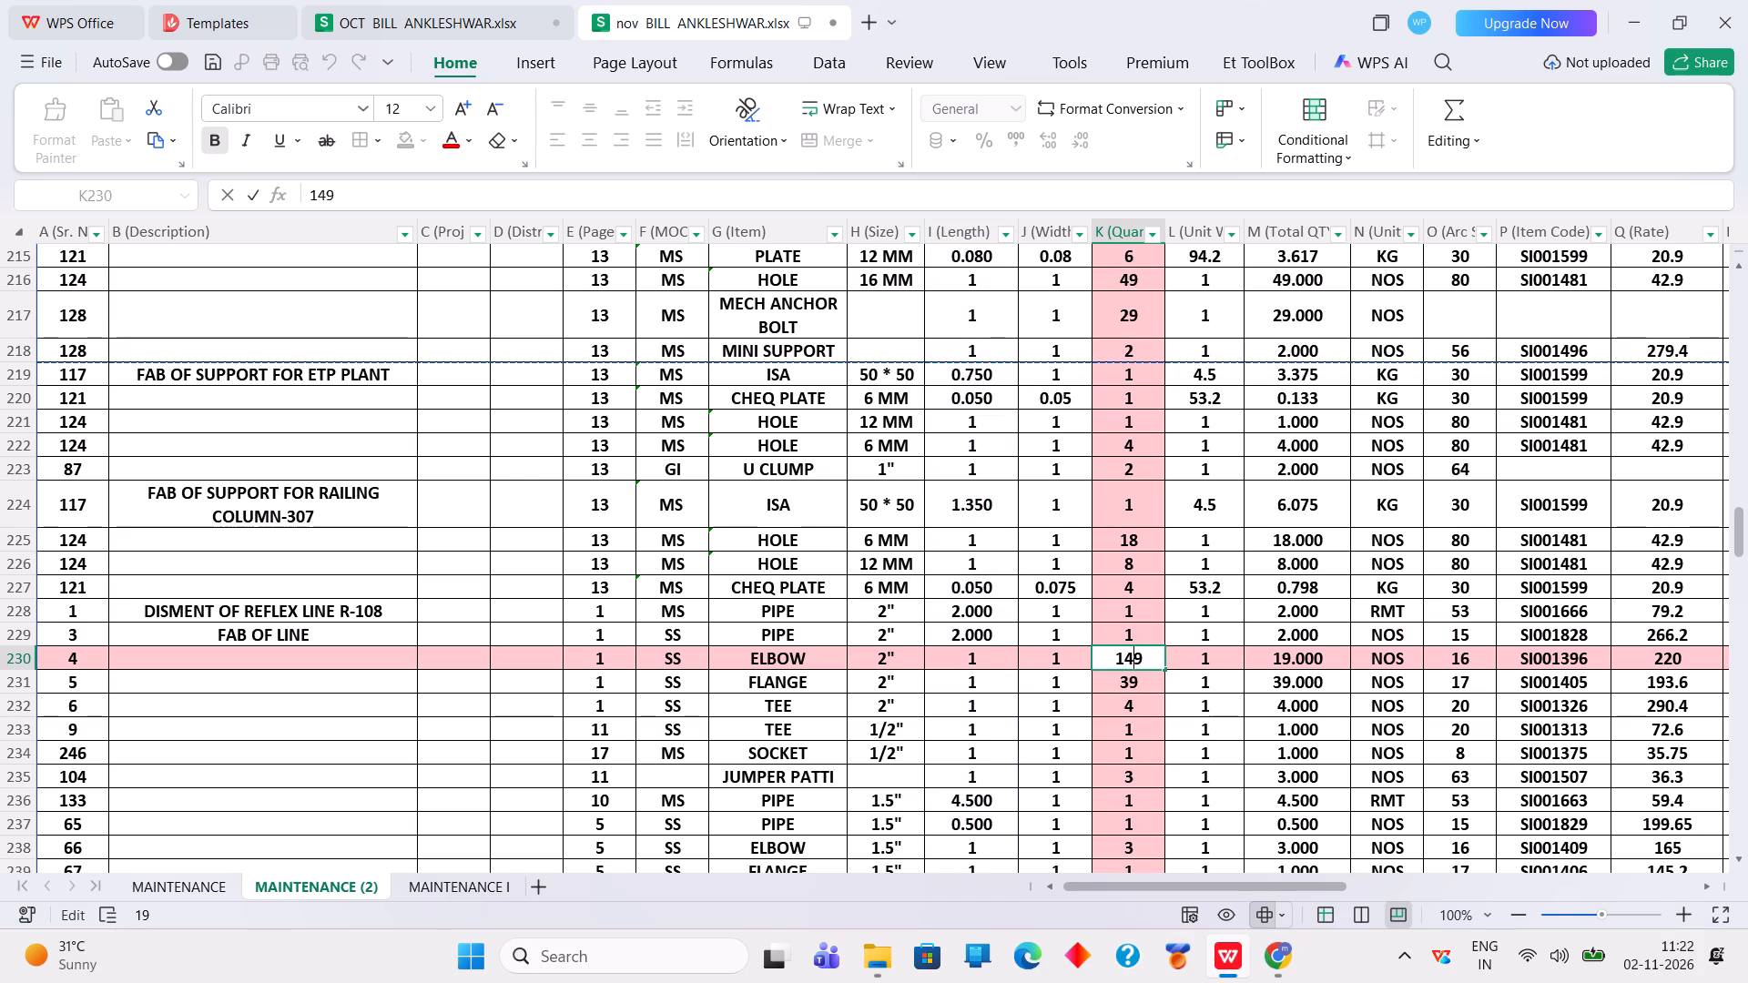
pyautogui.press('Return')
pyautogui.press('3')
pyautogui.press('Return')
pyautogui.press('1')
pyautogui.press('Return')
pyautogui.press('1')
pyautogui.press('Return')
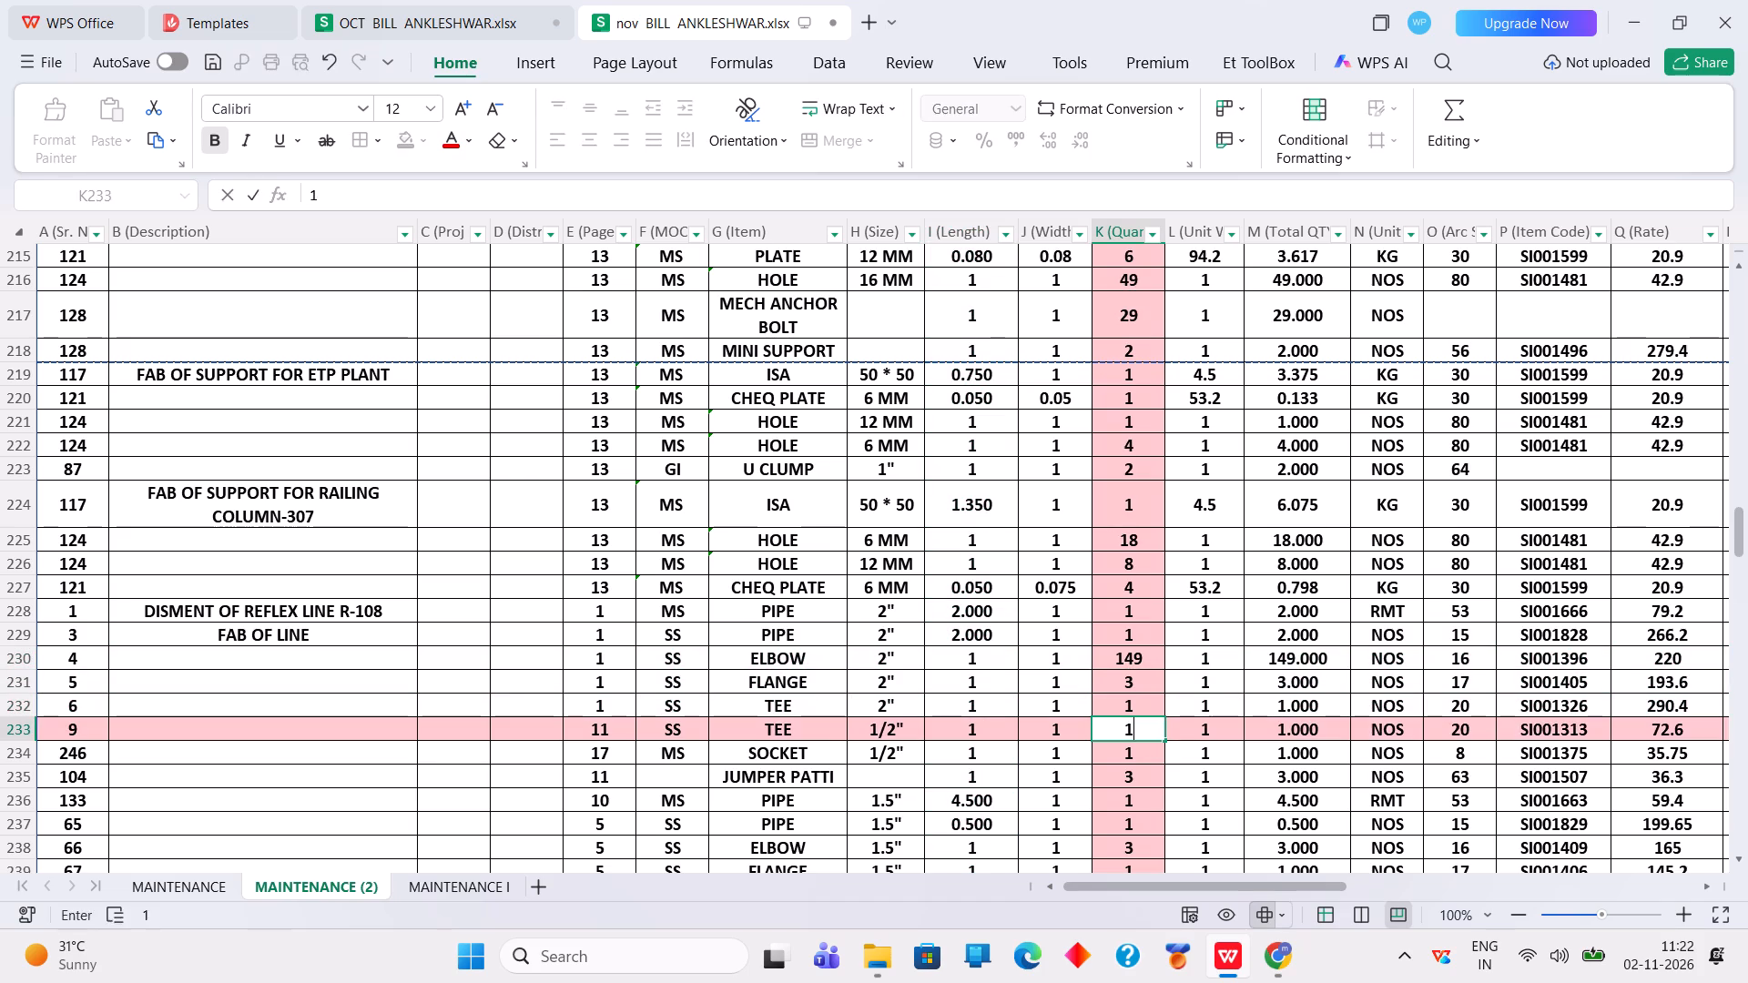
pyautogui.press('1')
pyautogui.press('Return')
pyautogui.press('3')
pyautogui.press('Return')
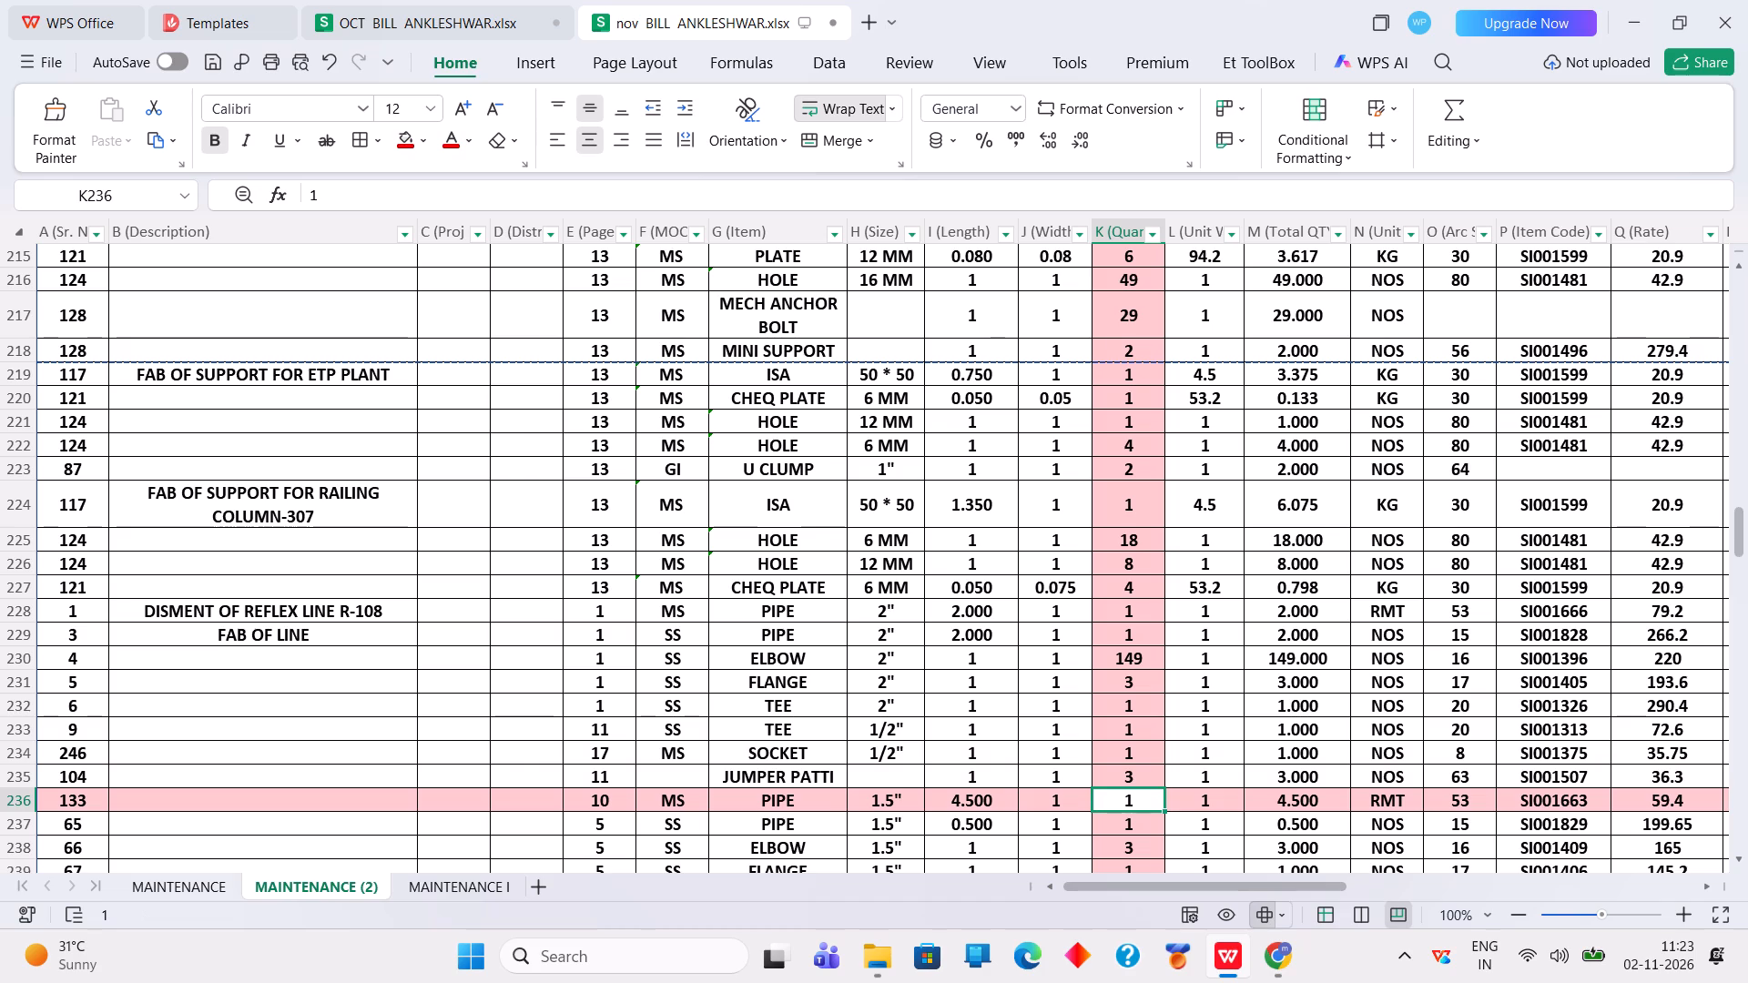
# Set the page number of the reflex line R-108 entry in row 228 to 14.
pyautogui.doubleClick(310, 793)
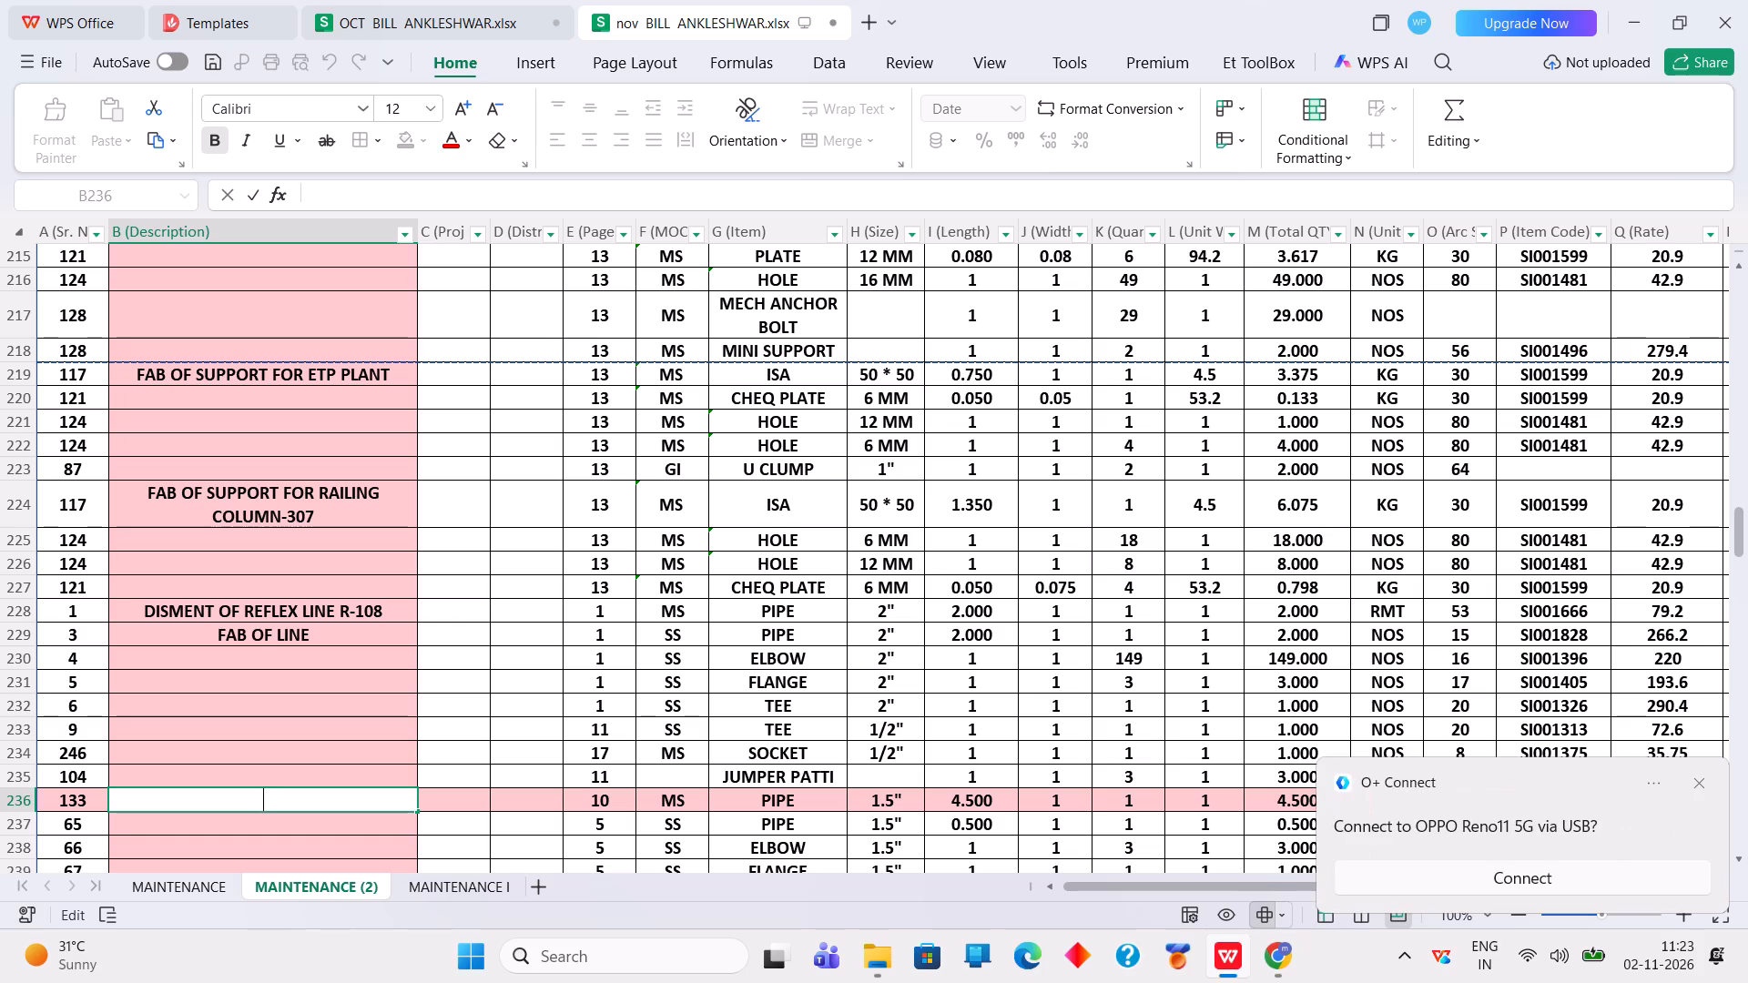
pyautogui.click(623, 608)
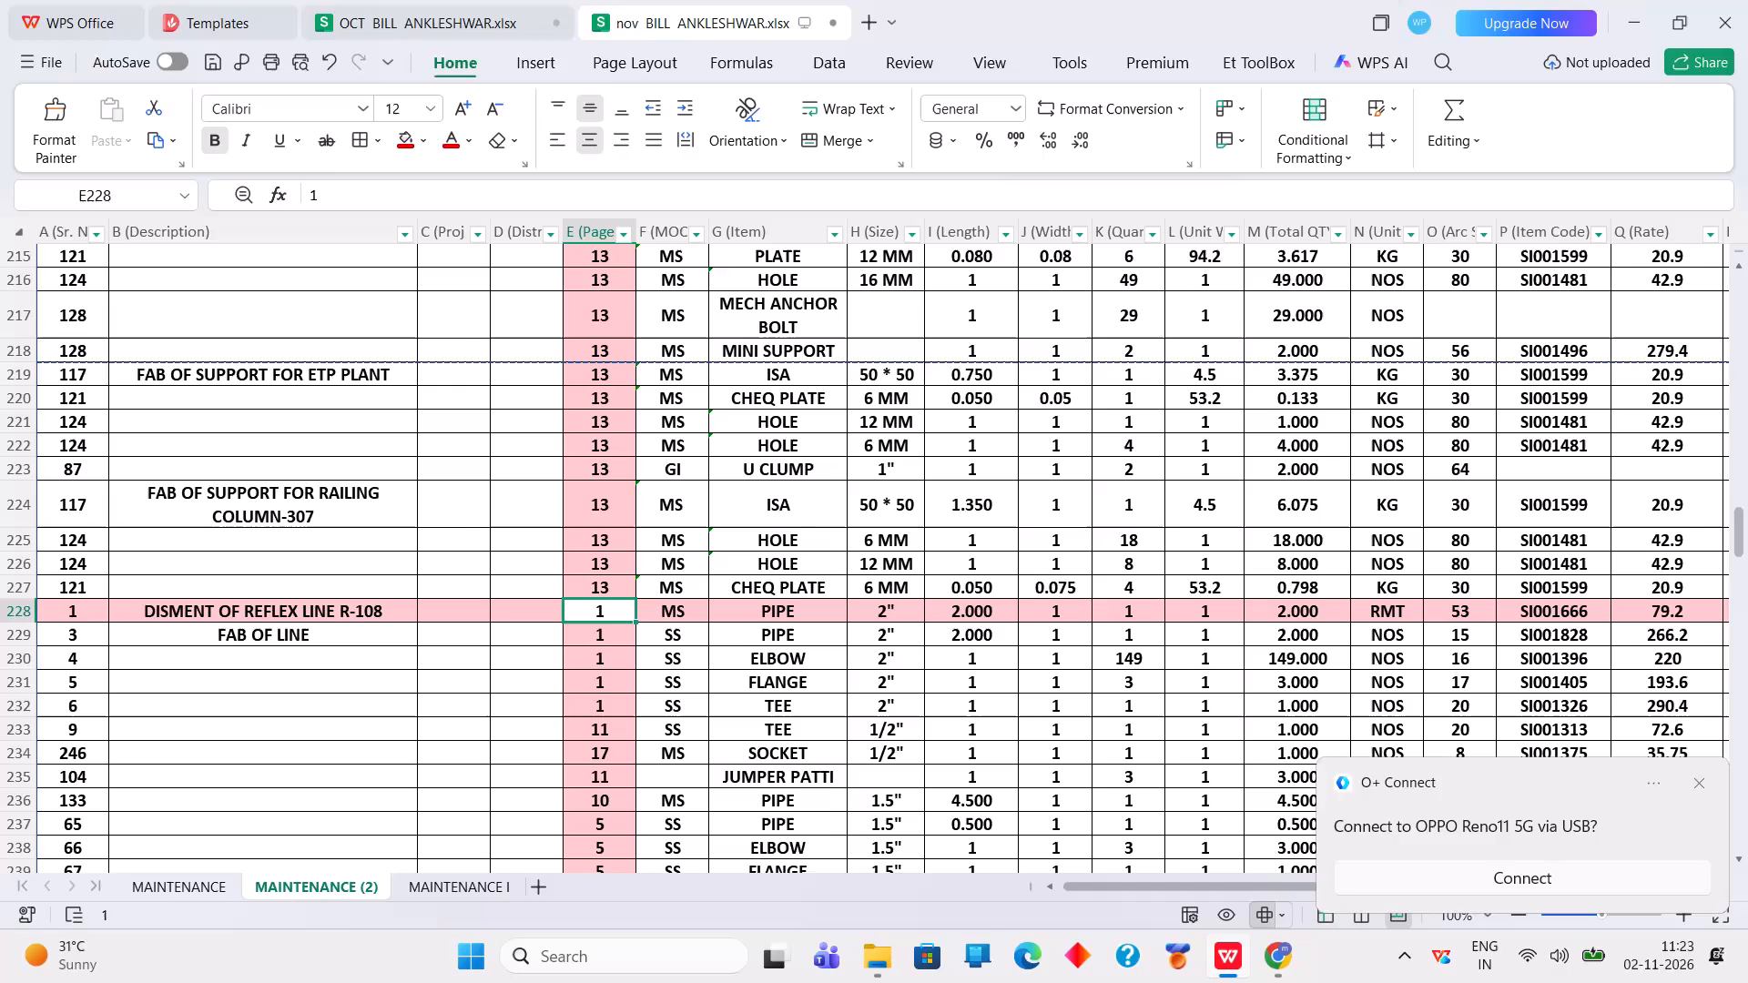
pyautogui.write('14')
pyautogui.press('Return')
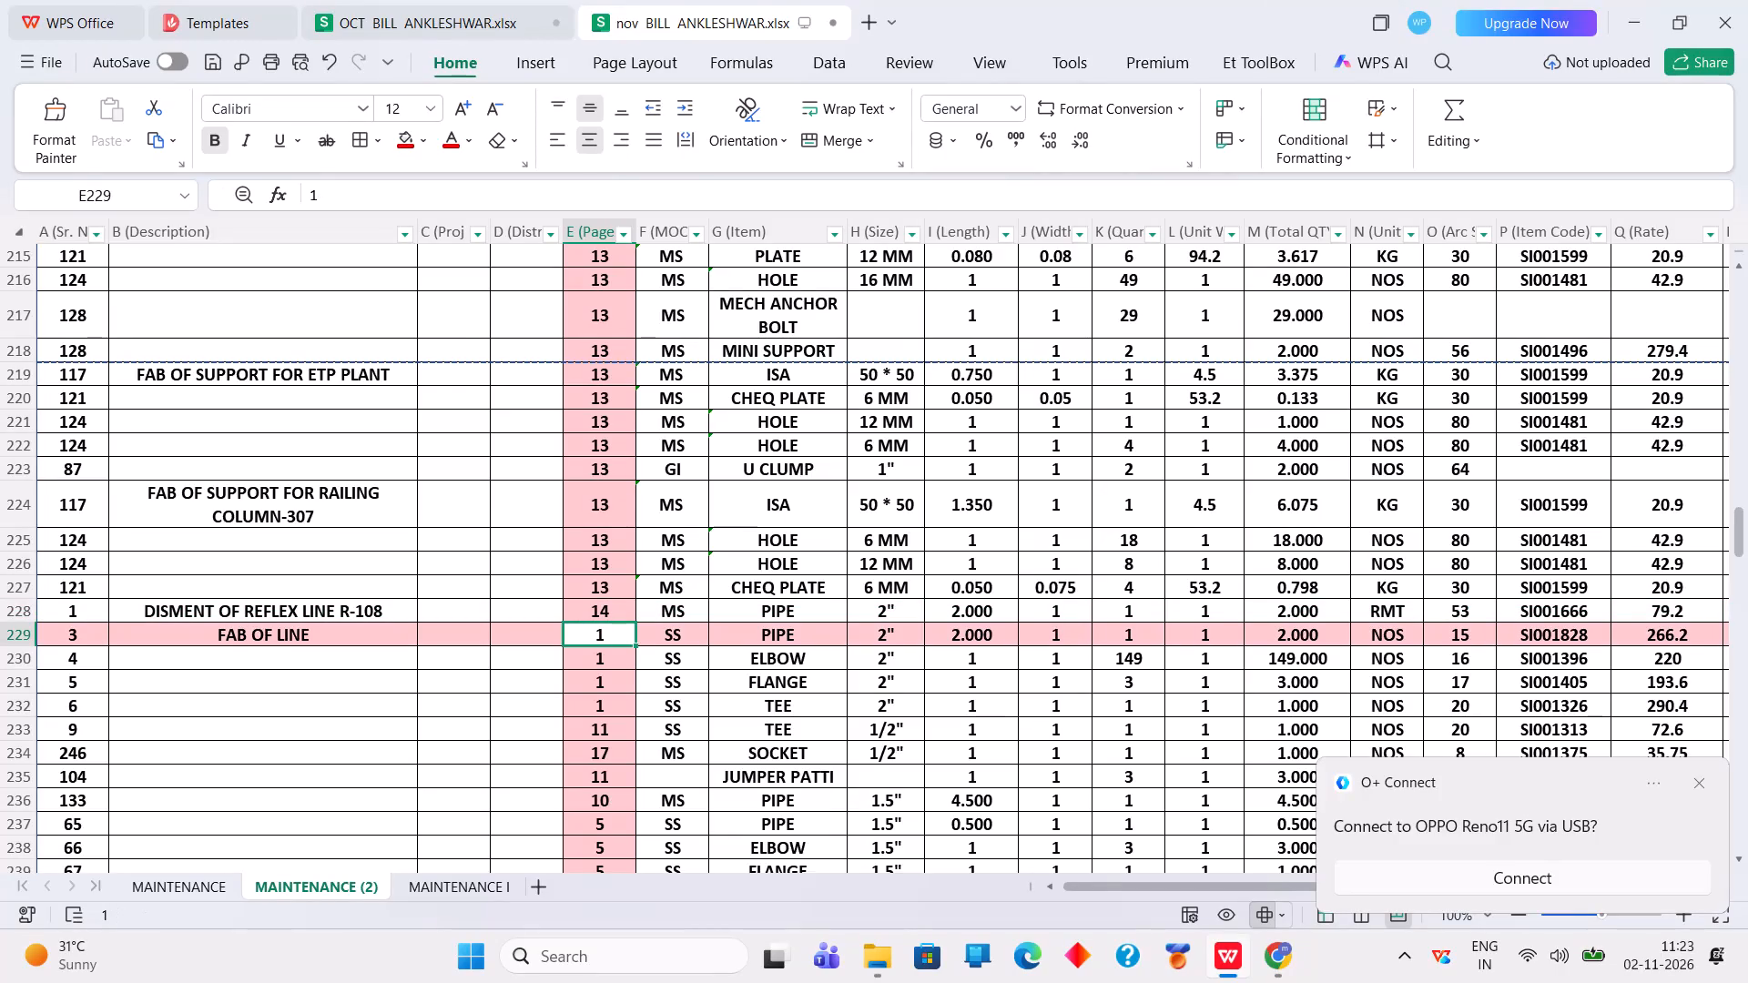
# Enter the descriptions DISMENT OF REFLEX LINE R-112 in row 236 and FAB OF LINE in row 237.
pyautogui.click(229, 799)
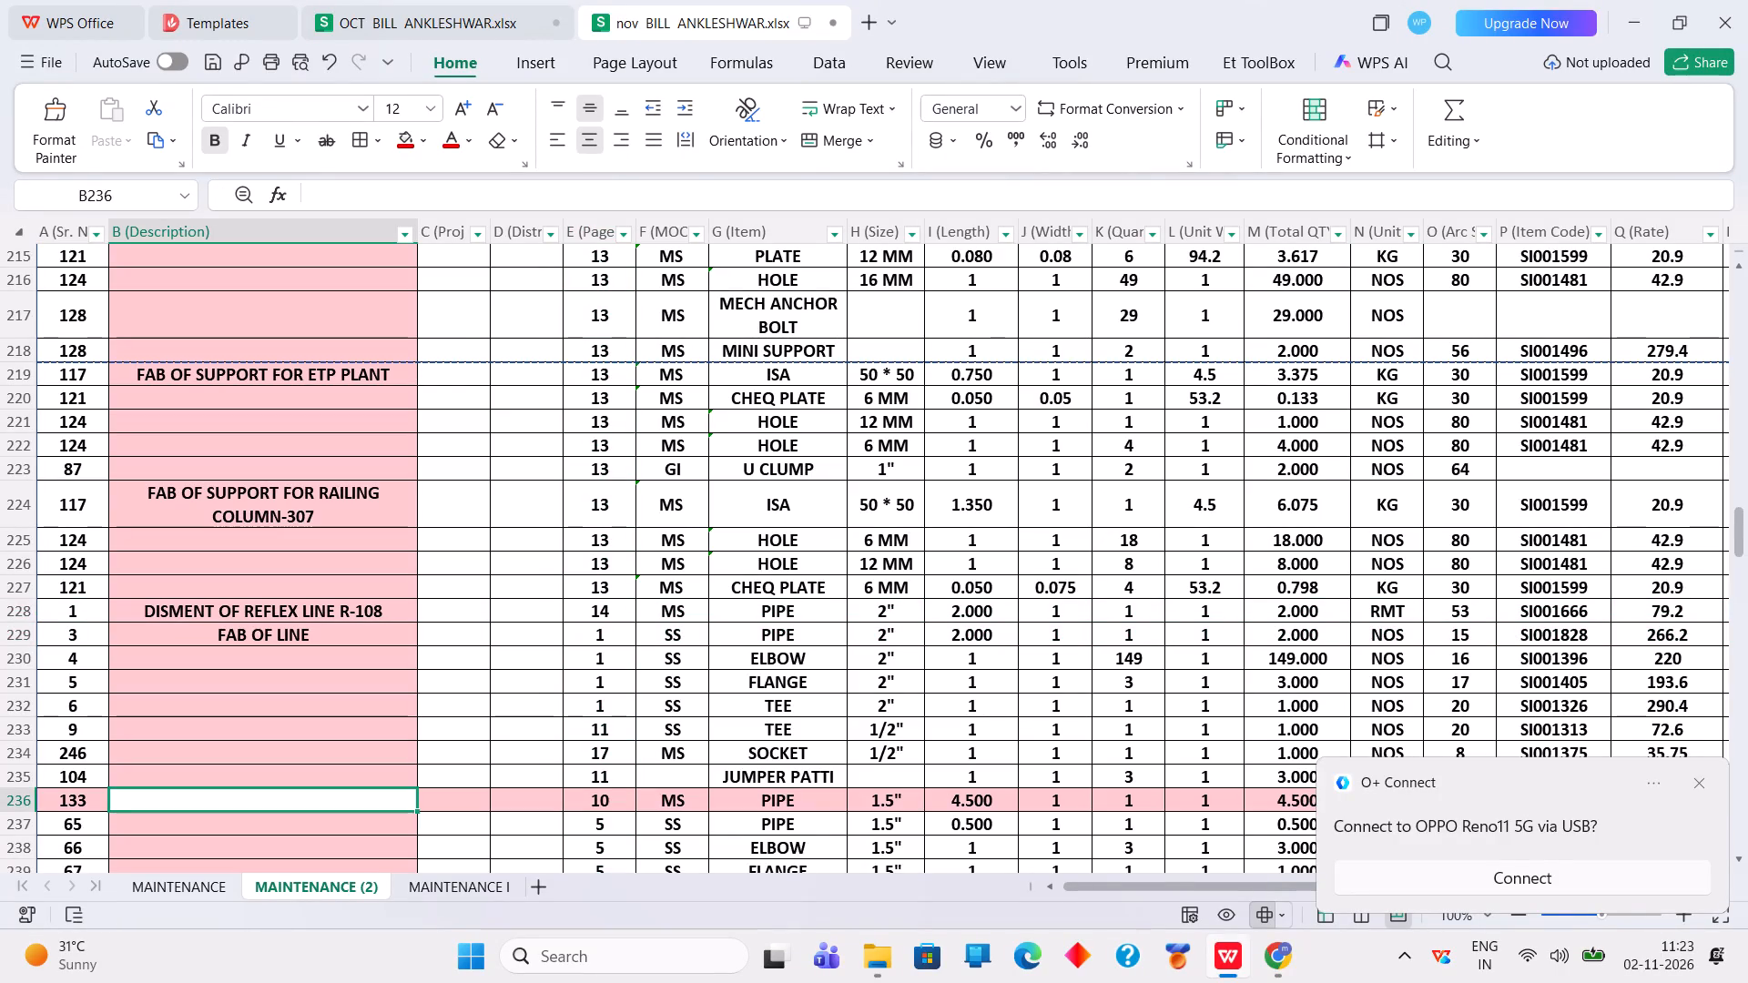
pyautogui.press('d')
pyautogui.write('IS')
pyautogui.write('MENT OF RE')
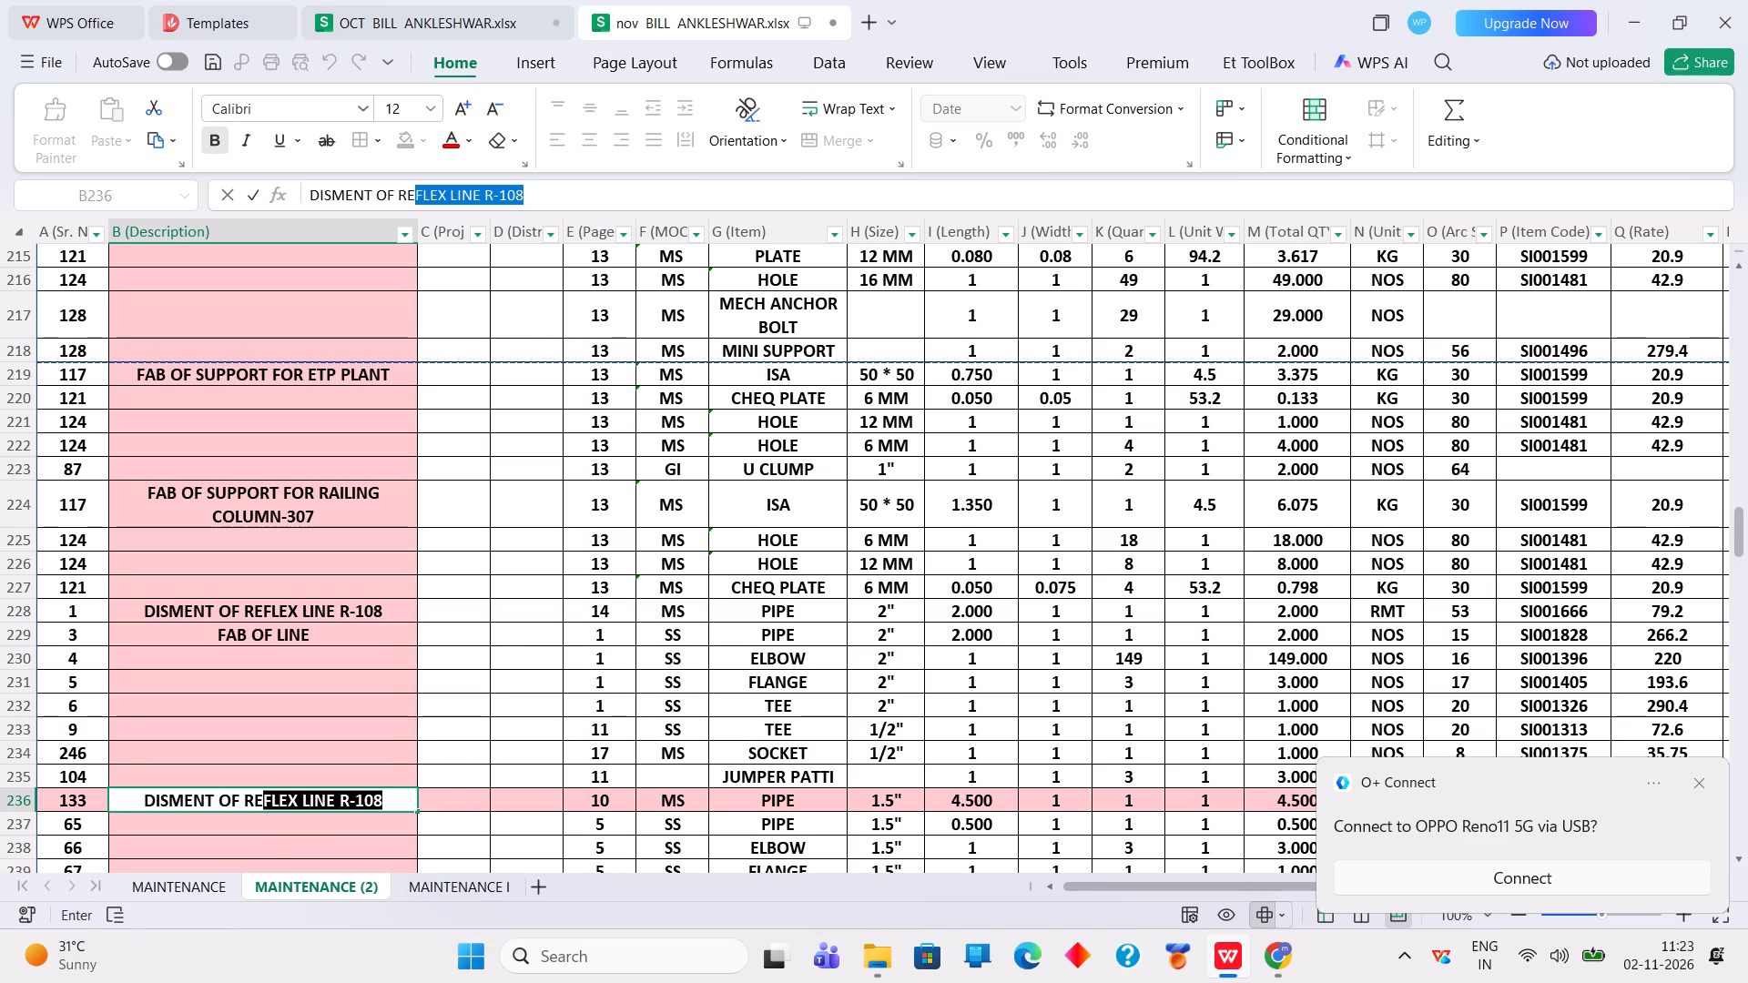
pyautogui.click(545, 199)
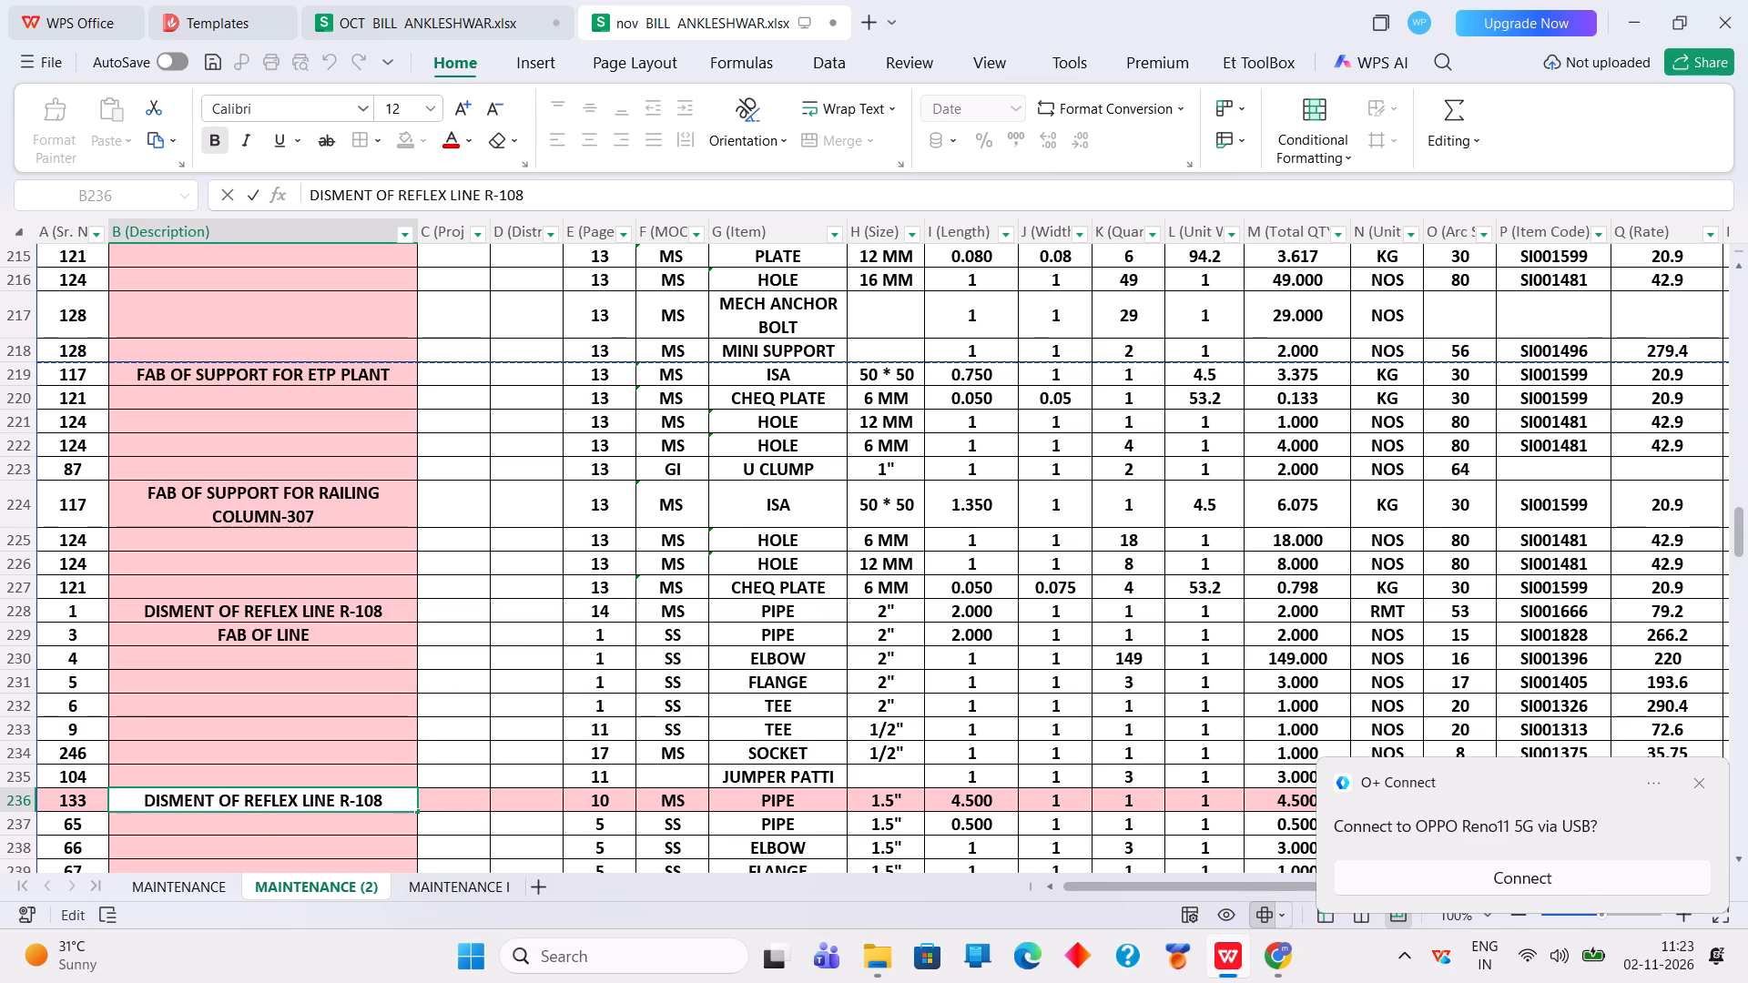
pyautogui.press('BackSpace')
pyautogui.press('BackSpace')
pyautogui.write('12')
pyautogui.press('Return')
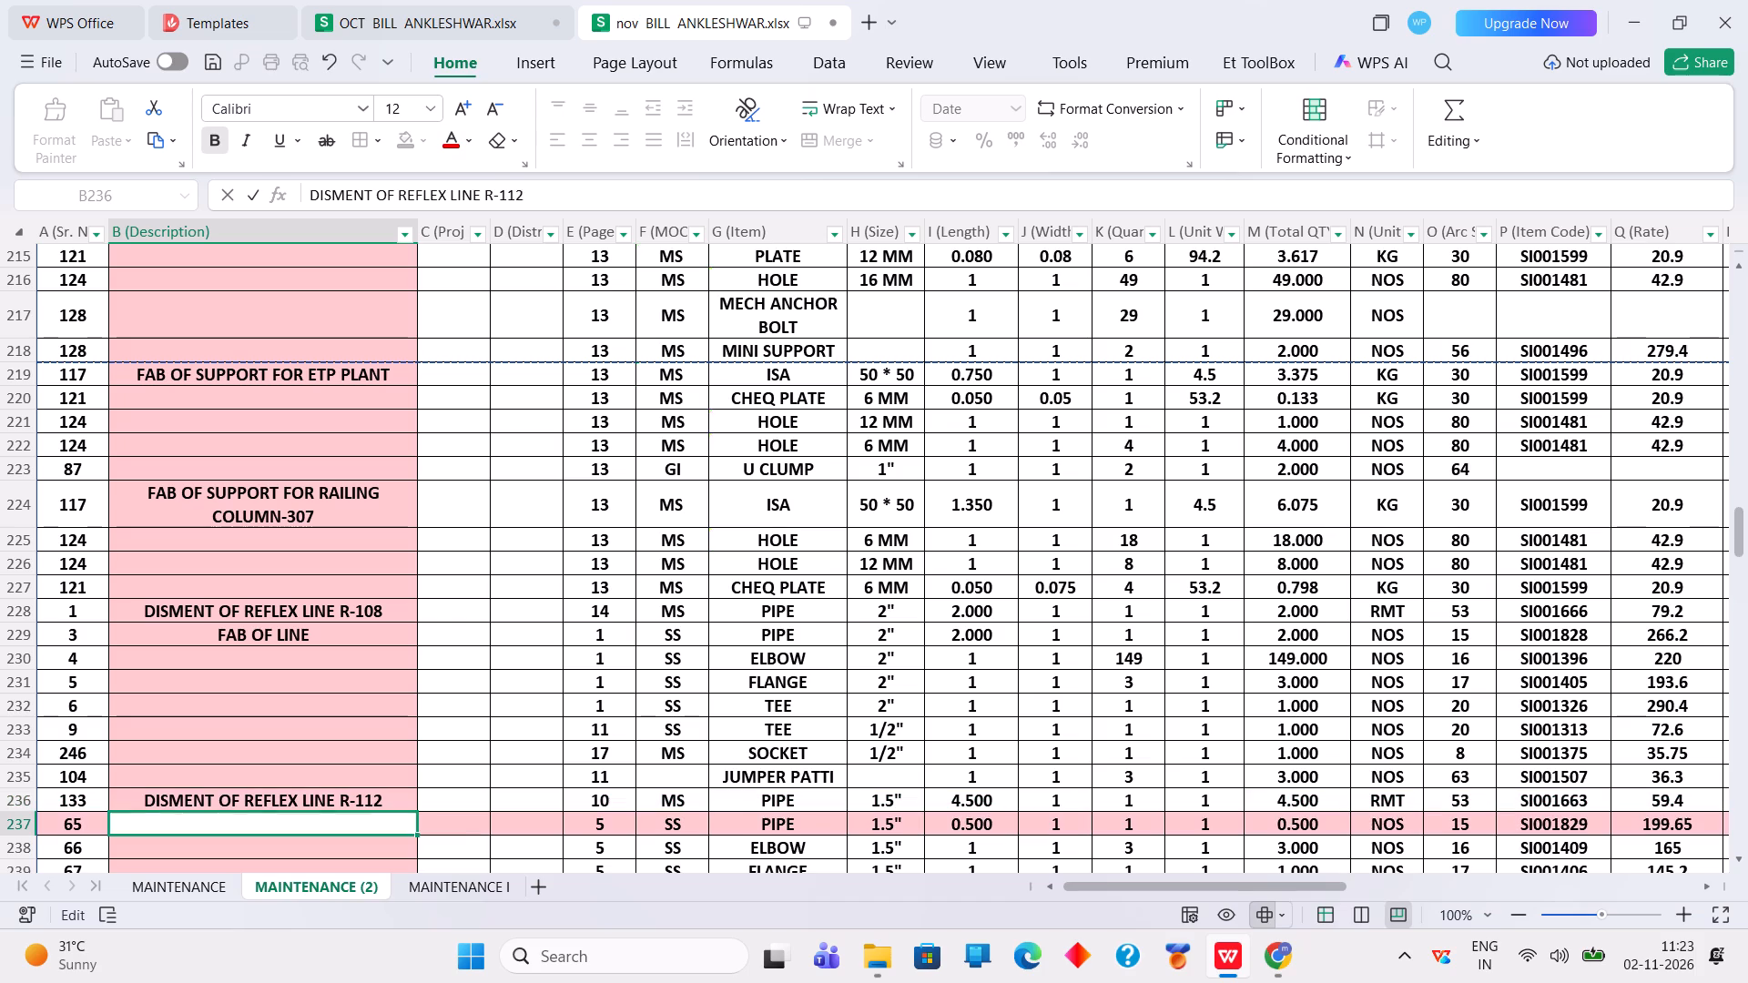
pyautogui.write('FA')
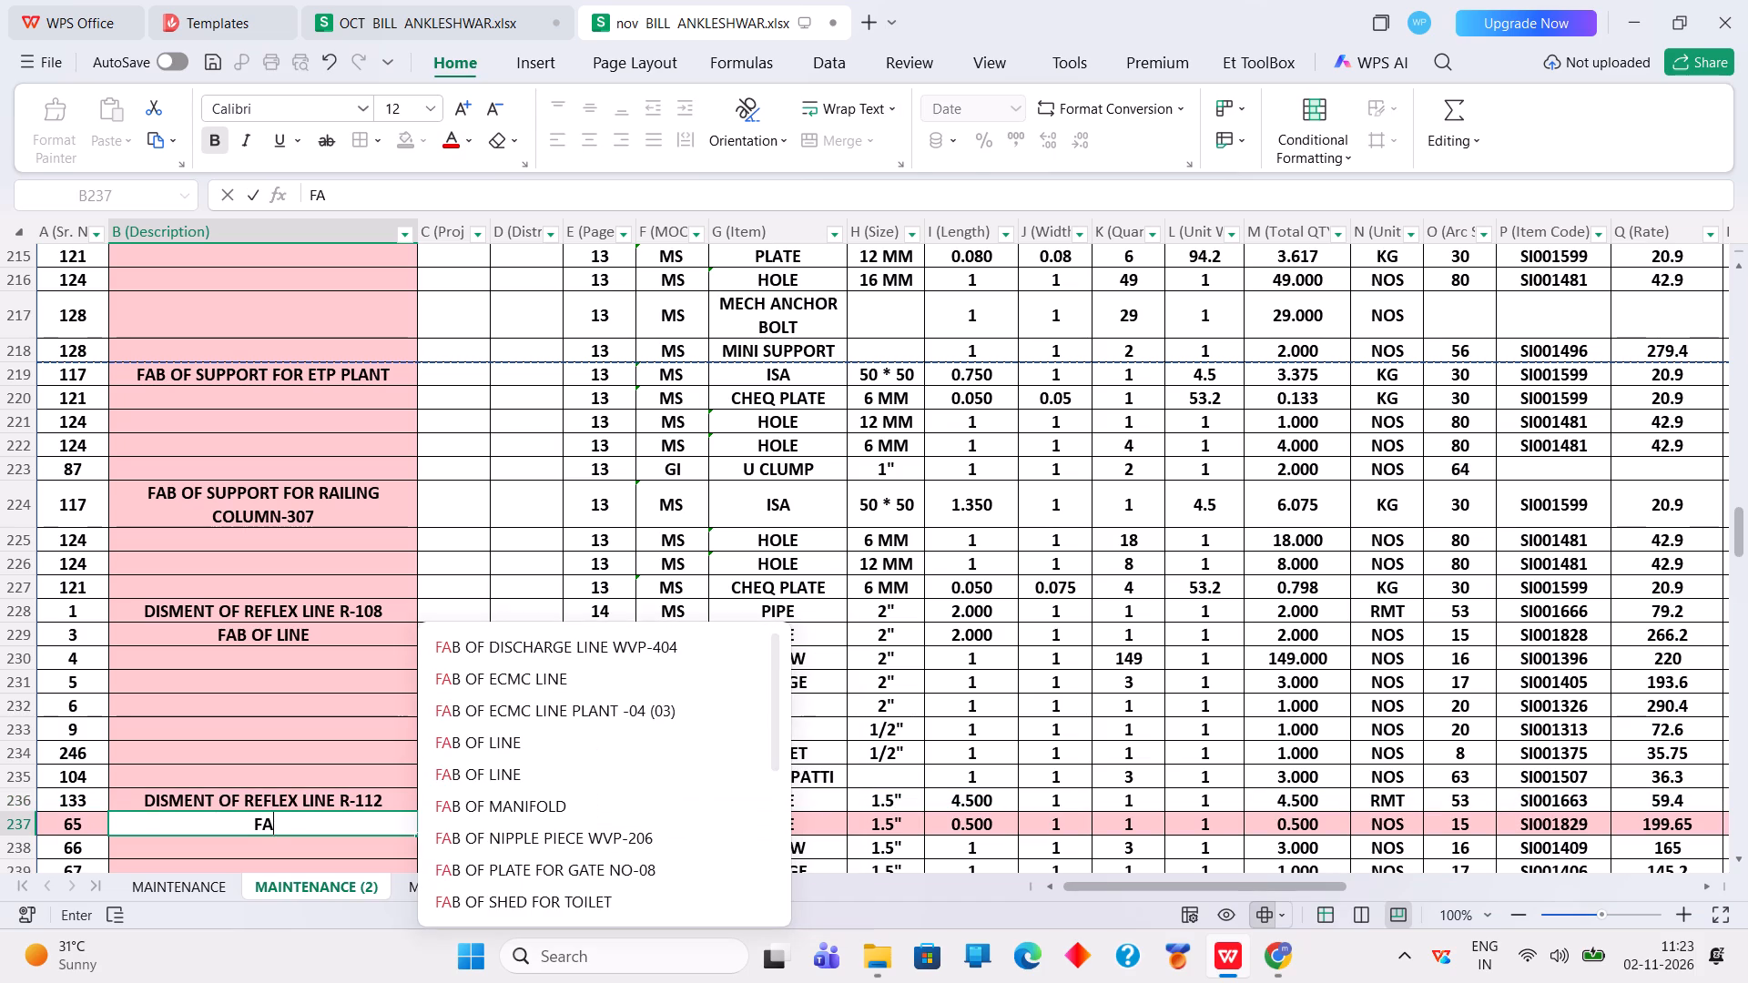
pyautogui.write('B OF LINE')
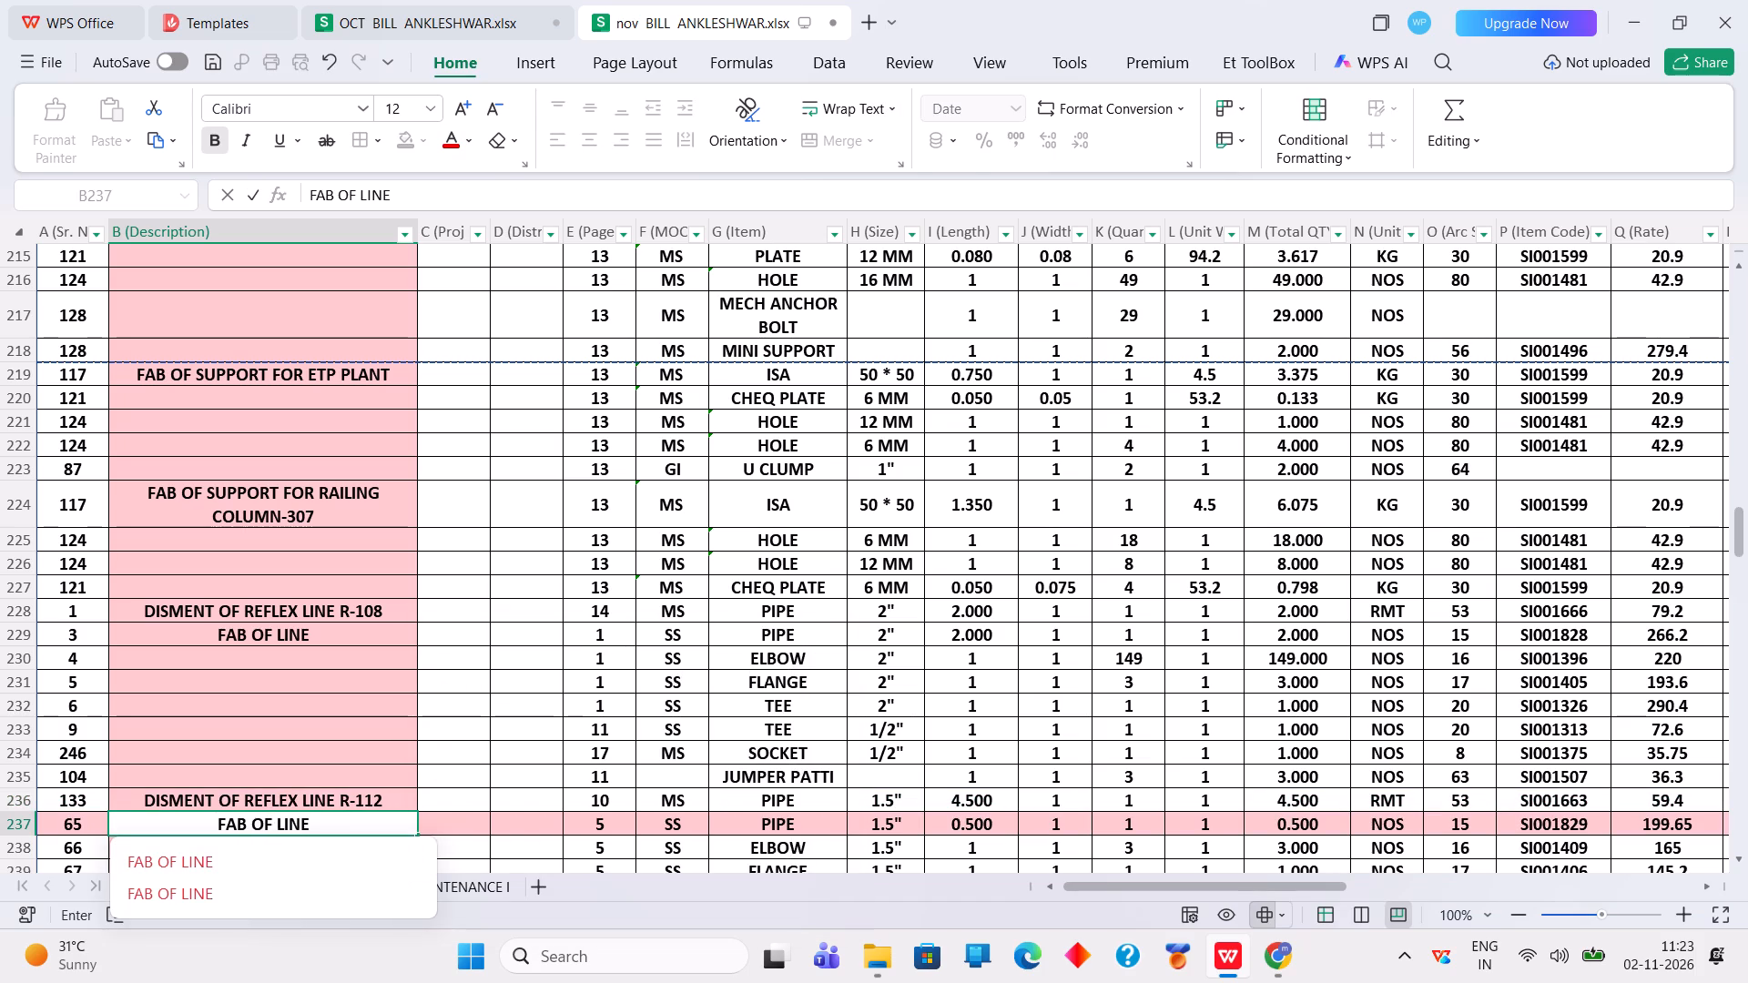
pyautogui.press('Return')
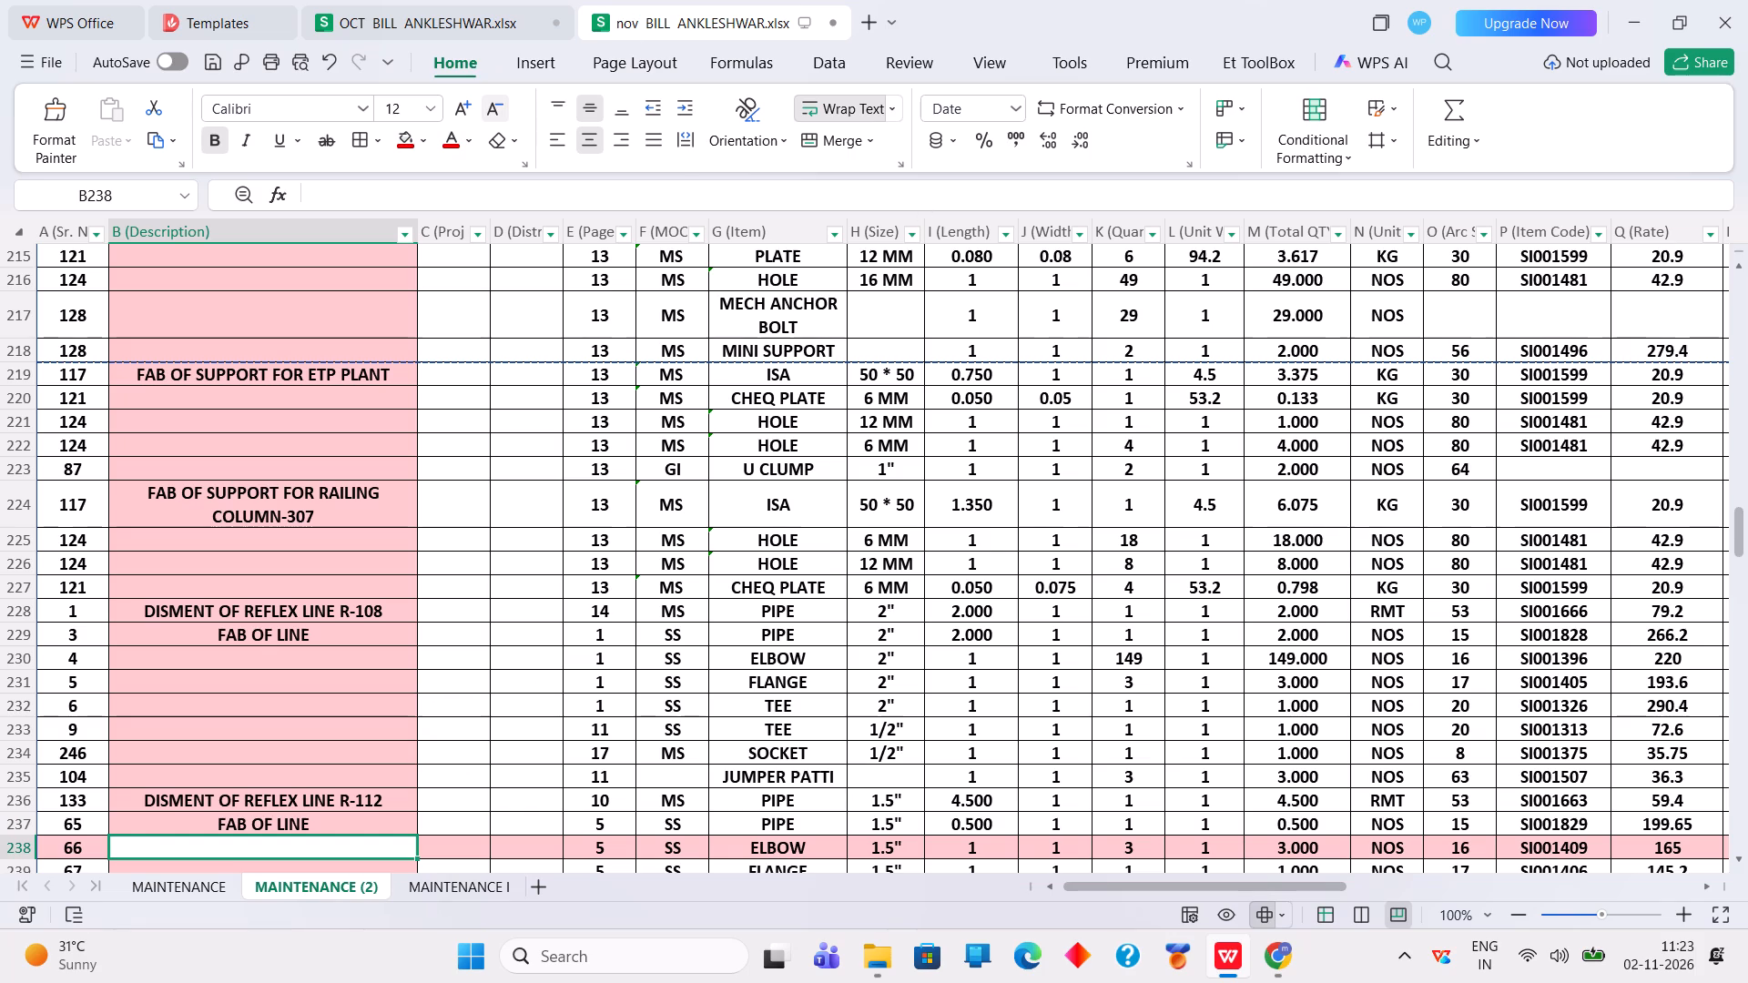
# Copy page number 14 from row 228 unchanged down through the jumper patti in row 246.
pyautogui.click(615, 607)
pyautogui.scroll(-1, 631, 620)
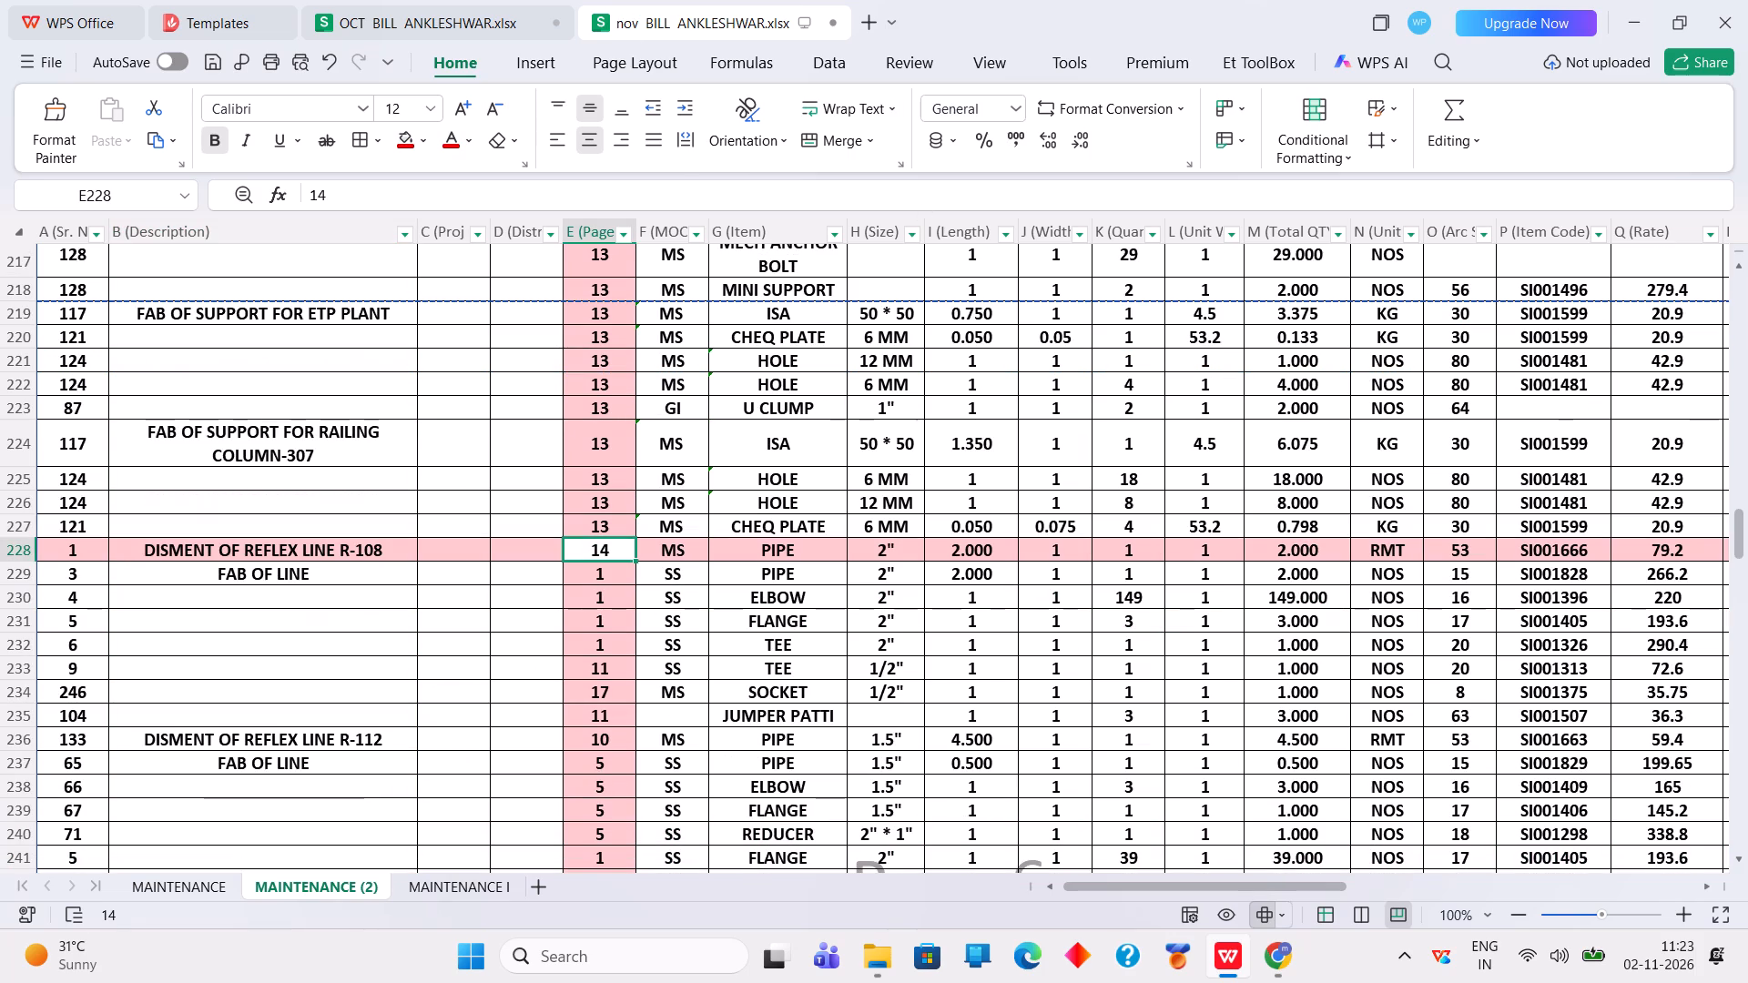
pyautogui.moveTo(635, 564); pyautogui.dragTo(621, 834)
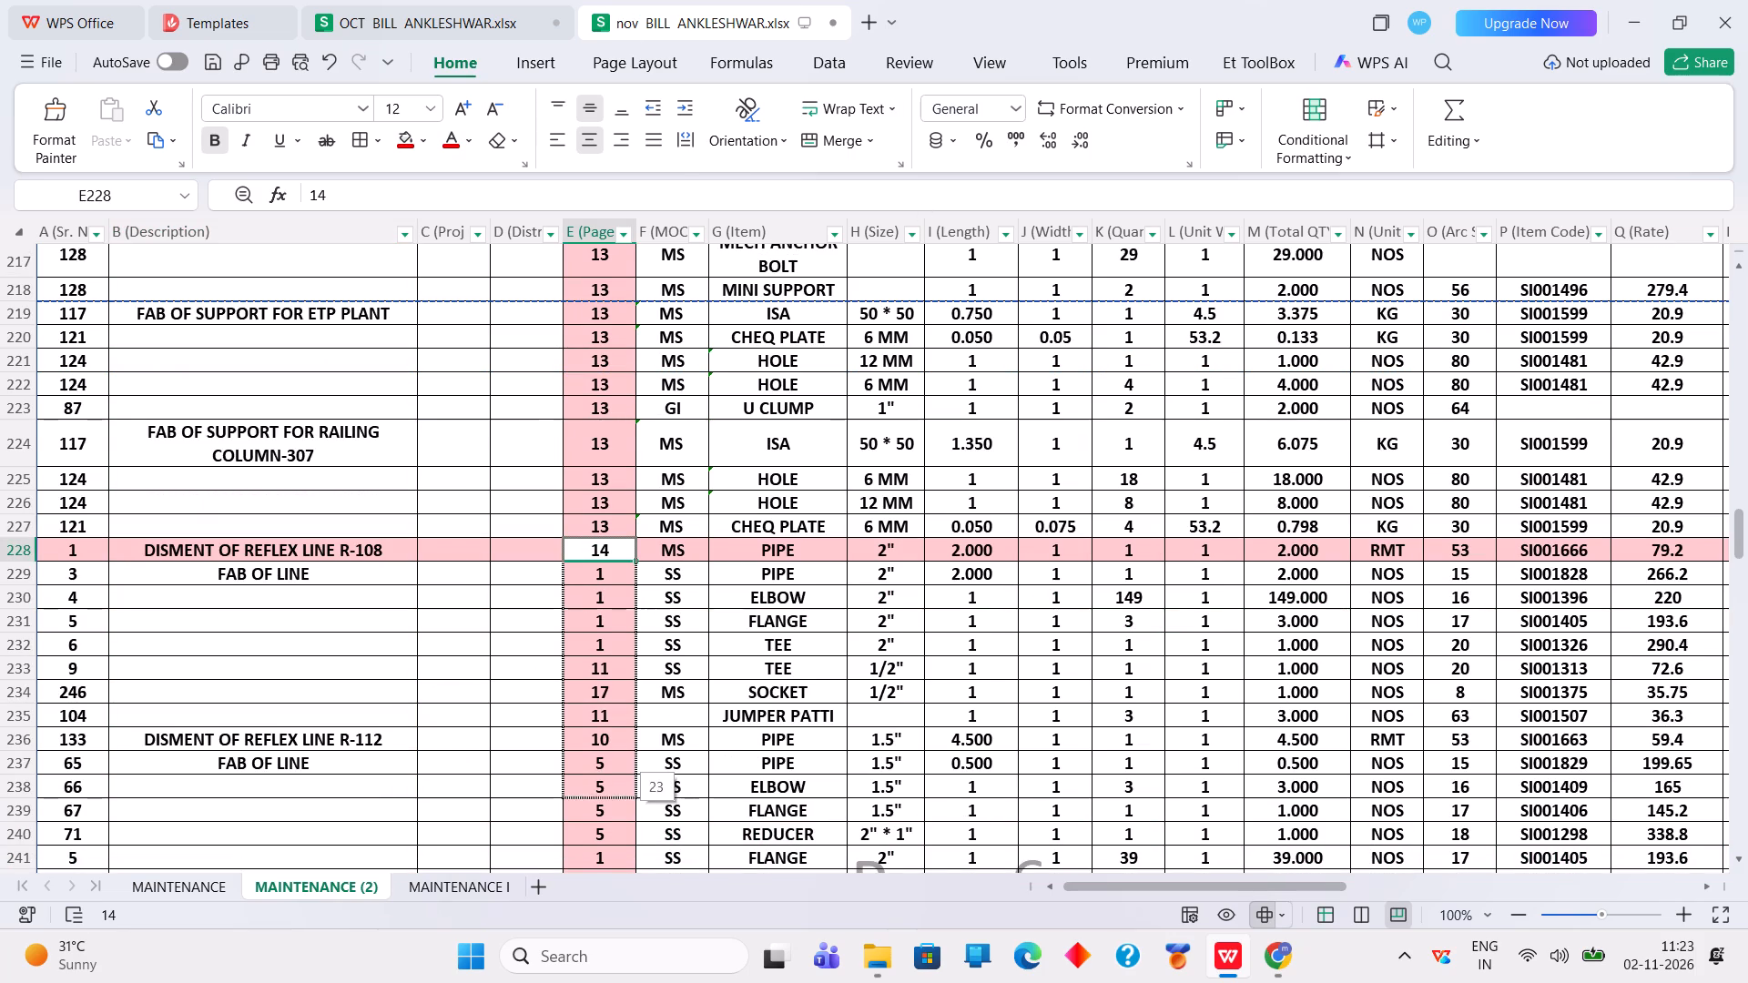
pyautogui.moveTo(621, 834); pyautogui.dragTo(636, 842)
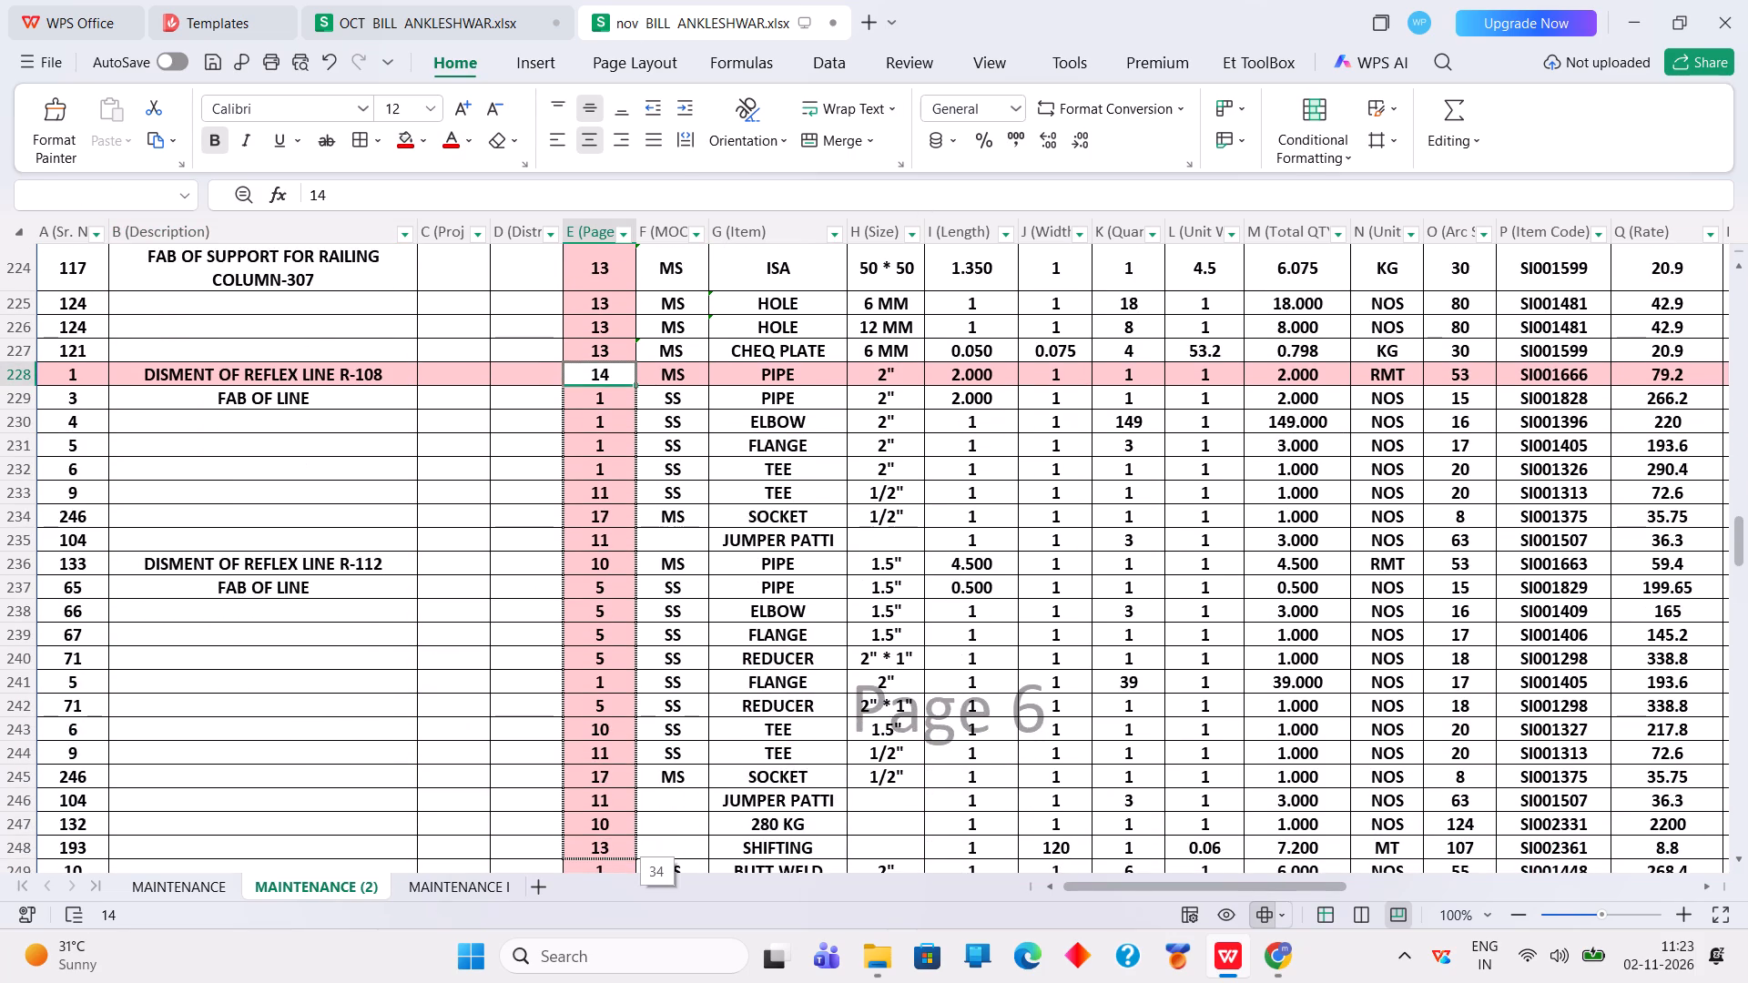
pyautogui.moveTo(636, 842); pyautogui.dragTo(635, 806)
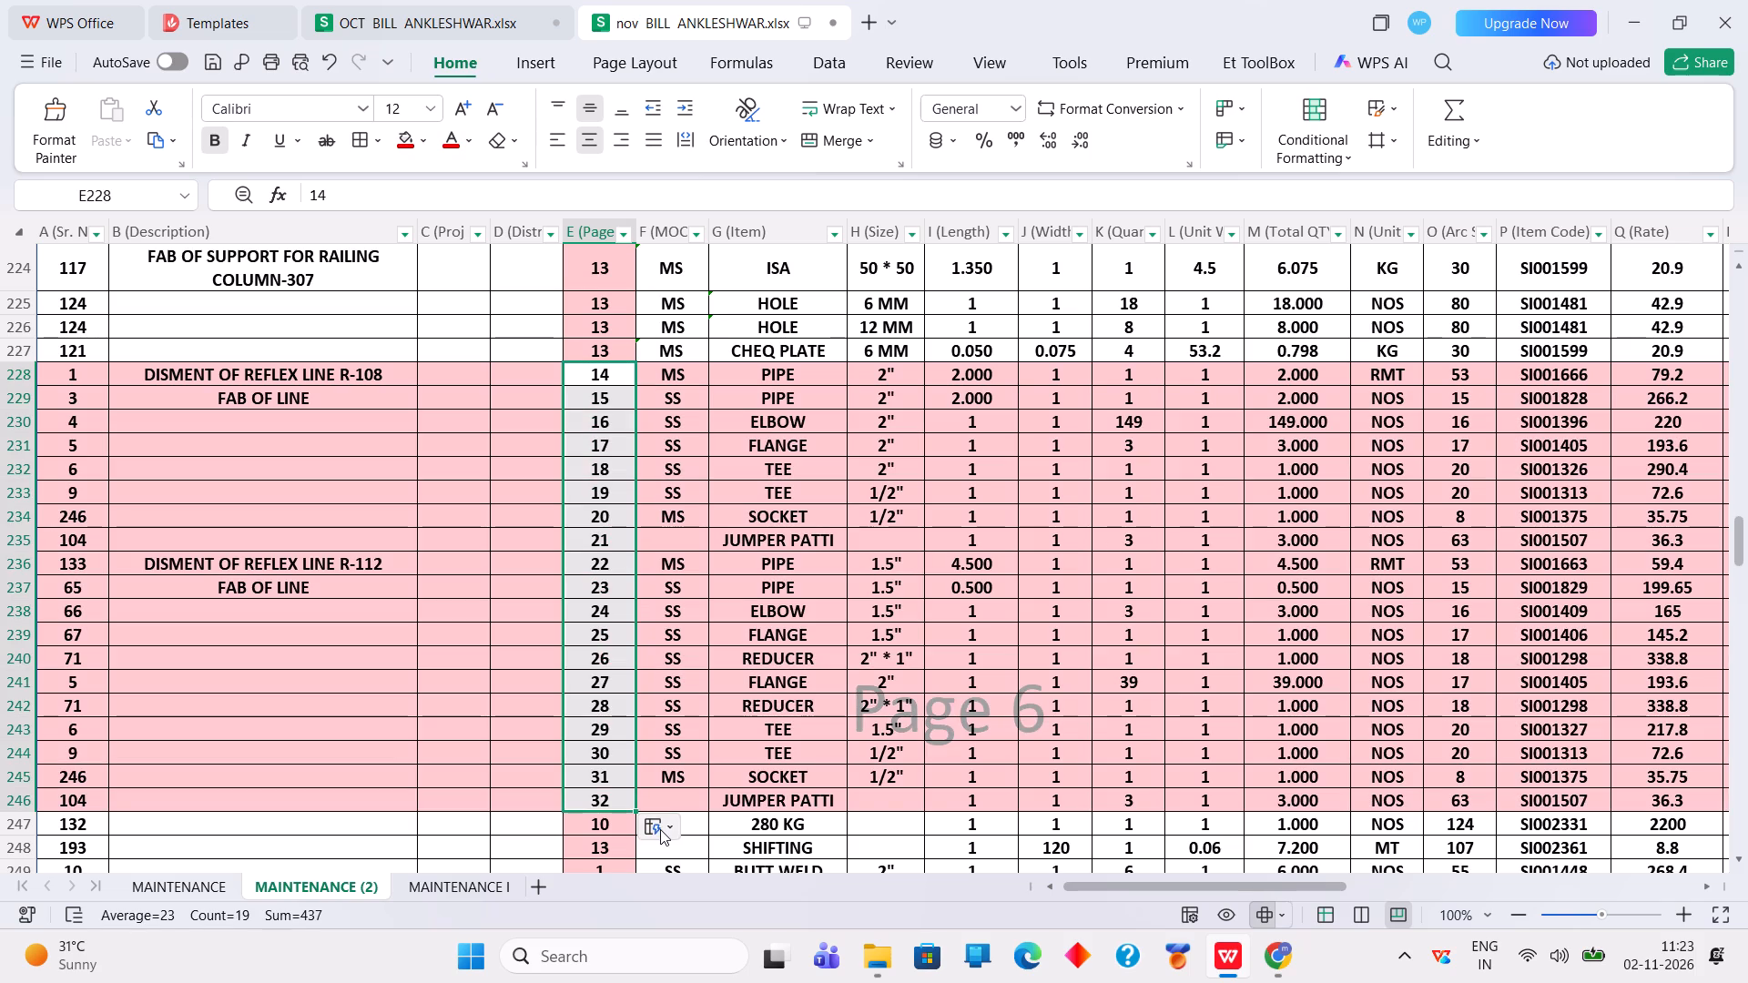
pyautogui.click(658, 825)
pyautogui.click(668, 788)
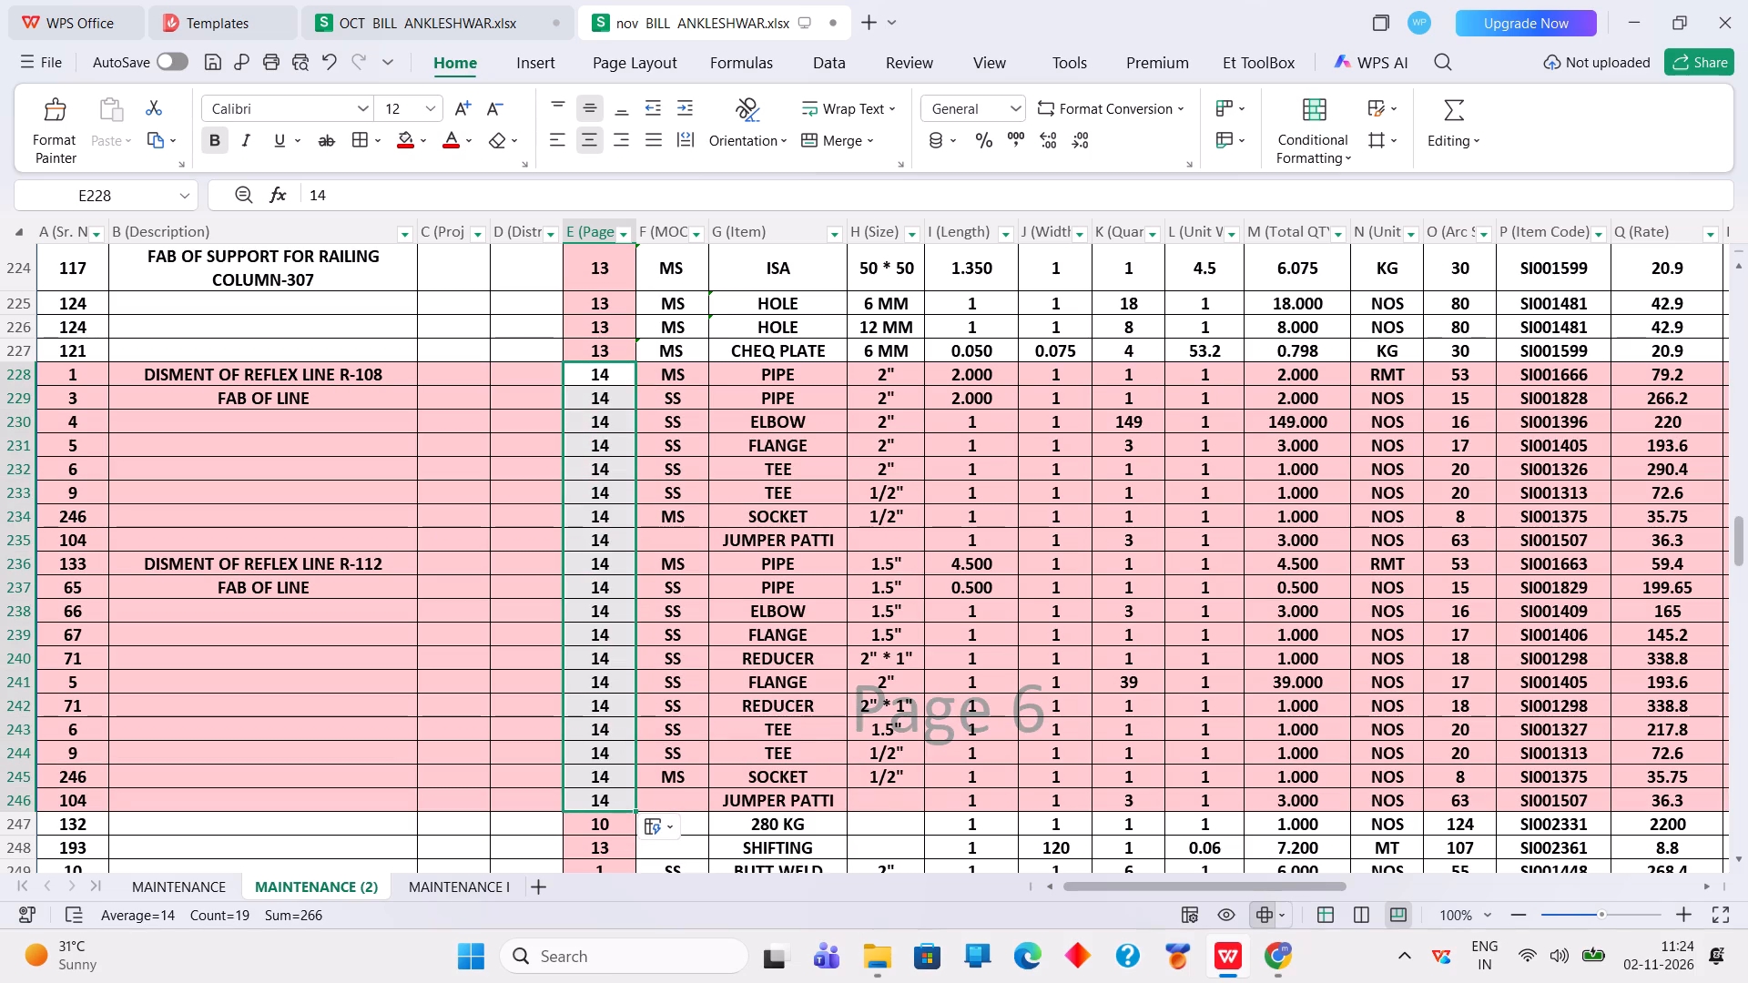
# Set the lengths of both 1.5" pipes in rows 236 and 237 to 2.1.
pyautogui.click(1001, 559)
pyautogui.write('2.1')
pyautogui.press('Return')
pyautogui.write('2.1')
pyautogui.press('Return')
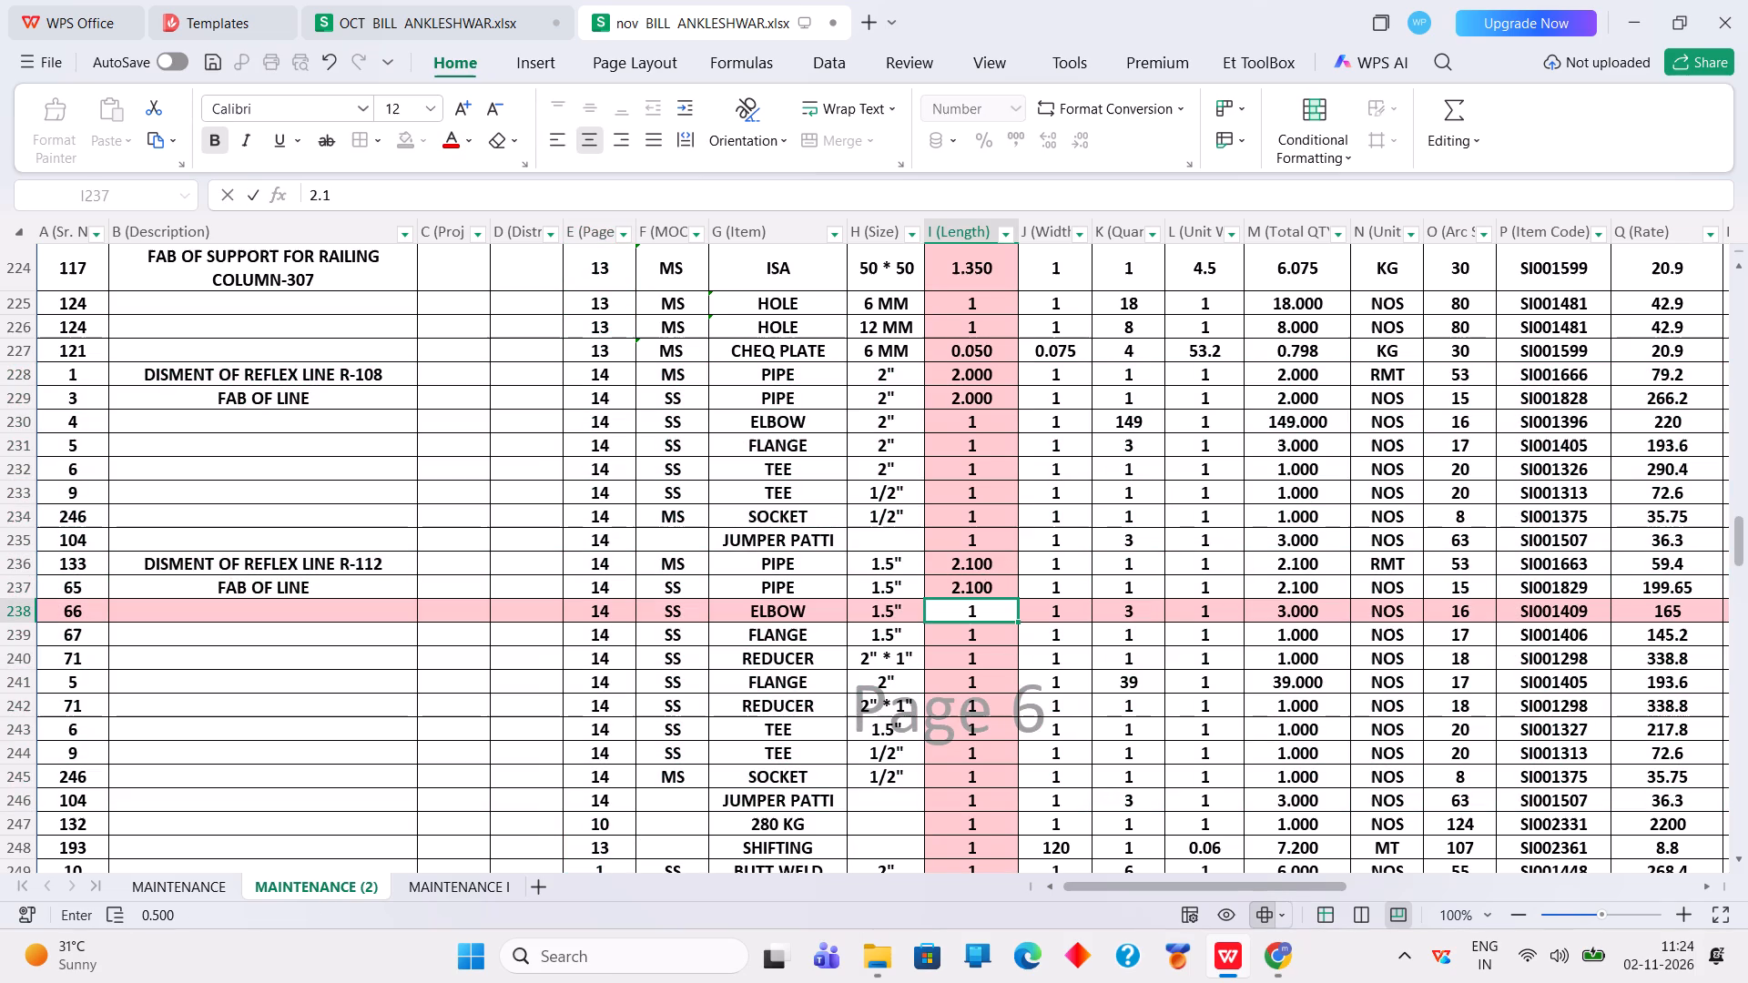
# Set the quantities in rows 238 to 242: elbow 4, 1.5" flange 2, and both reducers and the 2" flange 1 each.
pyautogui.click(1119, 618)
pyautogui.press('4')
pyautogui.press('Return')
pyautogui.press('2')
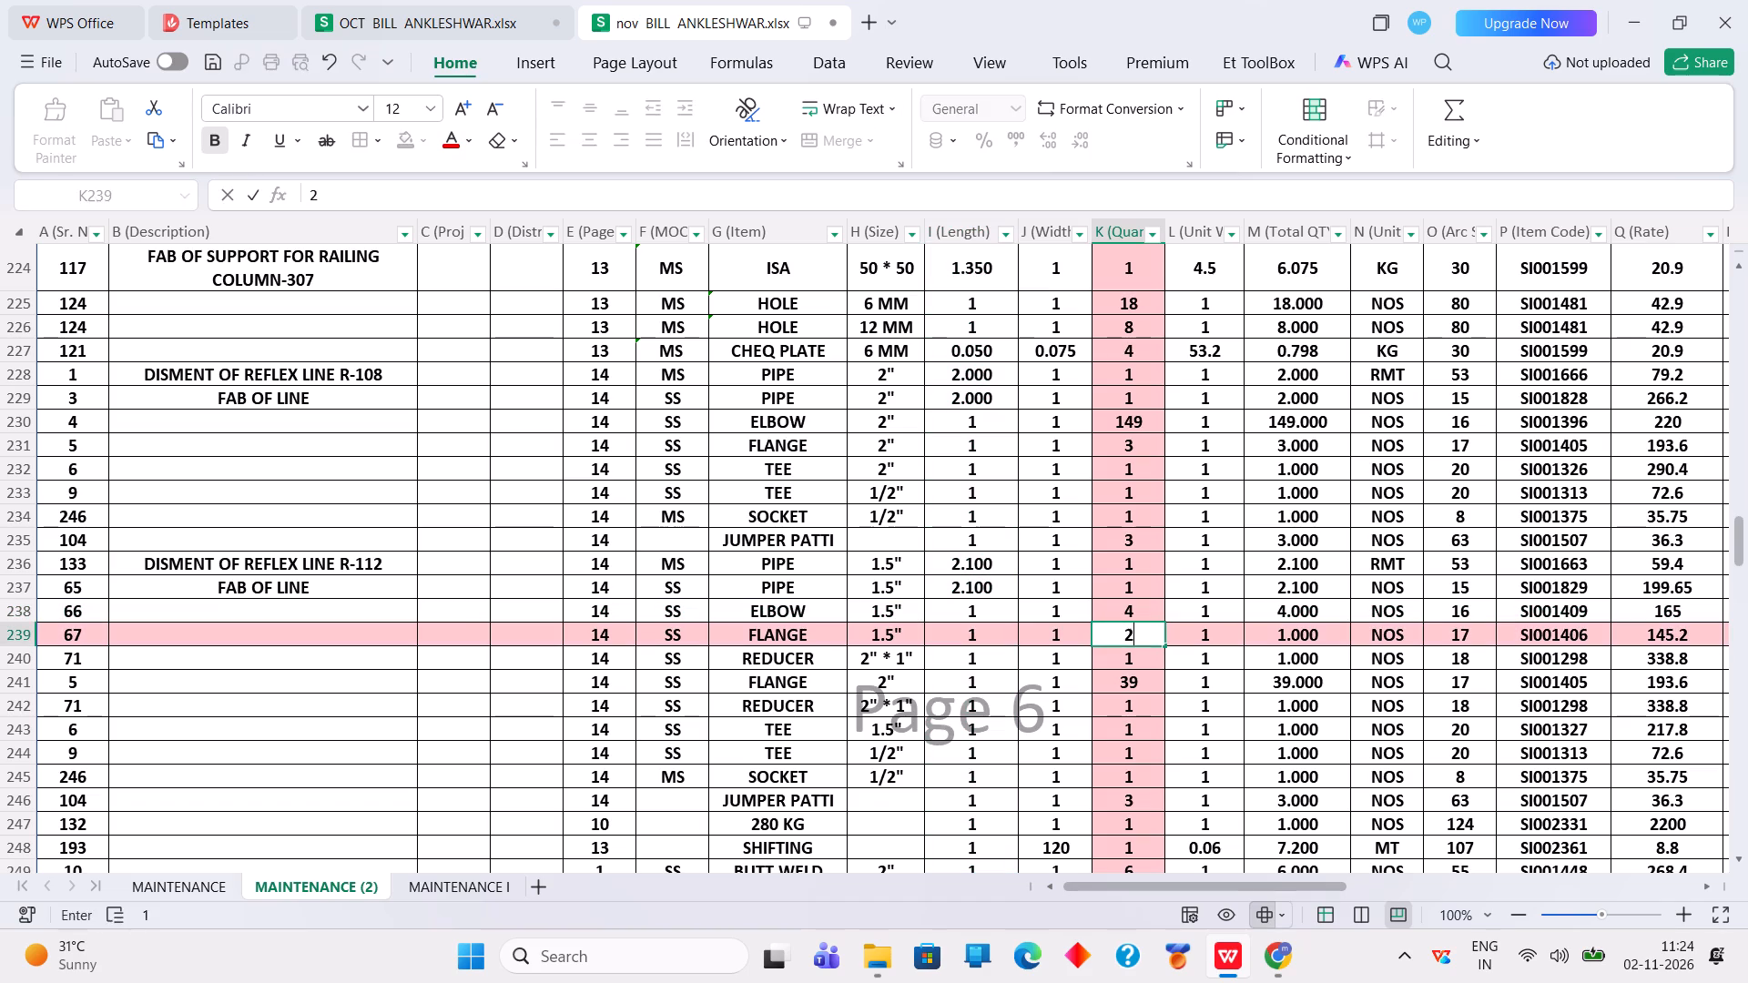
pyautogui.press('Return')
pyautogui.press('1')
pyautogui.press('Return')
pyautogui.press('1')
pyautogui.press('Return')
pyautogui.press('1')
pyautogui.press('Return')
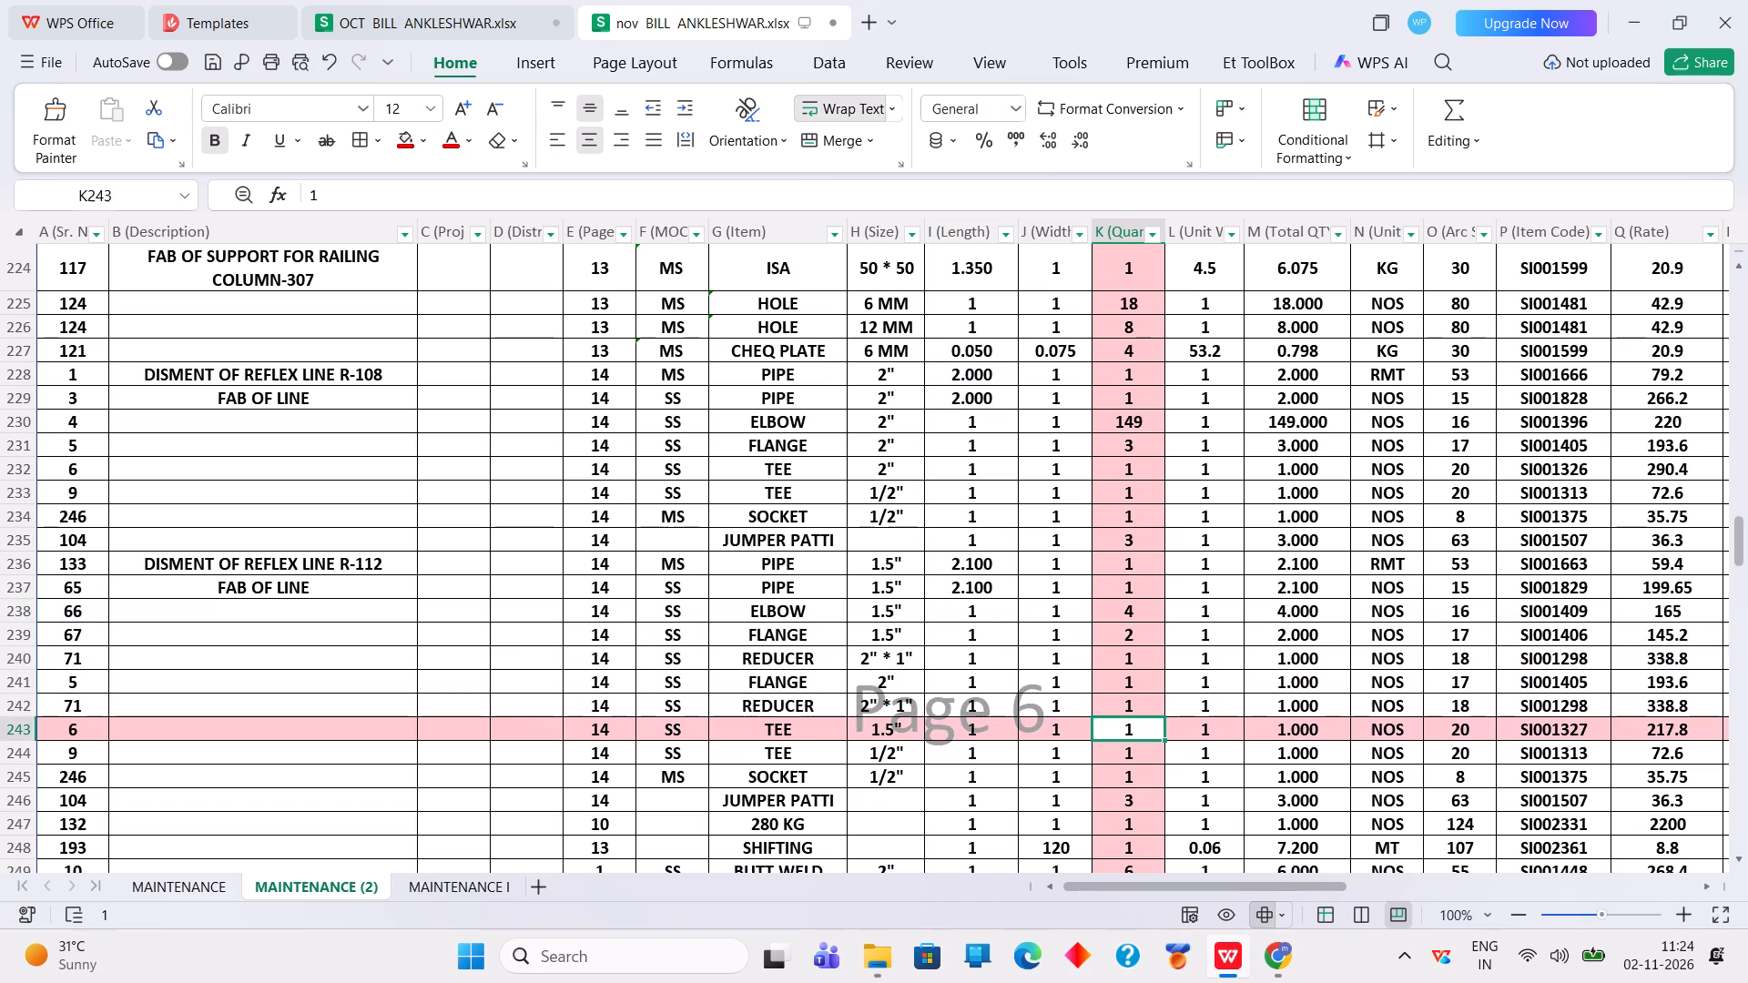
# Set the quantities in rows 243 to 246: both tees 1, socket 1 and jumper patti 3.
pyautogui.press('1')
pyautogui.press('Return')
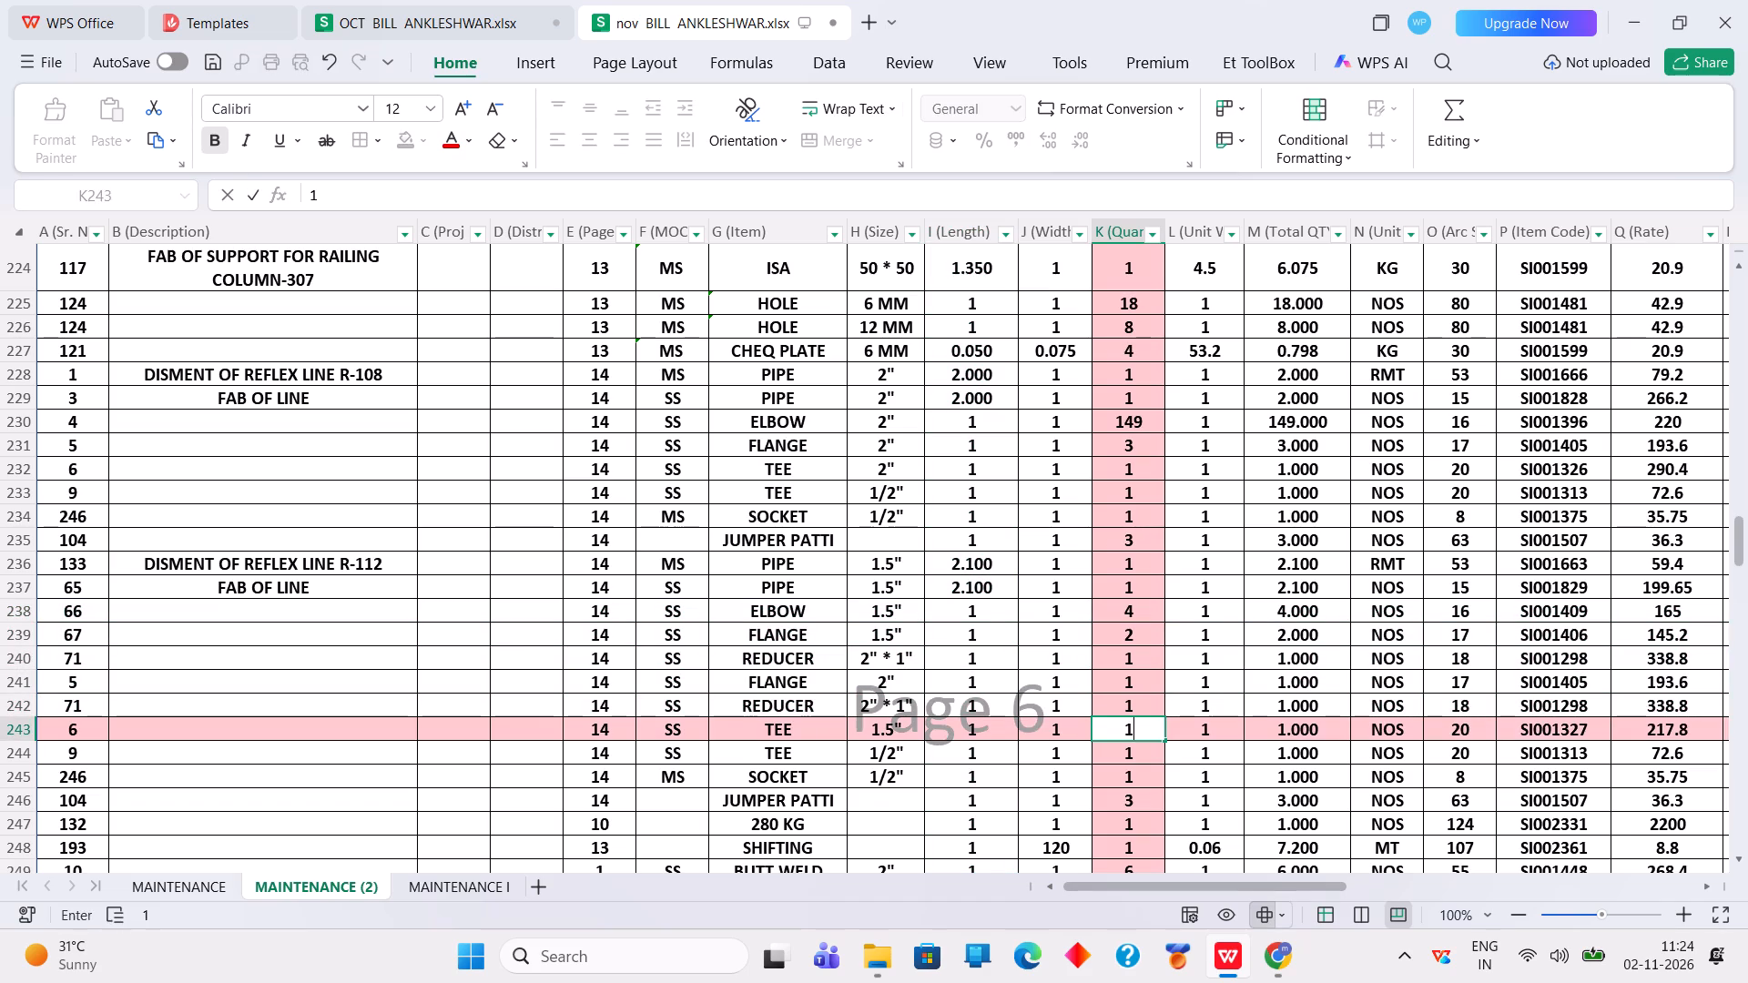
pyautogui.press('1')
pyautogui.press('Return')
pyautogui.press('1')
pyautogui.press('Return')
pyautogui.press('3')
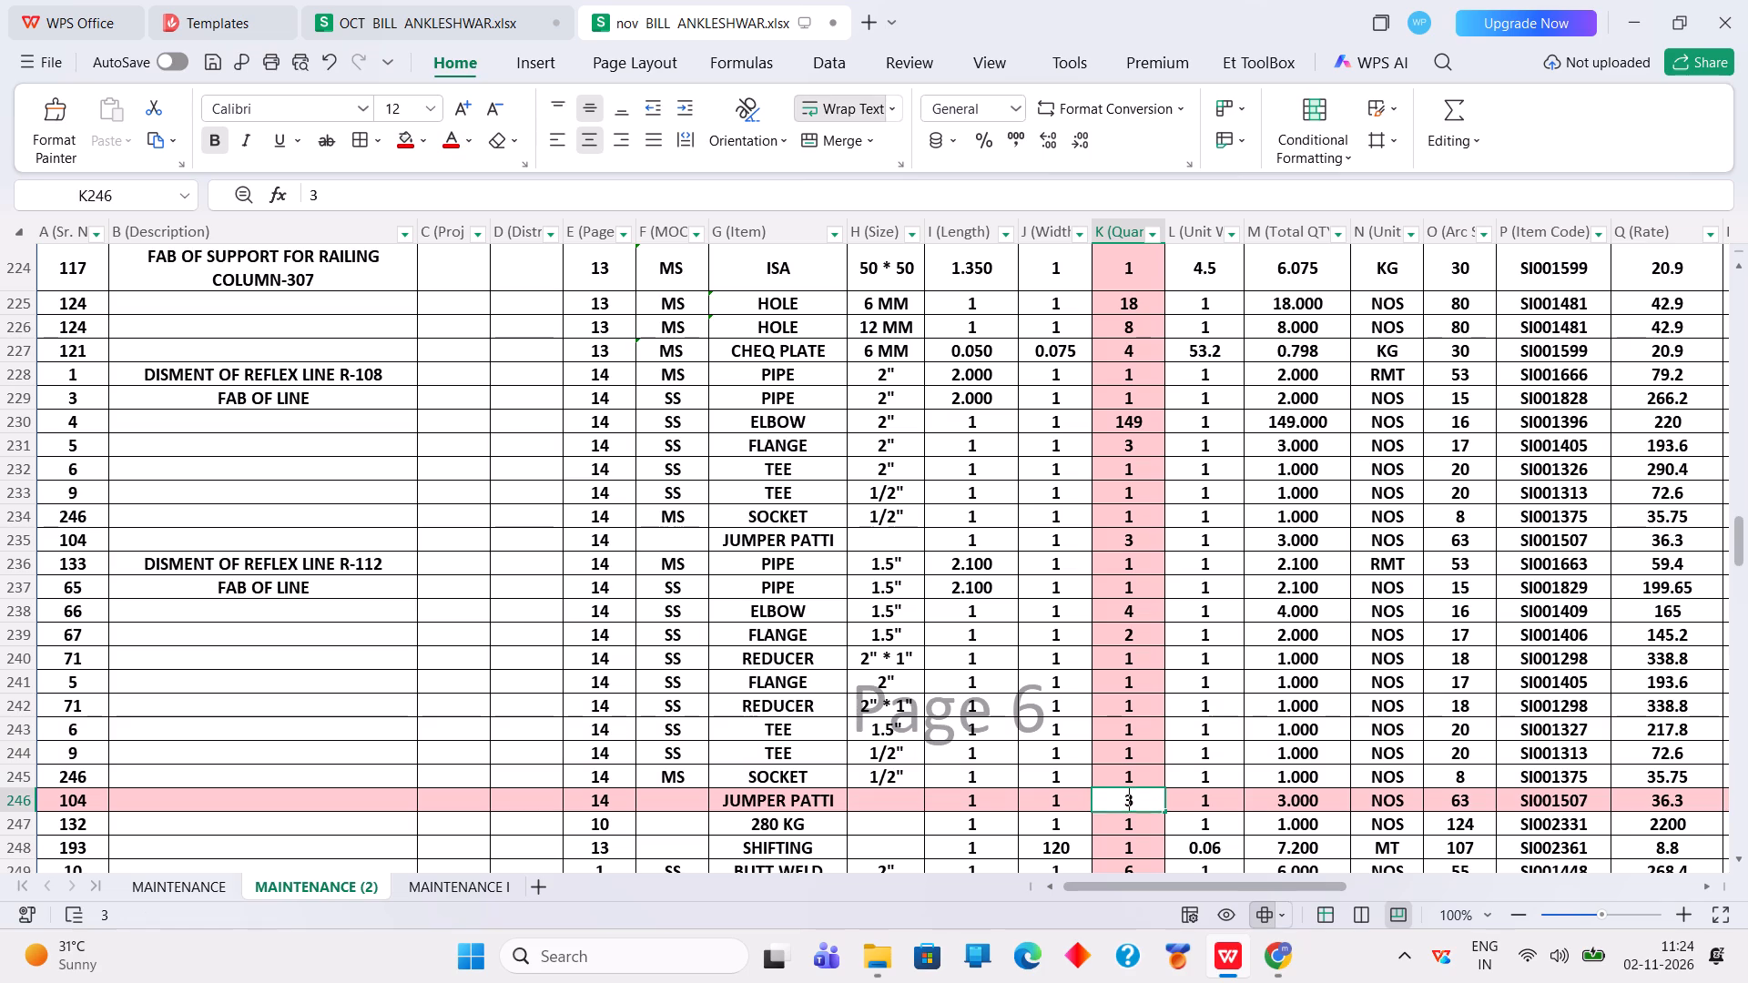
pyautogui.press('Return')
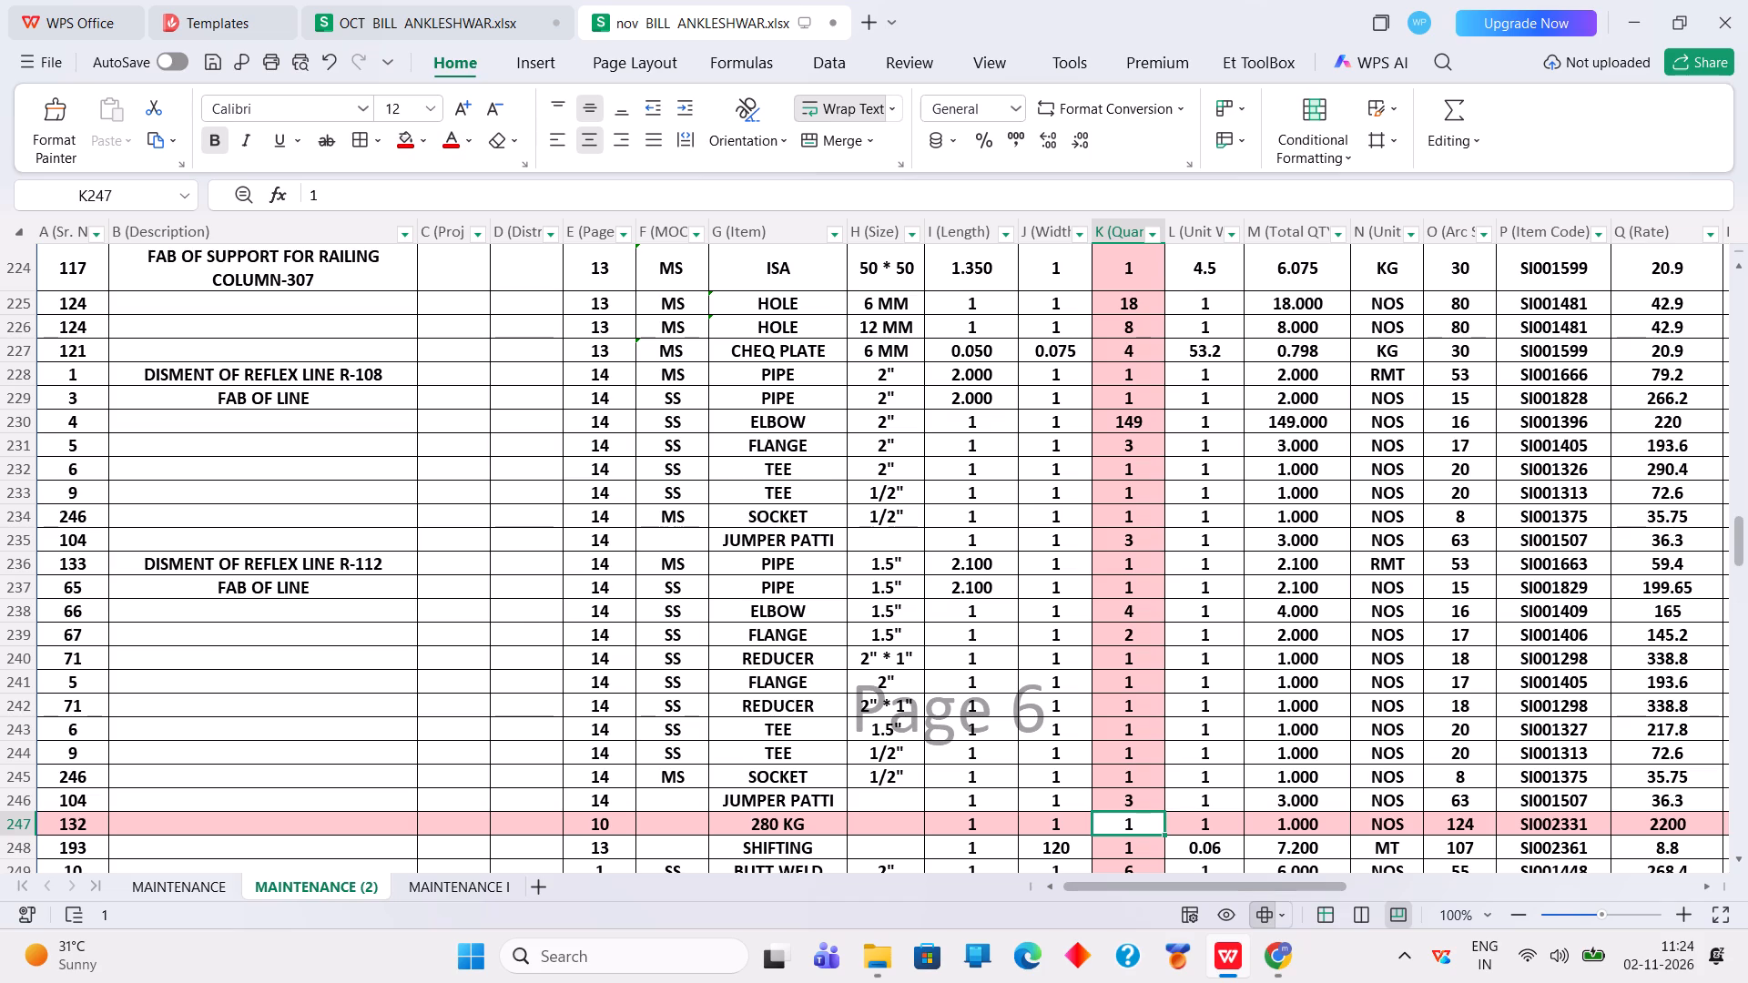
# Set the page number in row 247 to 15.
pyautogui.click(611, 820)
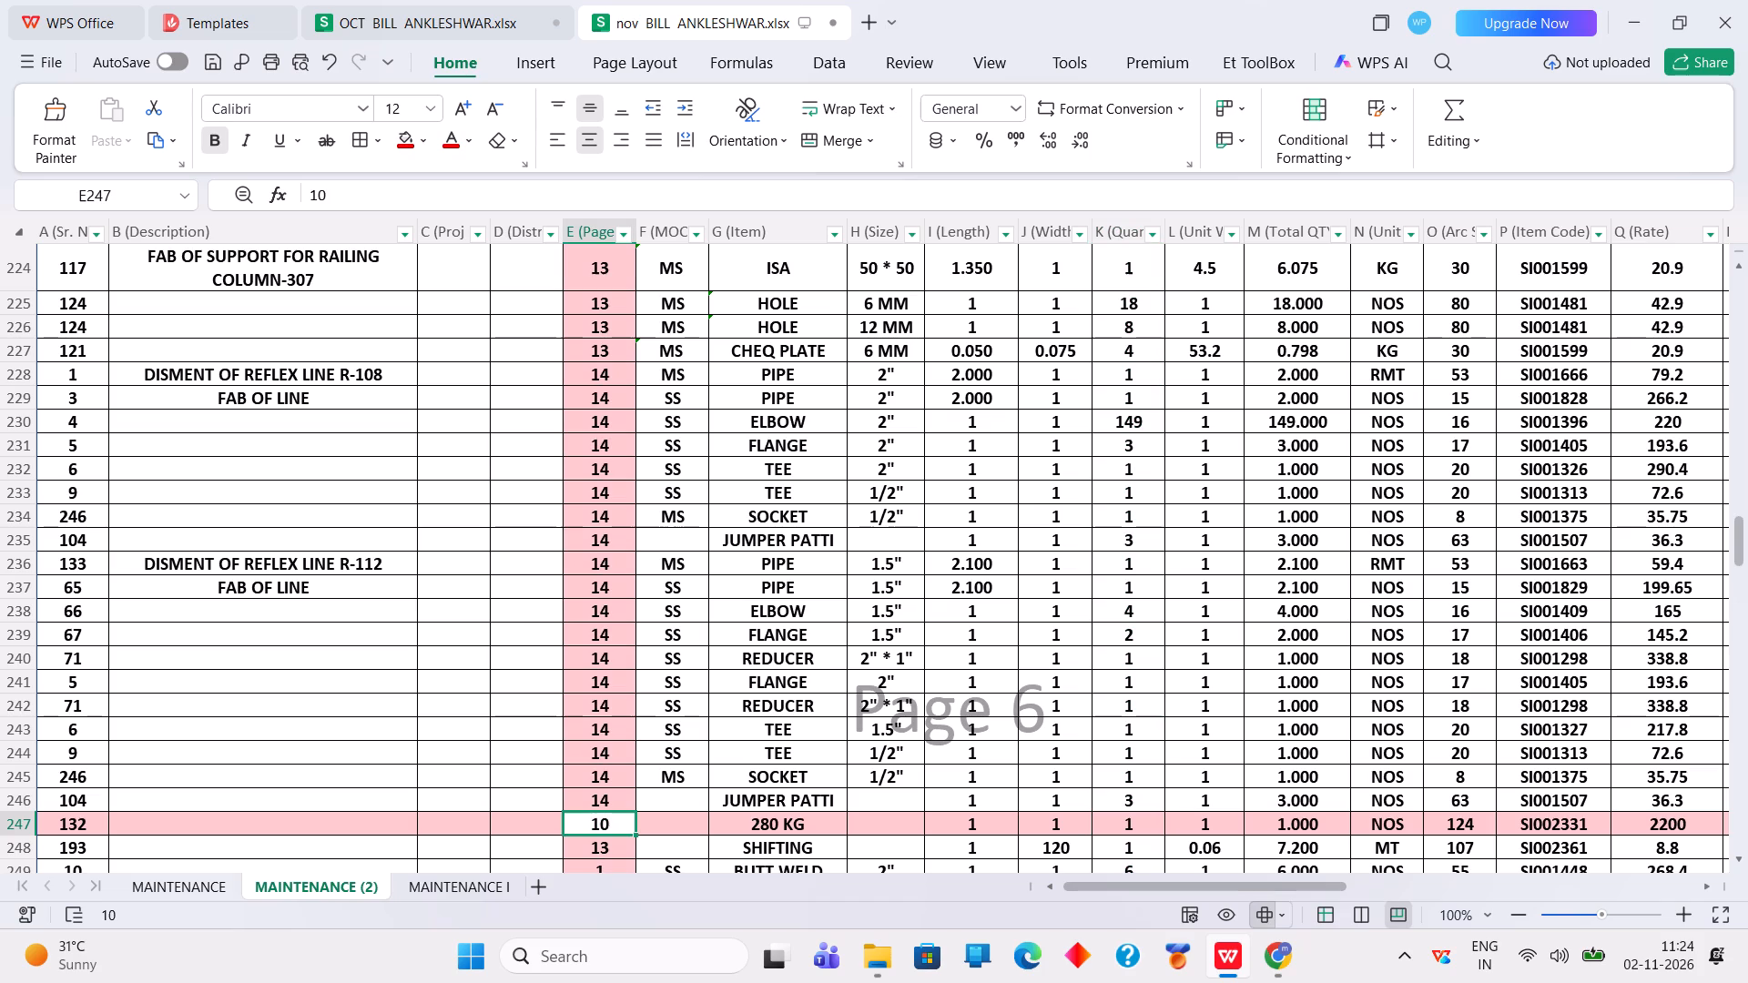
pyautogui.write('15')
pyautogui.press('Return')
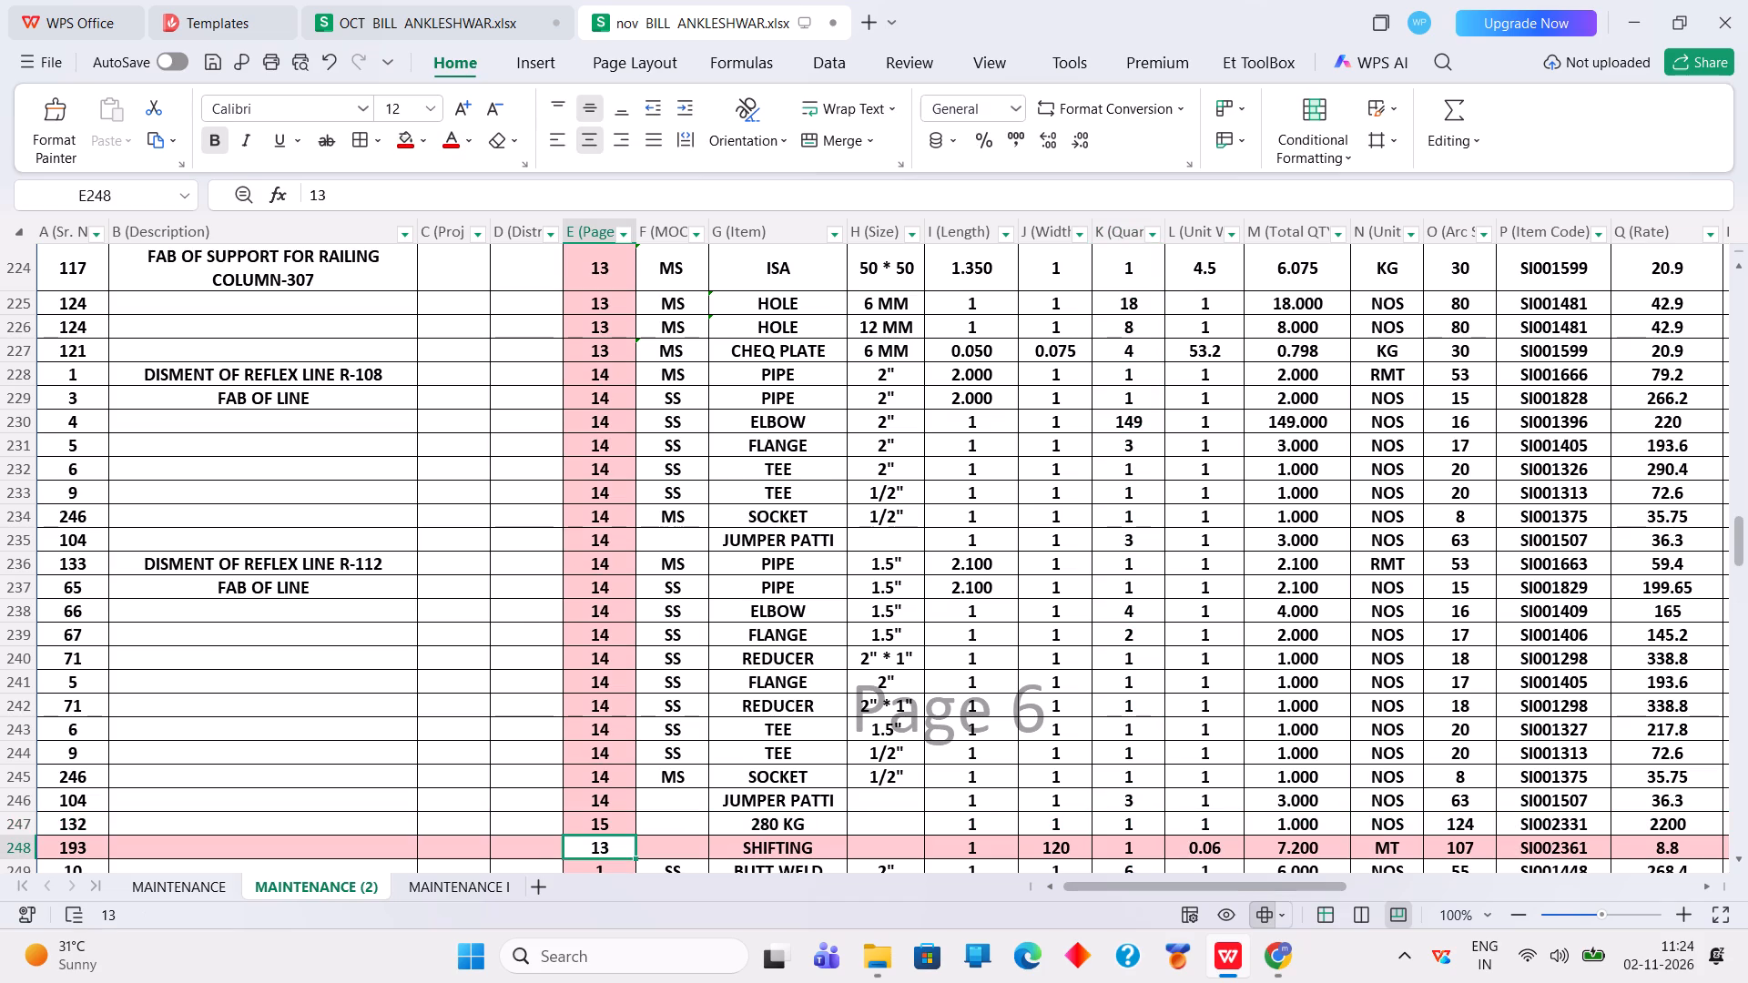
# Change the item in row 247 to 250 KG.
pyautogui.click(337, 828)
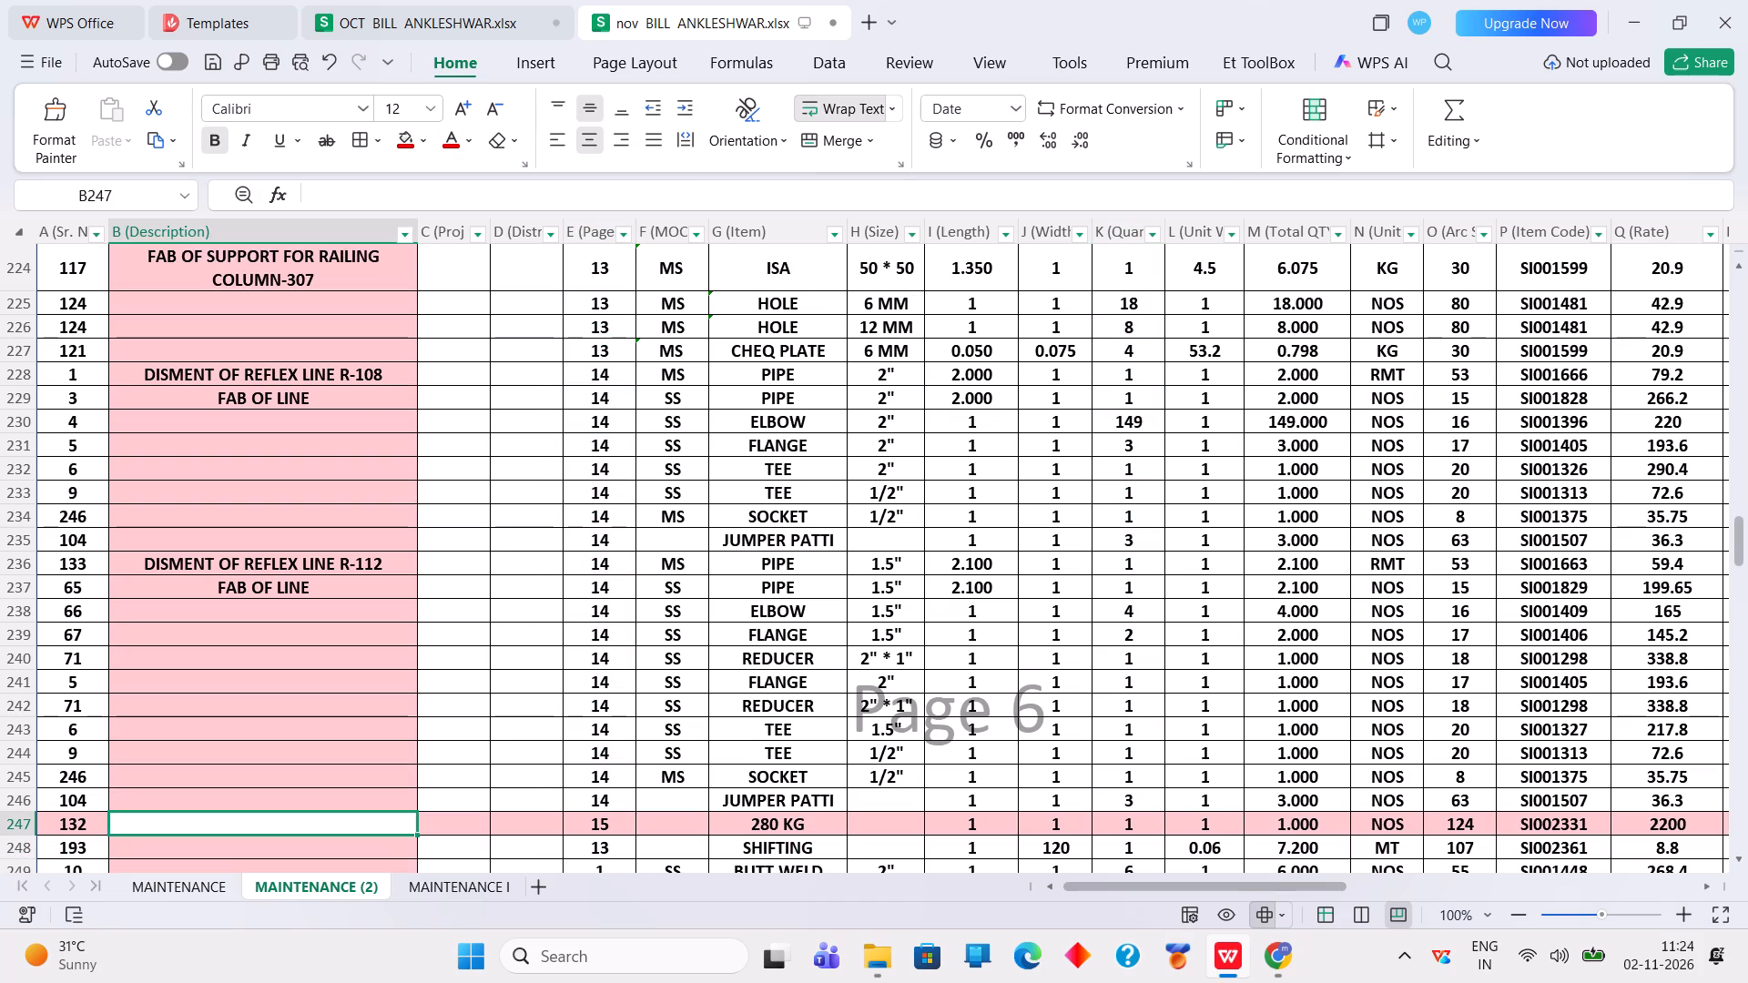
pyautogui.click(783, 826)
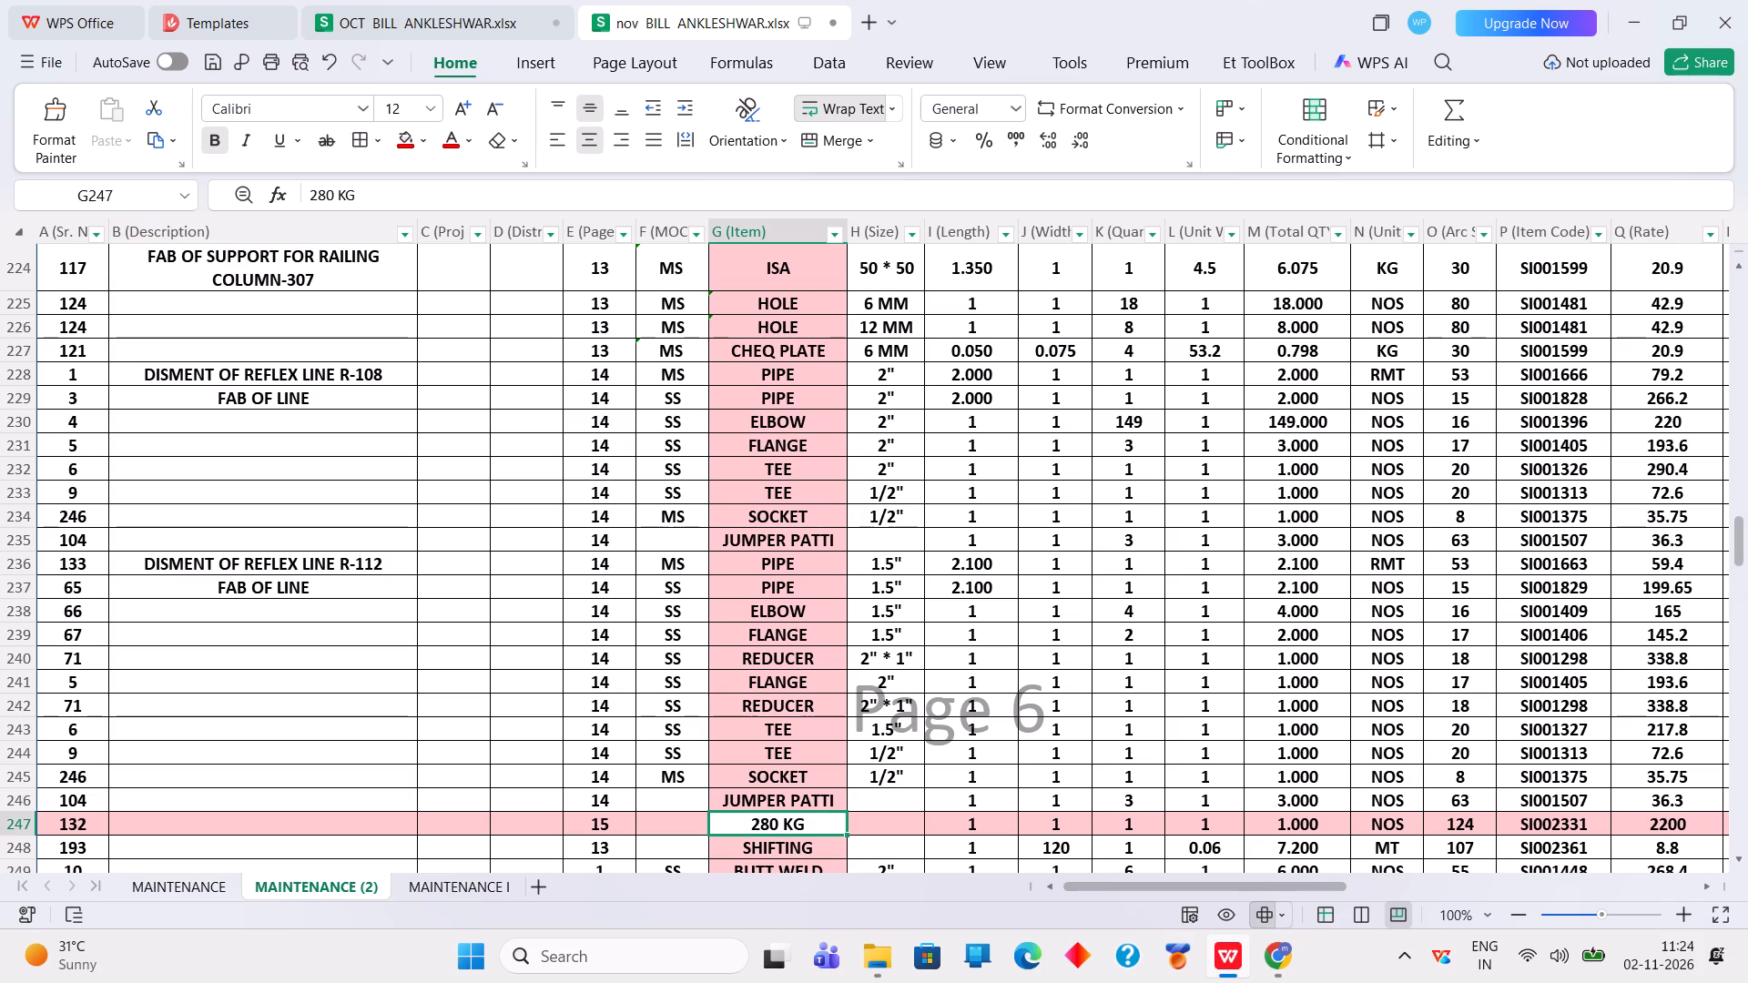
pyautogui.write('250')
pyautogui.press('space')
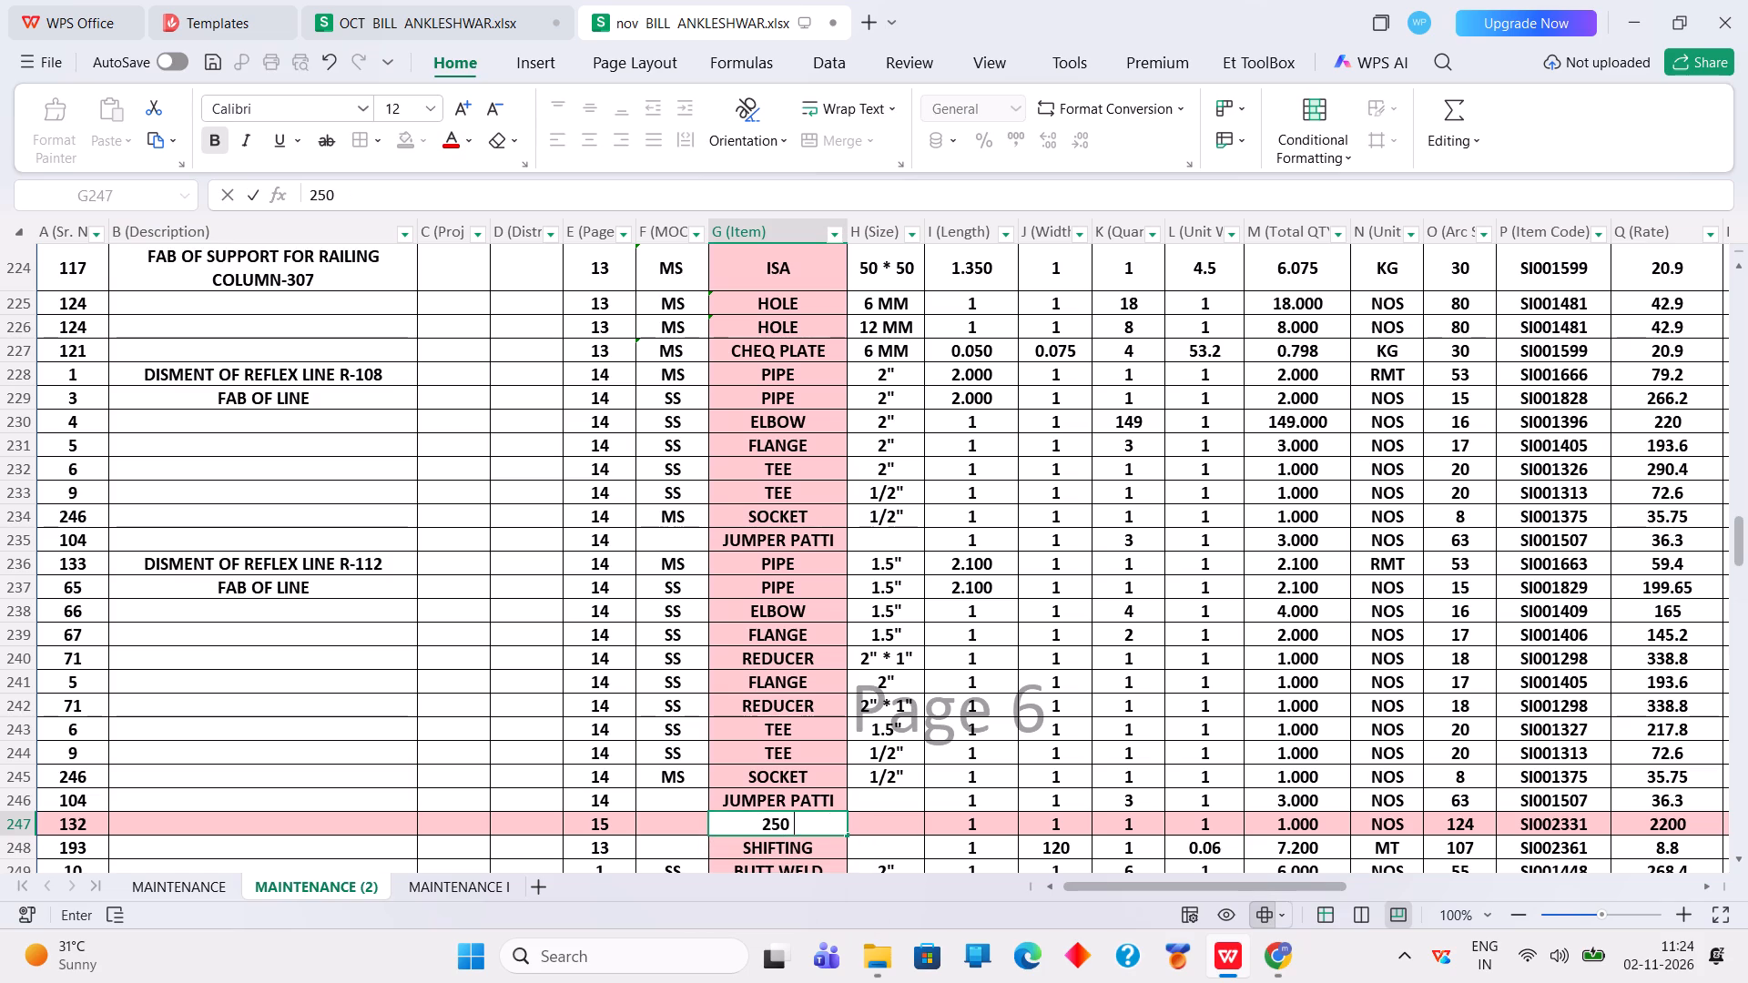
pyautogui.write('KG')
pyautogui.press('Return')
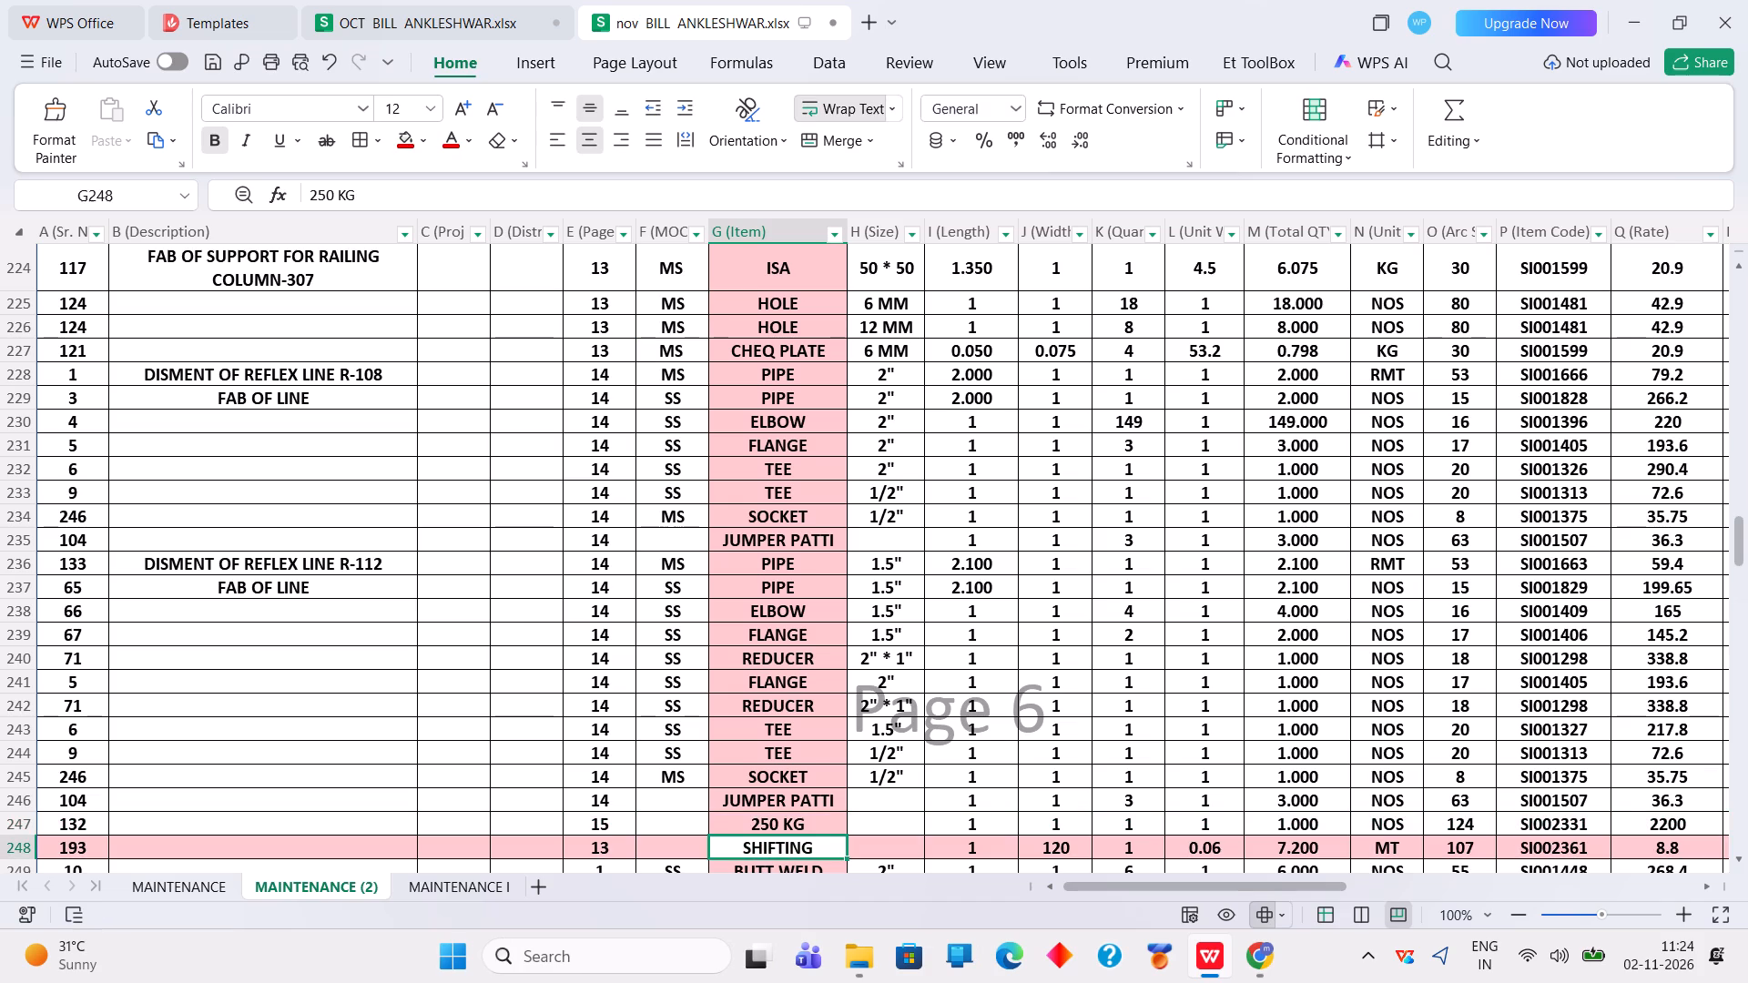
# Change the items in rows 251 and 252 to 250 KG.
pyautogui.press('Return')
pyautogui.press('Return')
pyautogui.press('Return')
pyautogui.write('250')
pyautogui.press('space')
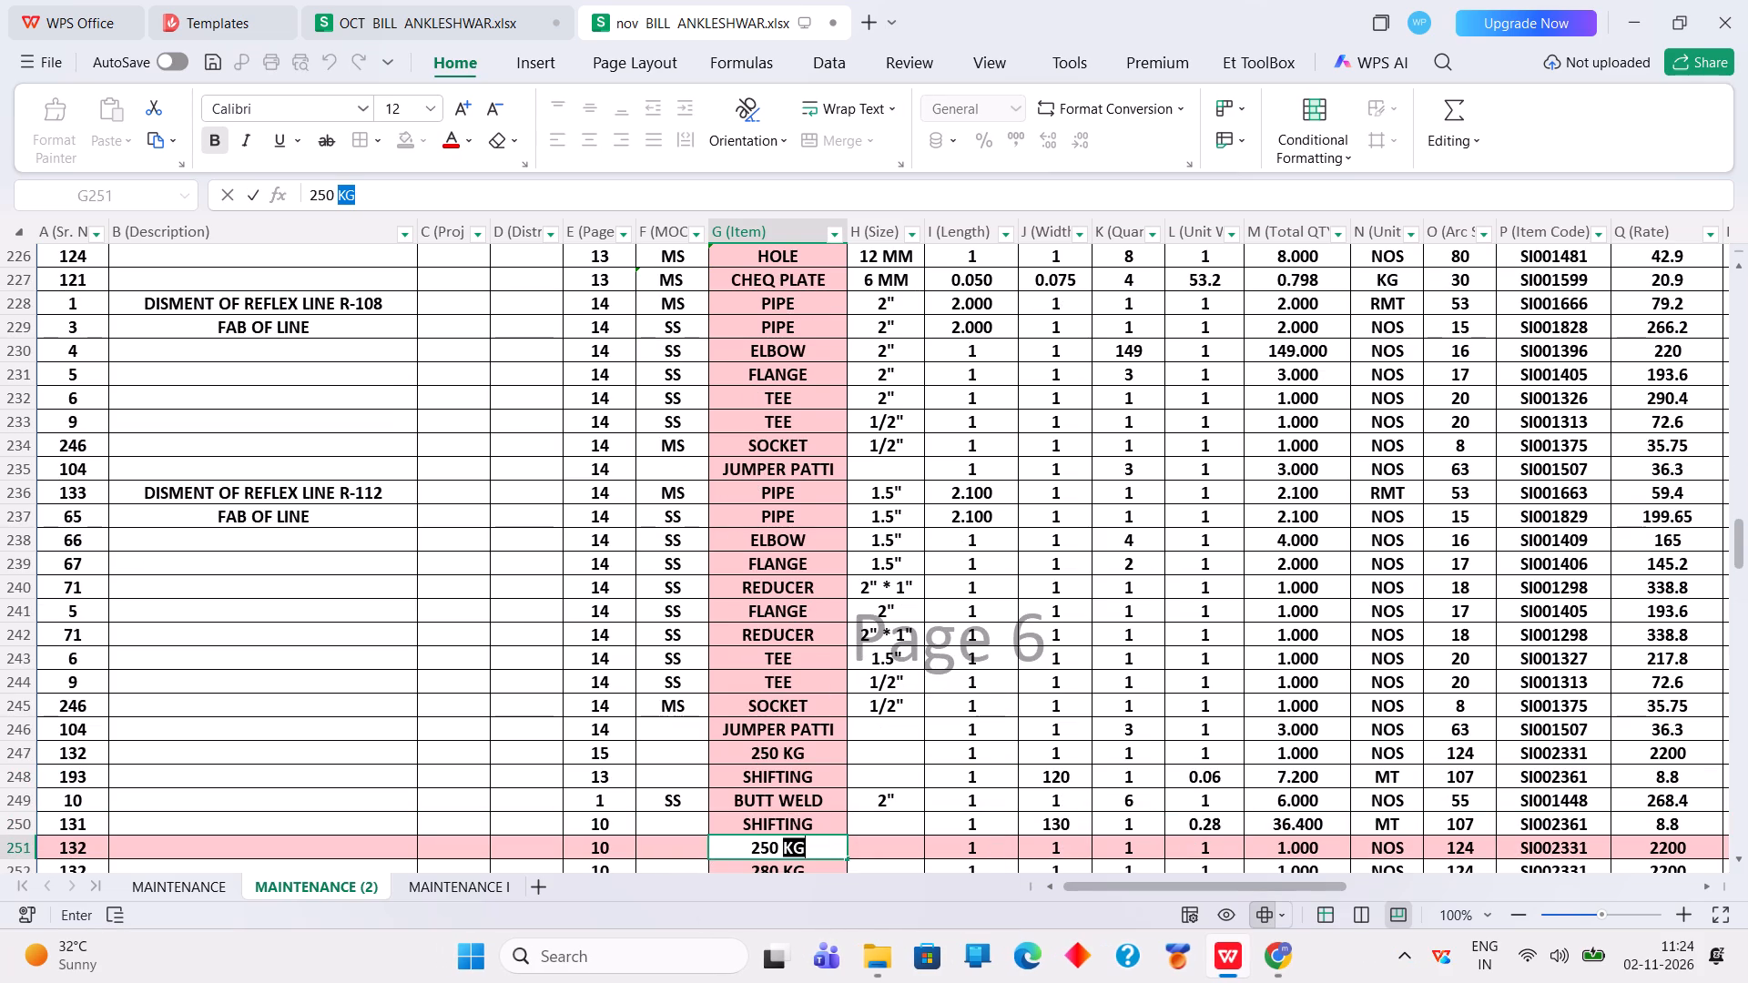
pyautogui.write('KG')
pyautogui.press('Return')
pyautogui.write('250')
pyautogui.press('space')
pyautogui.press('Return')
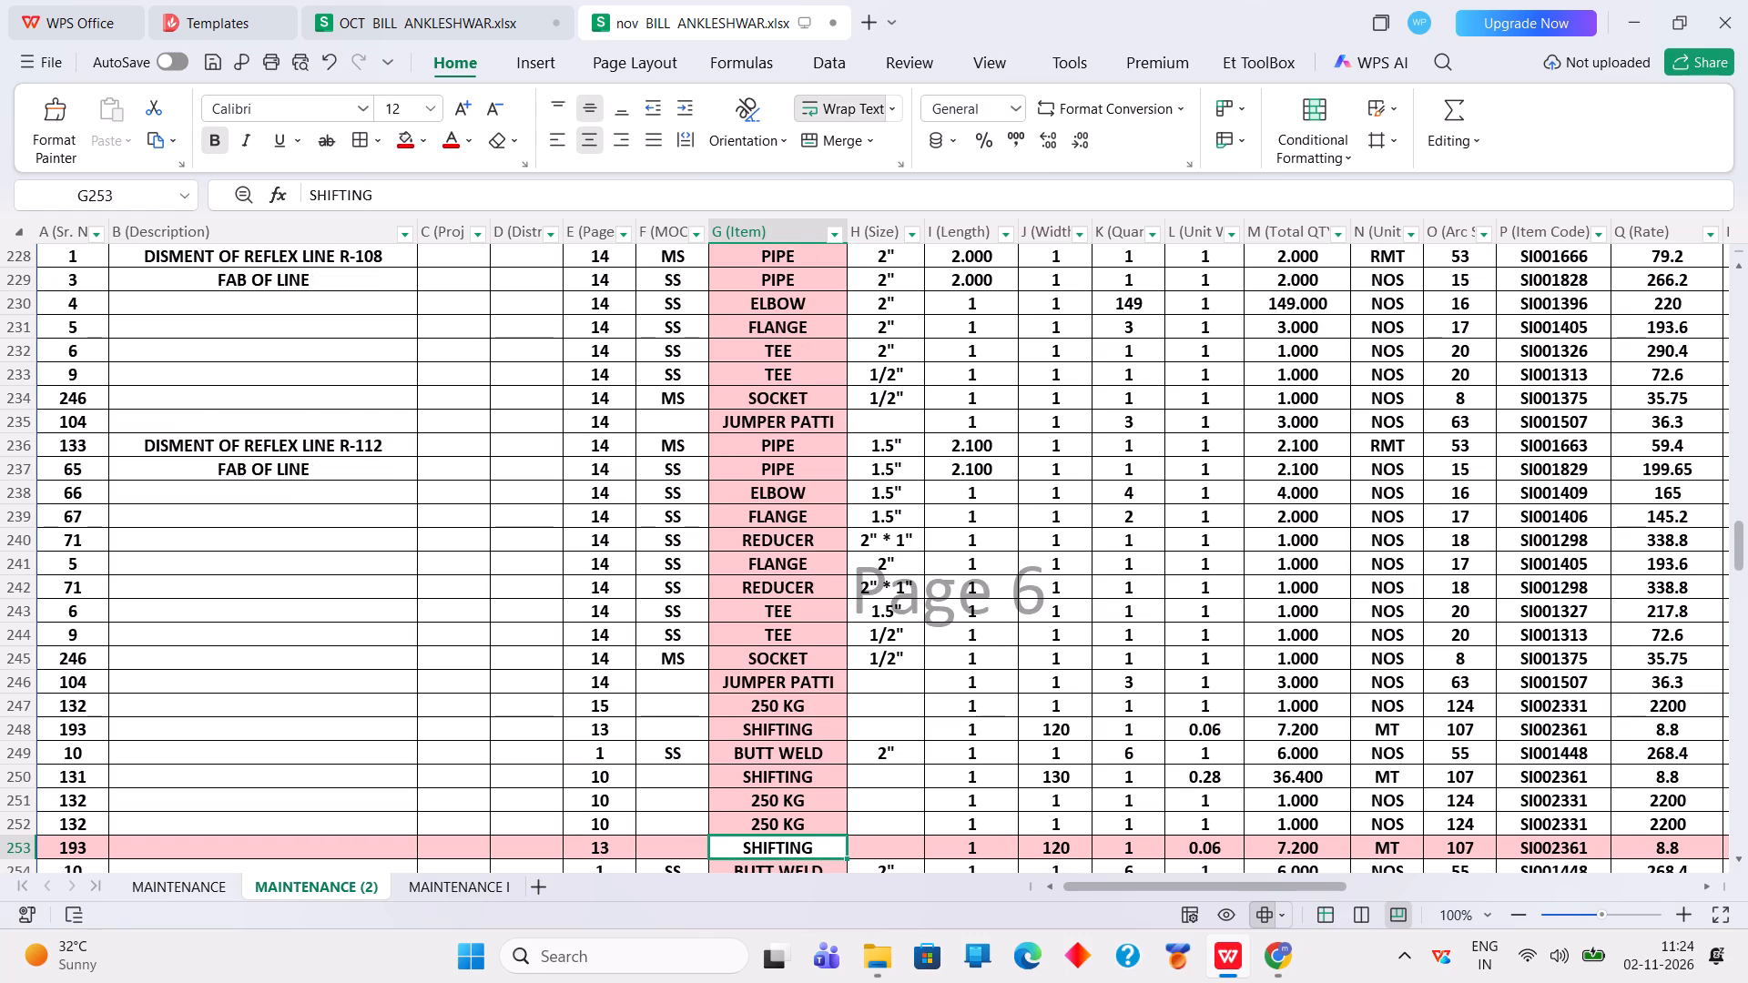
# Change the item in row 256 to 250 KG.
pyautogui.press('Return')
pyautogui.press('Return')
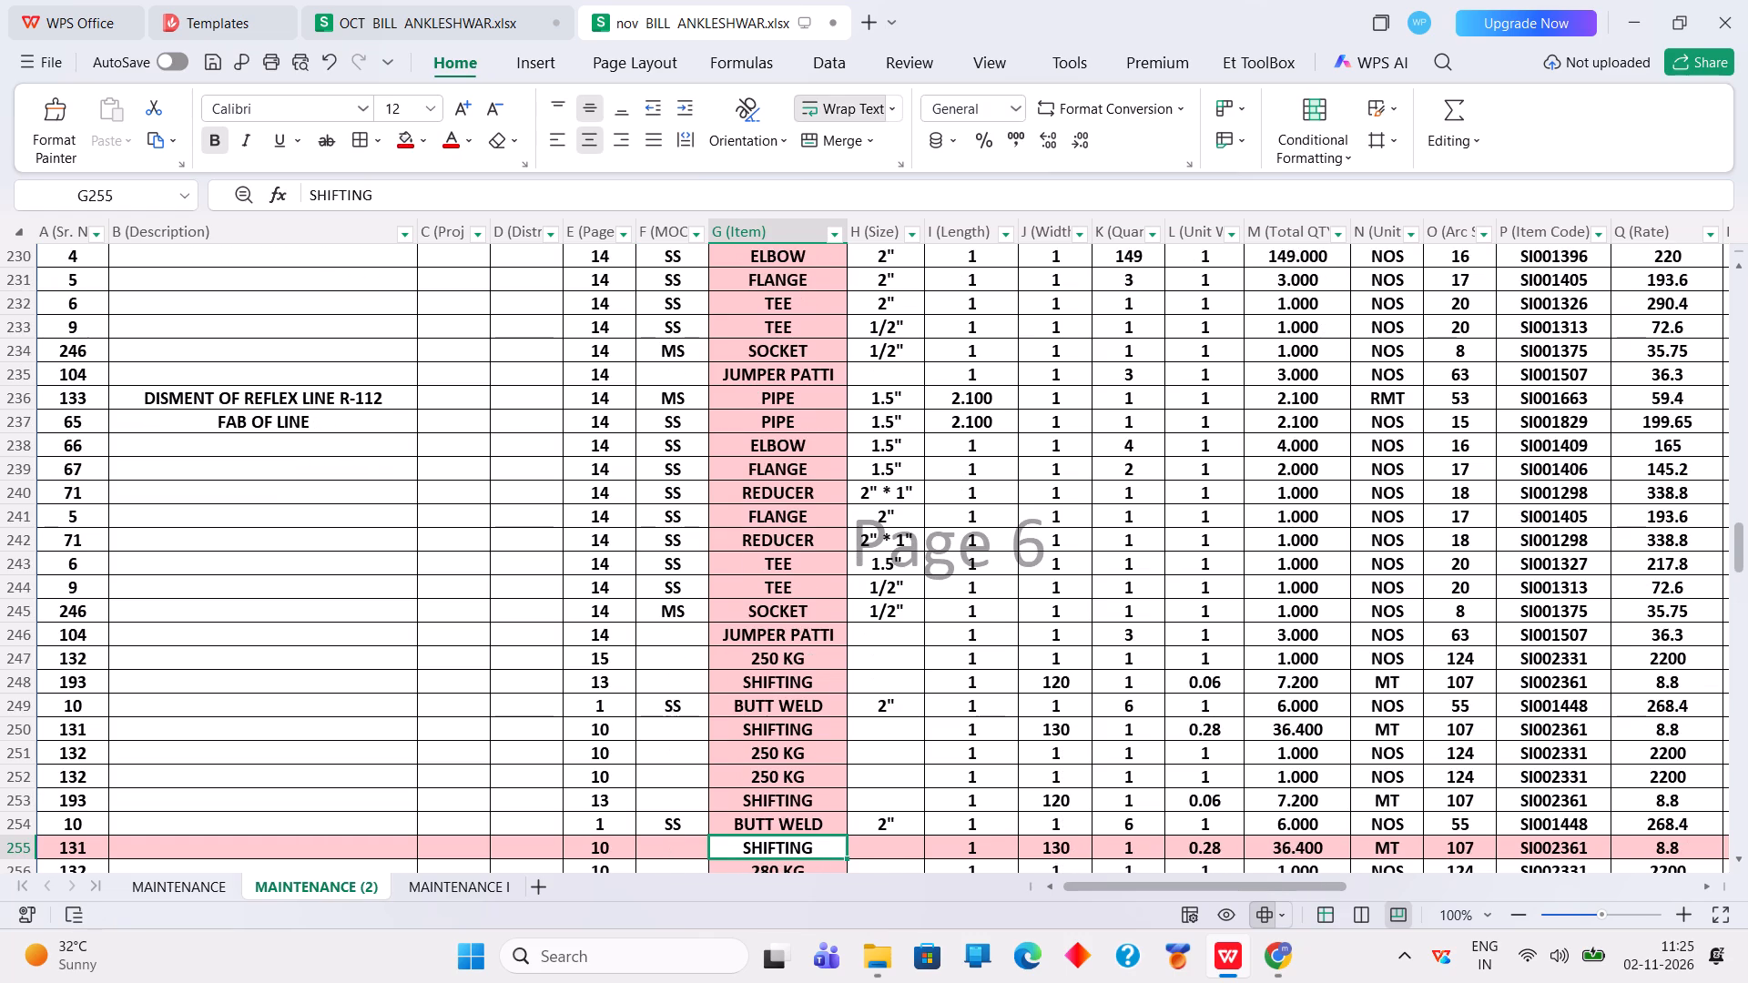
pyautogui.press('Return')
pyautogui.write('250')
pyautogui.press('space')
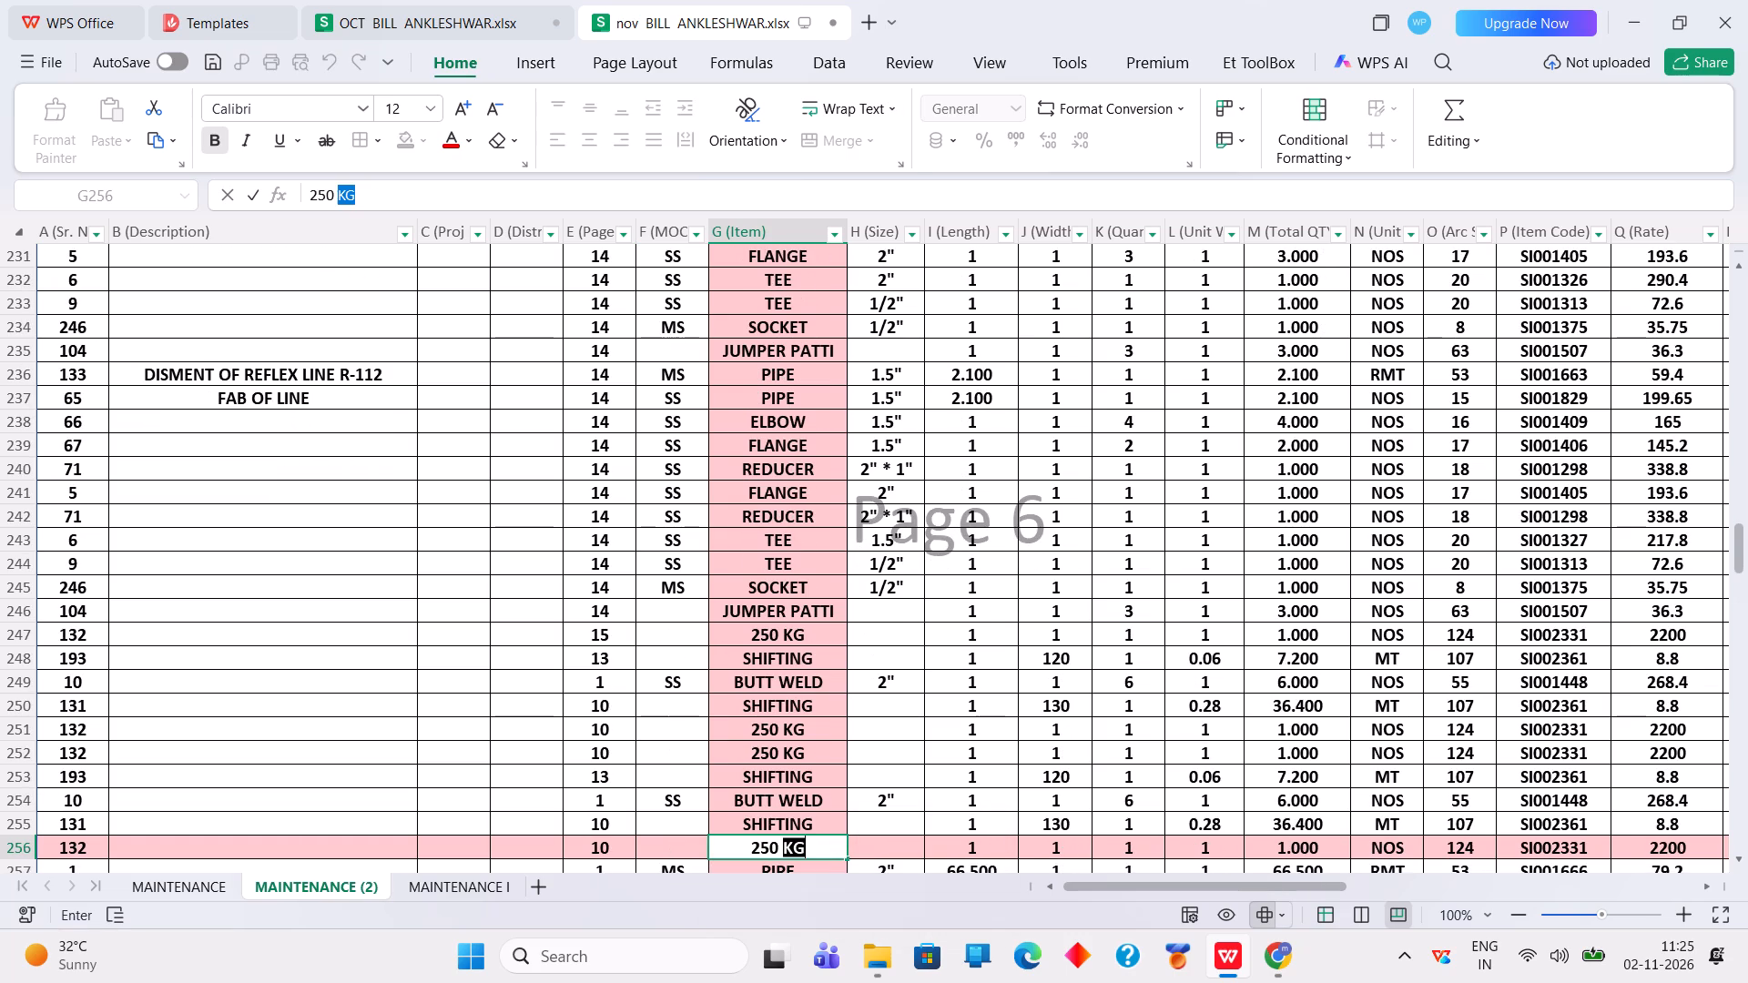
pyautogui.press('Return')
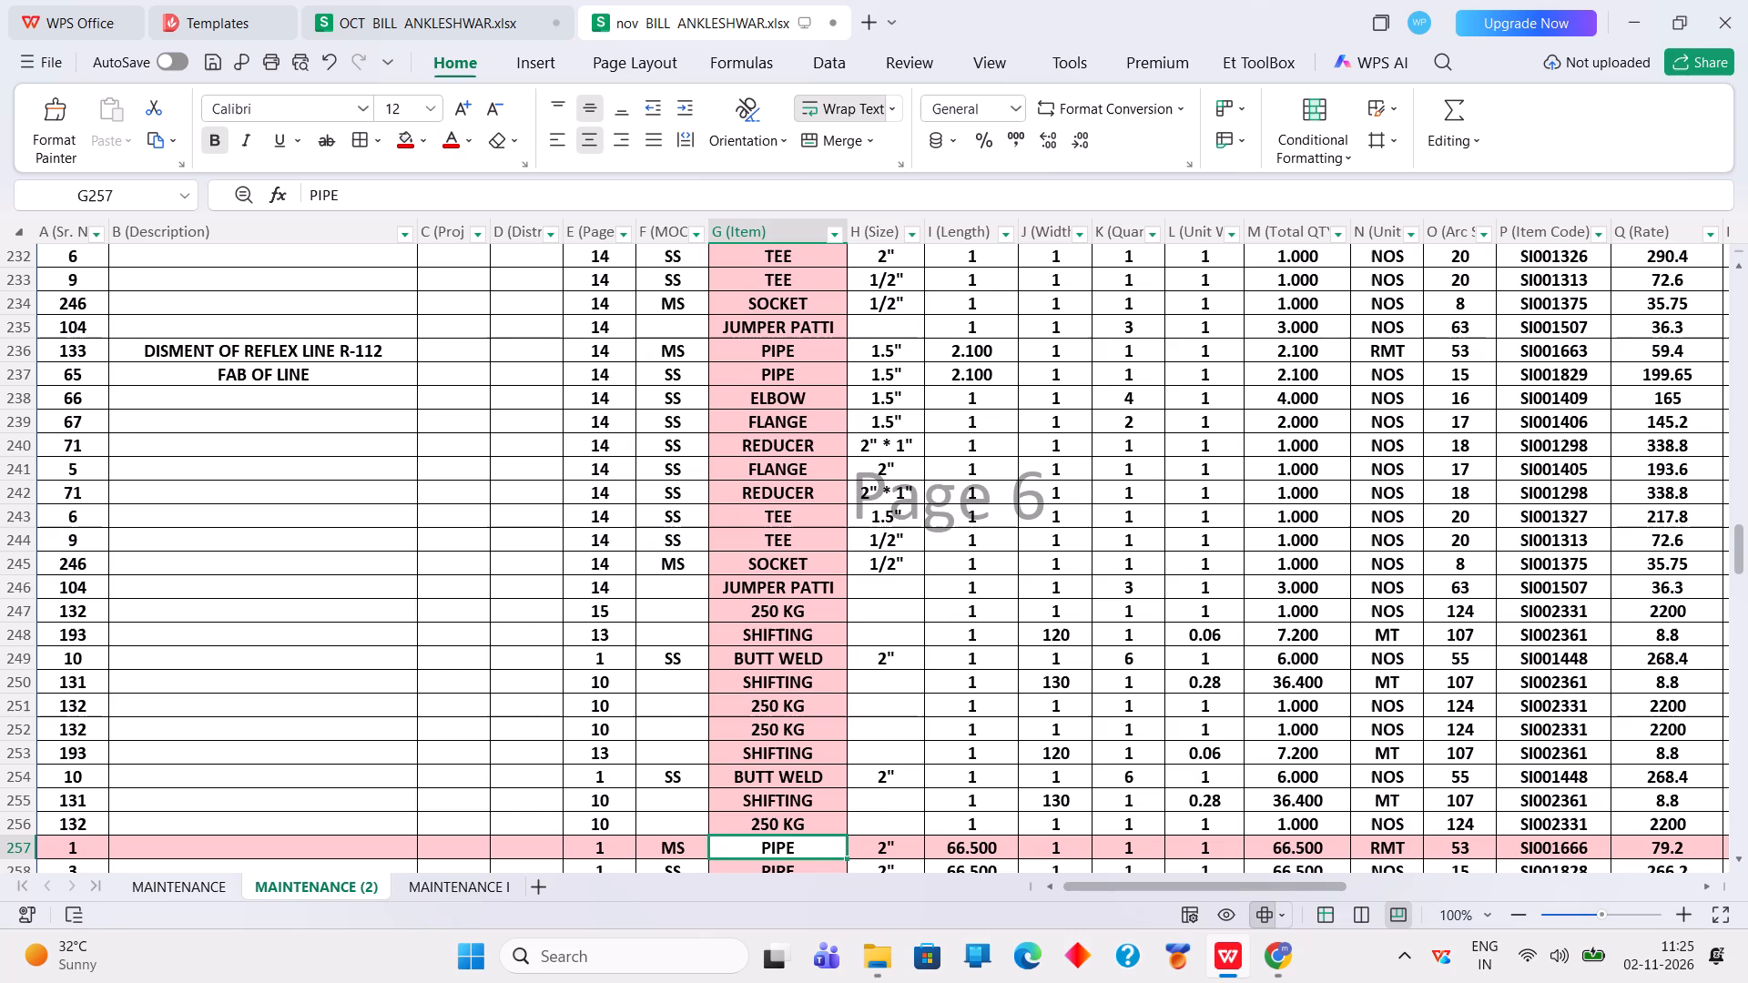
pyautogui.press('Return')
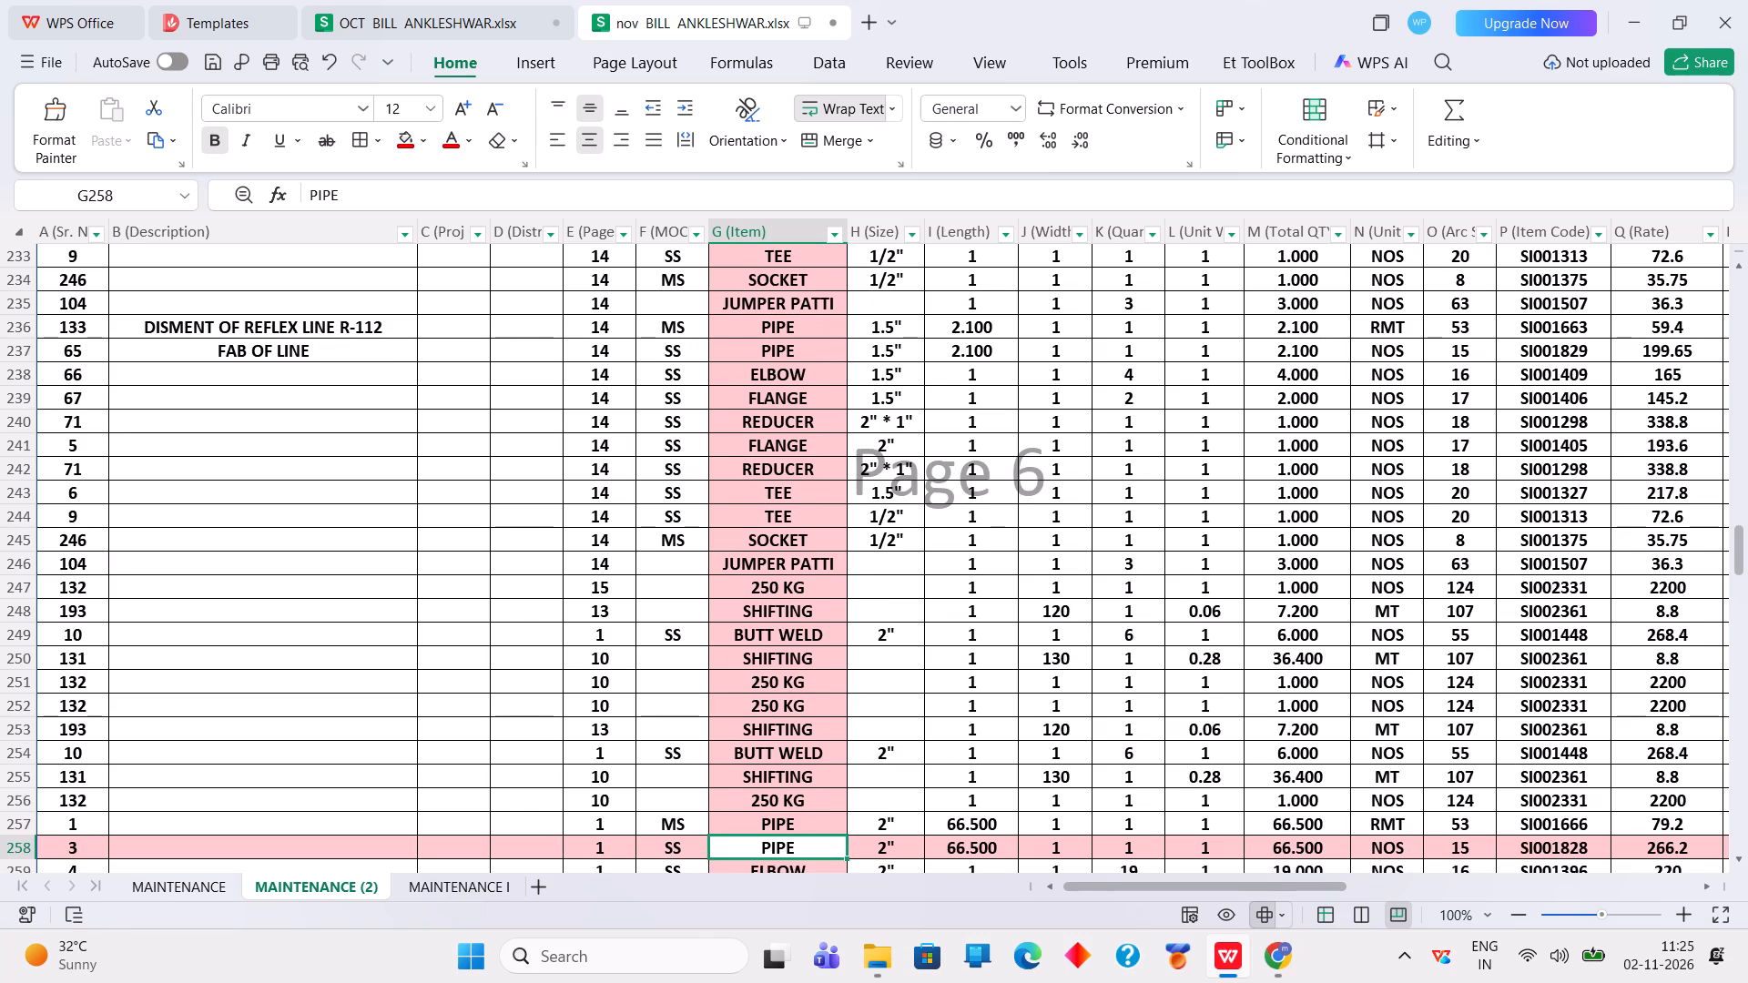
# Enter the description DISMENT OF ML TANK -201 for the 250 KG item in row 247.
pyautogui.click(854, 571)
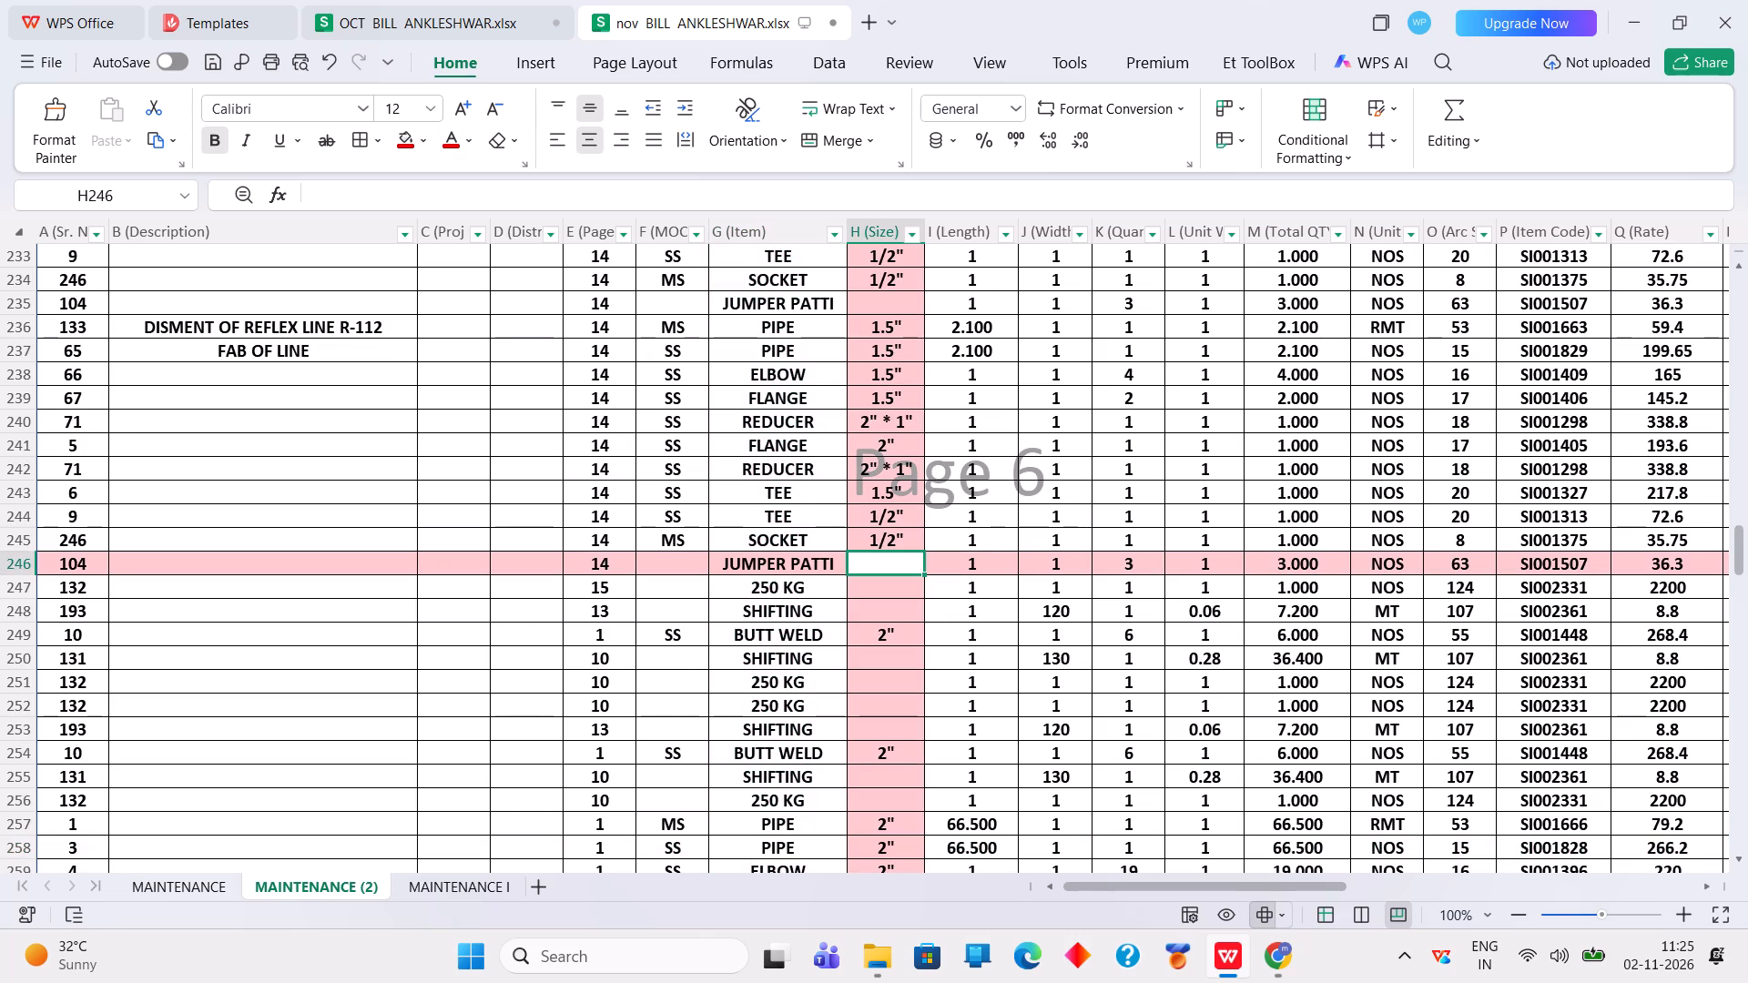
pyautogui.click(257, 588)
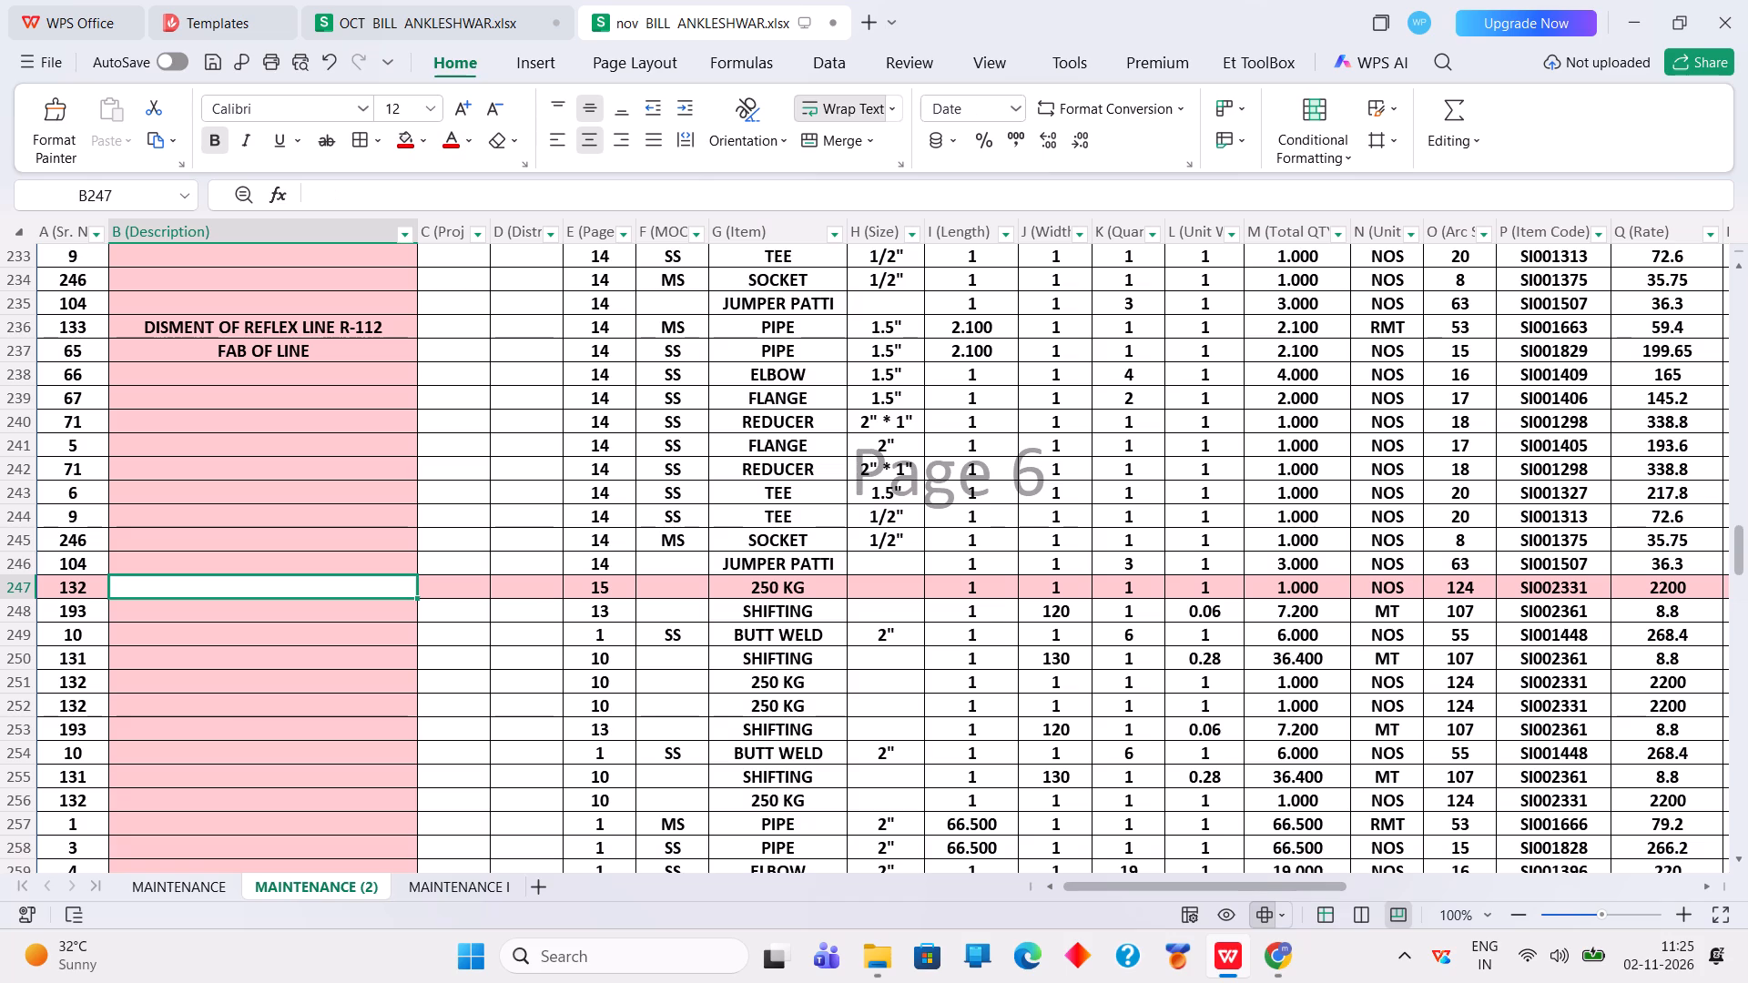
pyautogui.write('DIS')
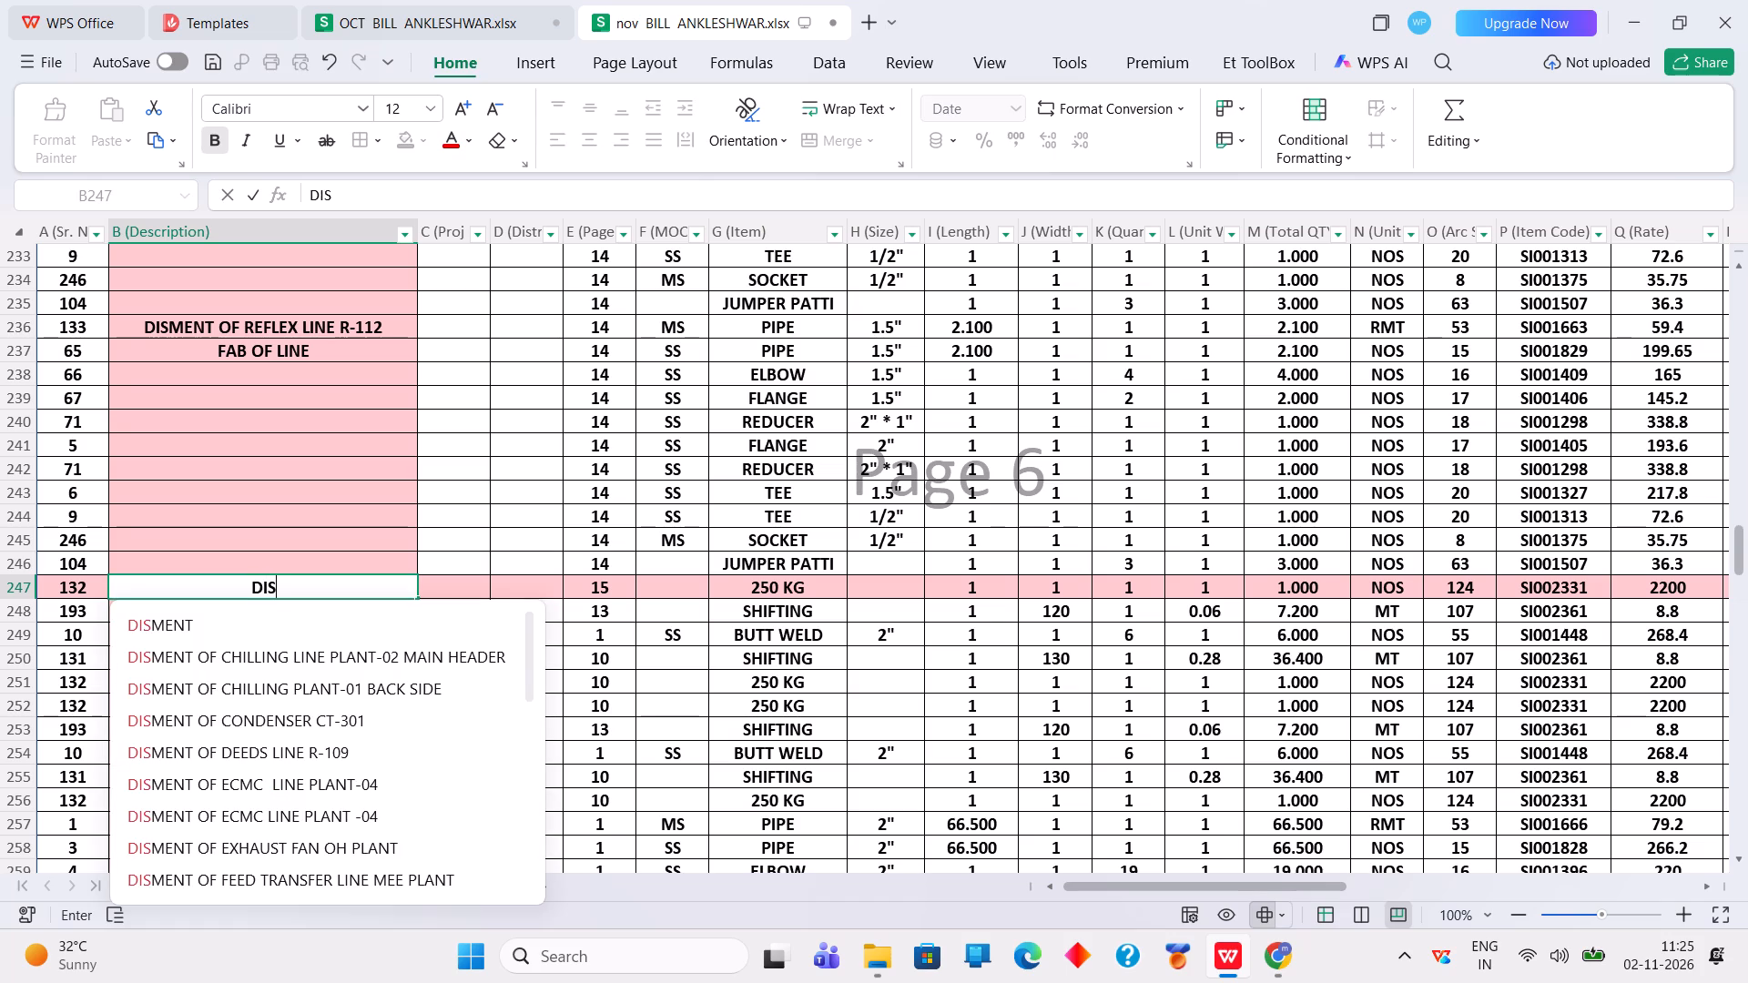
pyautogui.write('MENT')
pyautogui.press('space')
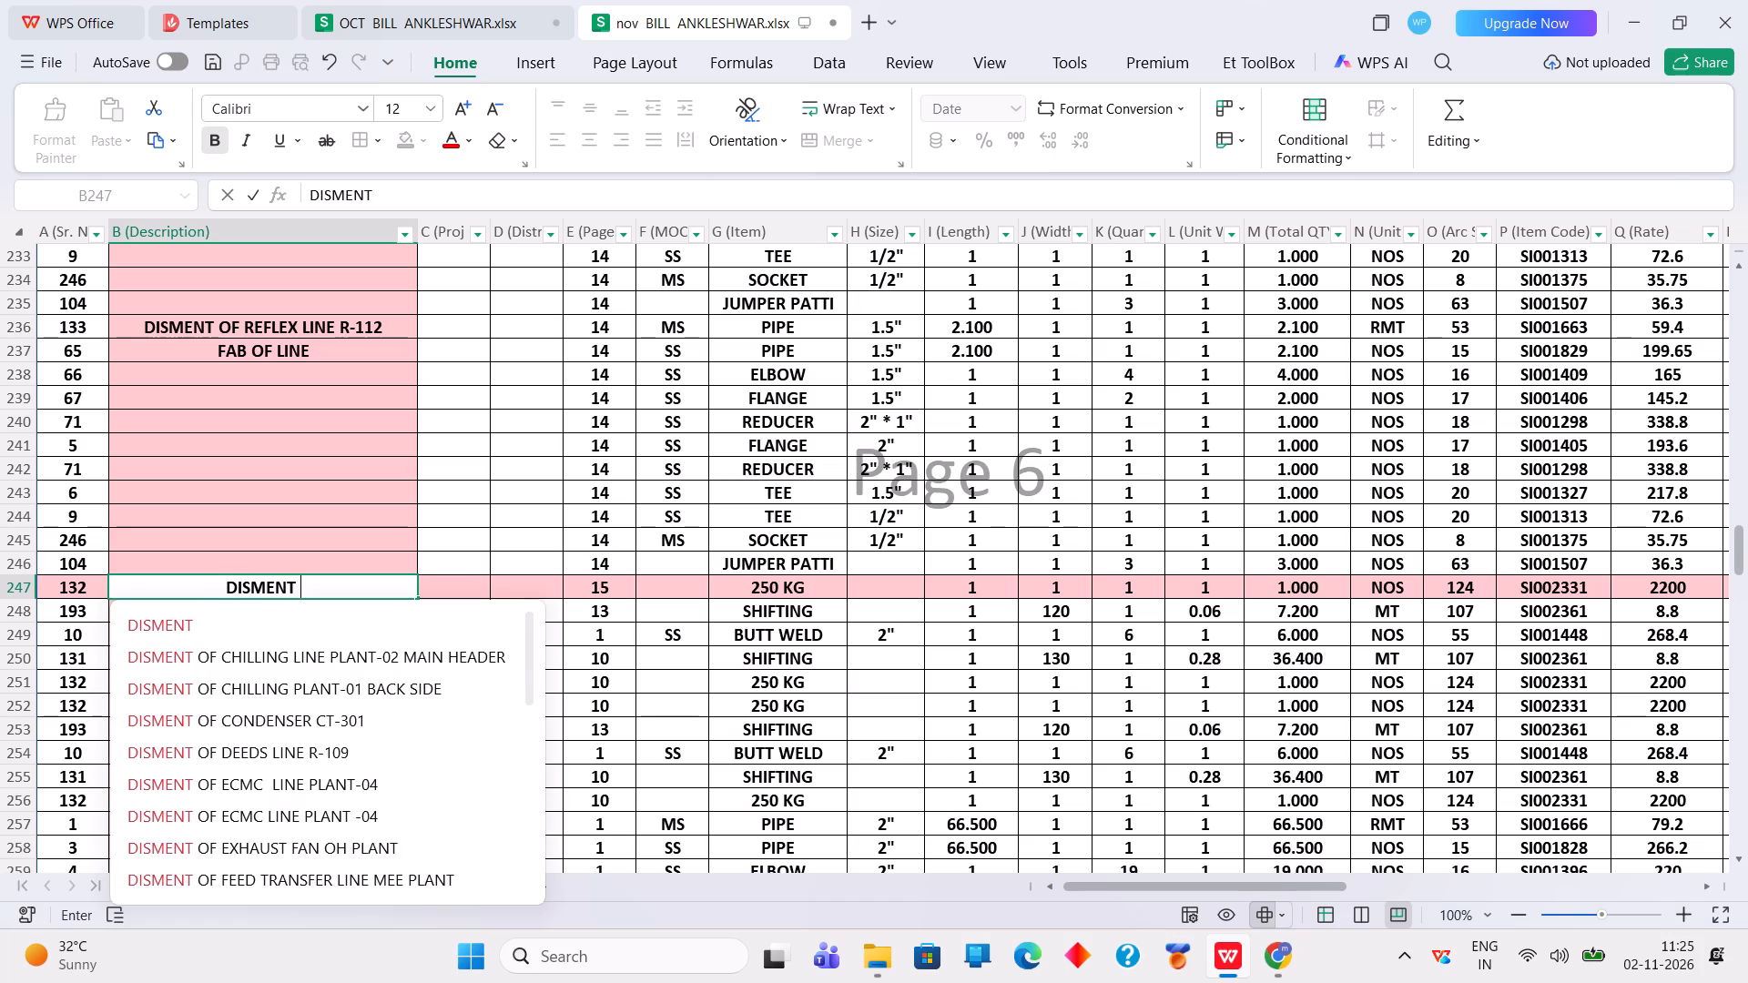
pyautogui.write('OF')
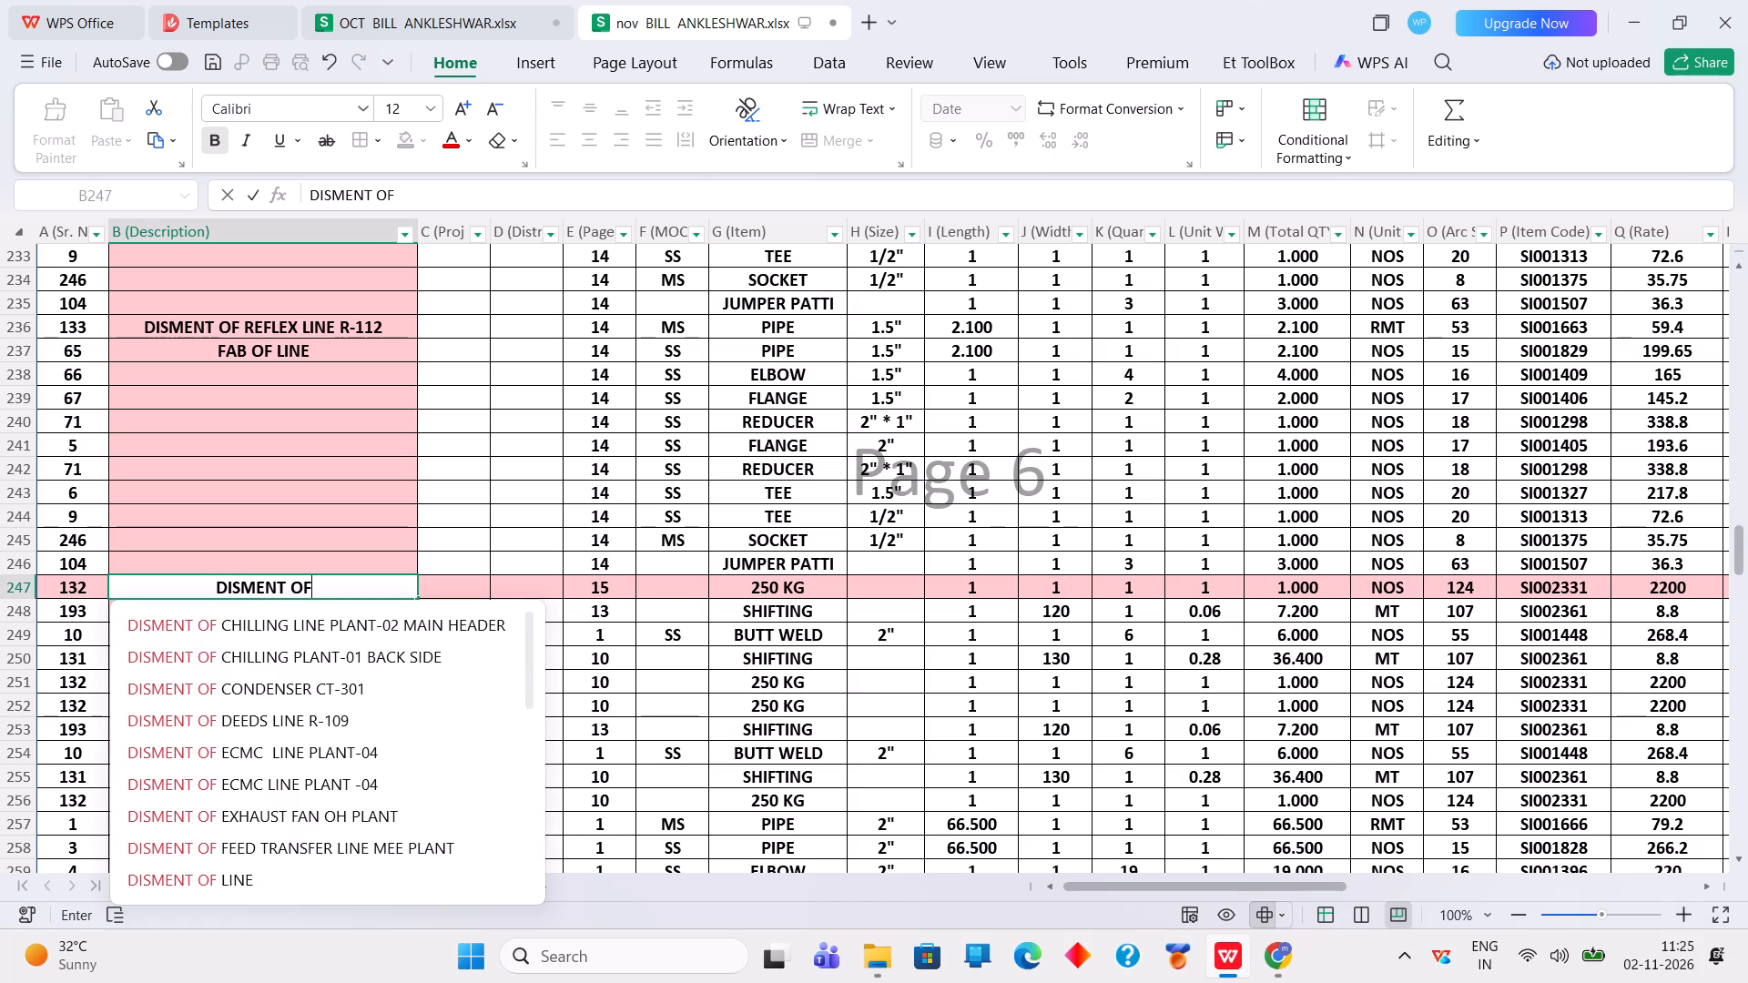
pyautogui.press('space')
pyautogui.write('ML TANK -201')
pyautogui.press('Return')
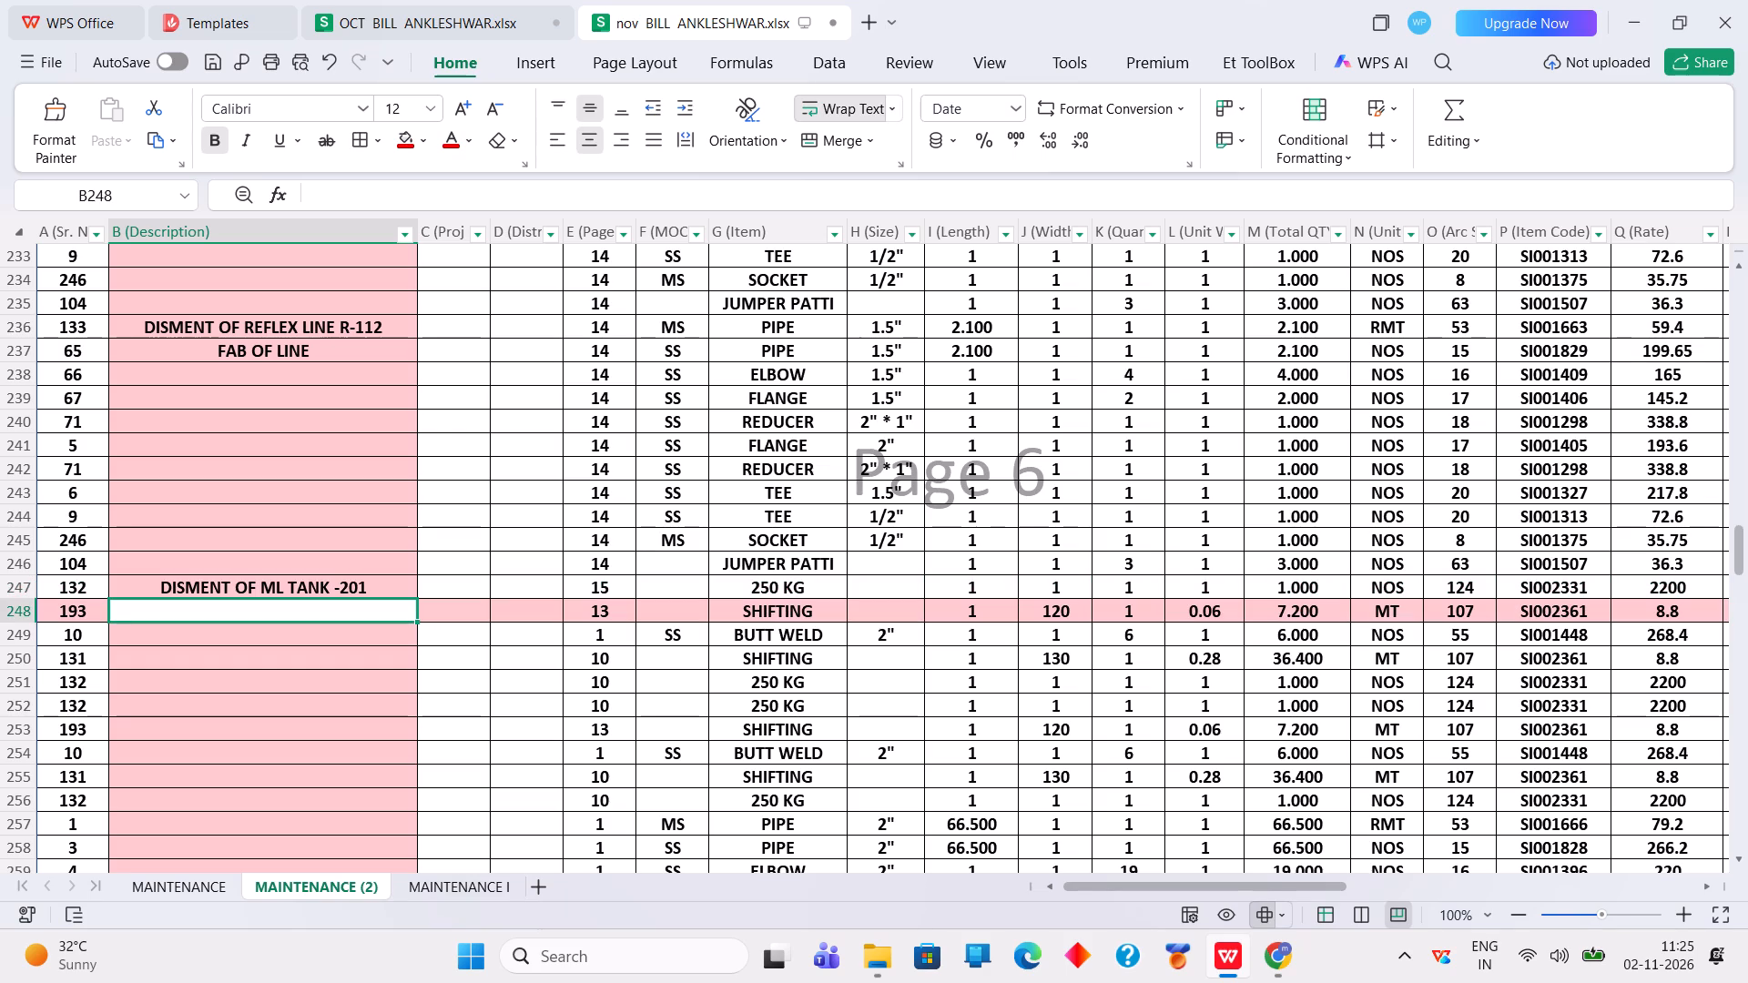
# Enter the description SHIFTING FROM B.L.A TO GATE NO 1 for the shifting item in row 248.
pyautogui.write('SHIF')
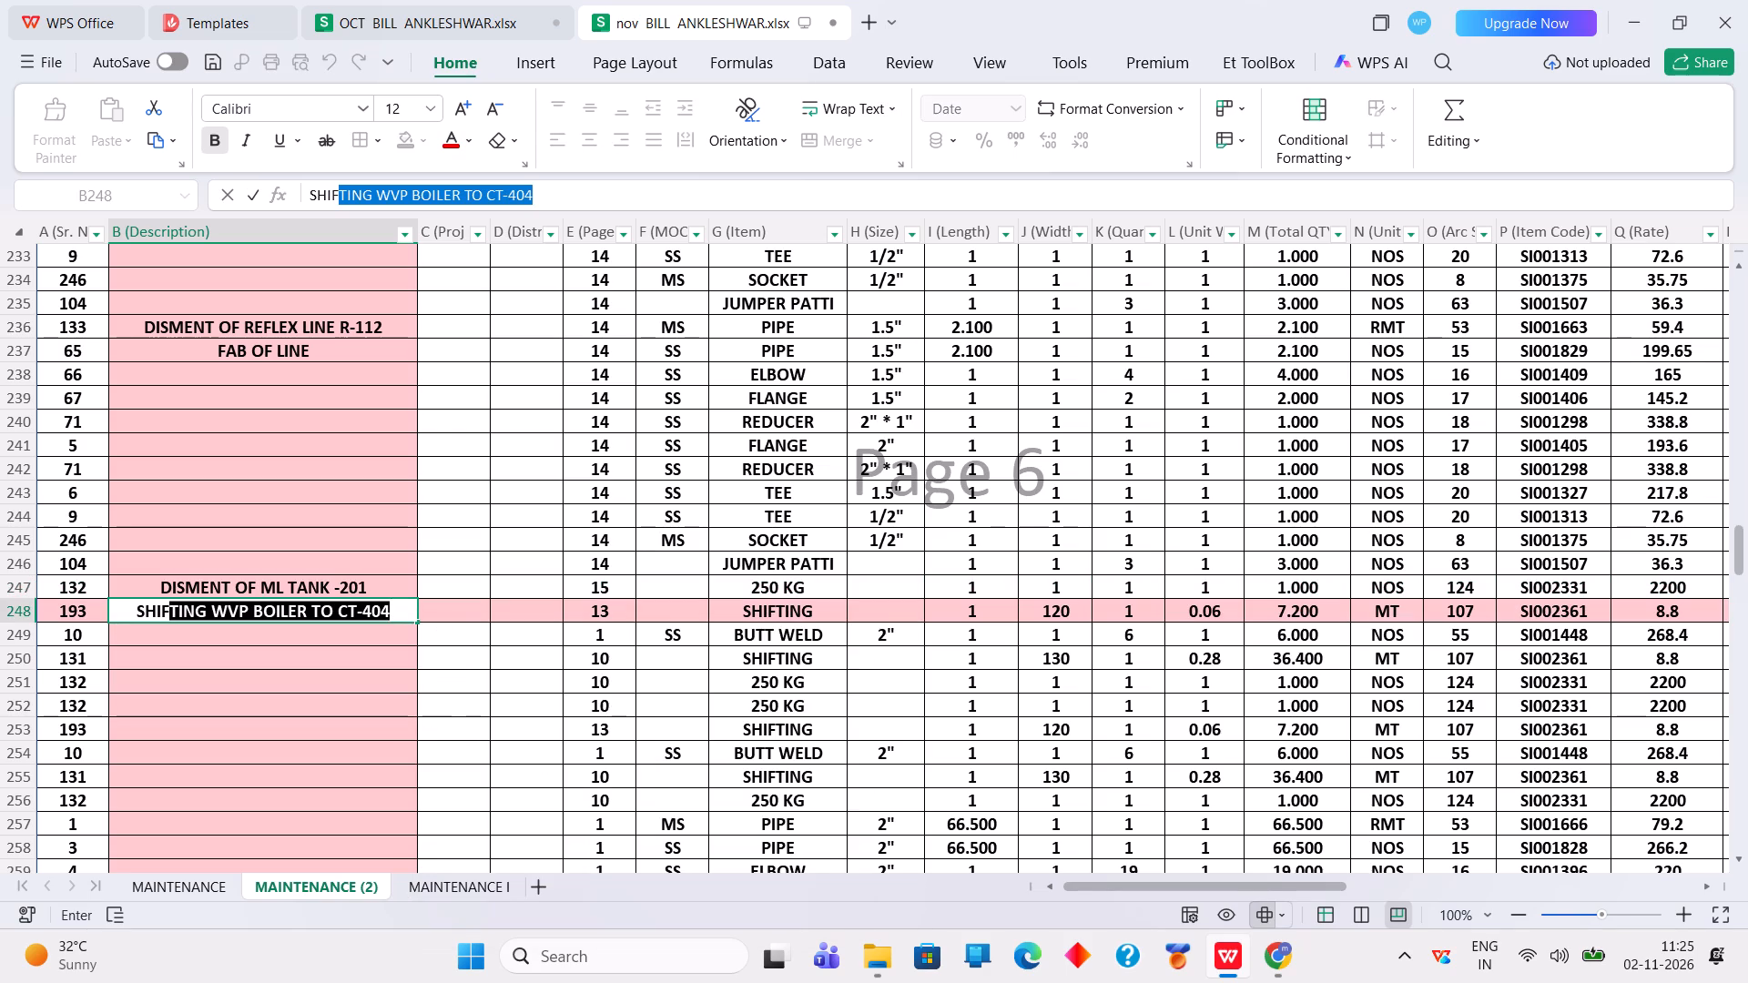
pyautogui.write('TING FRO')
pyautogui.press('space')
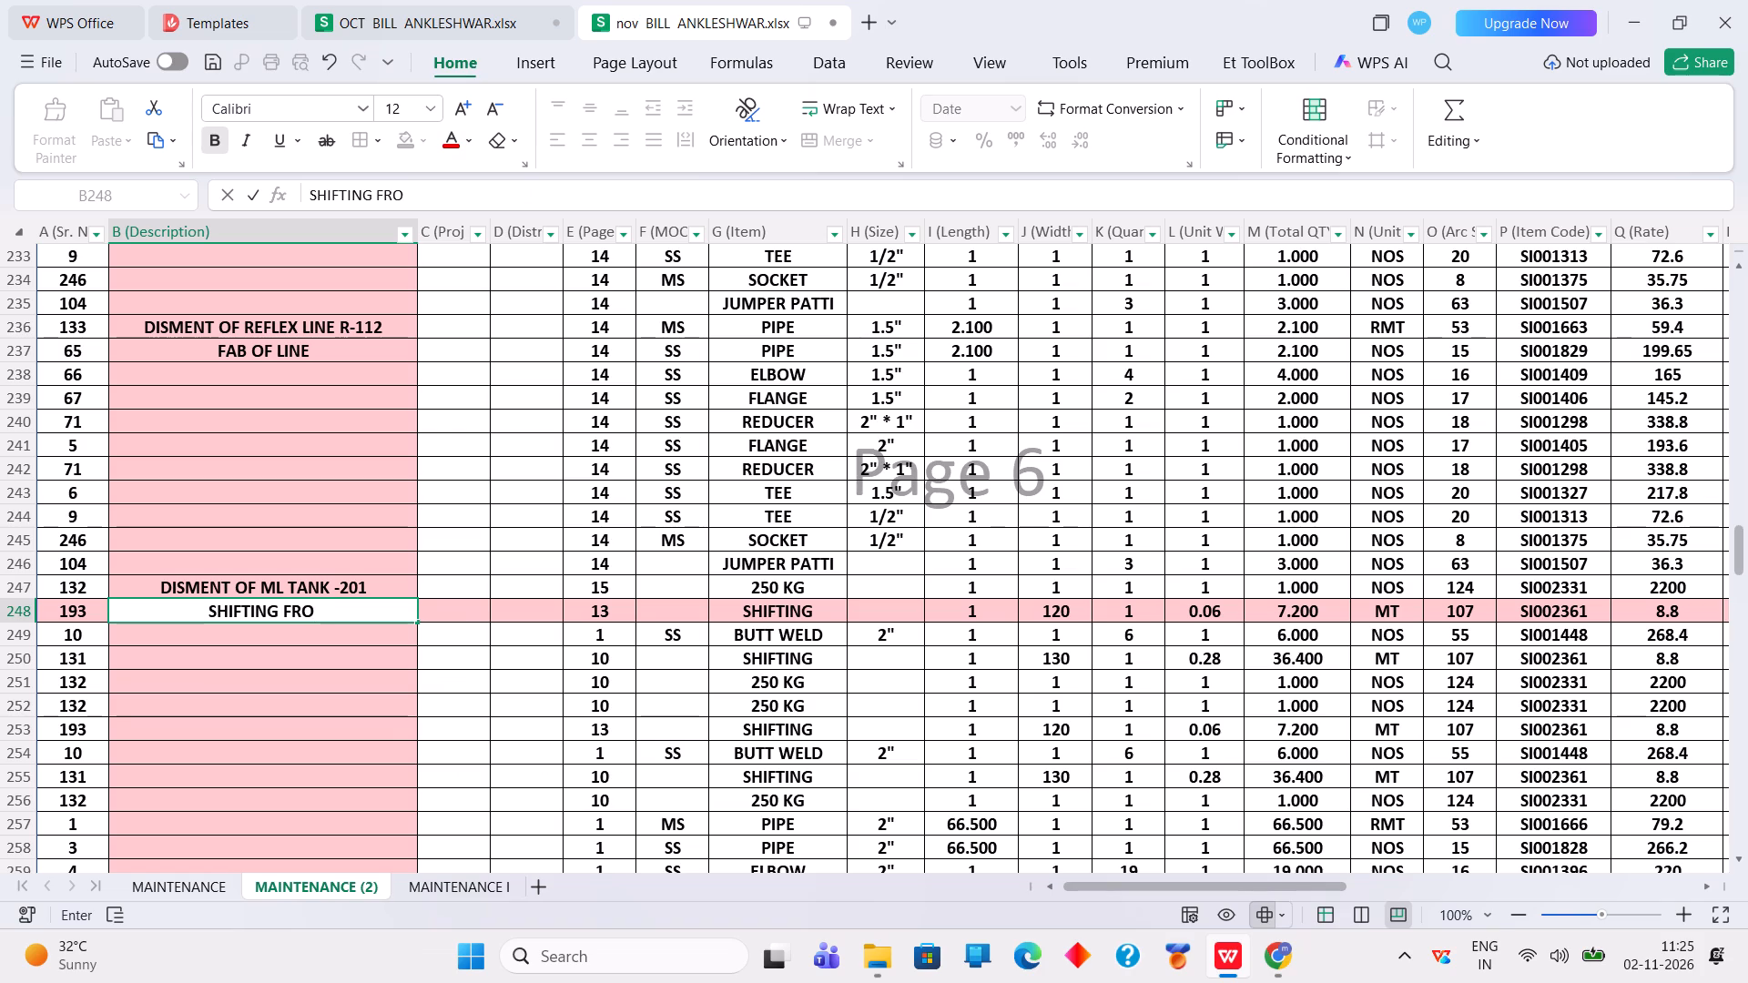
pyautogui.press('BackSpace')
pyautogui.write('M')
pyautogui.press('space')
pyautogui.press('b')
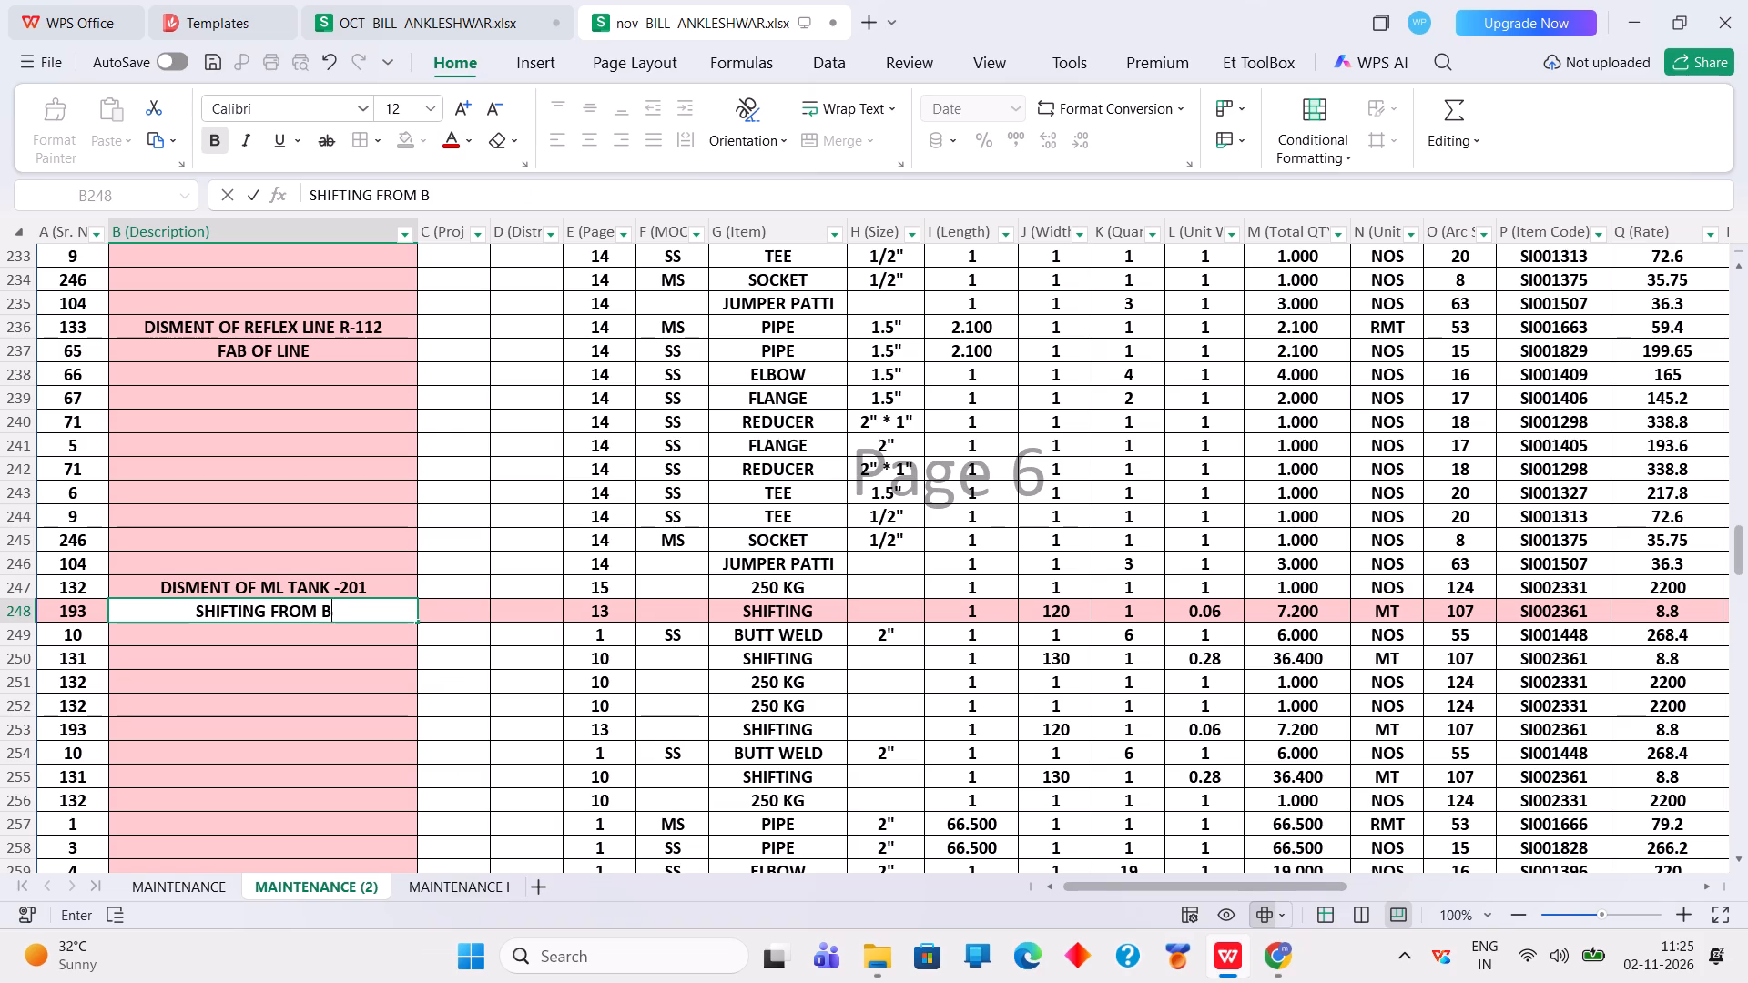
pyautogui.press('.')
pyautogui.write('L.')
pyautogui.write('A TO')
pyautogui.press('space')
pyautogui.write('GATR')
pyautogui.press('BackSpace')
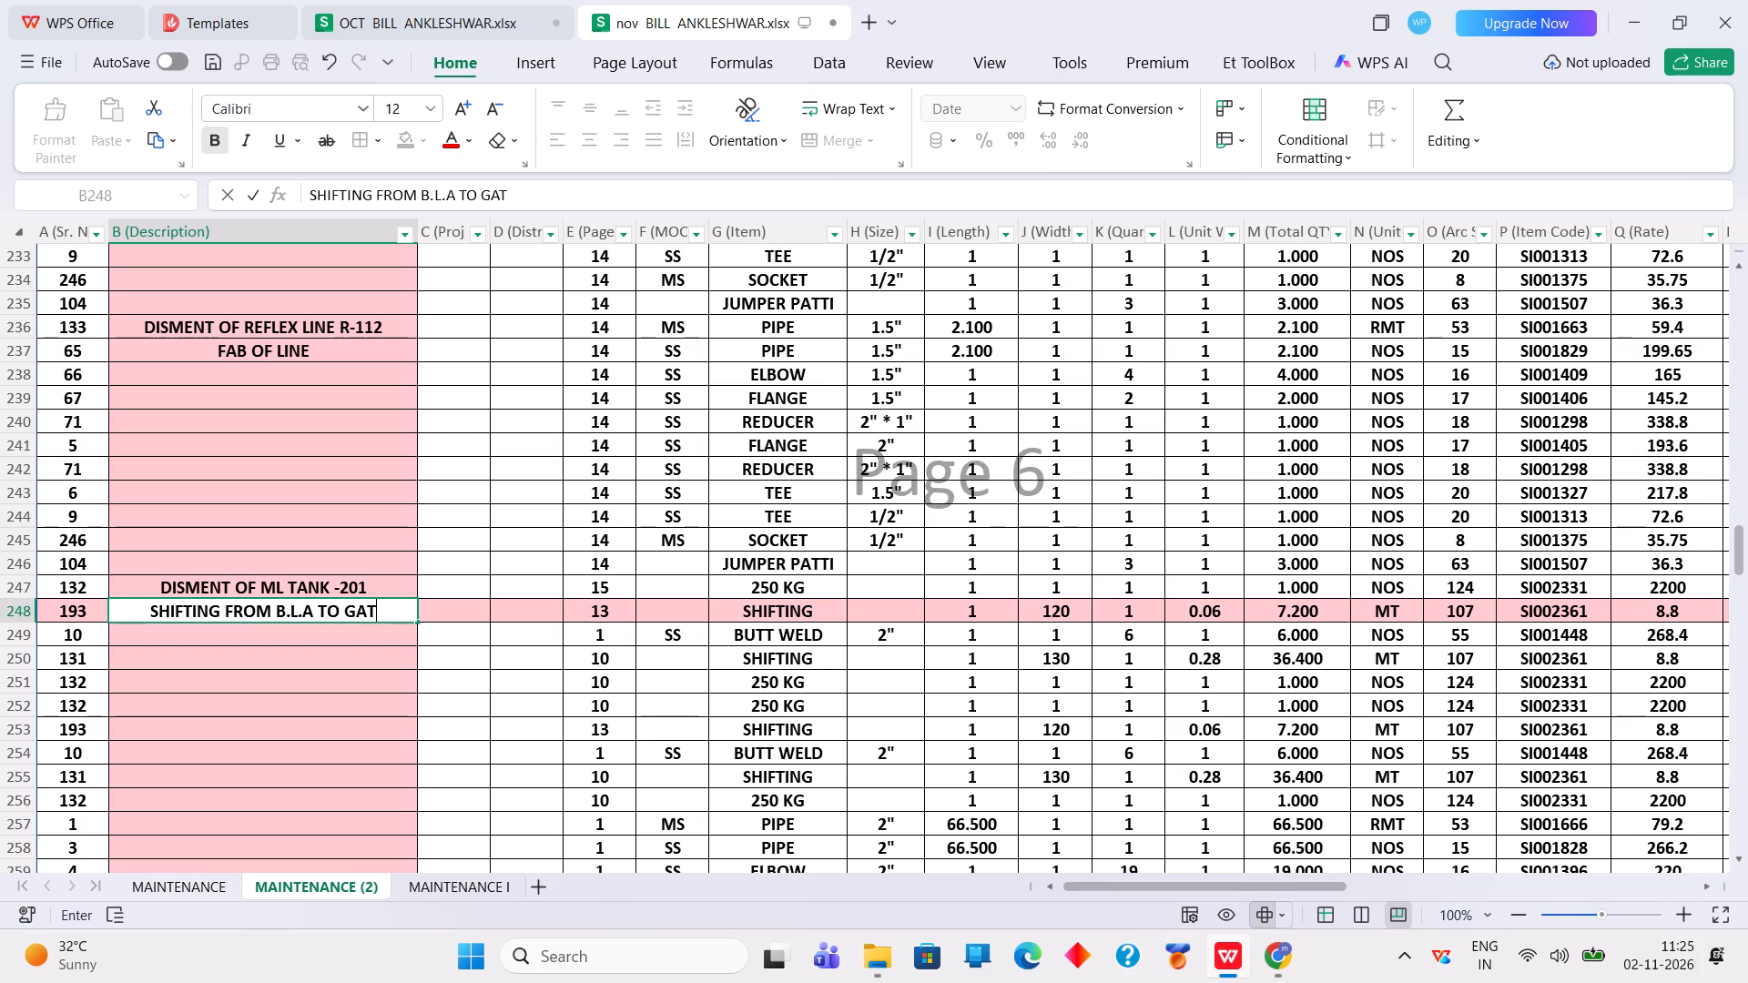
pyautogui.write('E NO 1')
pyautogui.press('Return')
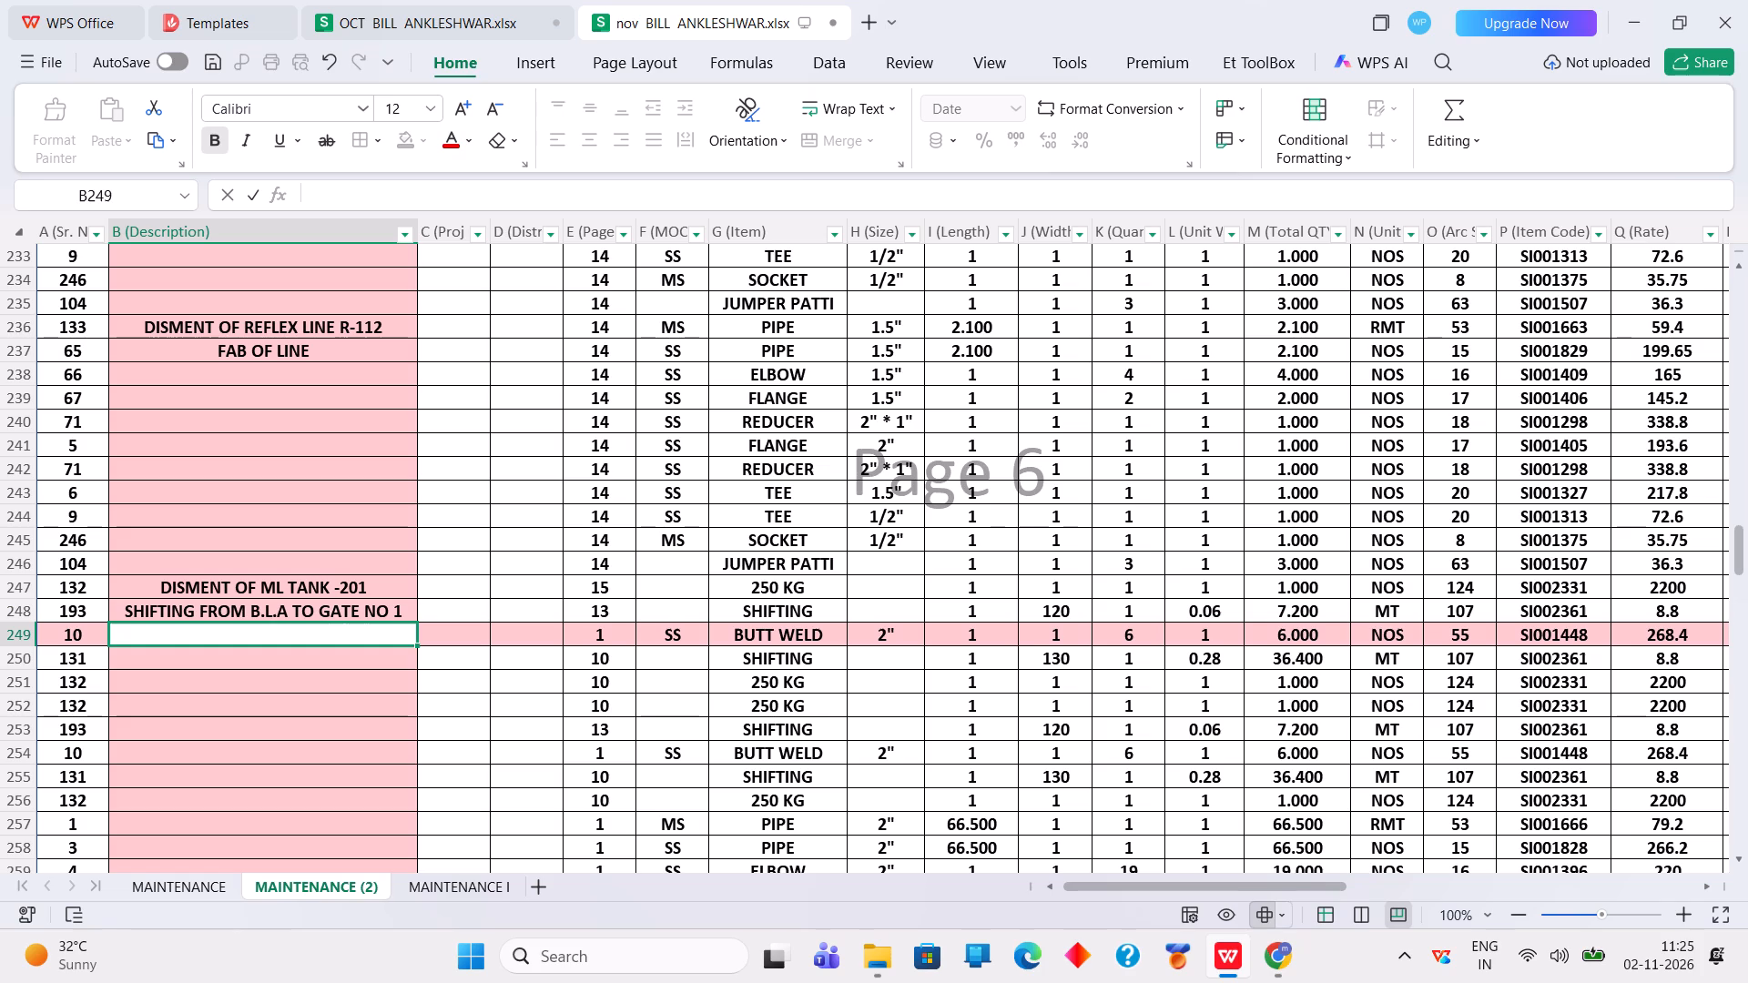
# Enter the description REPAIR for the butt weld item in row 249.
pyautogui.write('RE')
pyautogui.press('p')
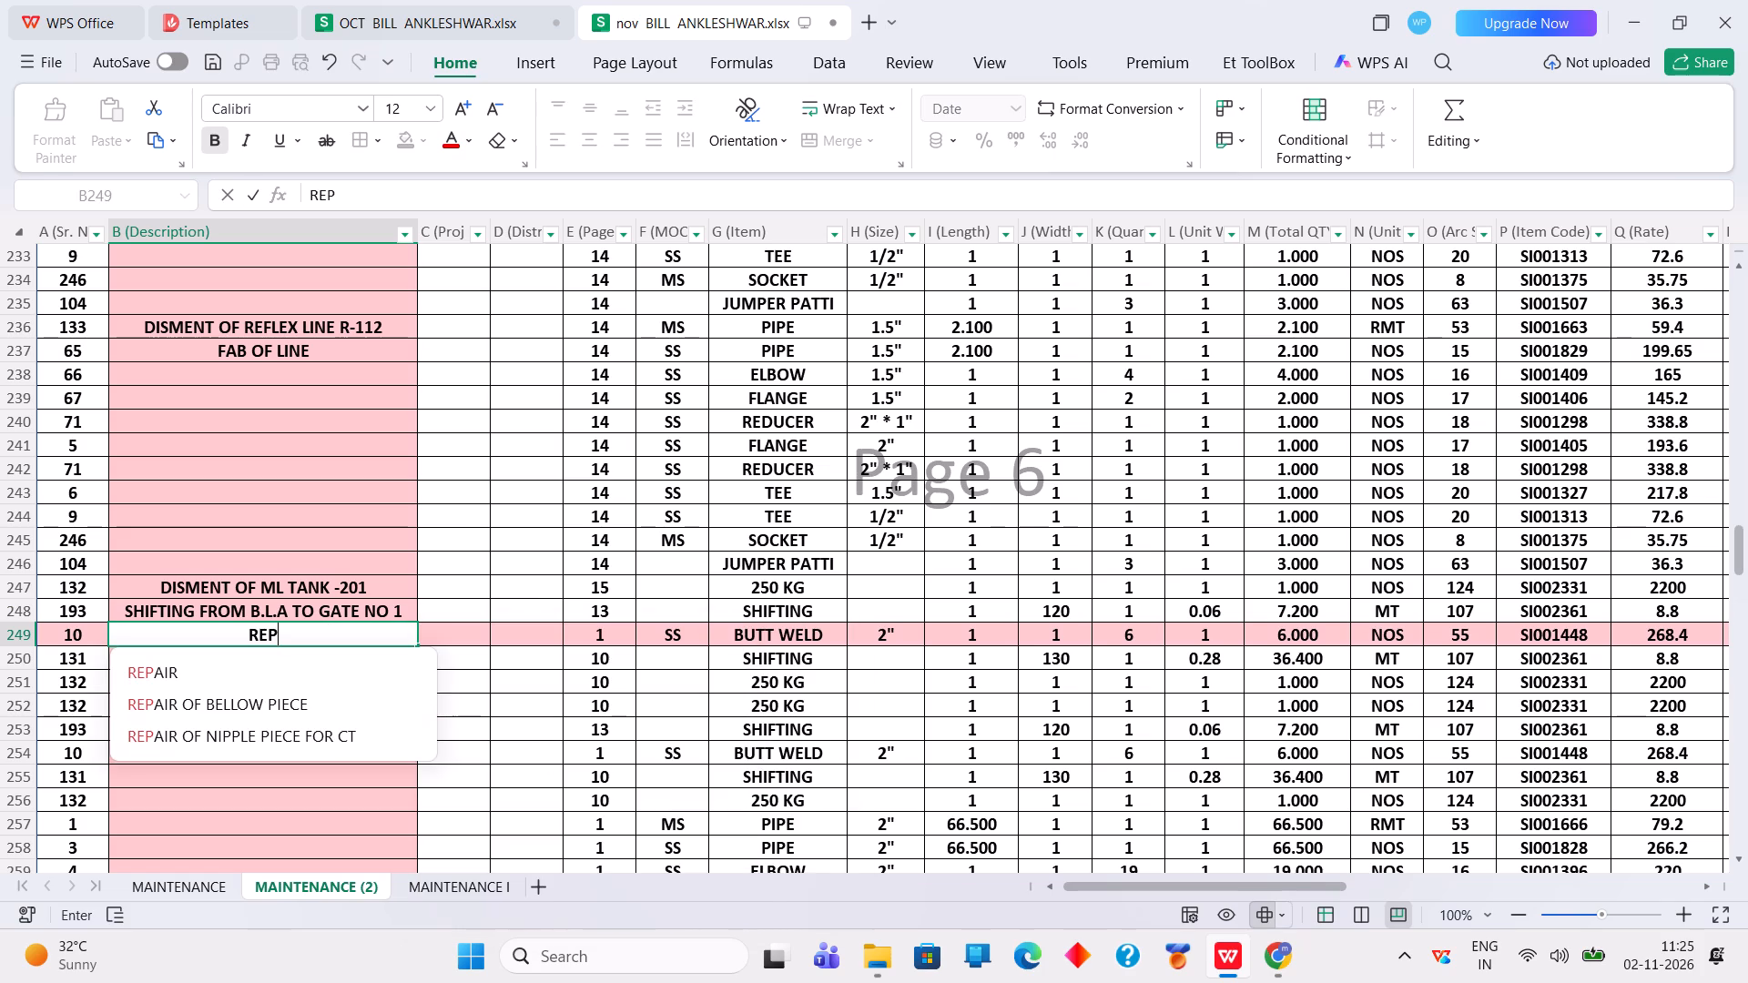
pyautogui.press('a')
pyautogui.write('IR')
pyautogui.press('Return')
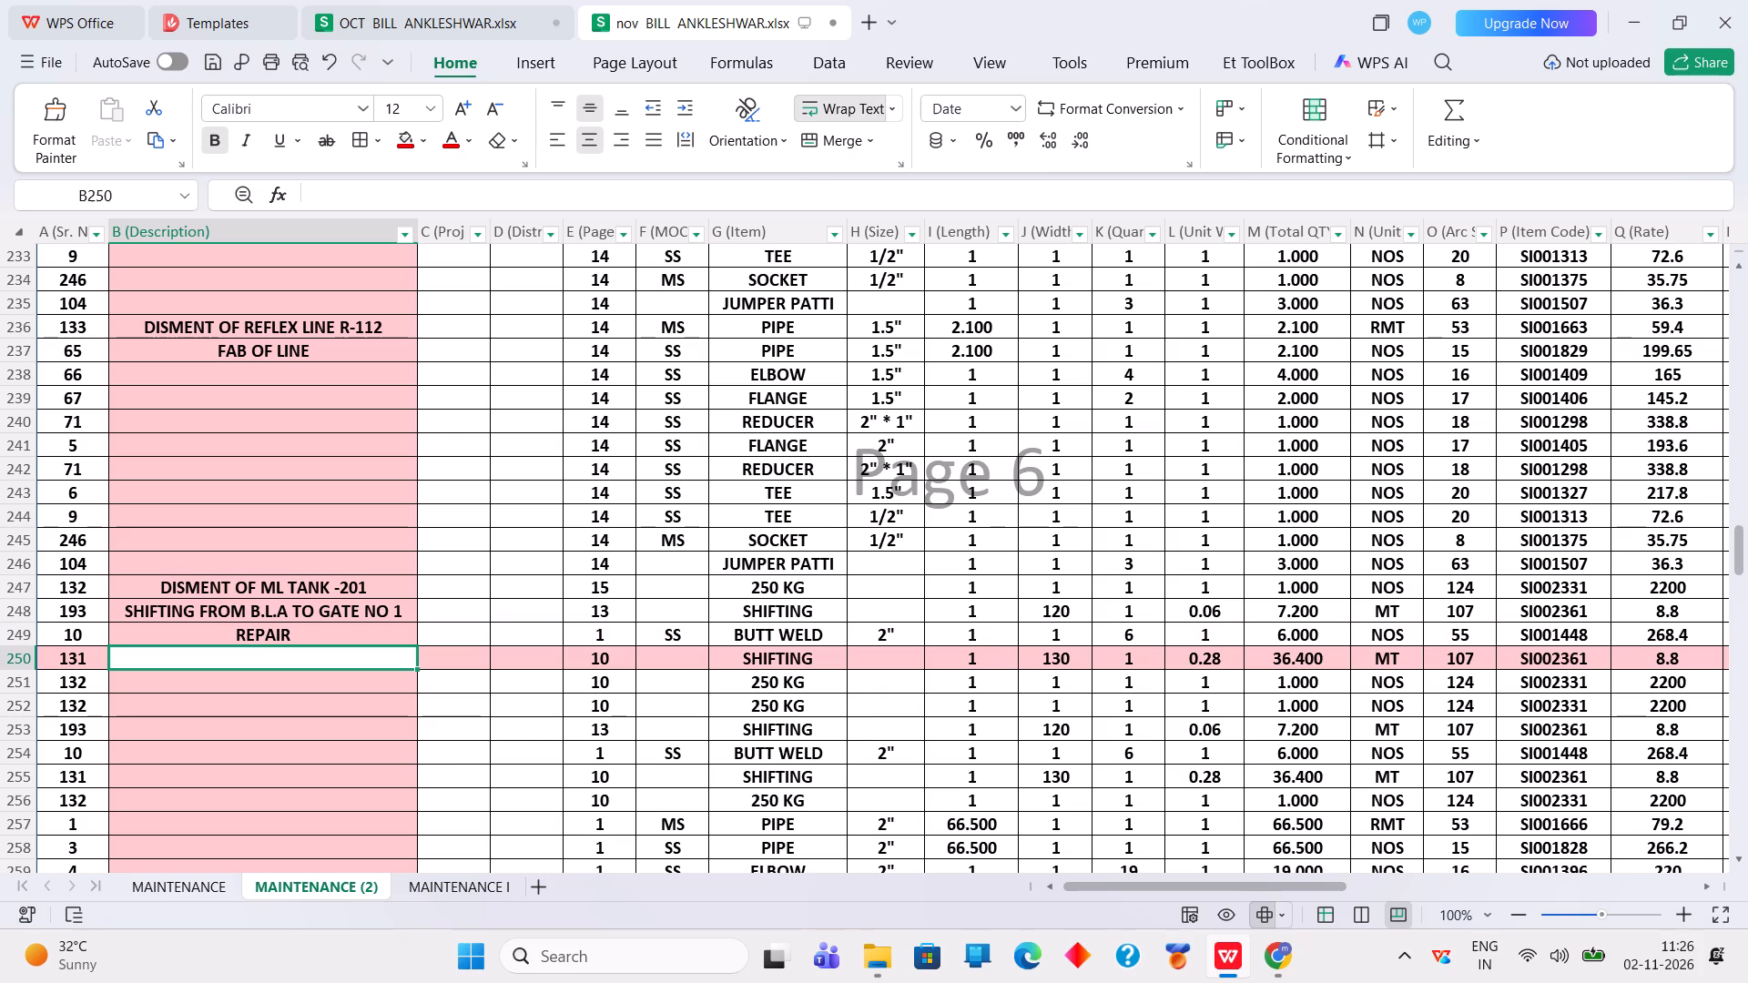
# Enter the description SHIFTING FROM GATE NO 1 TO B.L.A for the shifting item in row 250.
pyautogui.press('s')
pyautogui.write('HI')
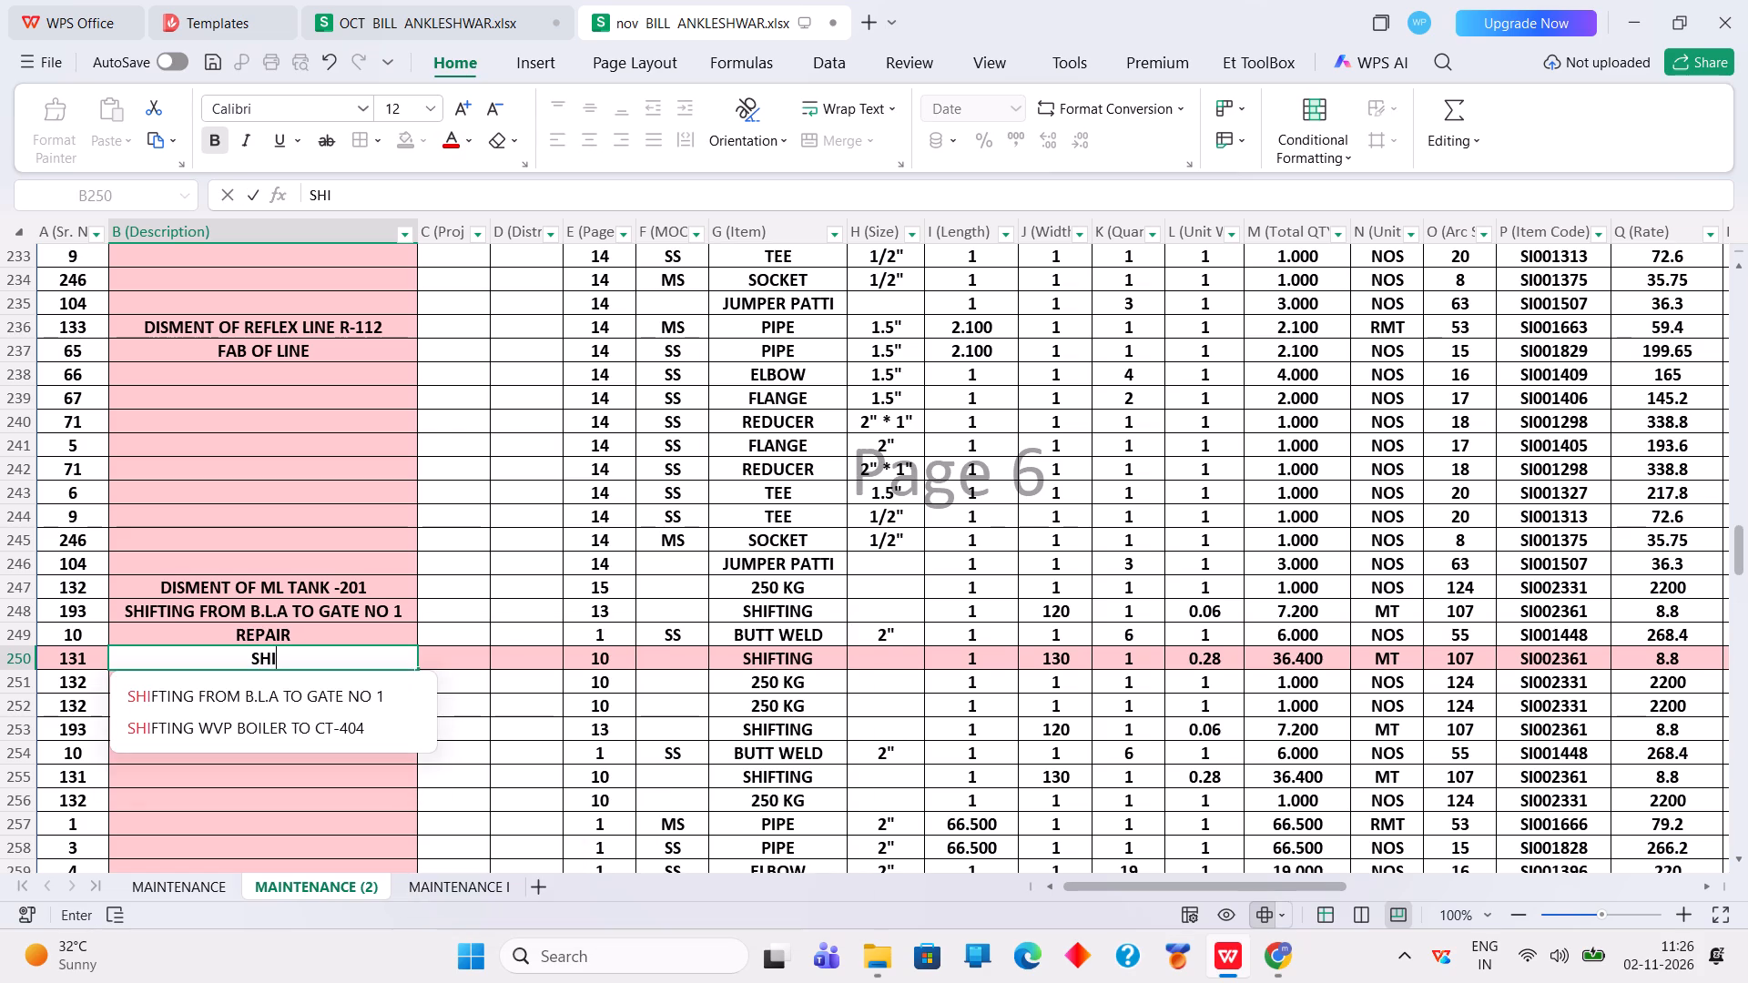
pyautogui.click(292, 707)
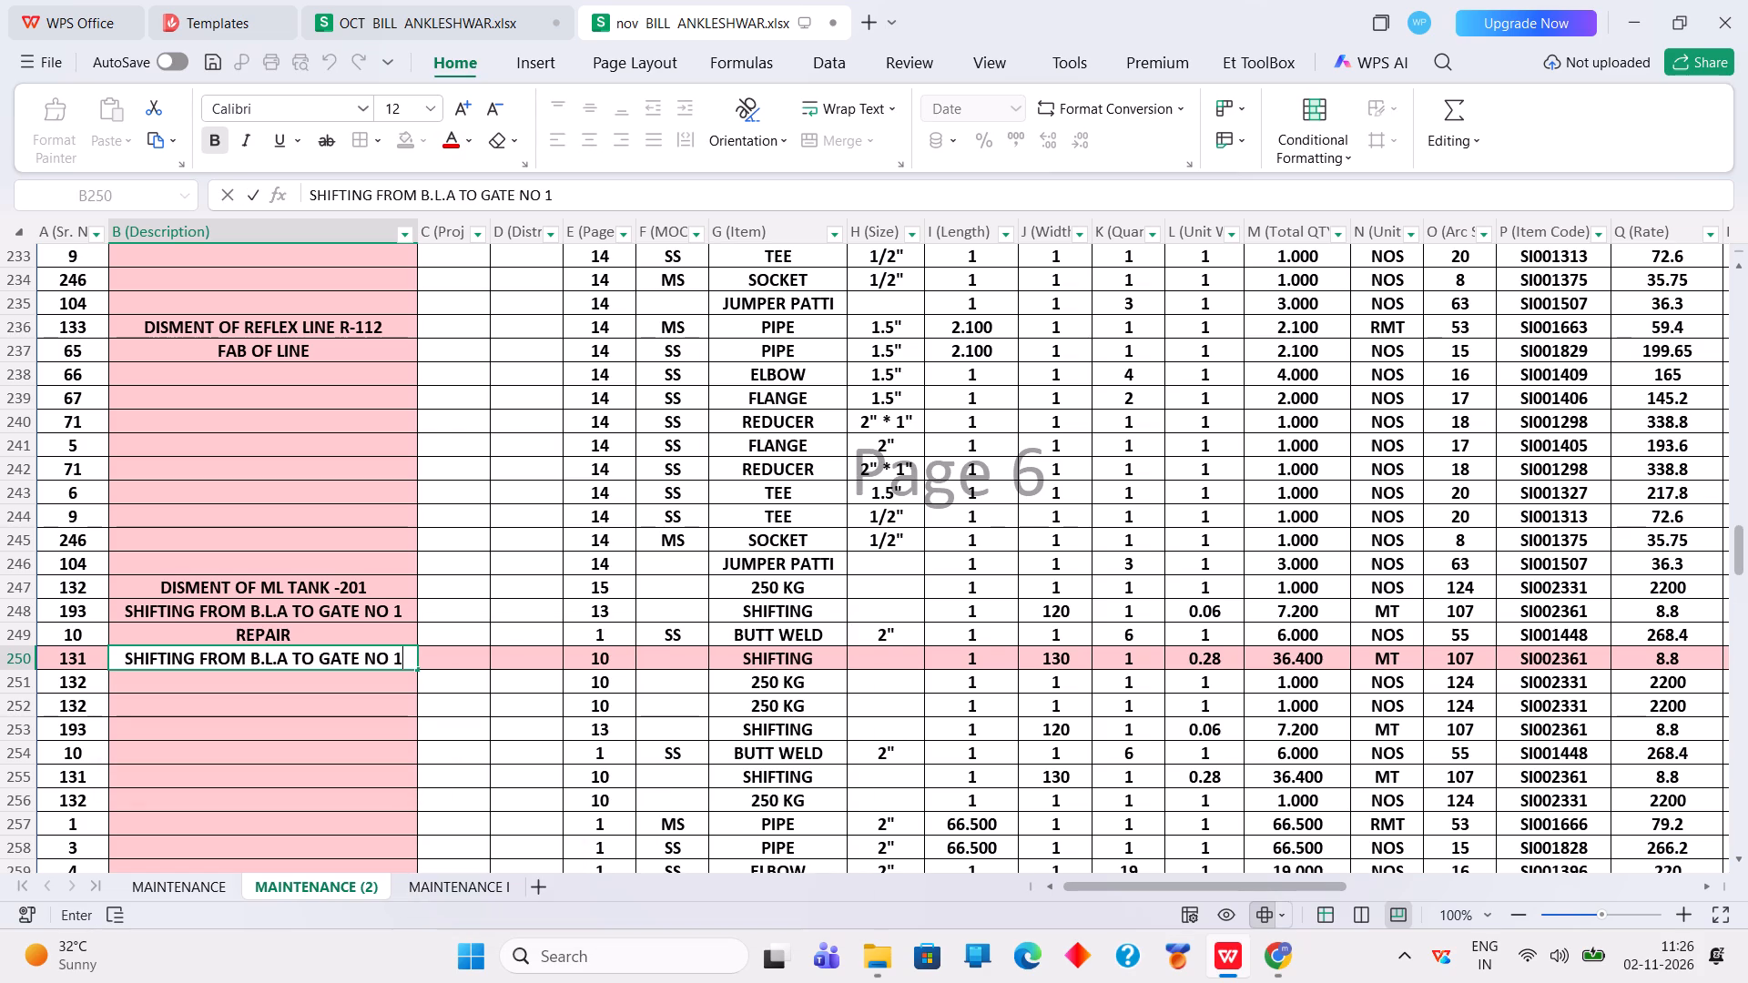
pyautogui.moveTo(318, 659); pyautogui.dragTo(249, 648)
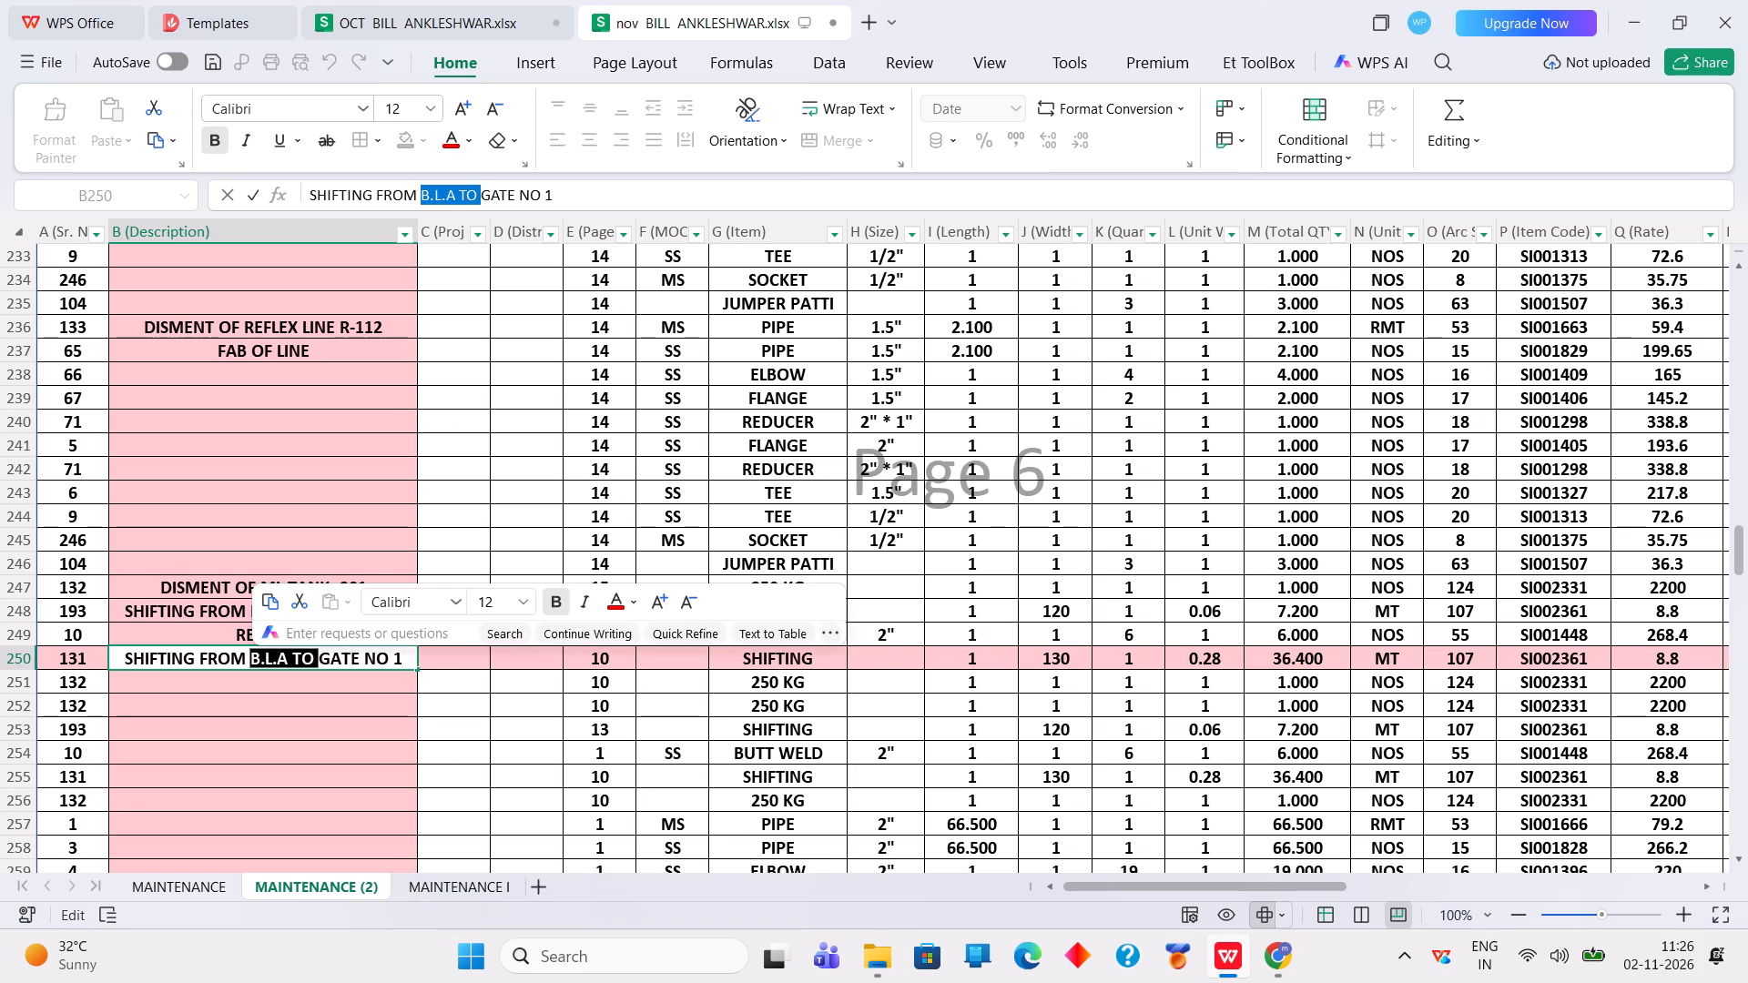
pyautogui.press('BackSpace')
pyautogui.click(388, 668)
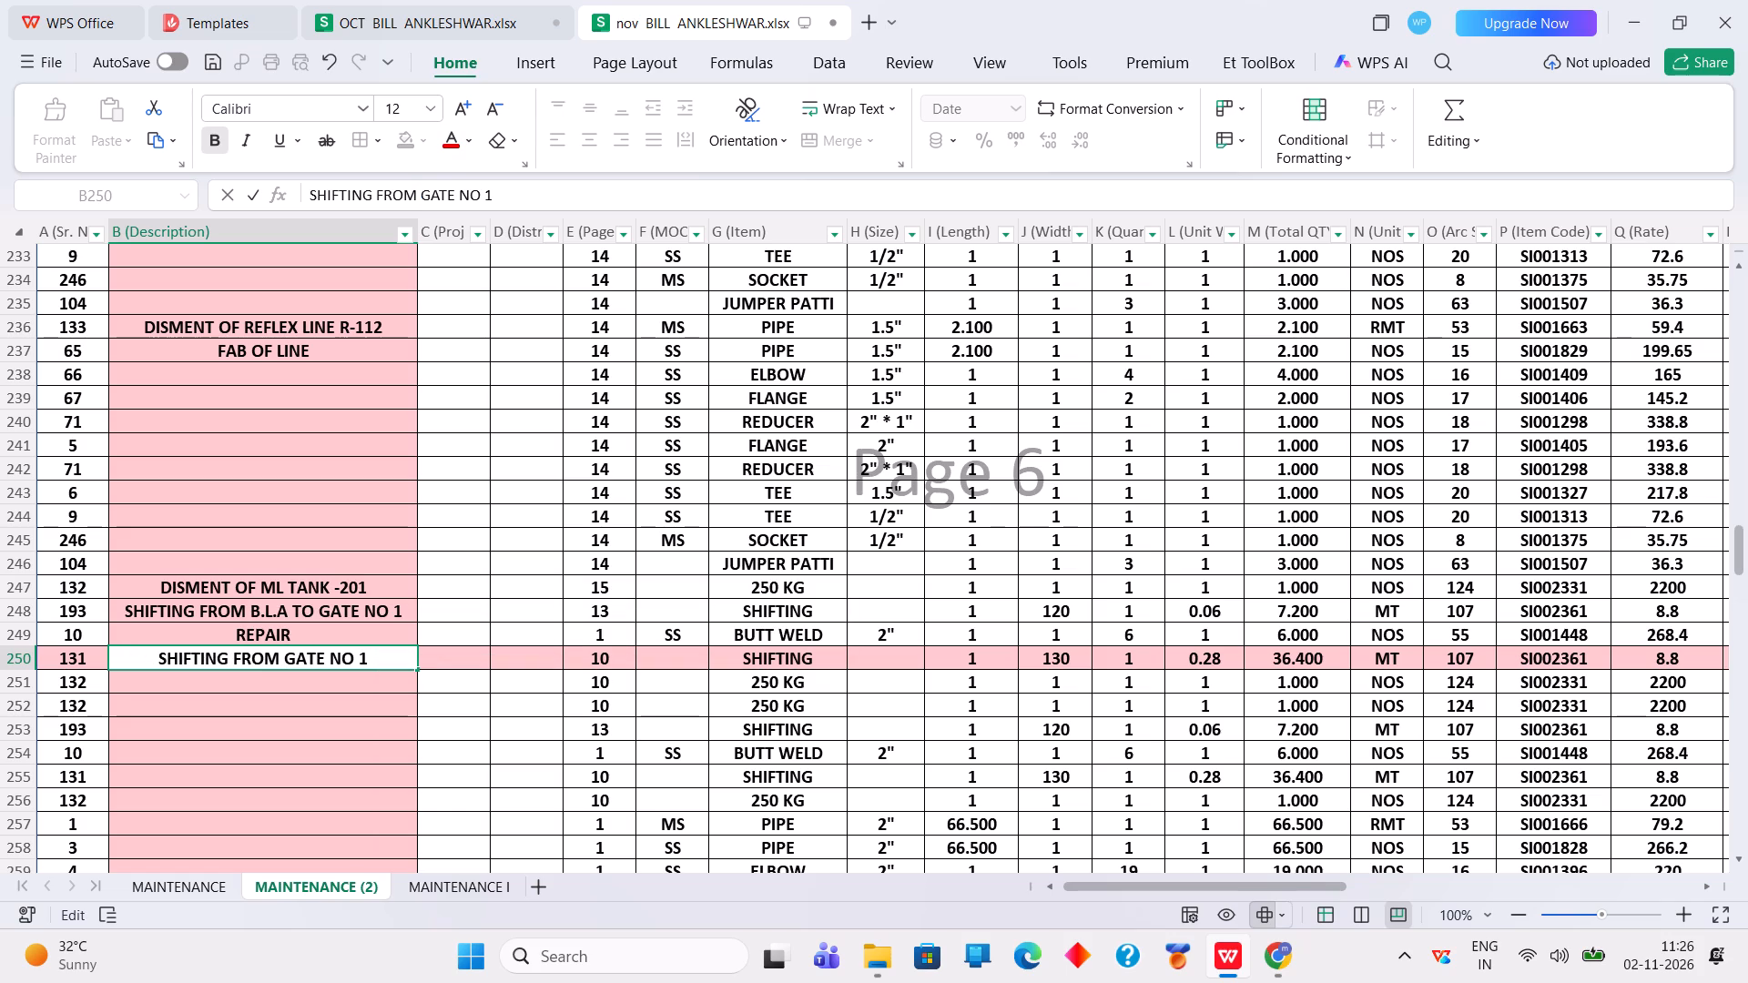
pyautogui.press('space')
pyautogui.write('T')
pyautogui.write('O')
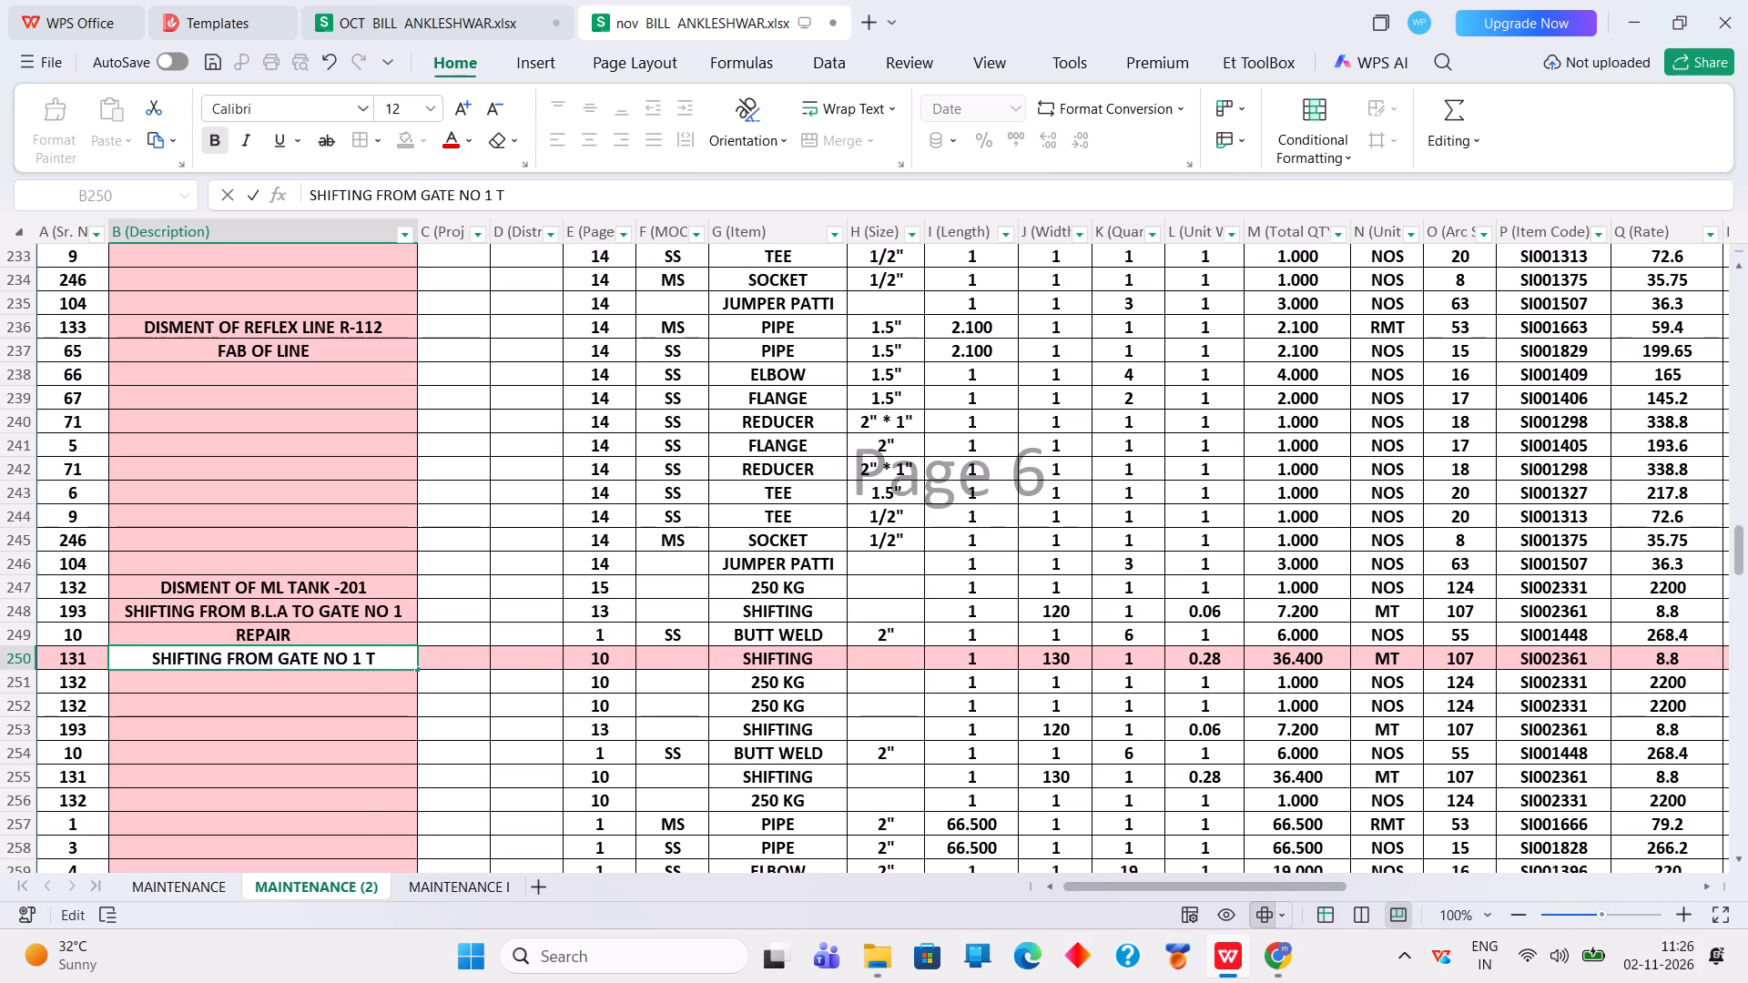
pyautogui.press('space')
pyautogui.press('b')
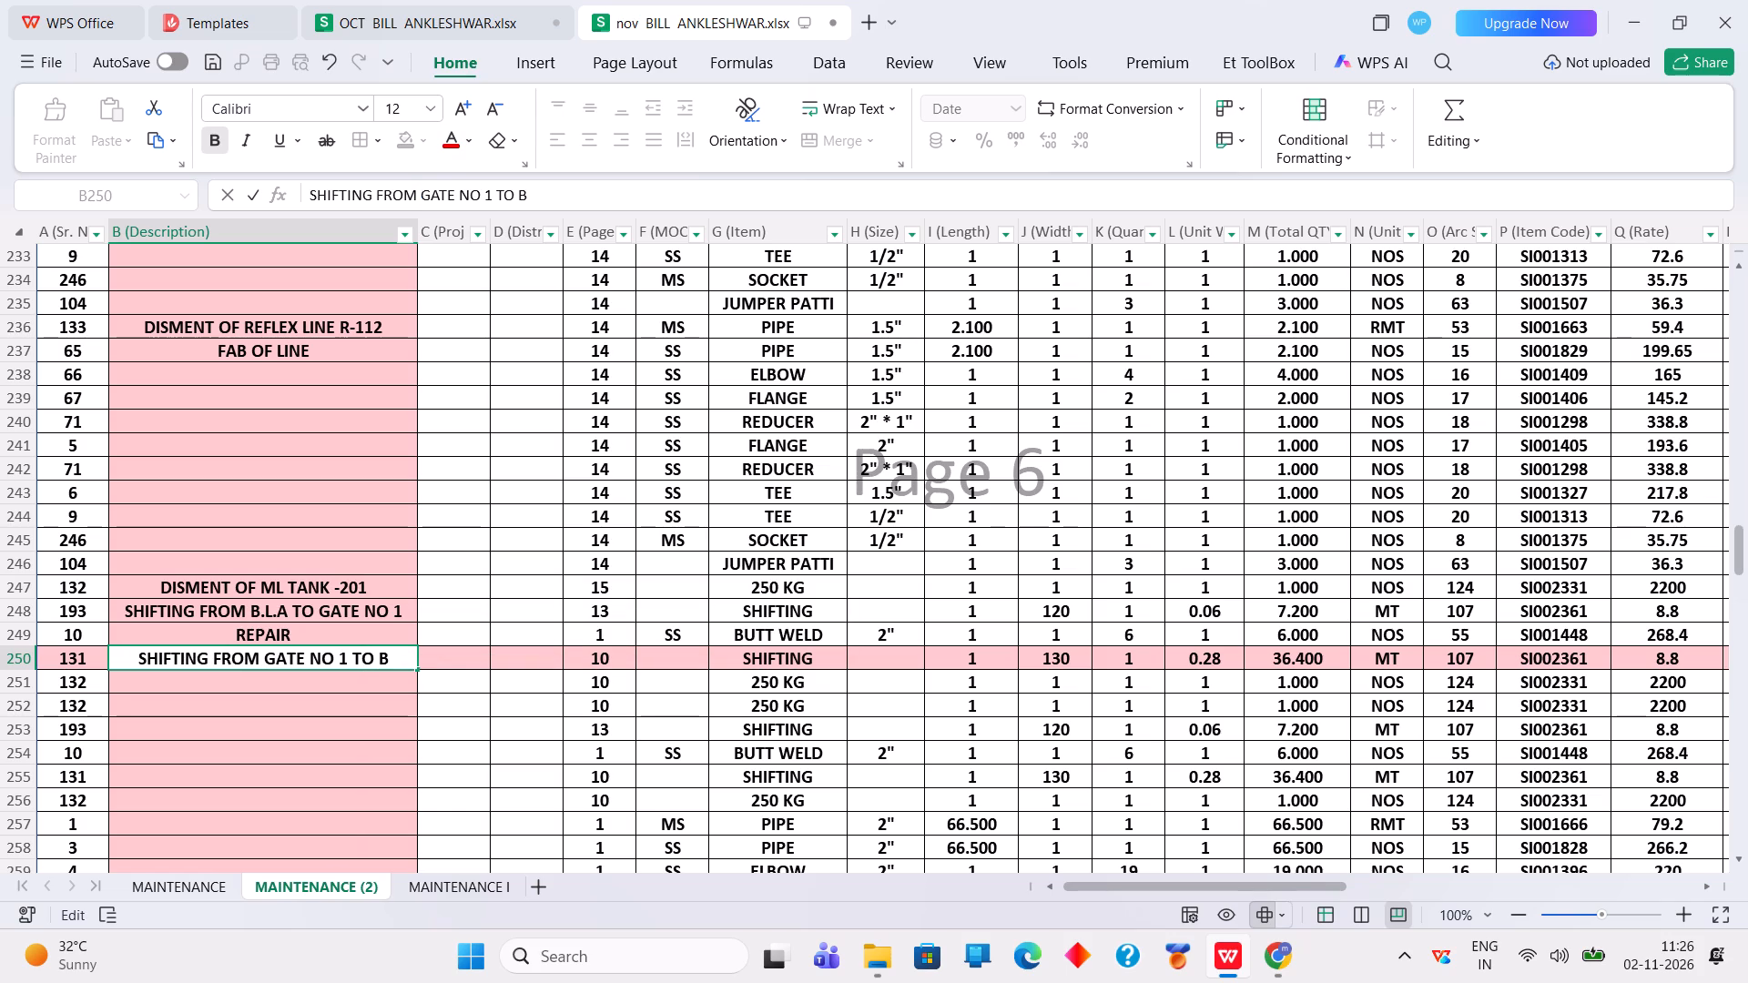
pyautogui.write('.L.')
pyautogui.press('a')
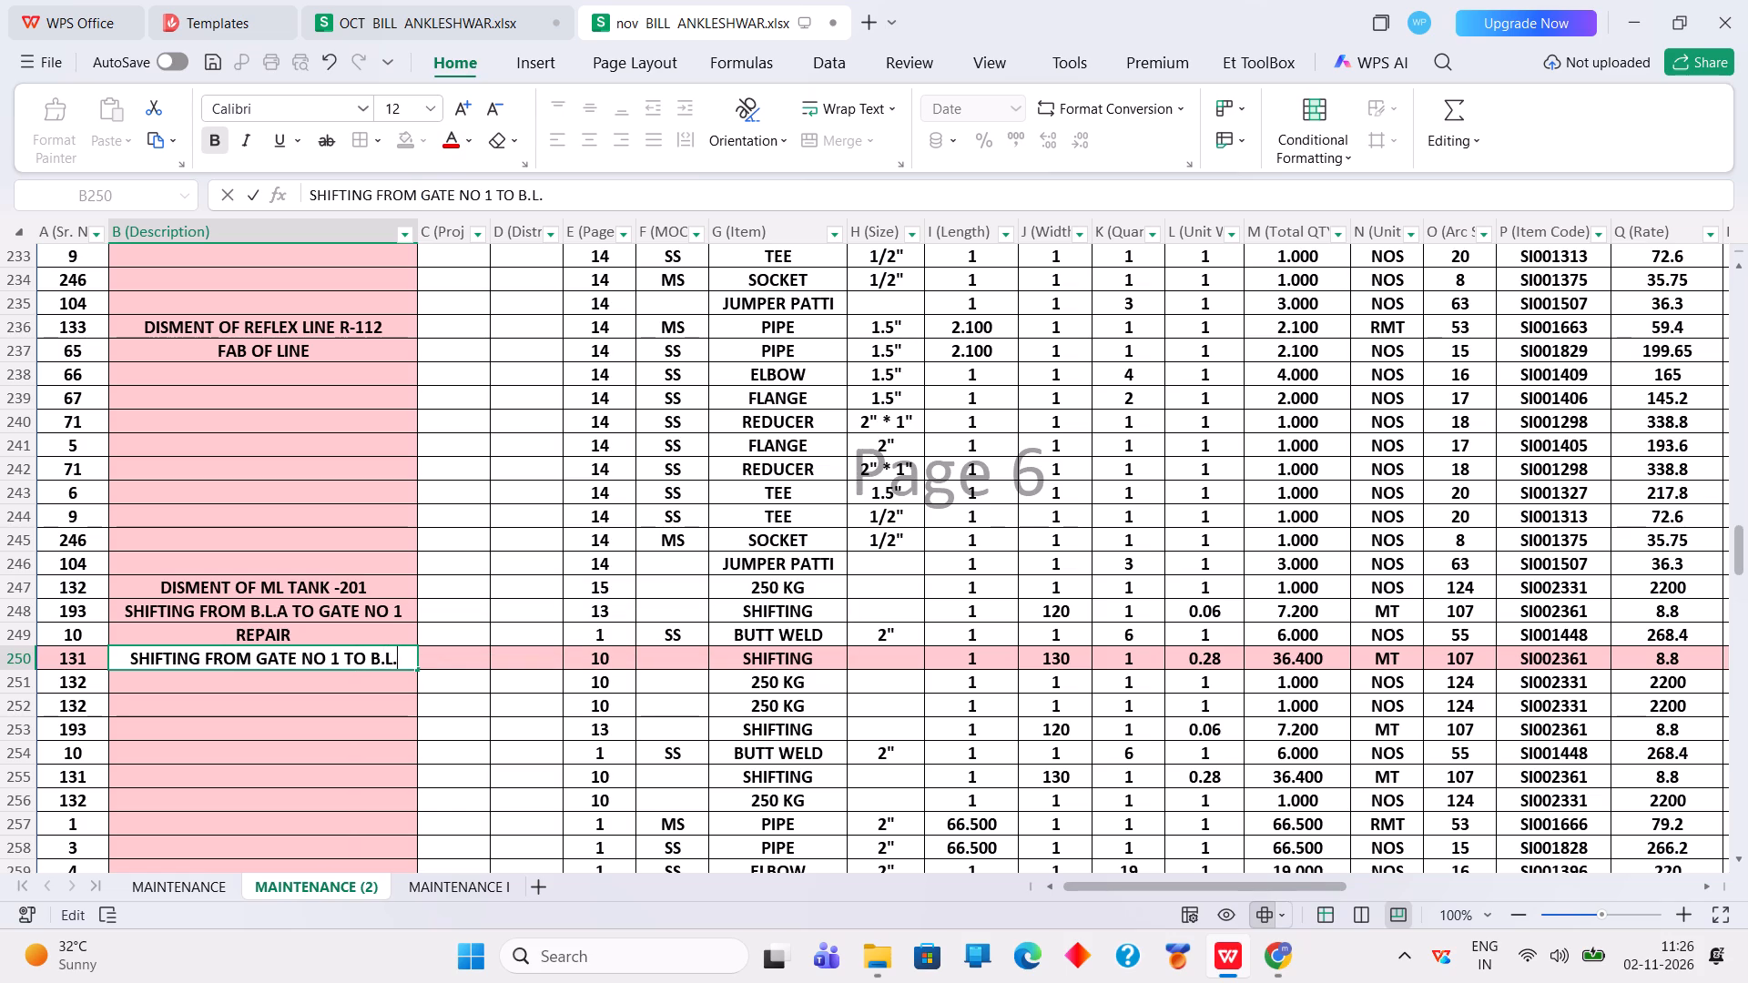
pyautogui.press('Return')
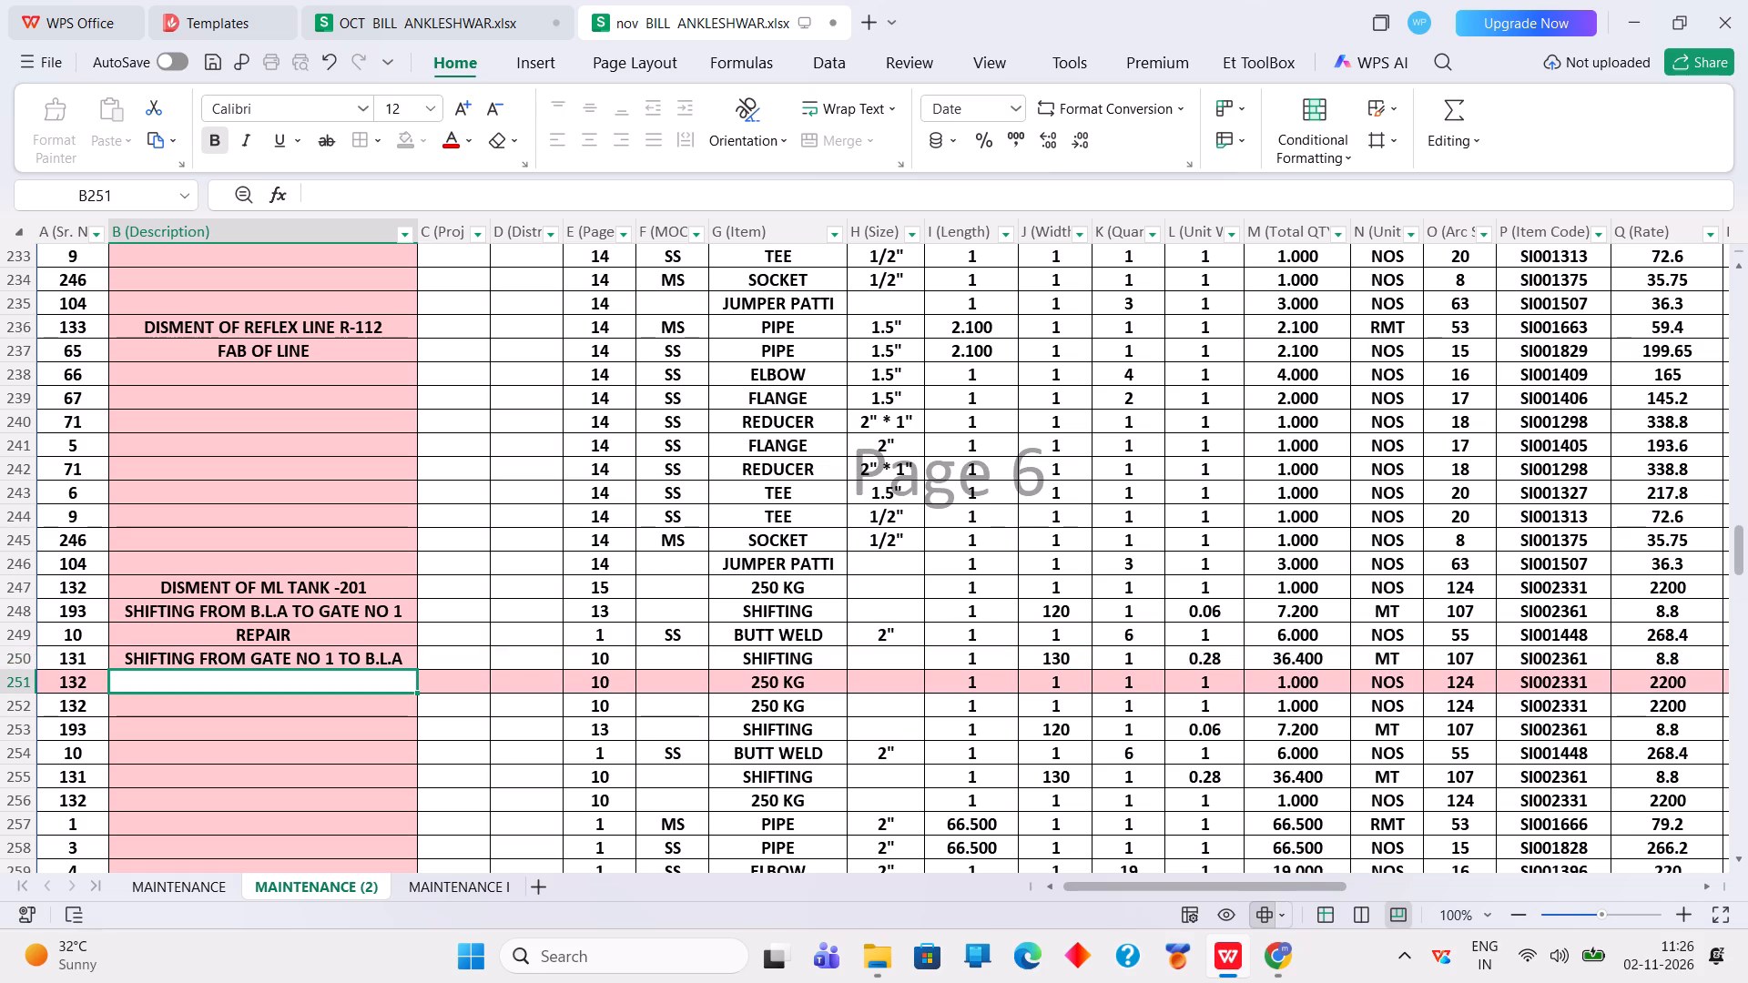
# Enter the description ERECTION OF ML TANK-201 for the 250 KG item in row 251.
pyautogui.write('ERE')
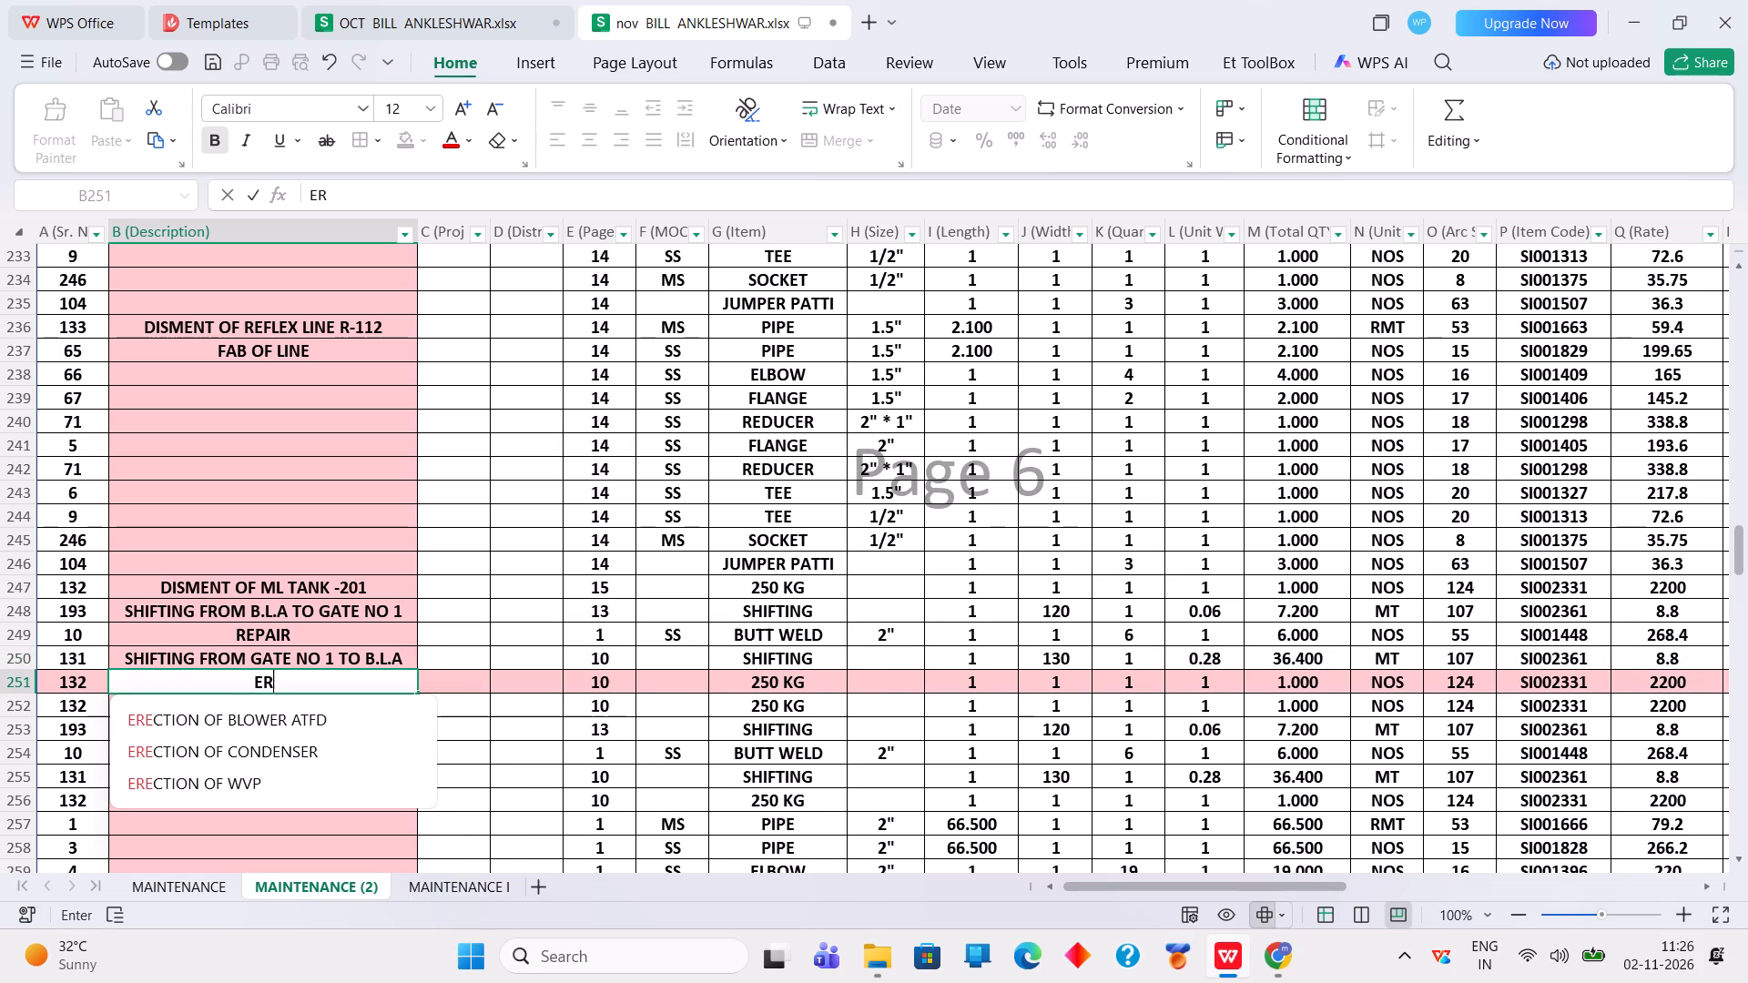
pyautogui.write('CTION OF ML')
pyautogui.press('space')
pyautogui.write('TA')
pyautogui.write('NK-201')
pyautogui.press('Return')
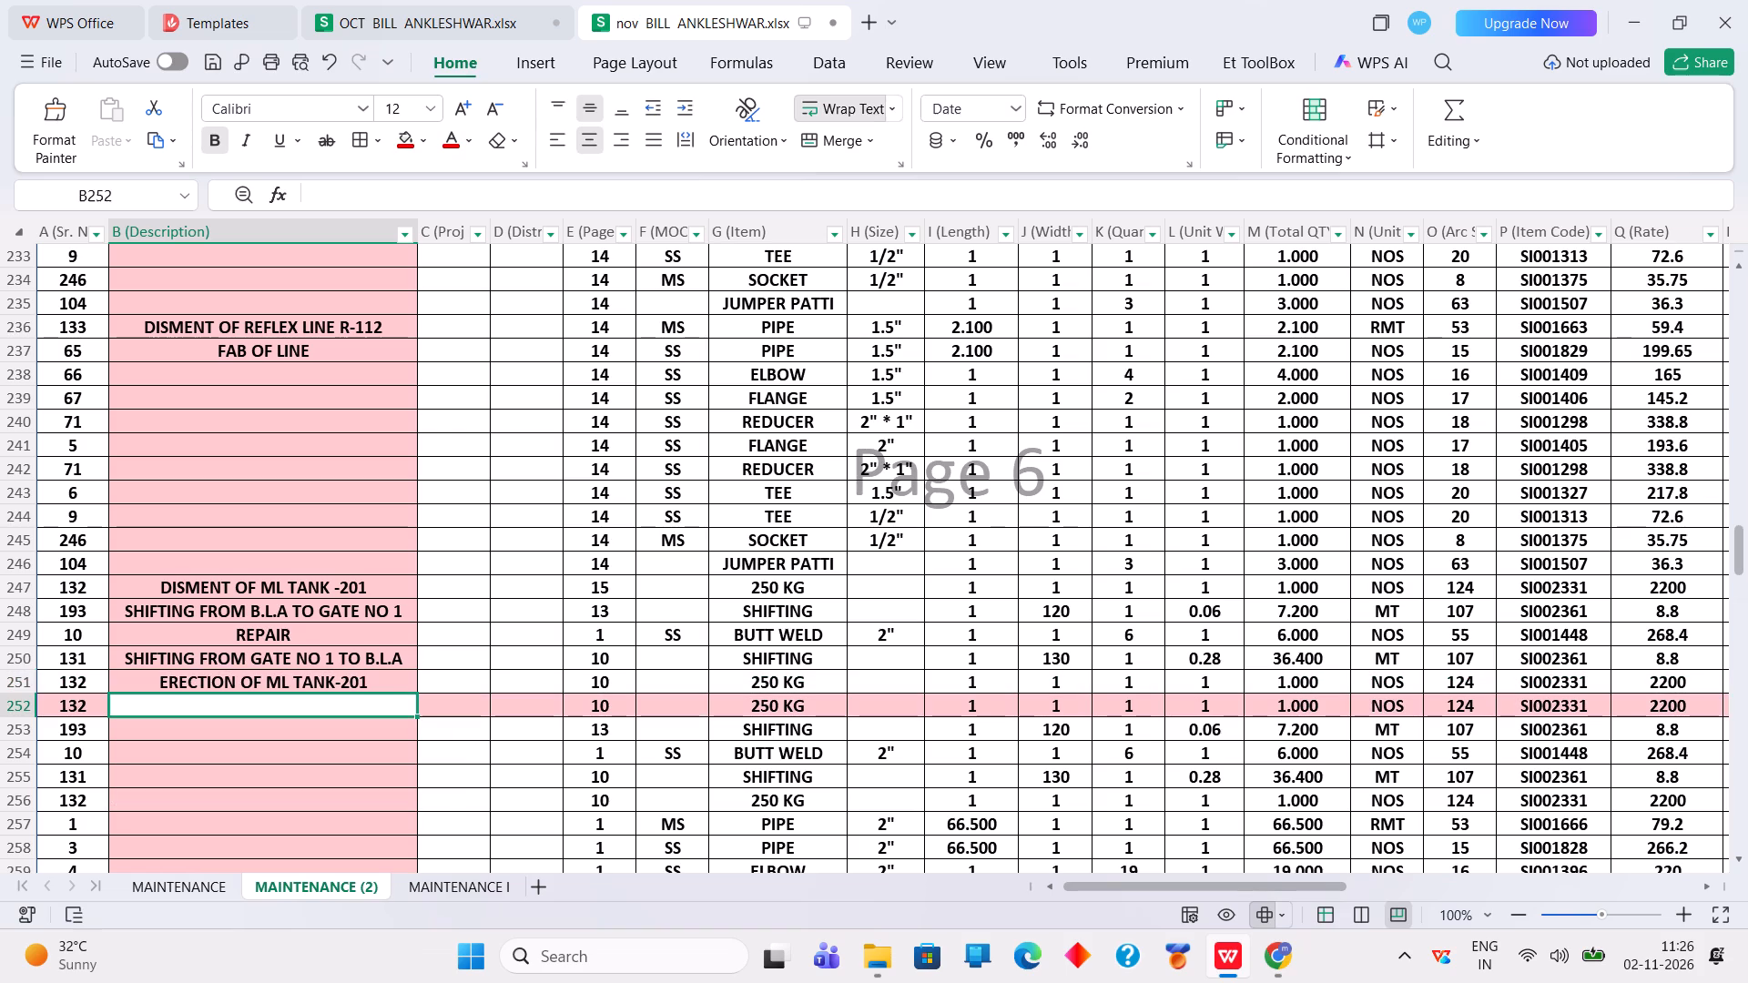
# Set the width to 80 and the unit weight to 0.250 for the shifting items in rows 248 and 250.
pyautogui.click(1058, 621)
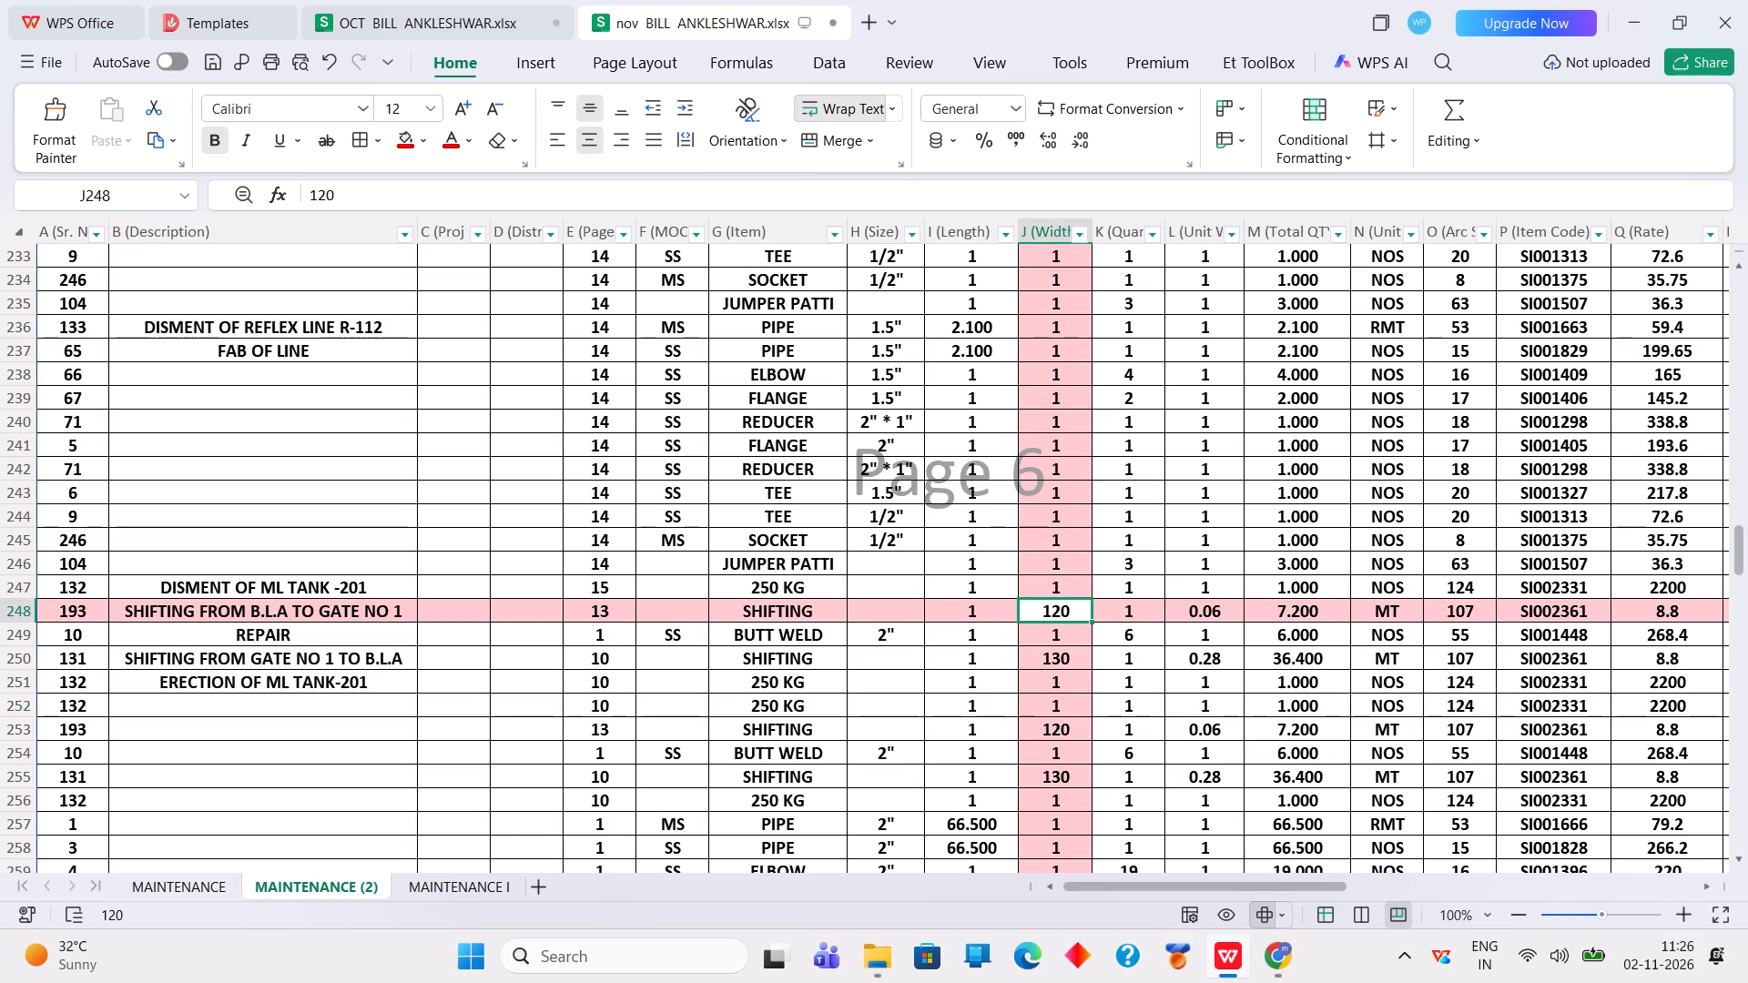
pyautogui.write('80')
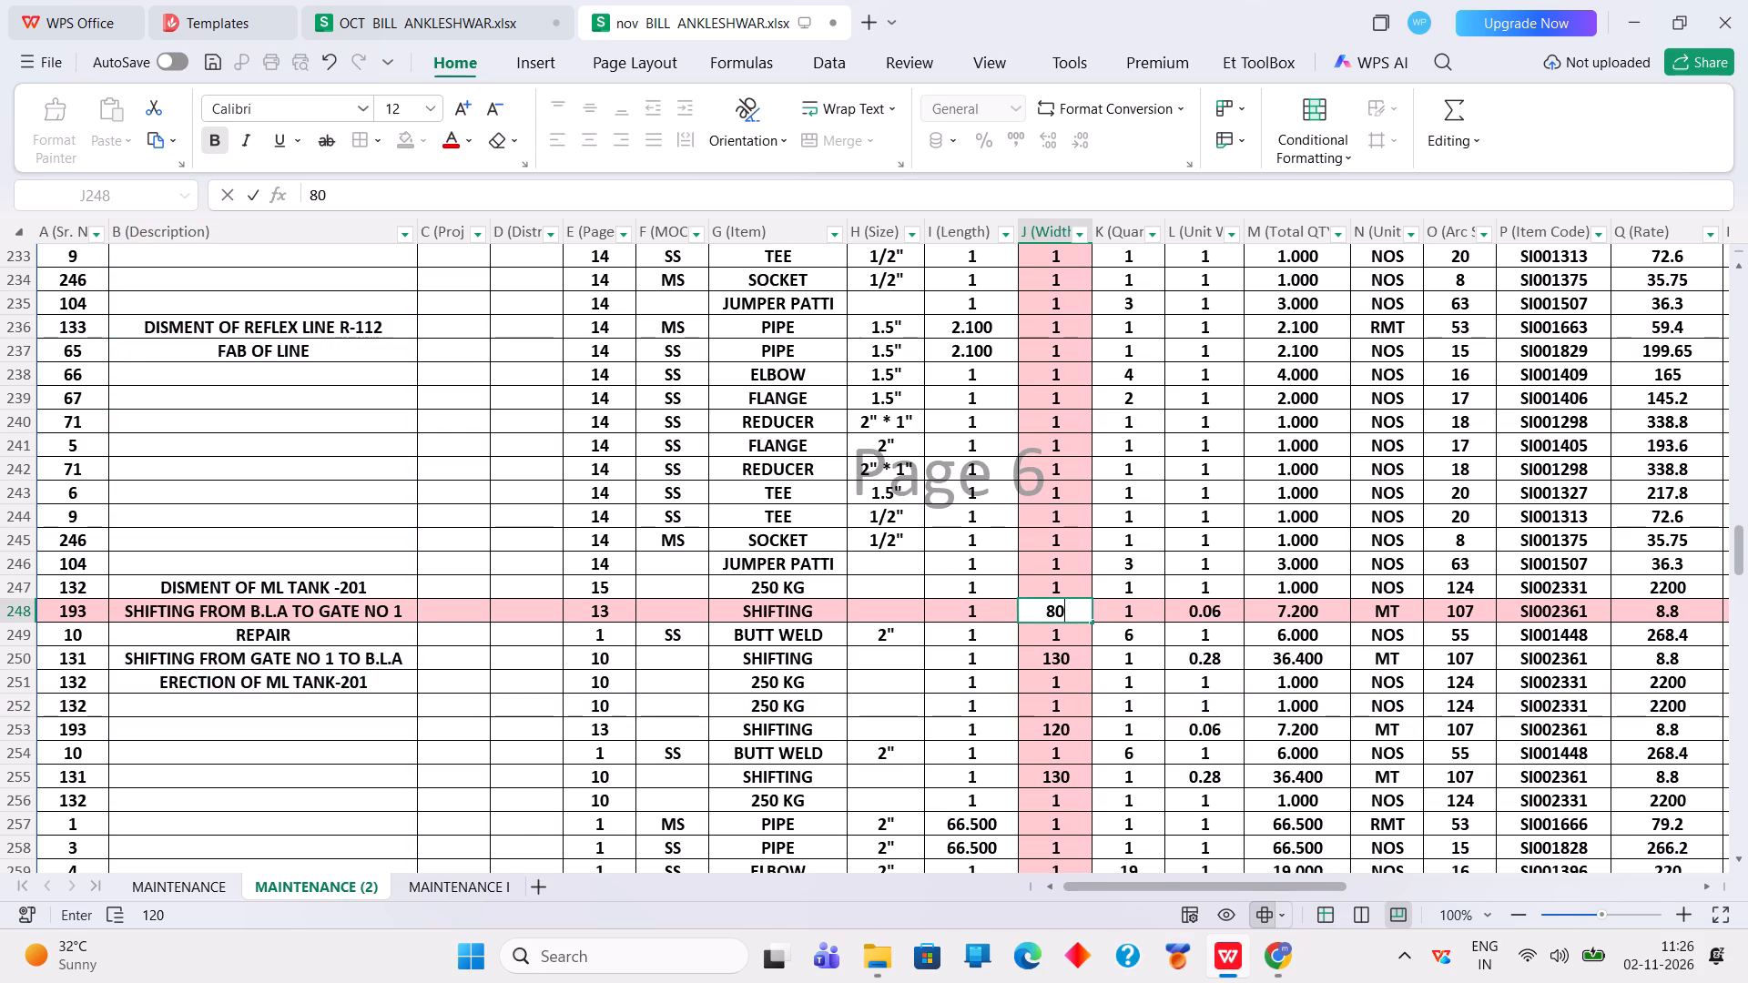
pyautogui.click(1205, 613)
pyautogui.write('.250')
pyautogui.press('Return')
pyautogui.press('Return')
pyautogui.write('.250')
pyautogui.press('Return')
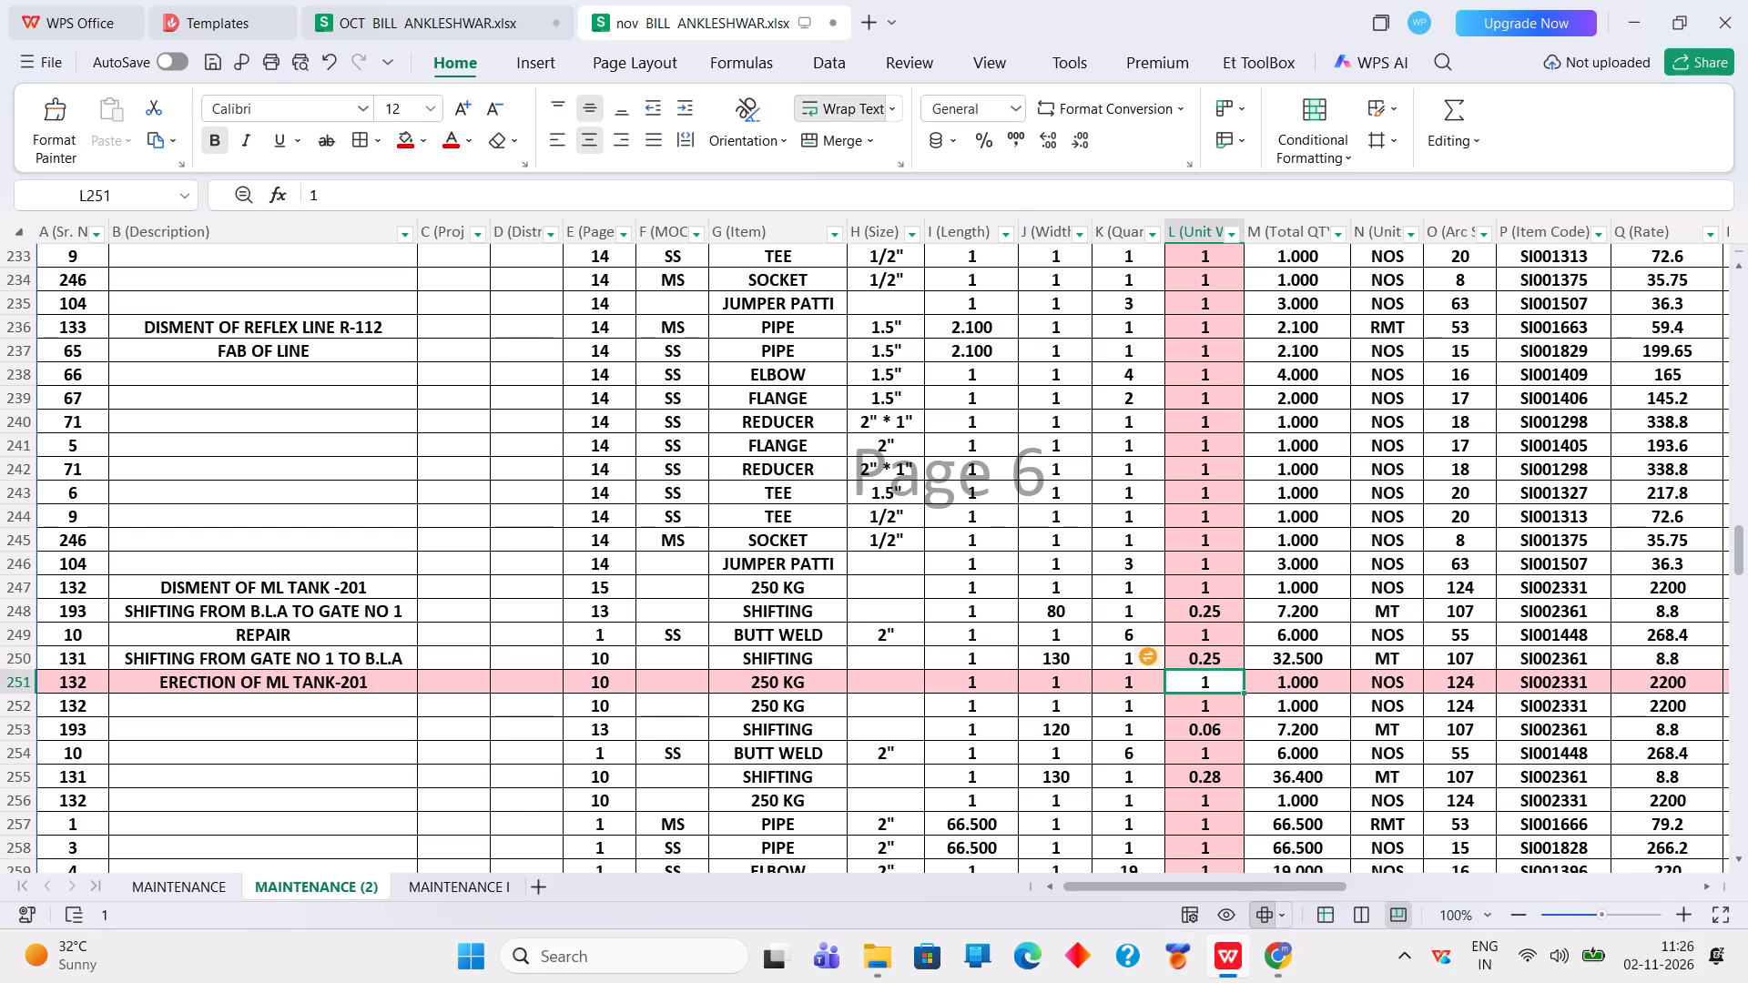
pyautogui.click(1065, 662)
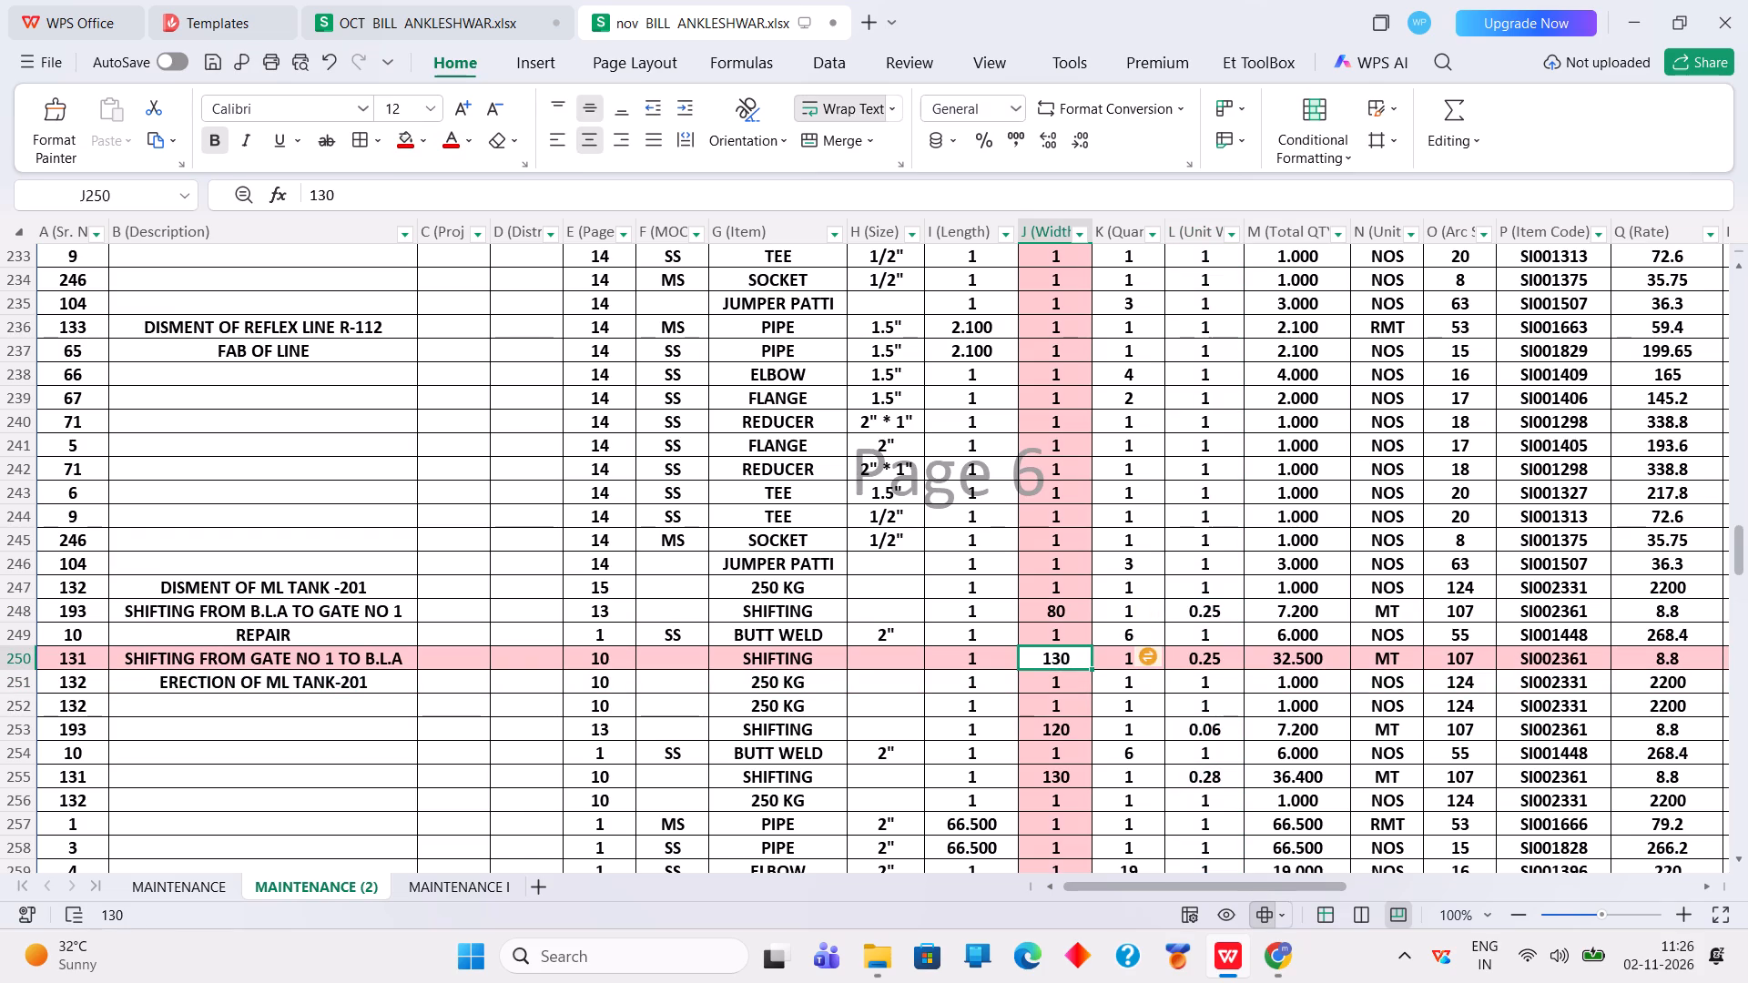
pyautogui.write('80')
pyautogui.press('Return')
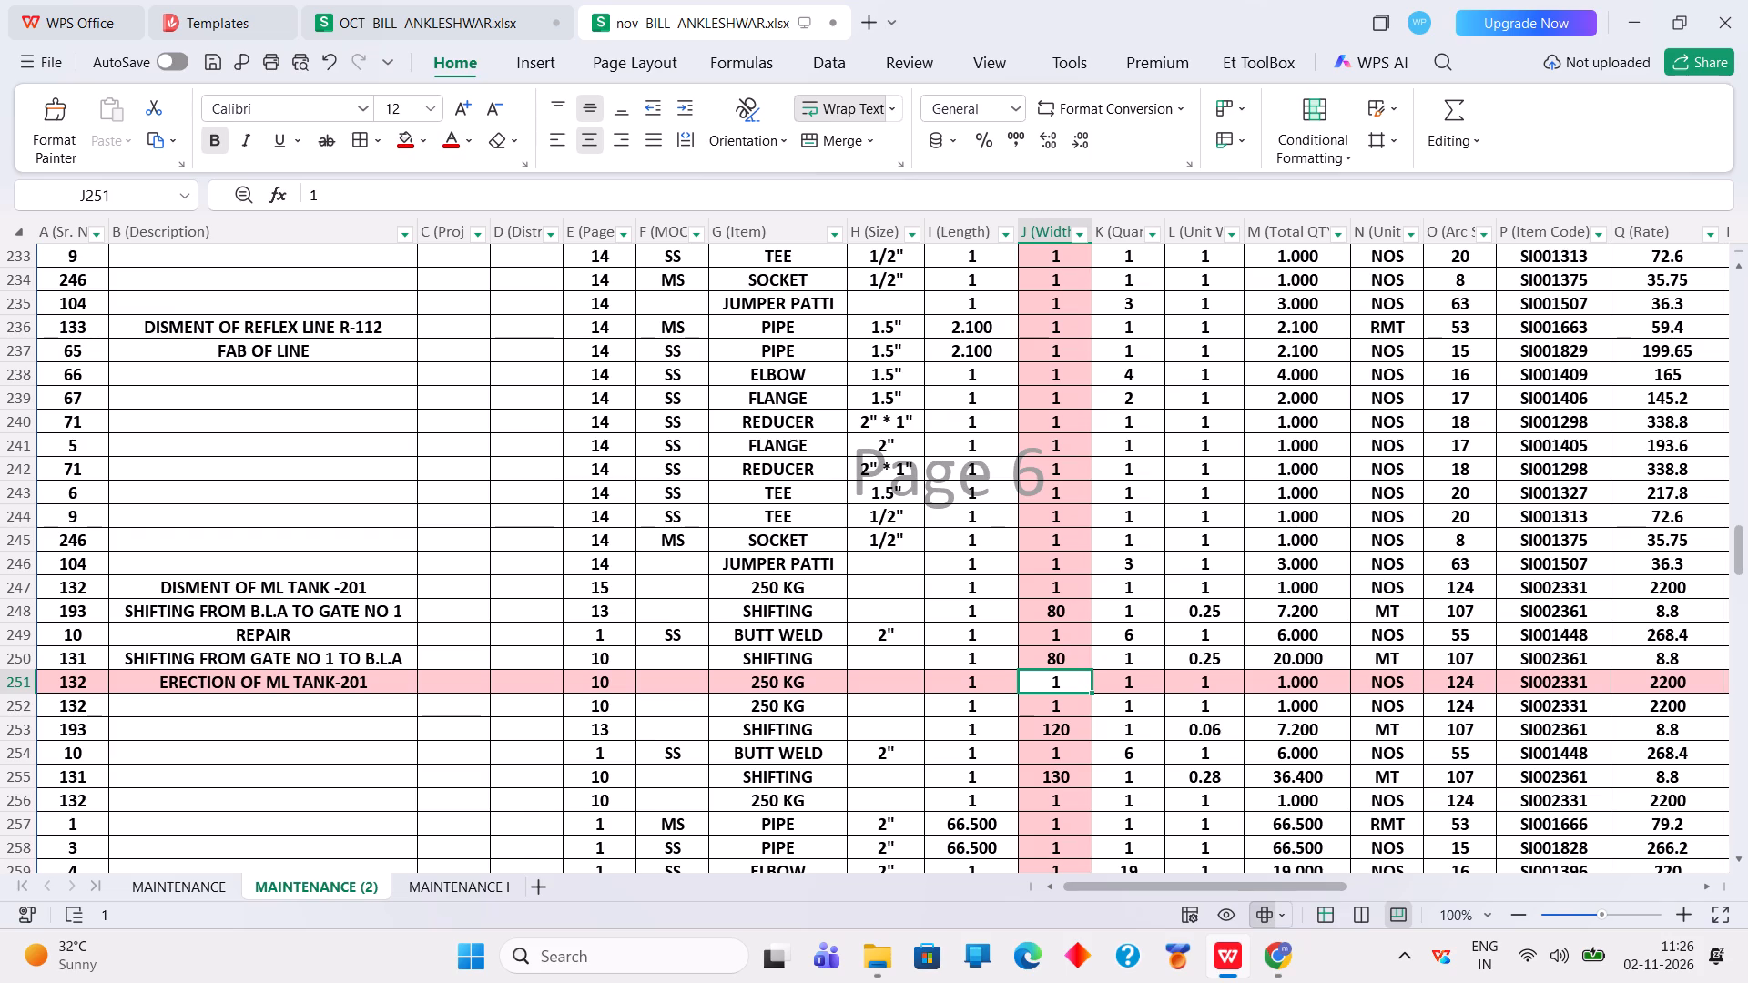
# Copy the ML tank block in rows 247 to 251 over rows 252 to 256.
pyautogui.moveTo(25, 588); pyautogui.dragTo(26, 689)
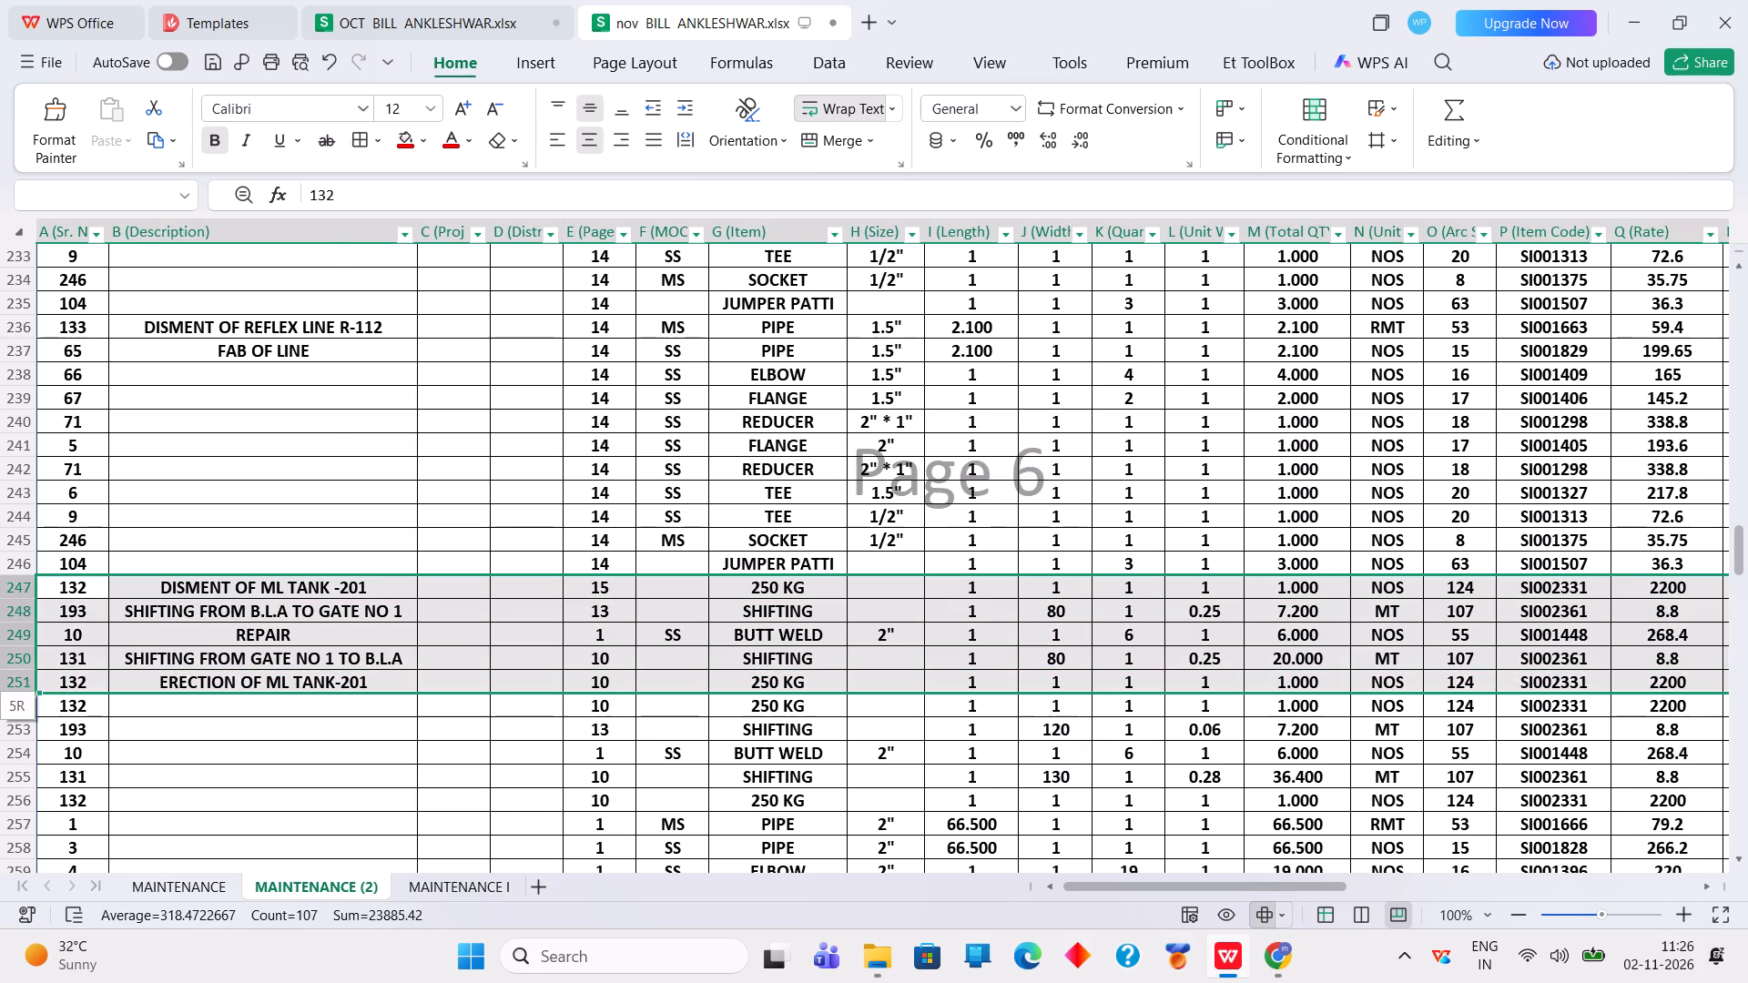
pyautogui.moveTo(26, 689); pyautogui.dragTo(27, 691)
pyautogui.rightClick(19, 649)
pyautogui.click(49, 63)
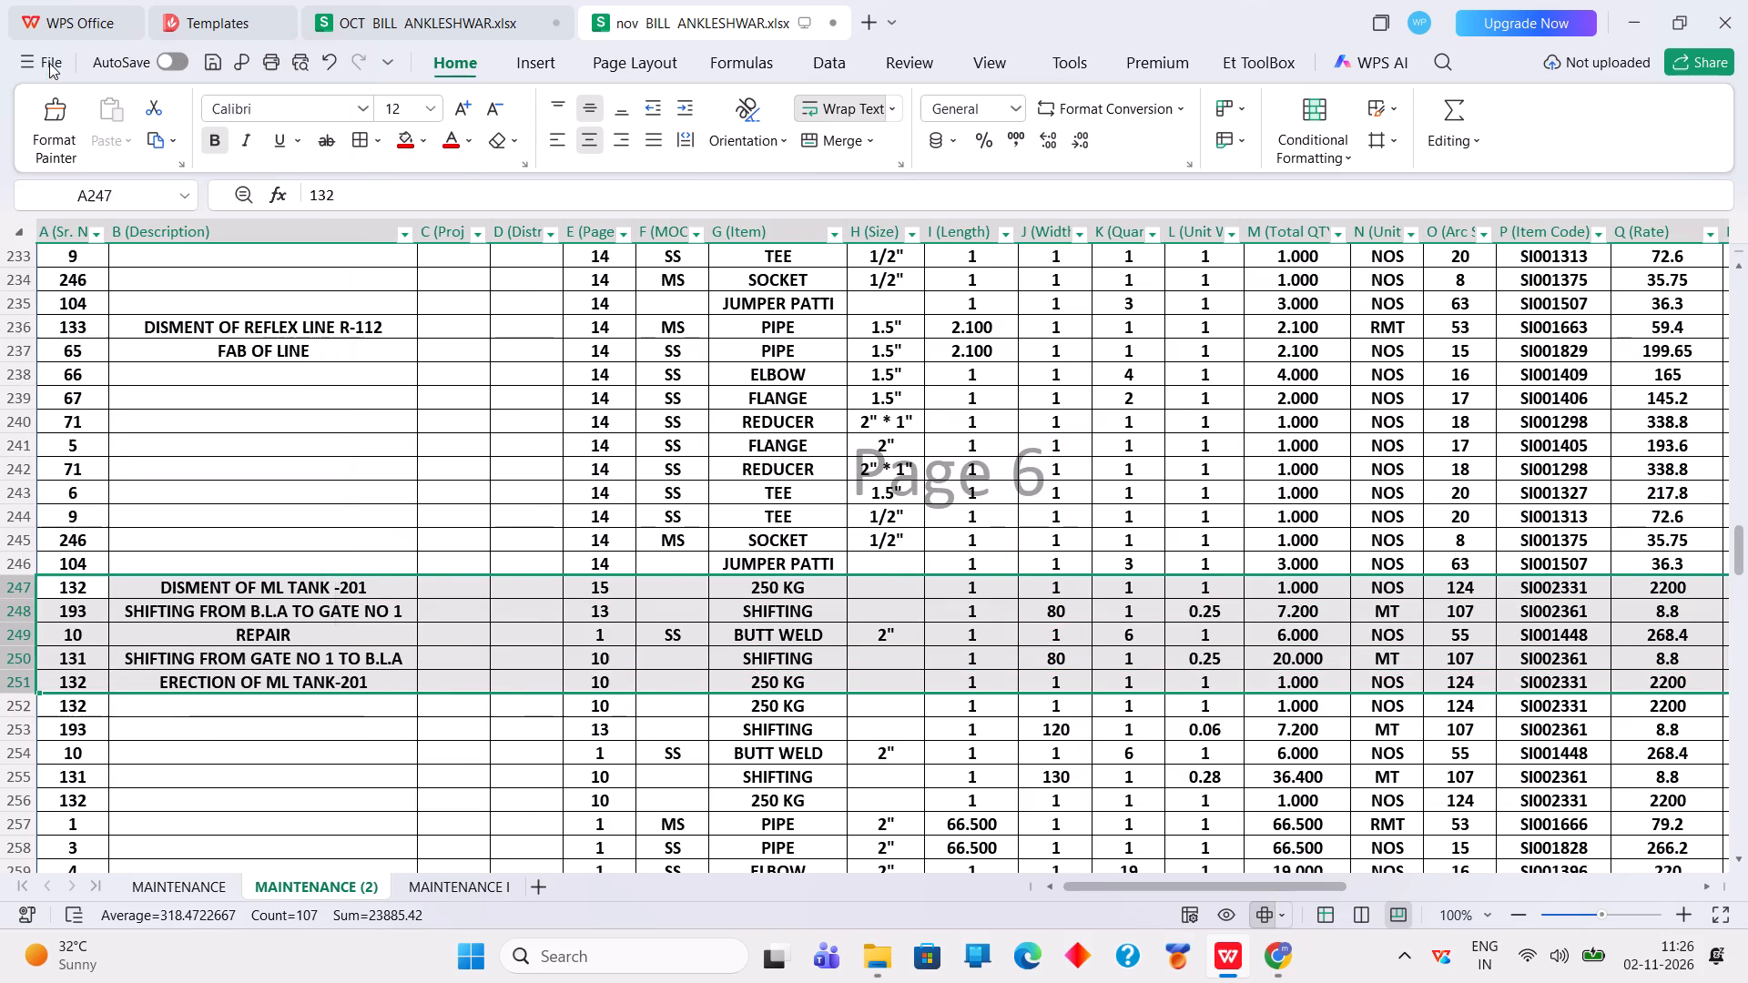
pyautogui.click(29, 704)
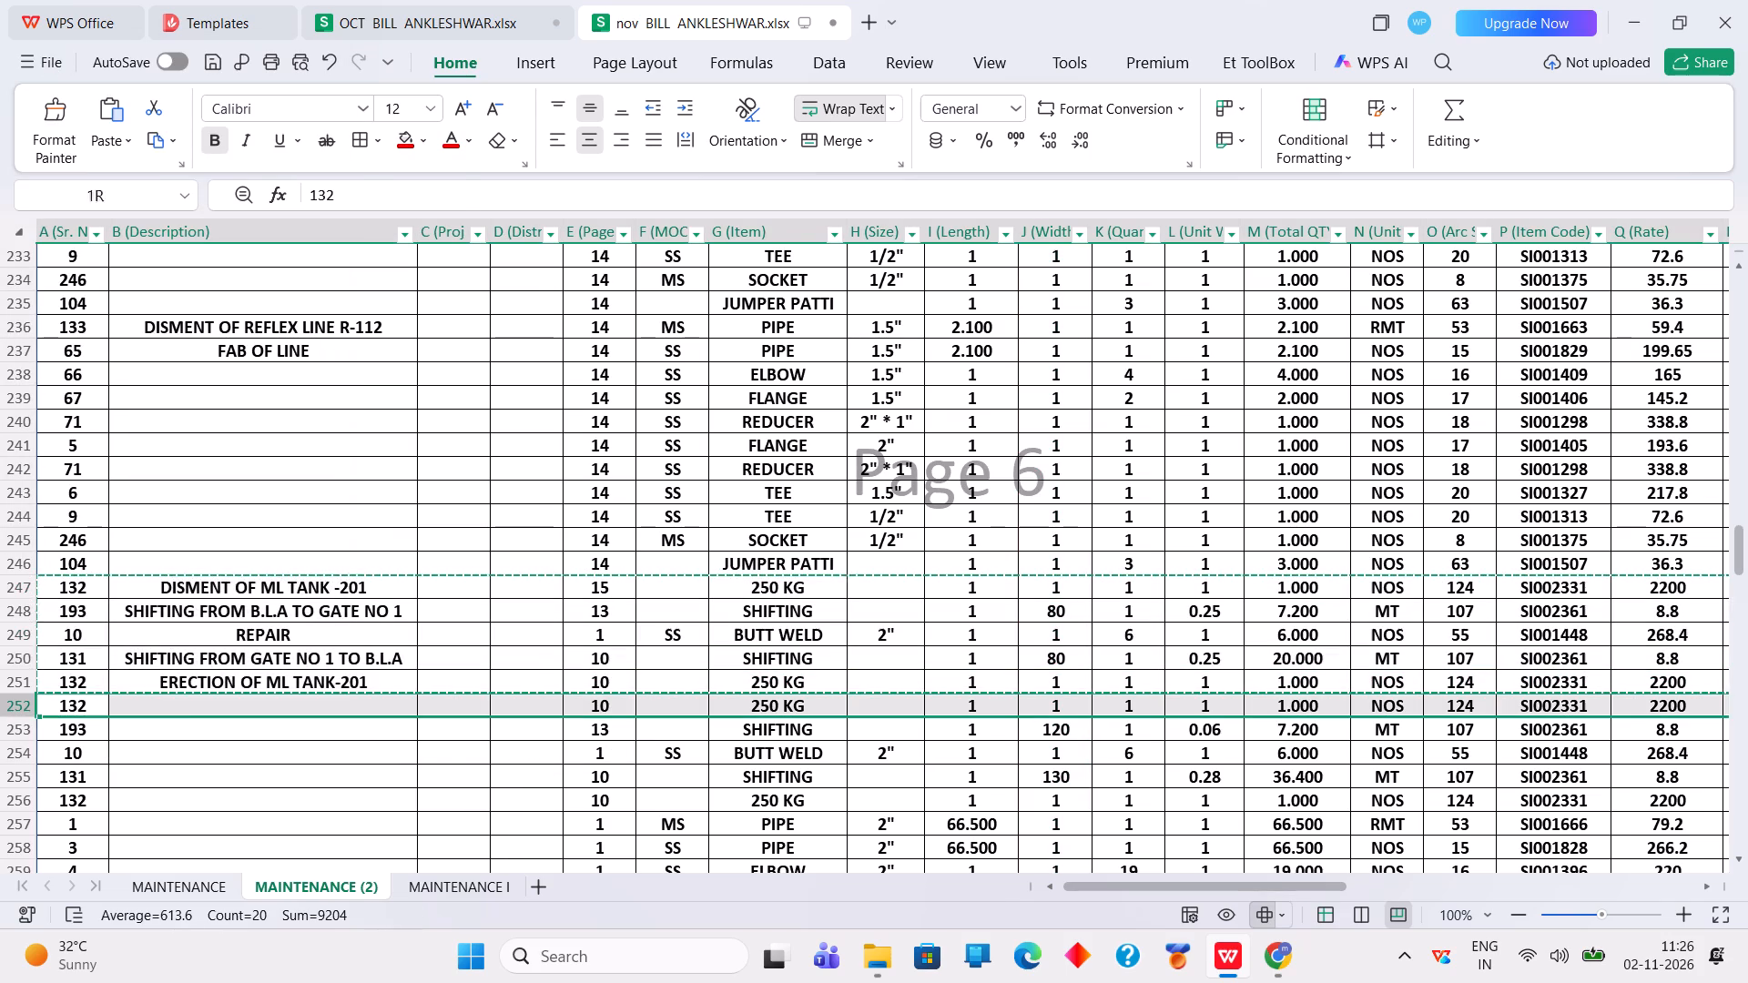
pyautogui.rightClick(28, 701)
pyautogui.click(134, 87)
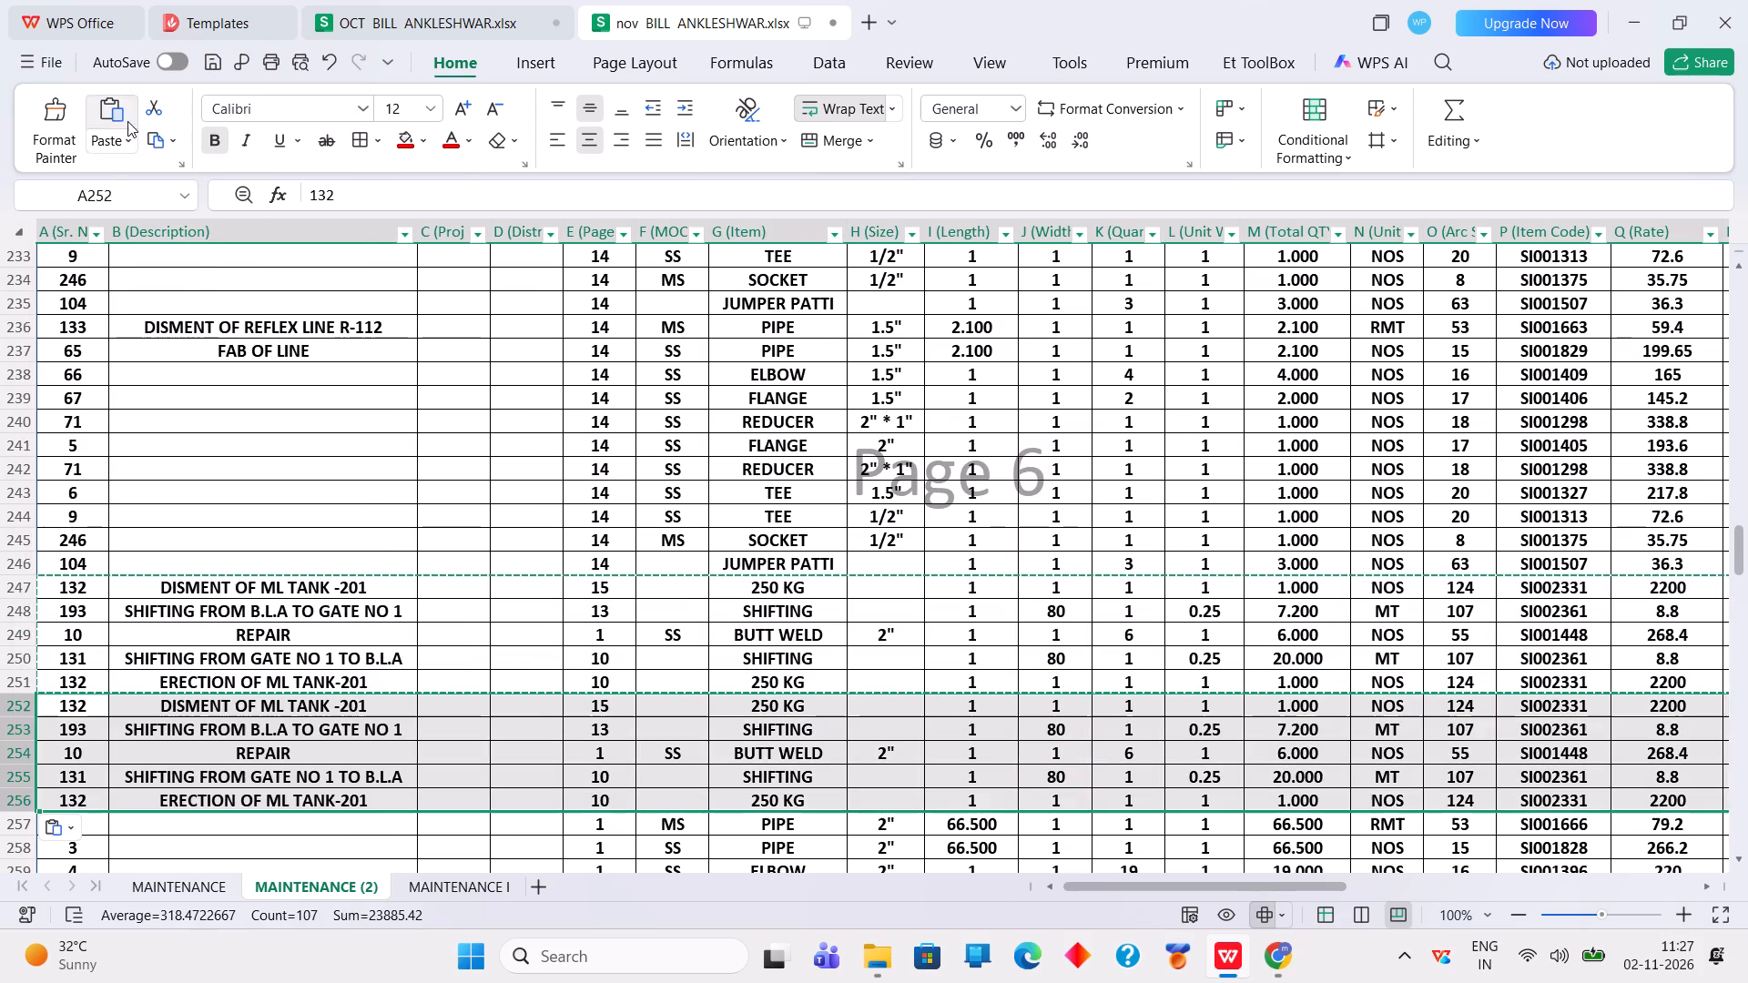
# Paste the copied ML tank block over rows 261 to 265 and again over rows 266 to 270.
pyautogui.scroll(-4, 210, 341)
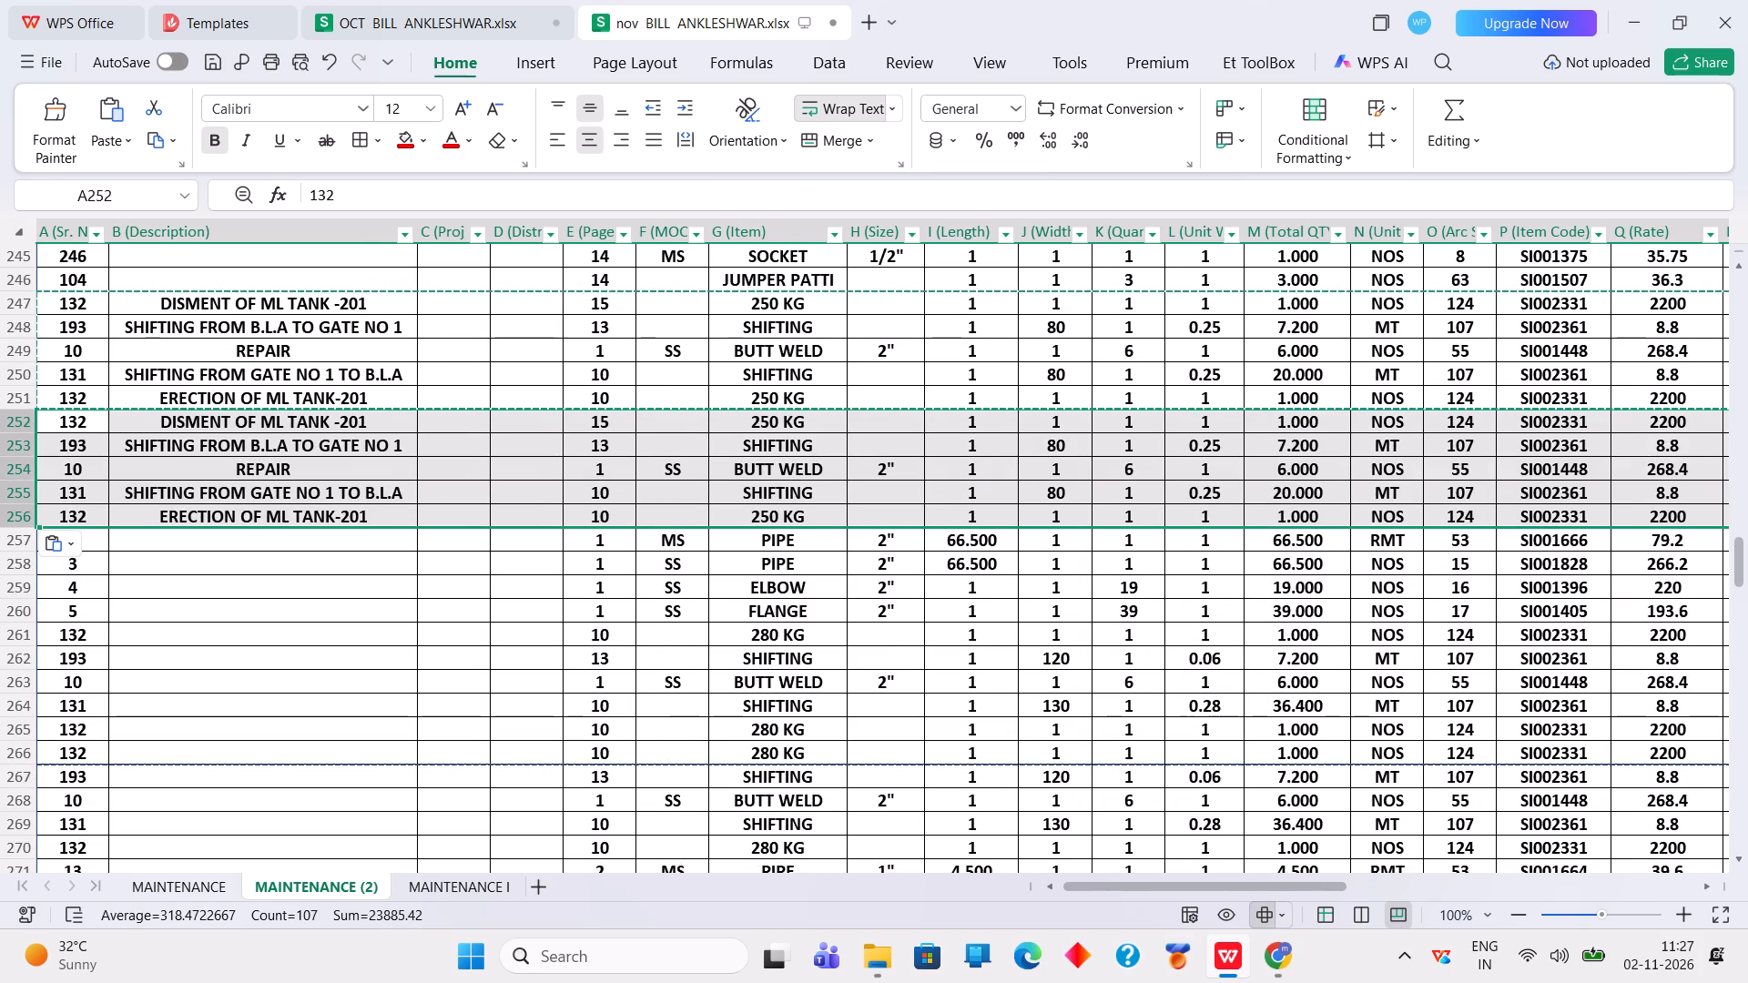
pyautogui.click(33, 640)
pyautogui.rightClick(33, 640)
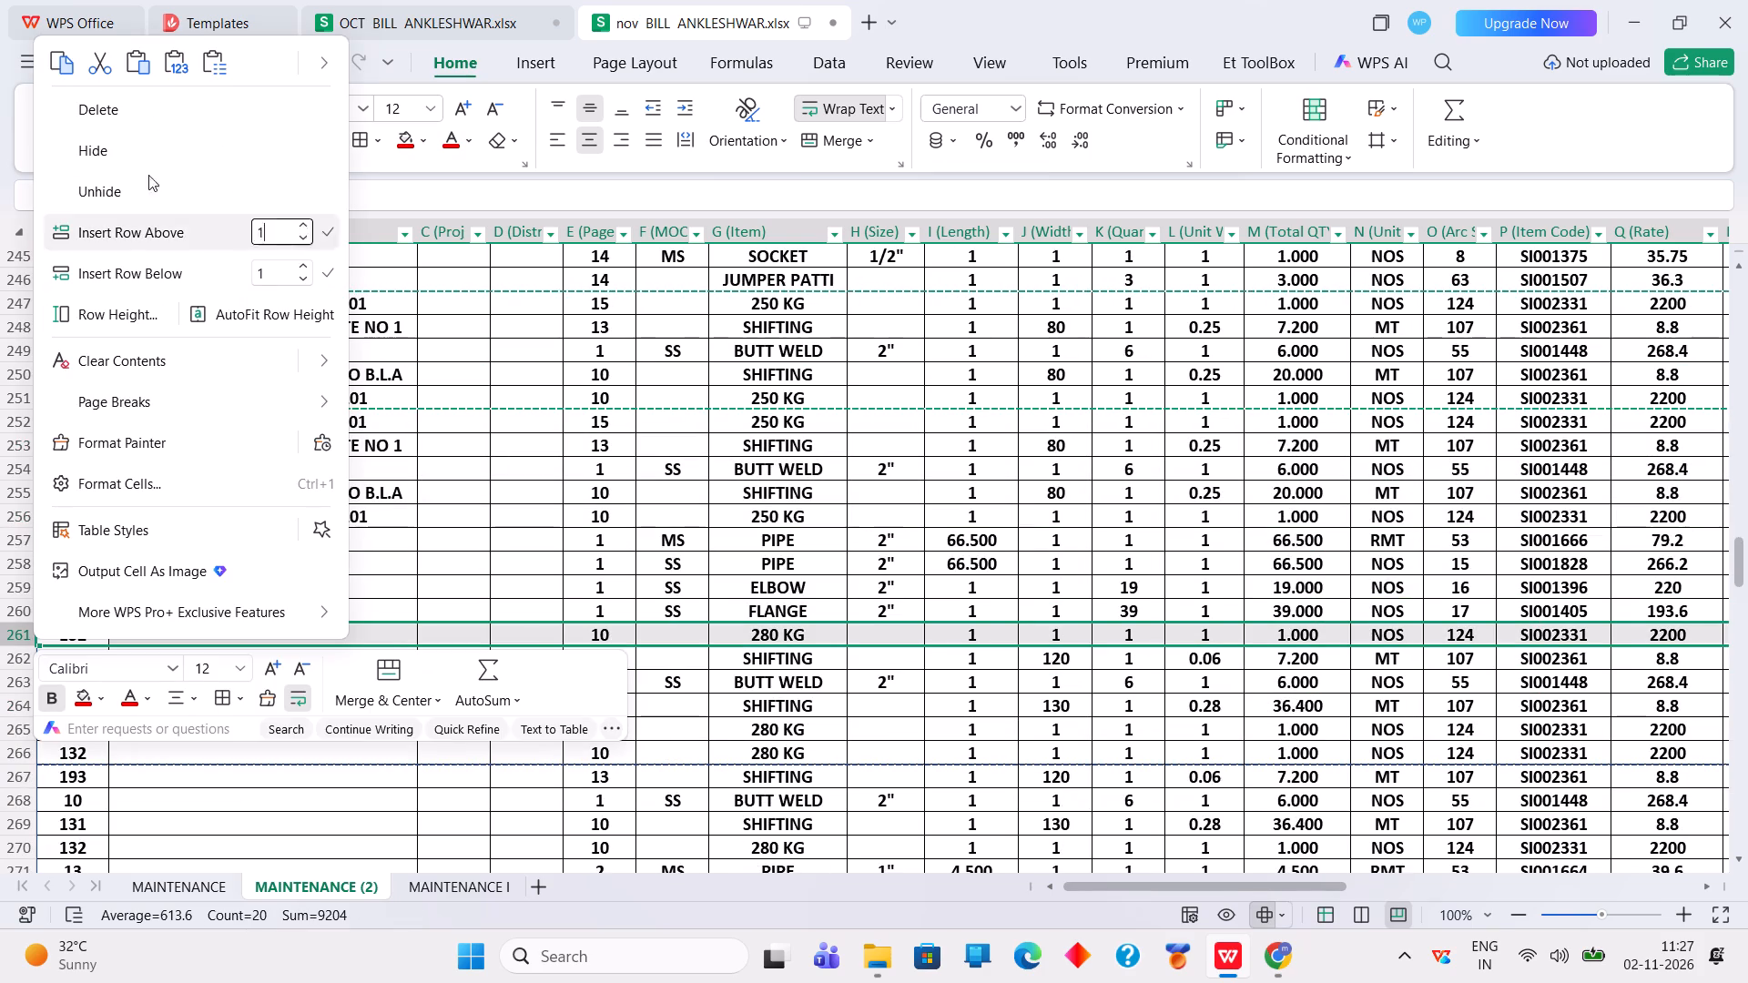
pyautogui.click(138, 58)
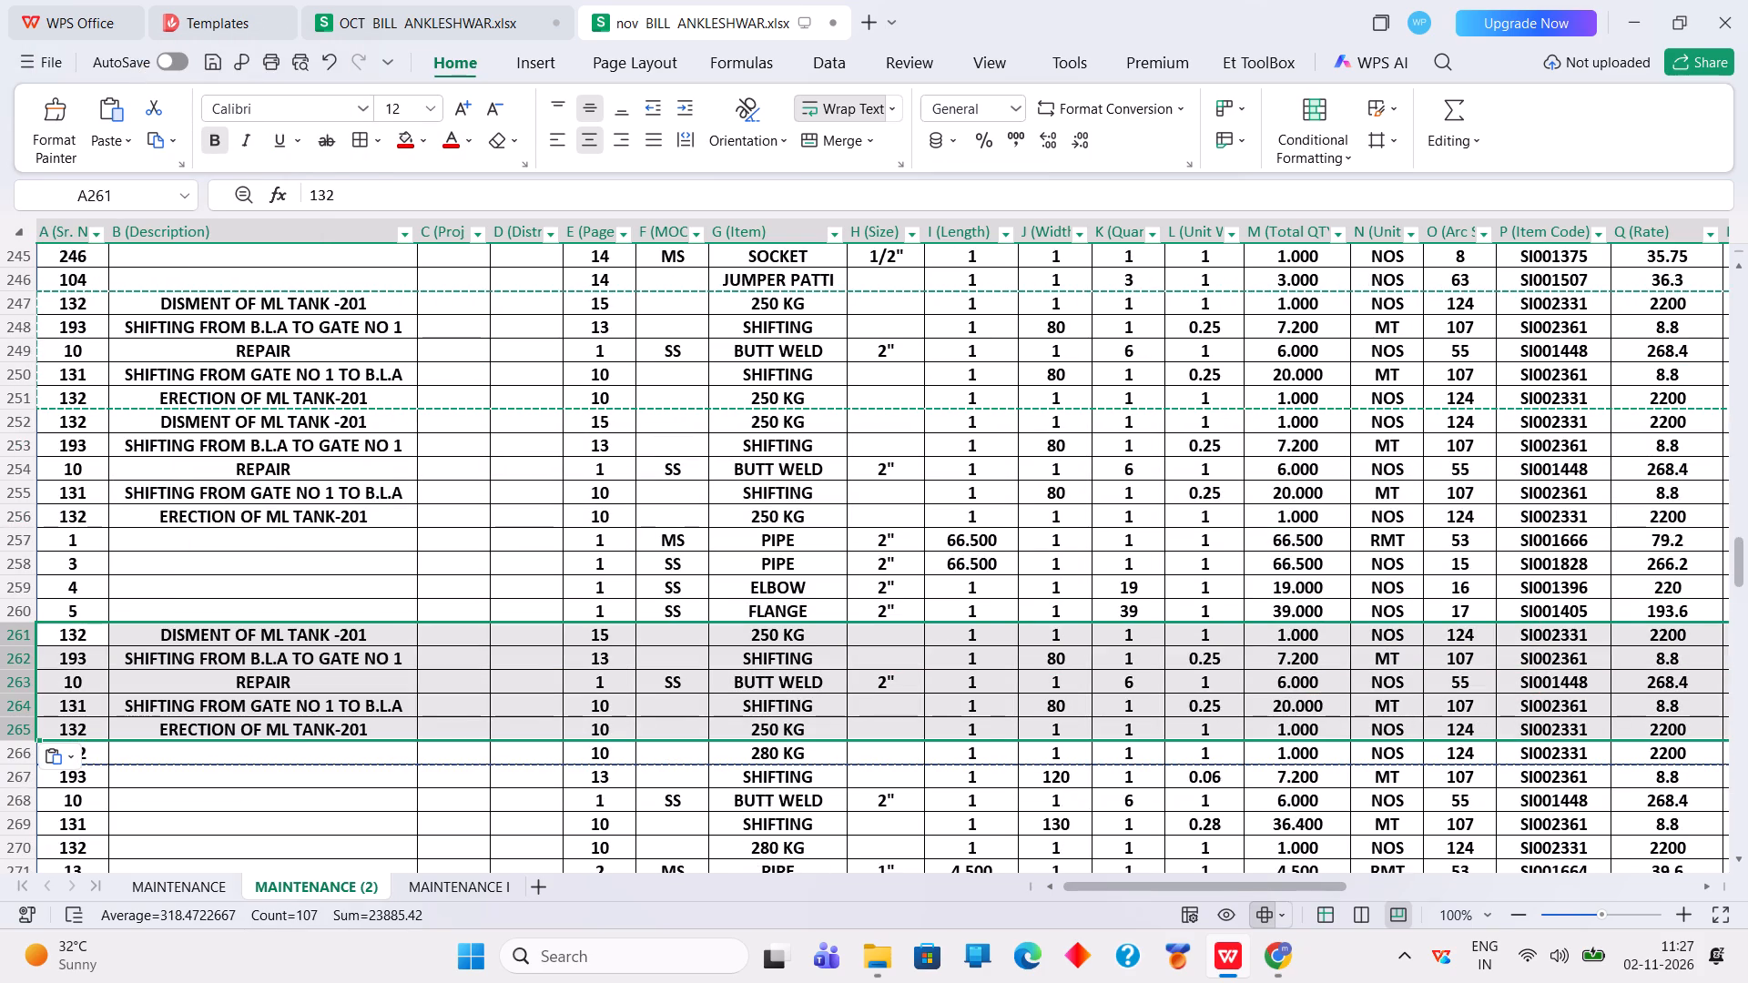
pyautogui.click(18, 759)
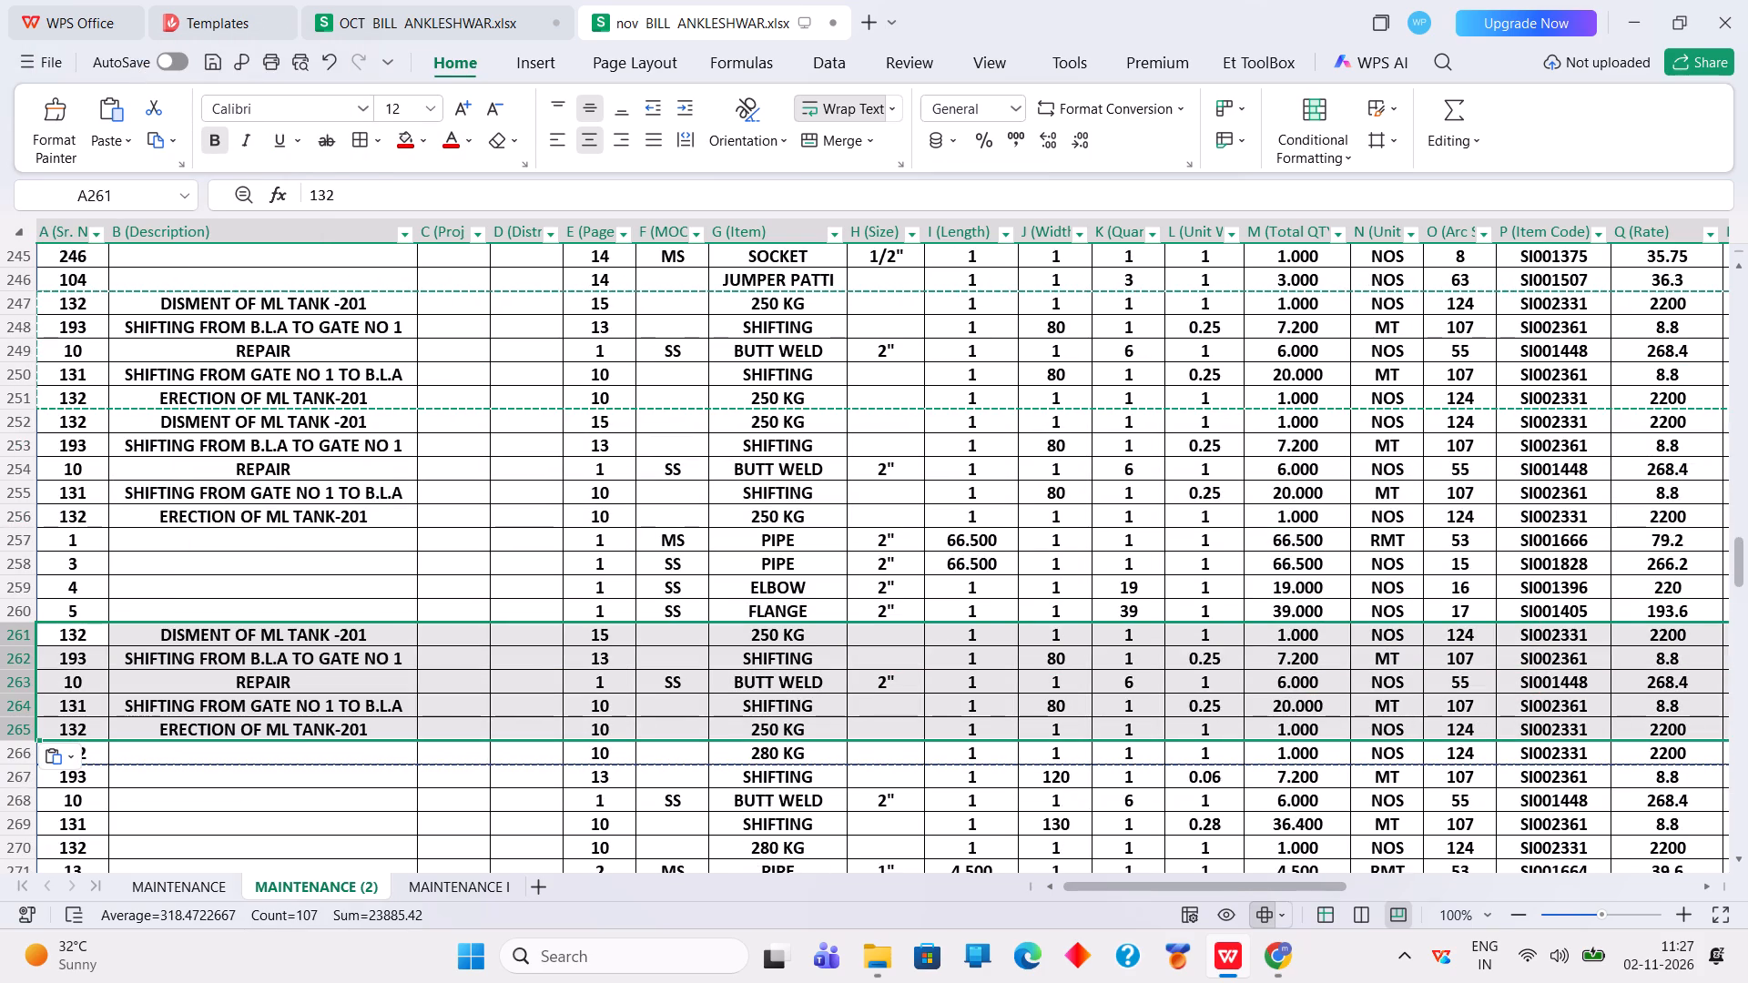
pyautogui.click(29, 753)
pyautogui.rightClick(29, 753)
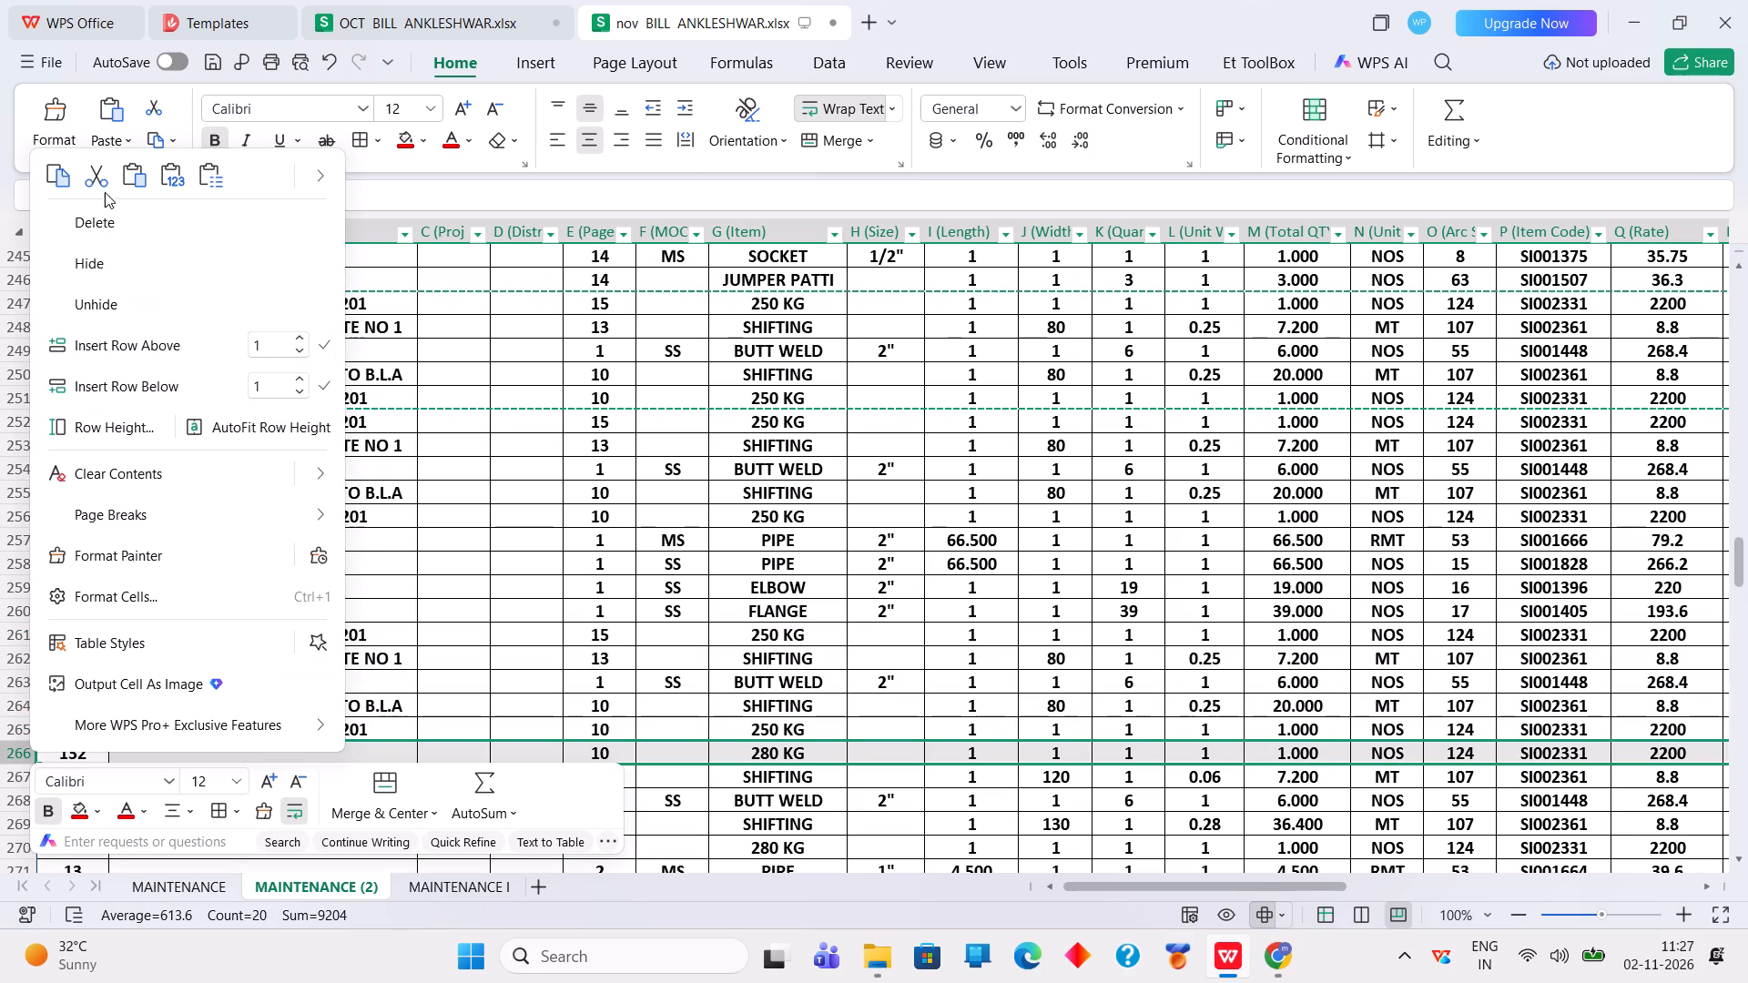
pyautogui.click(123, 186)
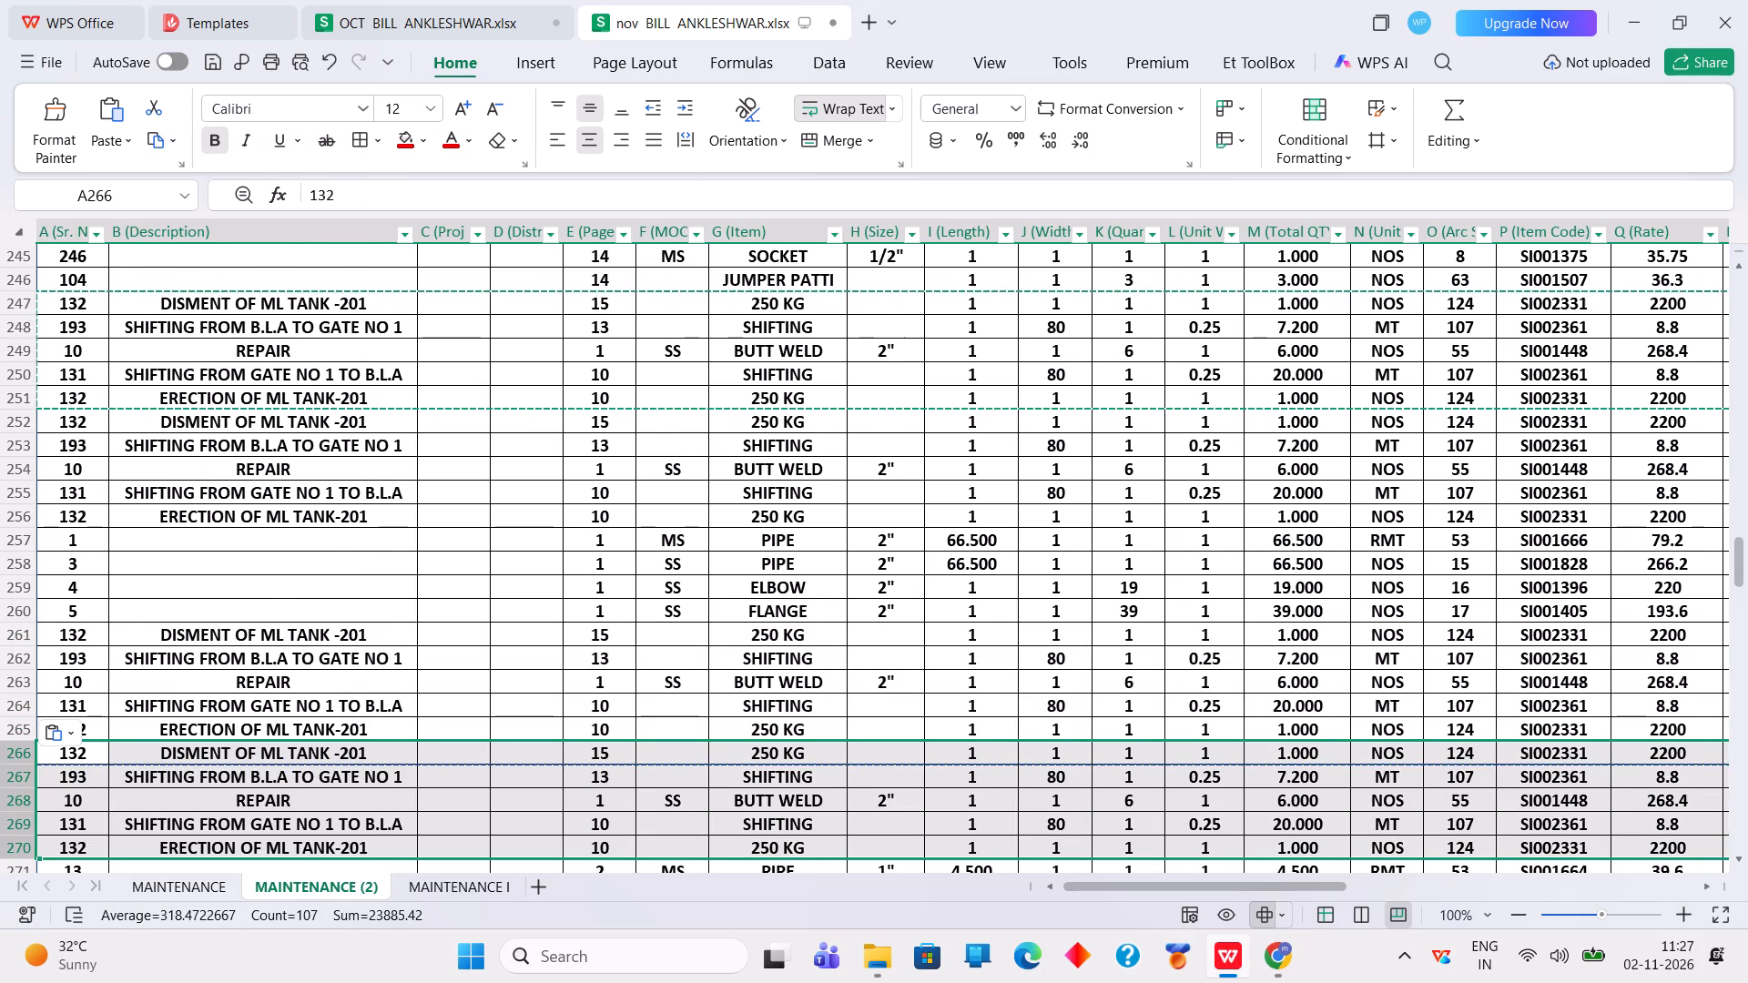
# Set the quantity of the butt weld repair in row 249 to 4.
pyautogui.scroll(3, 754, 566)
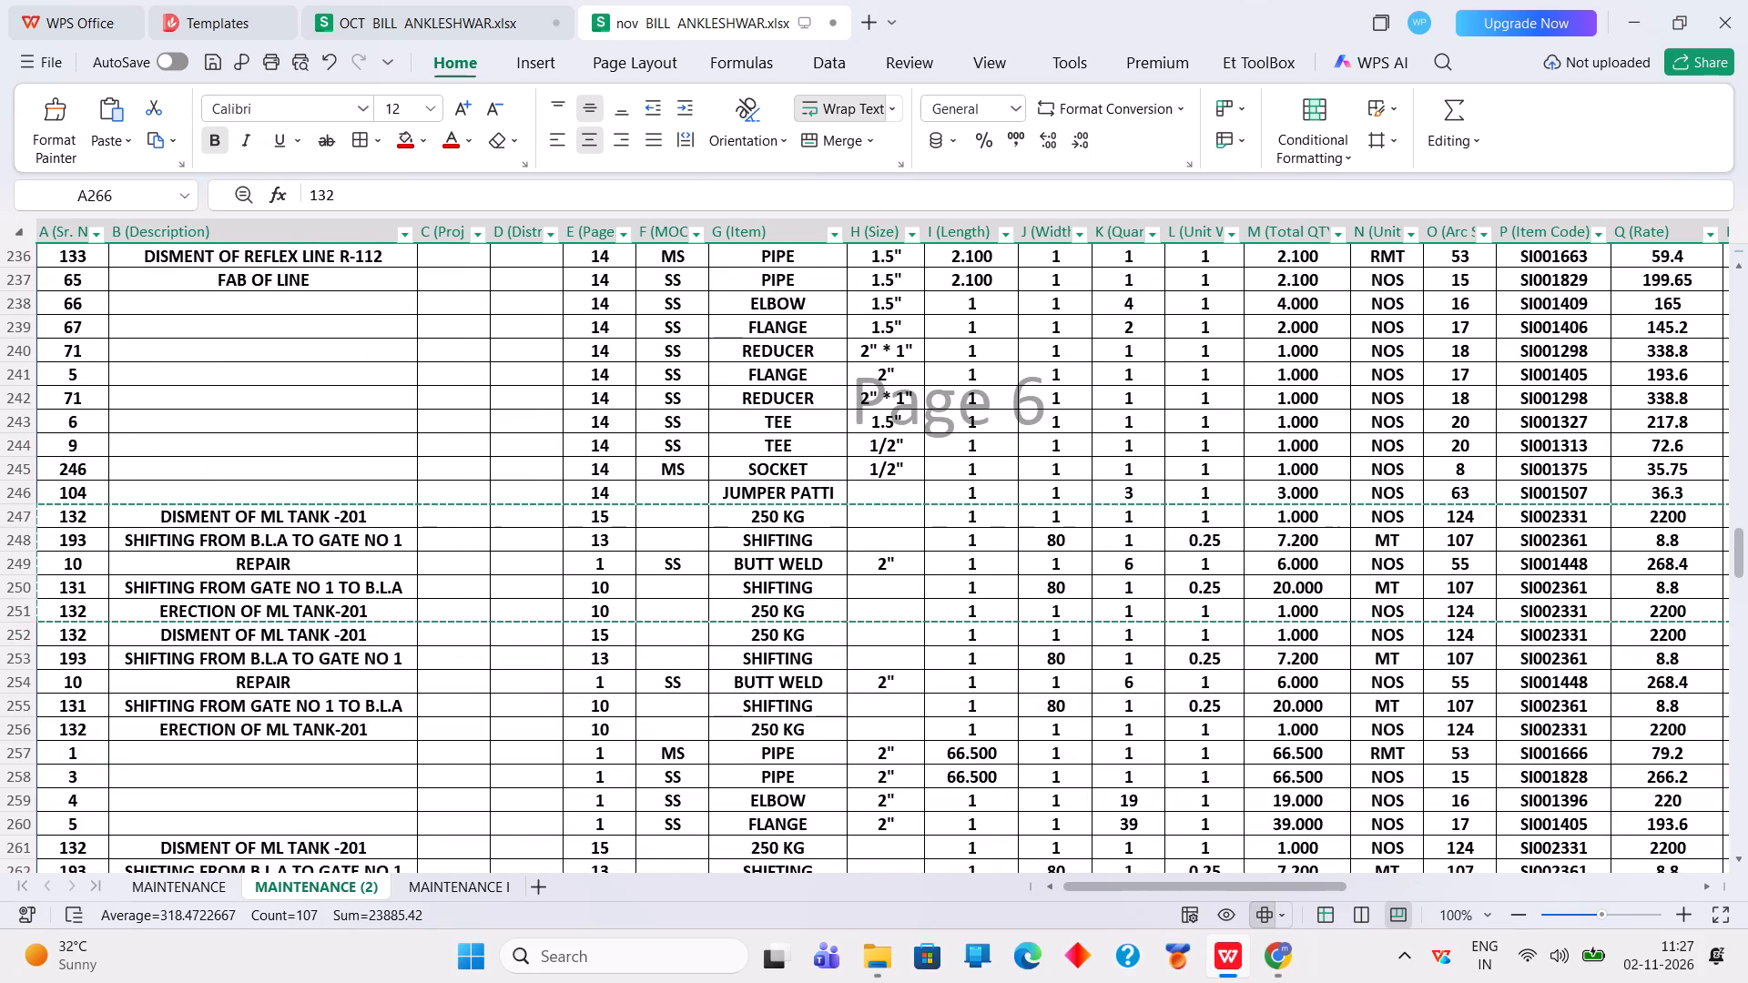
pyautogui.click(1131, 567)
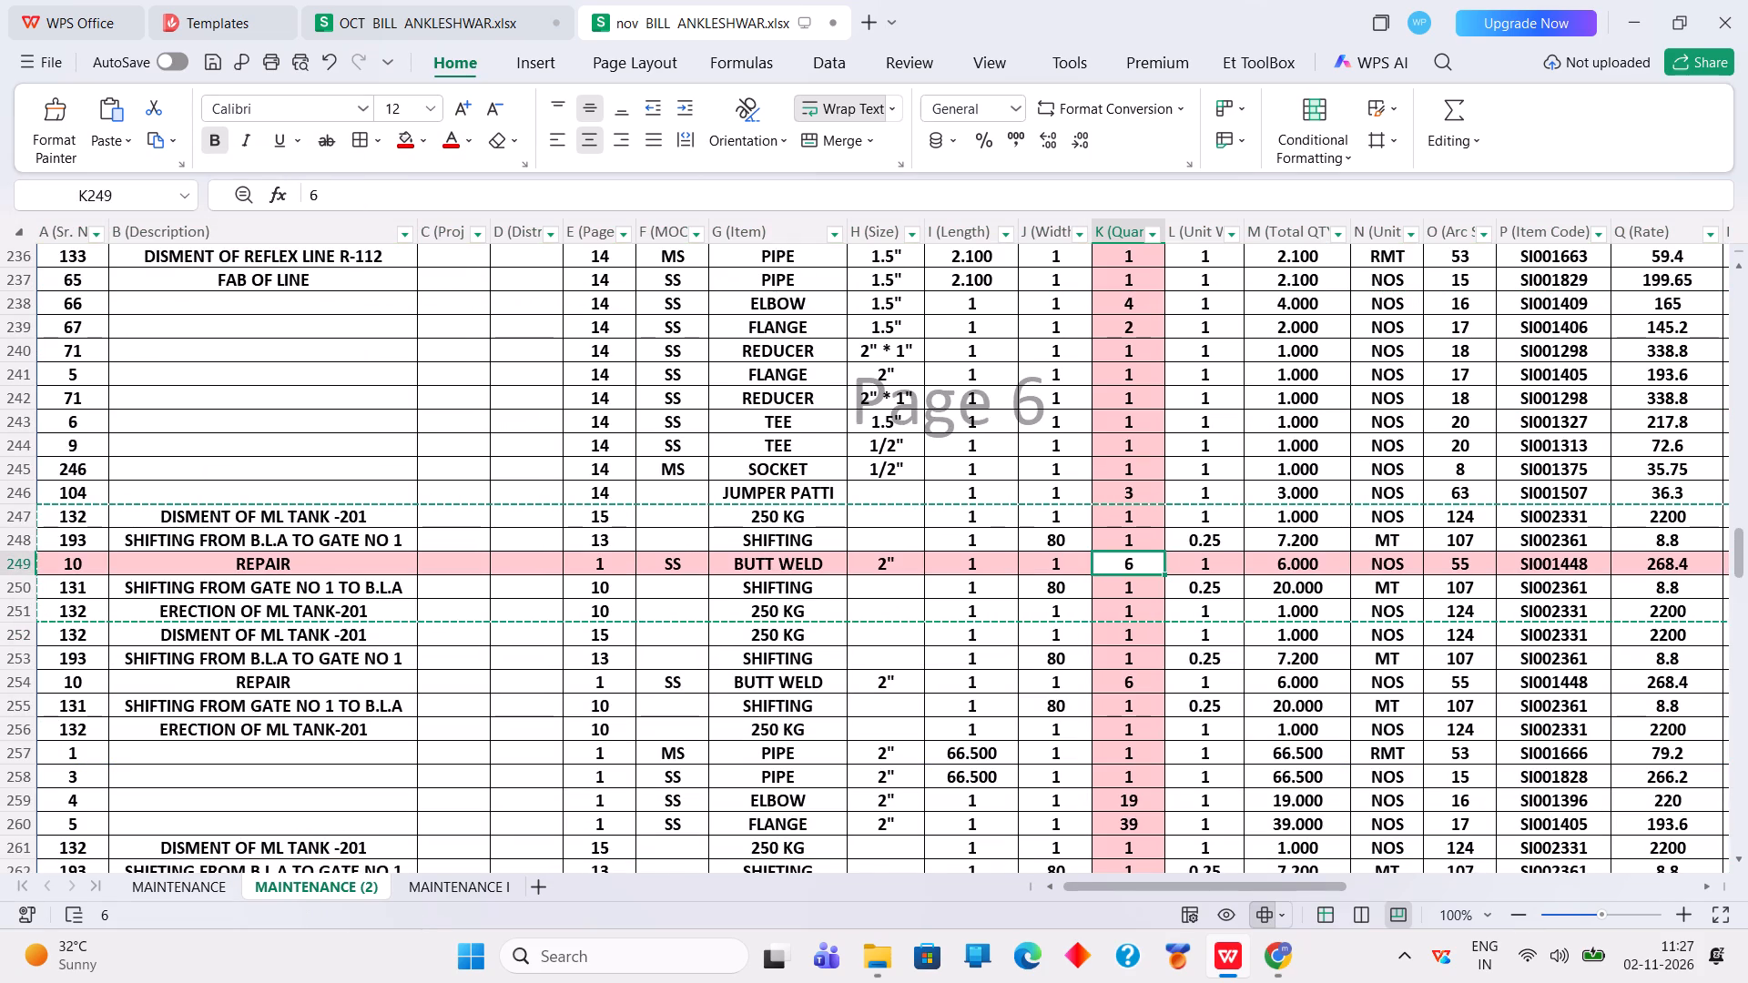
pyautogui.press('4')
pyautogui.press('Return')
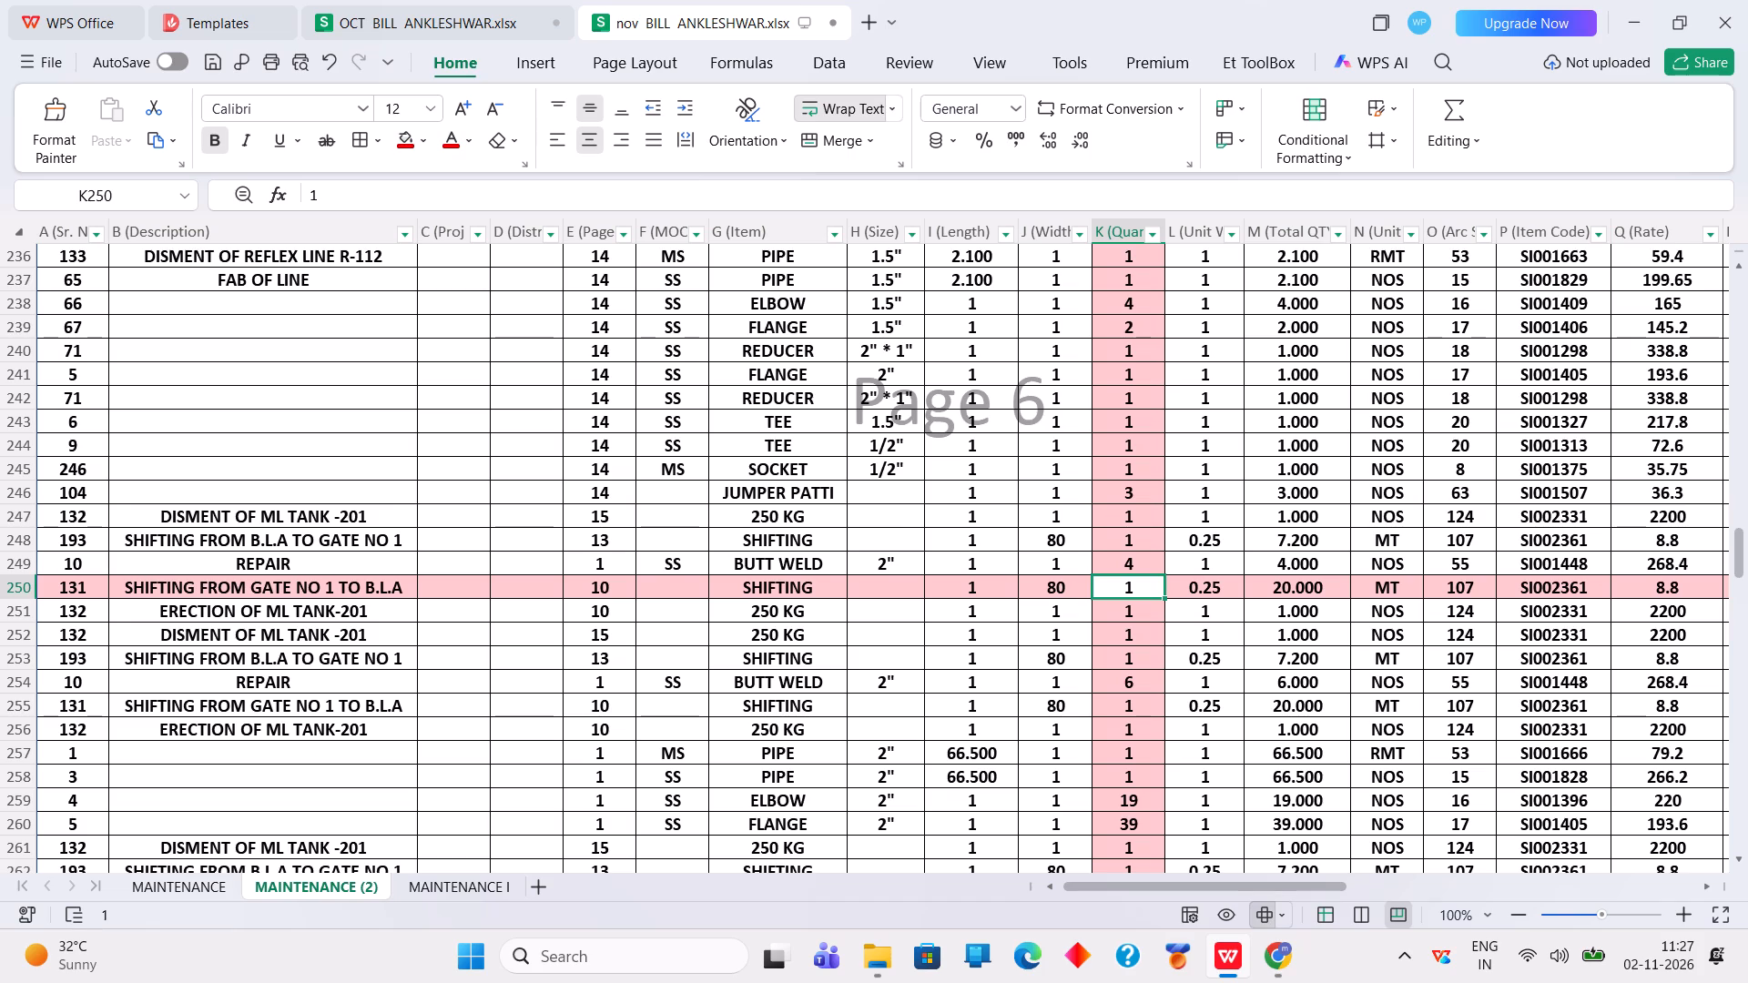
# Change the tank number to 202 in the dismantling description in row 252 and the erection description in row 256.
pyautogui.click(310, 635)
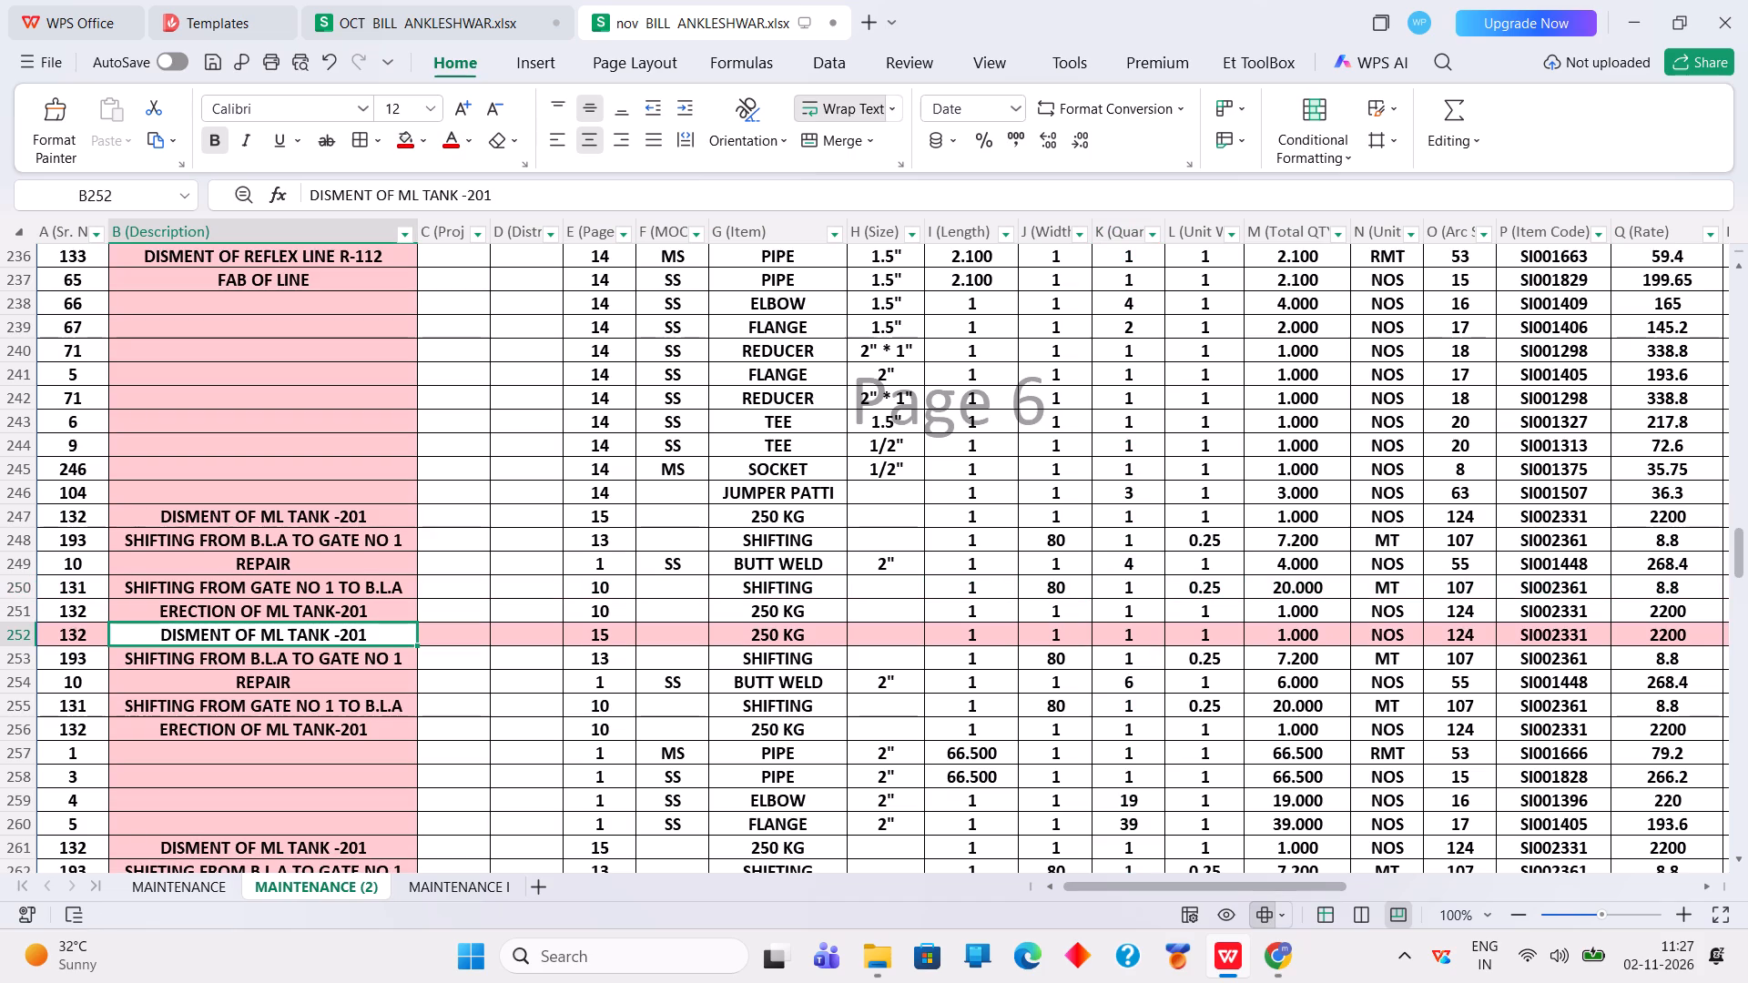
pyautogui.click(510, 190)
pyautogui.press('BackSpace')
pyautogui.press('2')
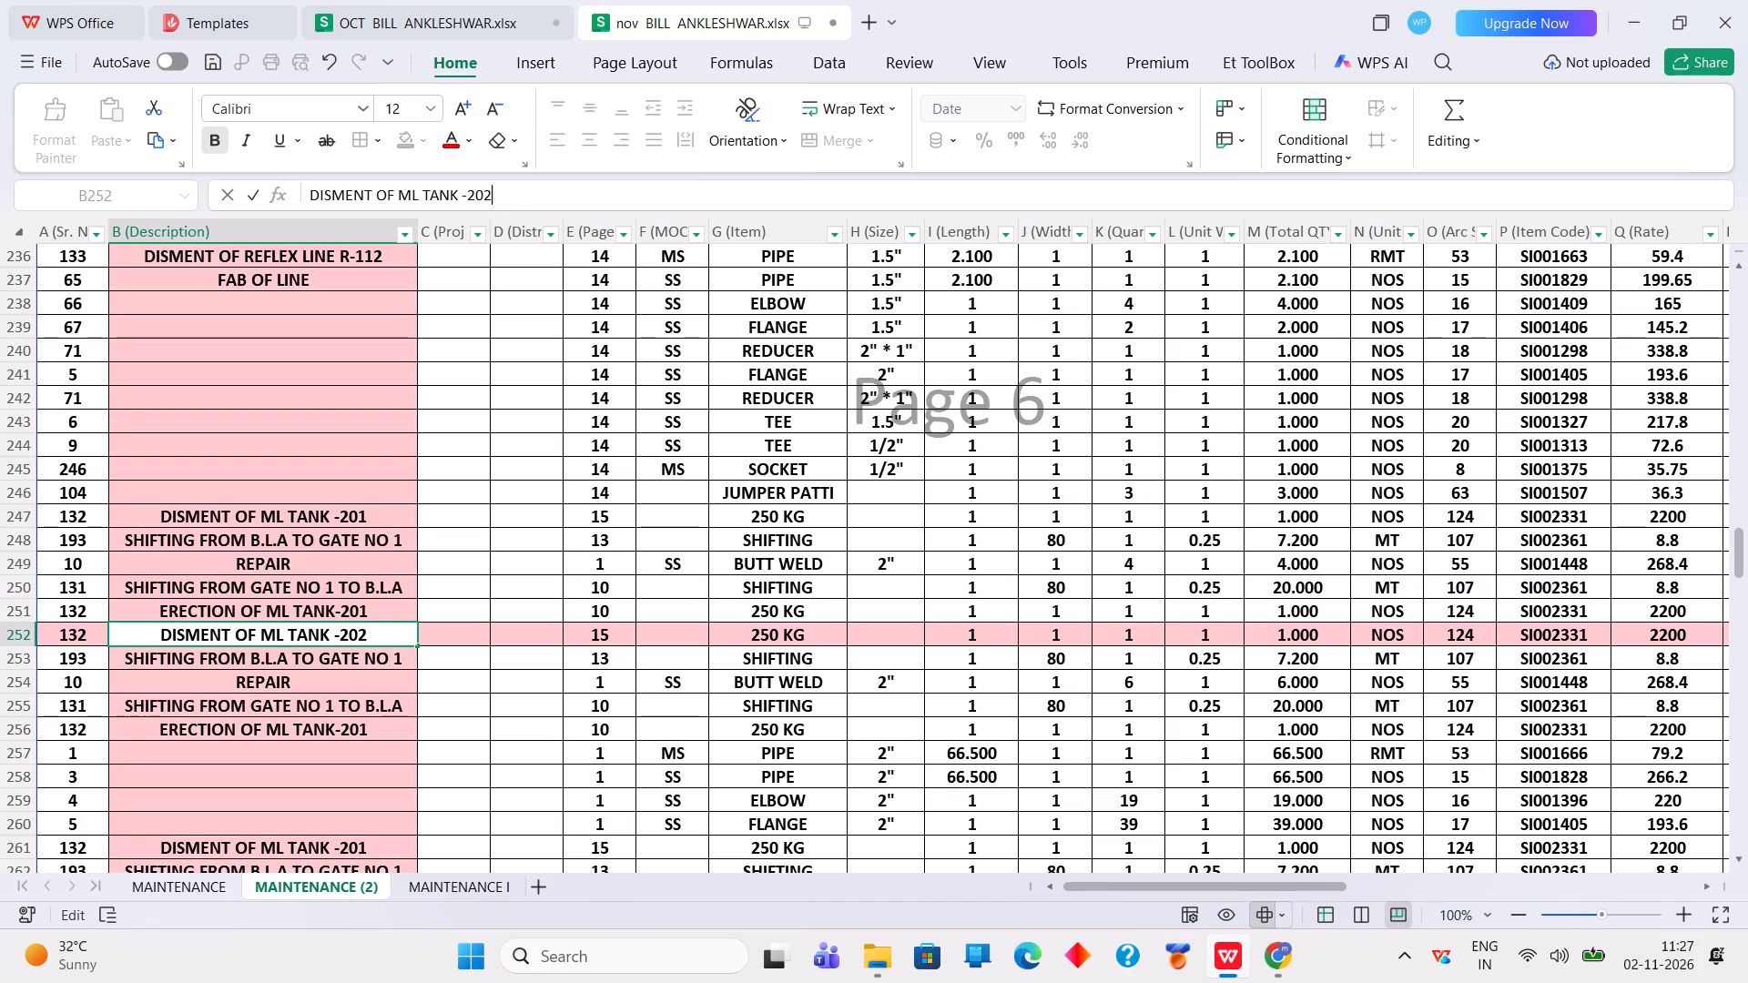
pyautogui.press('Return')
pyautogui.click(345, 729)
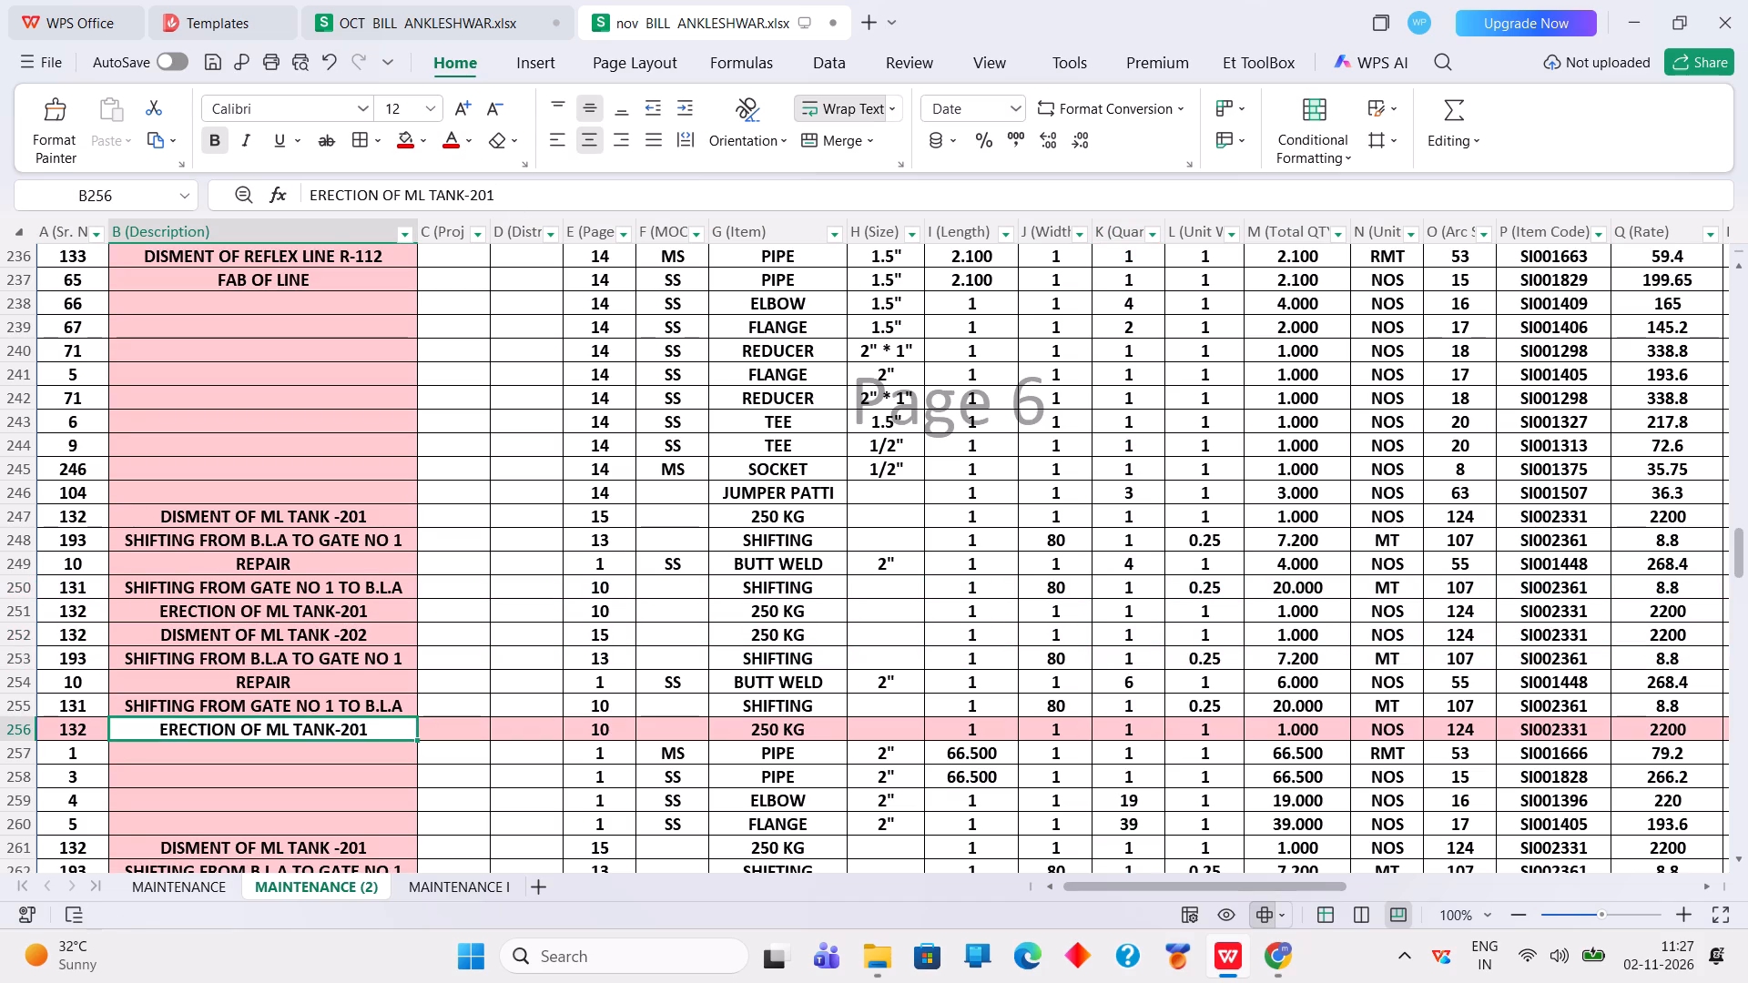
pyautogui.click(502, 197)
pyautogui.press('BackSpace')
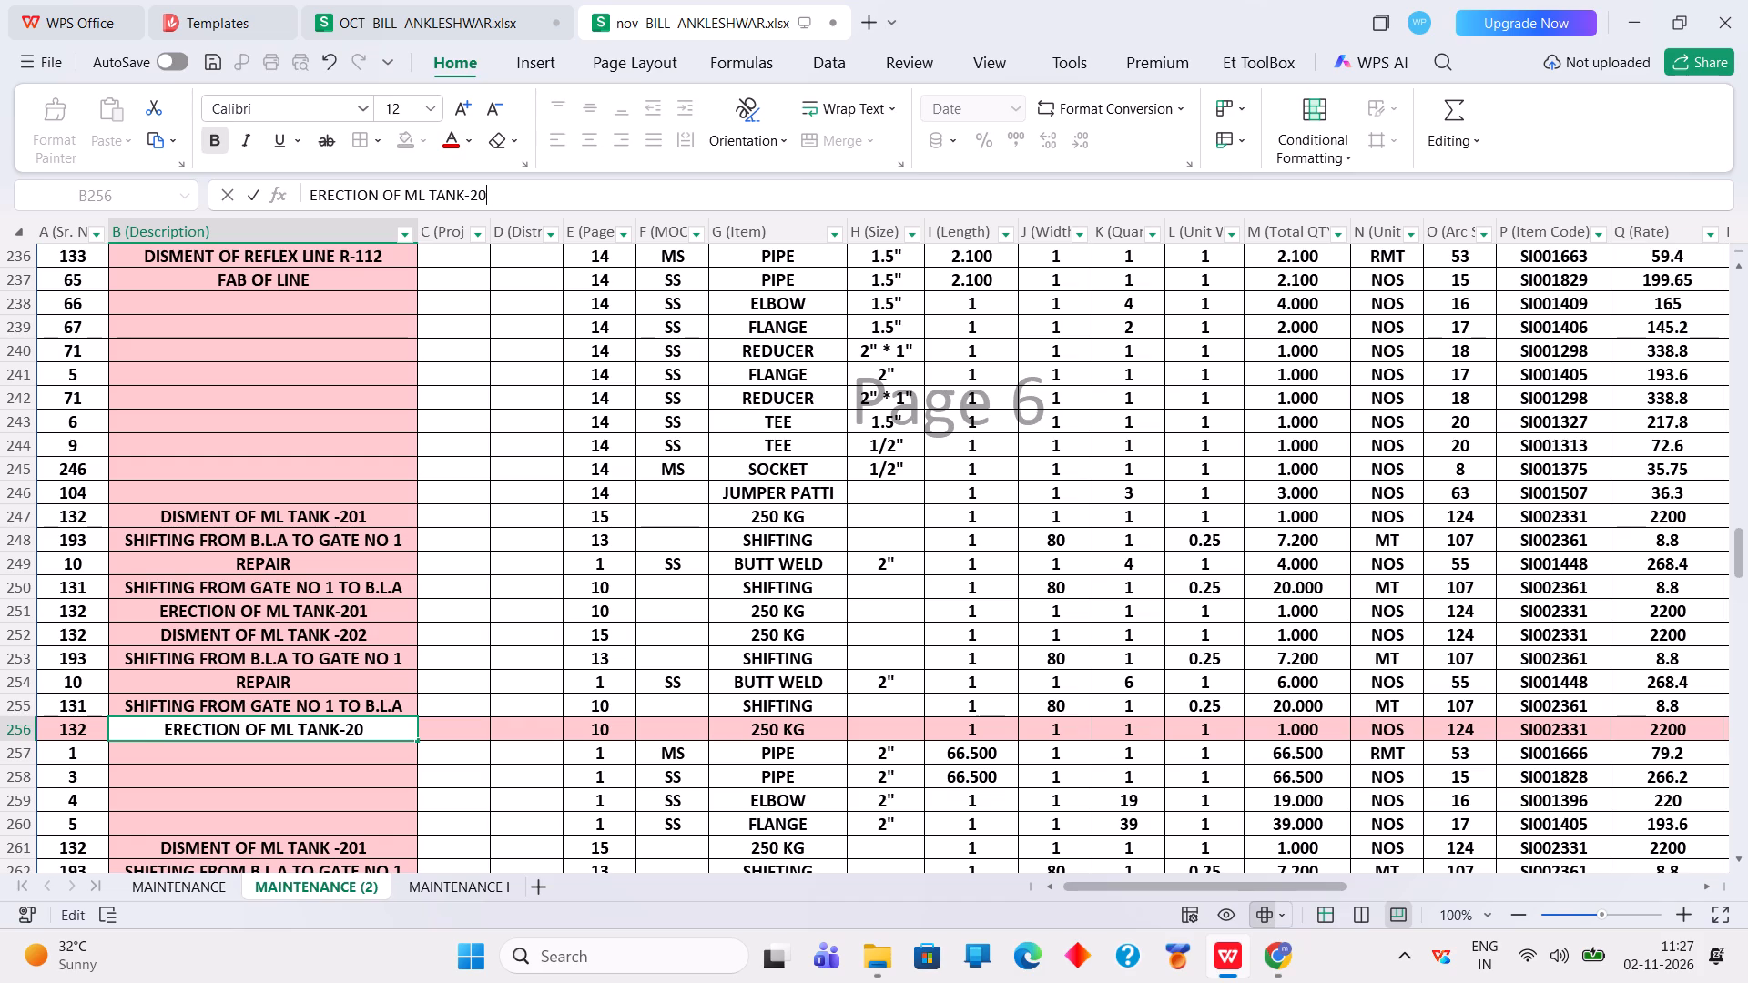
pyautogui.press('2')
pyautogui.press('Return')
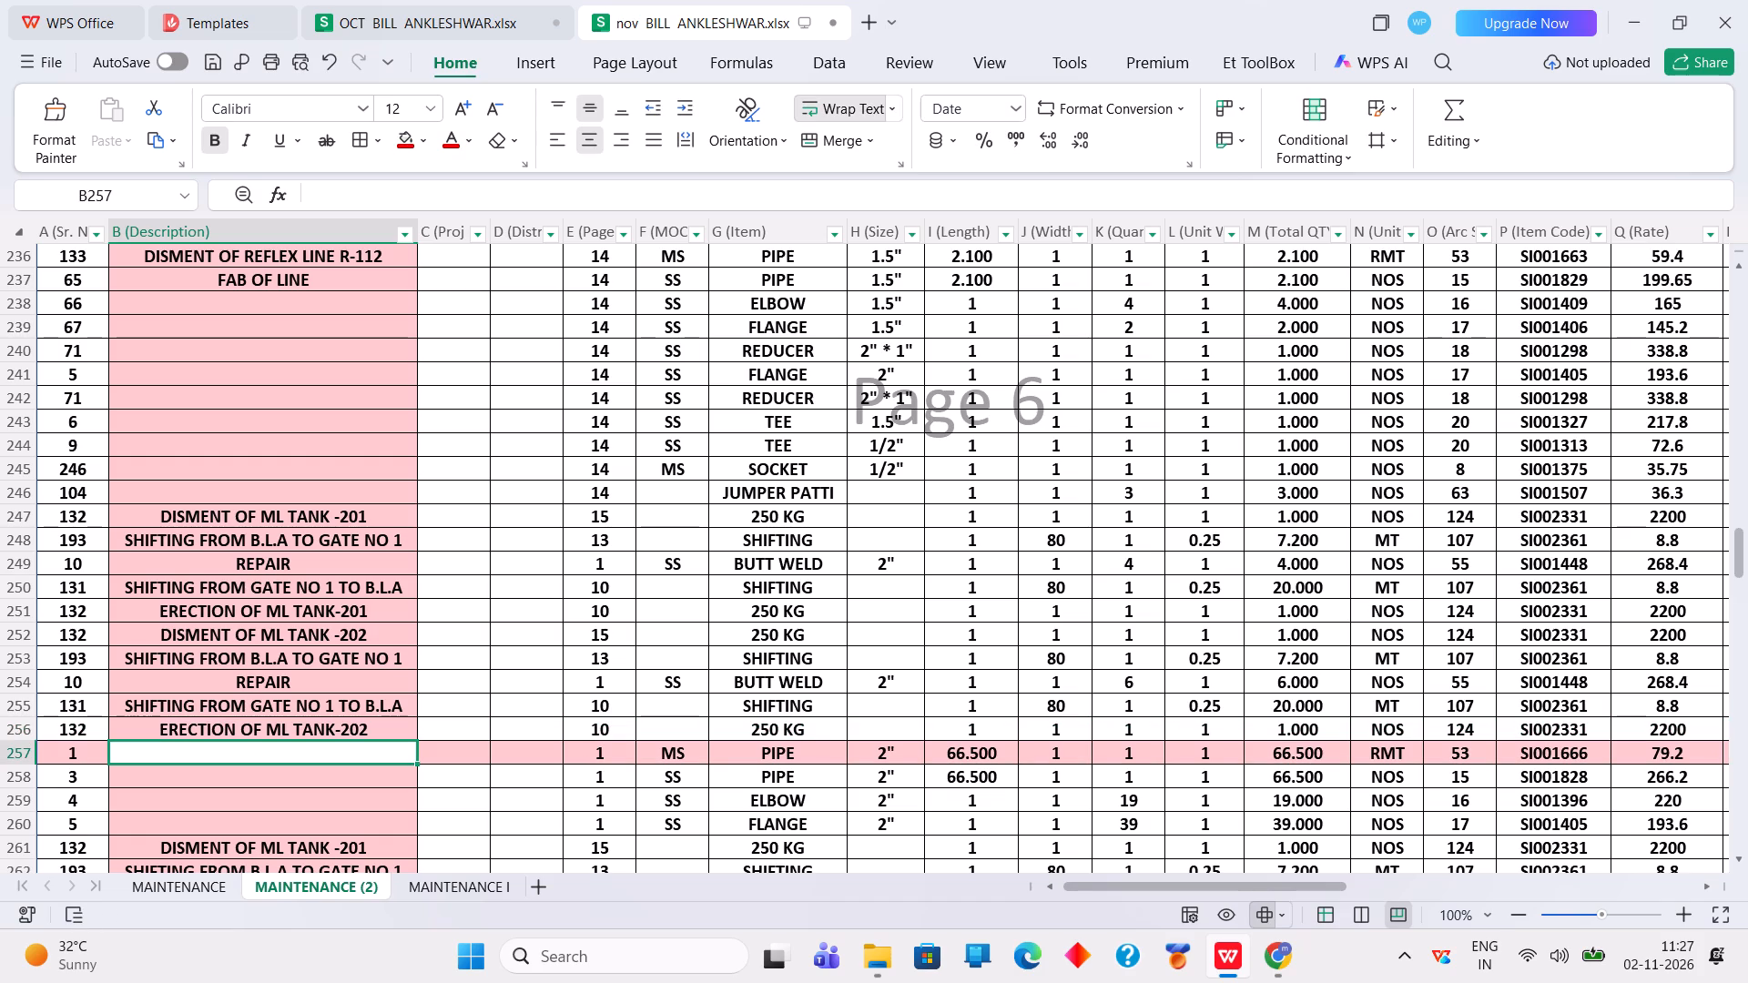
# Set the quantity of the butt weld repair in row 254 to 4.
pyautogui.click(1137, 686)
pyautogui.press('4')
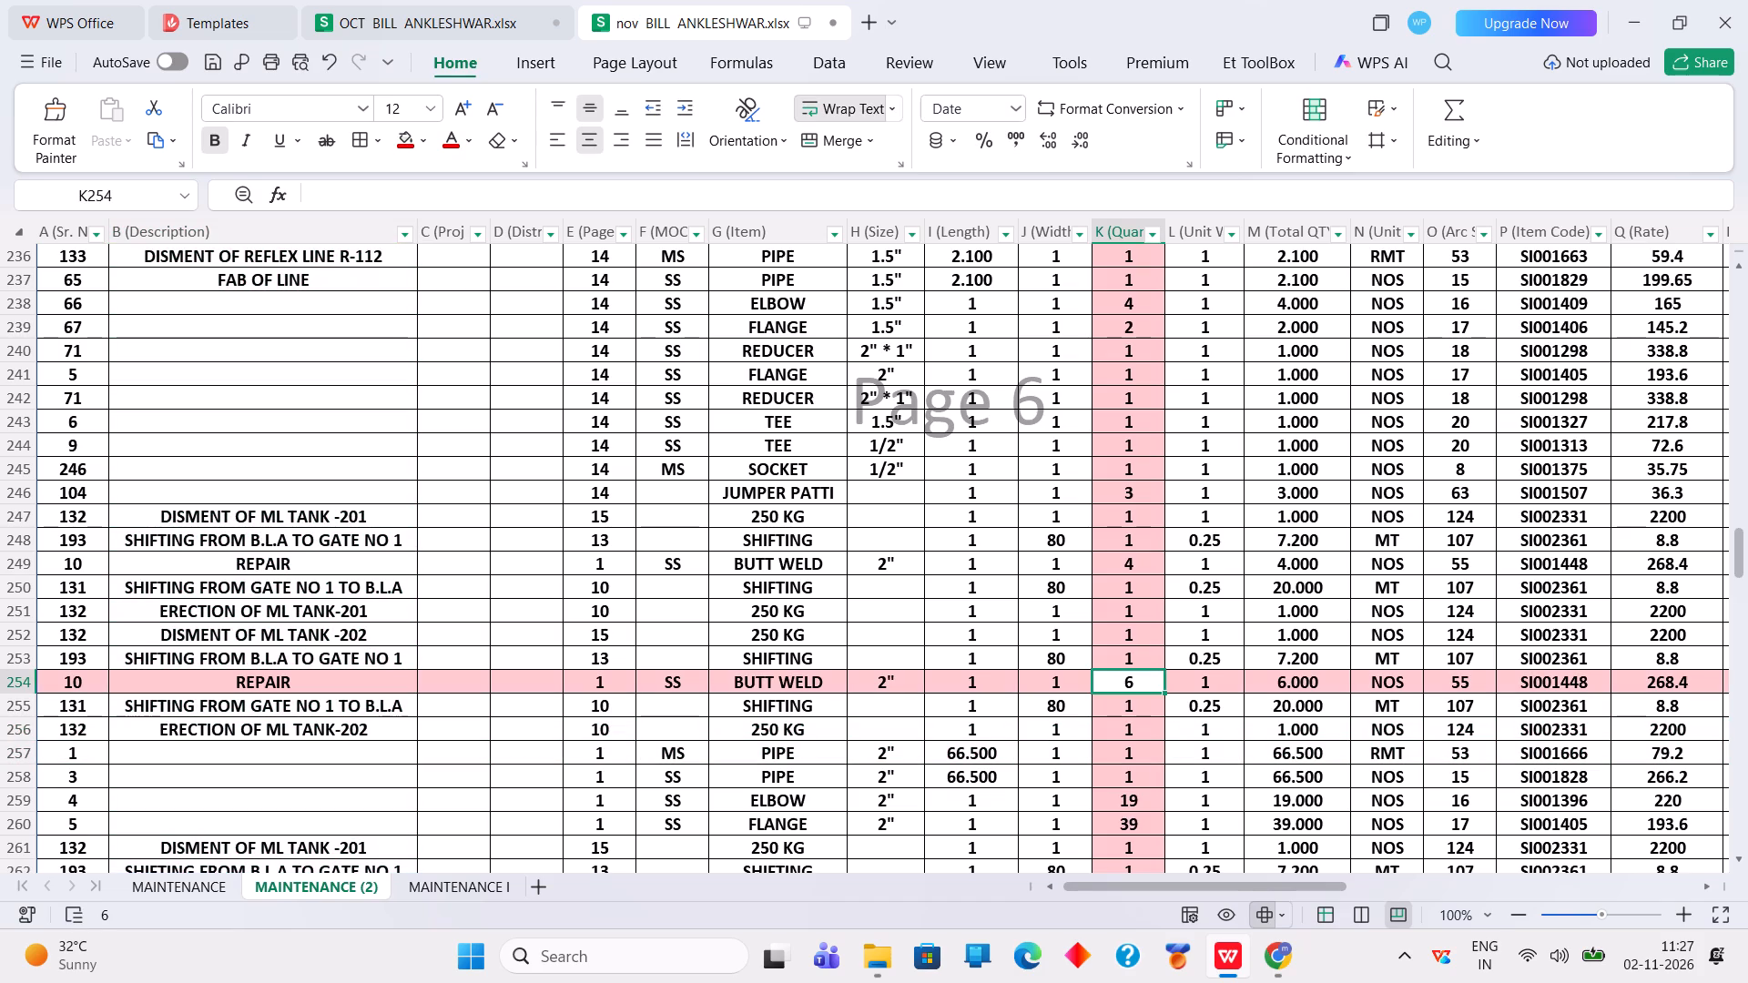
pyautogui.press('Return')
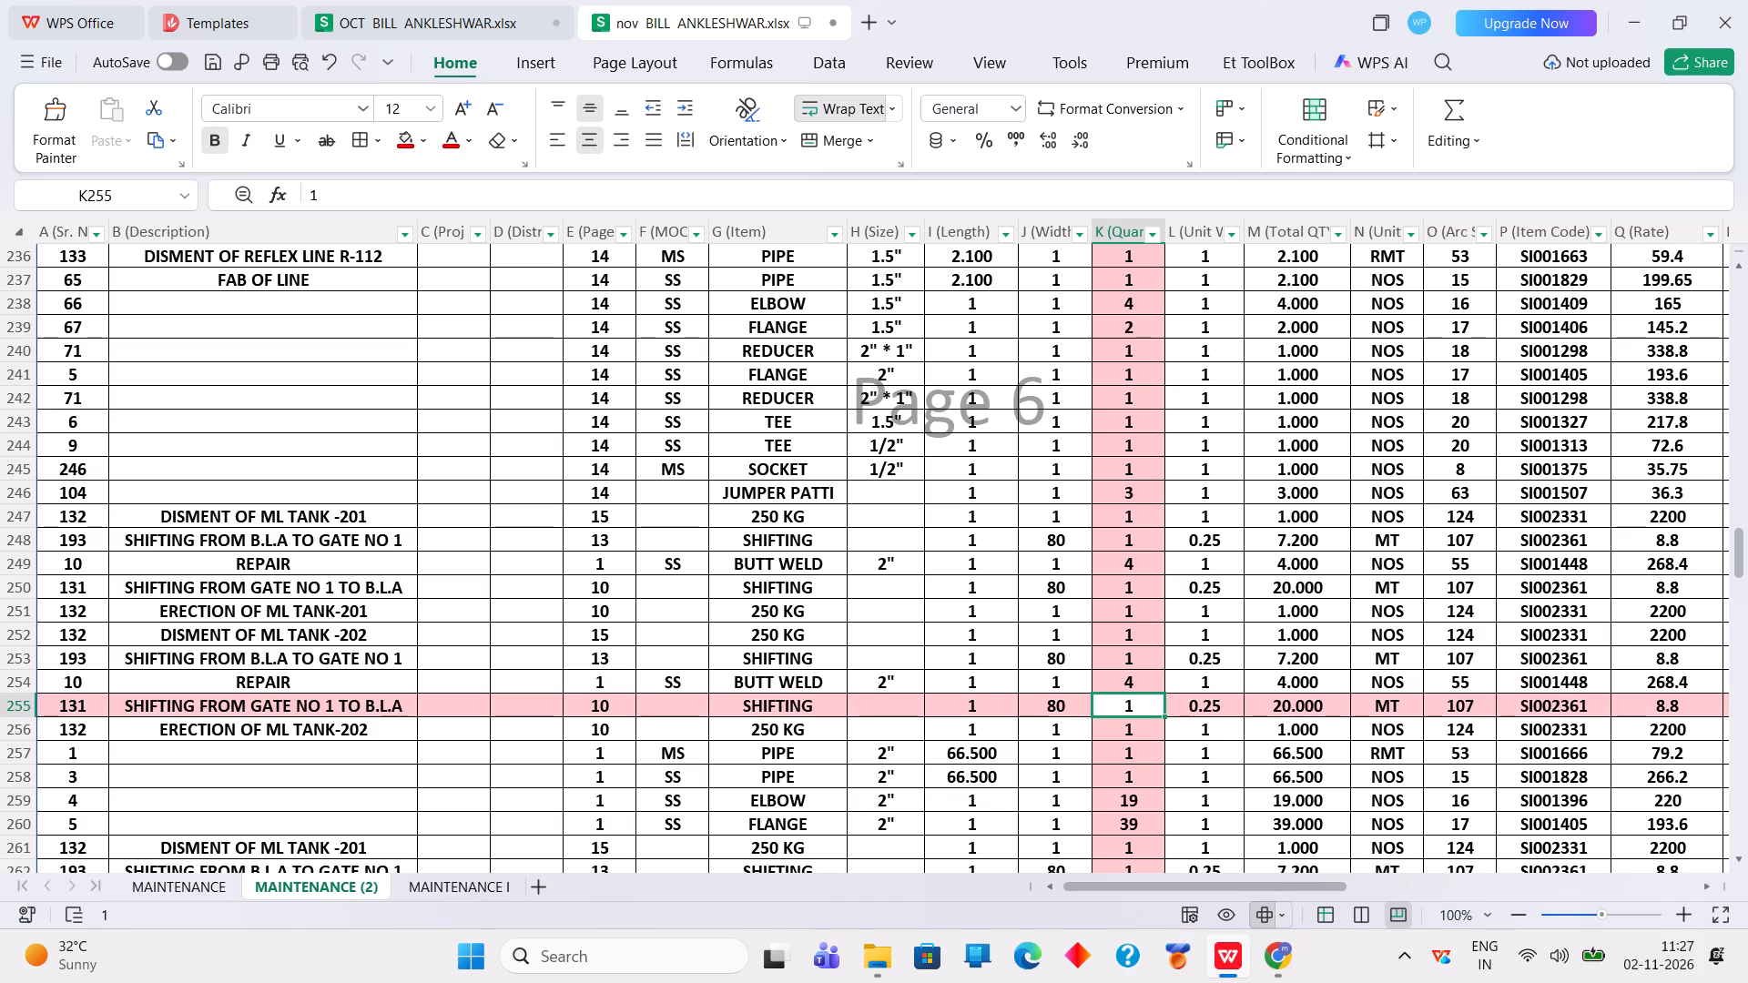
# Enter the descriptions DISMENT OF VACCUM LINE WVP-205 in row 257 and FAB OF LINE in row 258.
pyautogui.click(311, 755)
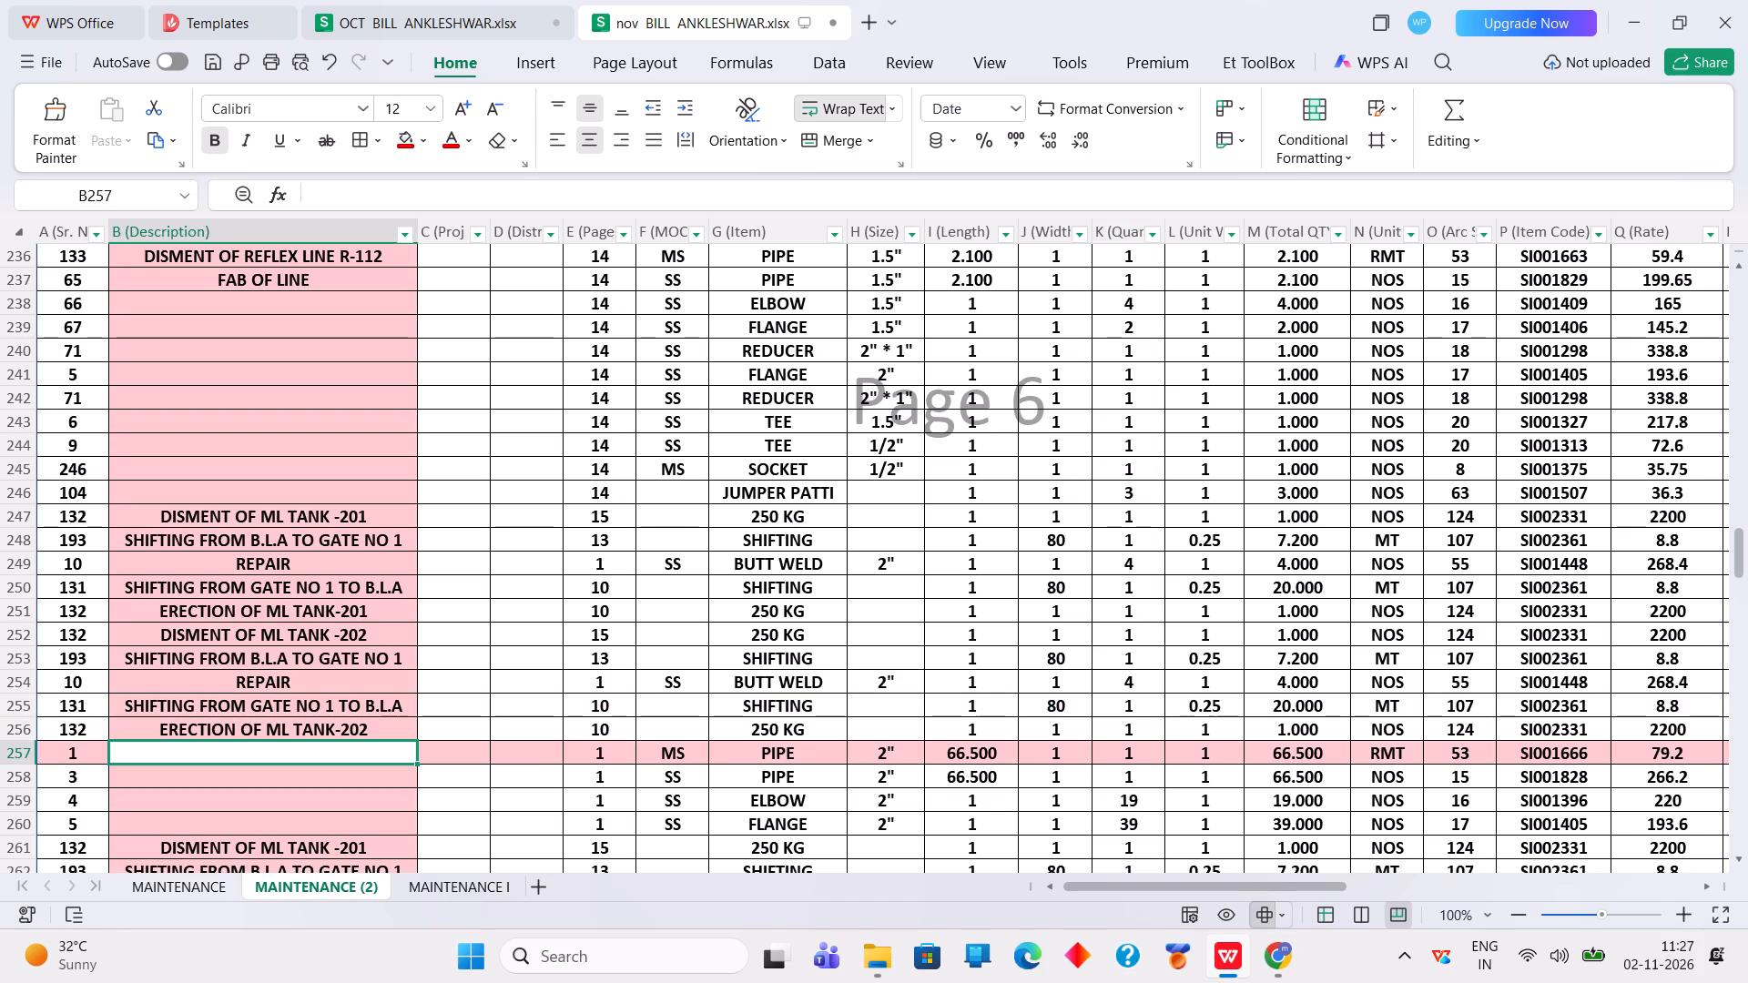
pyautogui.press('d')
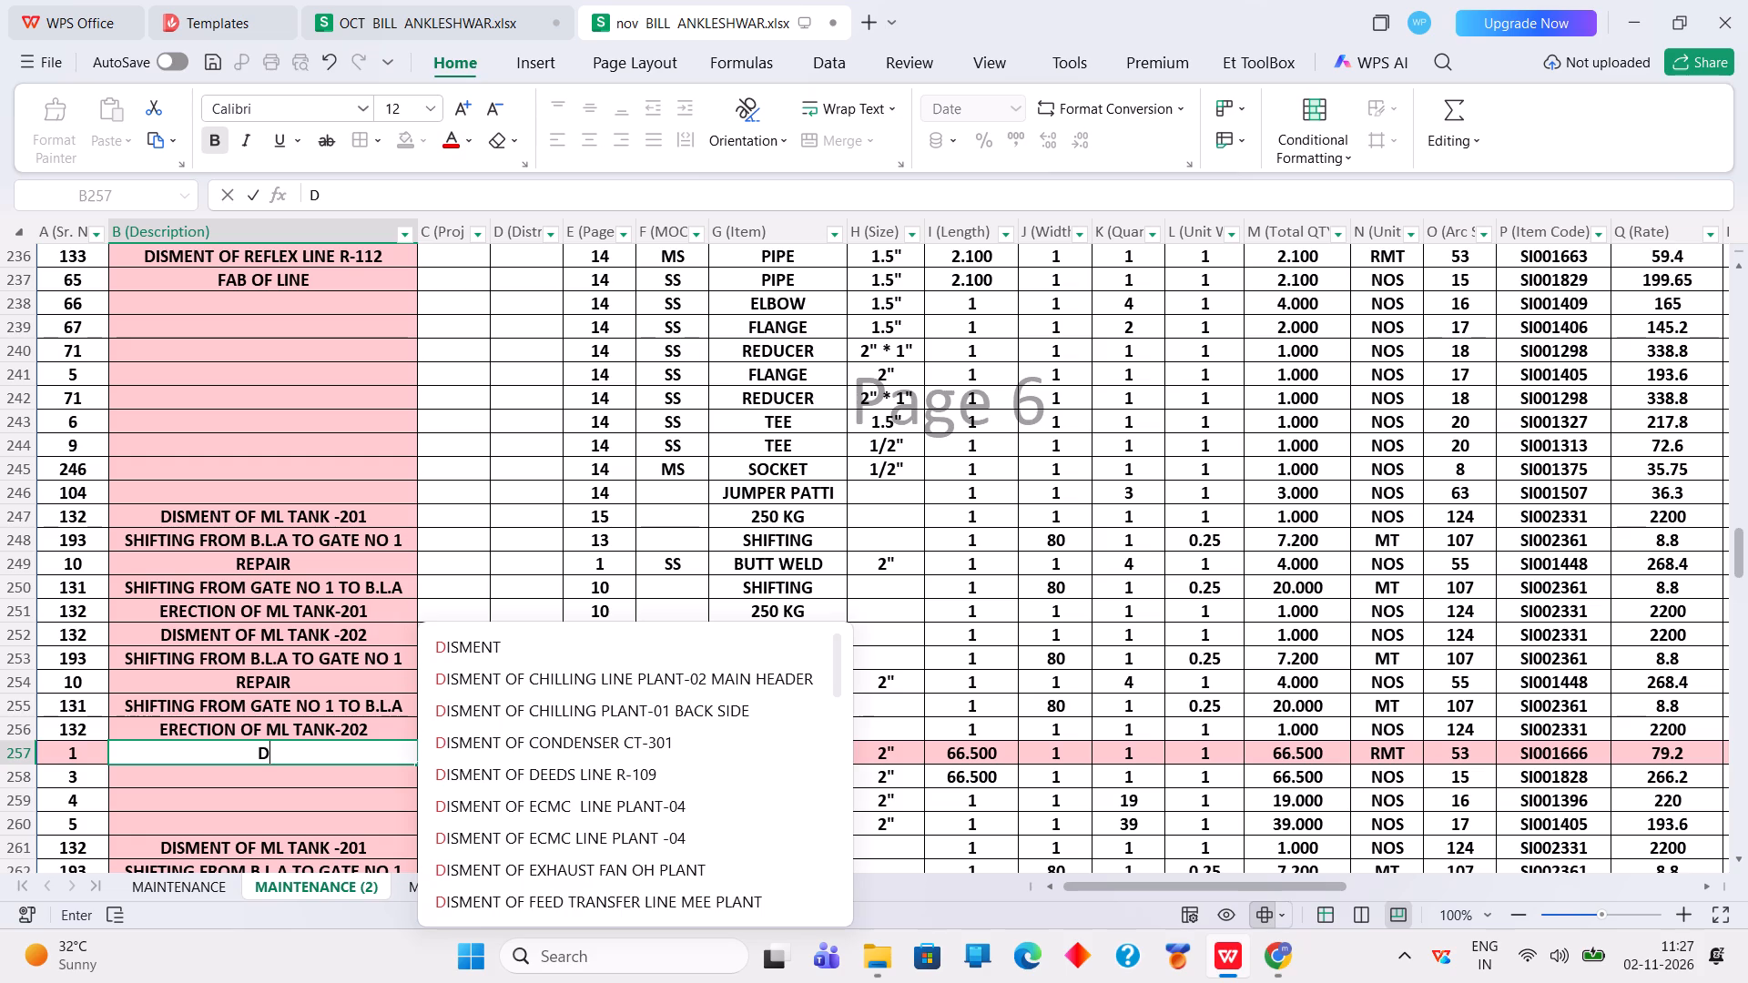
pyautogui.write('ISME')
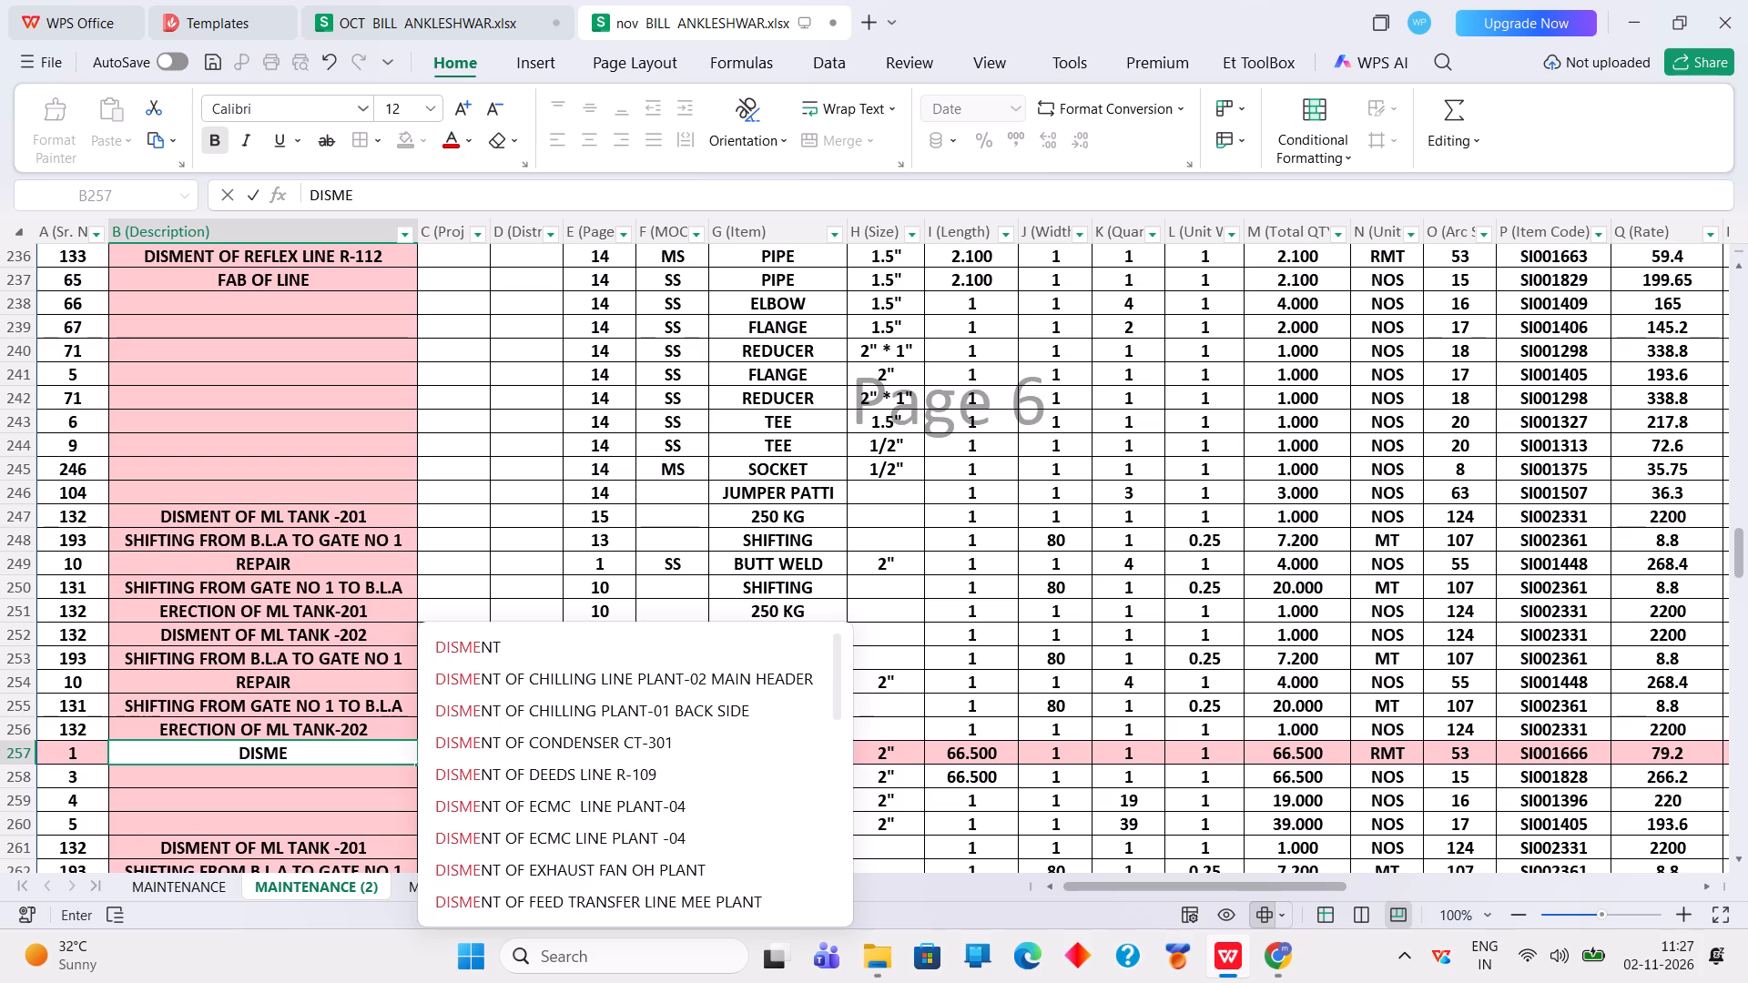
pyautogui.write('NT OF')
pyautogui.press('space')
pyautogui.write('VA')
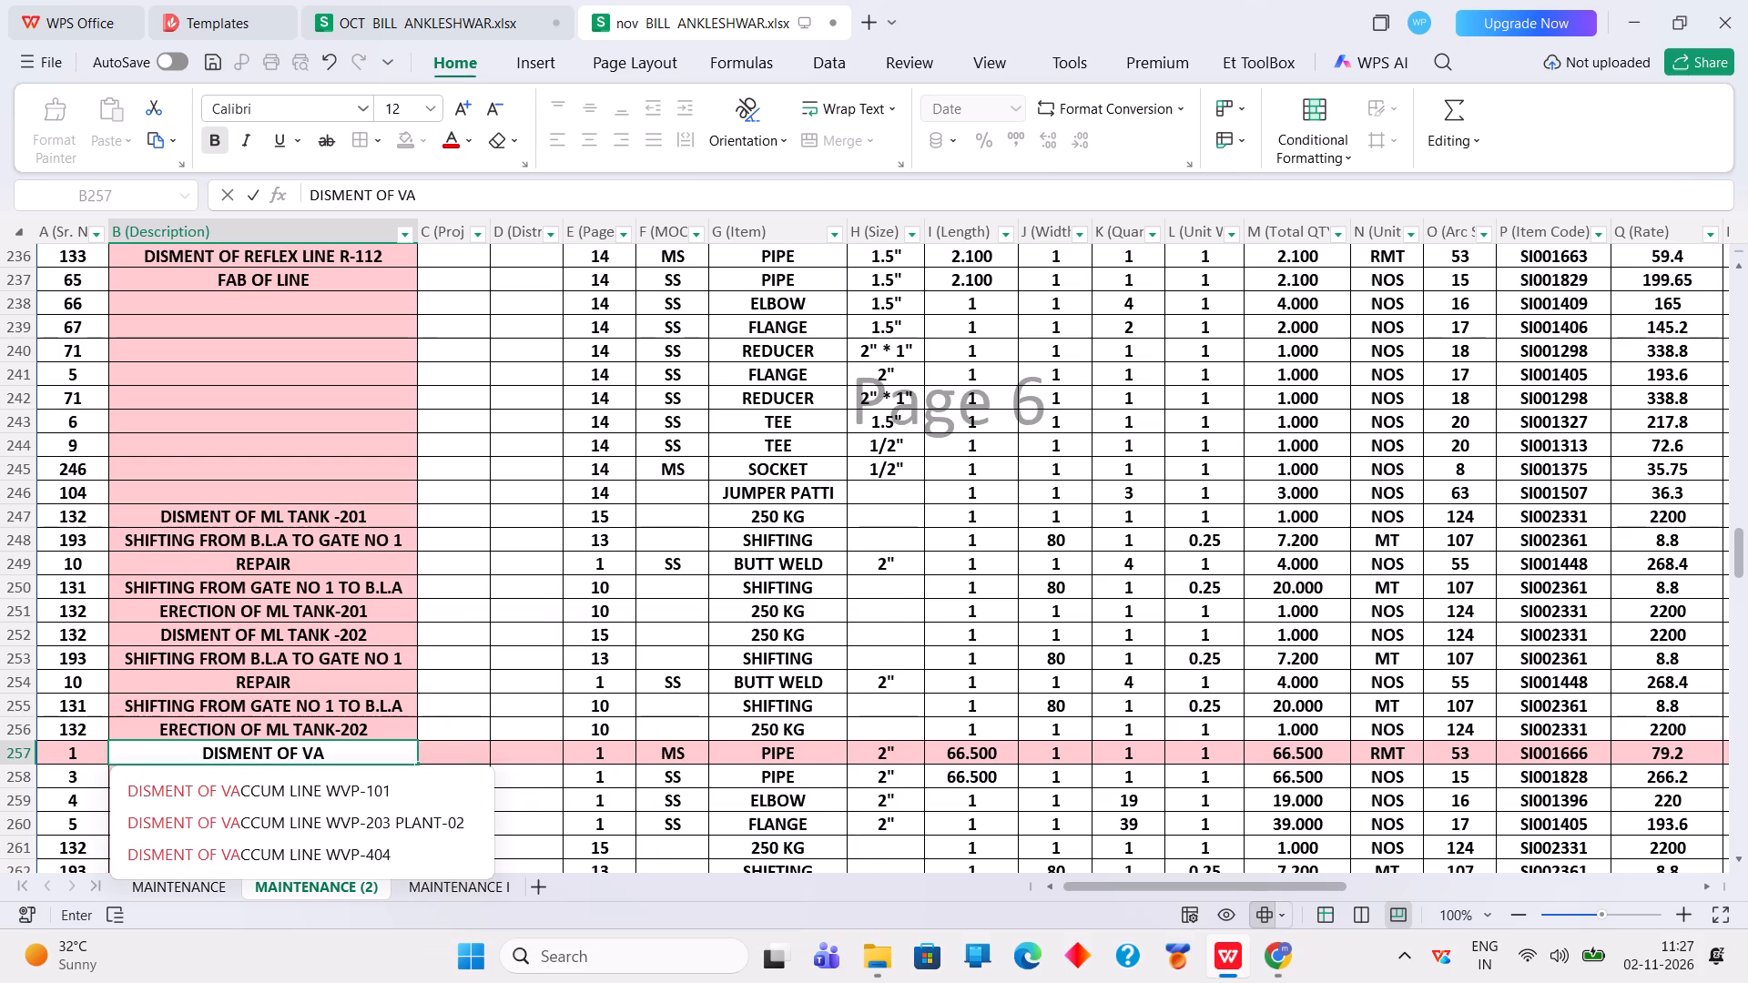
pyautogui.click(330, 784)
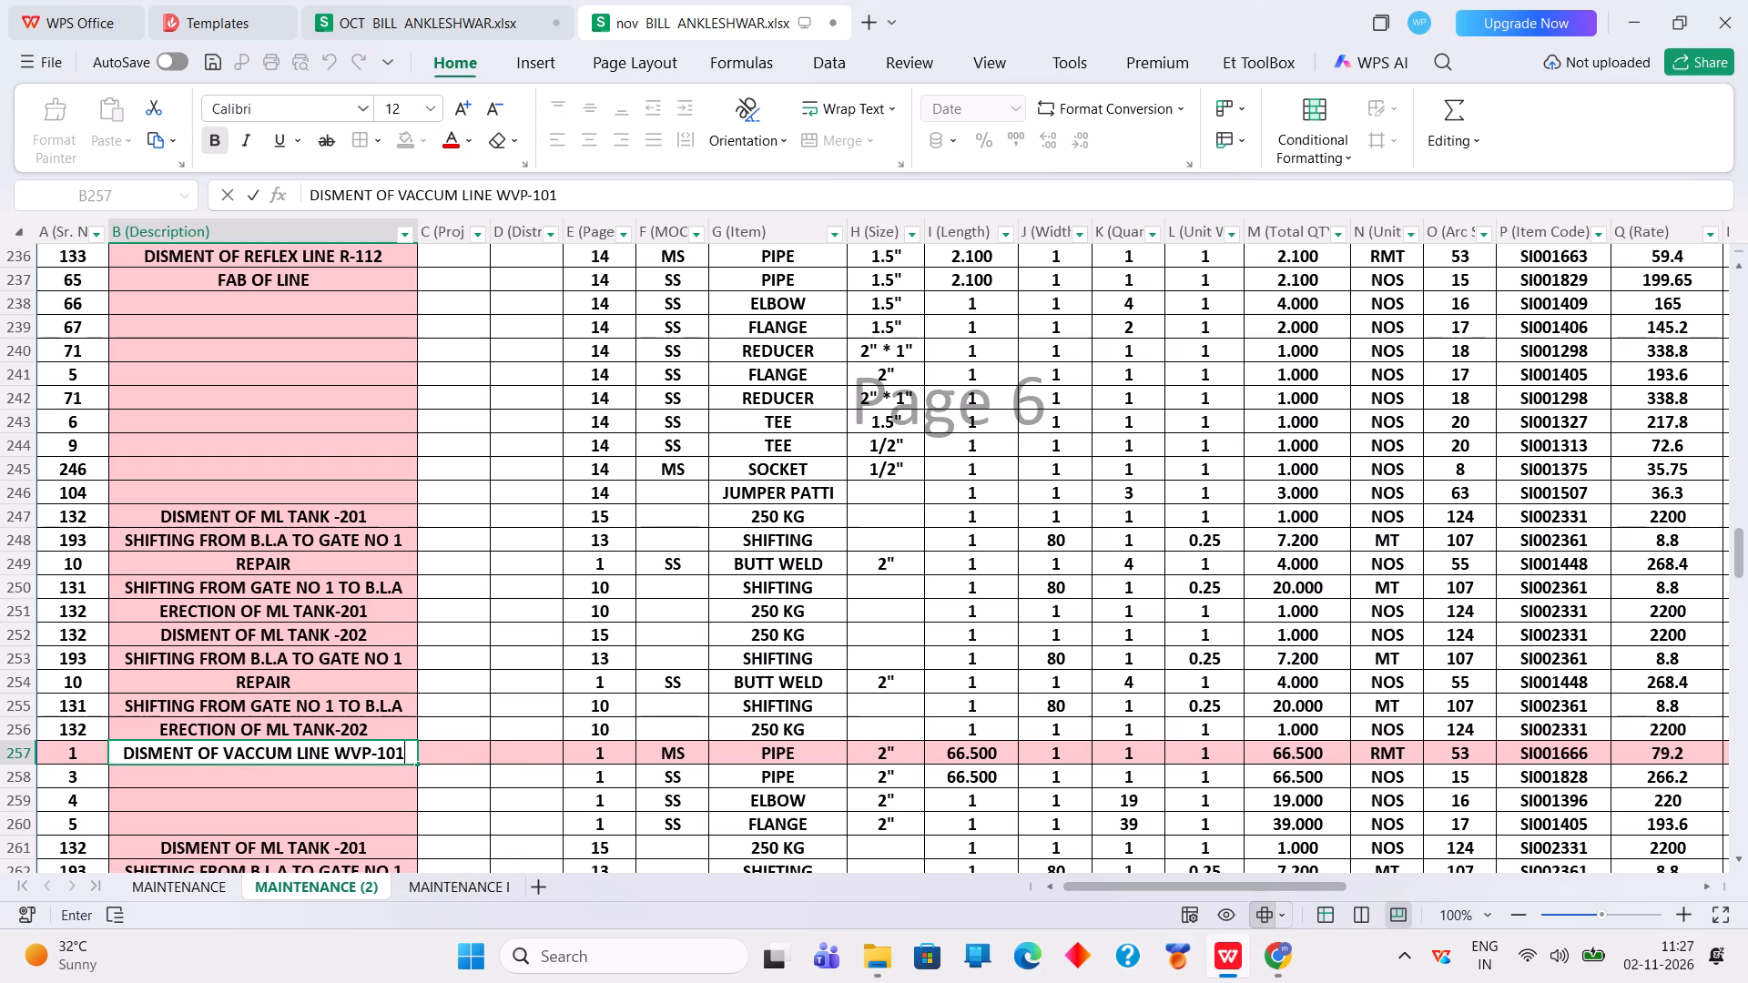
pyautogui.moveTo(574, 191); pyautogui.dragTo(531, 191)
pyautogui.write('205')
pyautogui.press('Return')
pyautogui.write('FA')
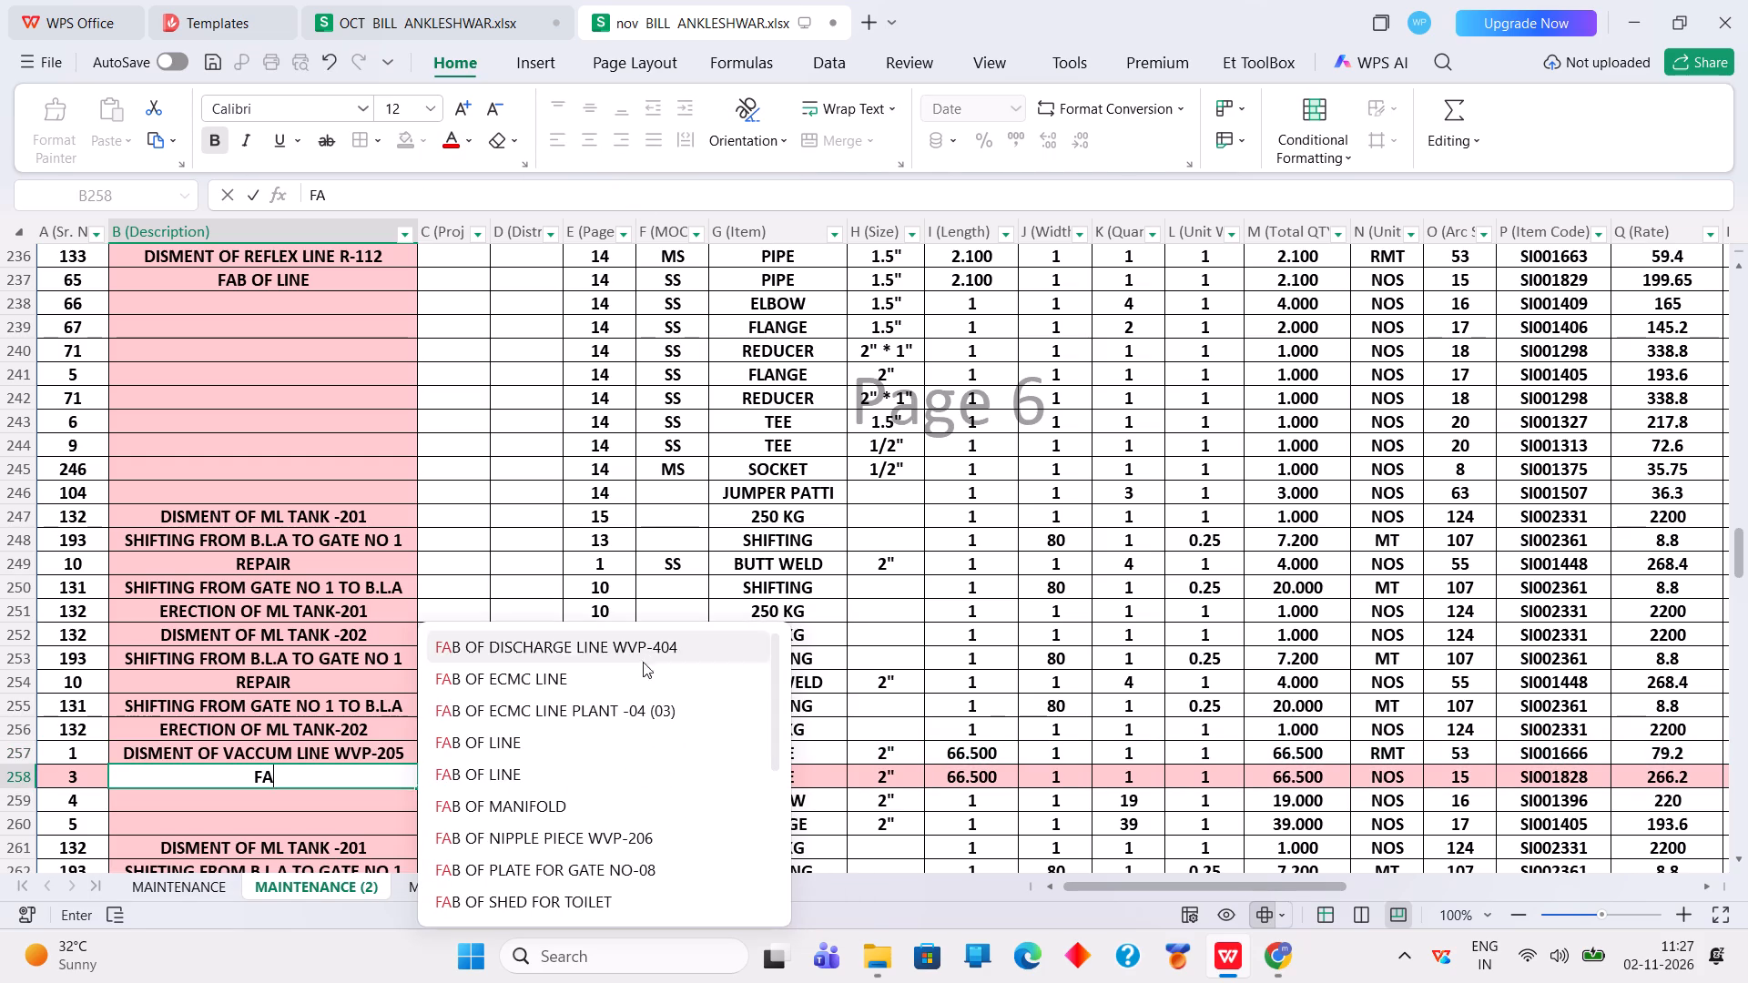
pyautogui.click(524, 778)
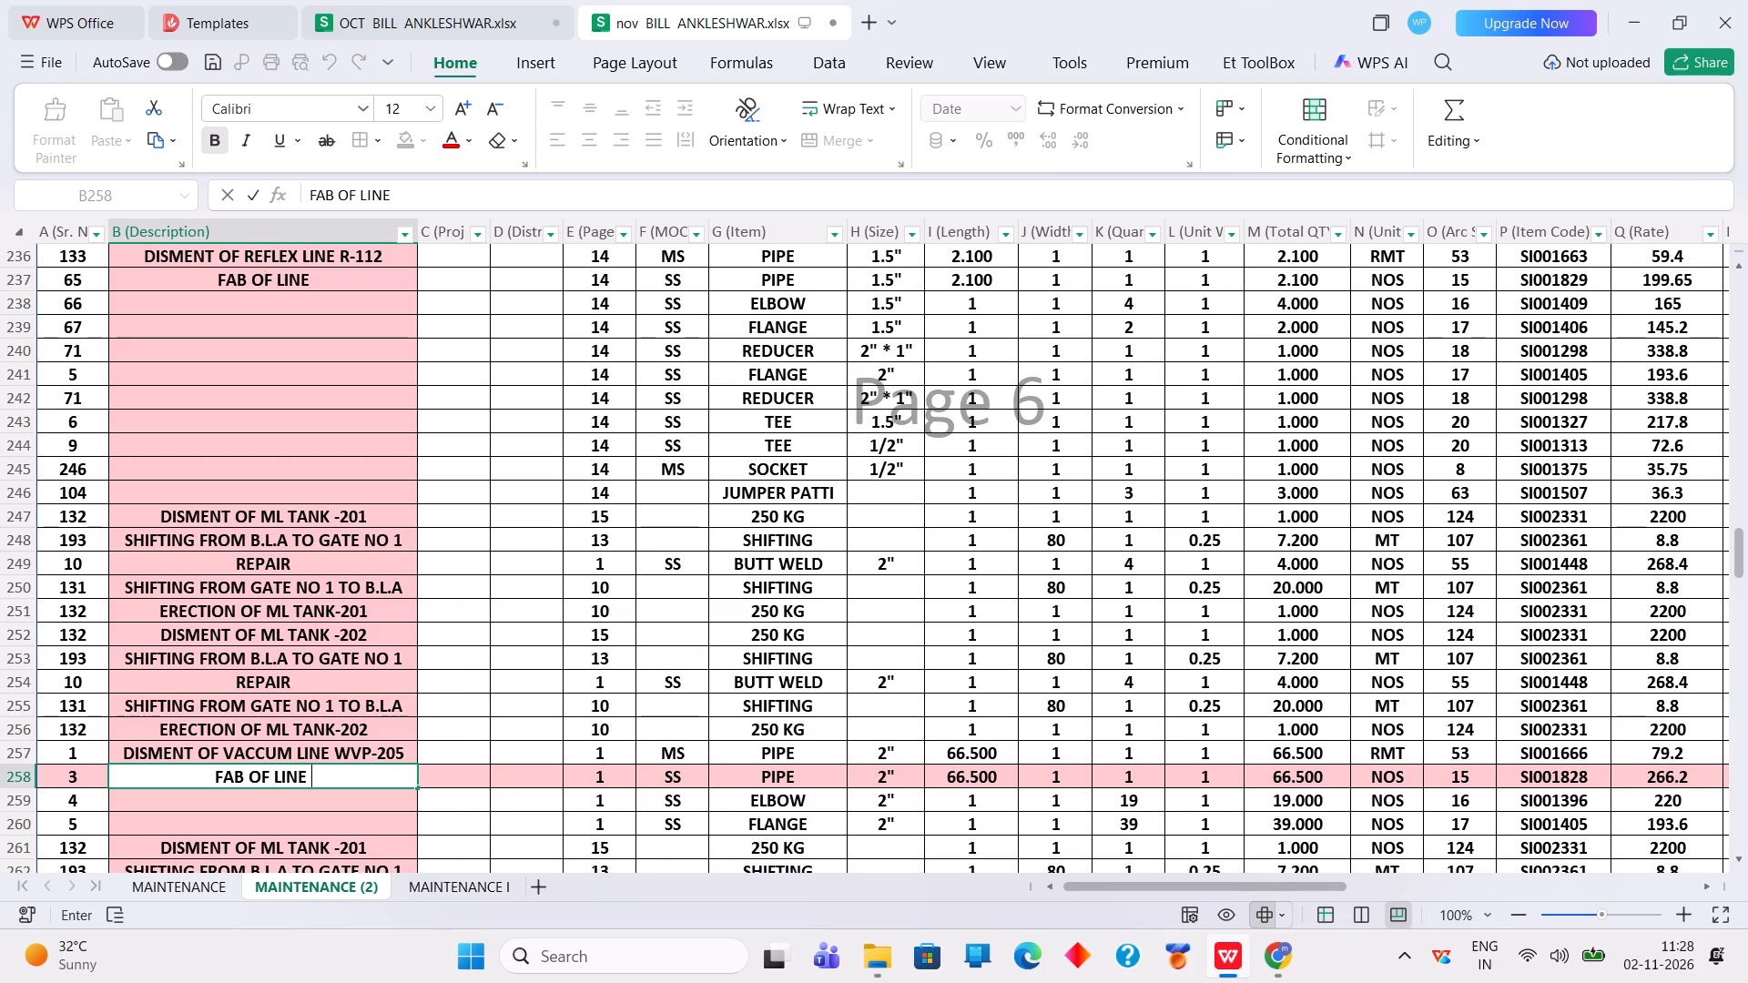
pyautogui.click(993, 772)
# Set the length of the MS and SS pipes in rows 257 and 258 to 5.
pyautogui.click(981, 746)
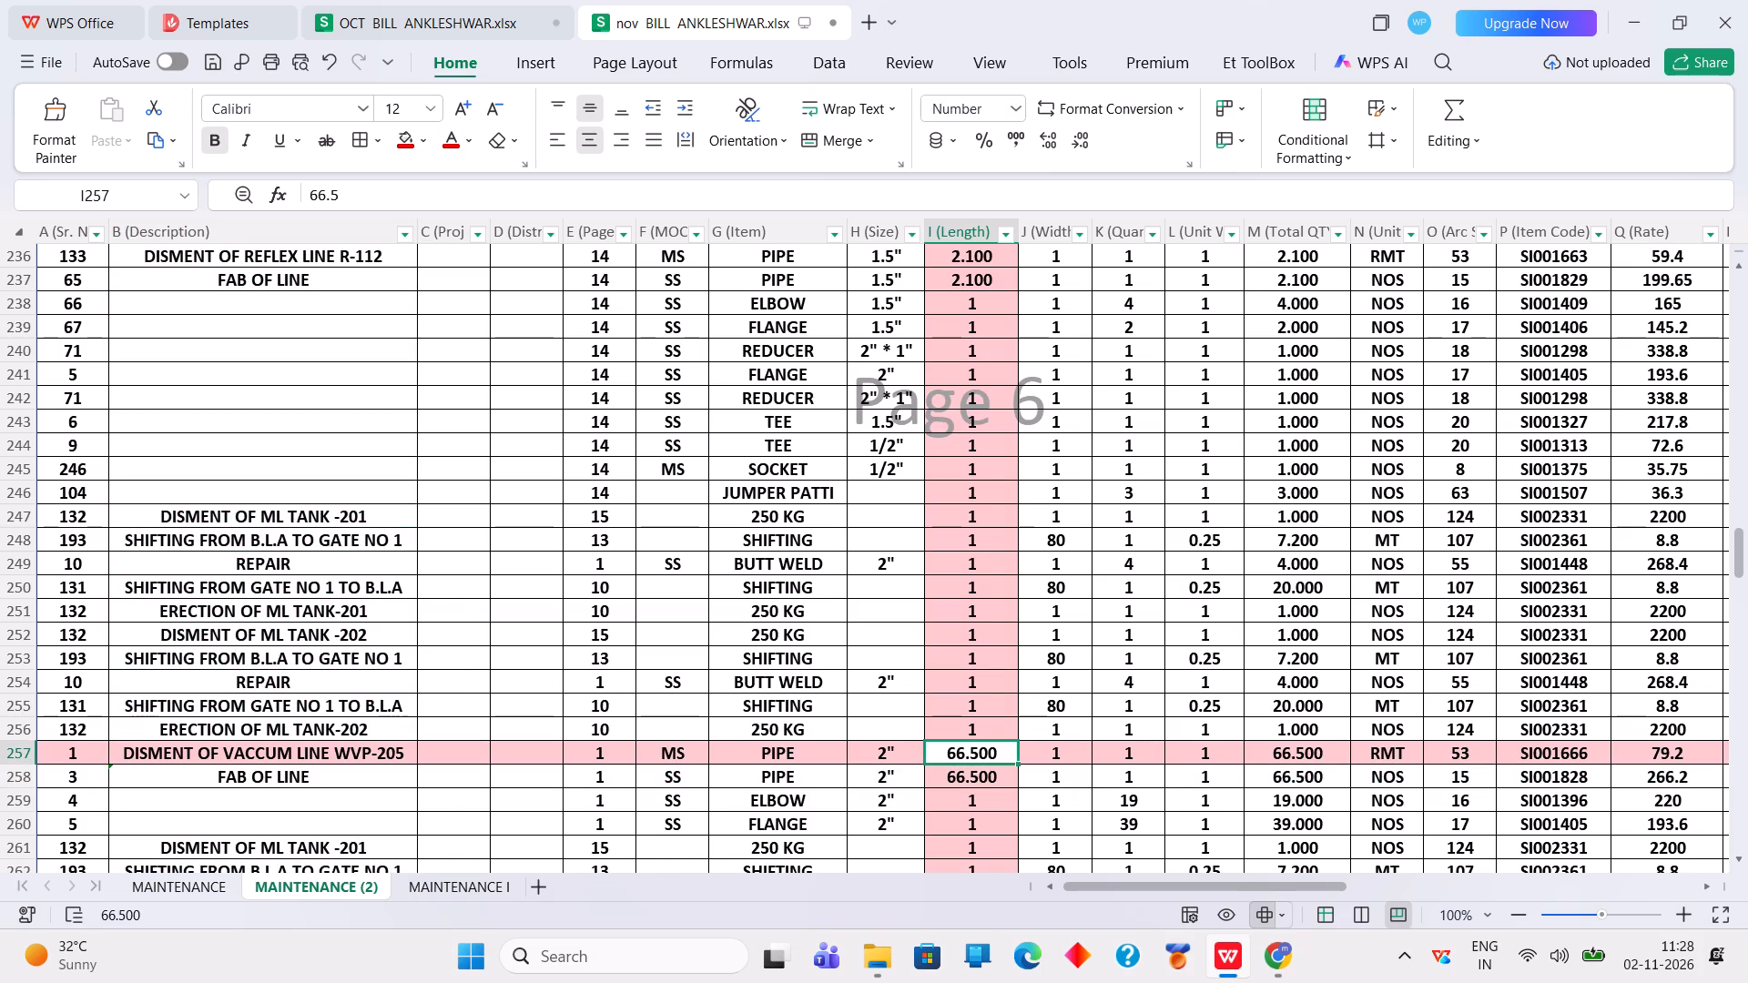
pyautogui.press('5')
pyautogui.press('Return')
pyautogui.press('5')
pyautogui.press('Return')
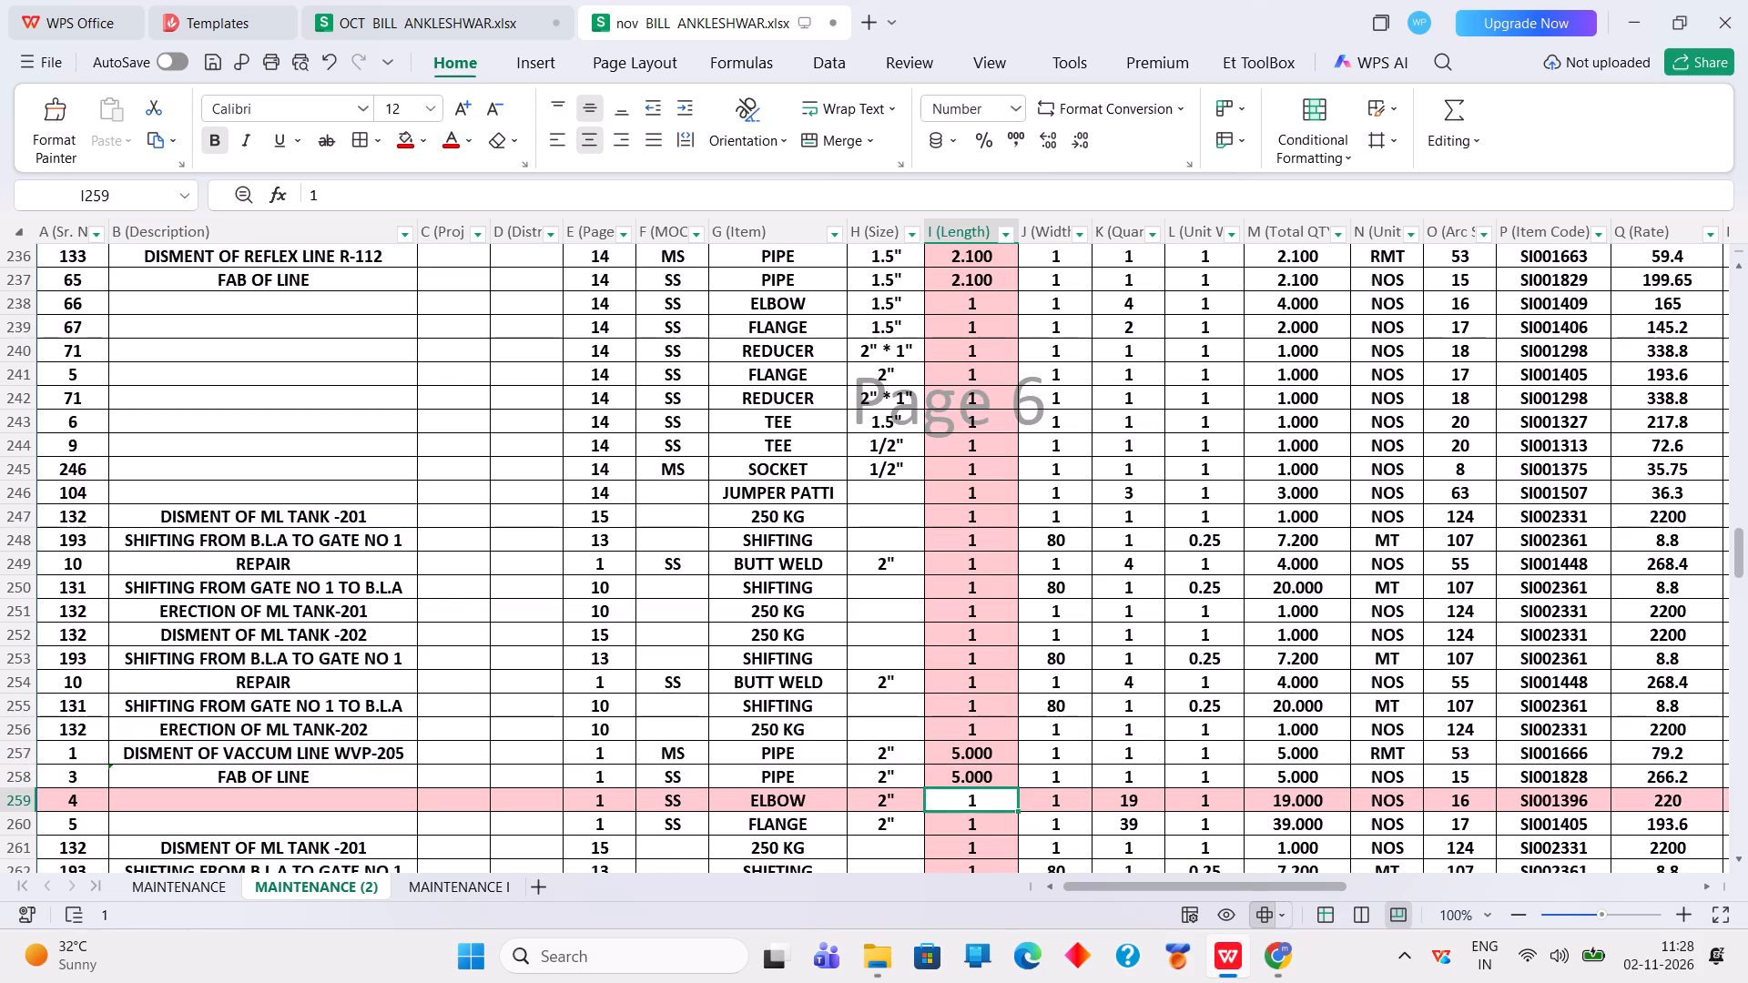
# Set the quantities of the elbow in row 259 and the flange in row 260 to 2.
pyautogui.click(1135, 804)
pyautogui.press('2')
pyautogui.press('Return')
pyautogui.press('2')
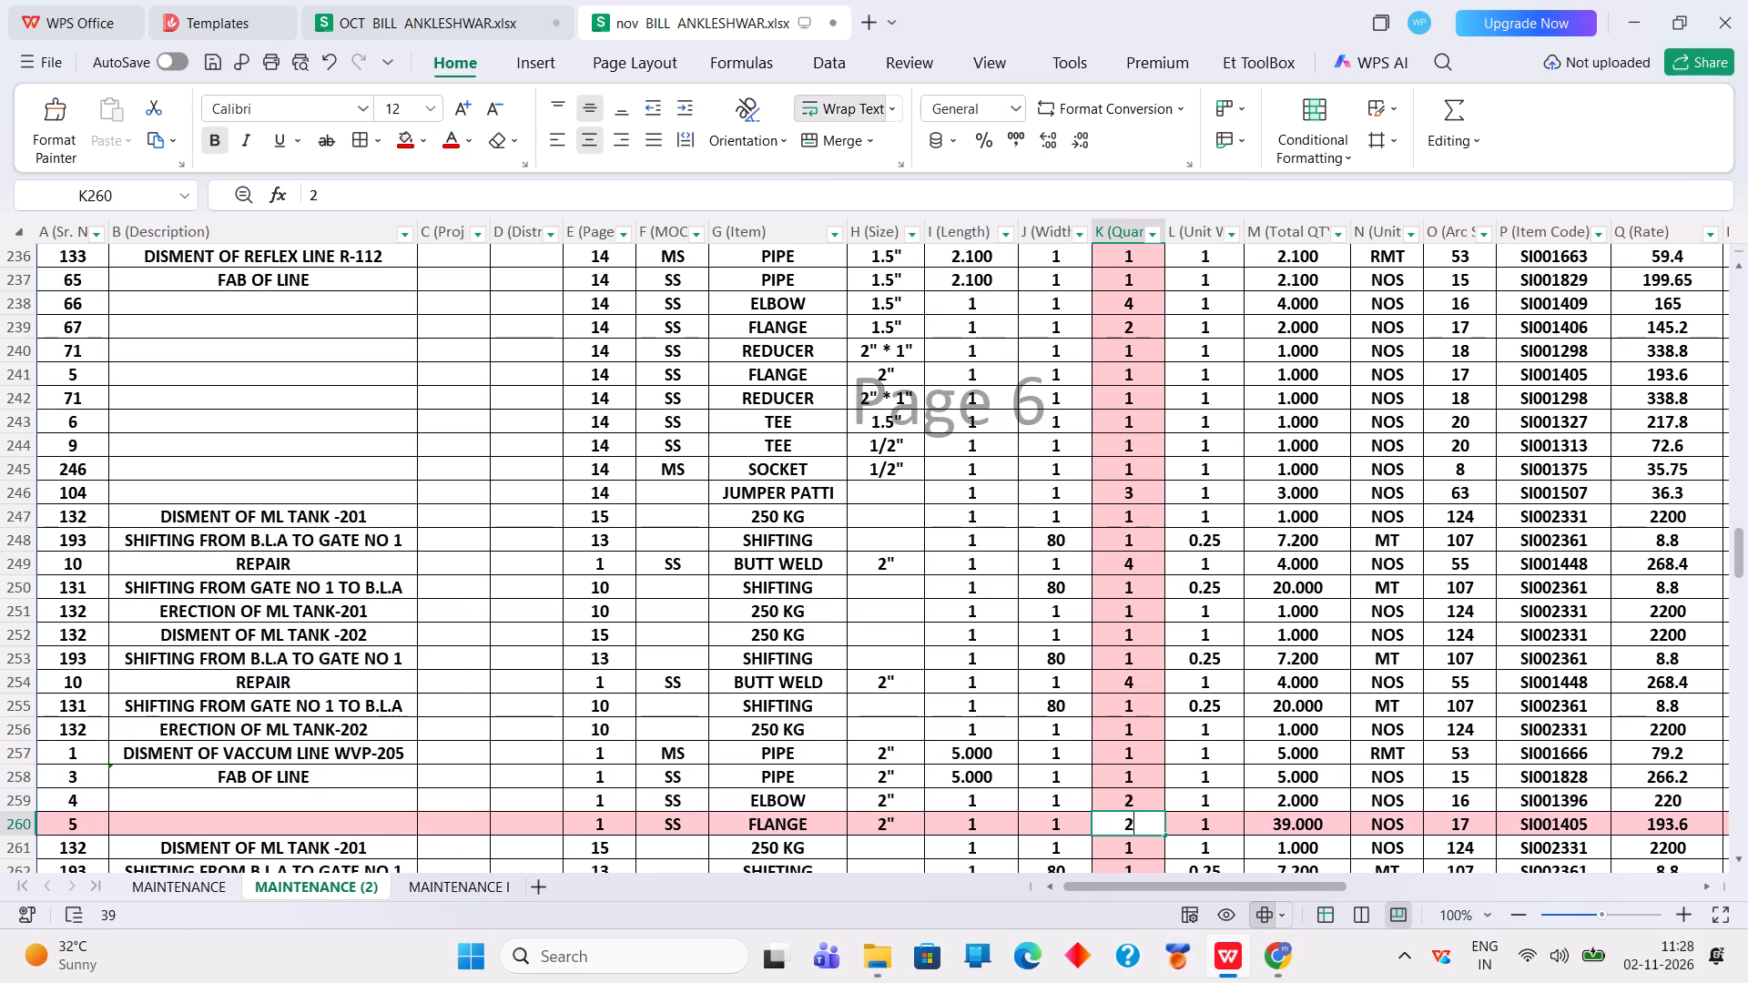
pyautogui.press('Return')
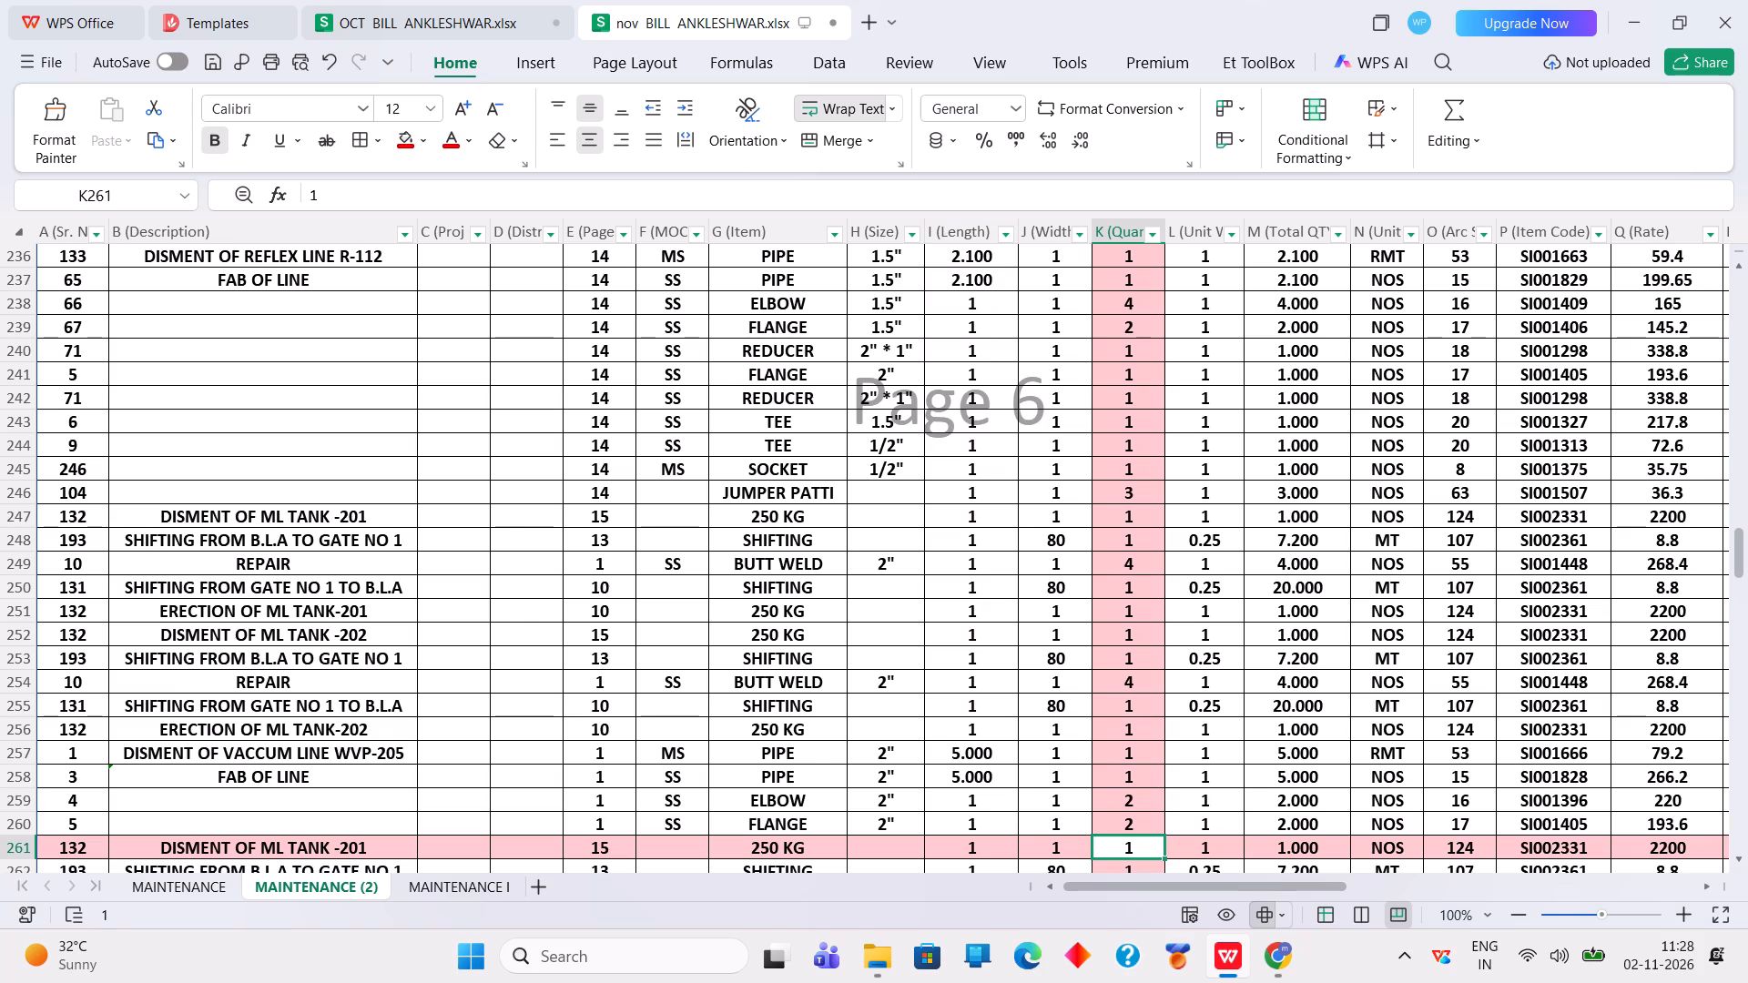
# Copy page number 15 from row 247 down through row 260 as identical values rather than a series.
pyautogui.click(612, 521)
pyautogui.moveTo(638, 526); pyautogui.dragTo(638, 538)
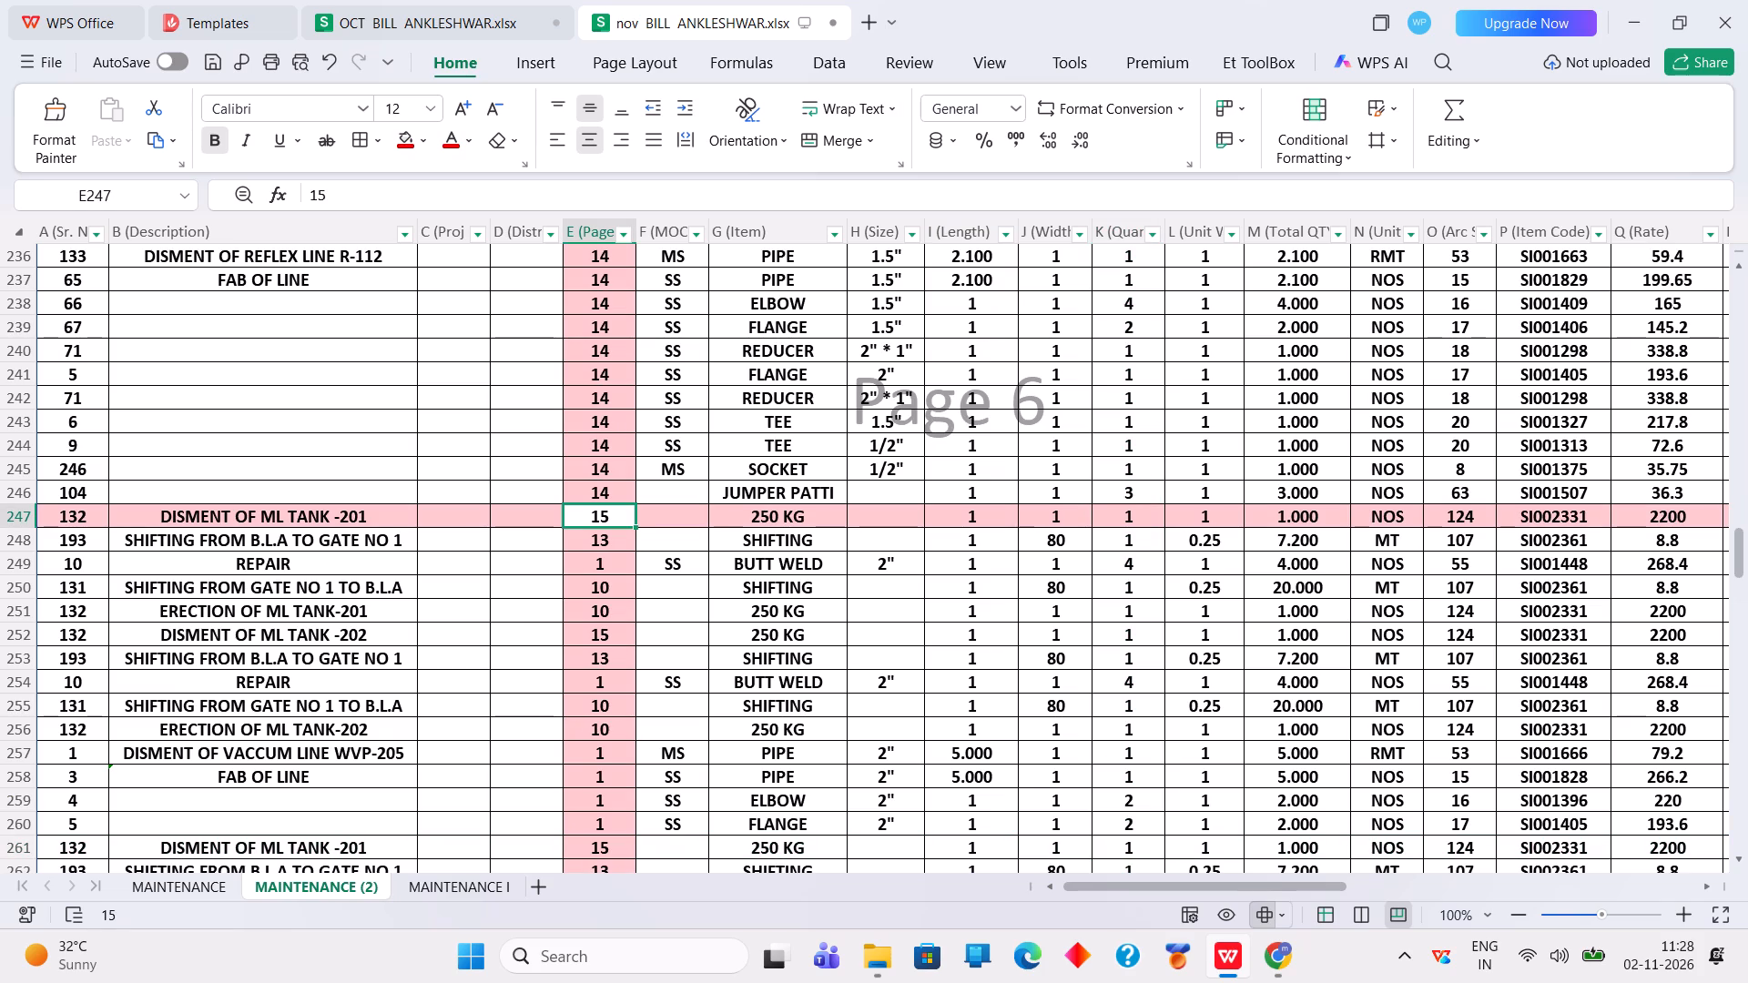
pyautogui.moveTo(638, 538); pyautogui.dragTo(630, 835)
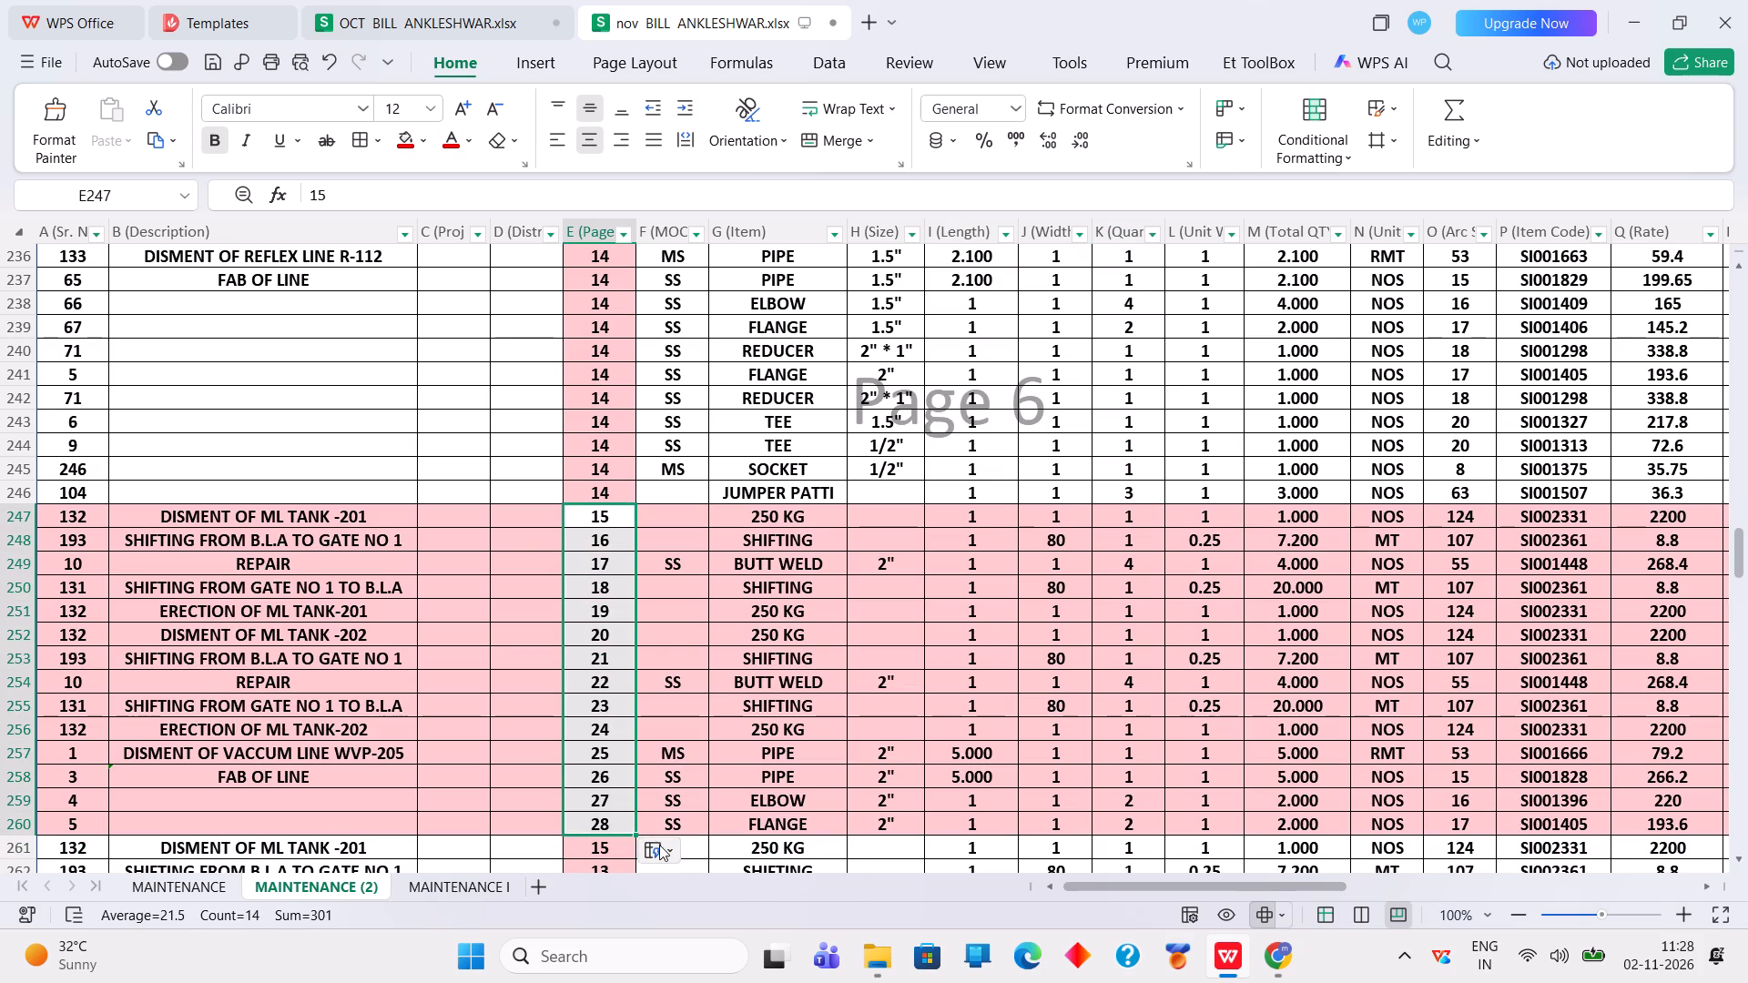
pyautogui.click(659, 845)
pyautogui.click(665, 781)
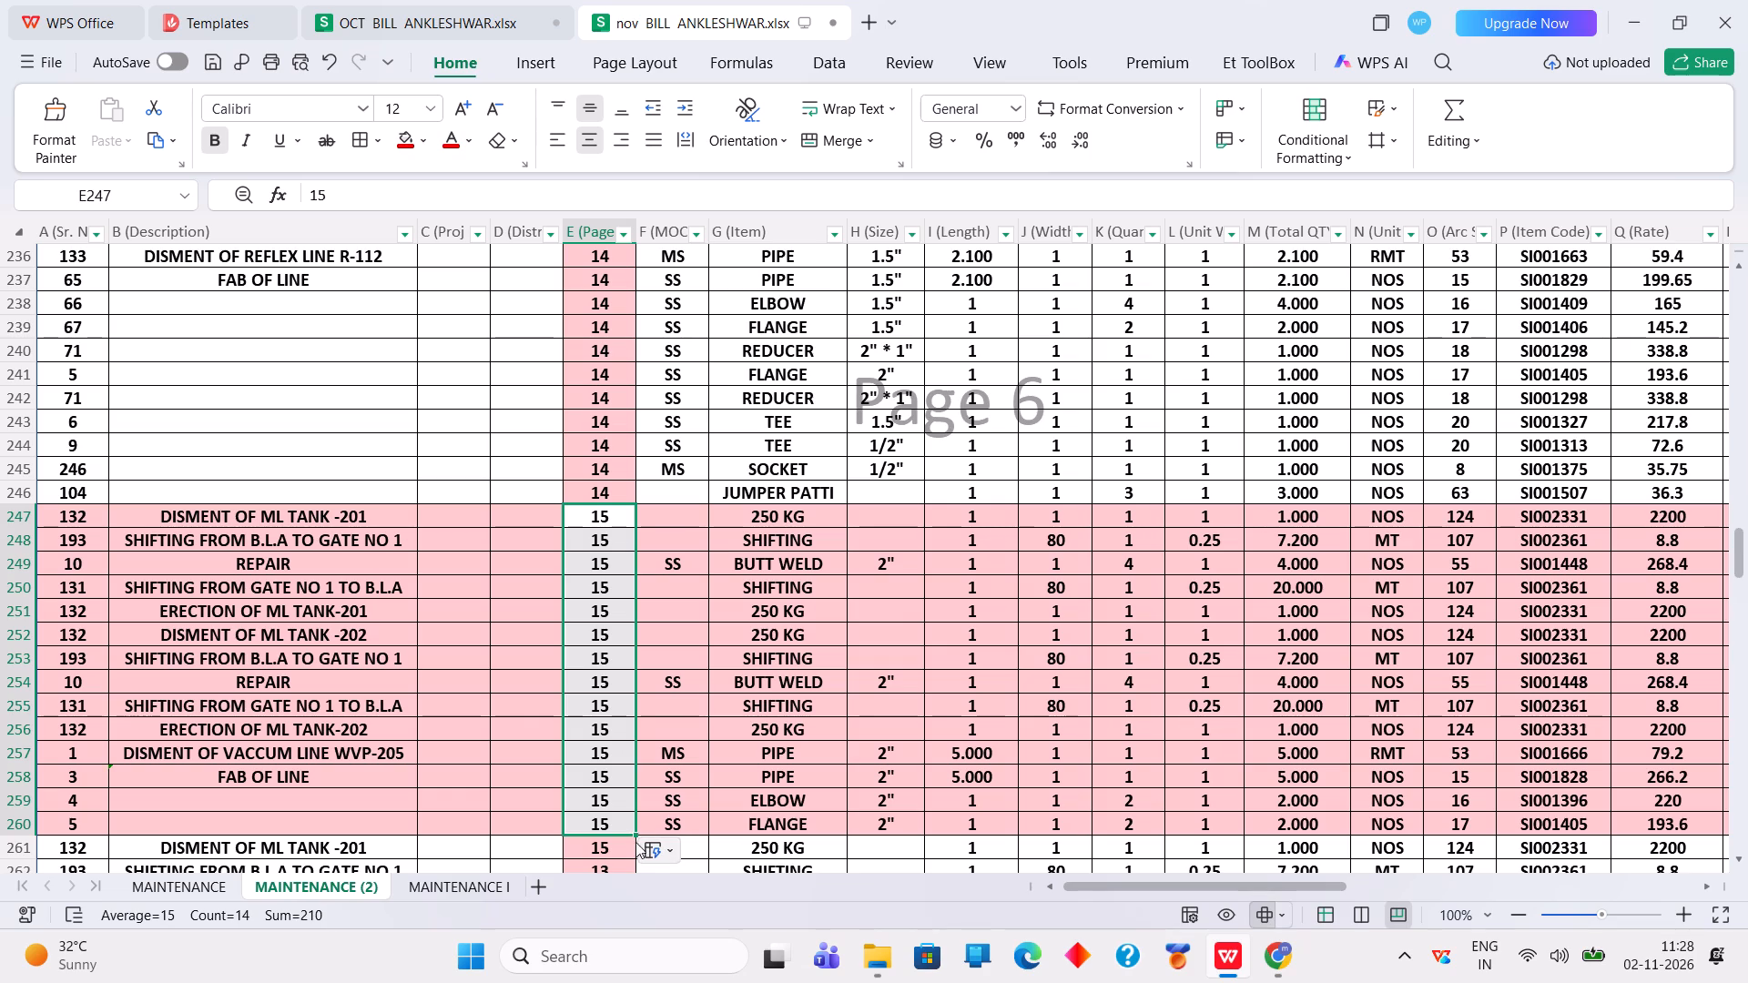
# Set the page number of the ML tank dismantling item in row 261 to 16.
pyautogui.click(595, 840)
pyautogui.write('16')
pyautogui.press('Return')
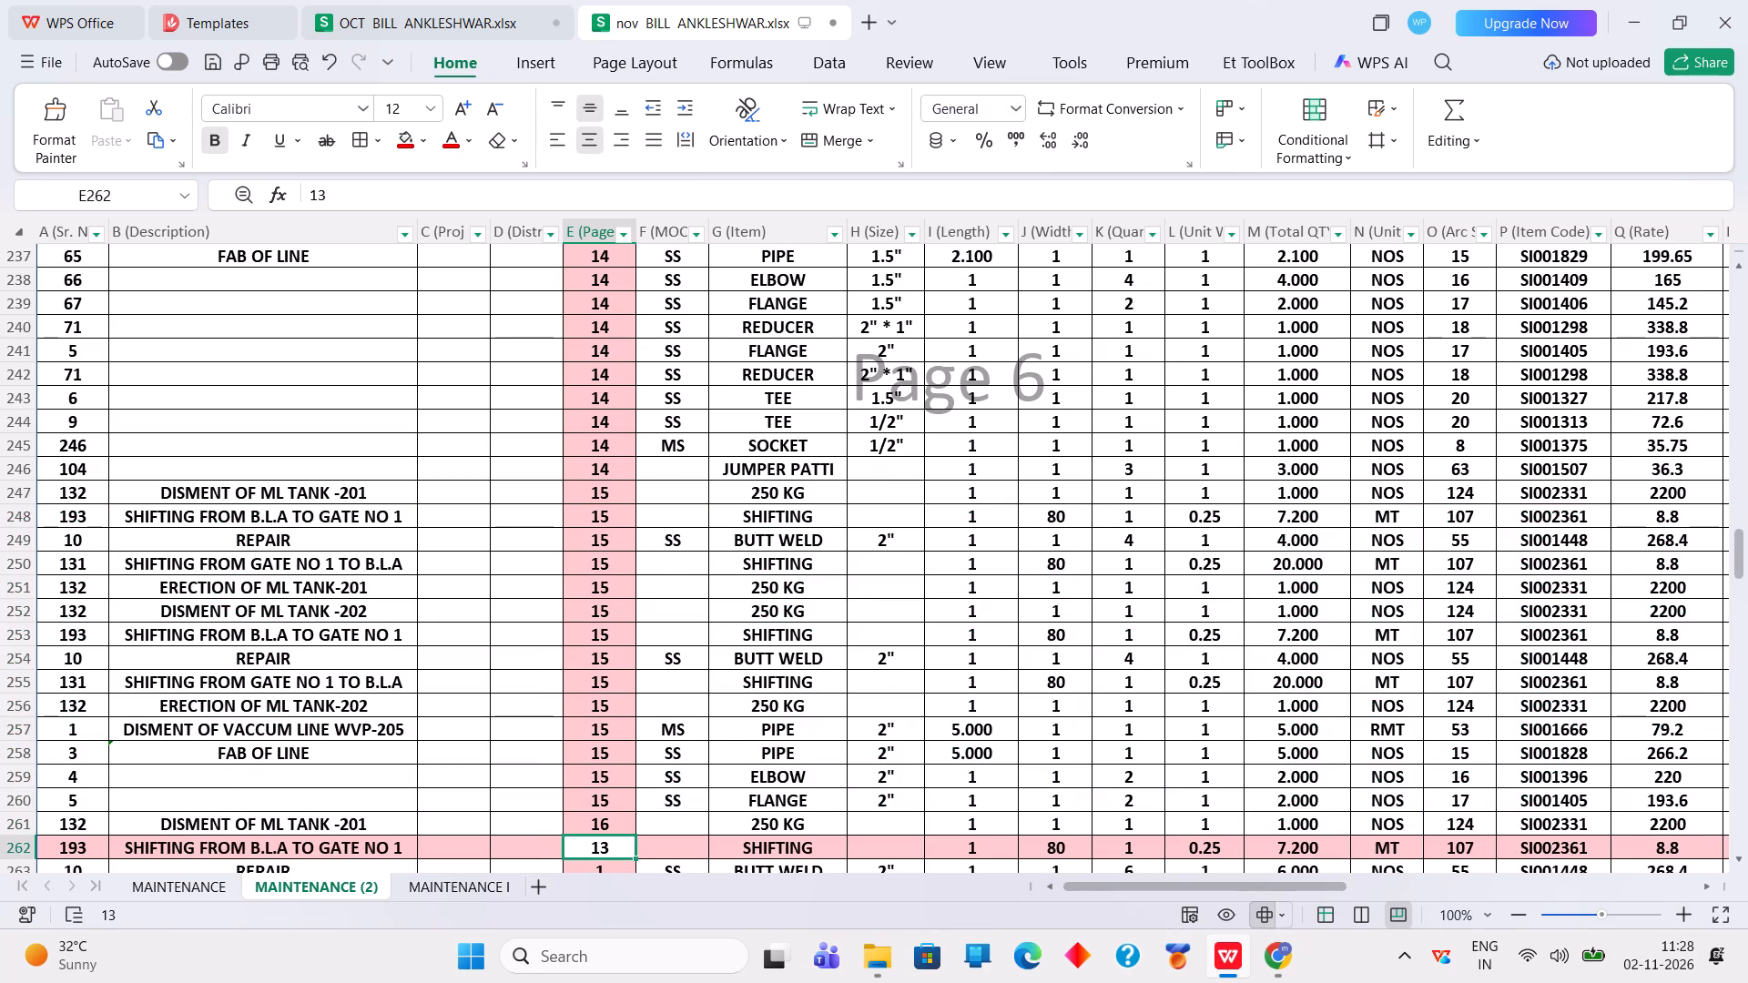
pyautogui.click(624, 819)
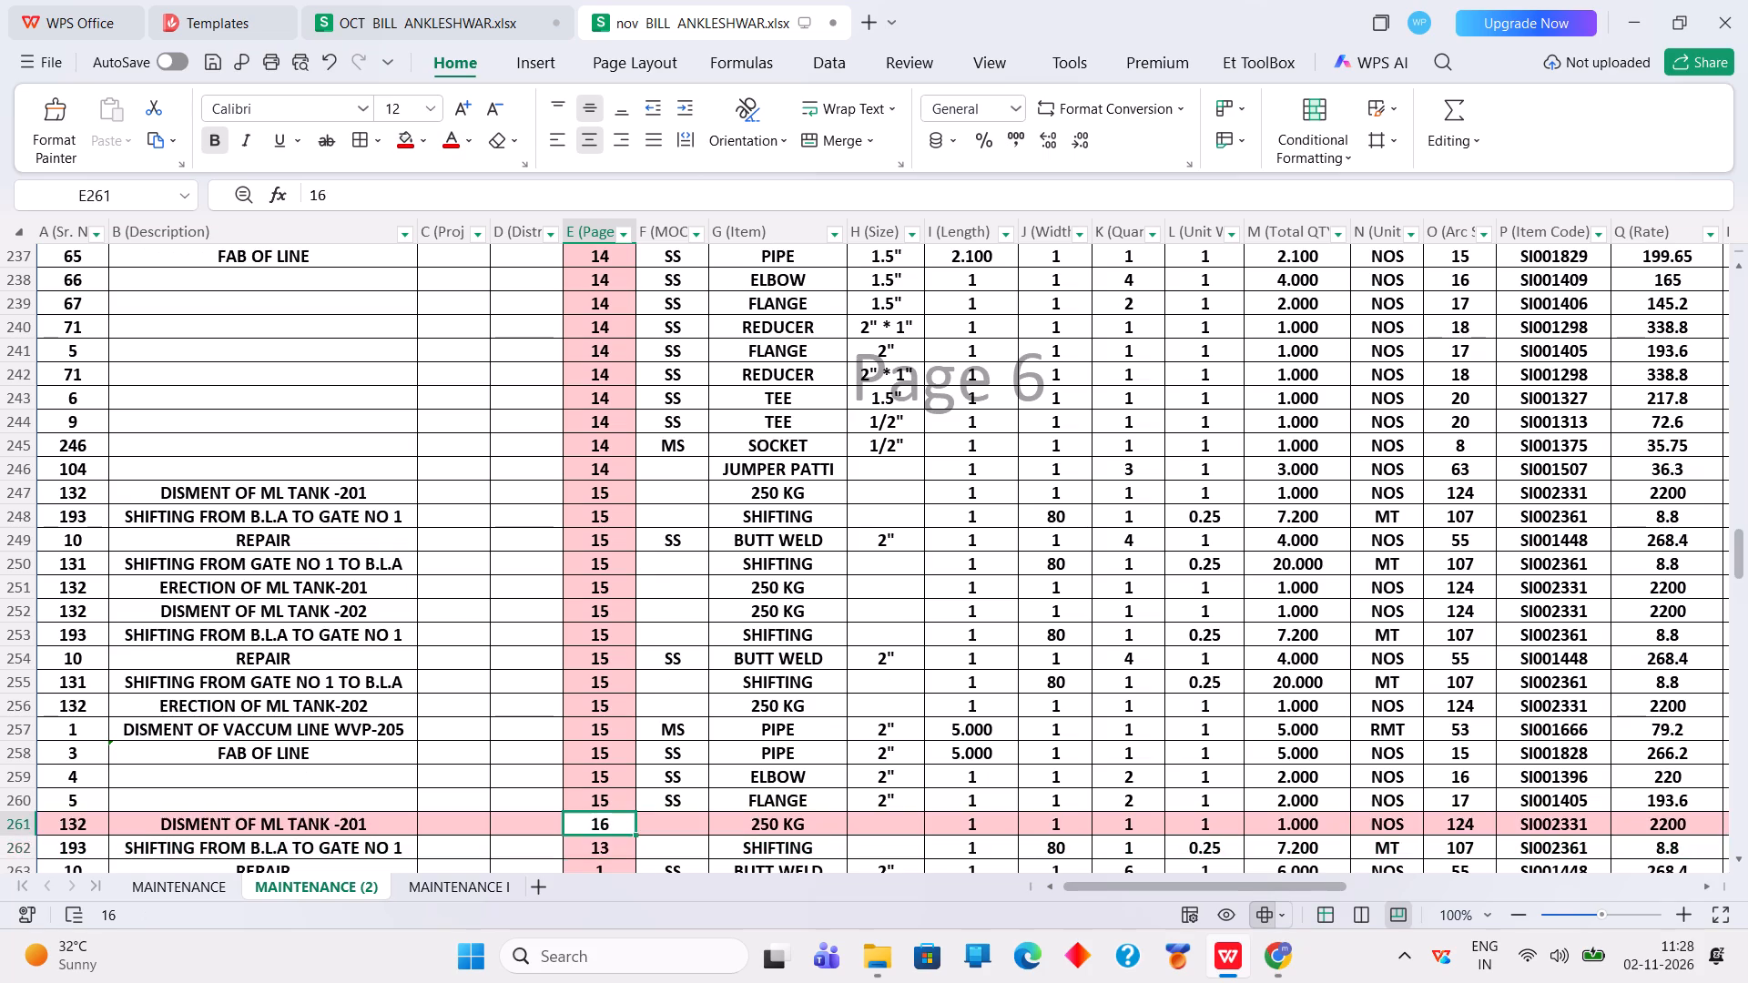
pyautogui.scroll(-1, 1171, 814)
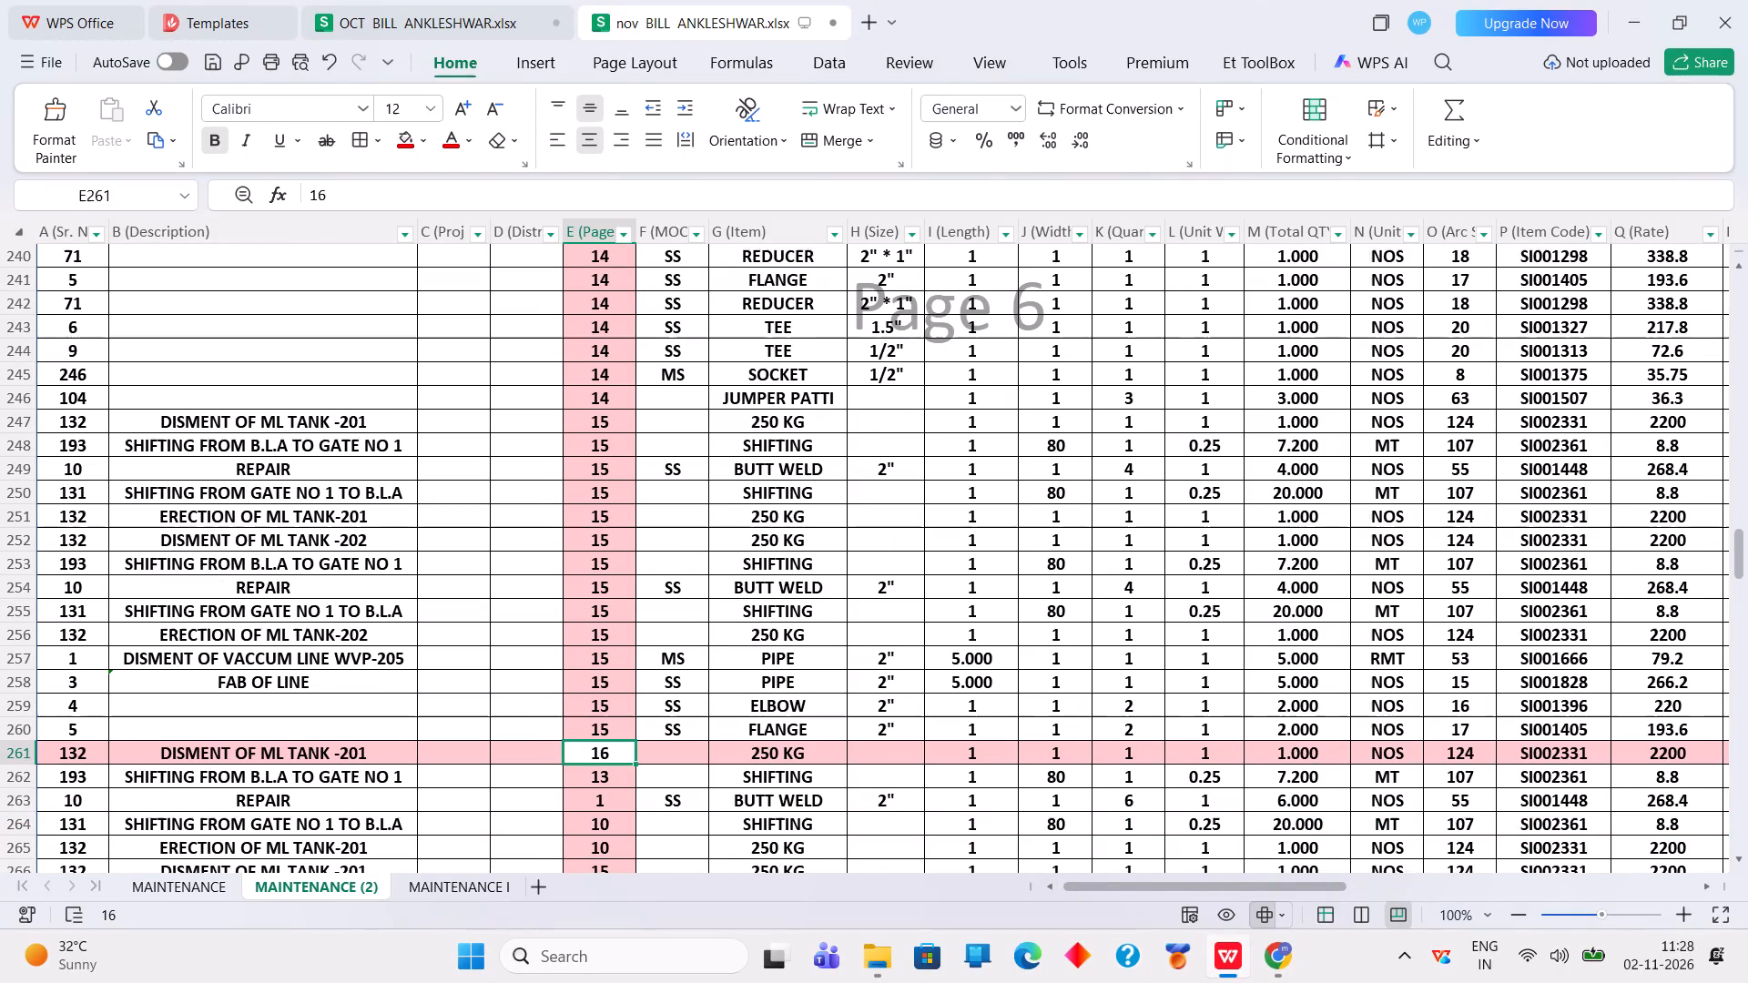
# Set the butt weld repair quantities to 3 in row 263 and 4 in row 268.
pyautogui.click(1138, 799)
pyautogui.press('3')
pyautogui.press('Return')
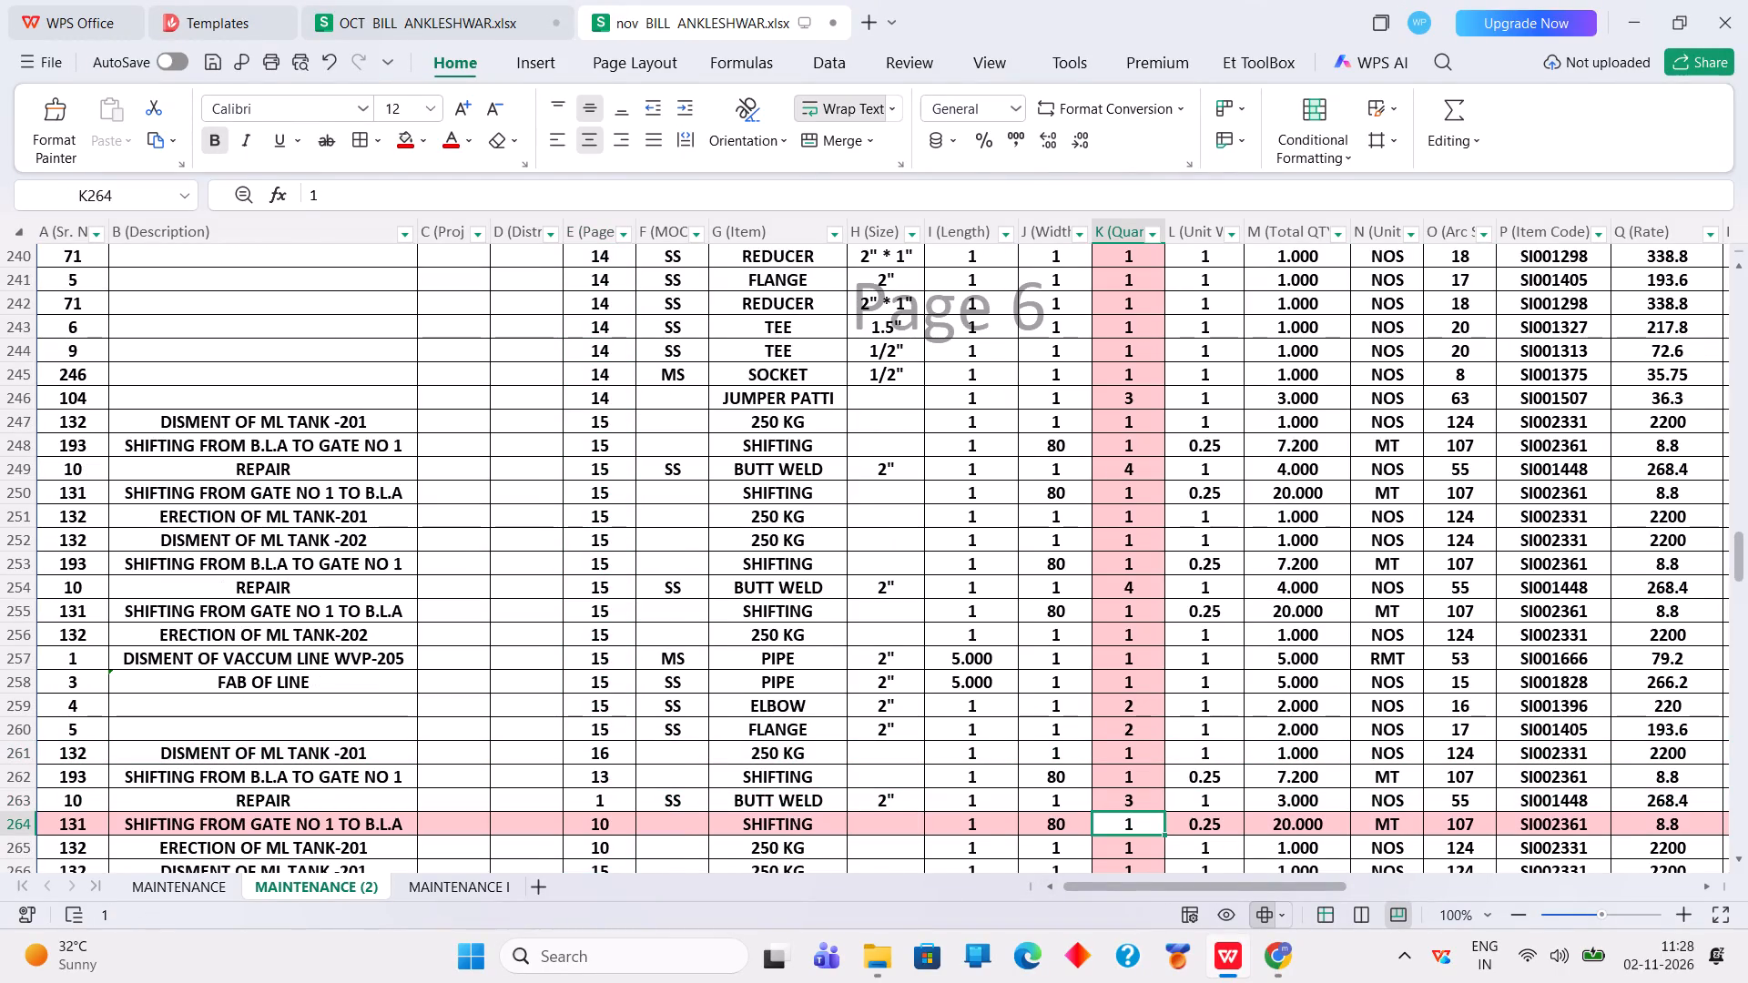
pyautogui.scroll(-2, 1143, 809)
pyautogui.click(1133, 778)
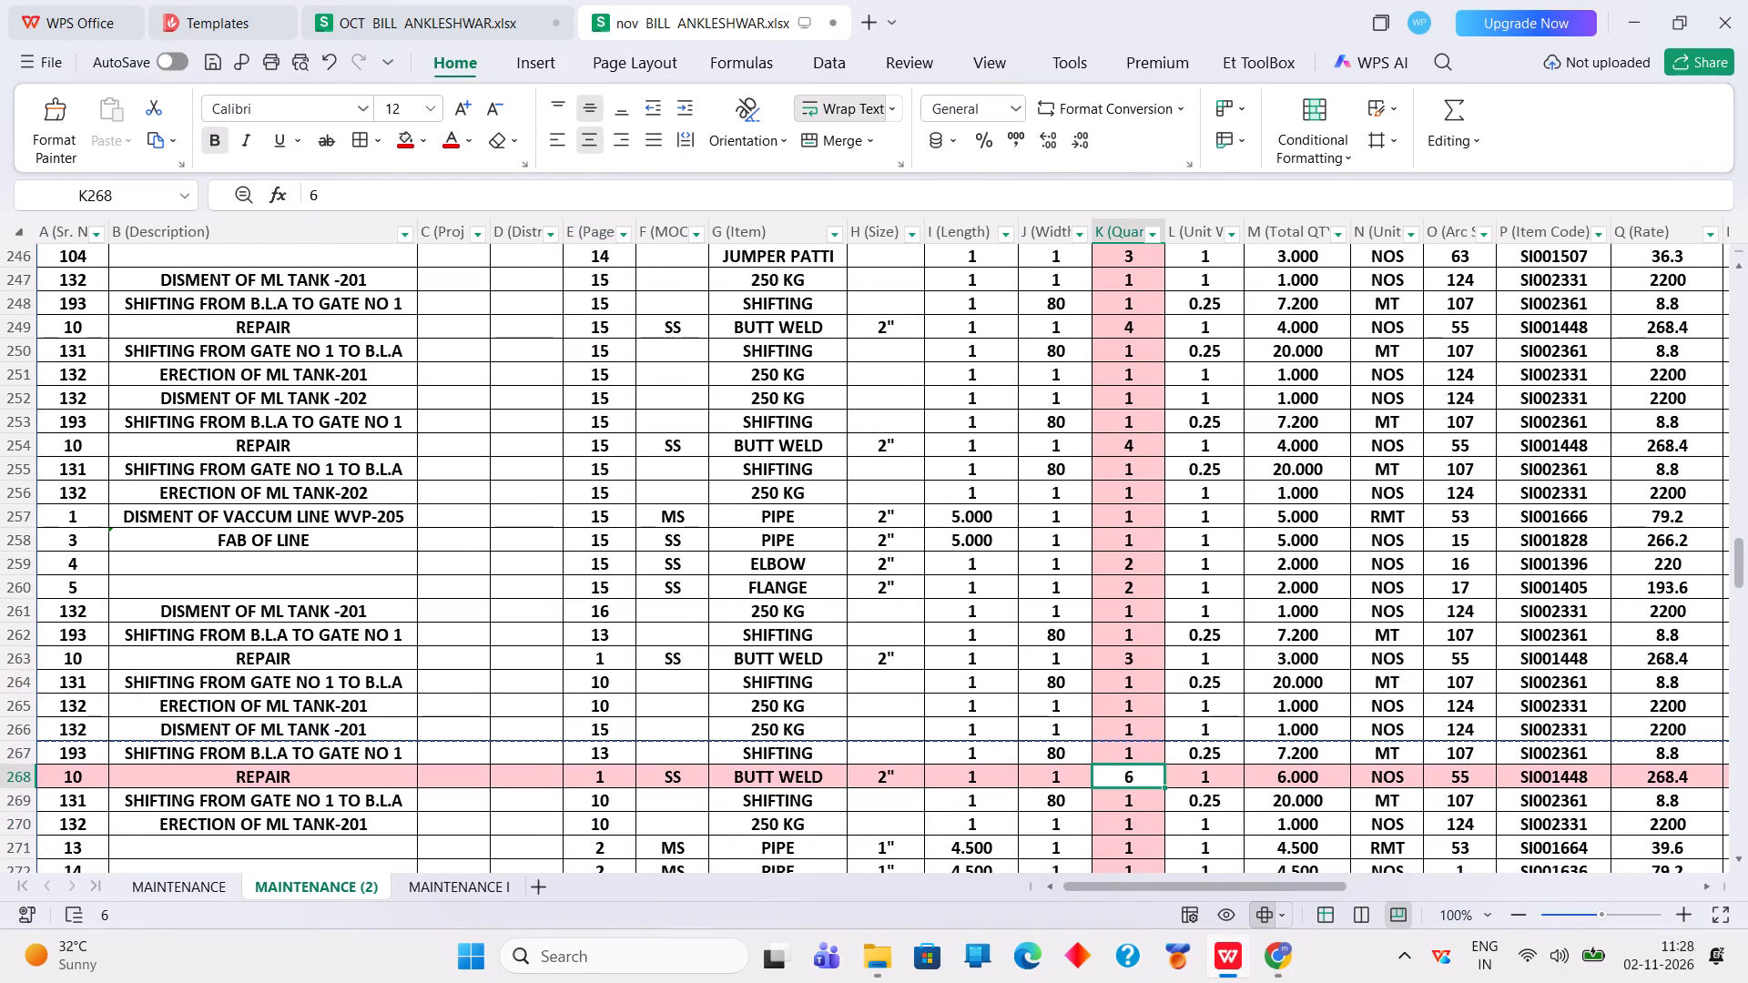
pyautogui.press('4')
pyautogui.press('Return')
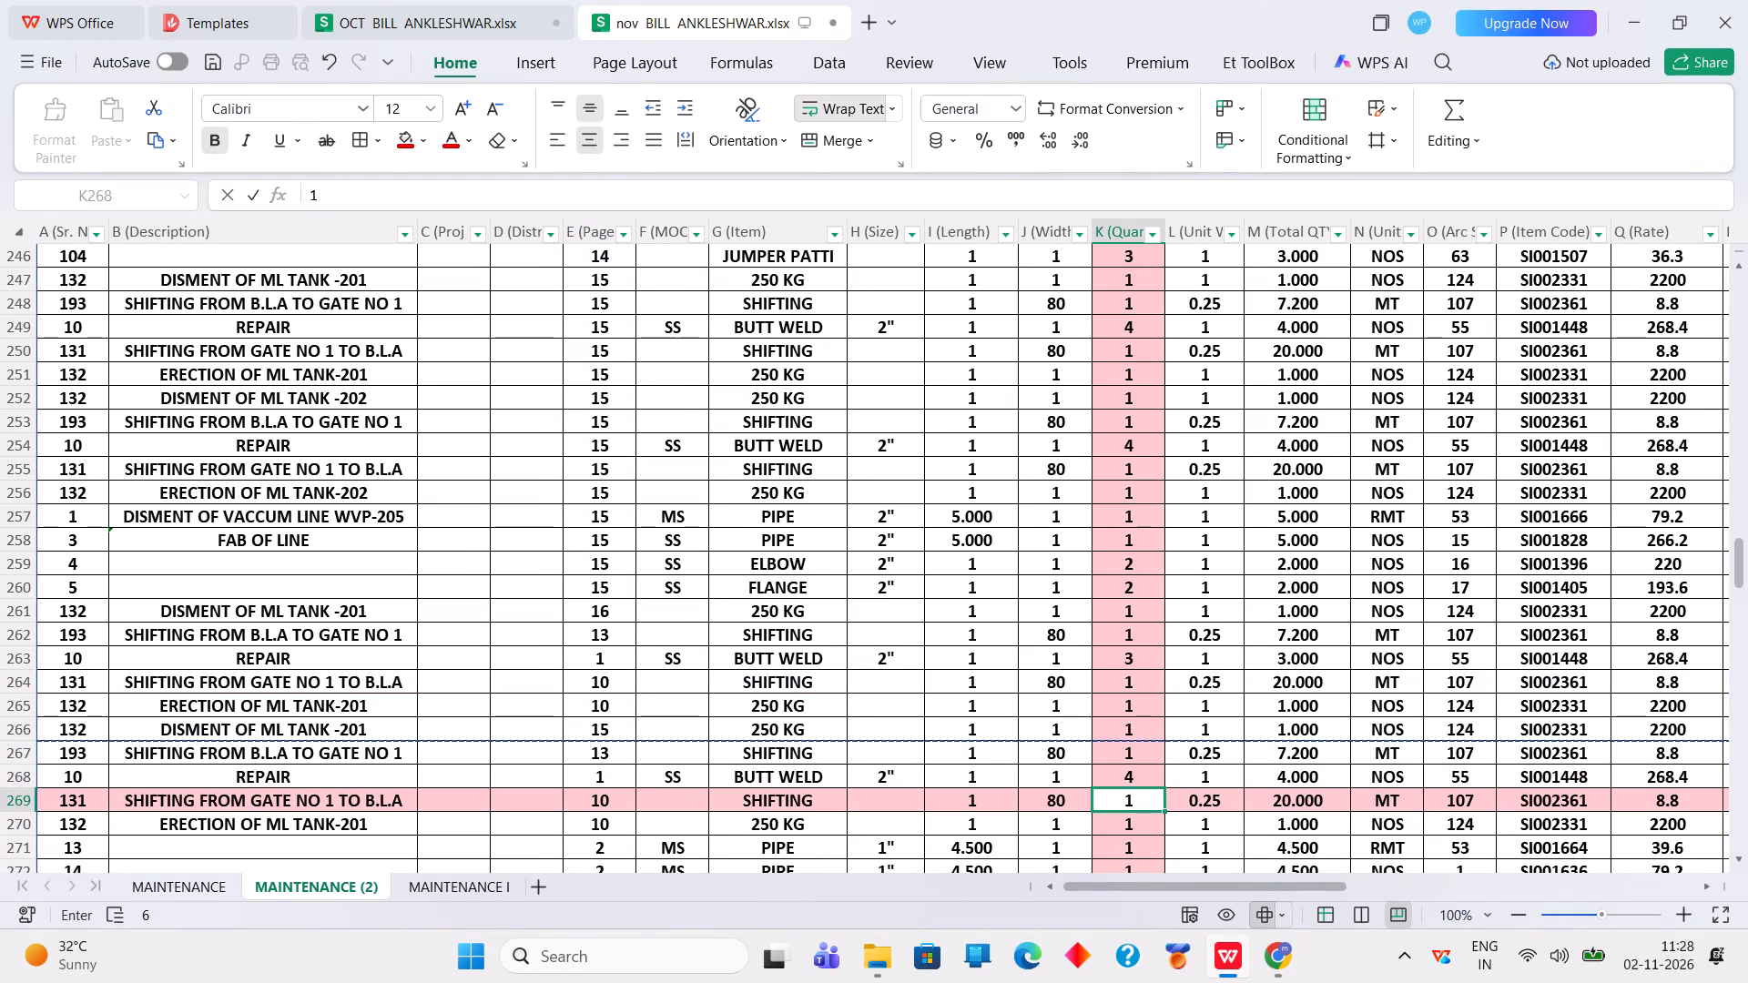
# Copy page number 16 from row 261 down through row 270 as identical values rather than a series.
pyautogui.click(610, 616)
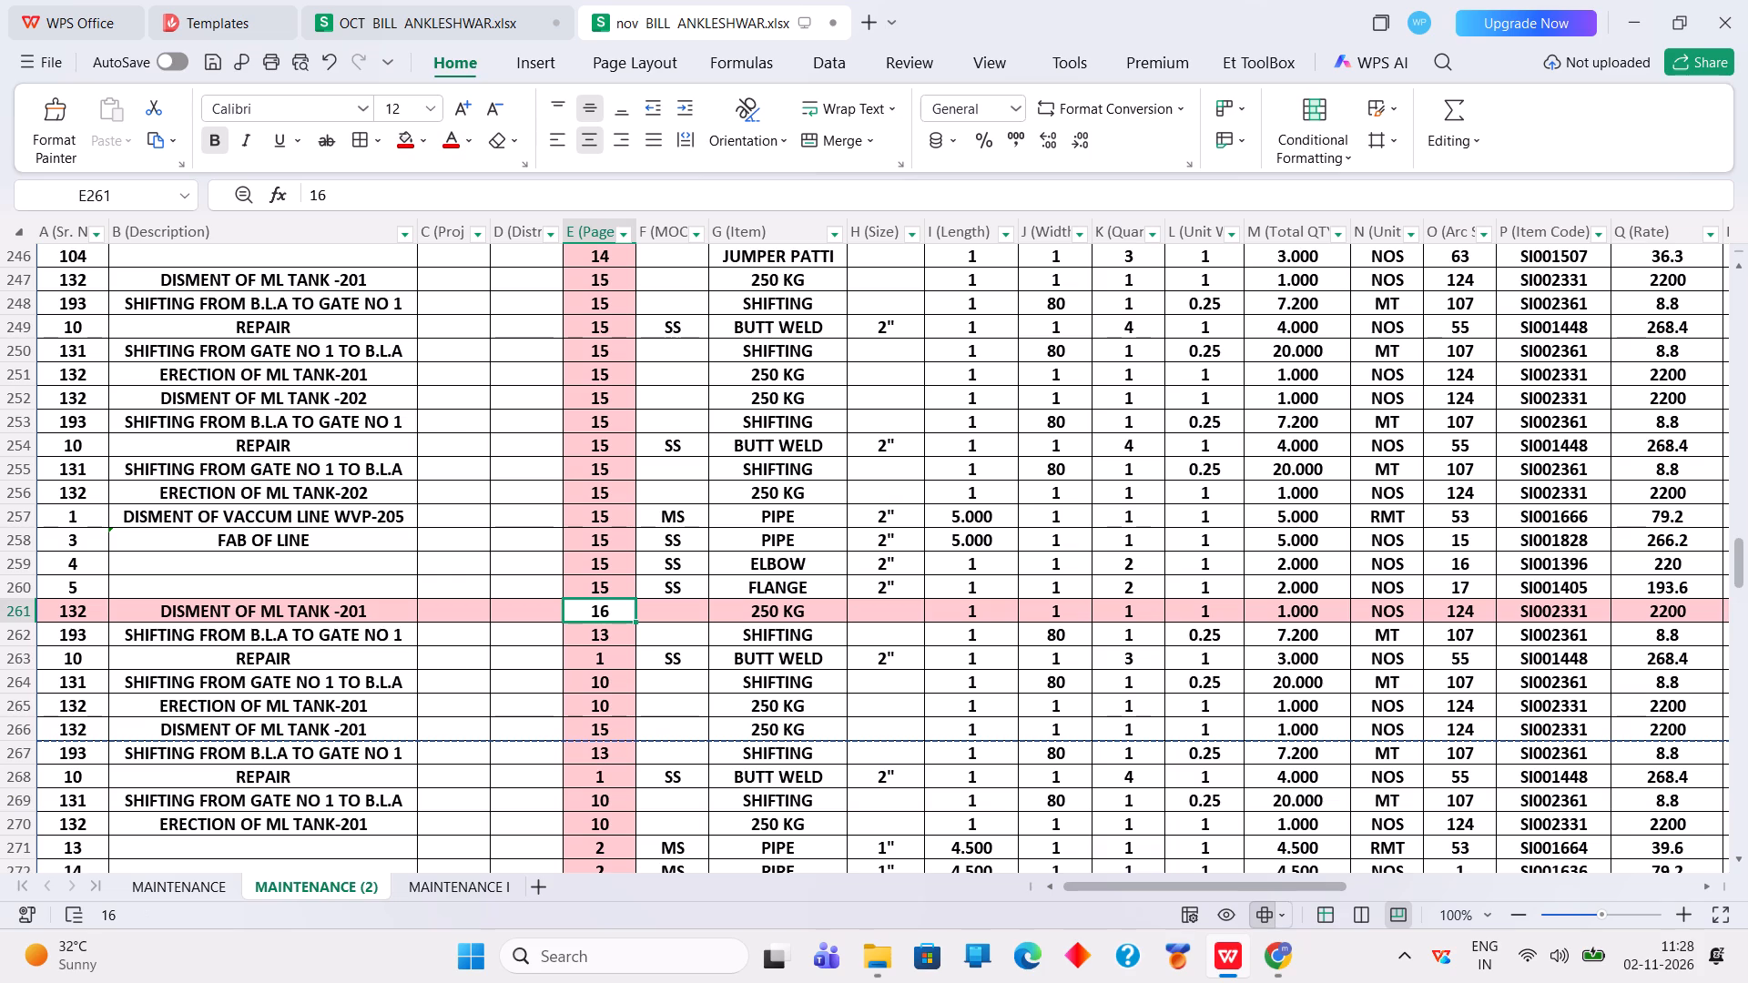
pyautogui.moveTo(635, 623); pyautogui.dragTo(621, 823)
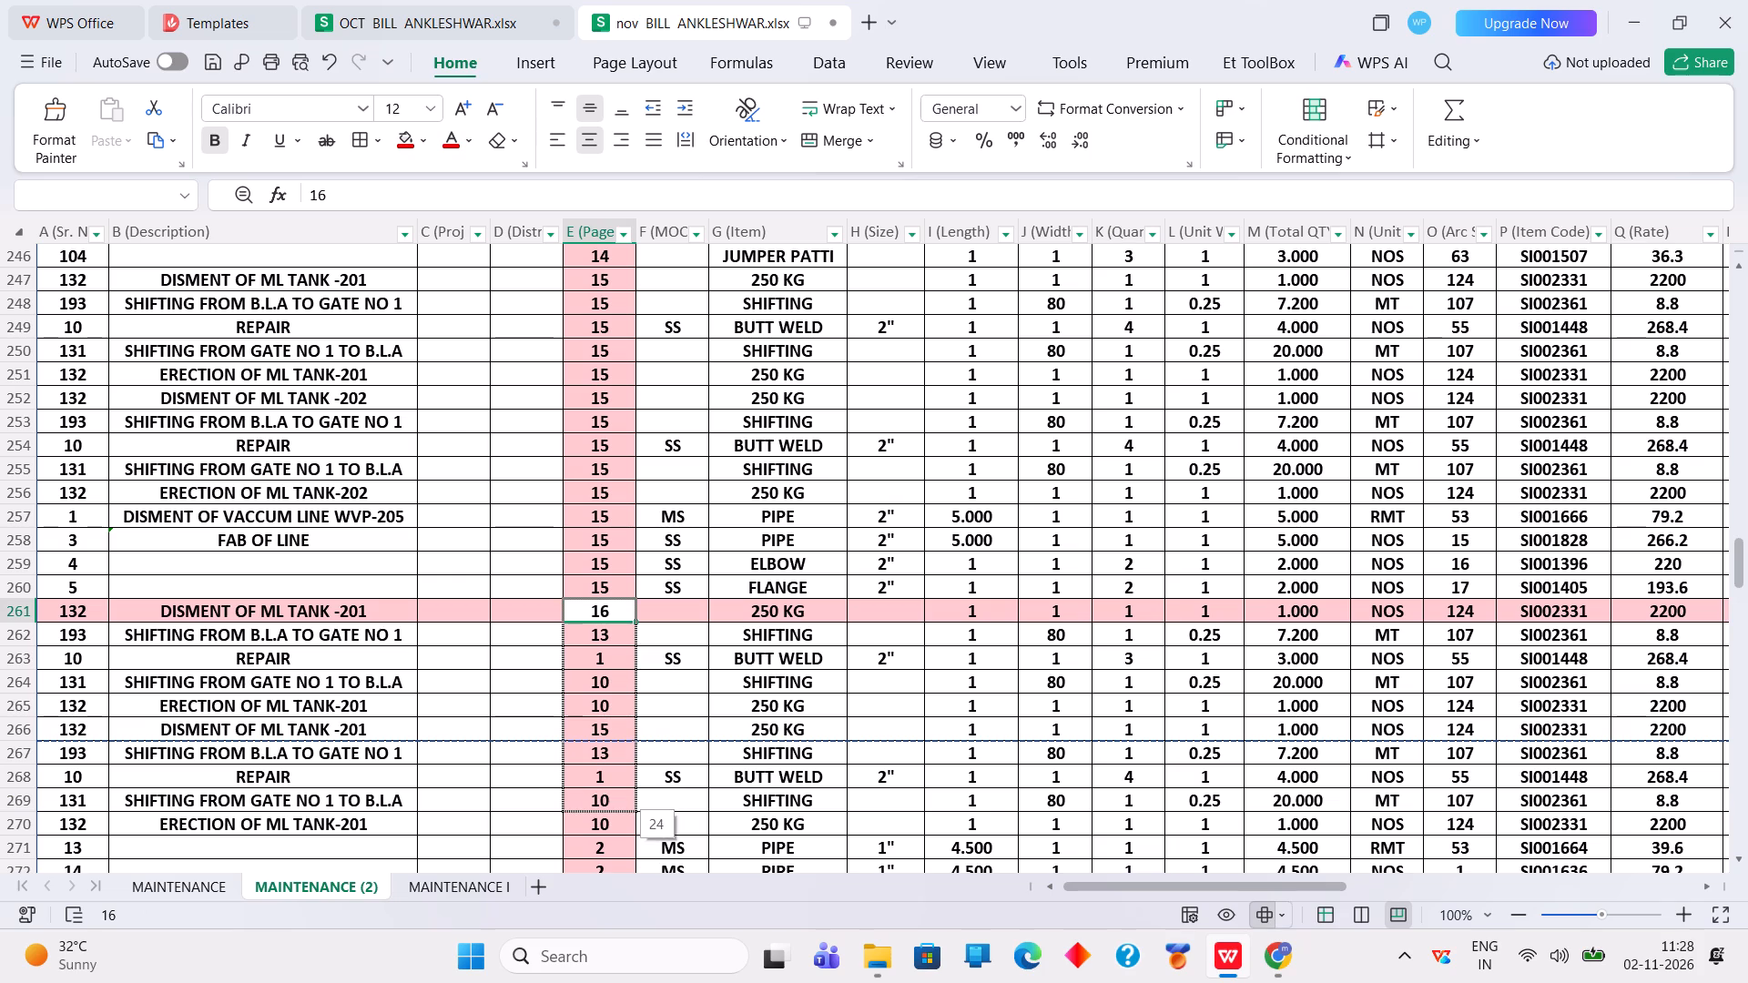
pyautogui.moveTo(621, 823); pyautogui.dragTo(623, 831)
pyautogui.click(654, 839)
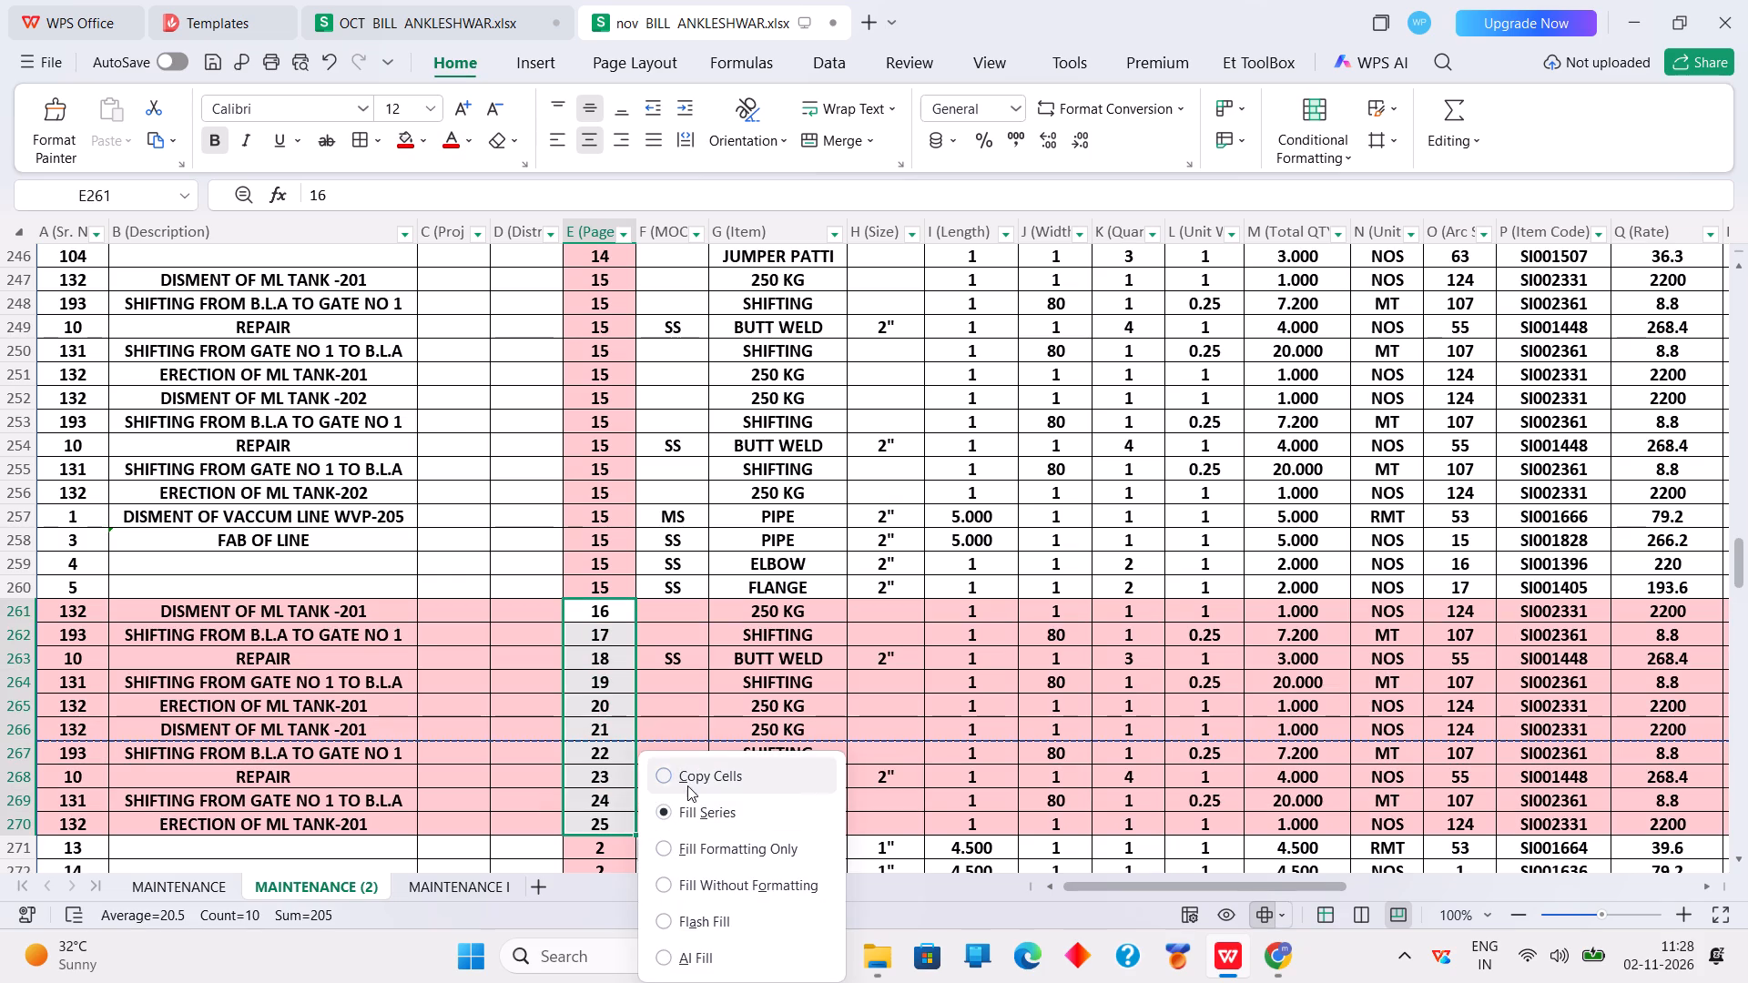
pyautogui.click(687, 781)
# Enter the descriptions DISMENT OF STEEM LINE MEE PLANT in row 271 and FAB OF STEEM LINE in row 272.
pyautogui.click(378, 844)
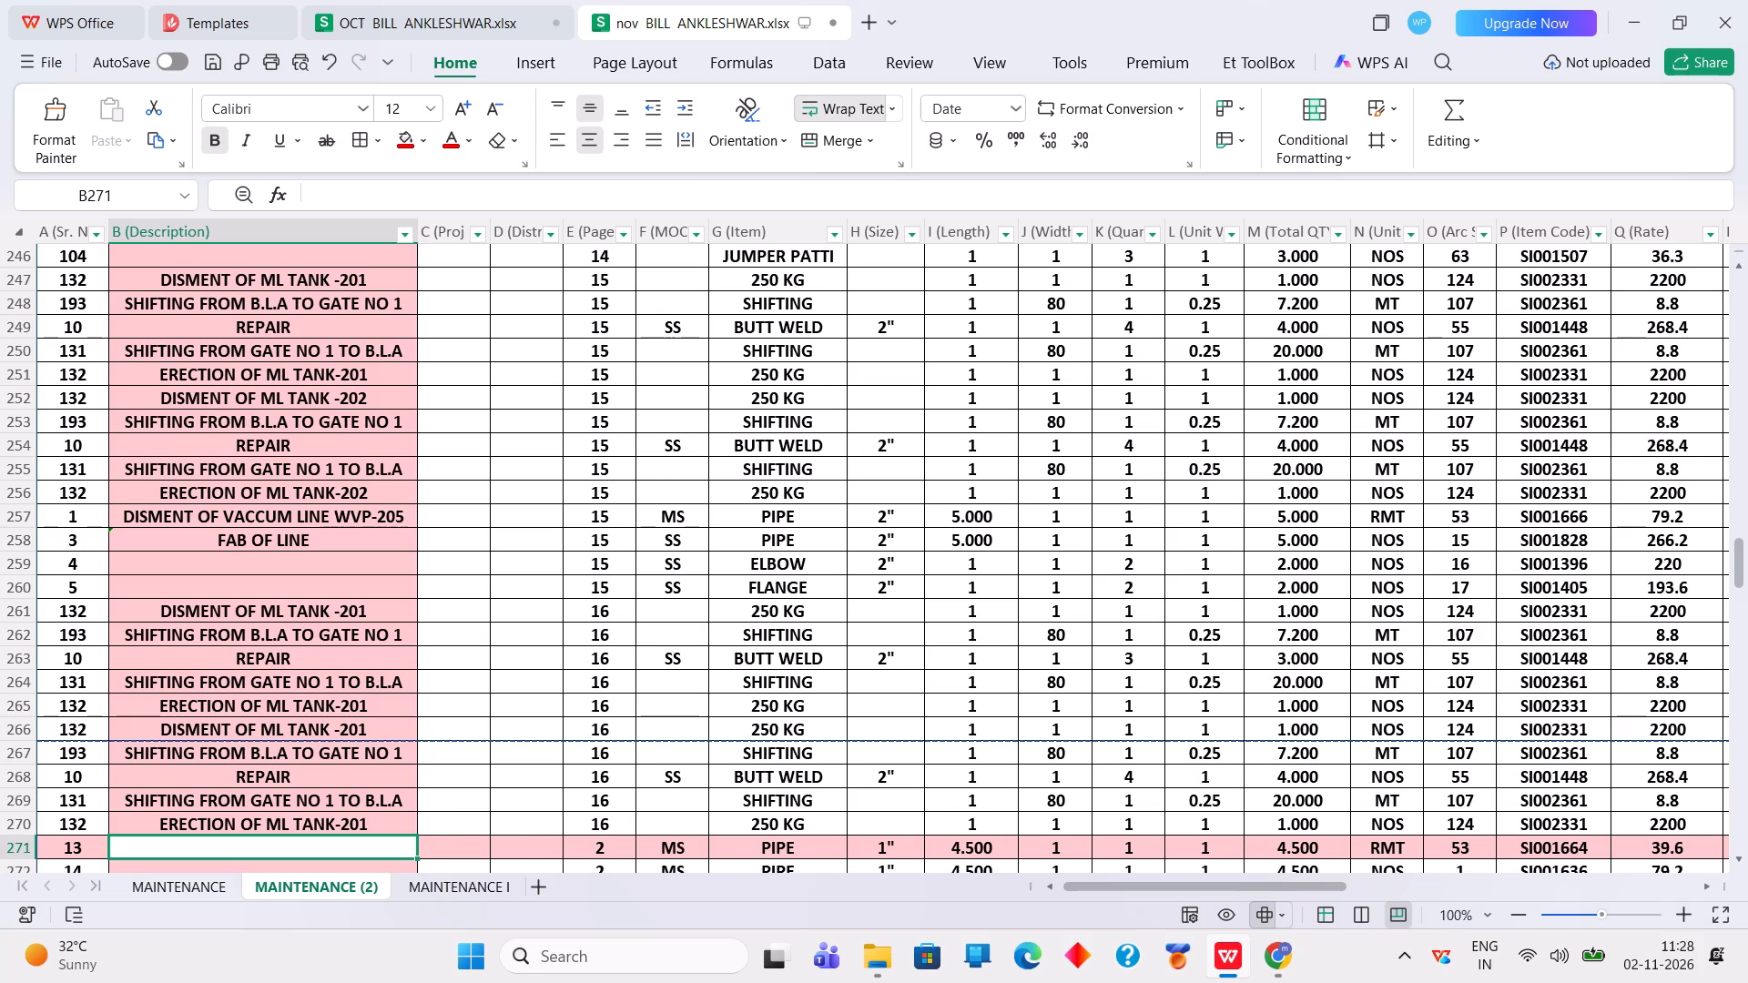
pyautogui.press('d')
pyautogui.write('ISMENT OF STEE')
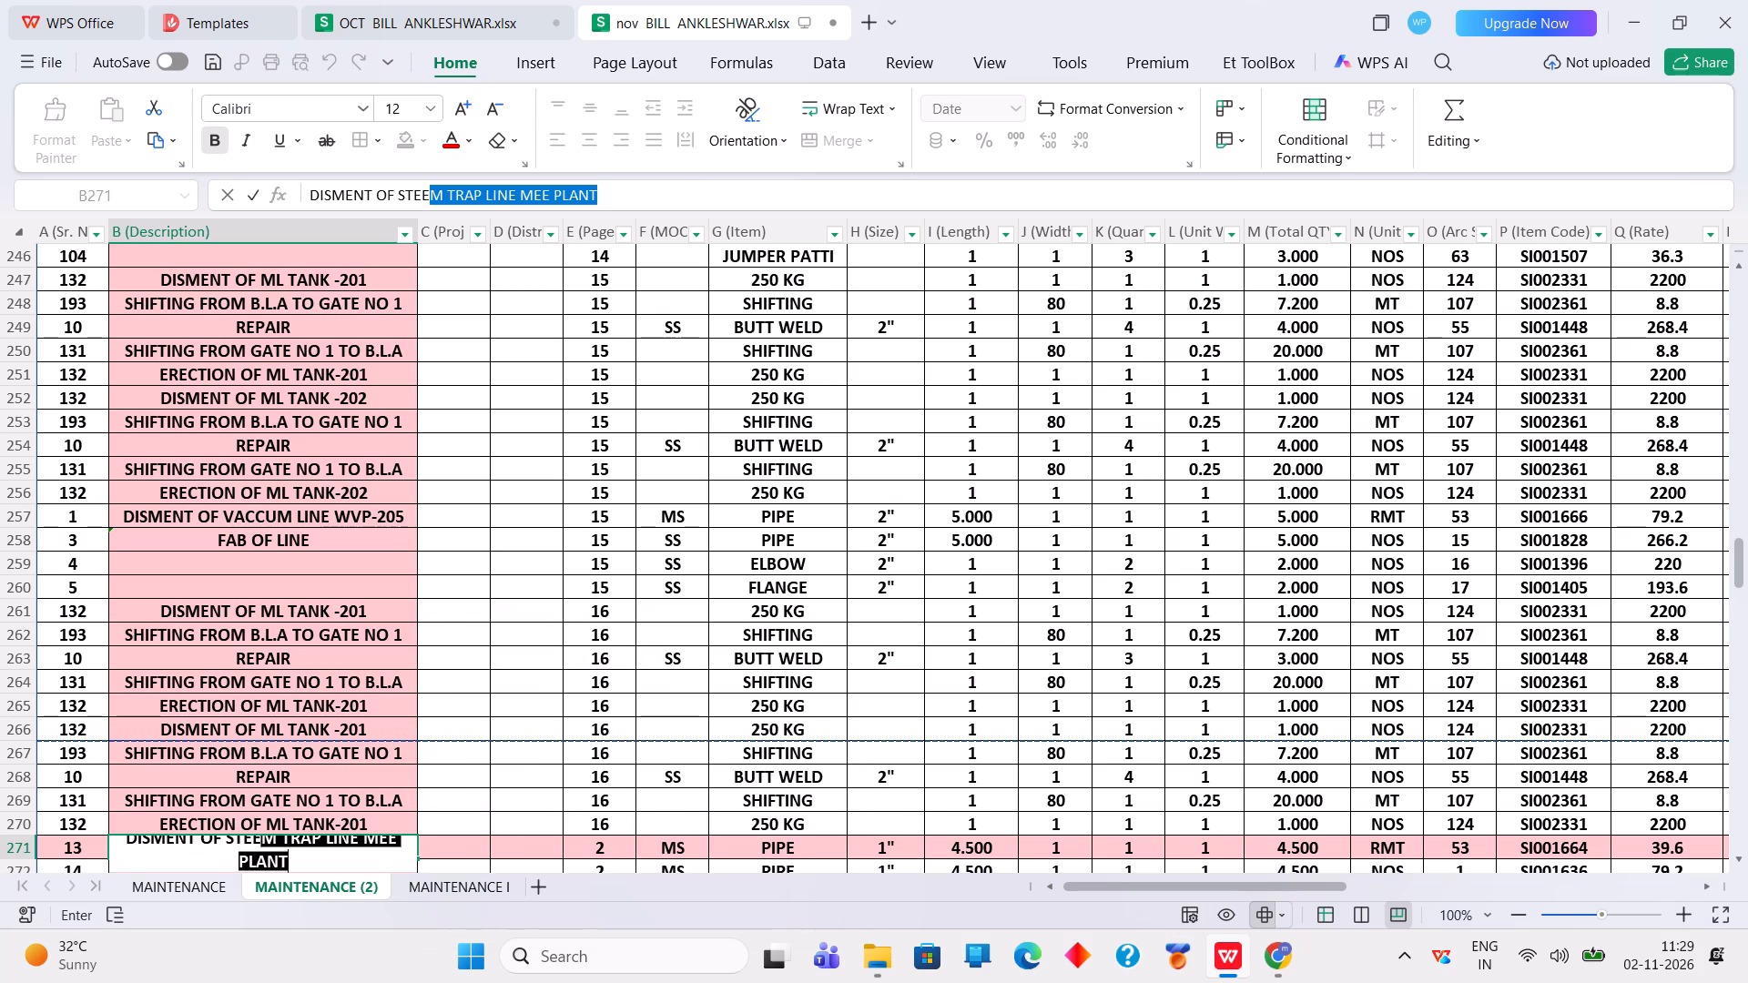
pyautogui.write('M')
pyautogui.press('space')
pyautogui.write('LINE MEE PLA')
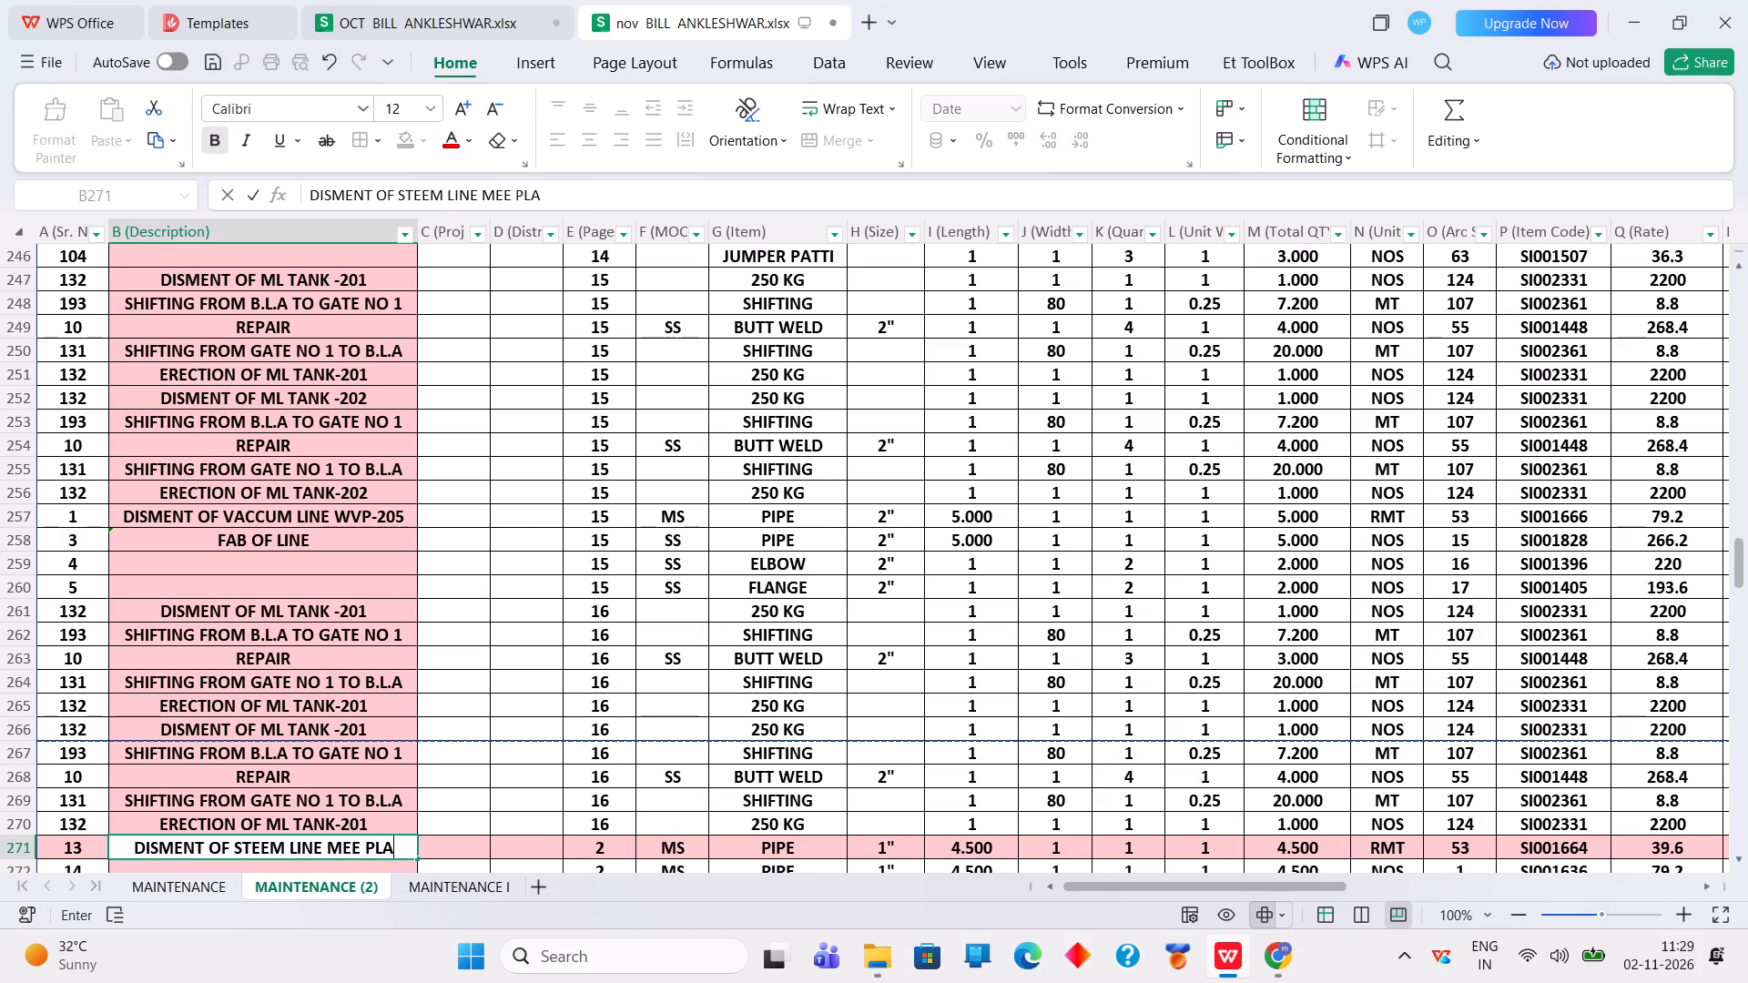
pyautogui.write('NT')
pyautogui.press('Return')
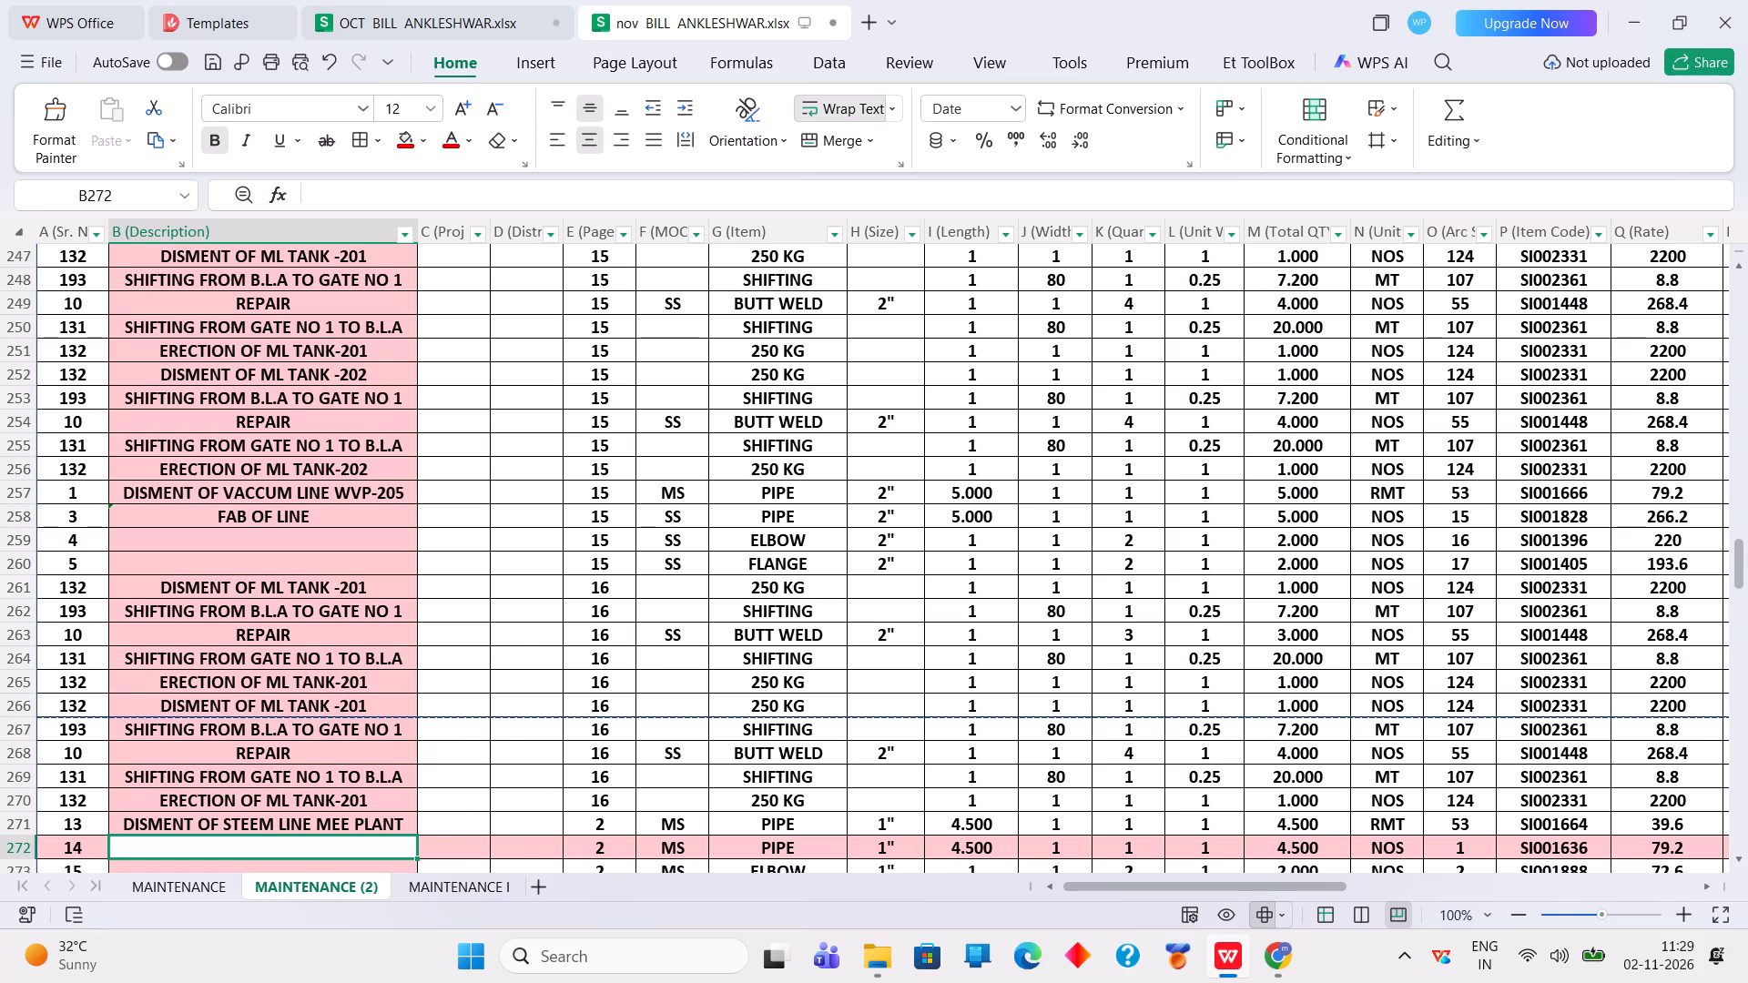
pyautogui.write('FA')
pyautogui.write('B OF S')
pyautogui.write('TEE')
pyautogui.write('M LIN')
pyautogui.press('e')
pyautogui.press('Return')
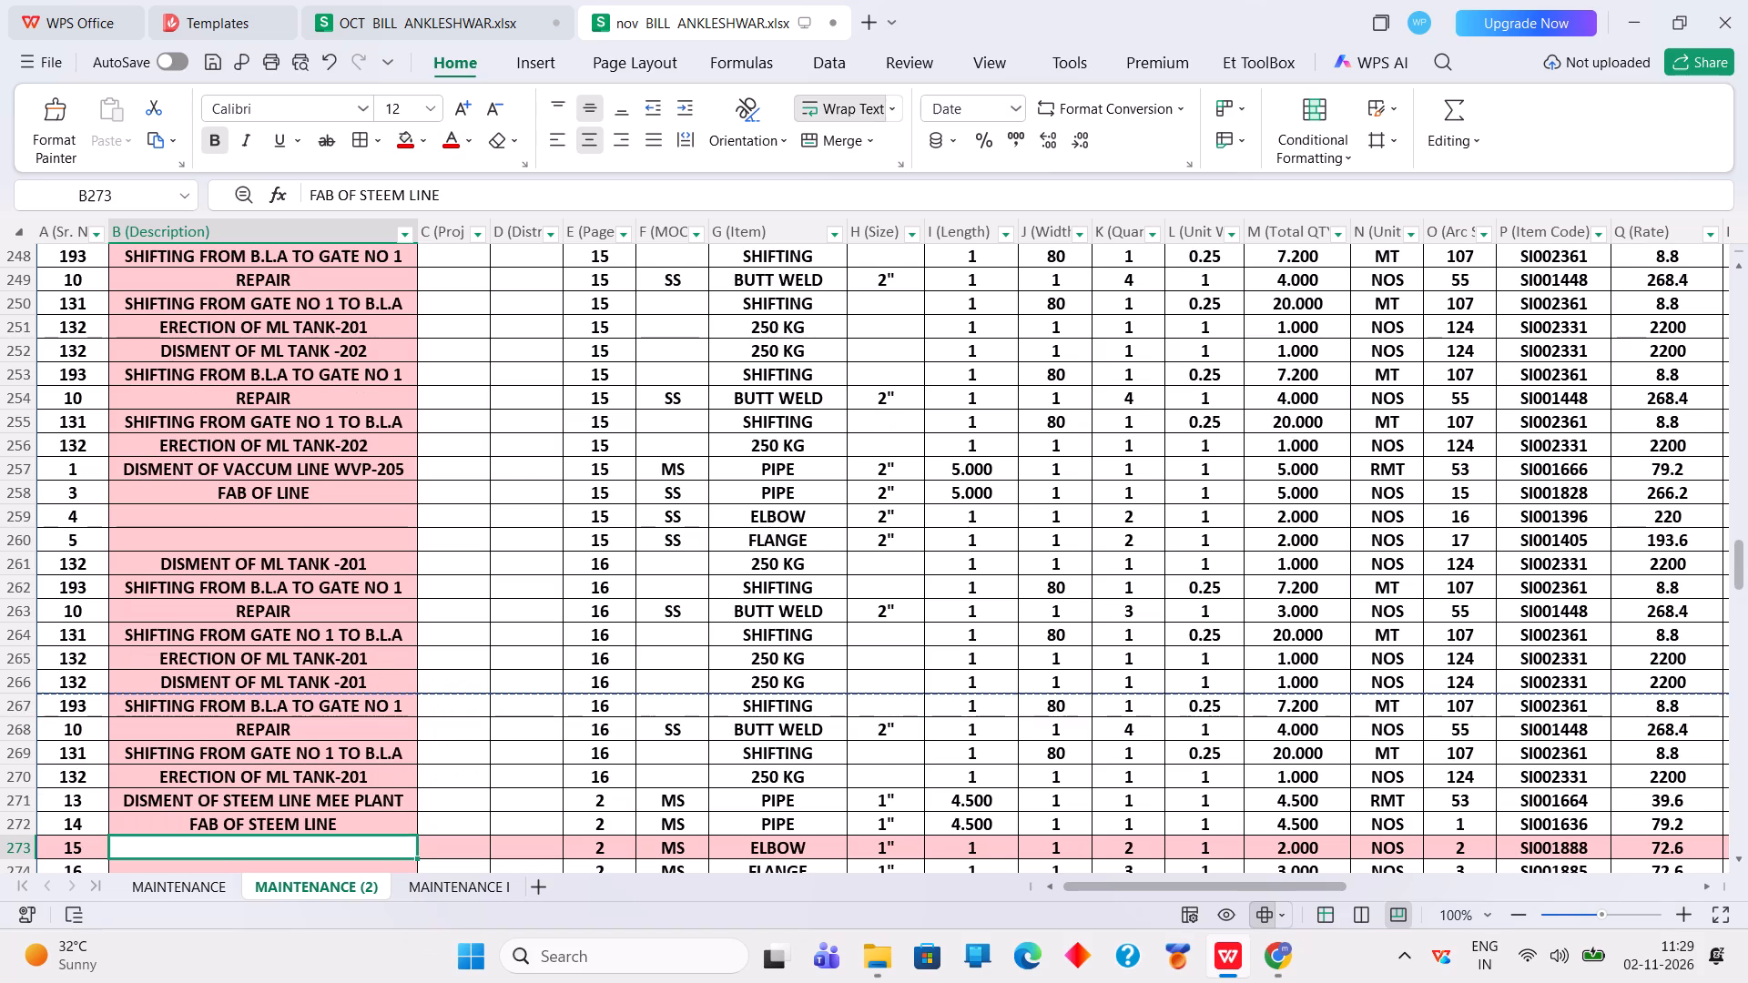
# Set the page number of the steam line dismantling item in row 271 to 17.
pyautogui.click(635, 800)
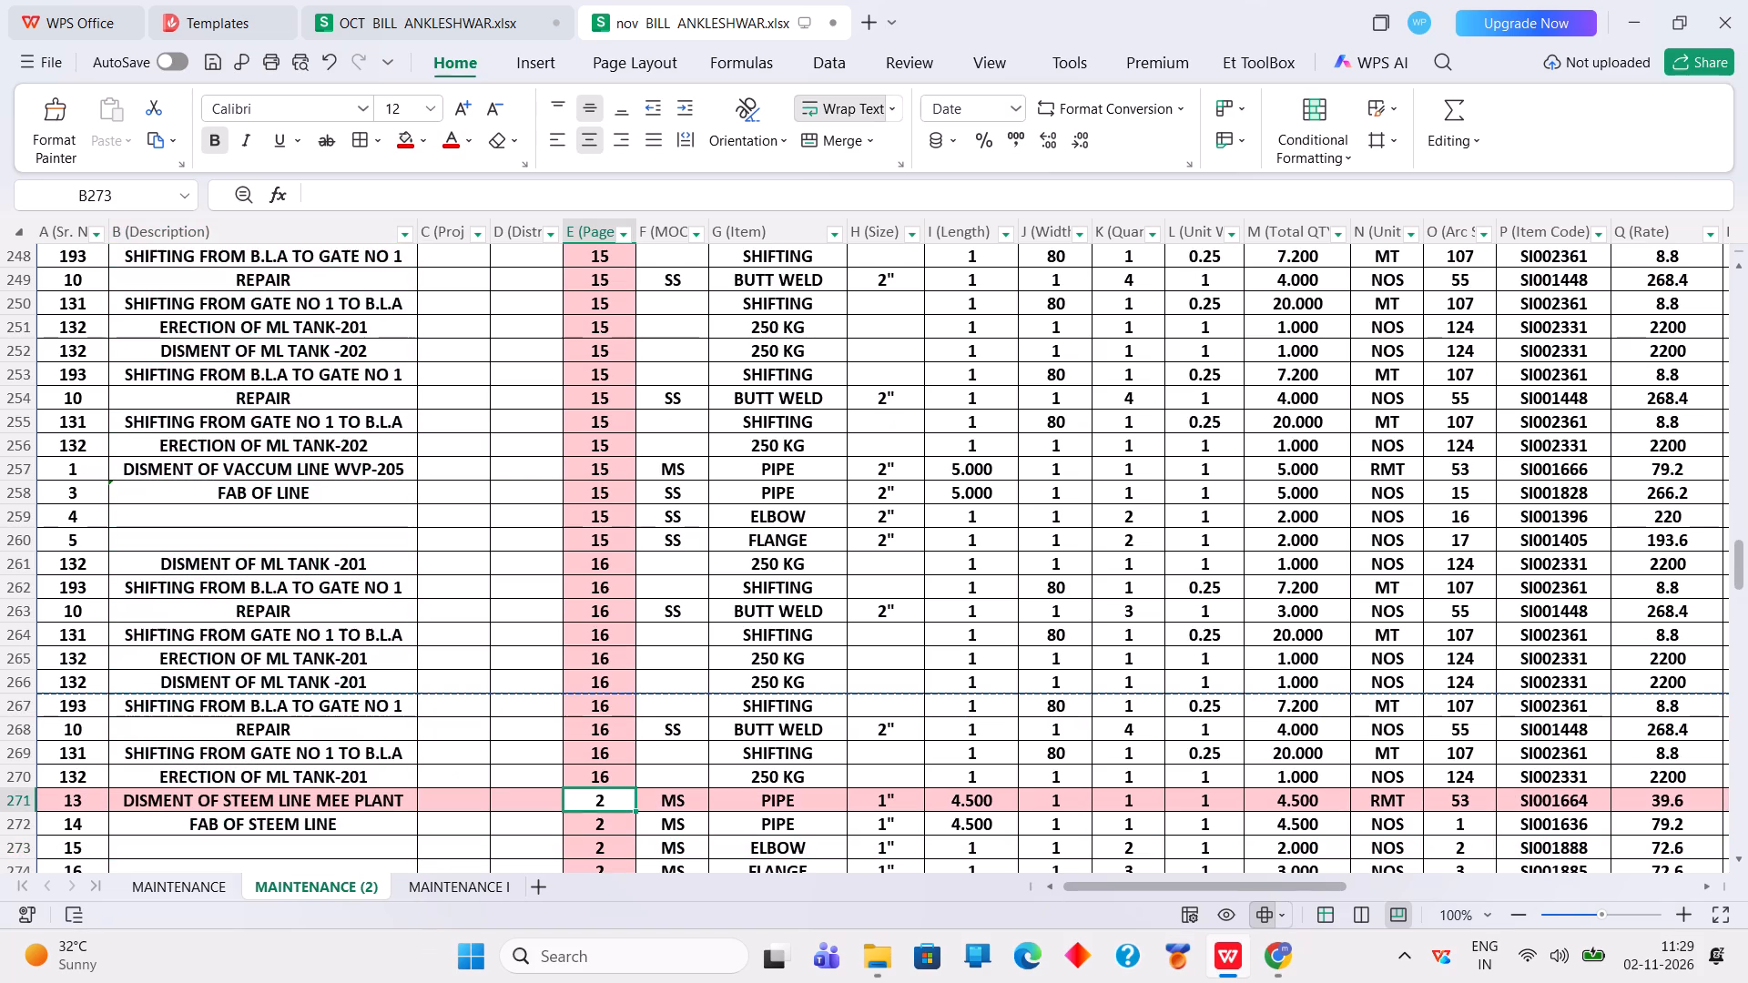
pyautogui.write('17')
pyautogui.press('Return')
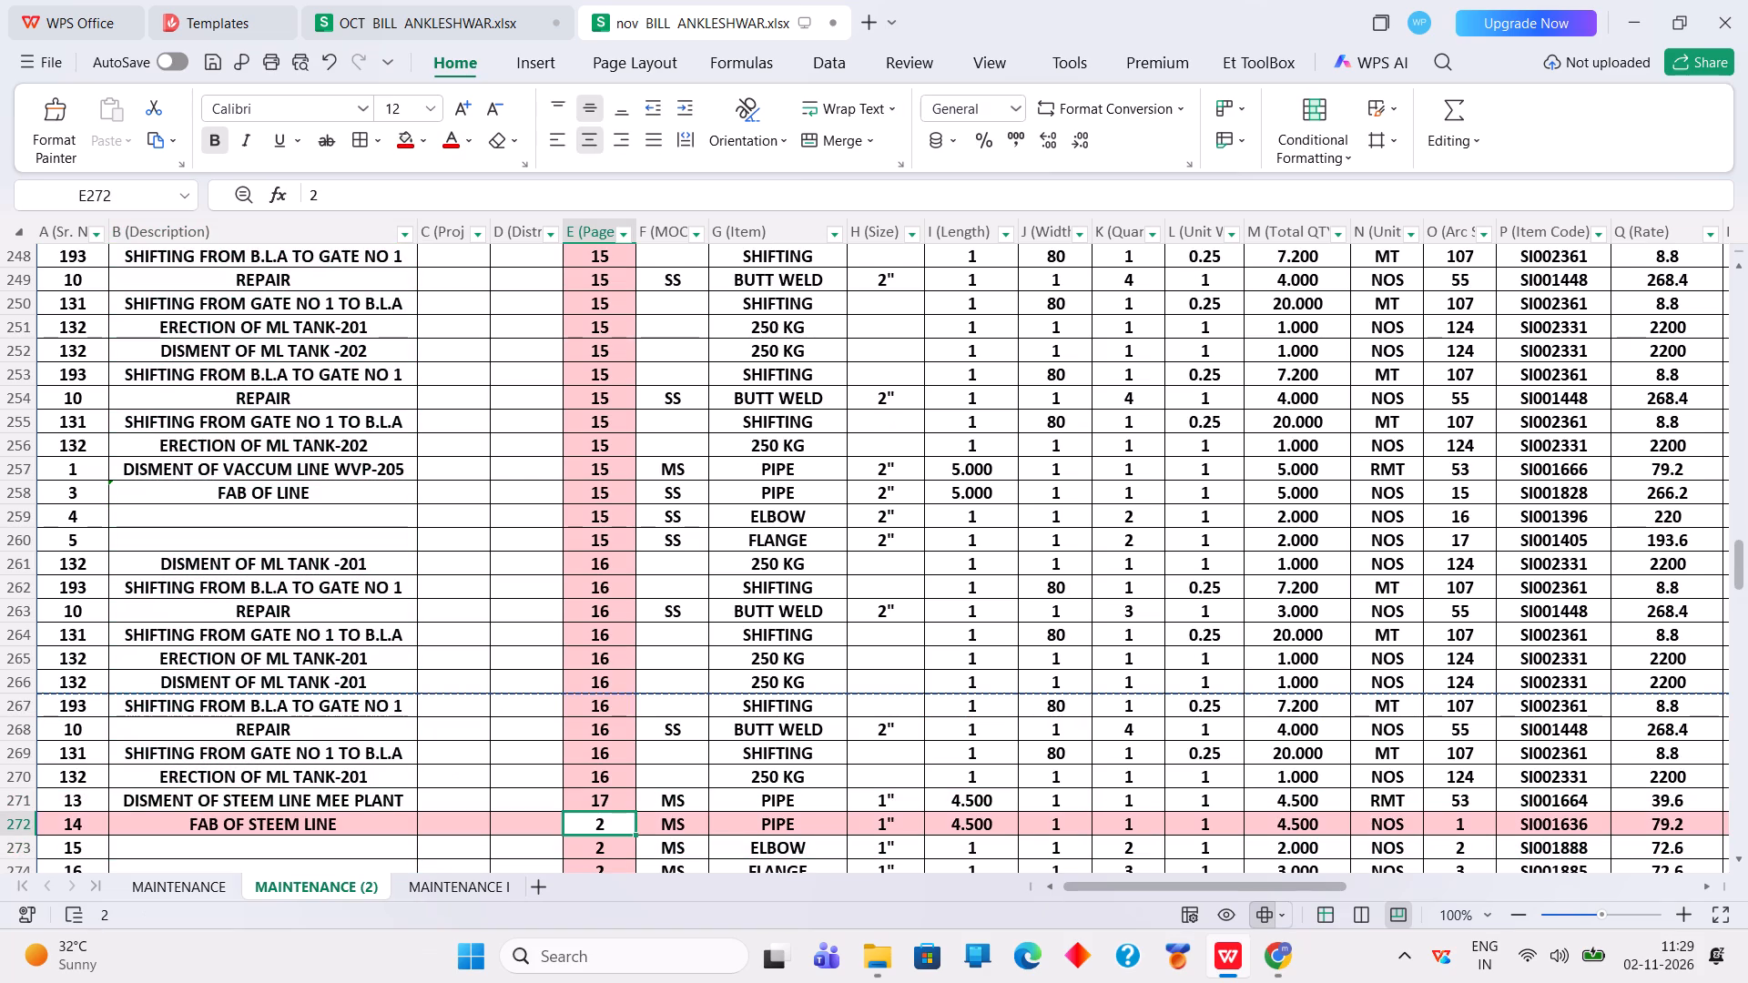
# Set the length of the 1" MS pipes in rows 271 and 272 to 4.
pyautogui.click(1003, 799)
pyautogui.press('4')
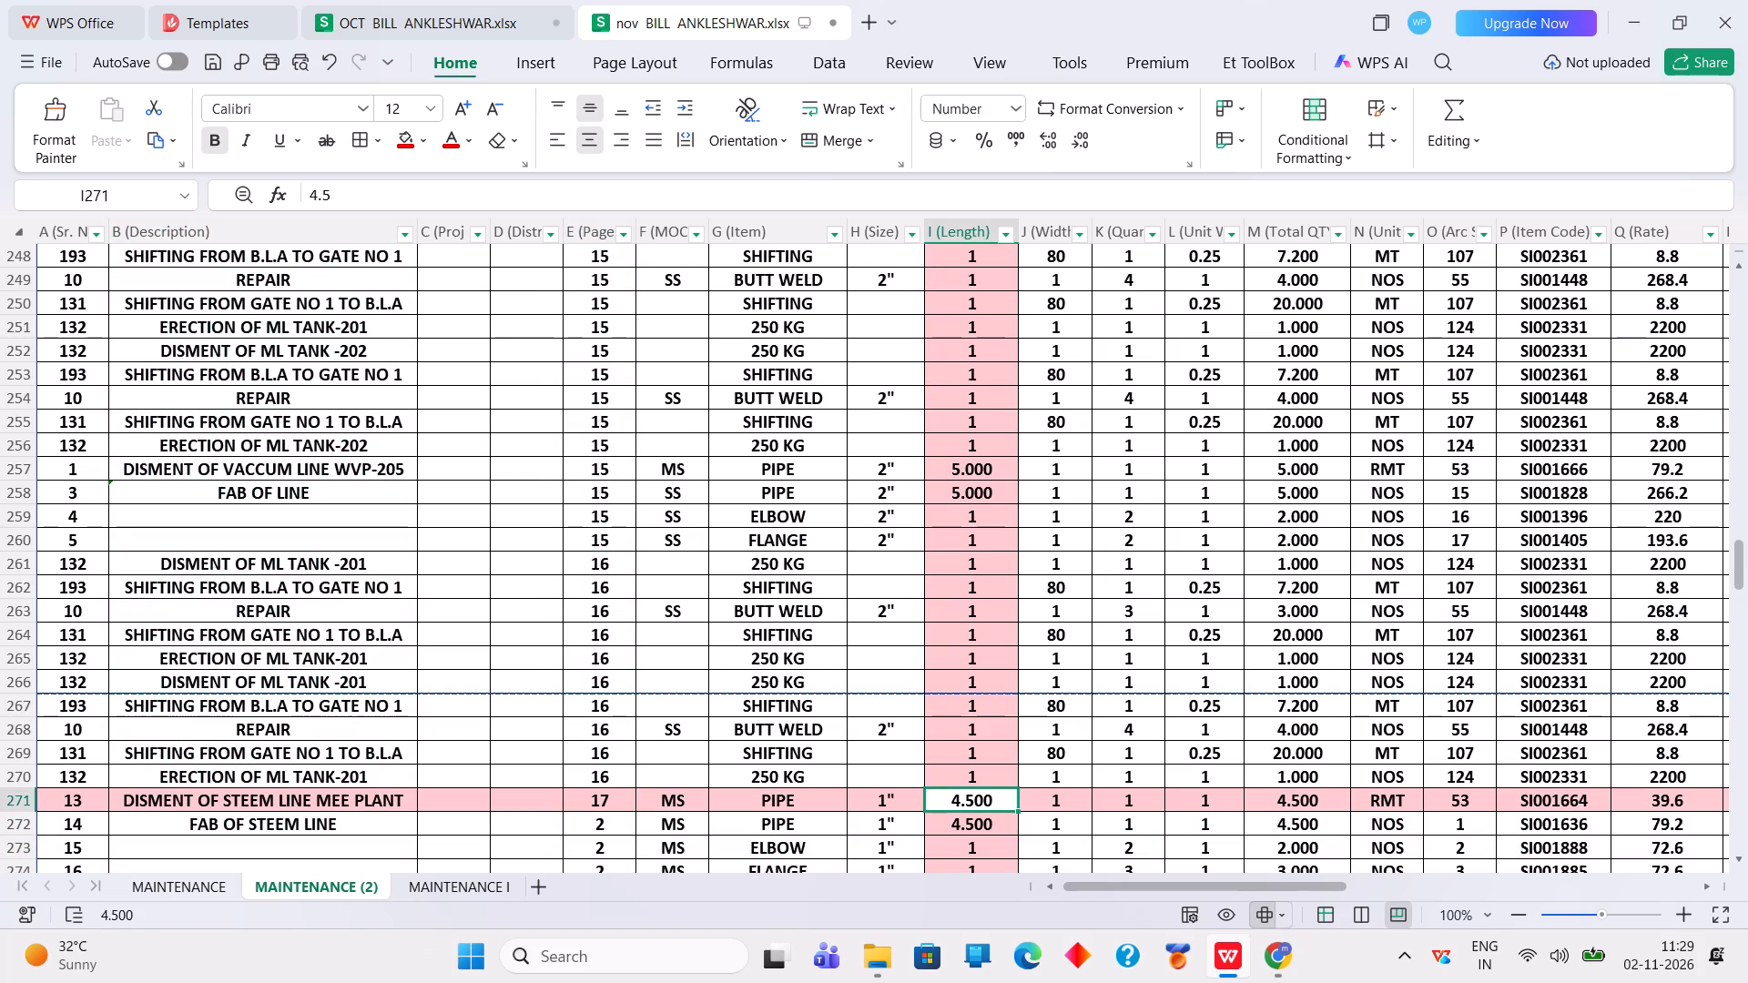
pyautogui.press('Return')
pyautogui.press('4')
pyautogui.press('Return')
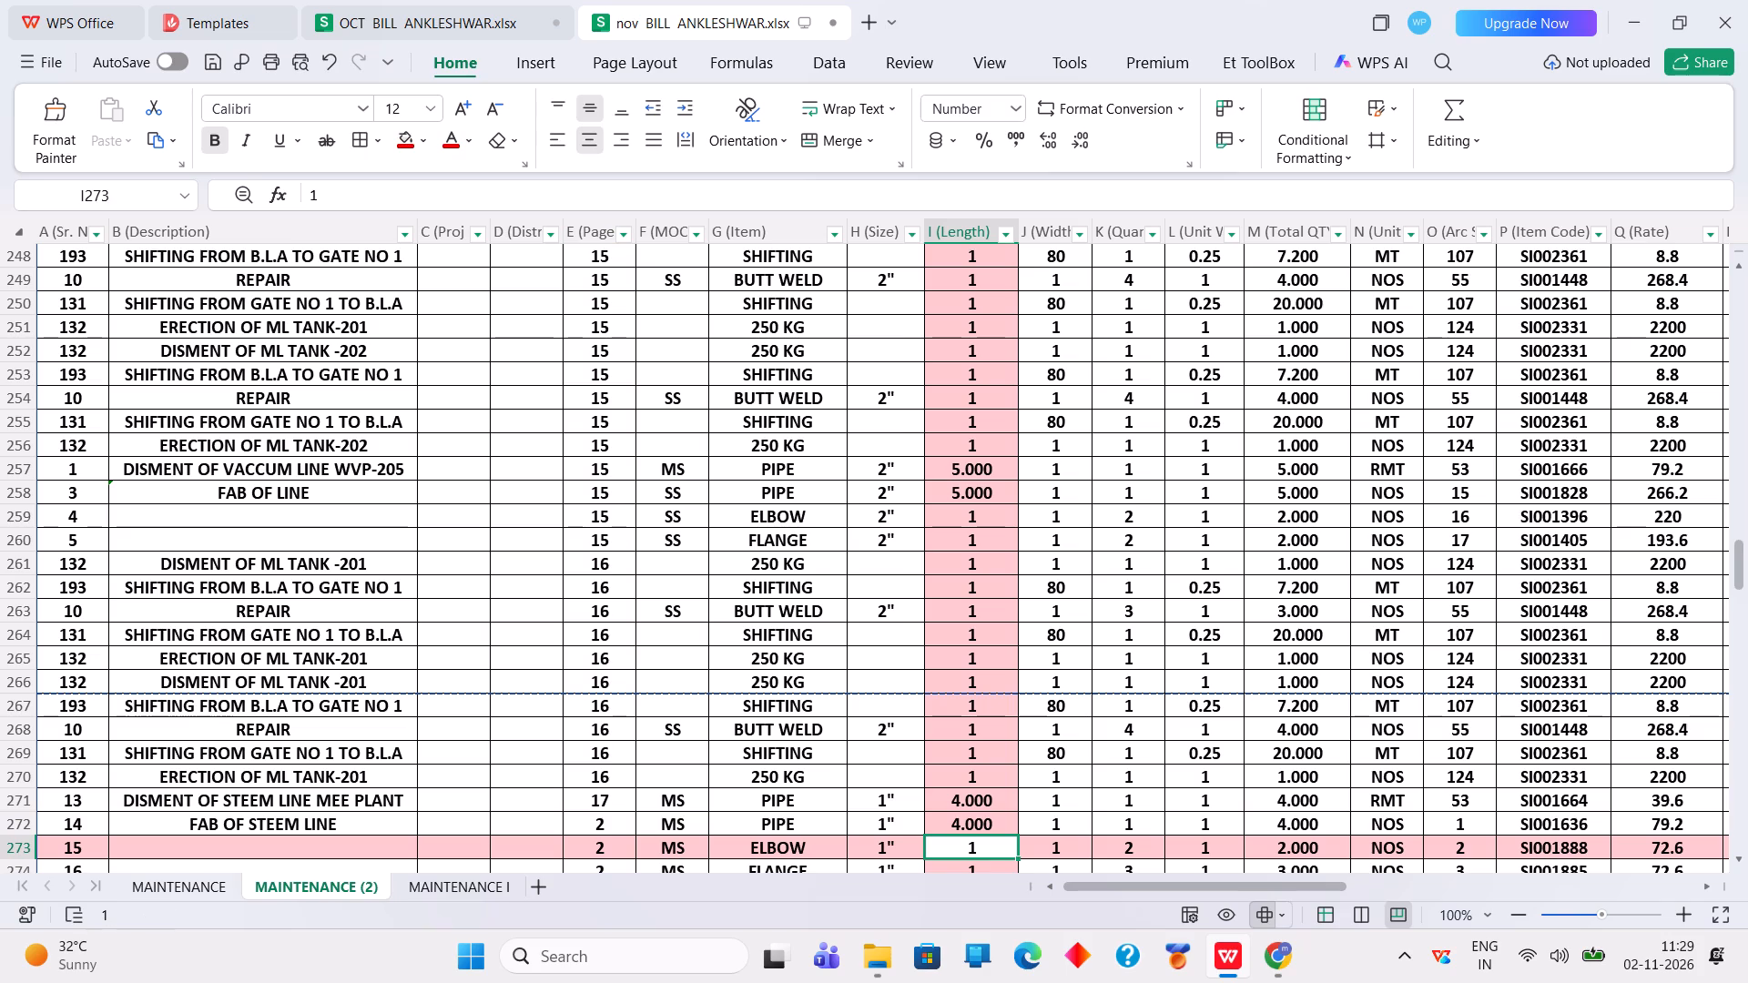
# Set the quantity of the 1" elbow in row 273 to 1 and of the flange in row 274 to 2.
pyautogui.click(1138, 844)
pyautogui.press('1')
pyautogui.press('Return')
pyautogui.press('2')
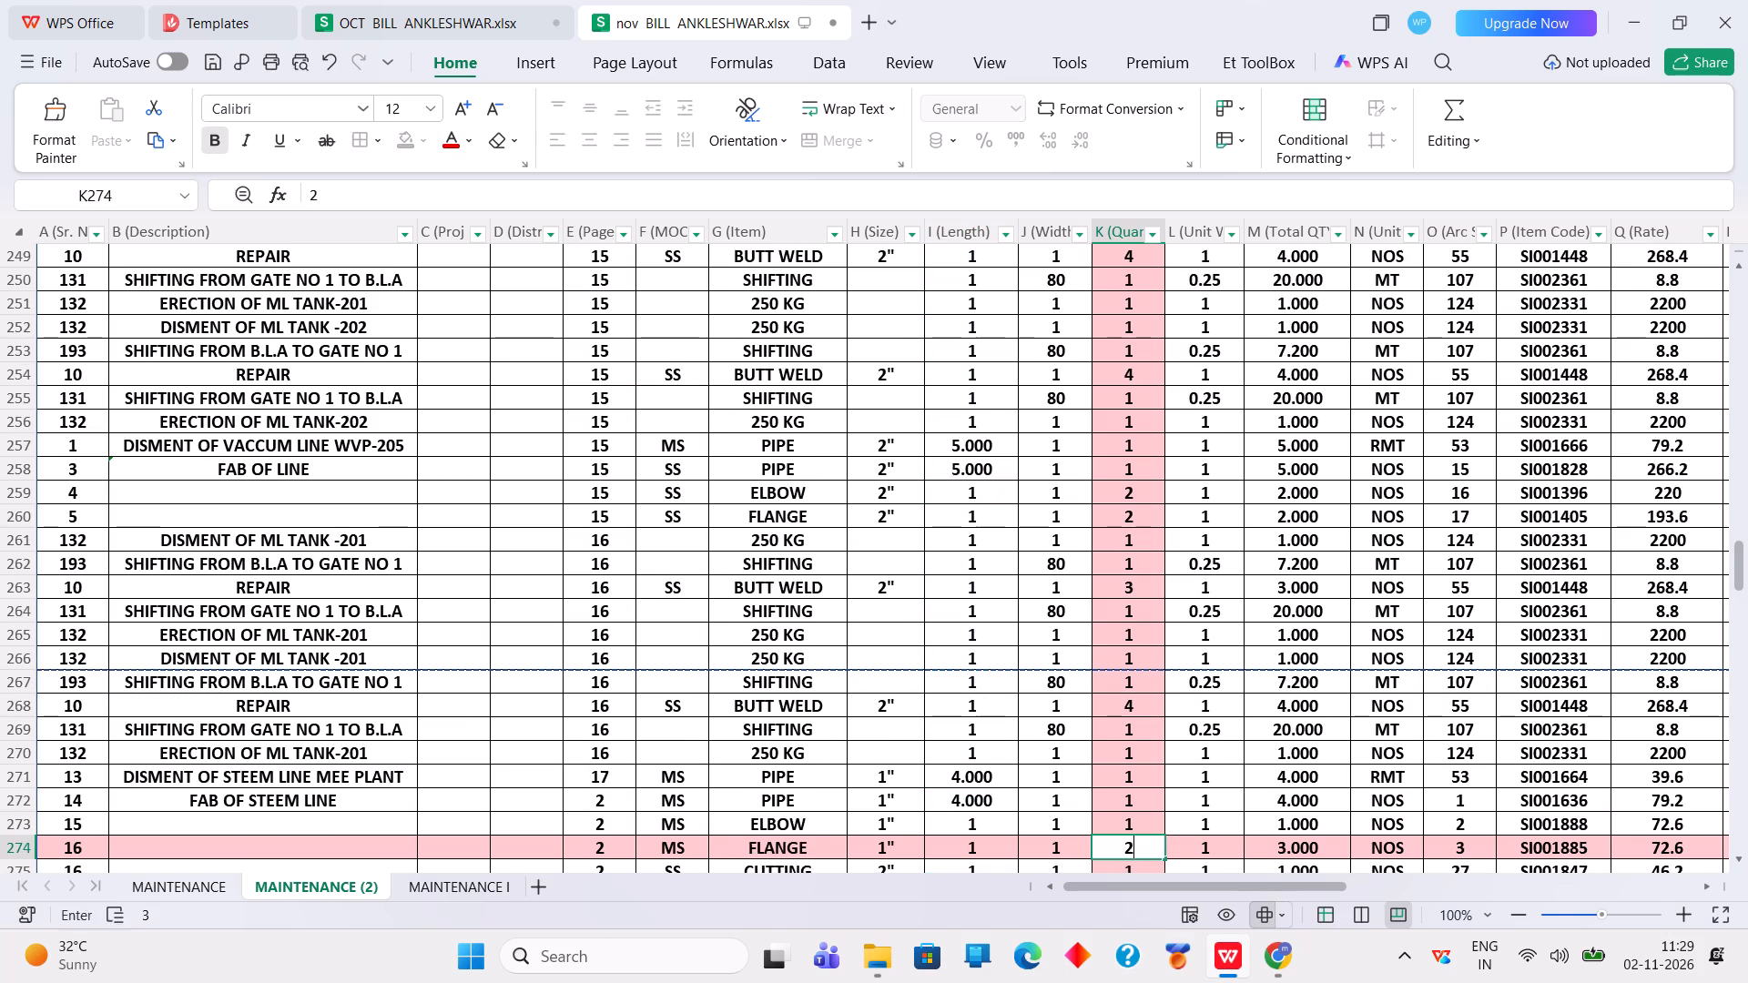
pyautogui.press('Return')
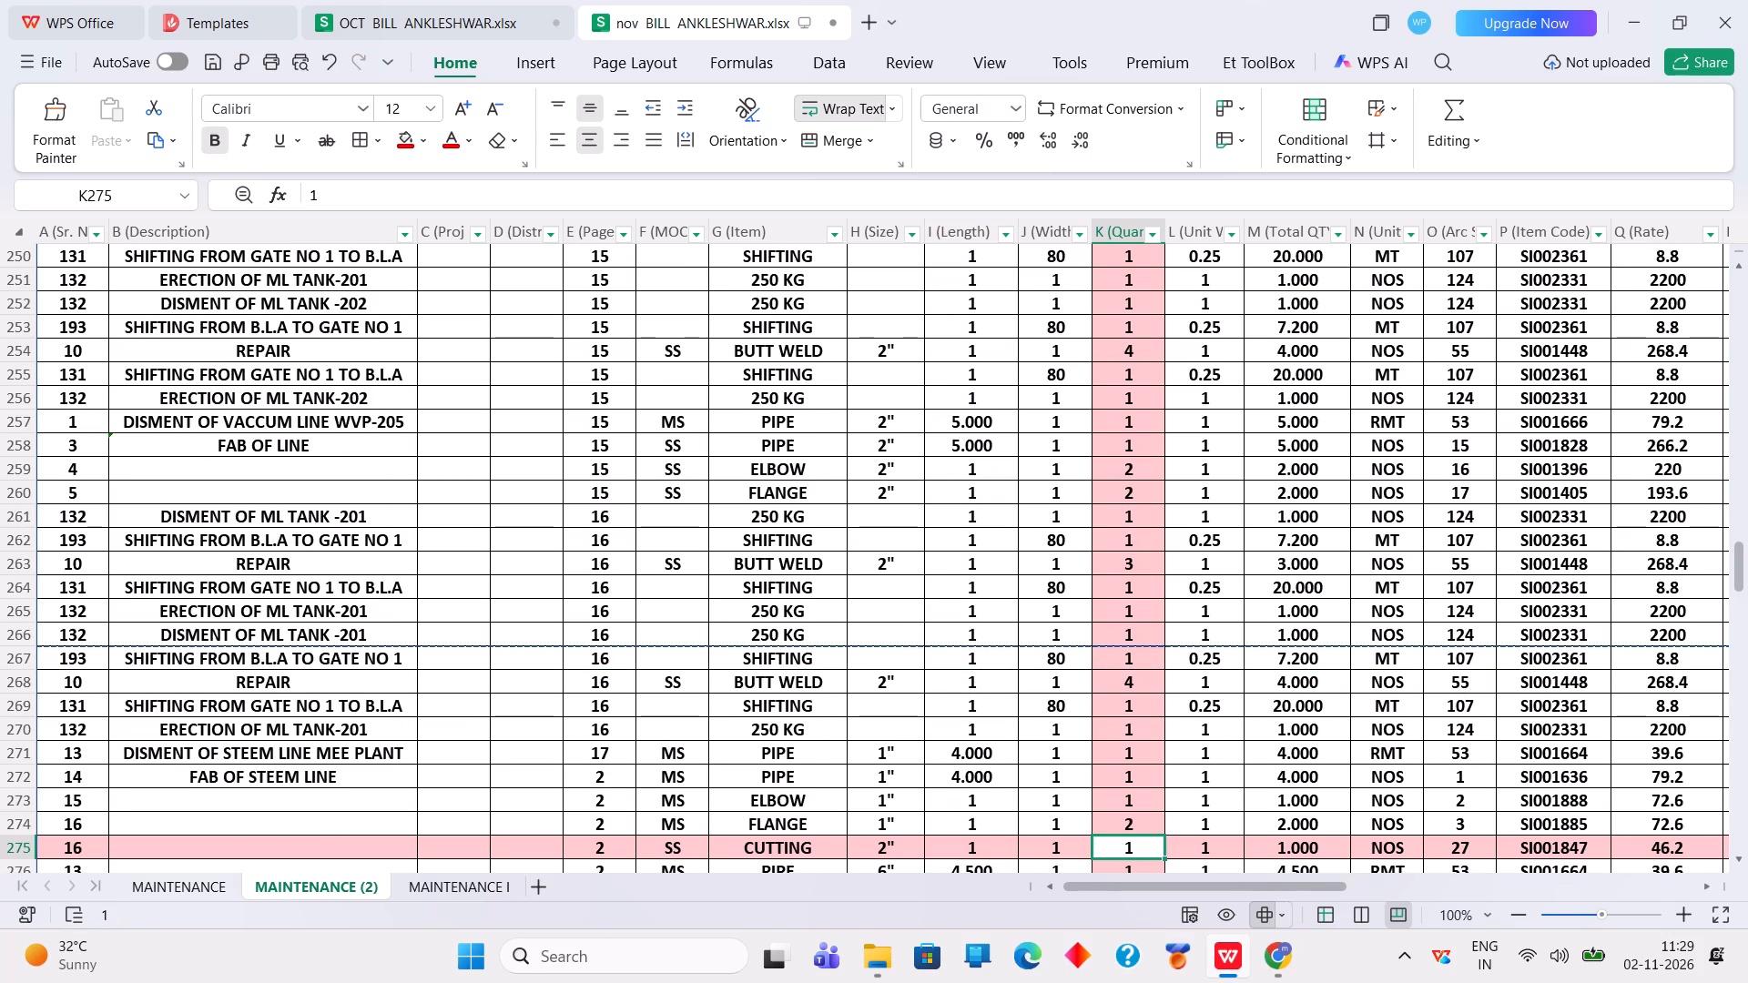
# Enter the description SS PIPE CUTTING FOR STORE for the 2" SS cutting item in row 275.
pyautogui.click(368, 830)
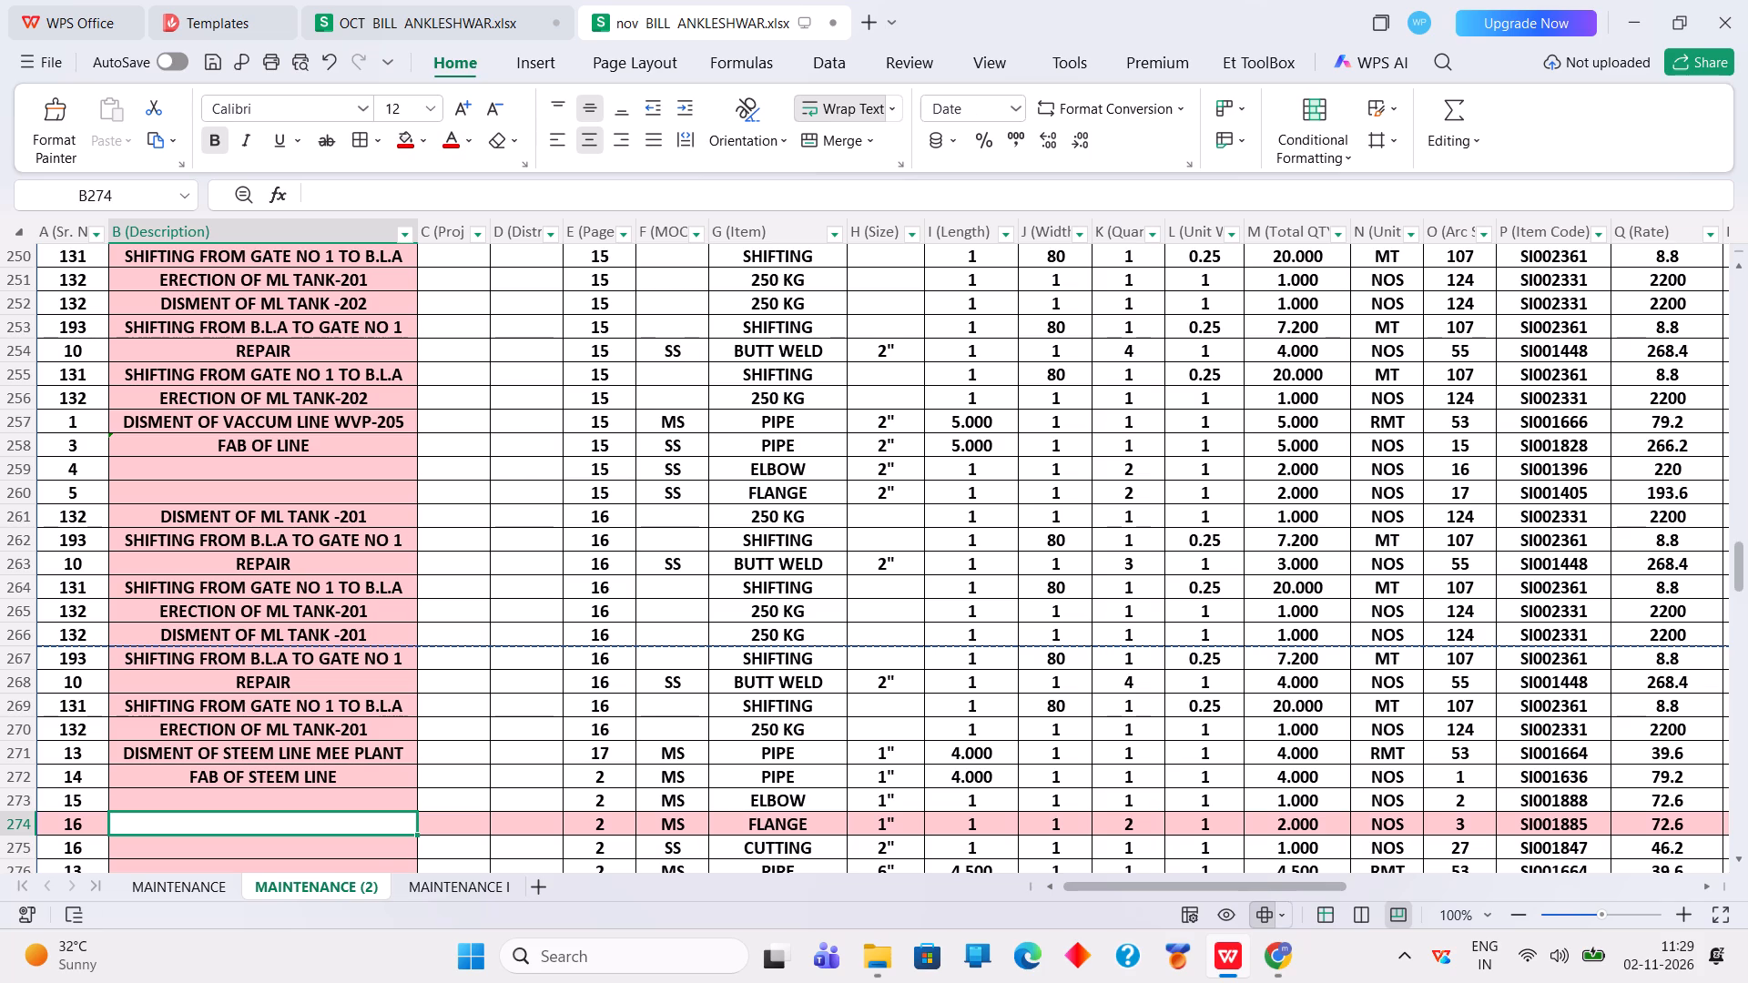
pyautogui.click(362, 850)
pyautogui.write('SS PIP')
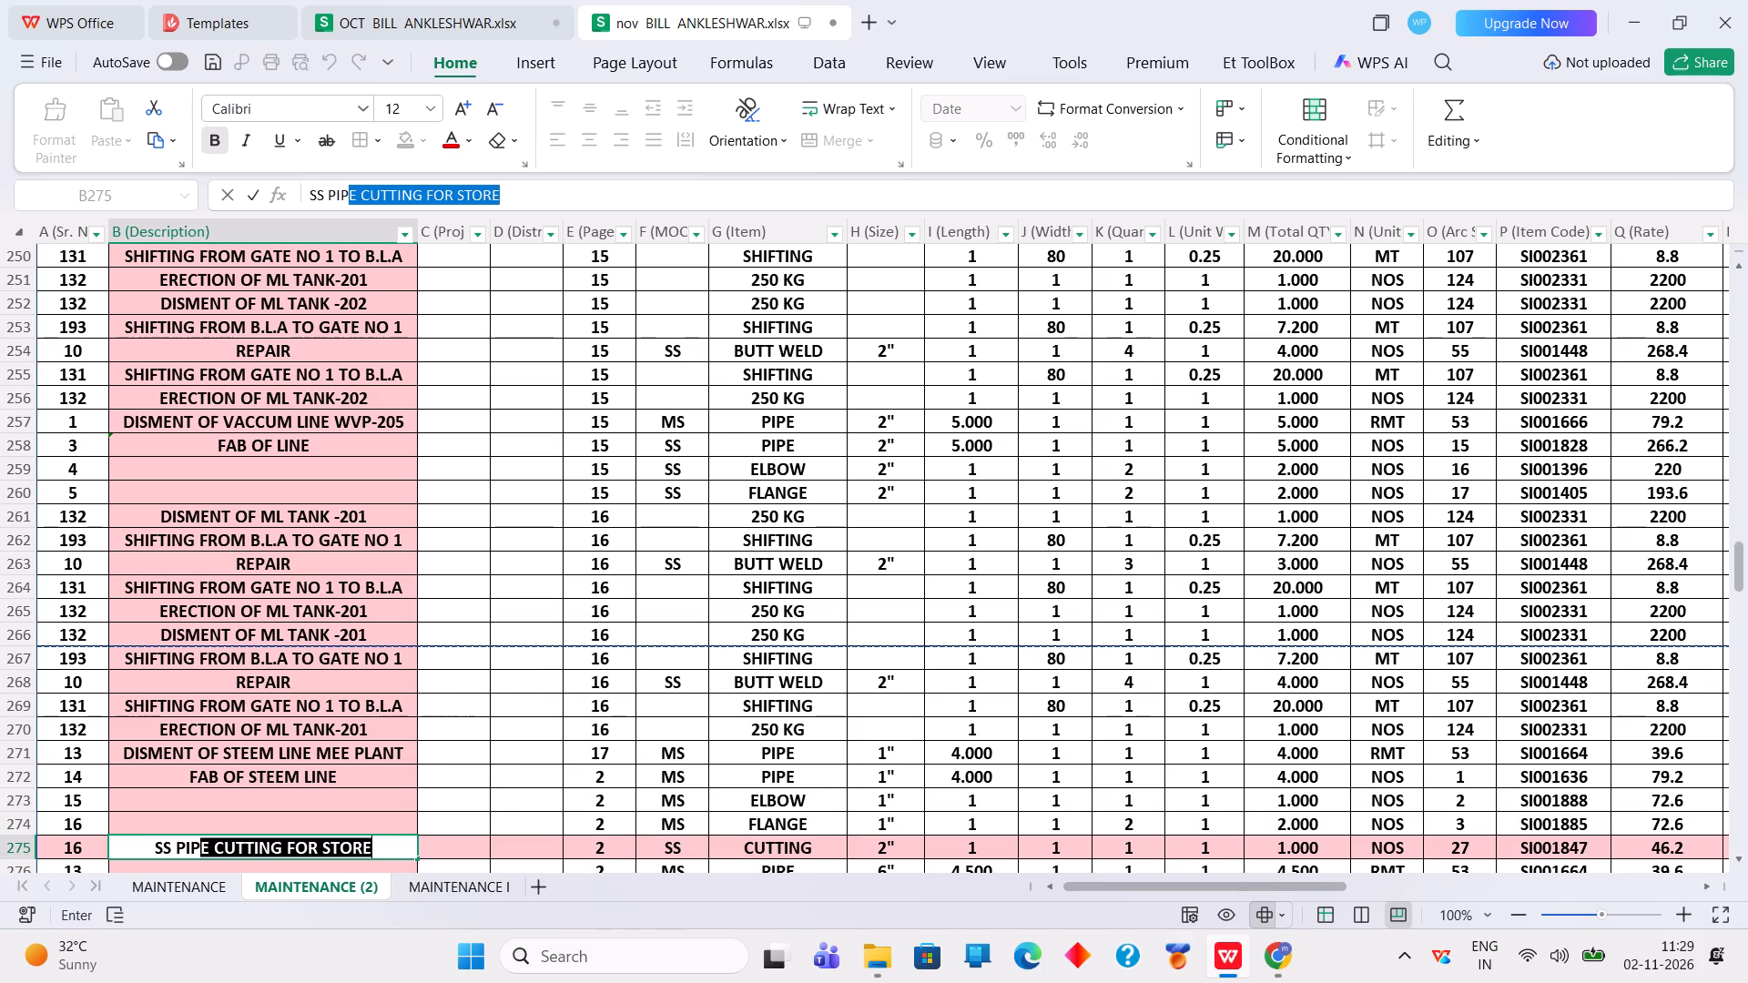
pyautogui.press('Return')
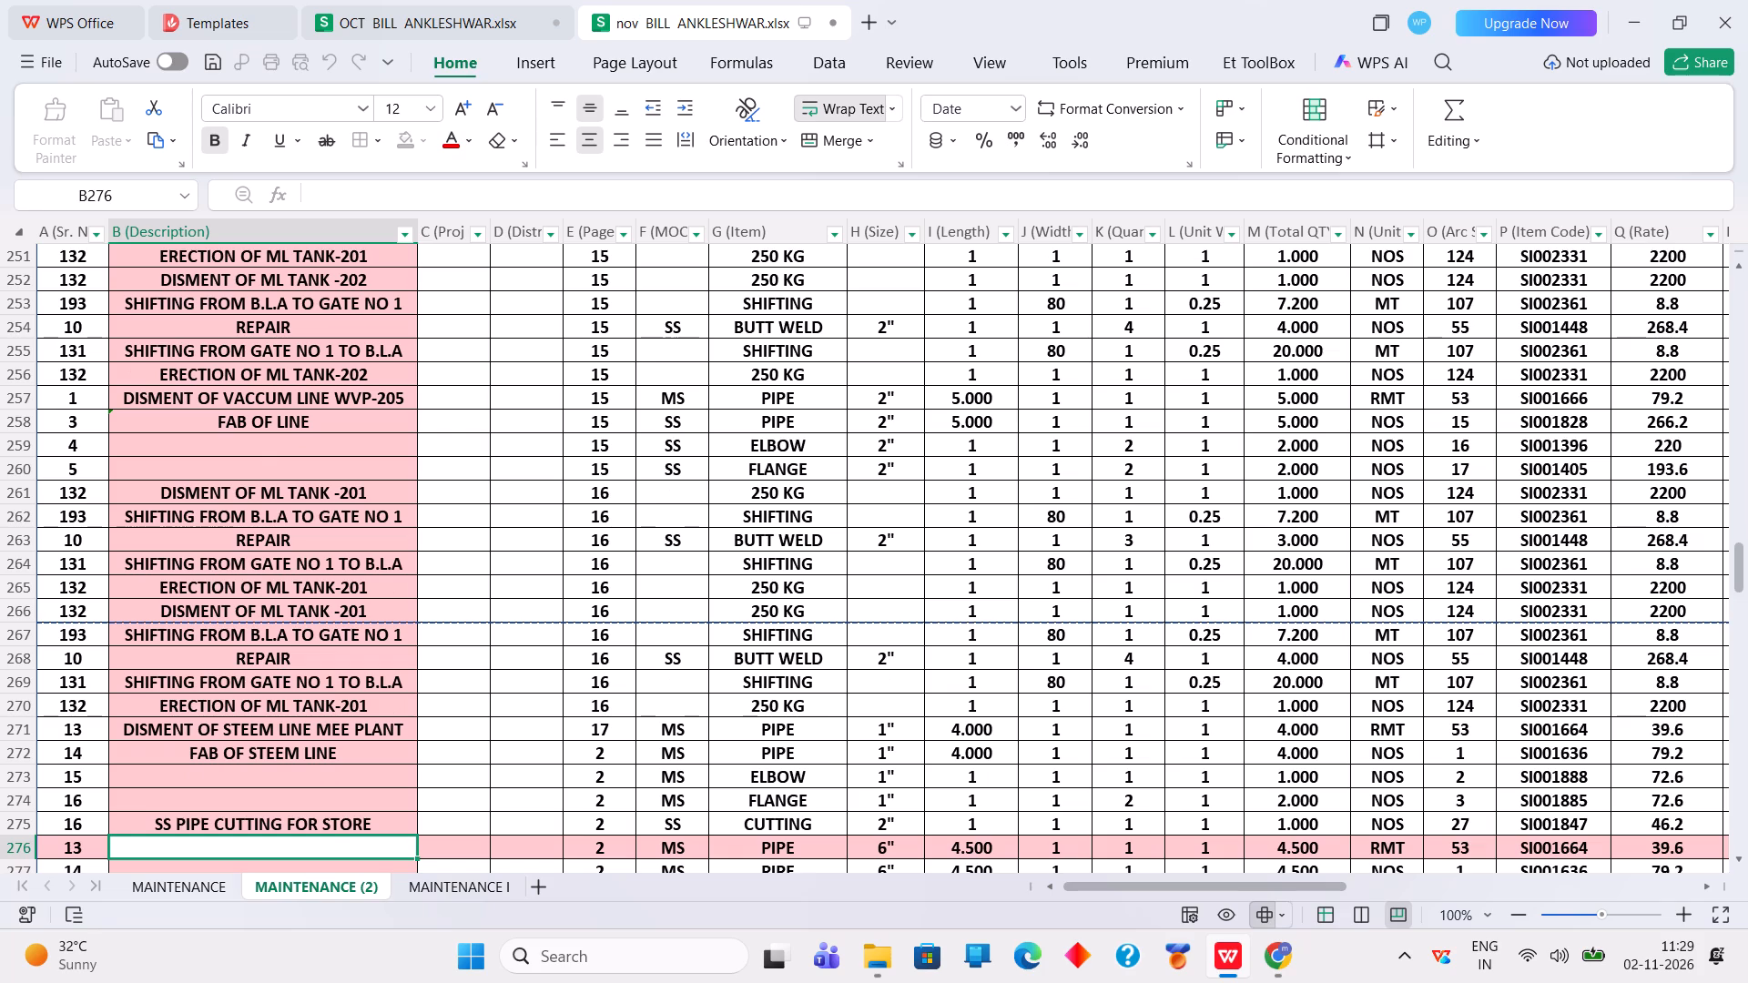
# Enter the description DISMENT OF COOLING IN & OUT LET LINE NEAR BOILER for the 6" MS pipe in row 276.
pyautogui.press('d')
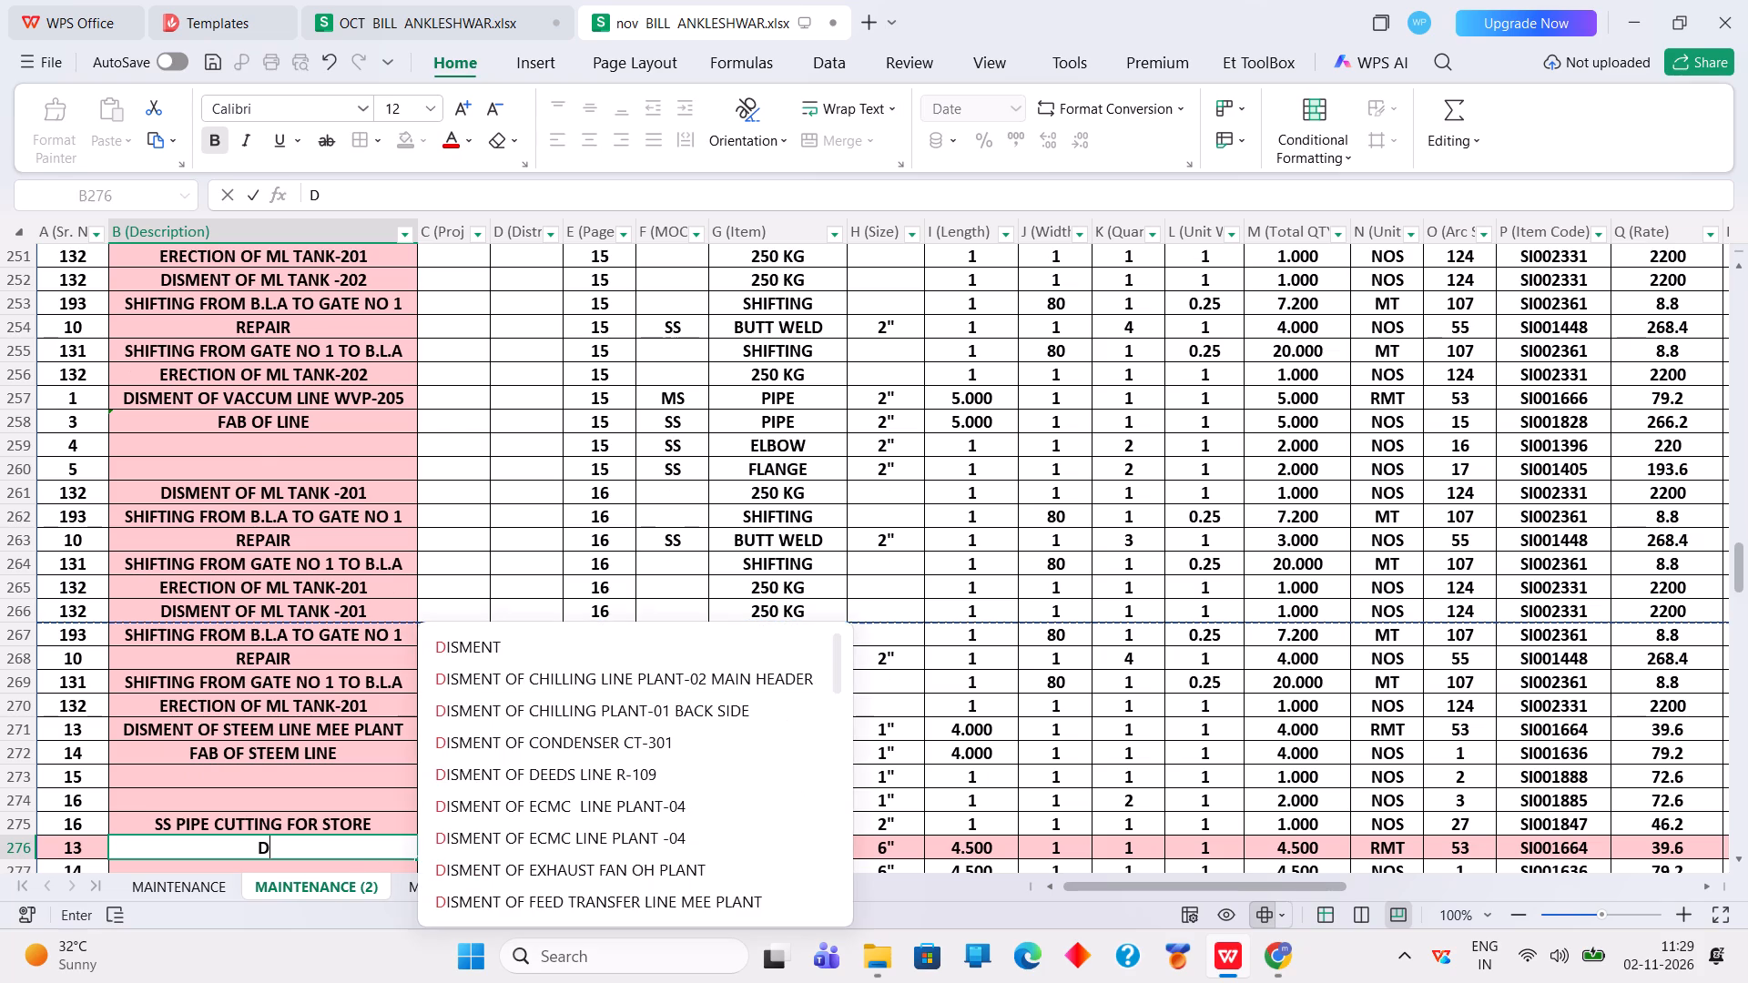
pyautogui.write('IS')
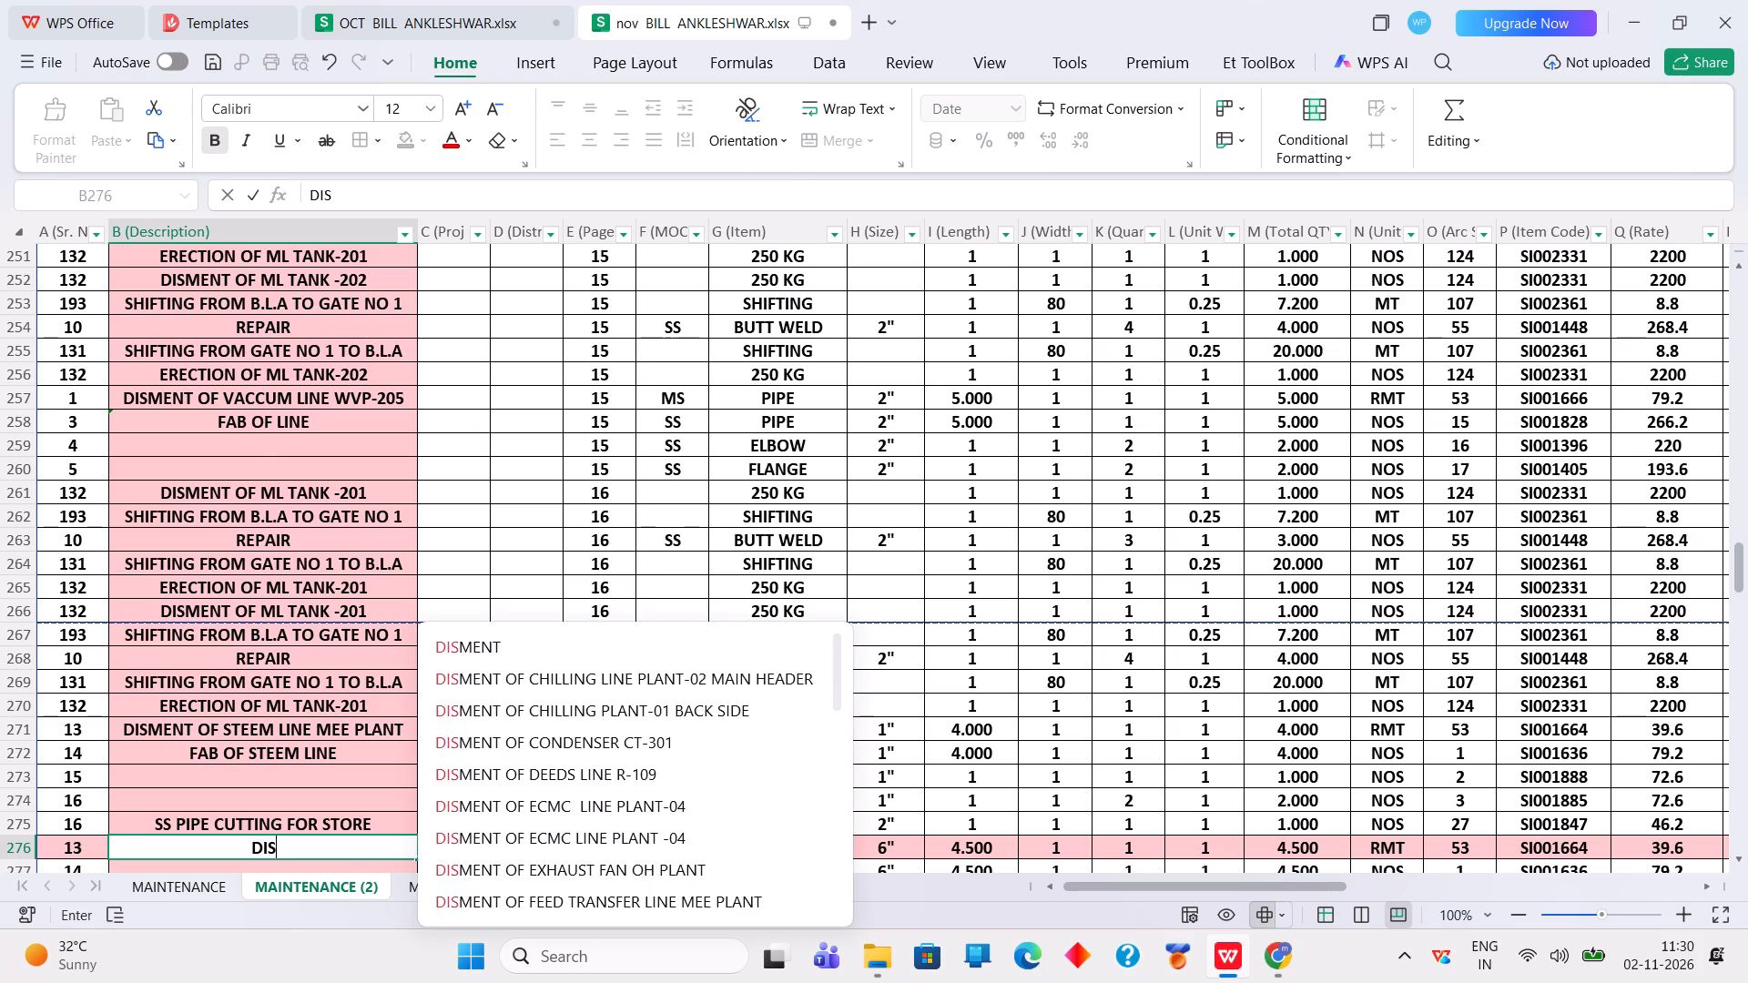
pyautogui.write('ME')
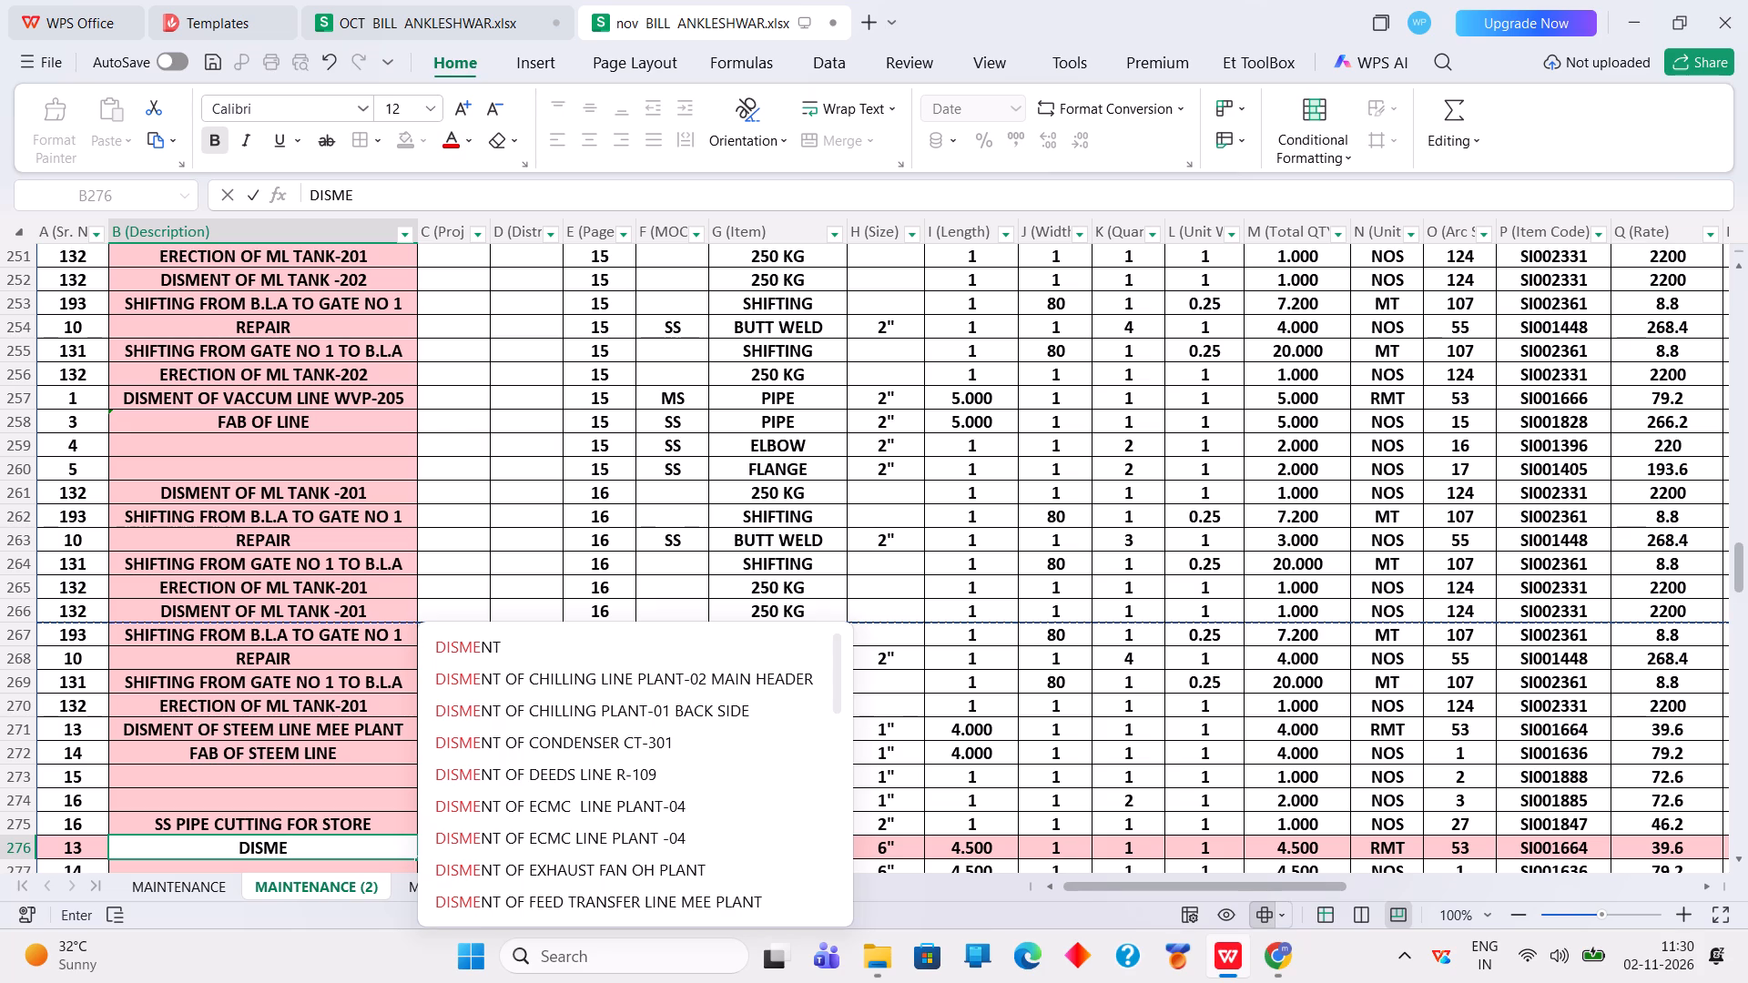
pyautogui.write('NT OF')
pyautogui.press('space')
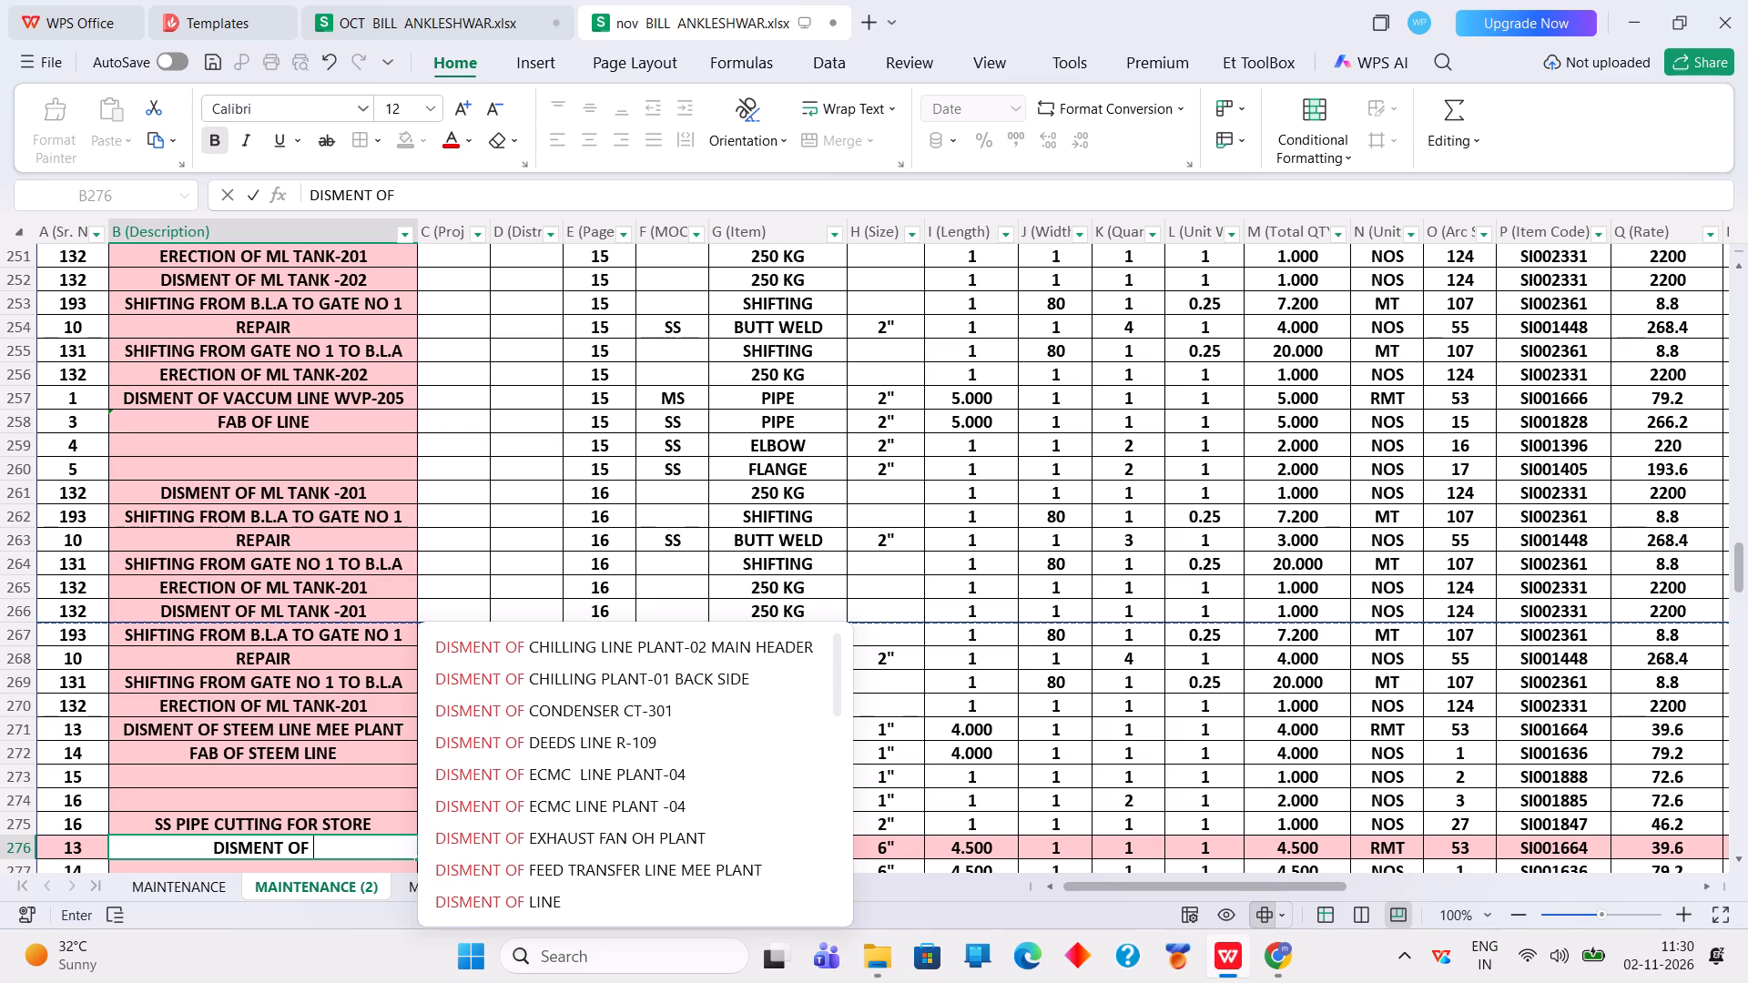
pyautogui.press('c')
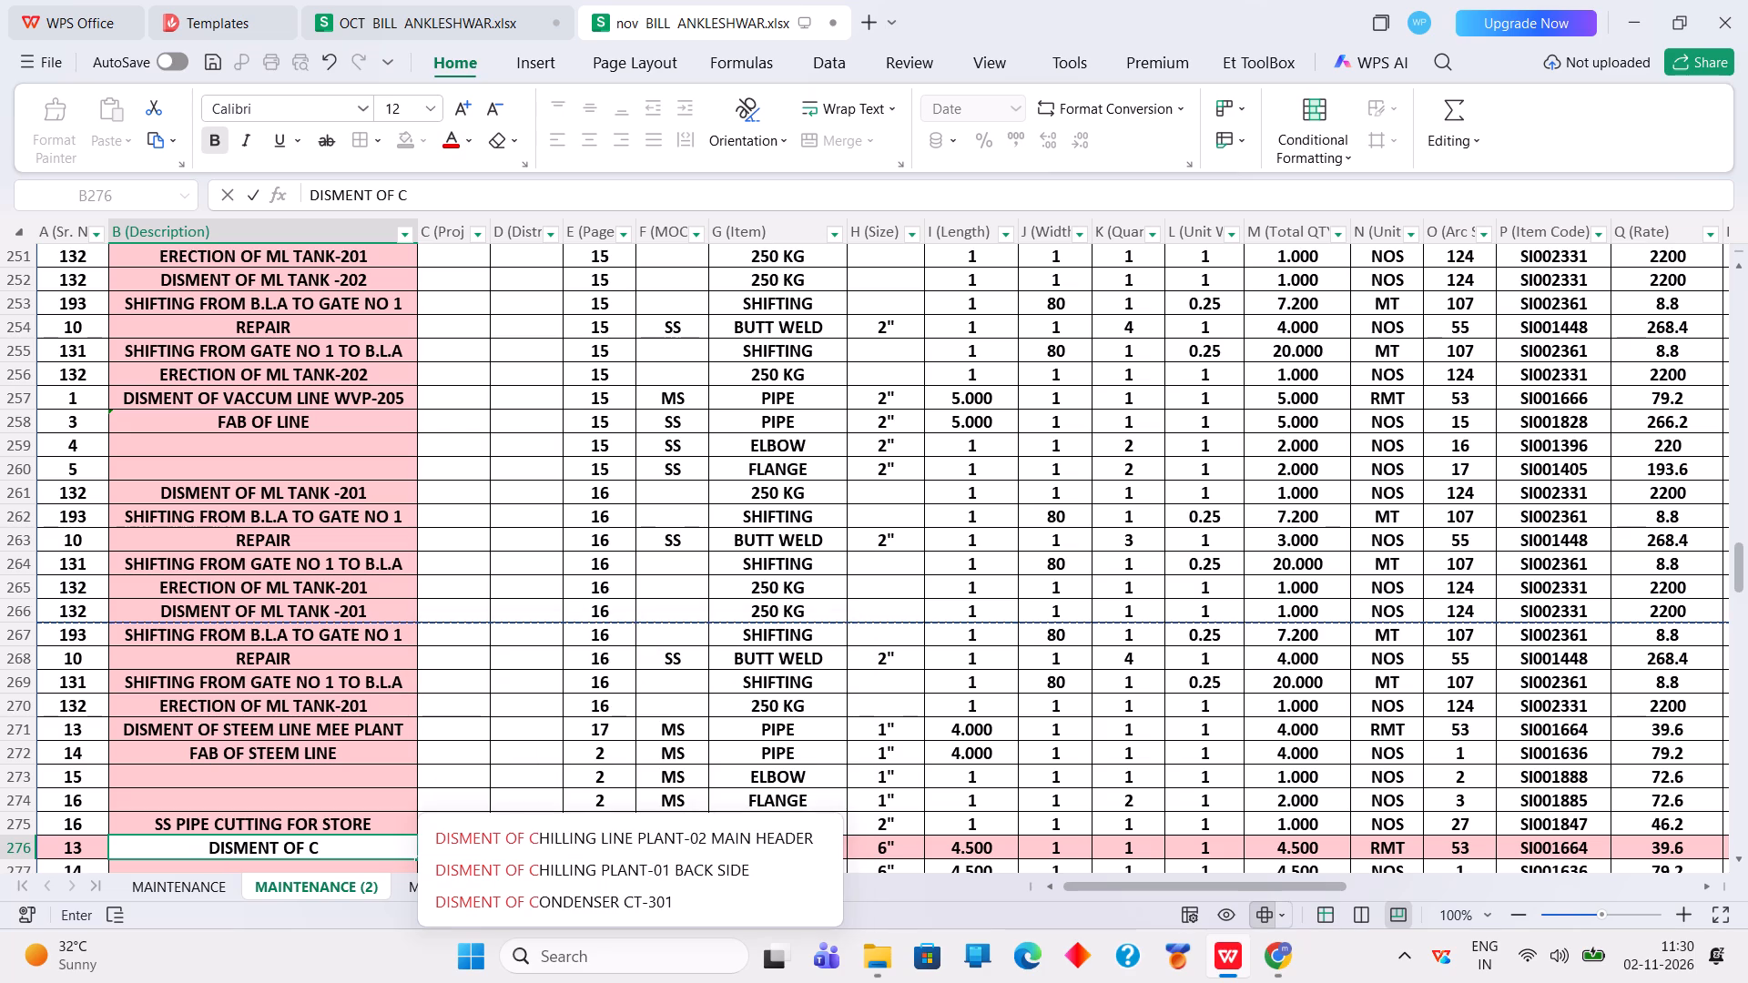
pyautogui.write('OOLI')
pyautogui.write('NG')
pyautogui.press('space')
pyautogui.write('IN')
pyautogui.press('space')
pyautogui.write('& OUT LET')
pyautogui.press('space')
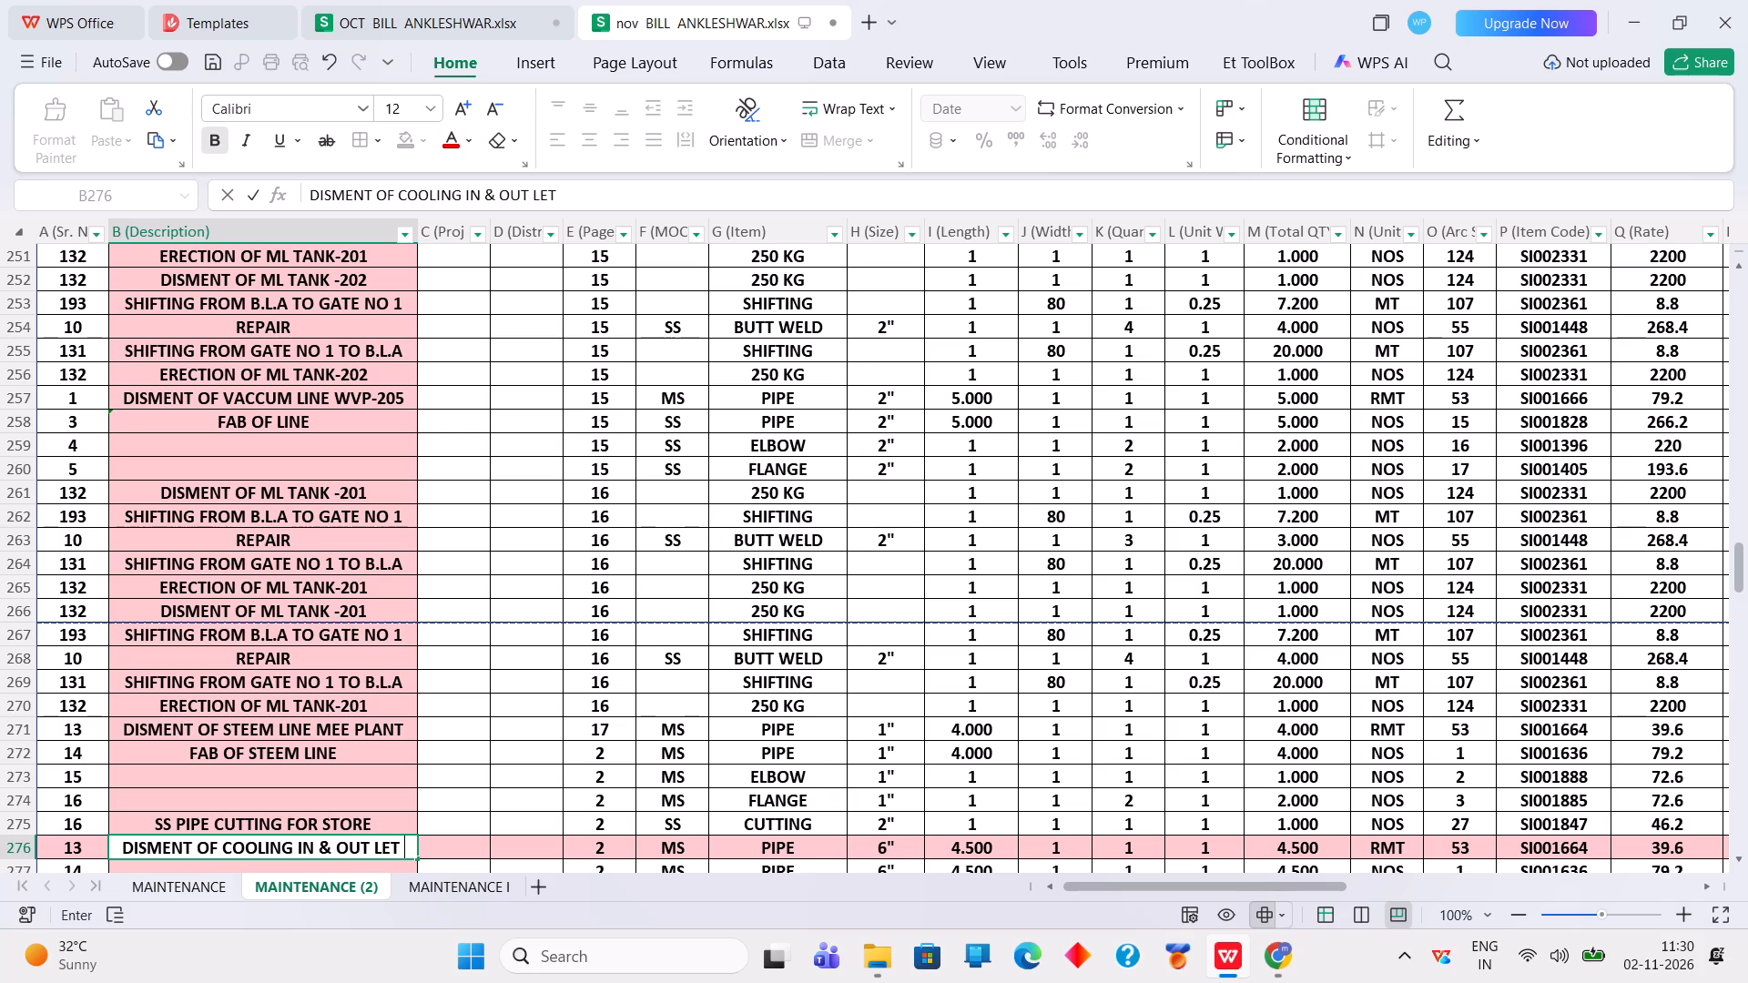
pyautogui.write('LINE NEAR')
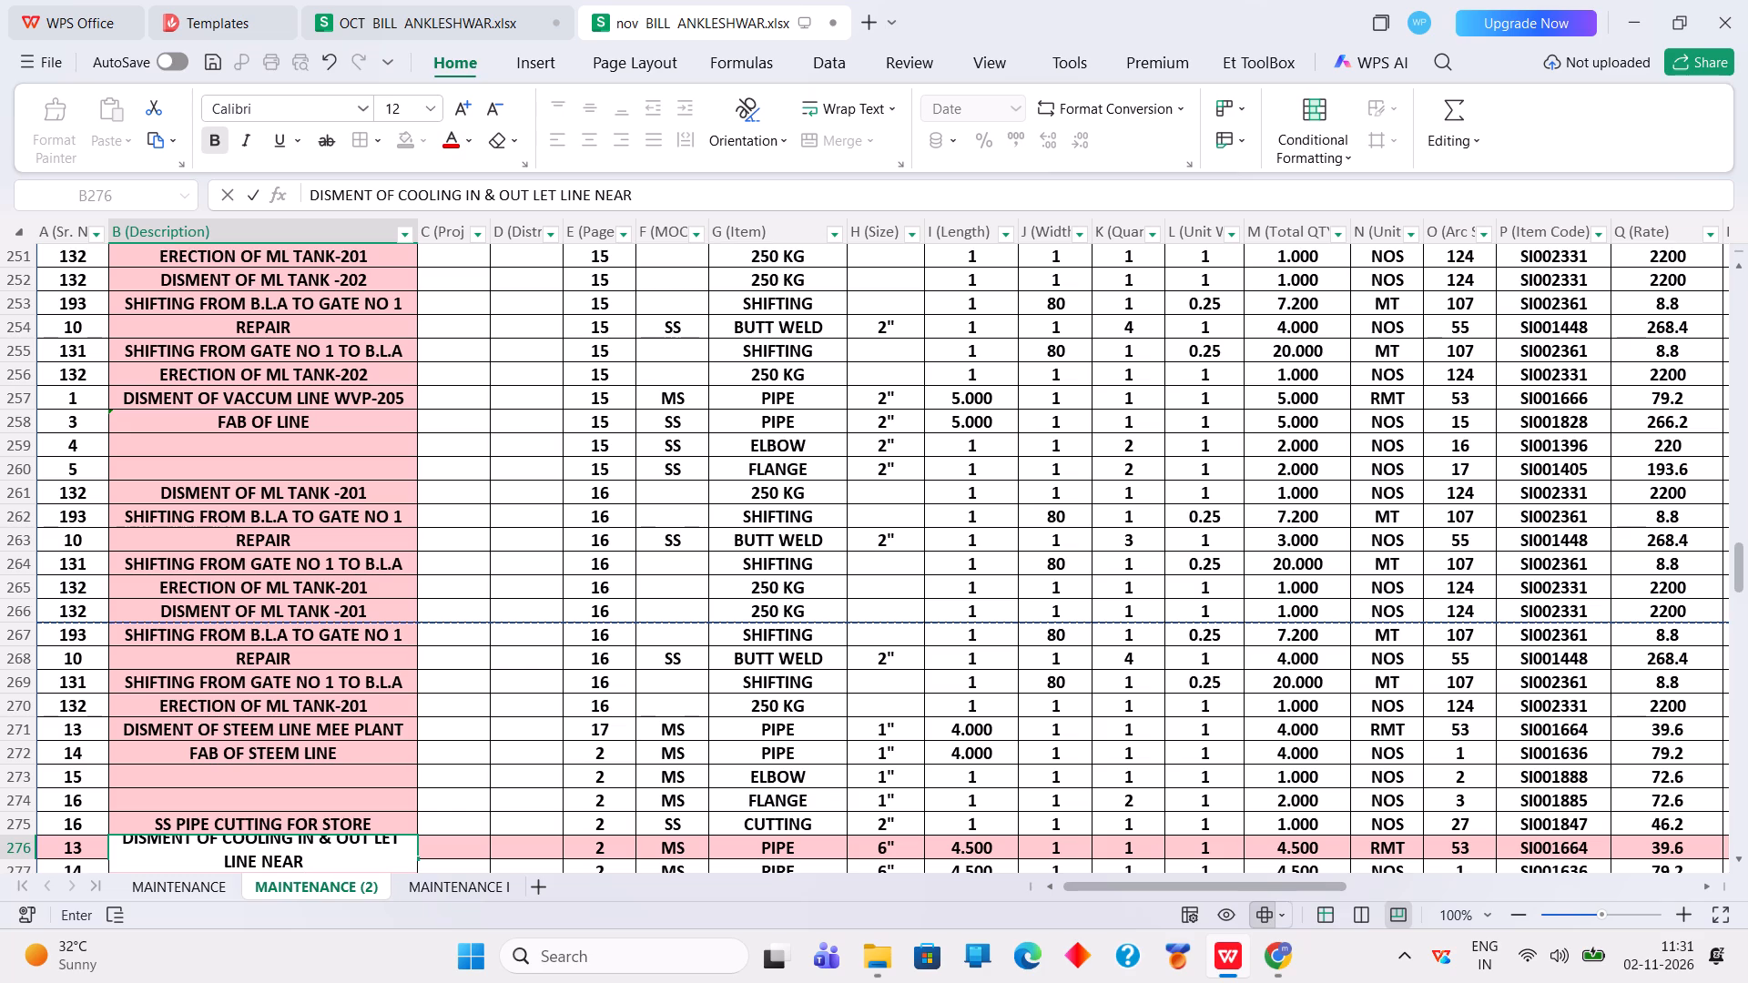
pyautogui.press('space')
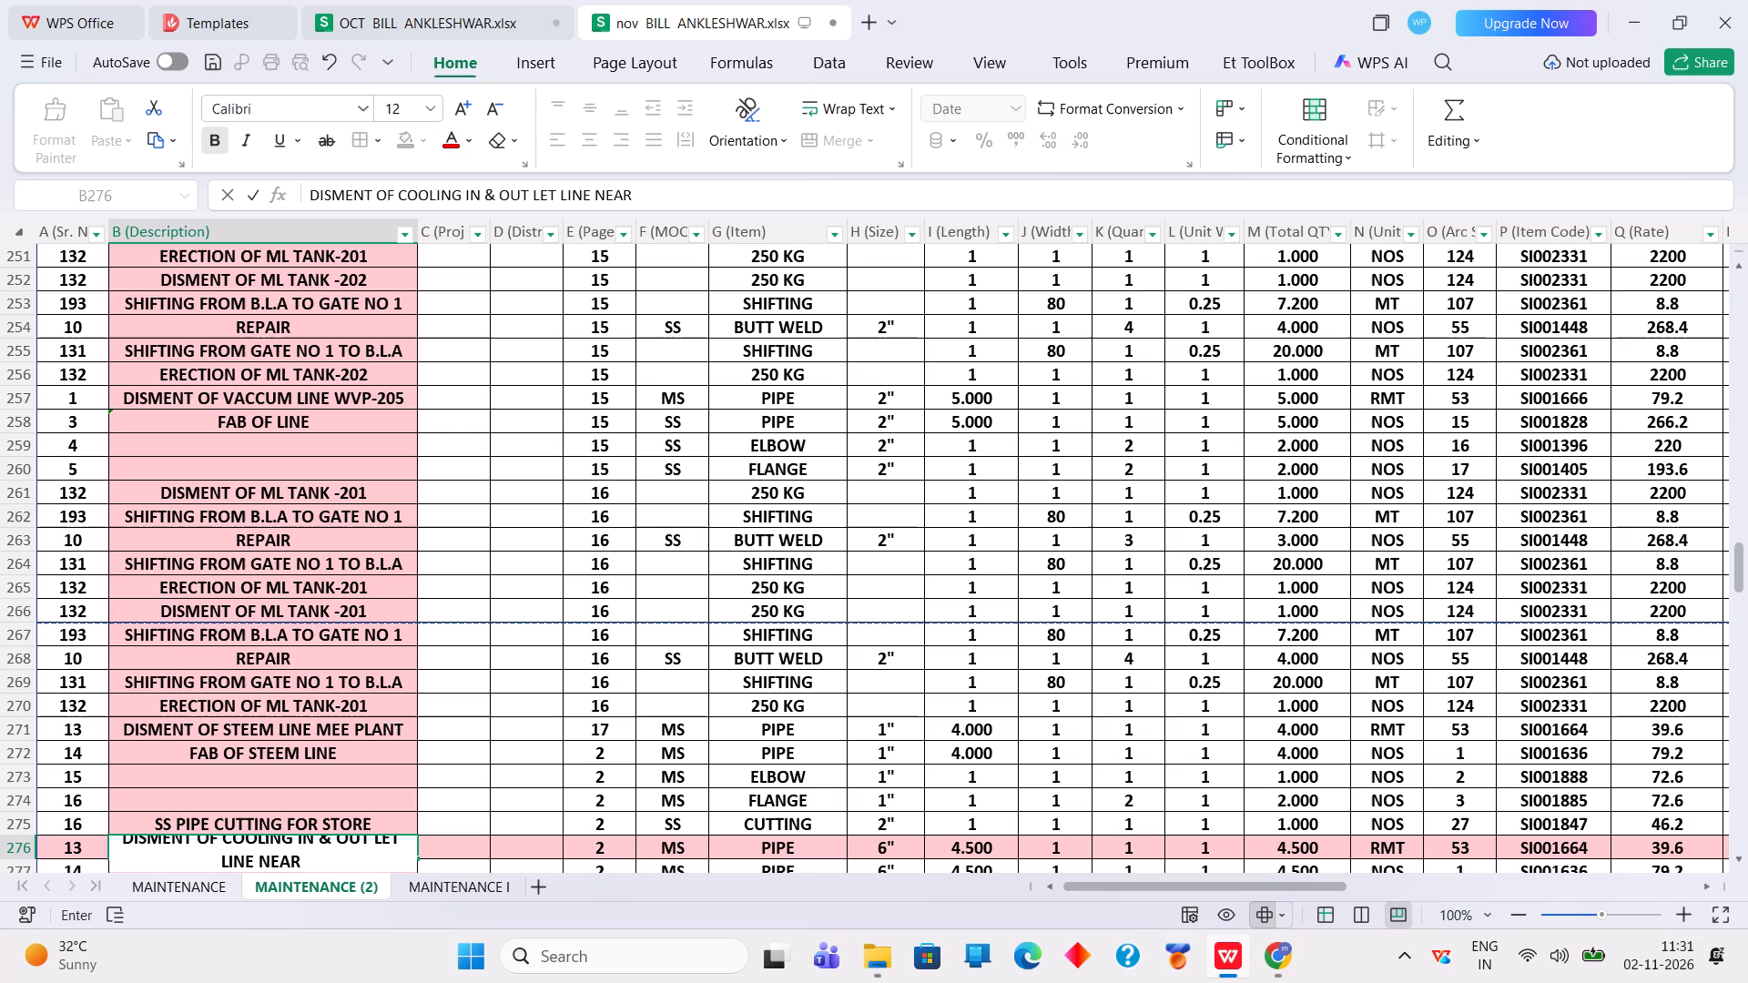
pyautogui.write('BOILER')
pyautogui.press('Return')
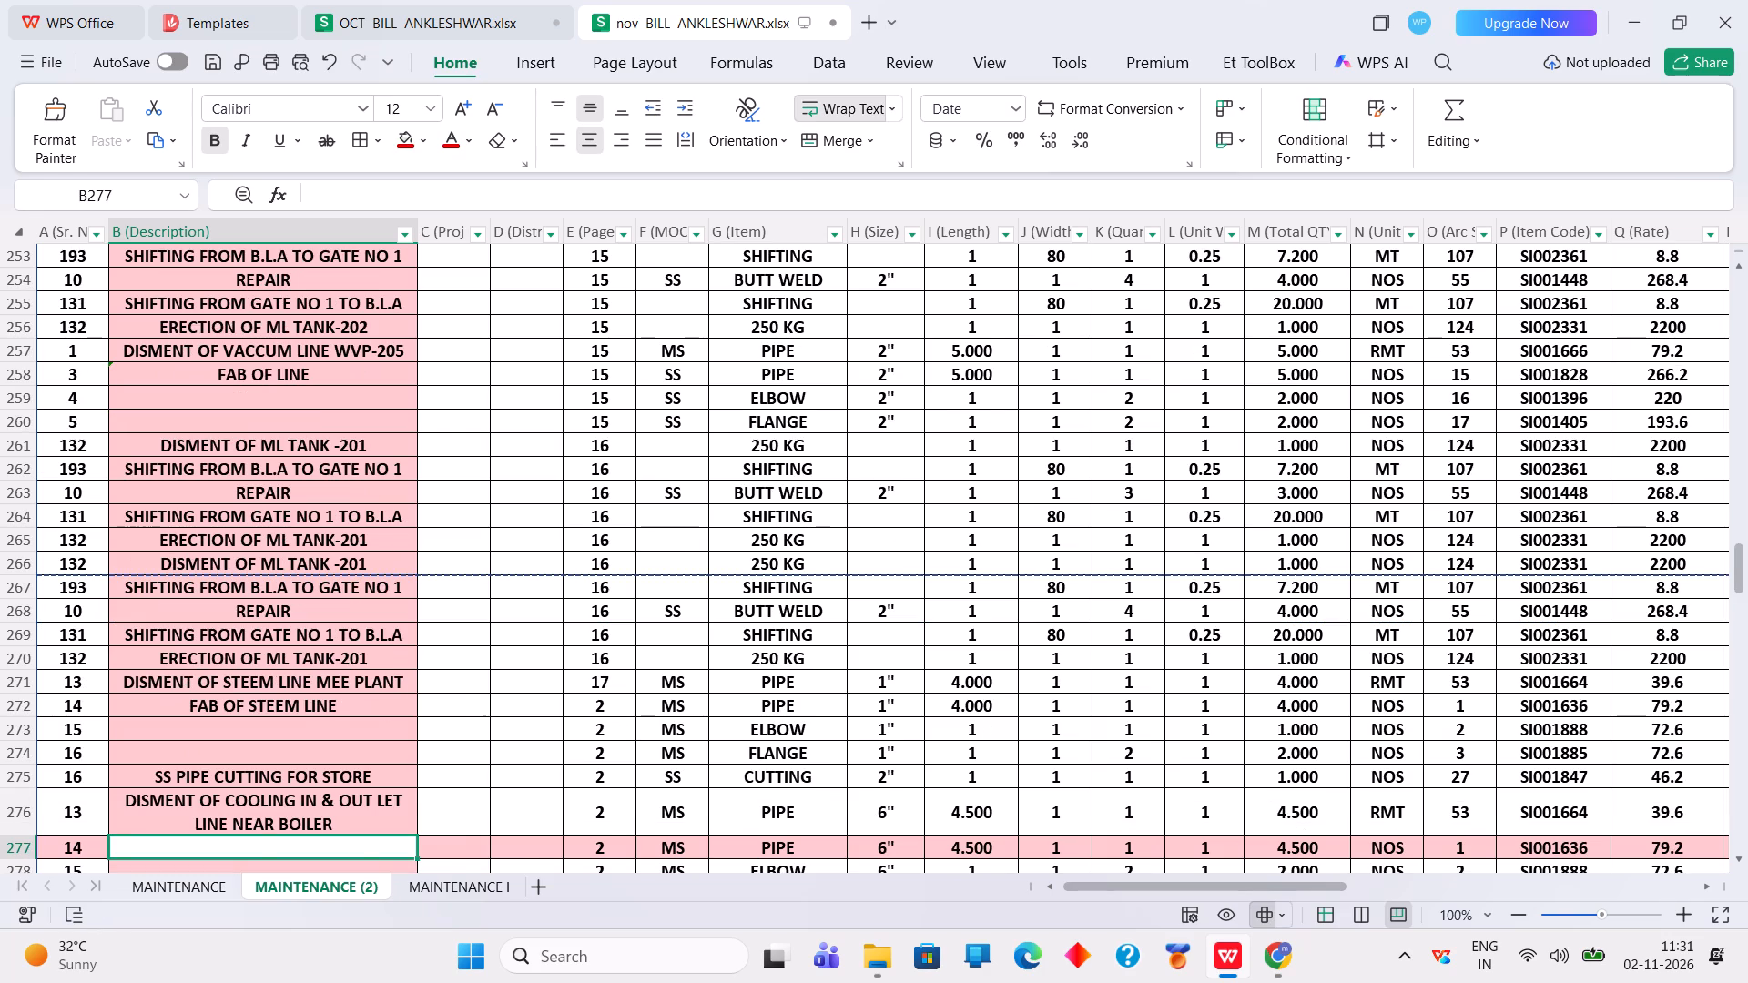
# Enter the description FAB OF LINE for the 6" MS pipe in row 277.
pyautogui.write('FA')
pyautogui.write('B OF LINE')
pyautogui.press('Return')
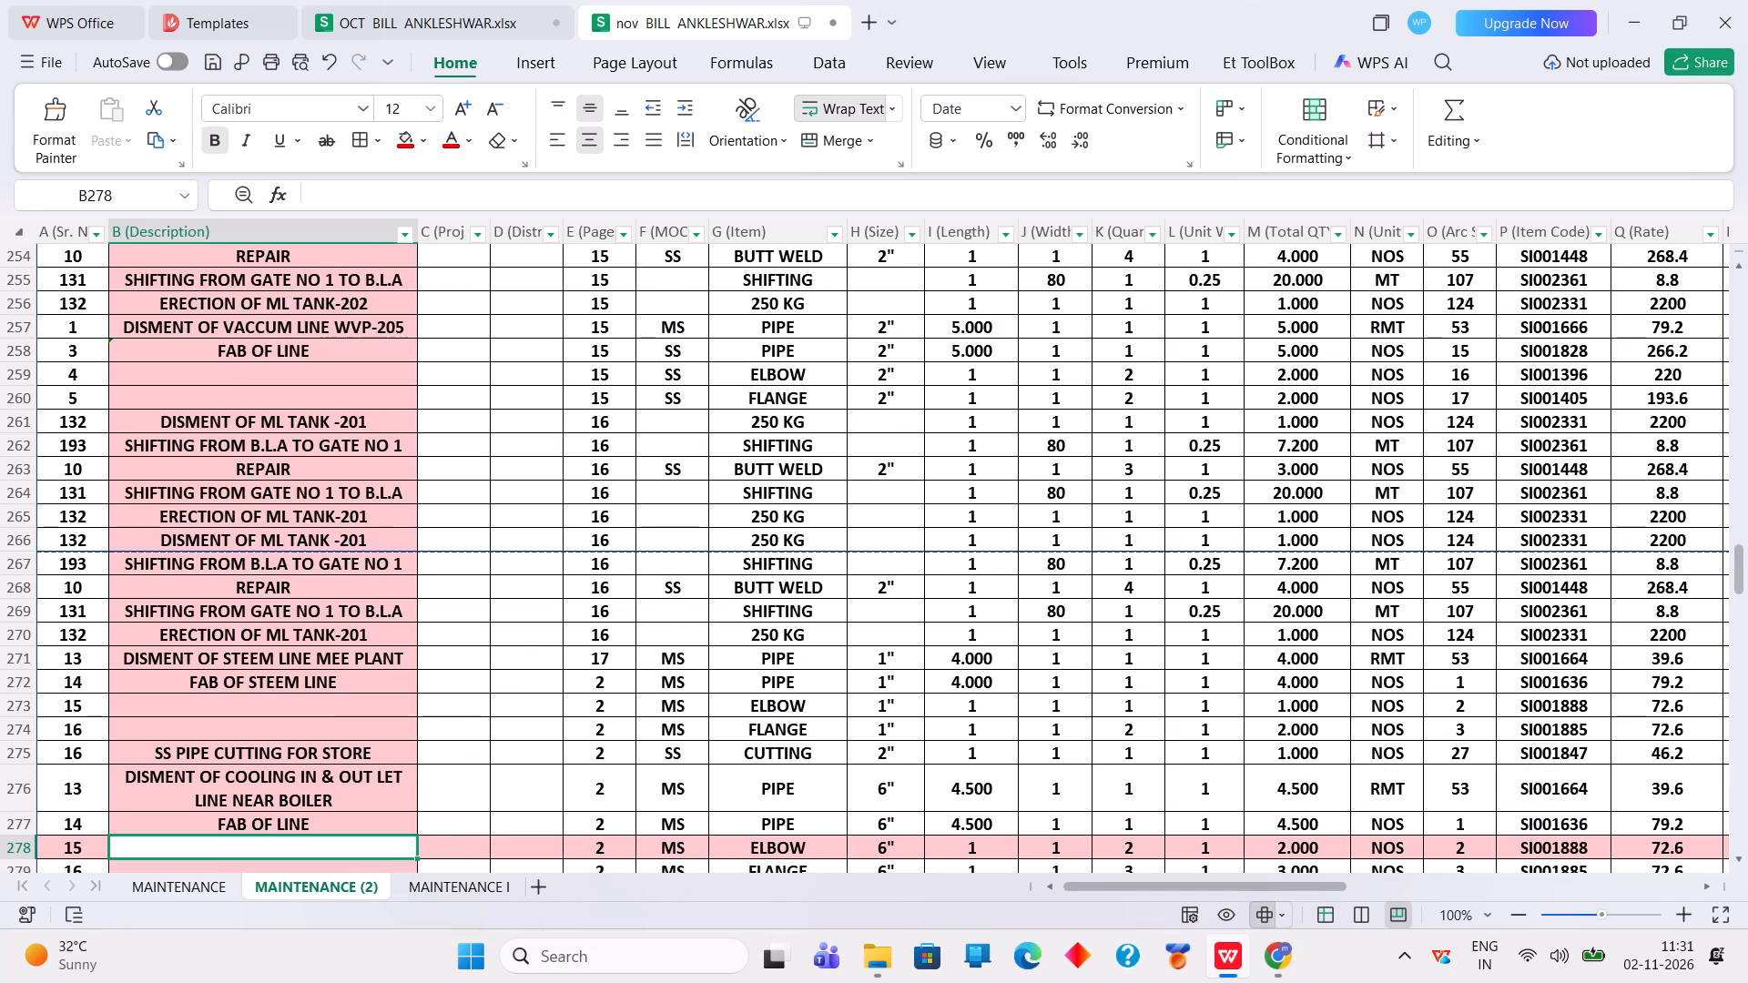
# Set the length of the 6" MS pipes to 21 in row 276 and 17 in row 277.
pyautogui.click(987, 789)
pyautogui.write('21')
pyautogui.press('Return')
pyautogui.write('17')
pyautogui.press('Return')
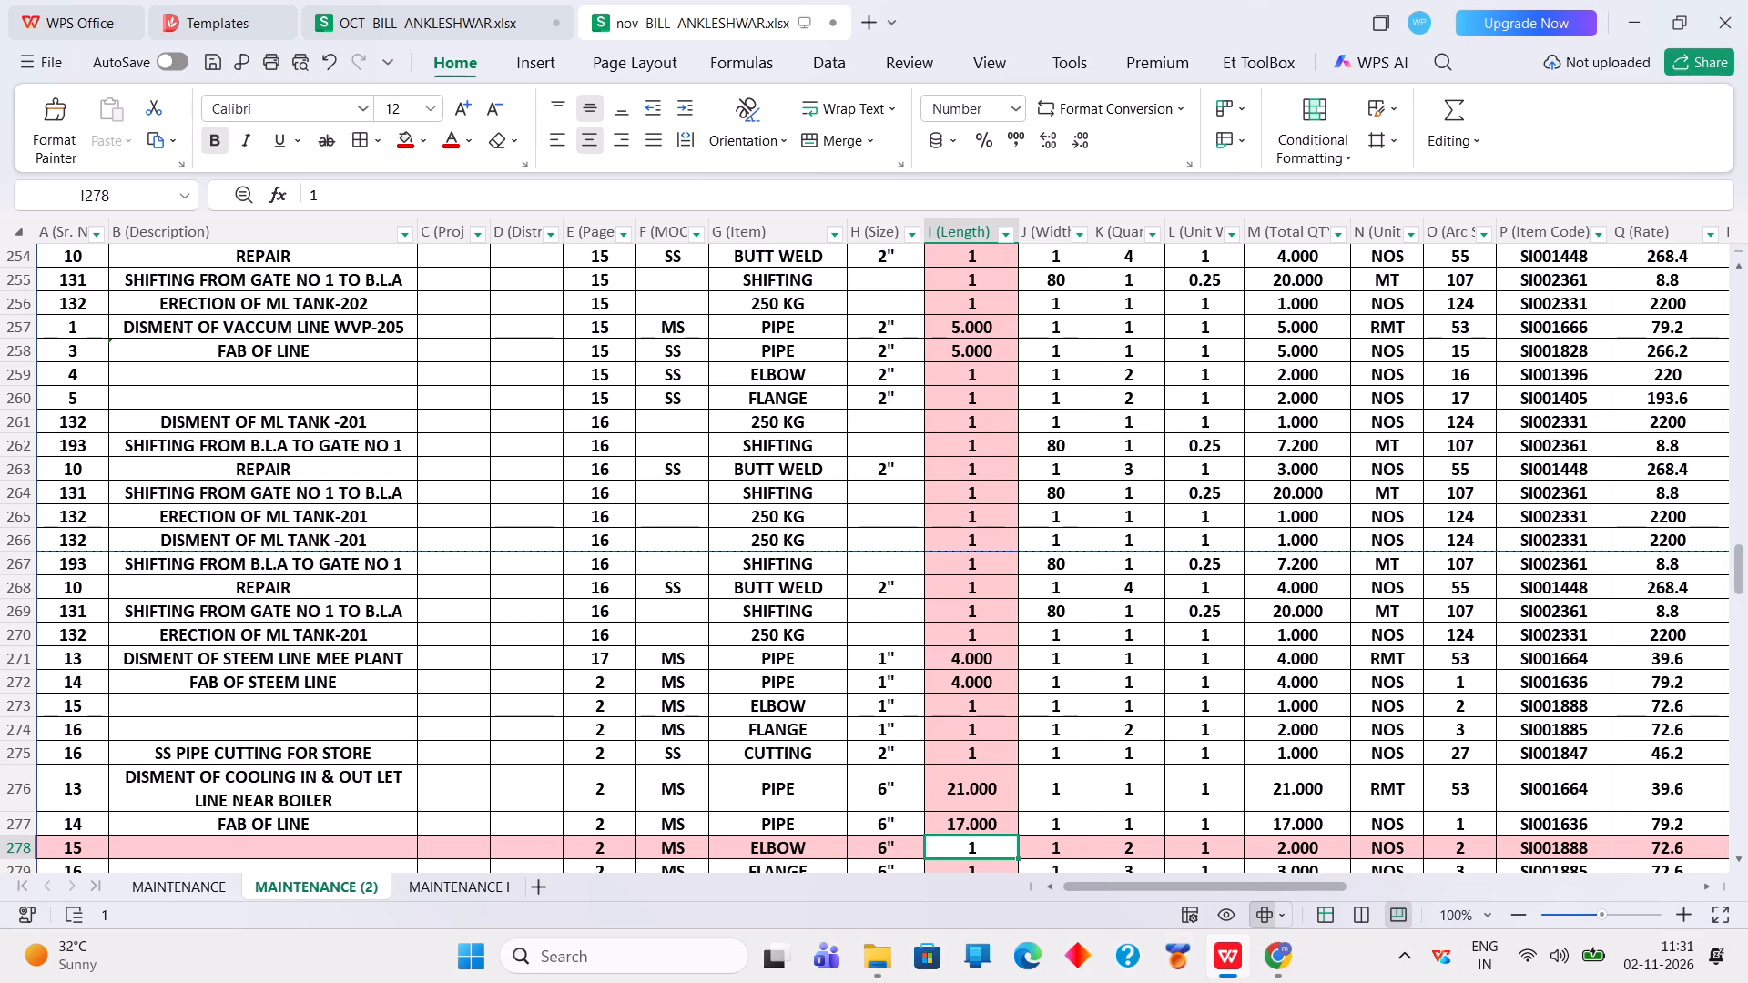
# Set the quantities in rows 278 to 281 to 6 elbows, 10 flanges, 1 tee and 1 flange of 1.5".
pyautogui.click(1144, 840)
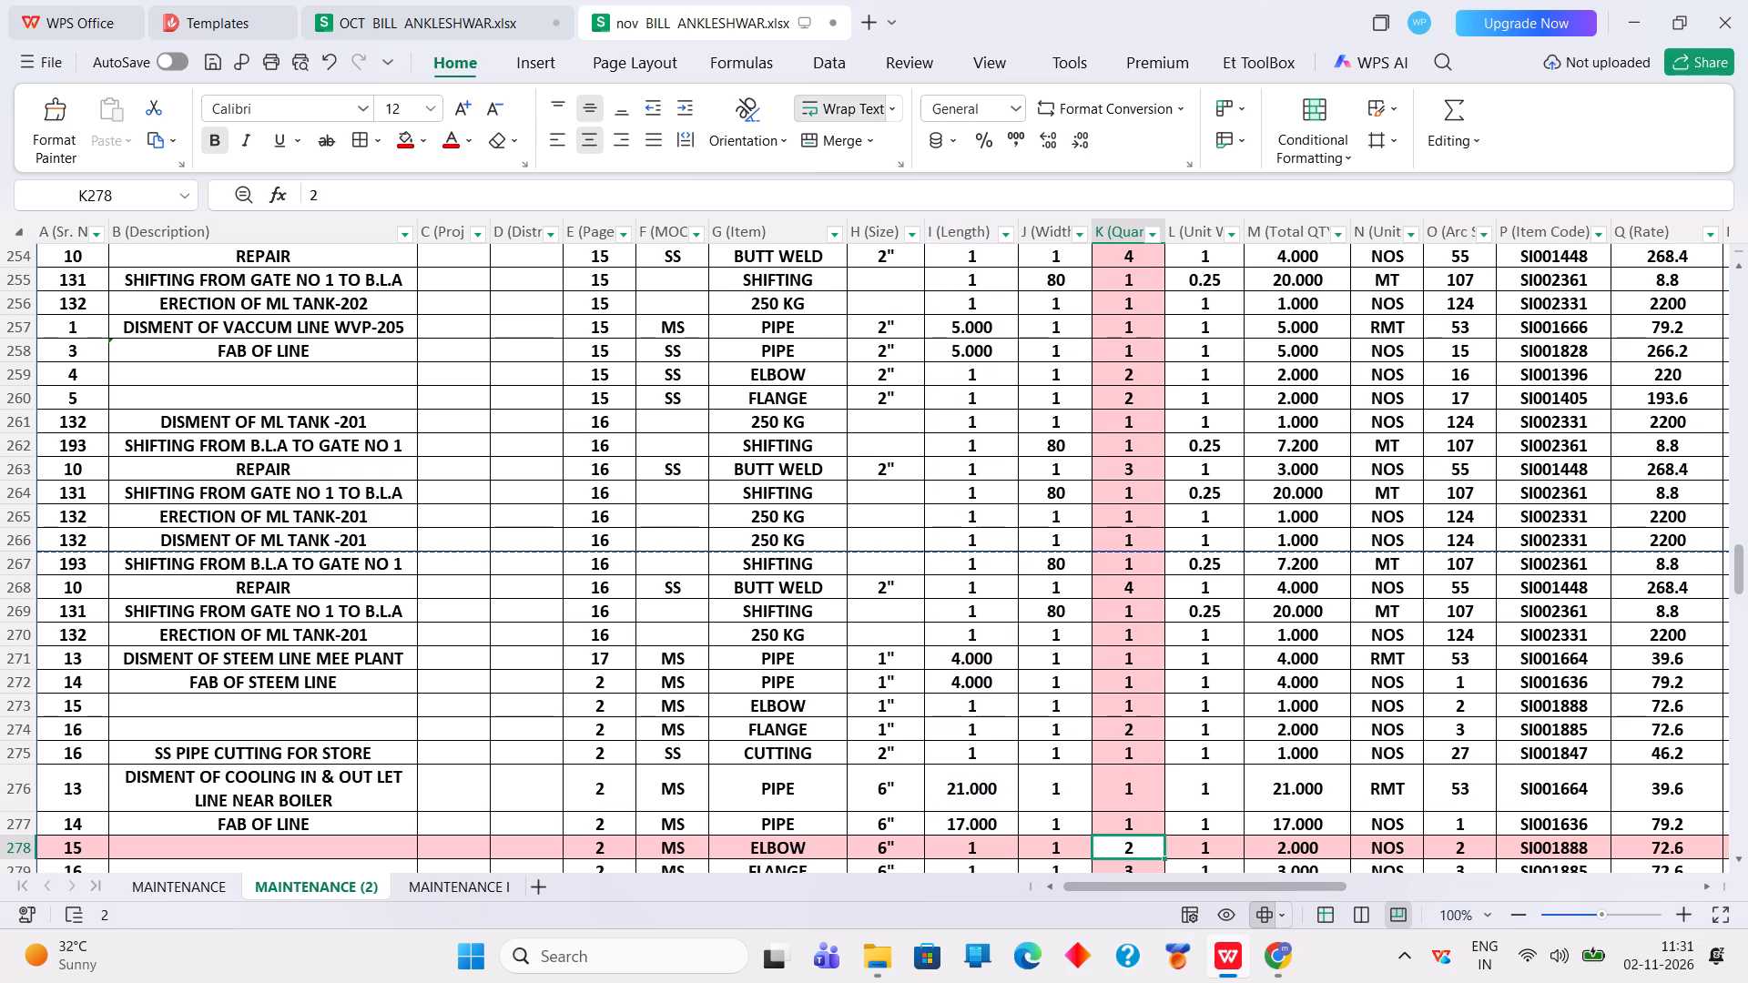
pyautogui.press('6')
pyautogui.press('Return')
pyautogui.write('10')
pyautogui.press('Return')
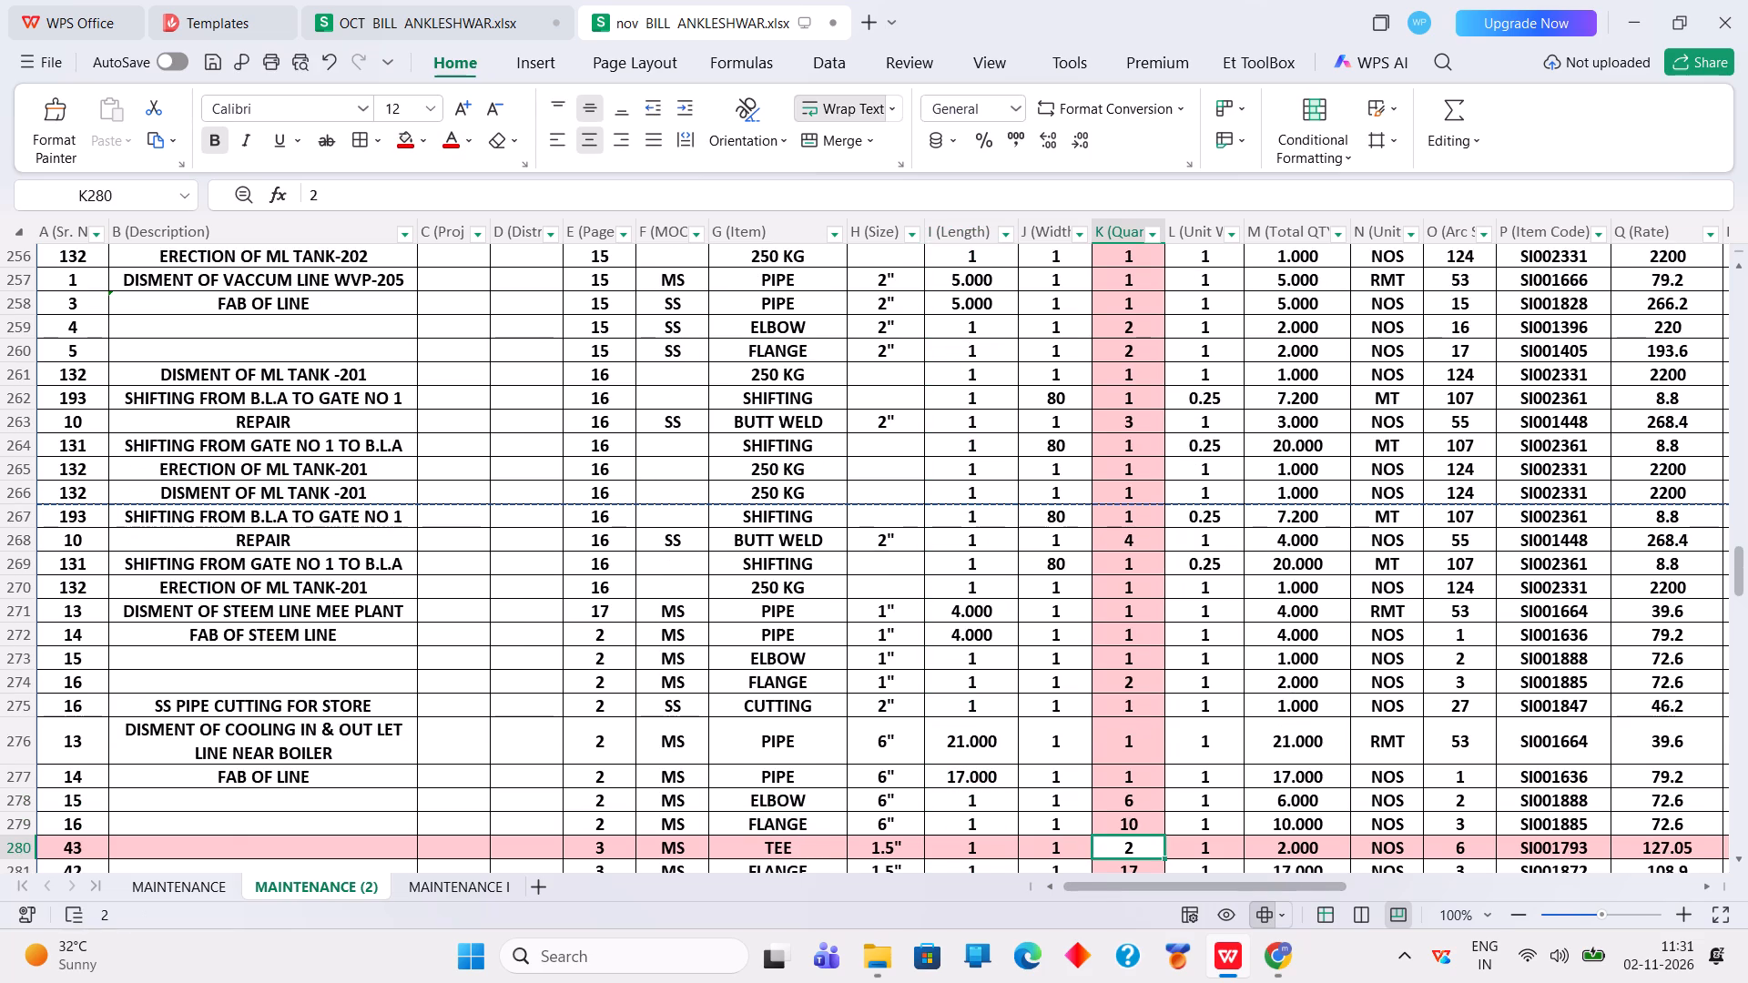
pyautogui.press('1')
pyautogui.press('Return')
pyautogui.press('1')
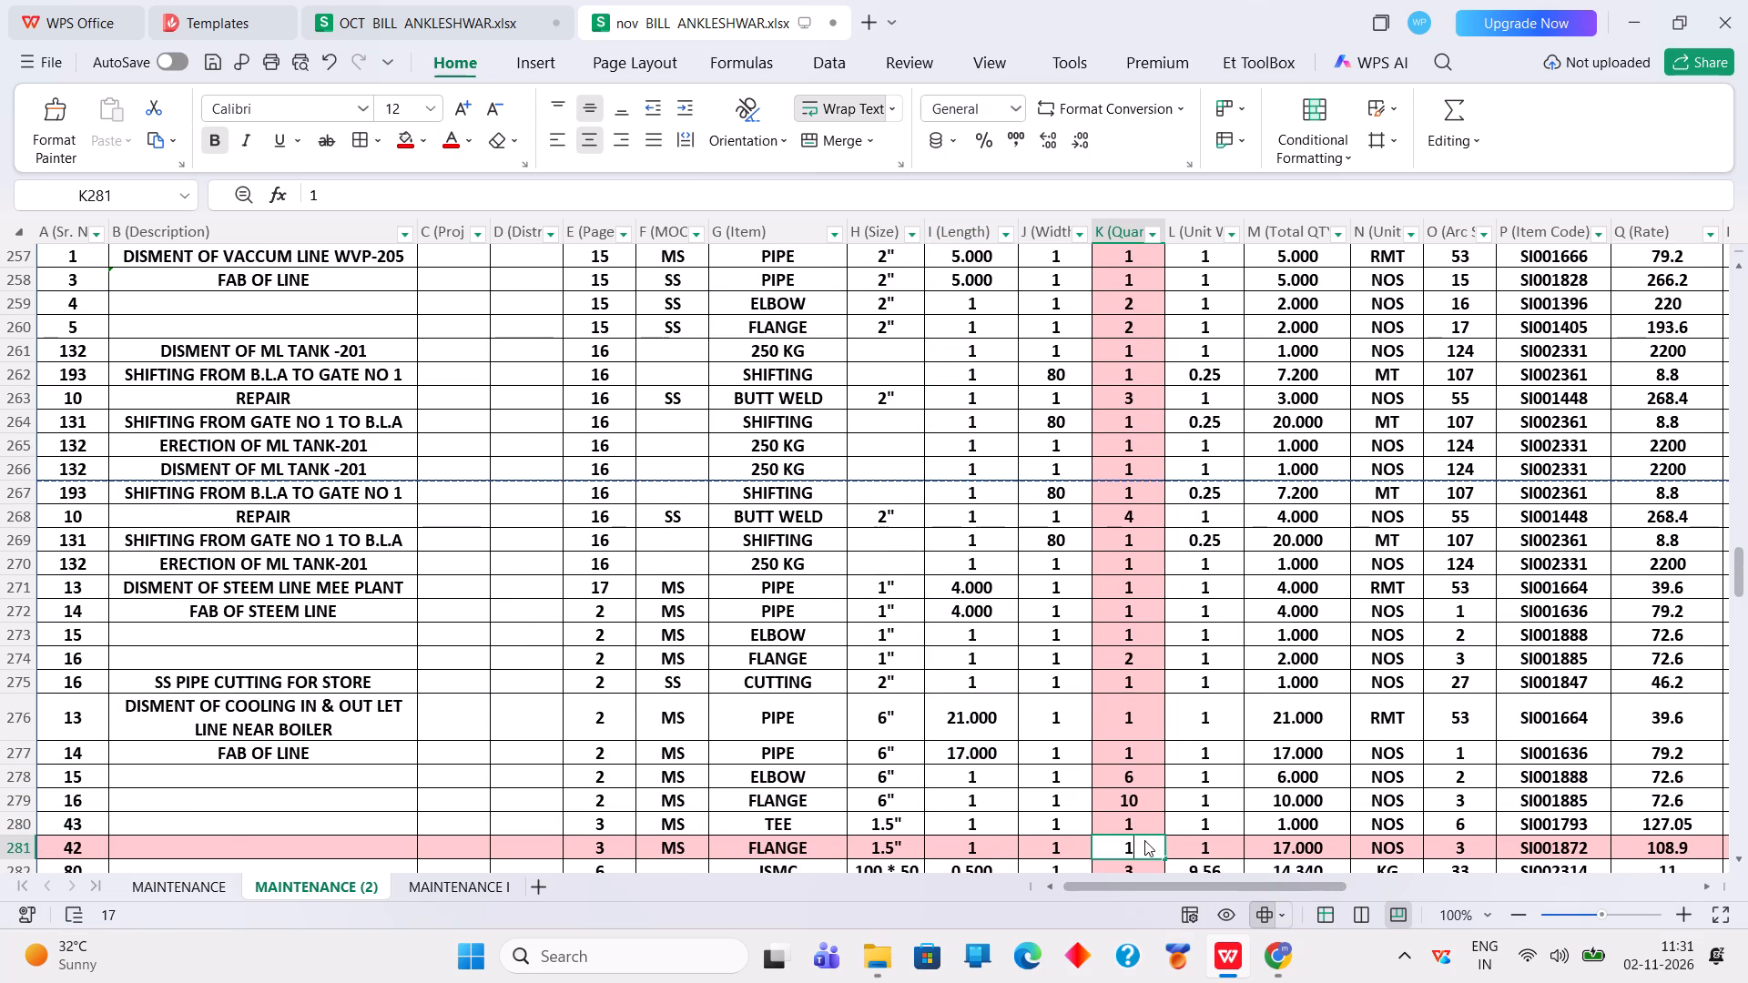
pyautogui.press('Return')
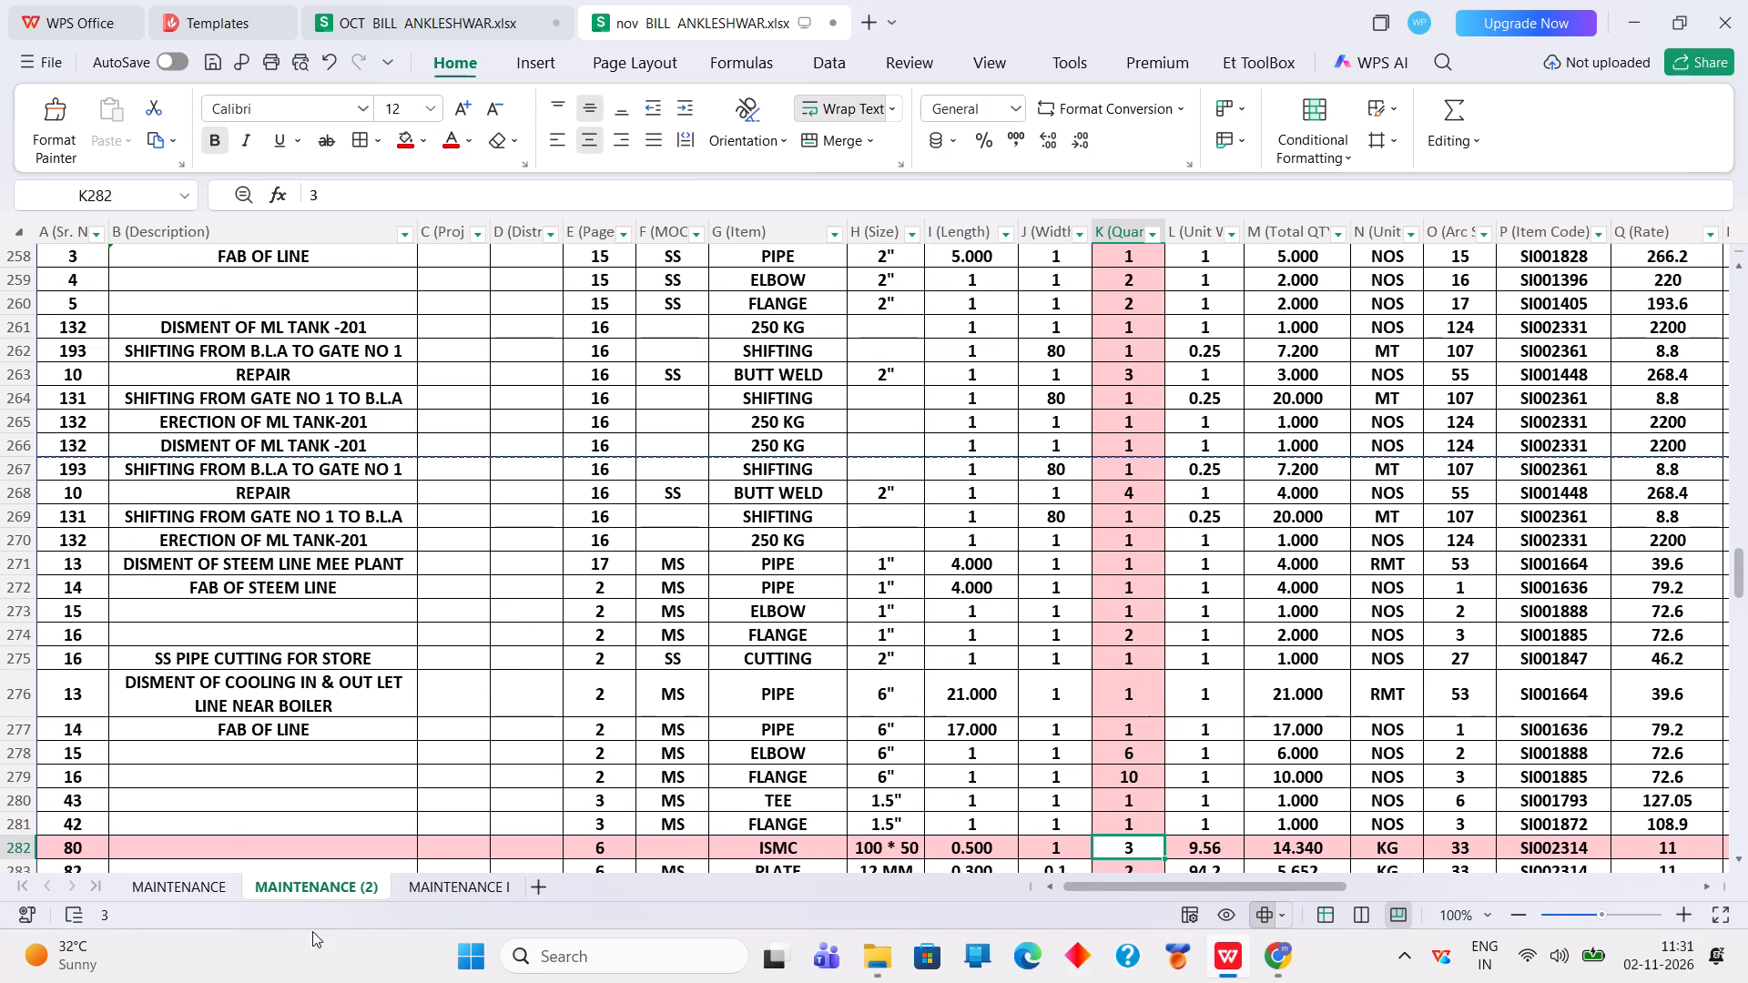
# Enter the descriptions DISMENT OF SUPPORT in row 282 and FAB OF SUPPORT in row 284.
pyautogui.click(294, 850)
pyautogui.press('d')
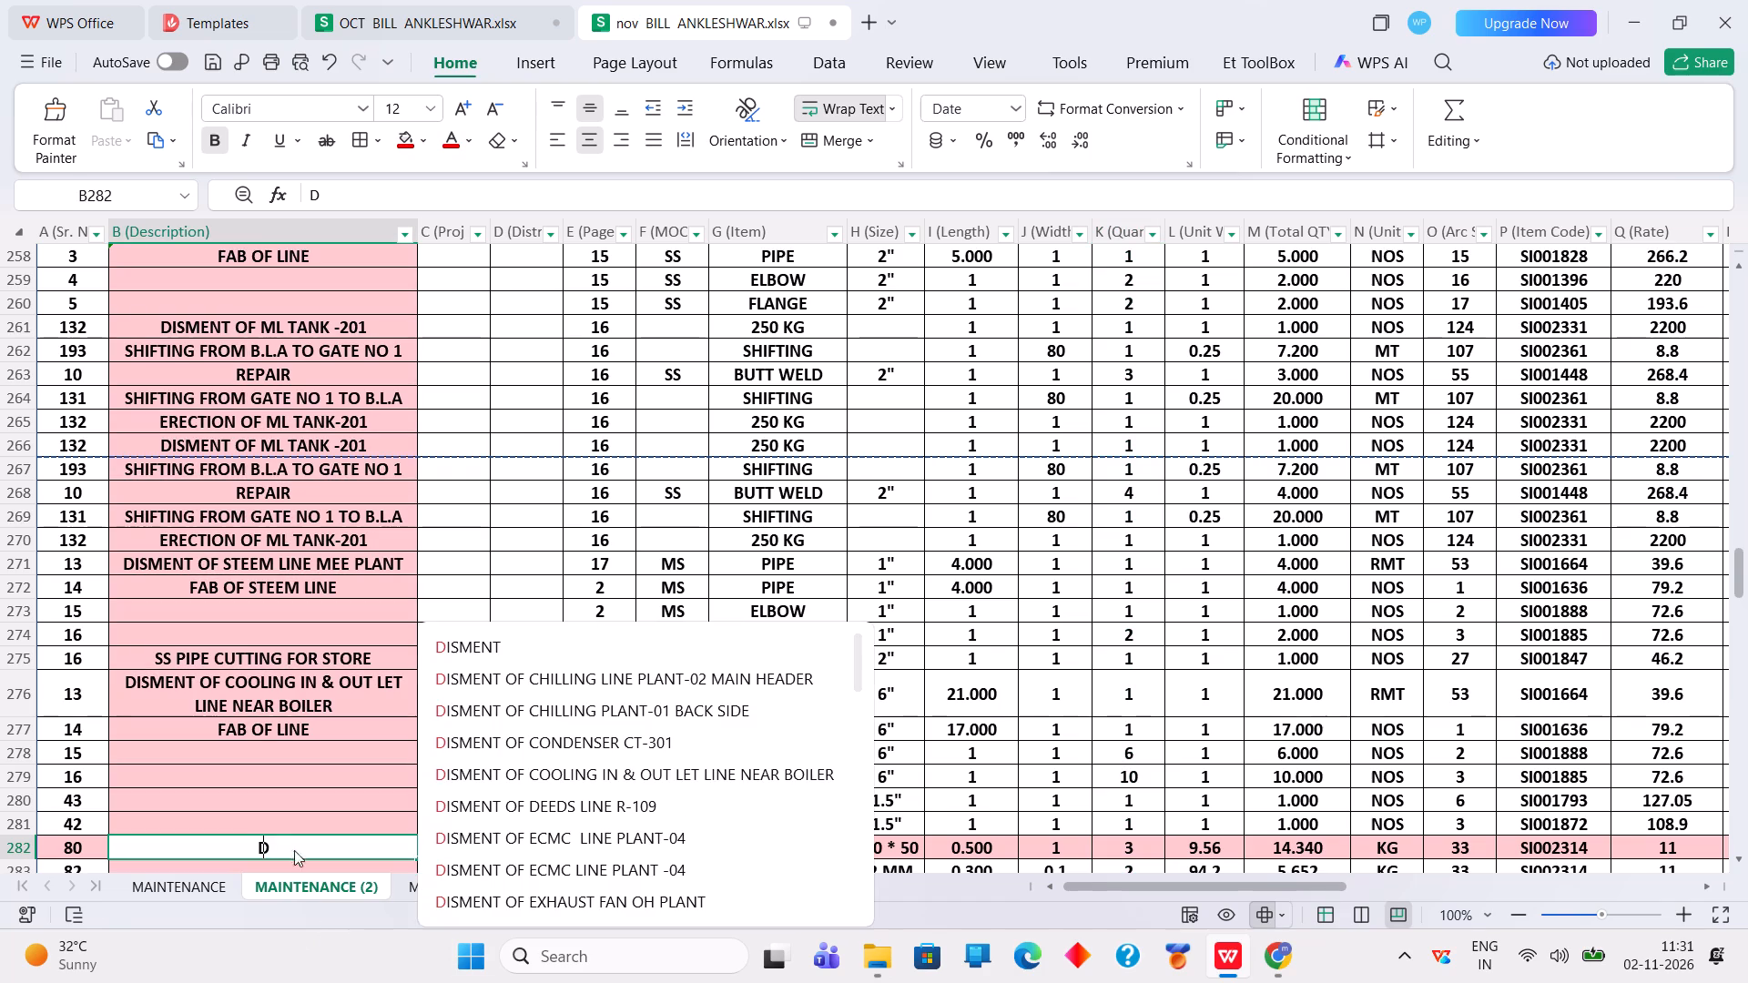
pyautogui.write('ISMENT')
pyautogui.press('space')
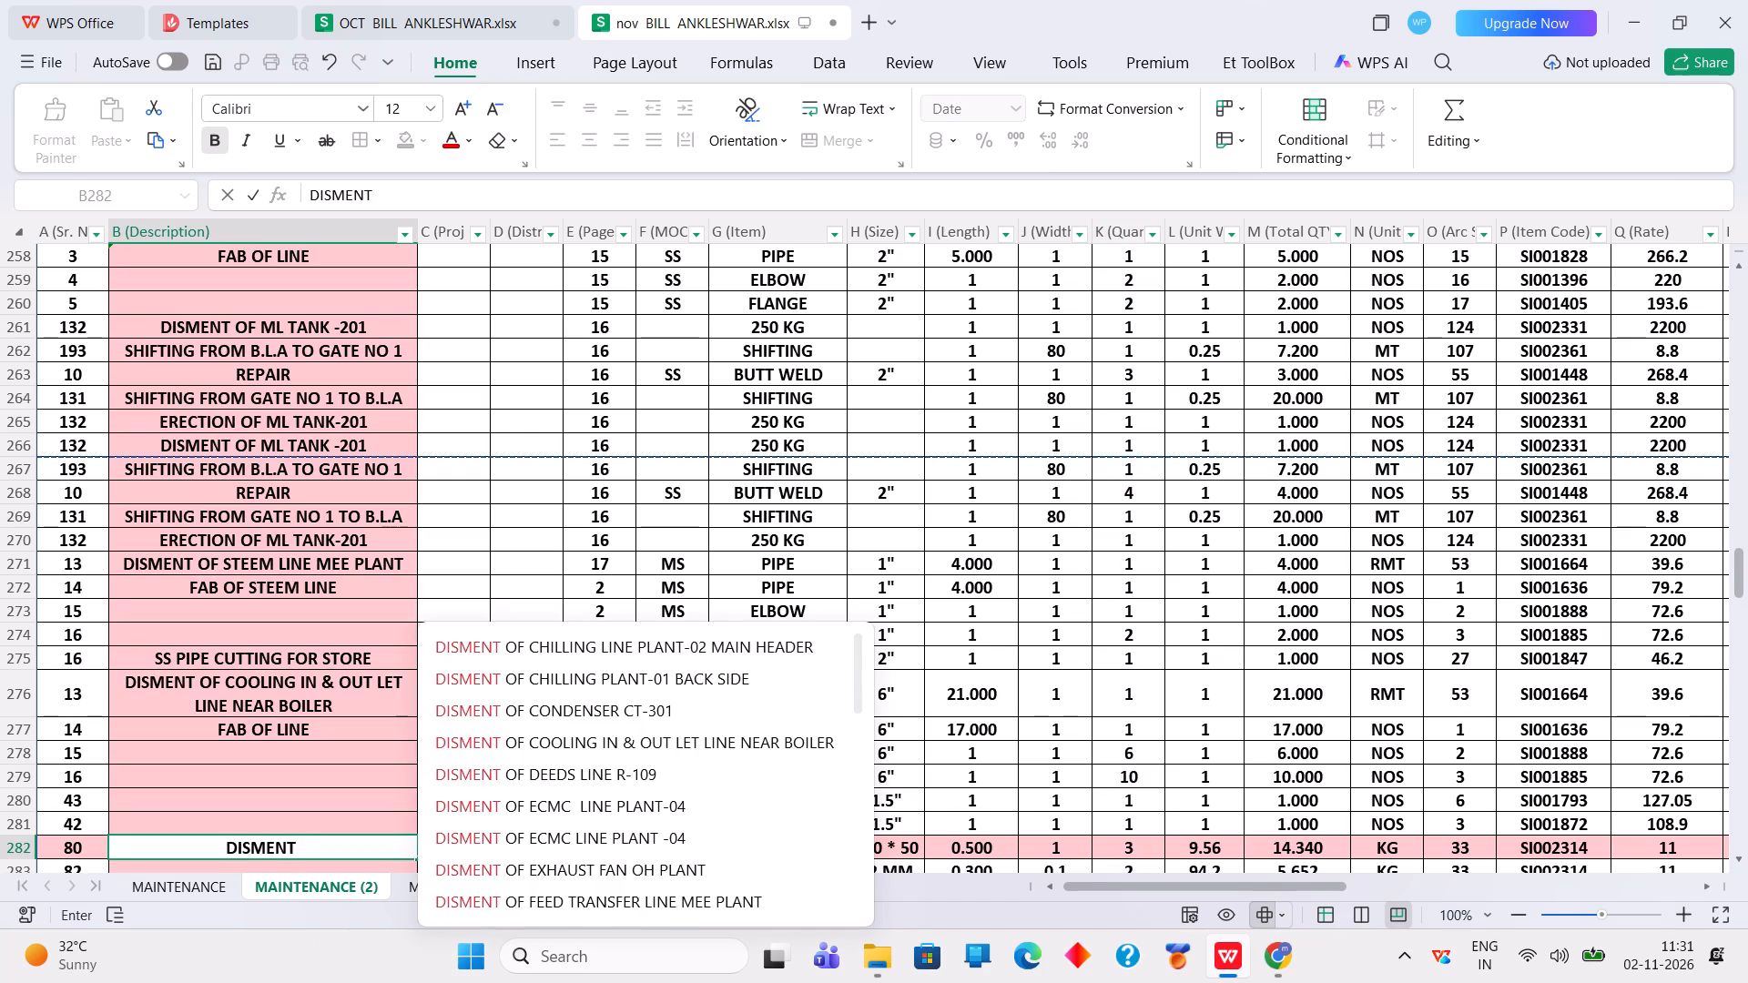
pyautogui.press('o')
pyautogui.write('F')
pyautogui.press('space')
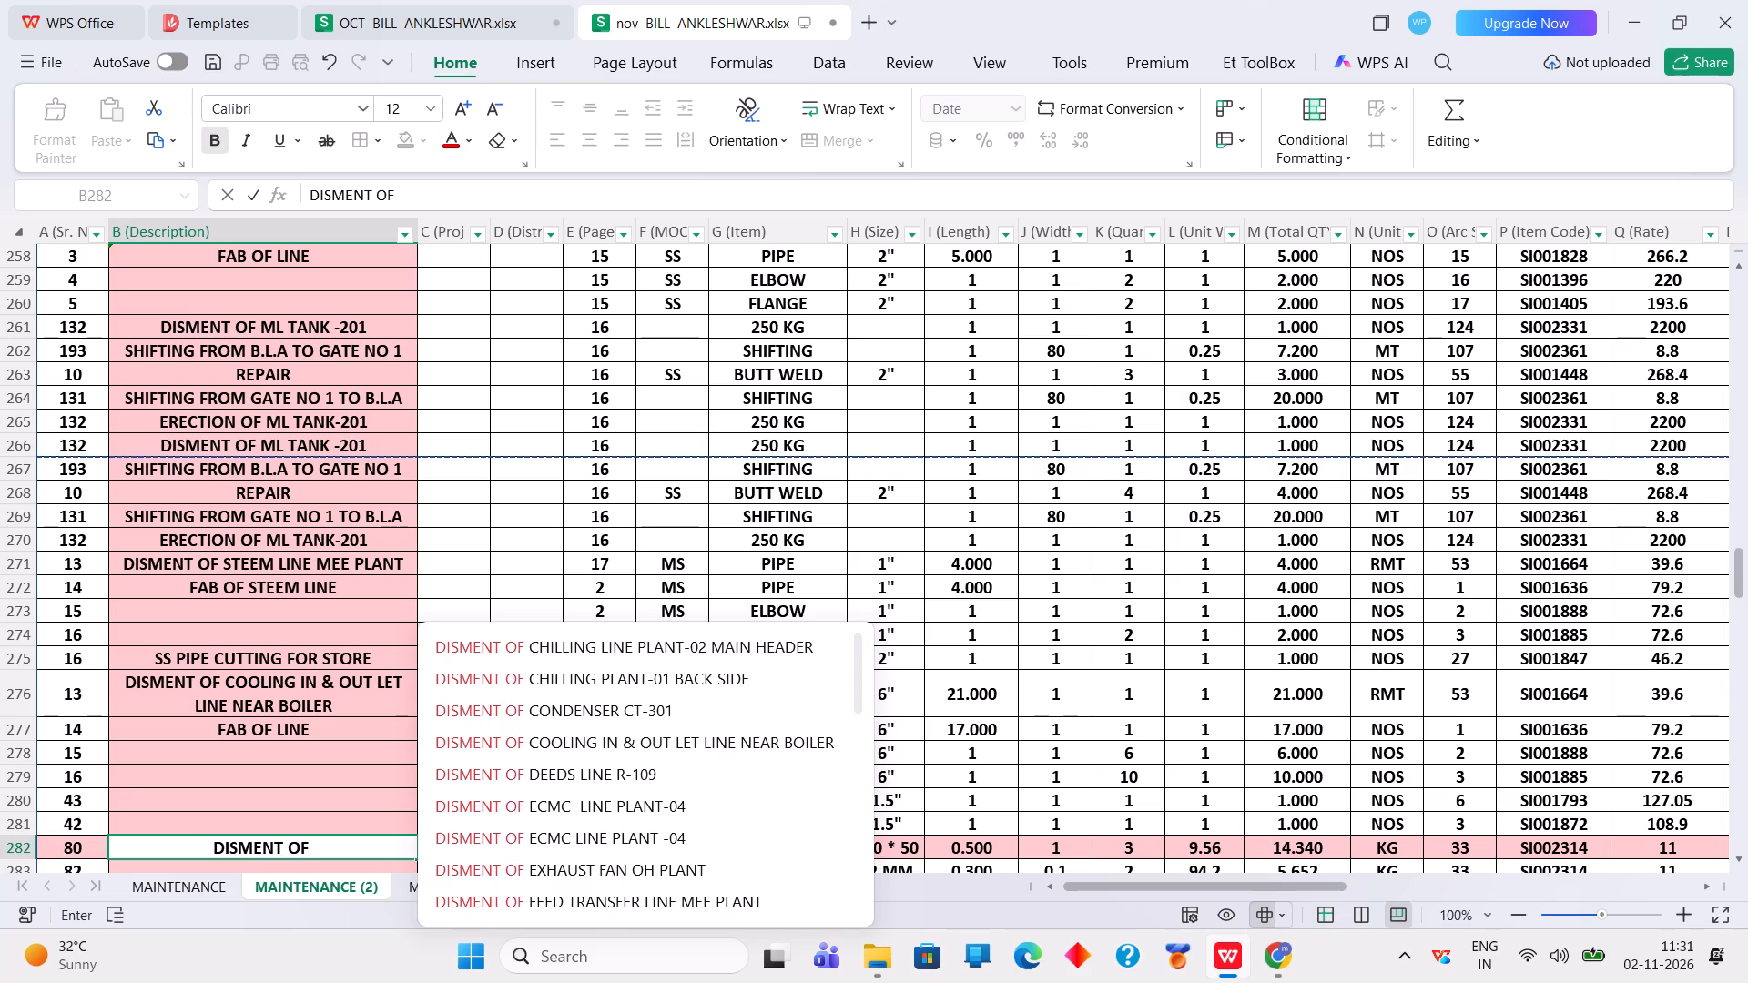
pyautogui.press('s')
pyautogui.press('u')
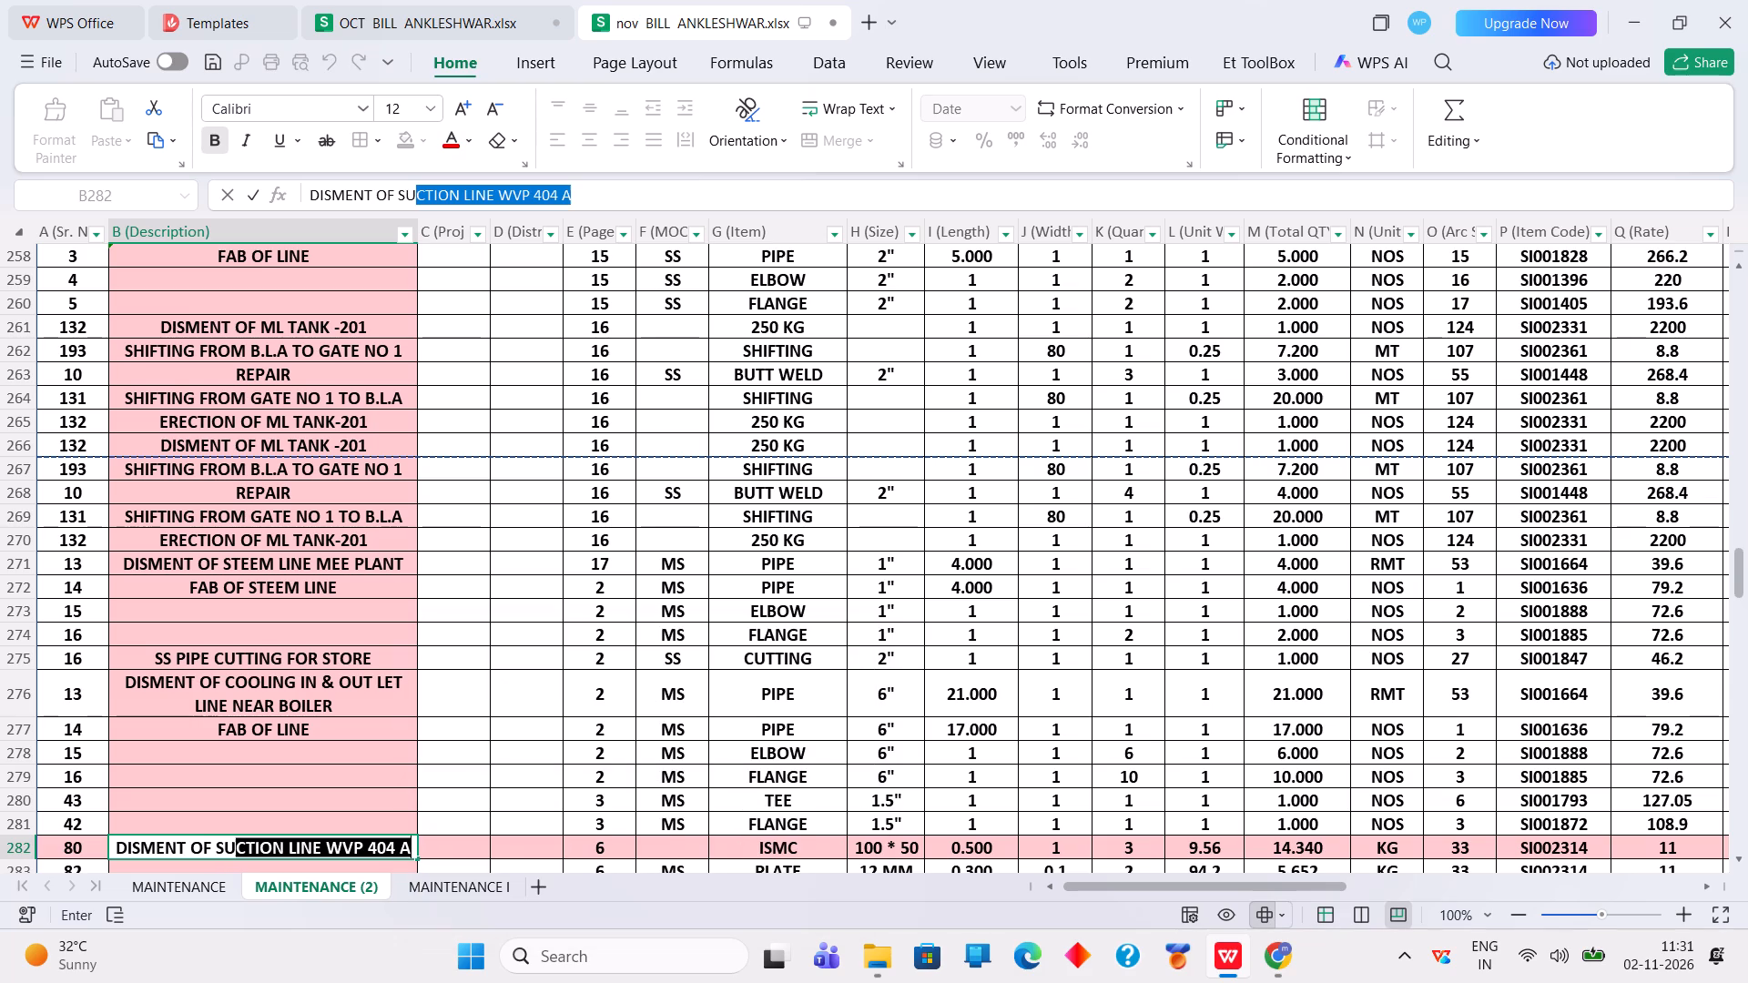
pyautogui.write('PPORT')
pyautogui.press('Return')
pyautogui.press('Return')
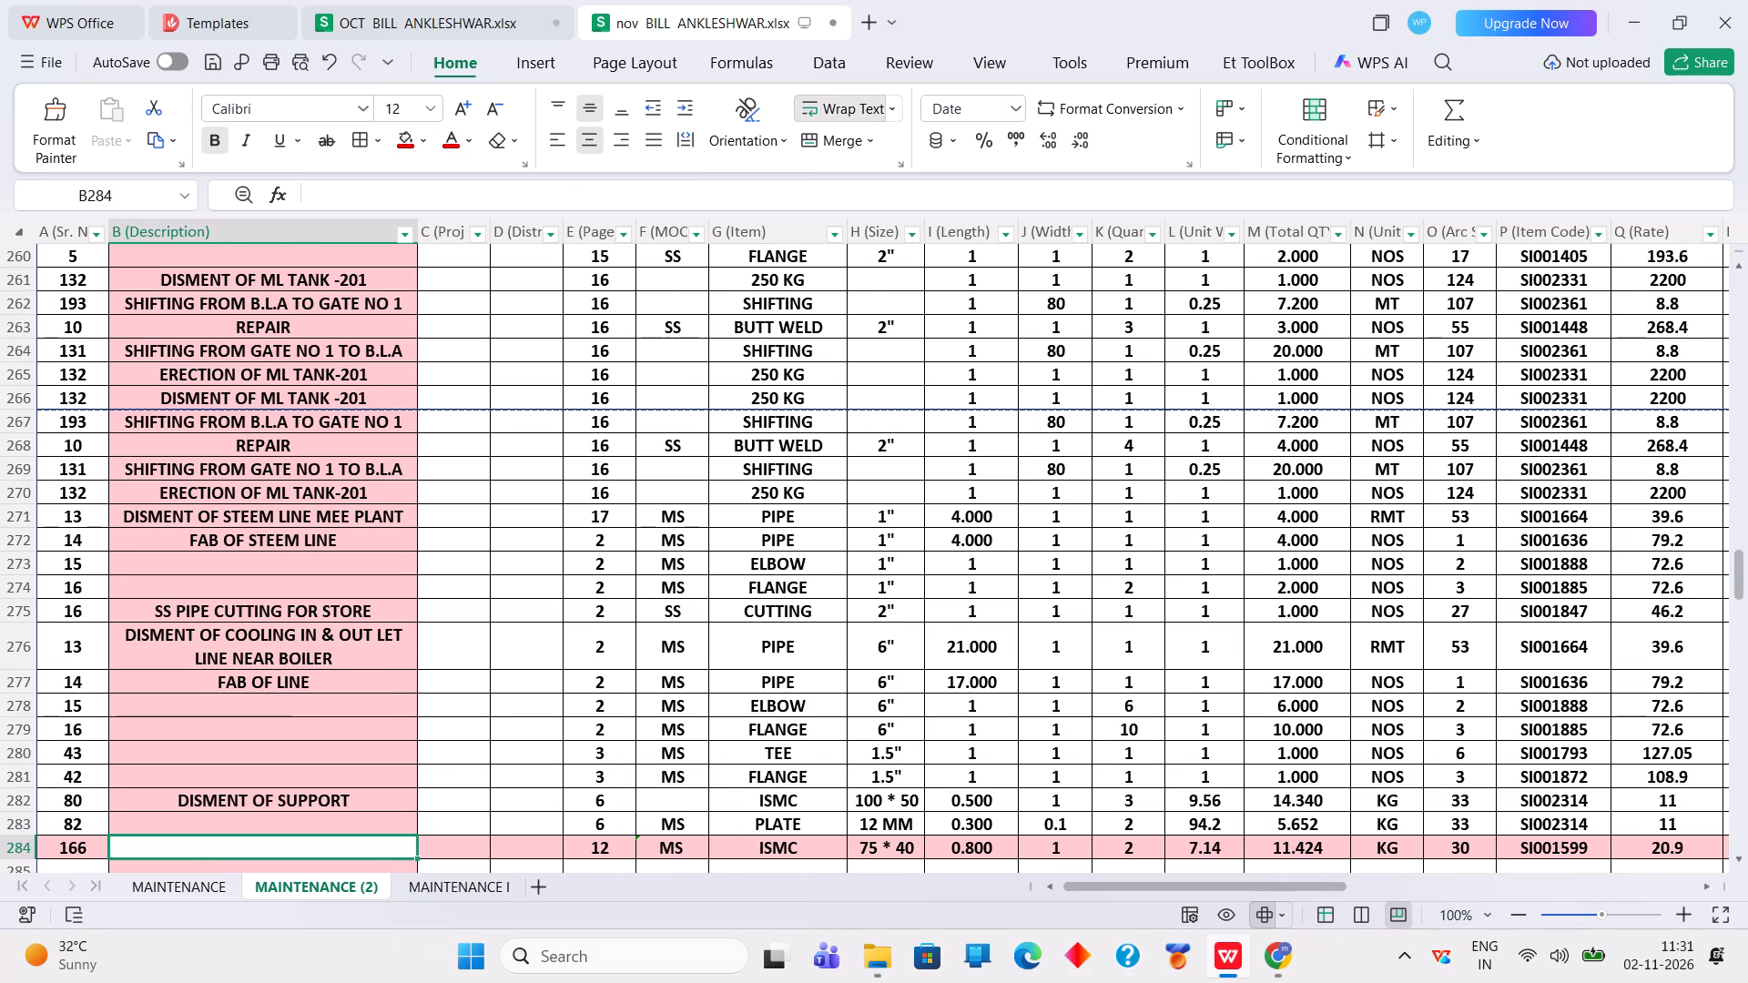
pyautogui.write('FA')
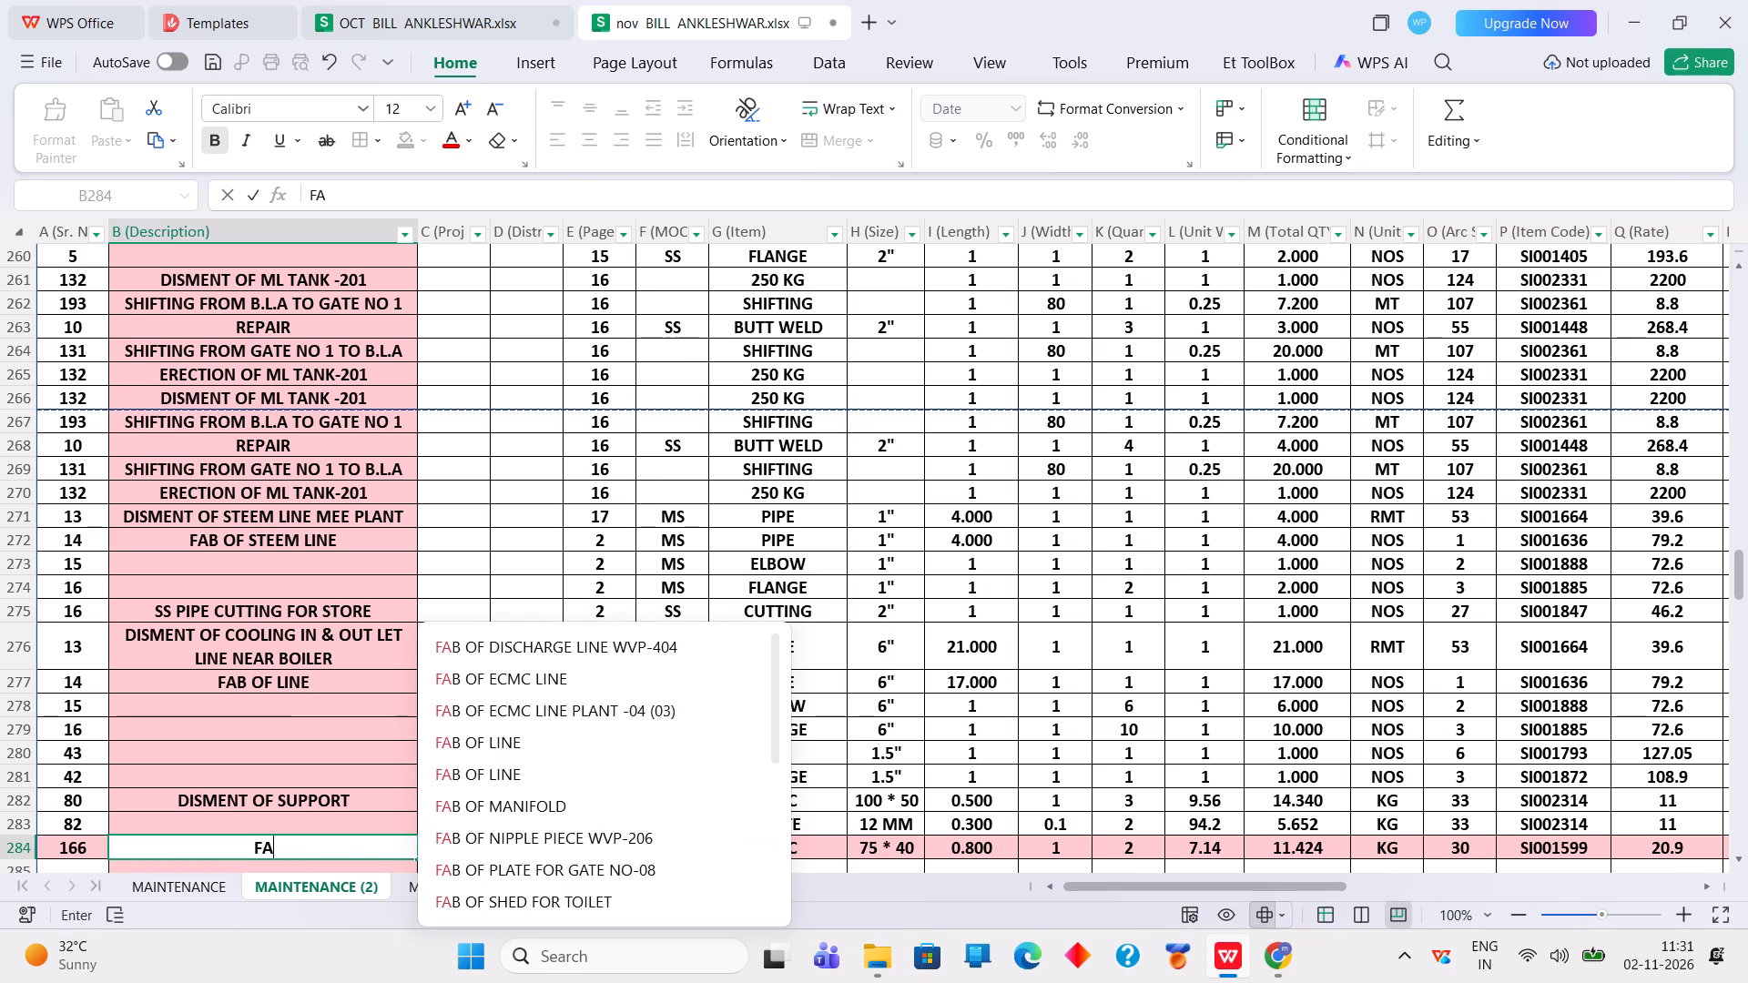
pyautogui.write('B OF S')
pyautogui.write('UPPORT')
pyautogui.press('Return')
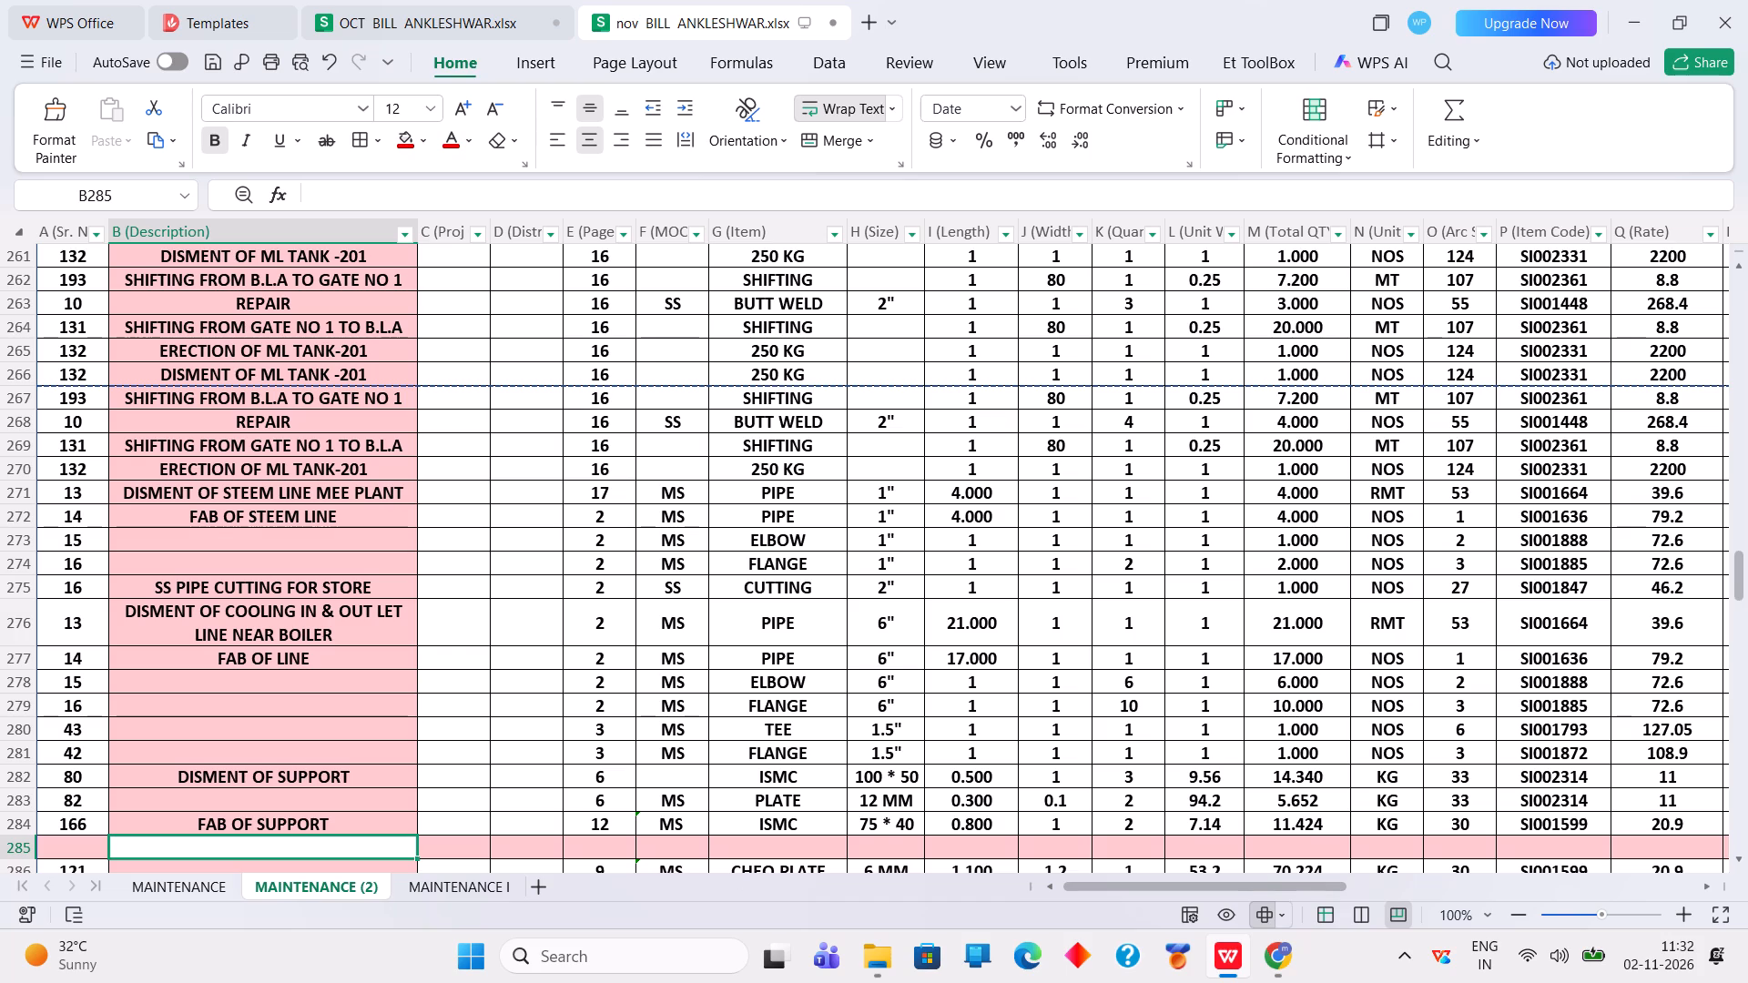
# Delete the entire blank row 285 below the support fabrication item.
pyautogui.click(18, 798)
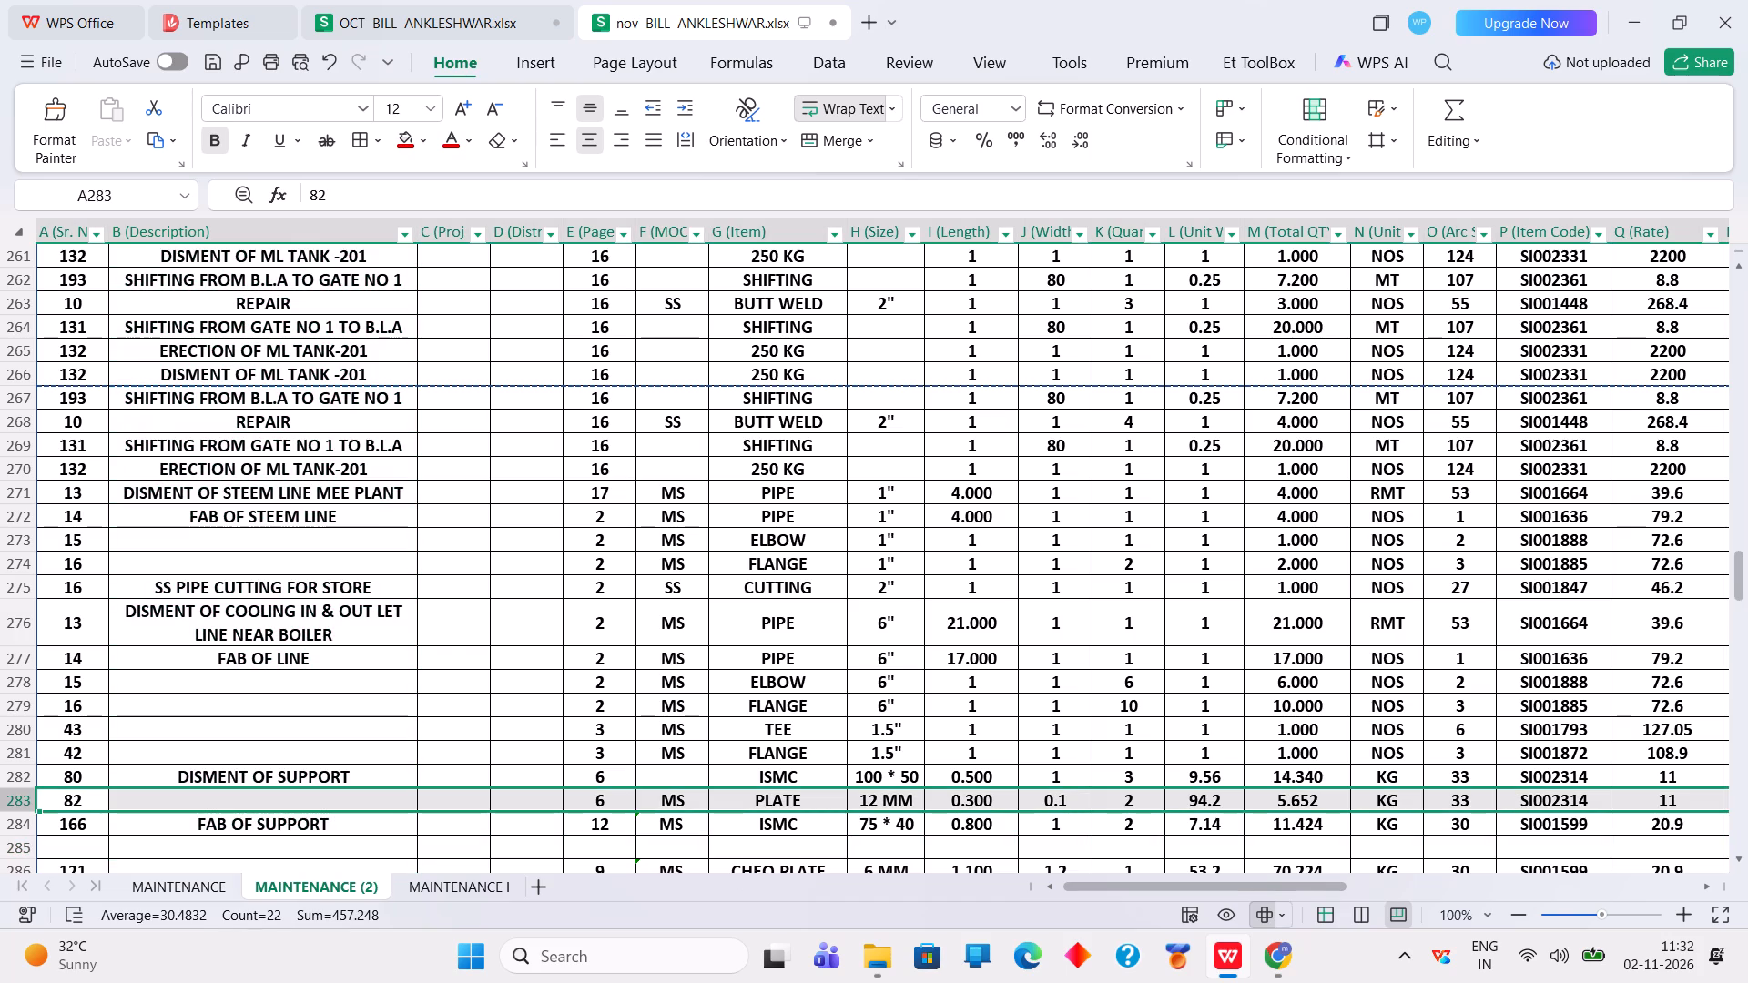
pyautogui.scroll(-2, 74, 792)
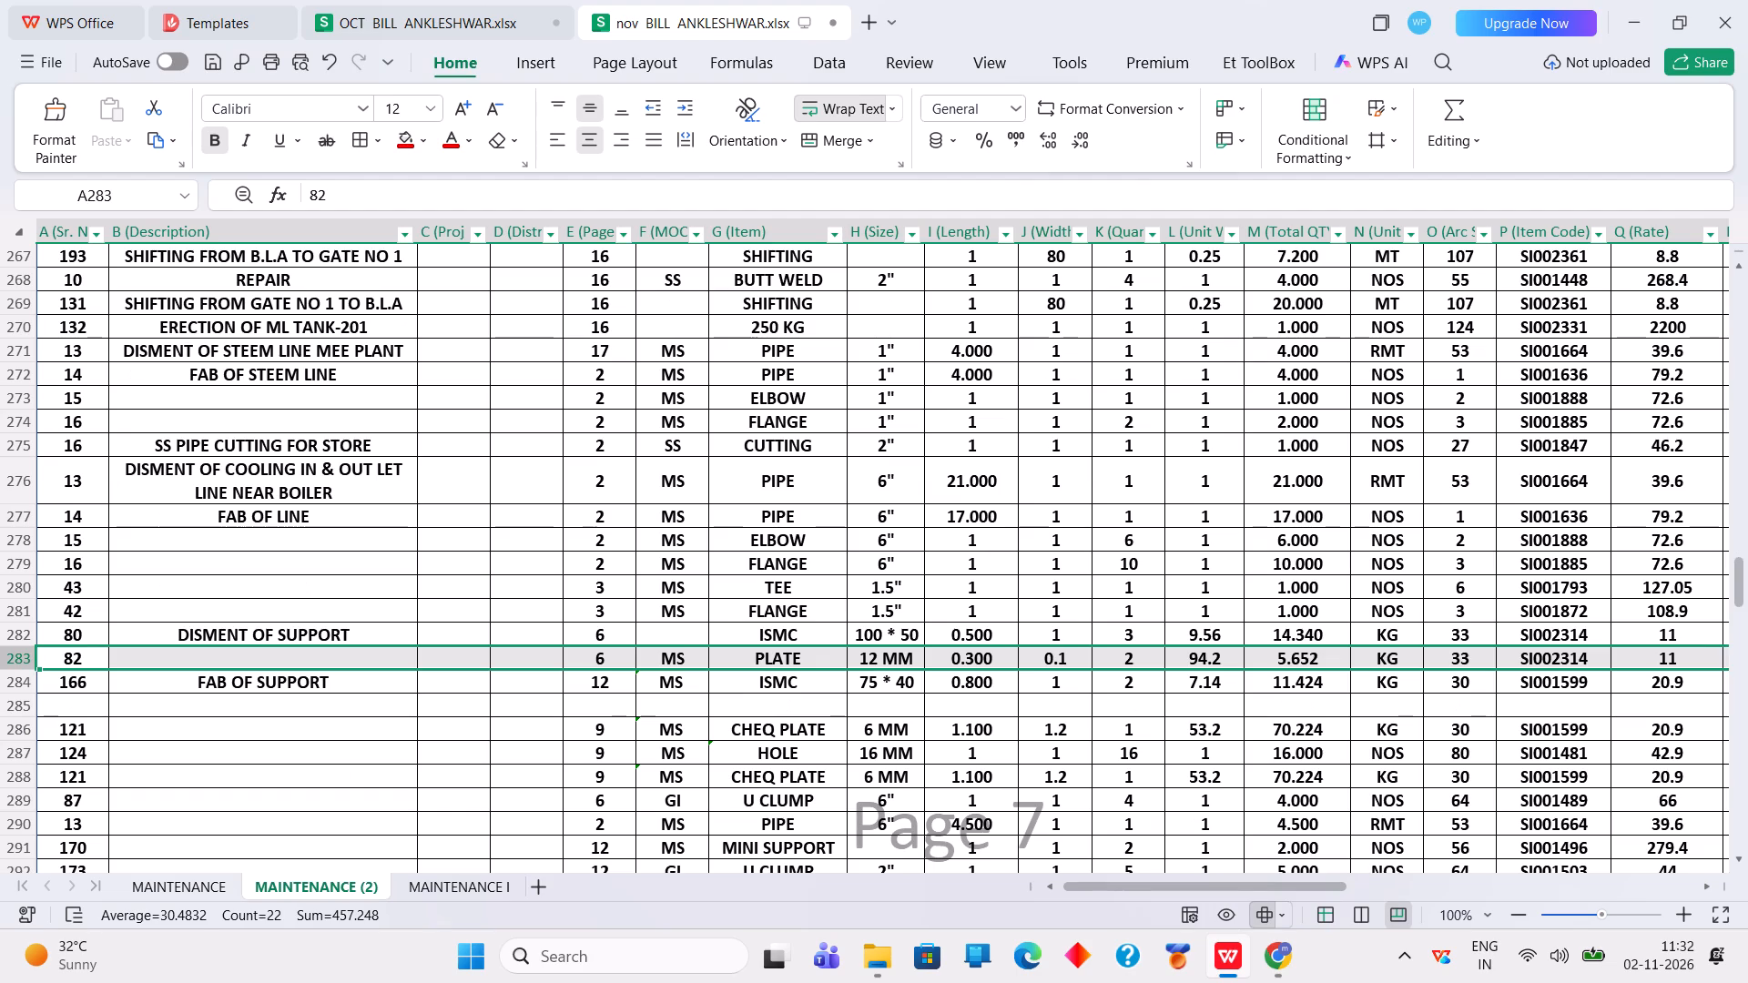
pyautogui.click(584, 712)
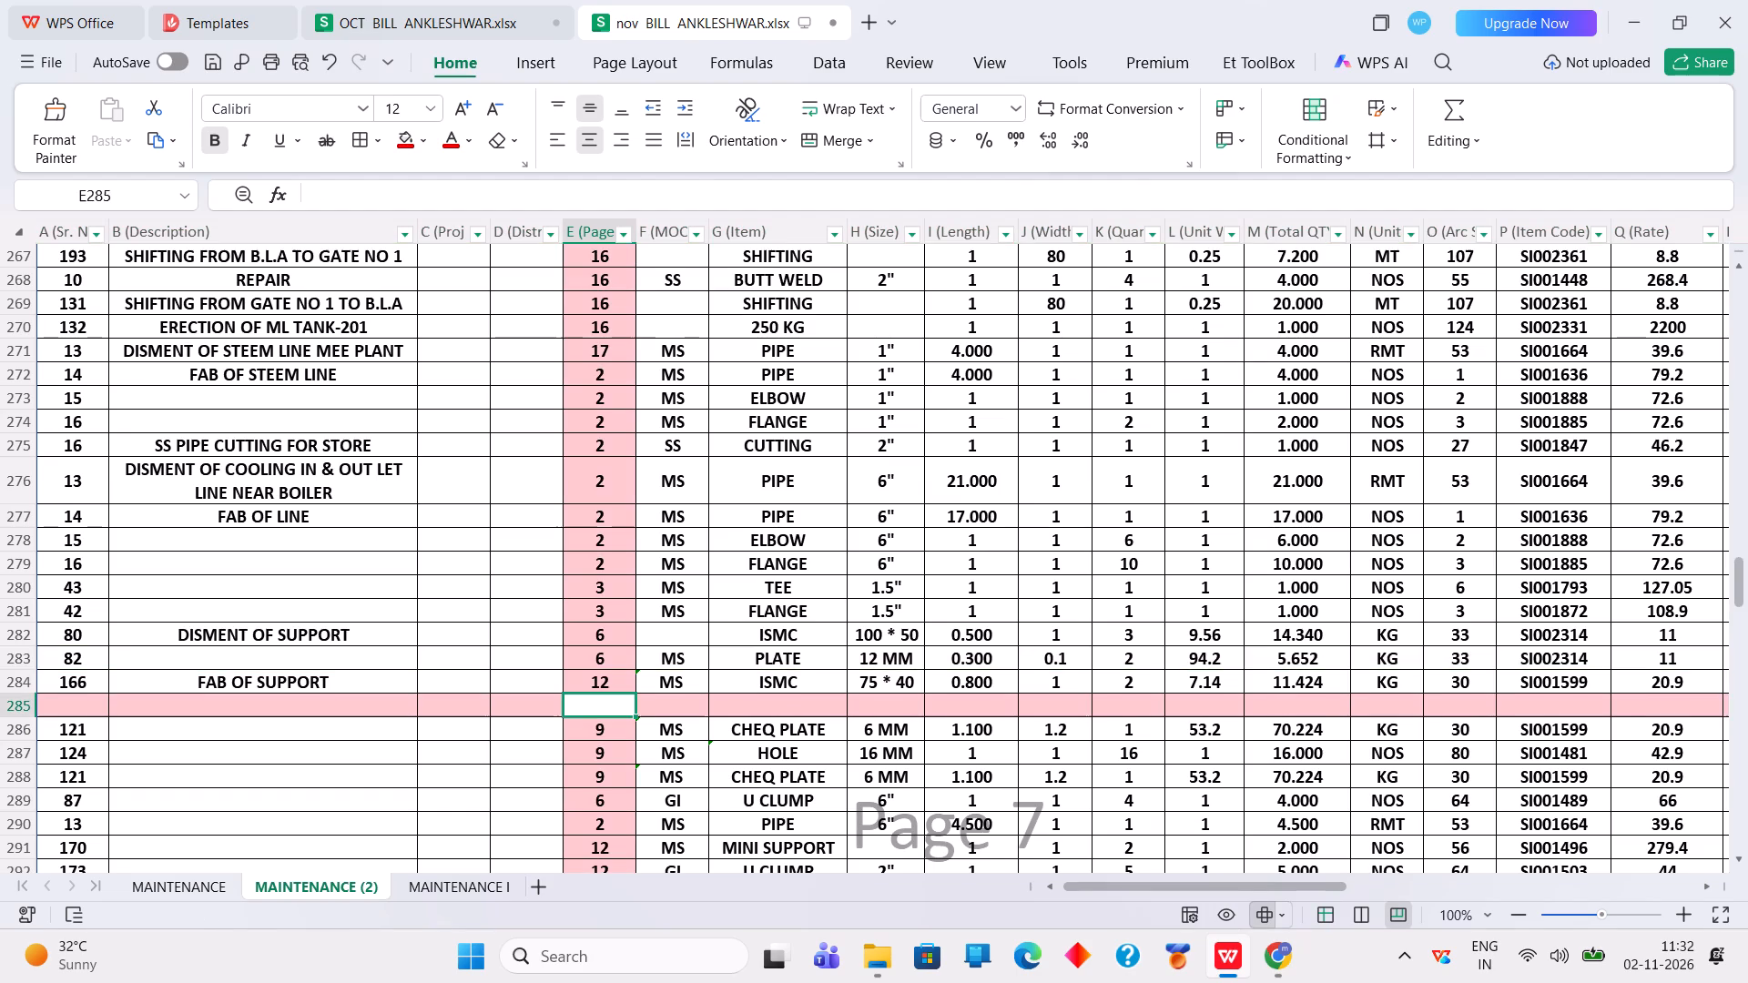
pyautogui.rightClick(584, 712)
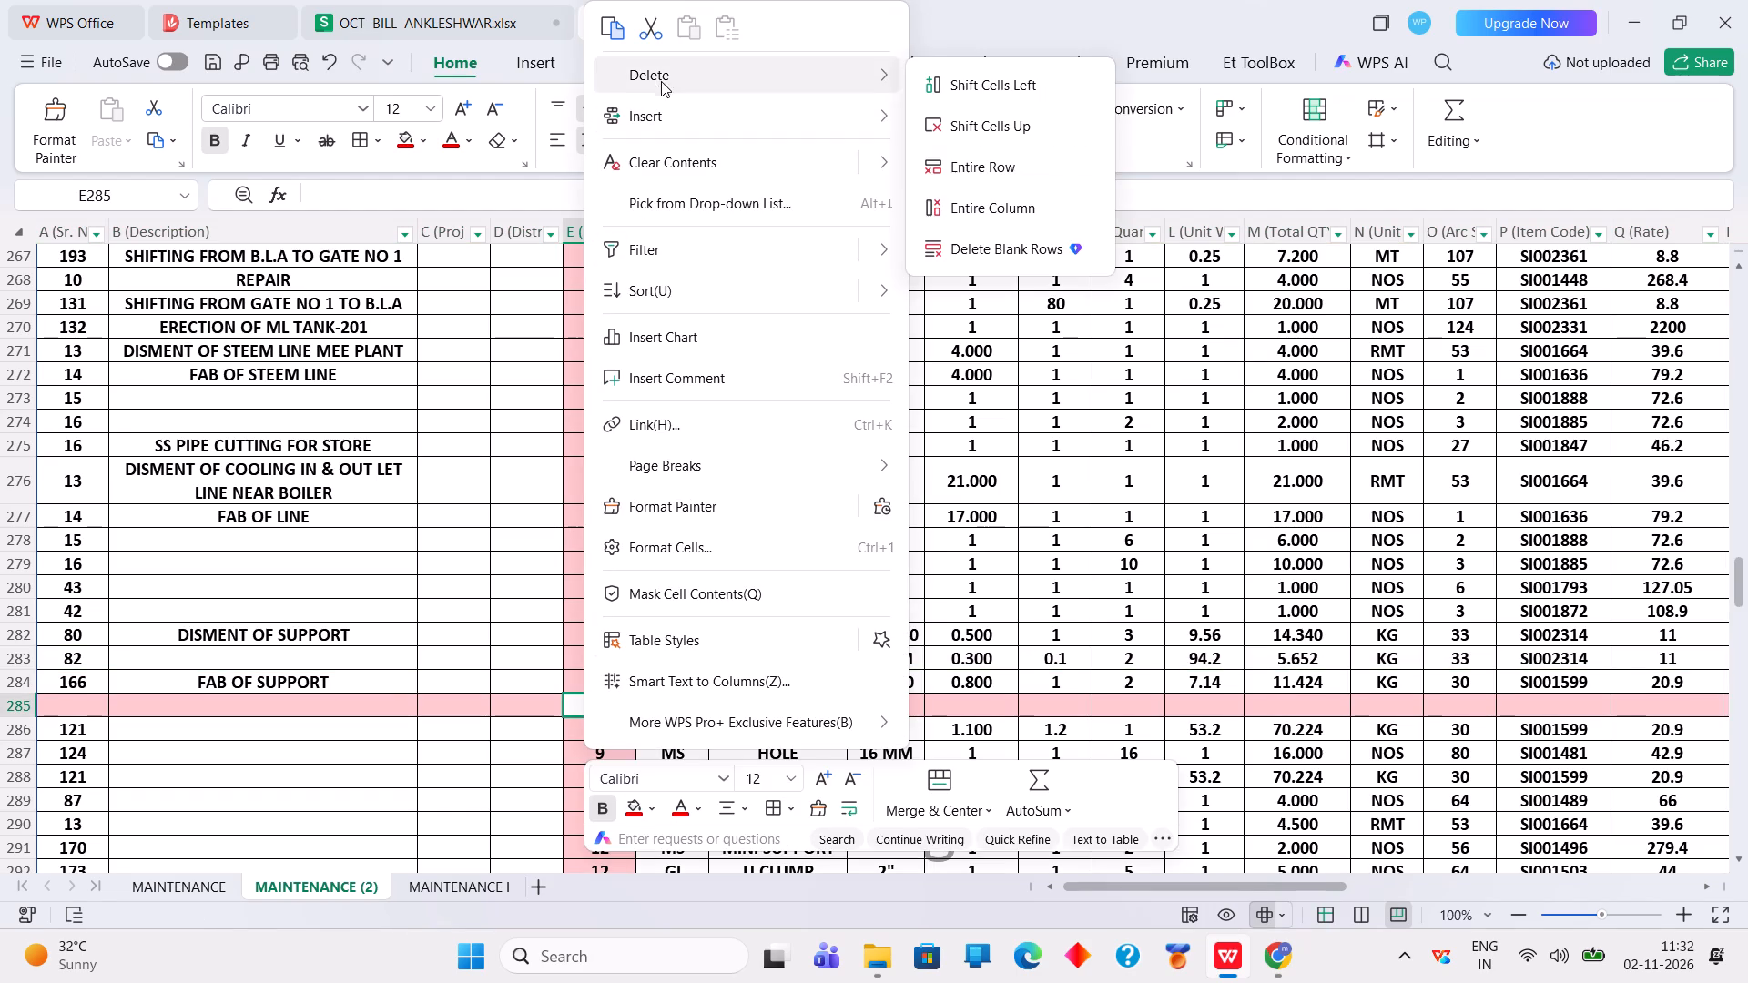
pyautogui.click(991, 171)
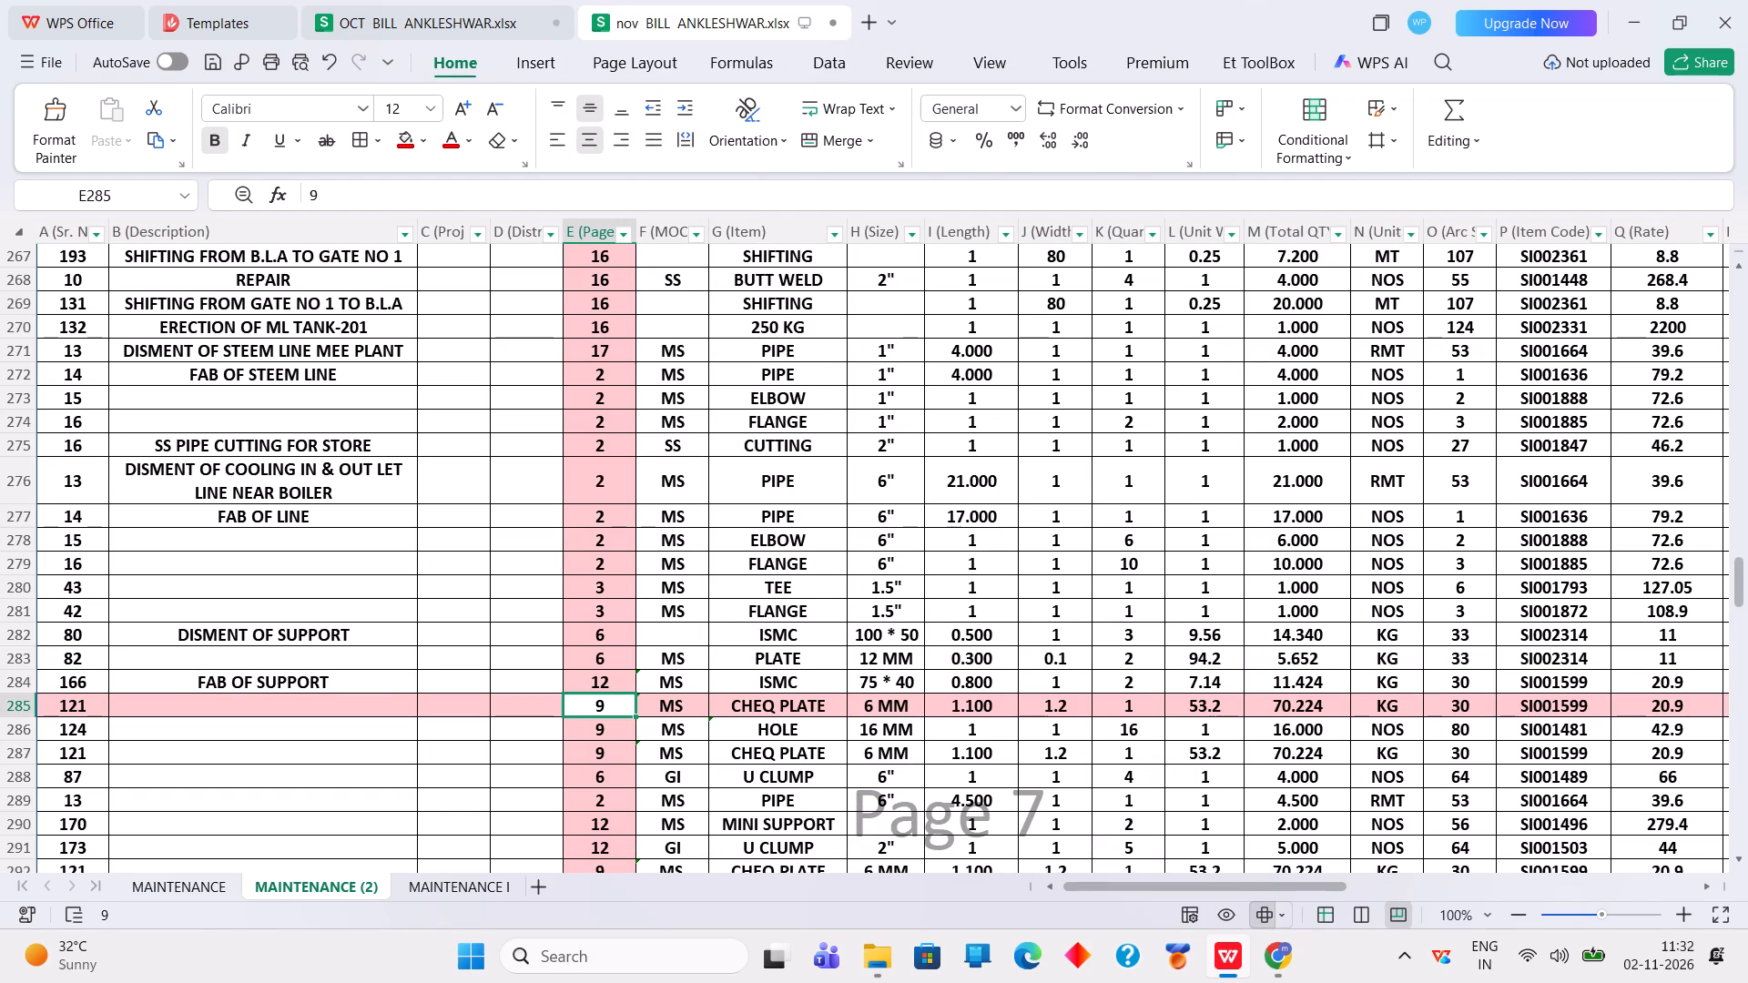
# Fill the page numbers down from 17 in row 271 as a series ending at 33 in row 287.
pyautogui.click(622, 354)
pyautogui.moveTo(636, 363); pyautogui.dragTo(637, 364)
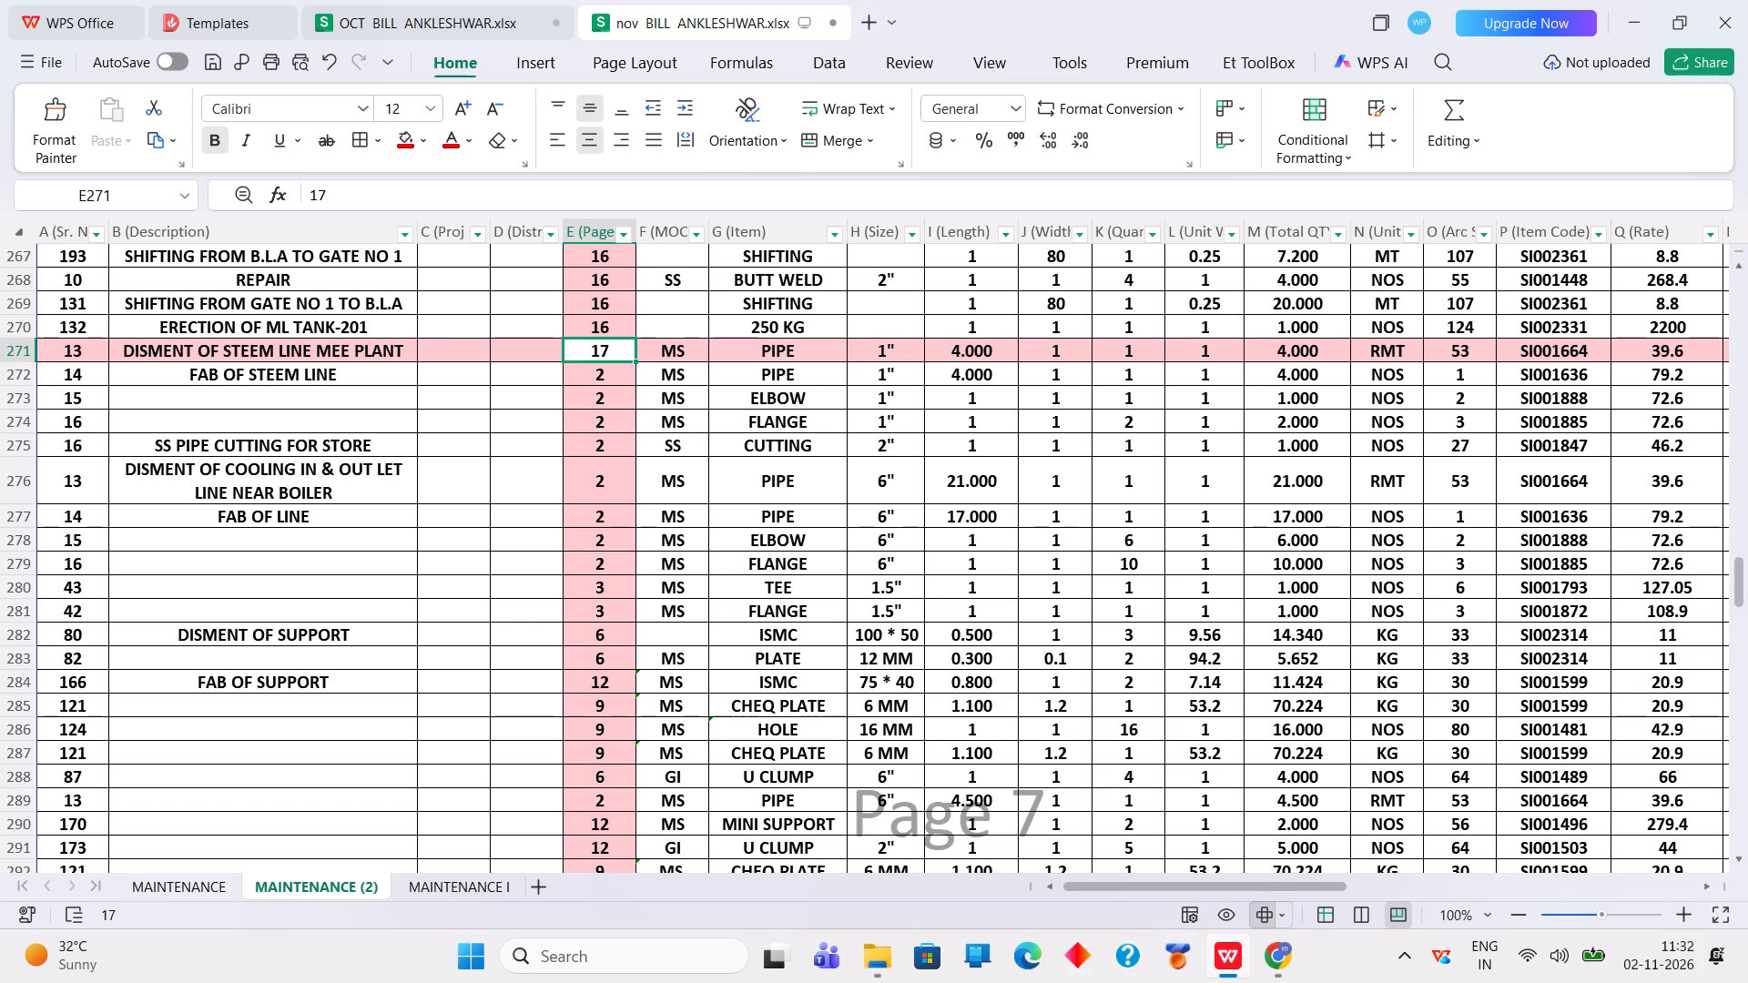
pyautogui.moveTo(637, 364); pyautogui.dragTo(632, 778)
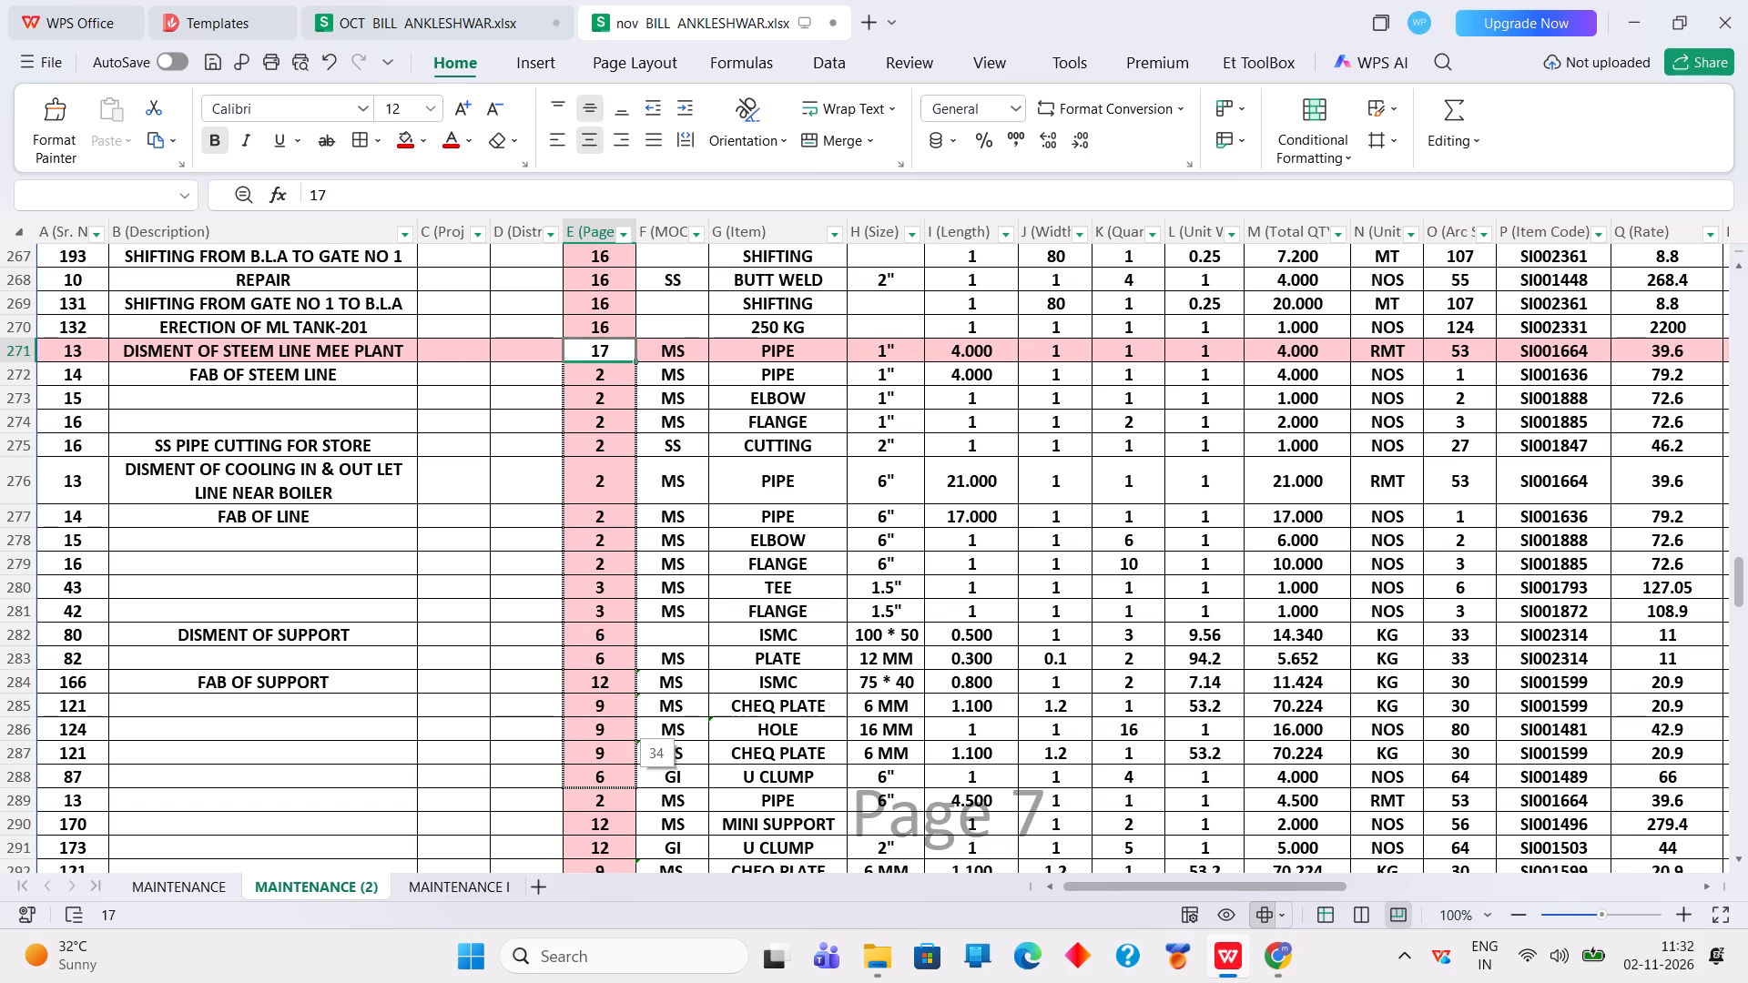
pyautogui.moveTo(632, 778); pyautogui.dragTo(641, 759)
pyautogui.moveTo(641, 759); pyautogui.dragTo(641, 757)
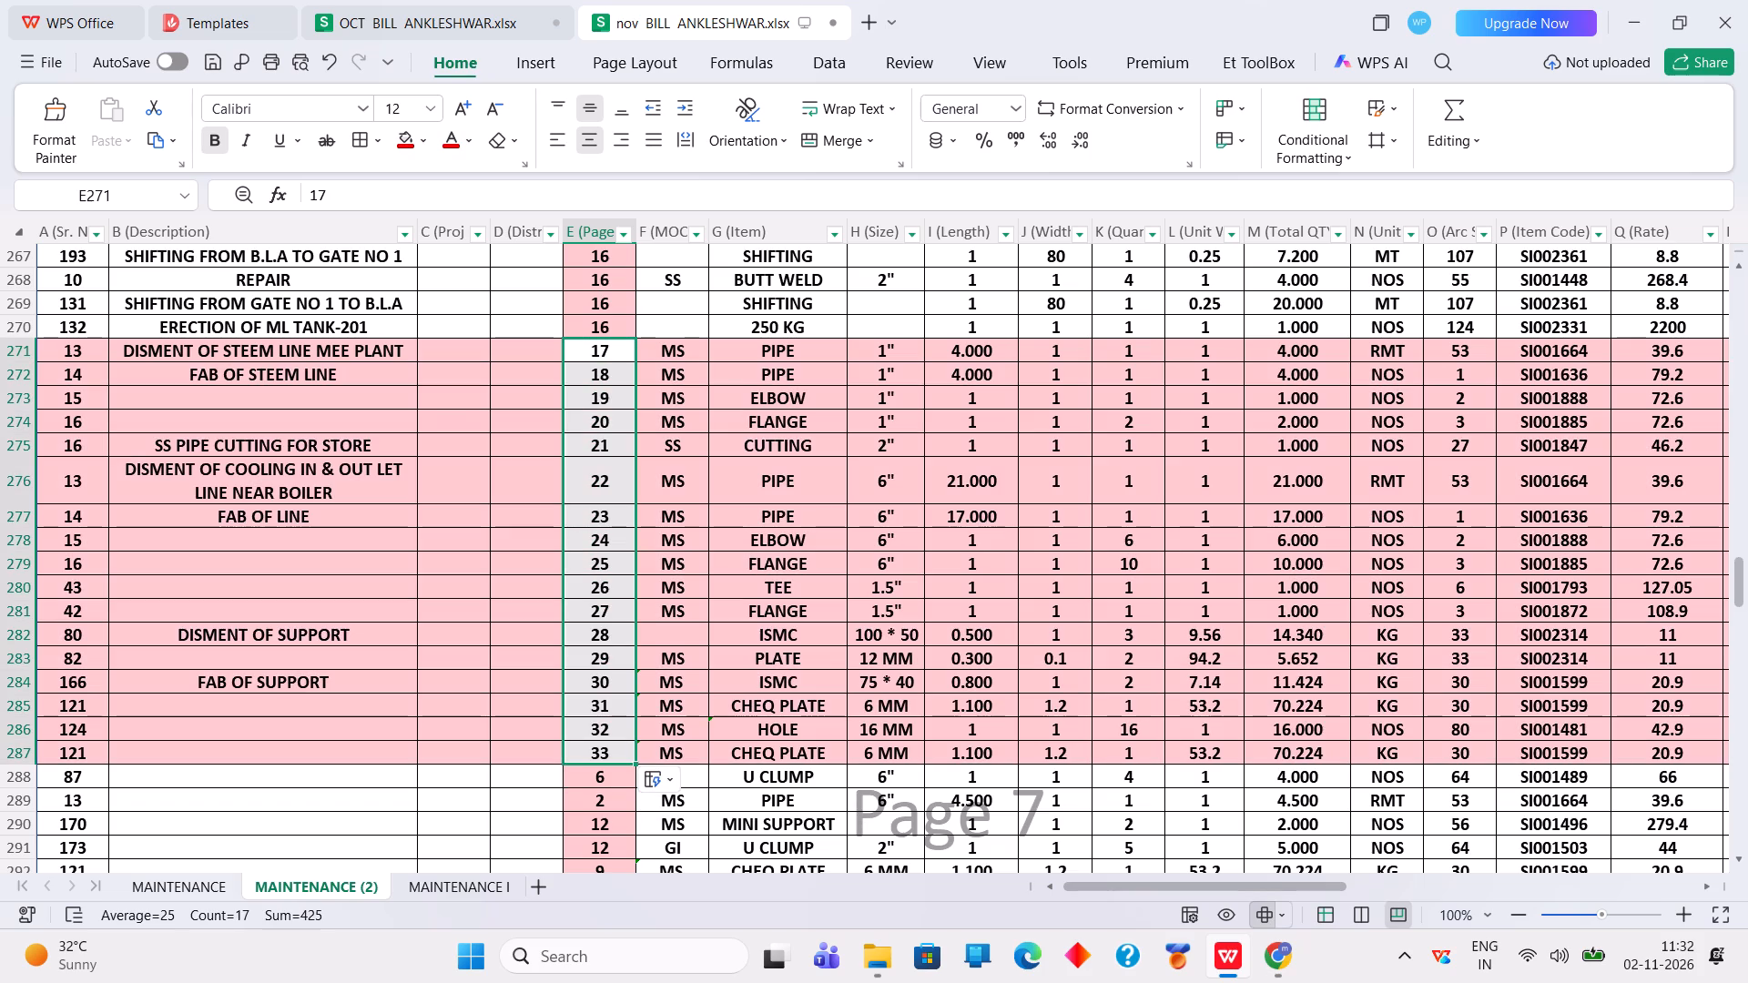
pyautogui.click(789, 703)
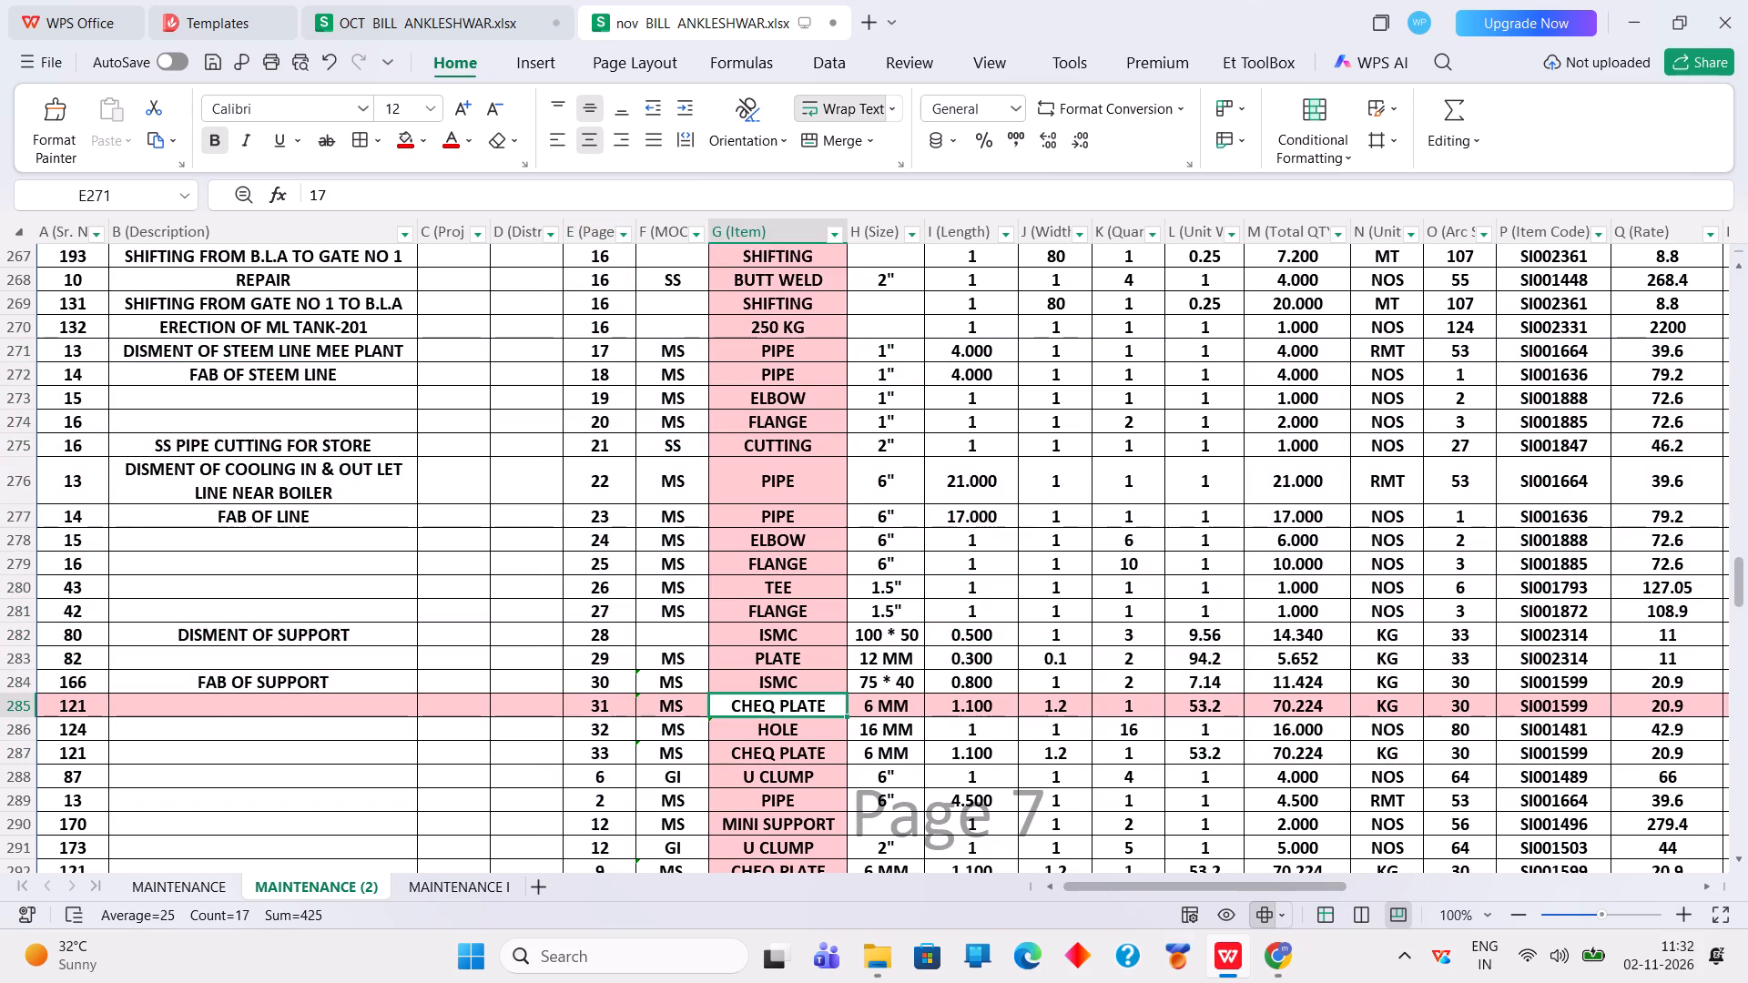
# Set the size of the plate item in row 285 to 12 MM.
pyautogui.click(892, 707)
pyautogui.press('1')
pyautogui.press('2')
pyautogui.press('space')
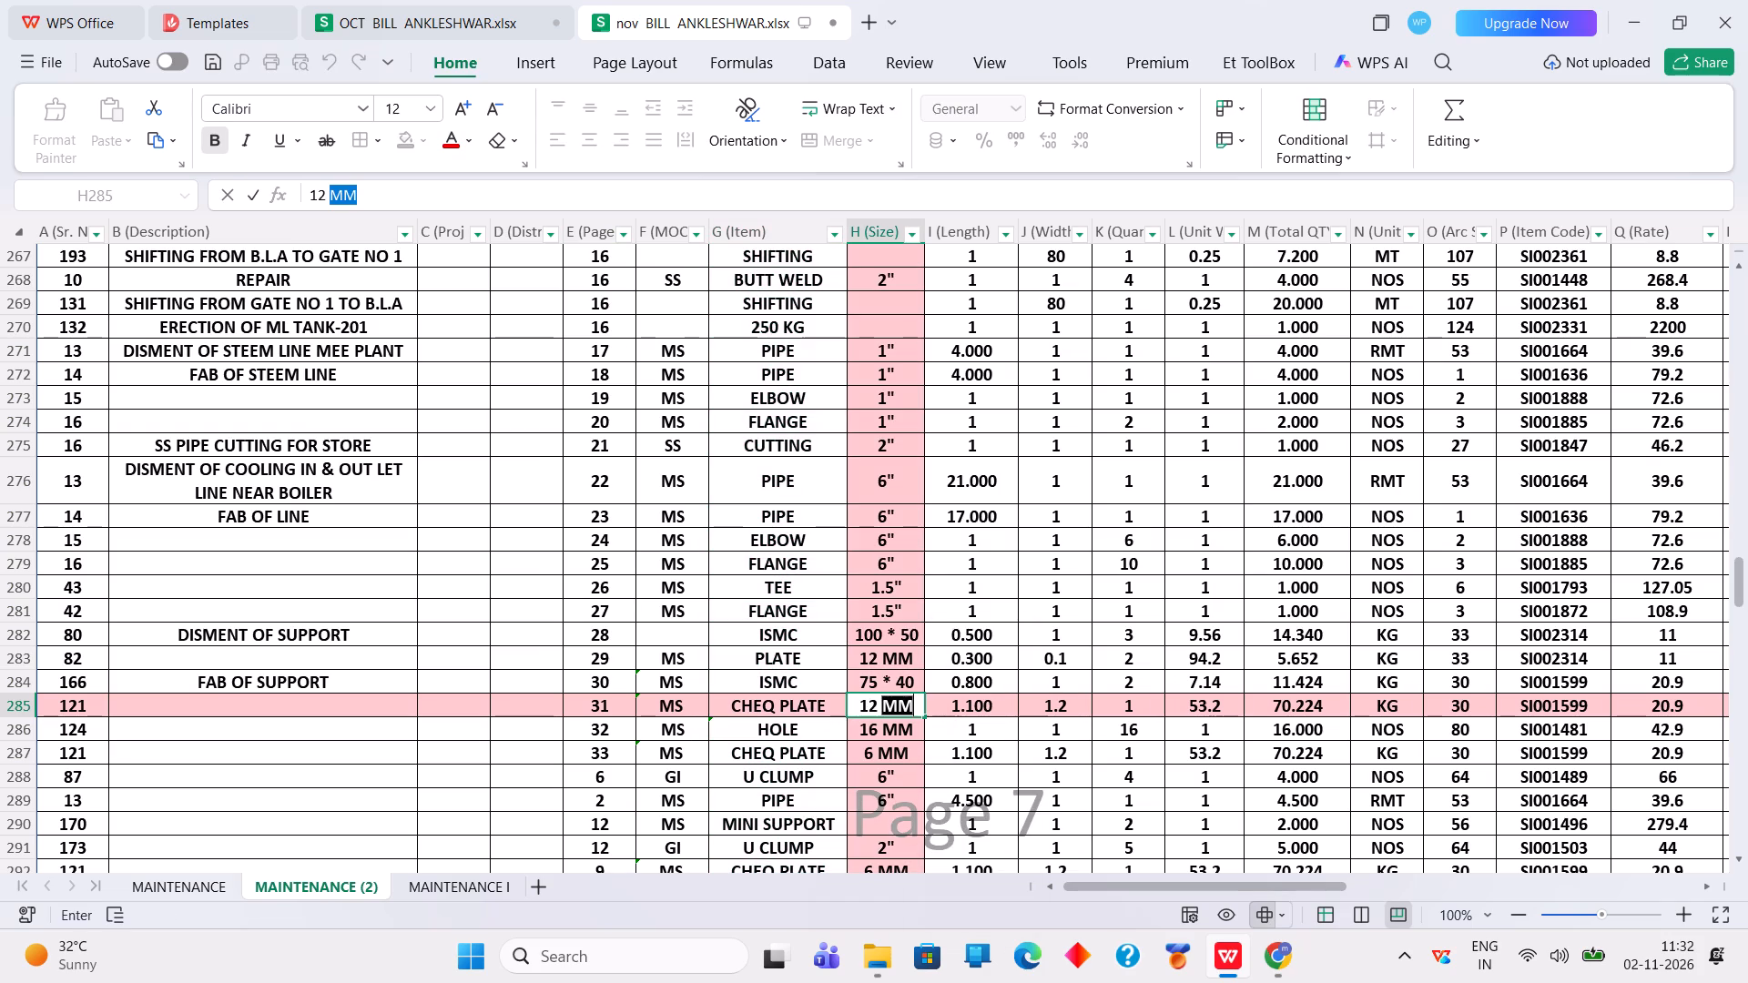
# Set the support item lengths in rows 282 to 285 to 3.3, 0.150, 3.3 and 0.150.
pyautogui.click(946, 639)
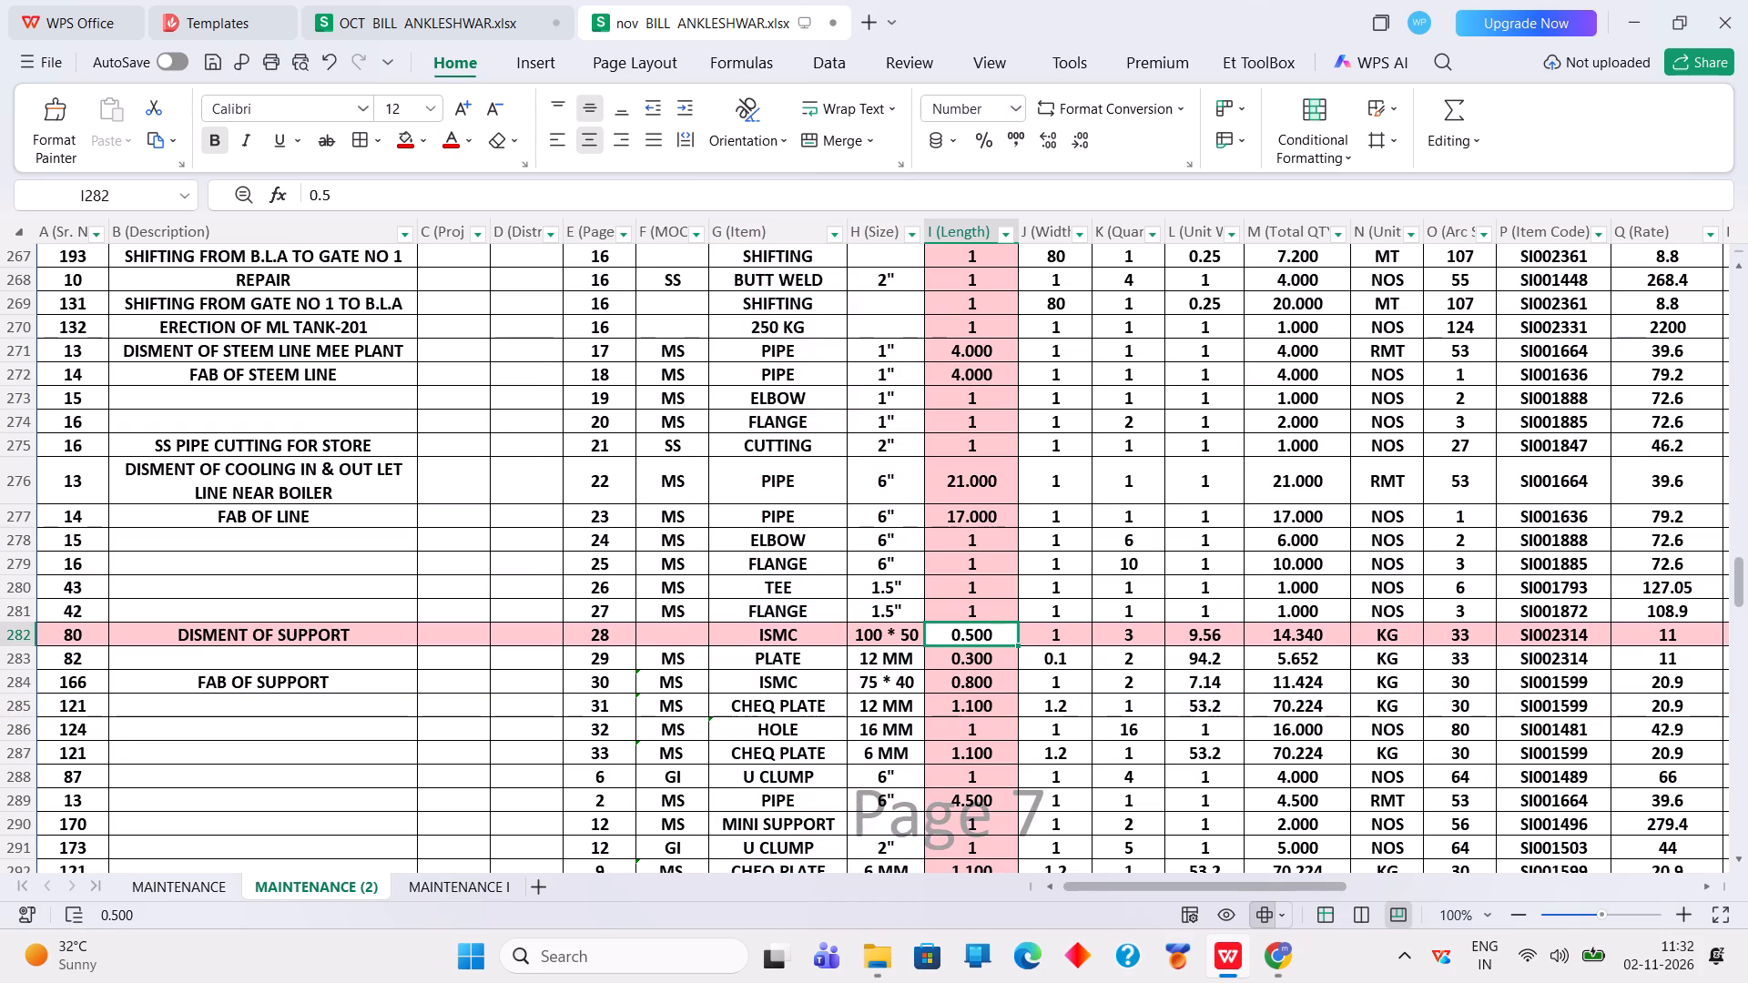
pyautogui.write('3.3')
pyautogui.press('Return')
pyautogui.write('.150')
pyautogui.press('Return')
pyautogui.write('3.3')
pyautogui.press('Return')
pyautogui.write('.150')
pyautogui.press('Return')
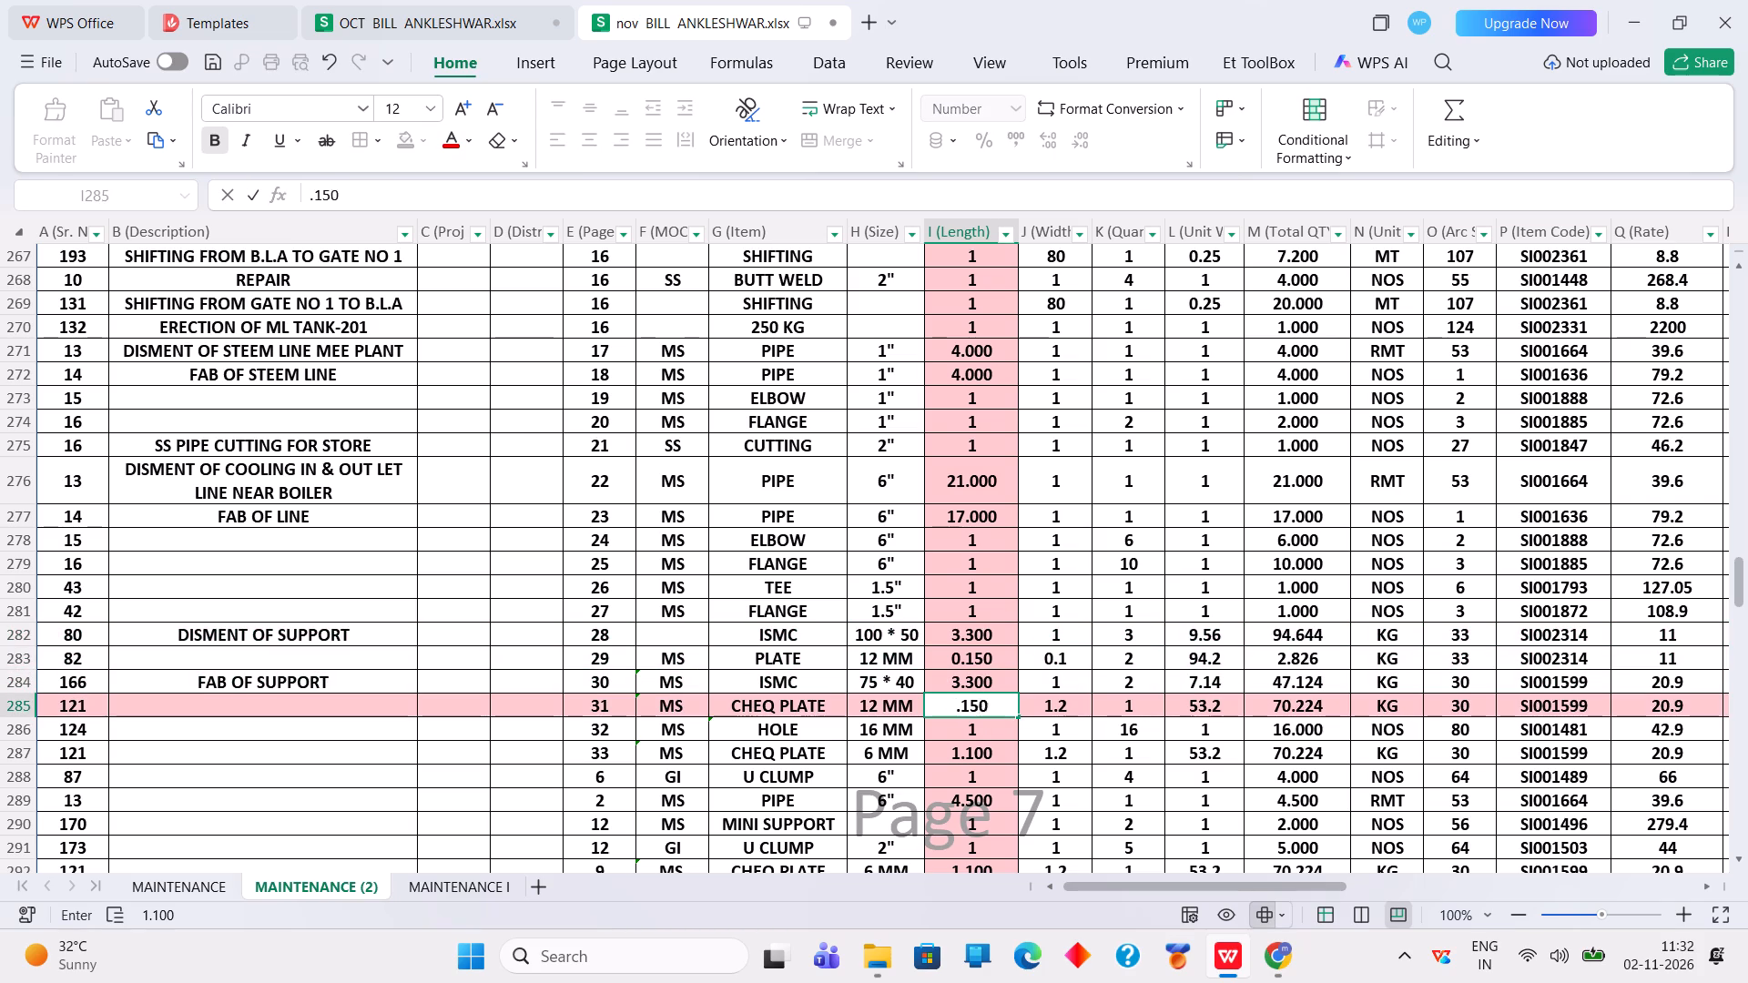
# Set the plate widths in rows 283 and 285 to 0.1.
pyautogui.click(1063, 663)
pyautogui.write('.1')
pyautogui.press('Return')
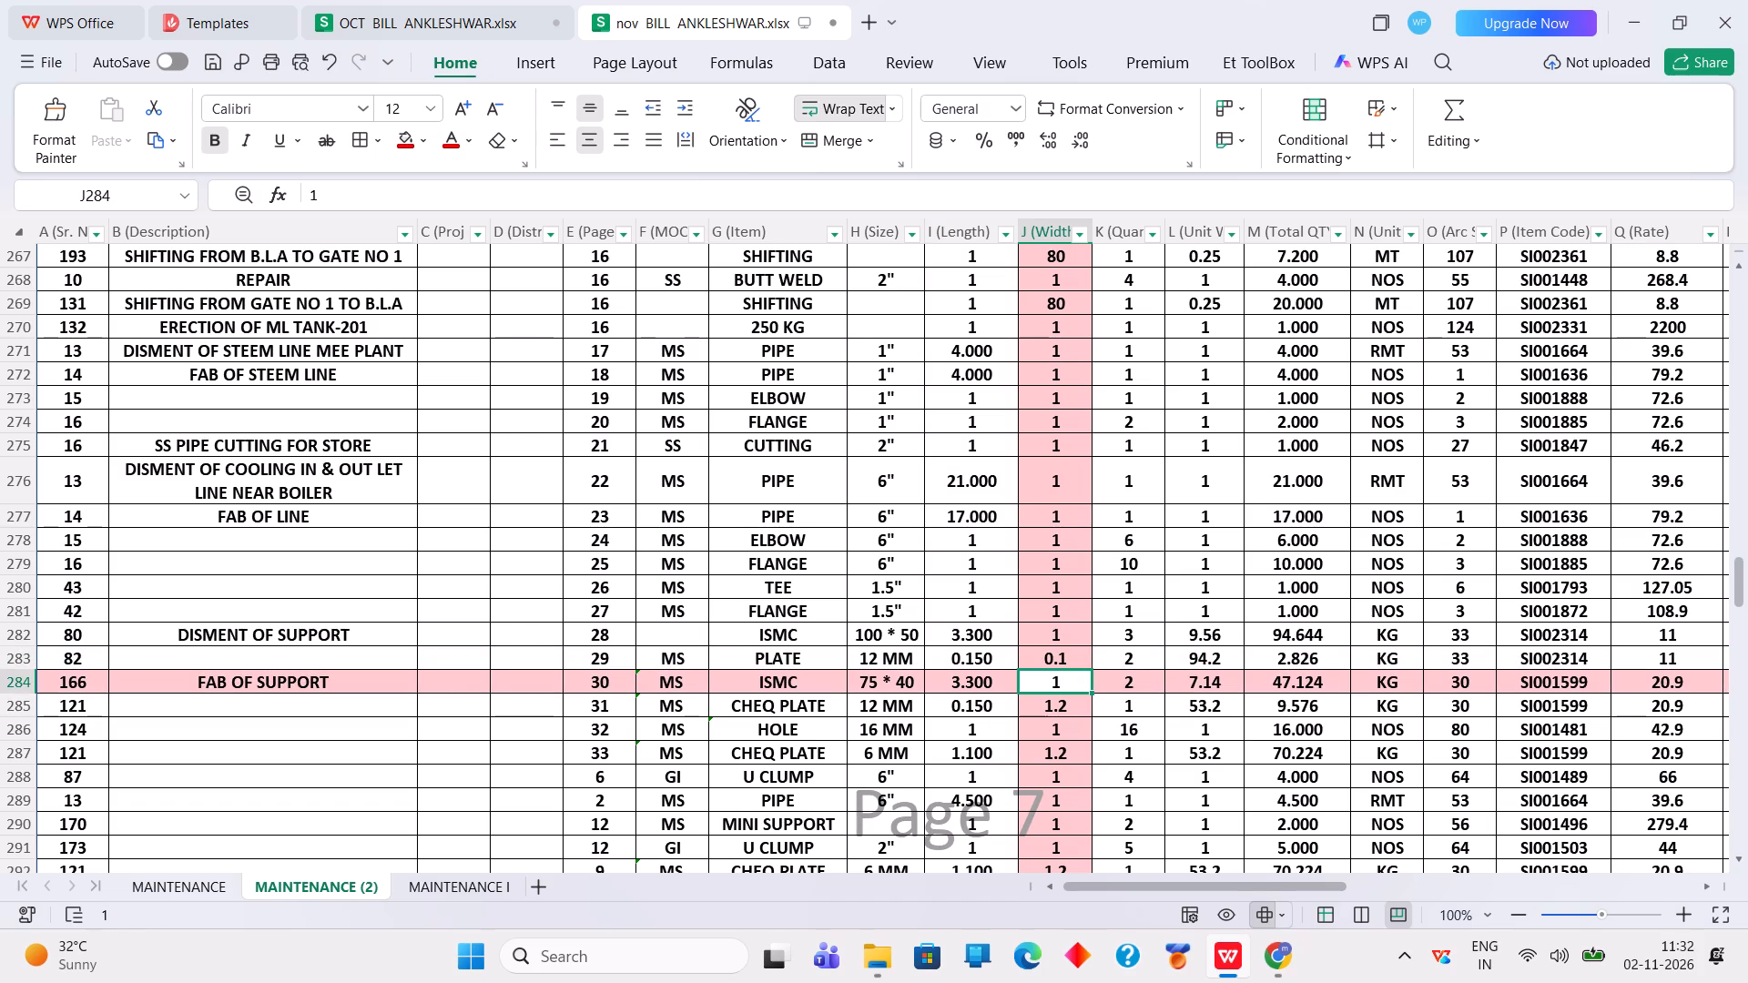
pyautogui.press('Return')
pyautogui.write('.1')
pyautogui.press('Return')
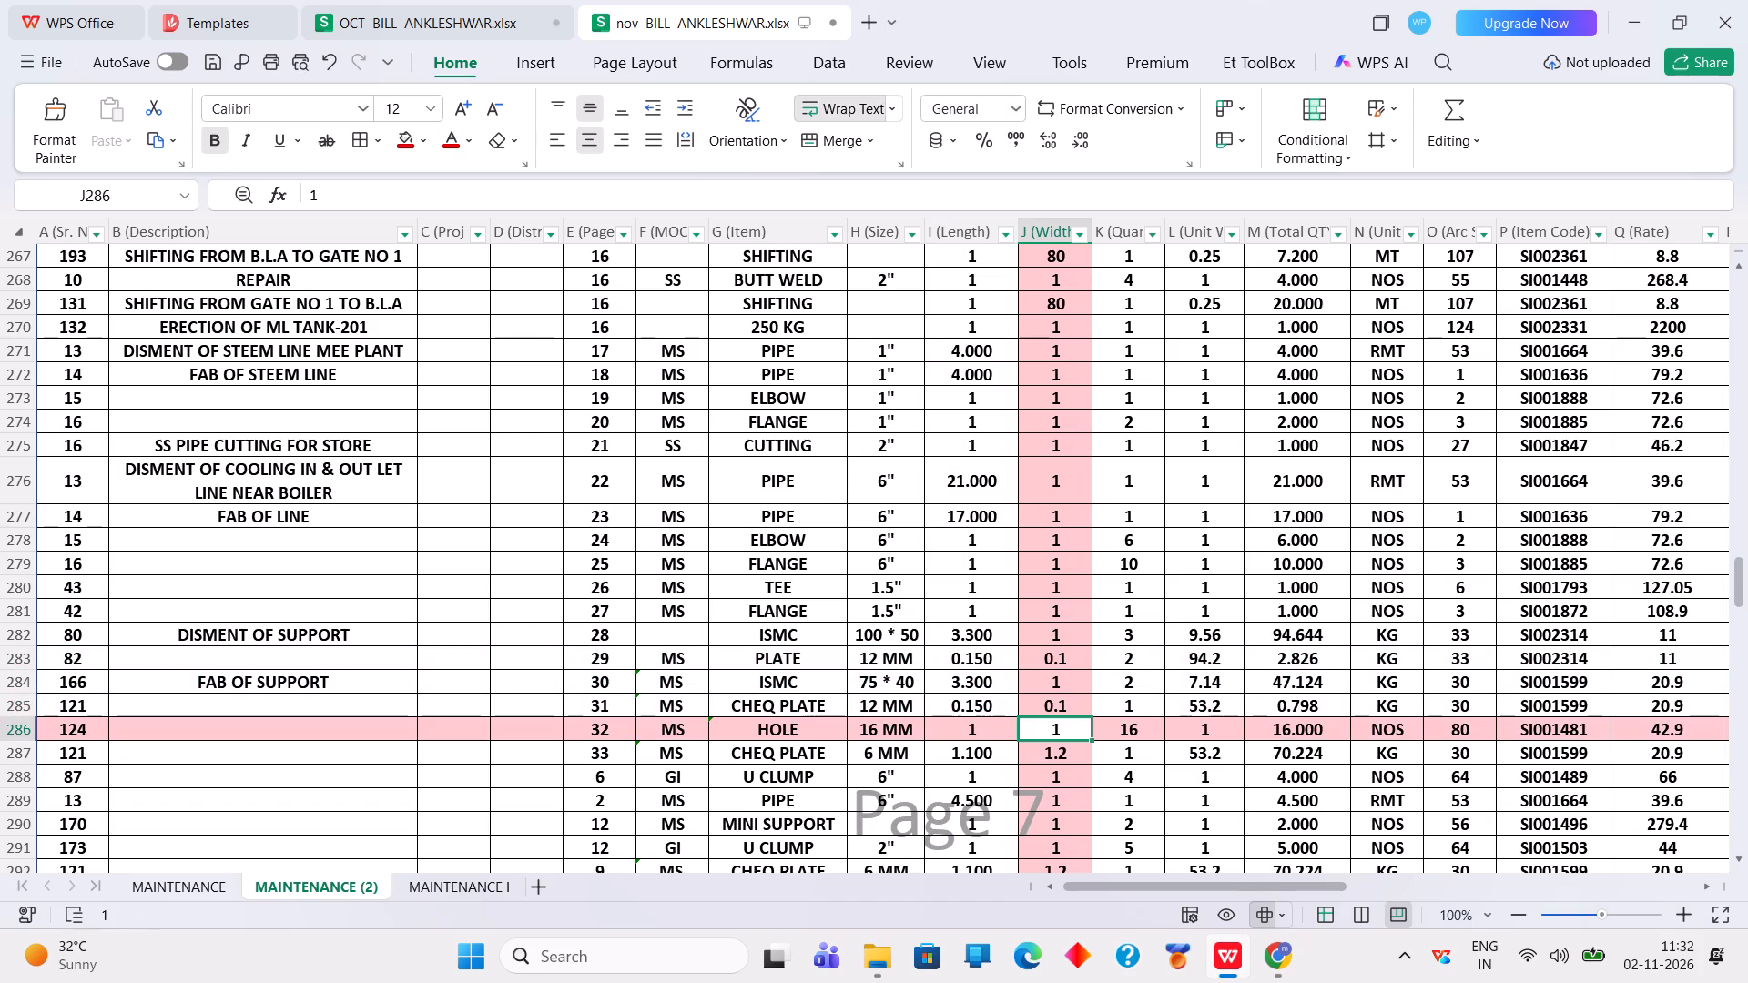
# Set the size of the fabricated support's ISMC in row 284 to 100 * 50.
pyautogui.click(894, 683)
pyautogui.write('100')
pyautogui.press('space')
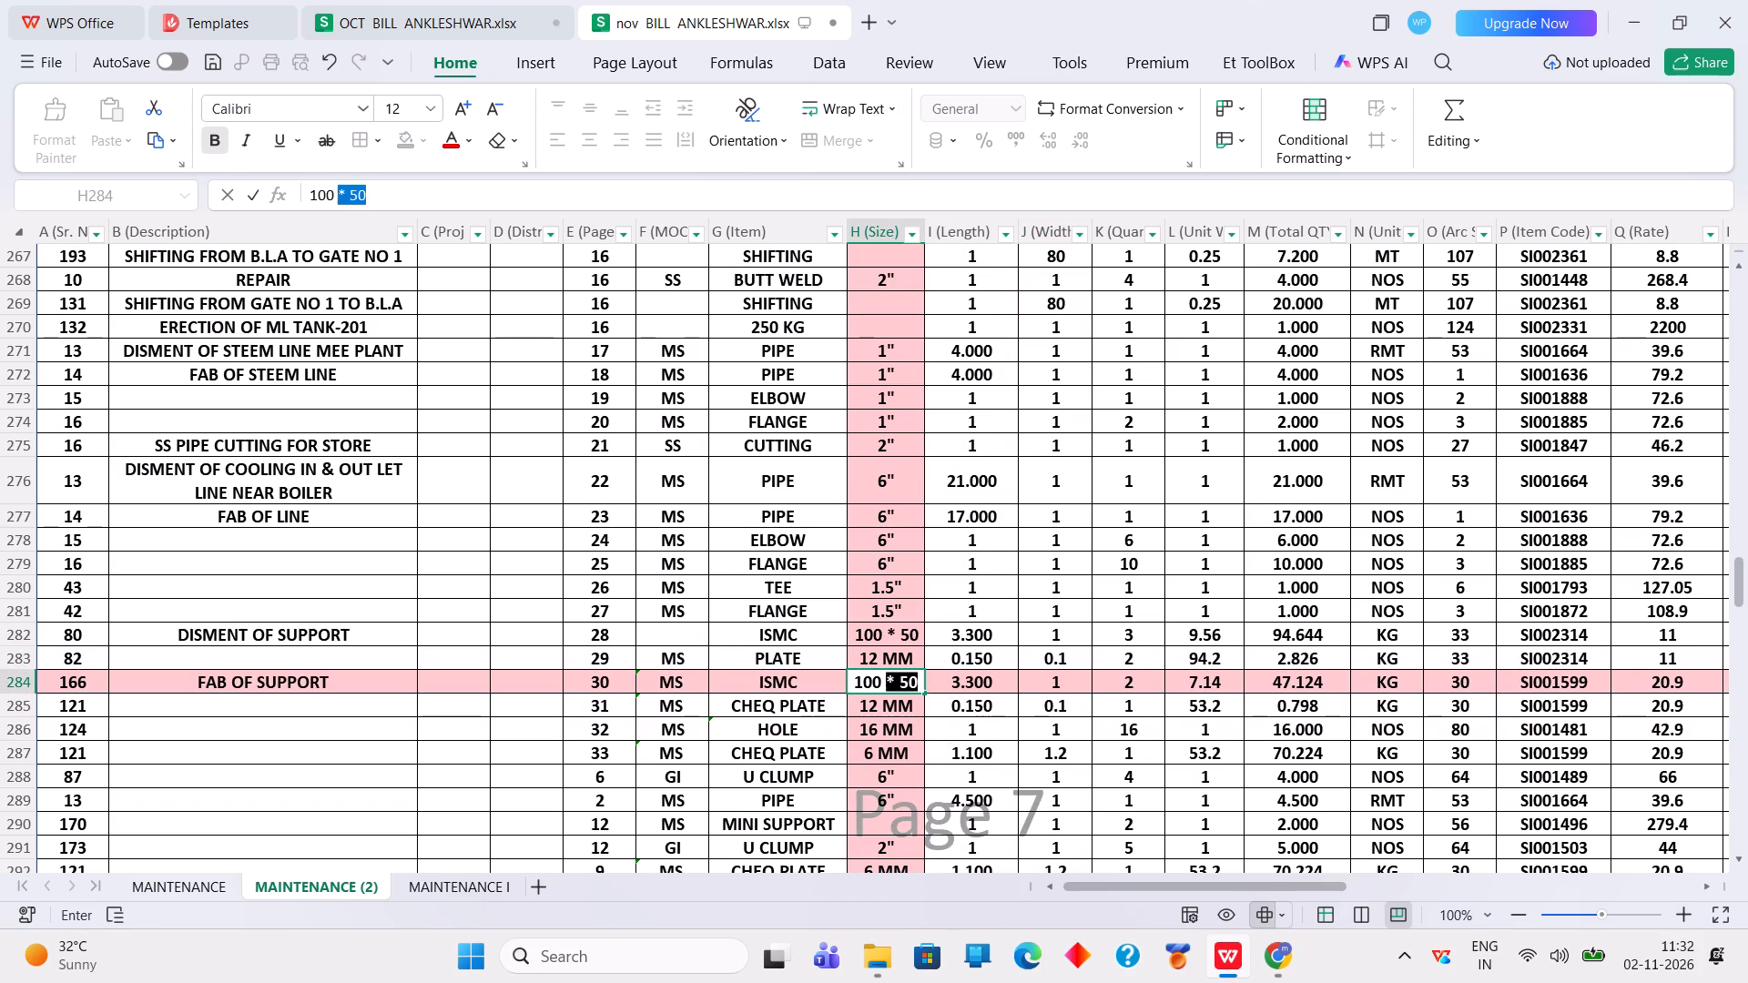
pyautogui.press('Return')
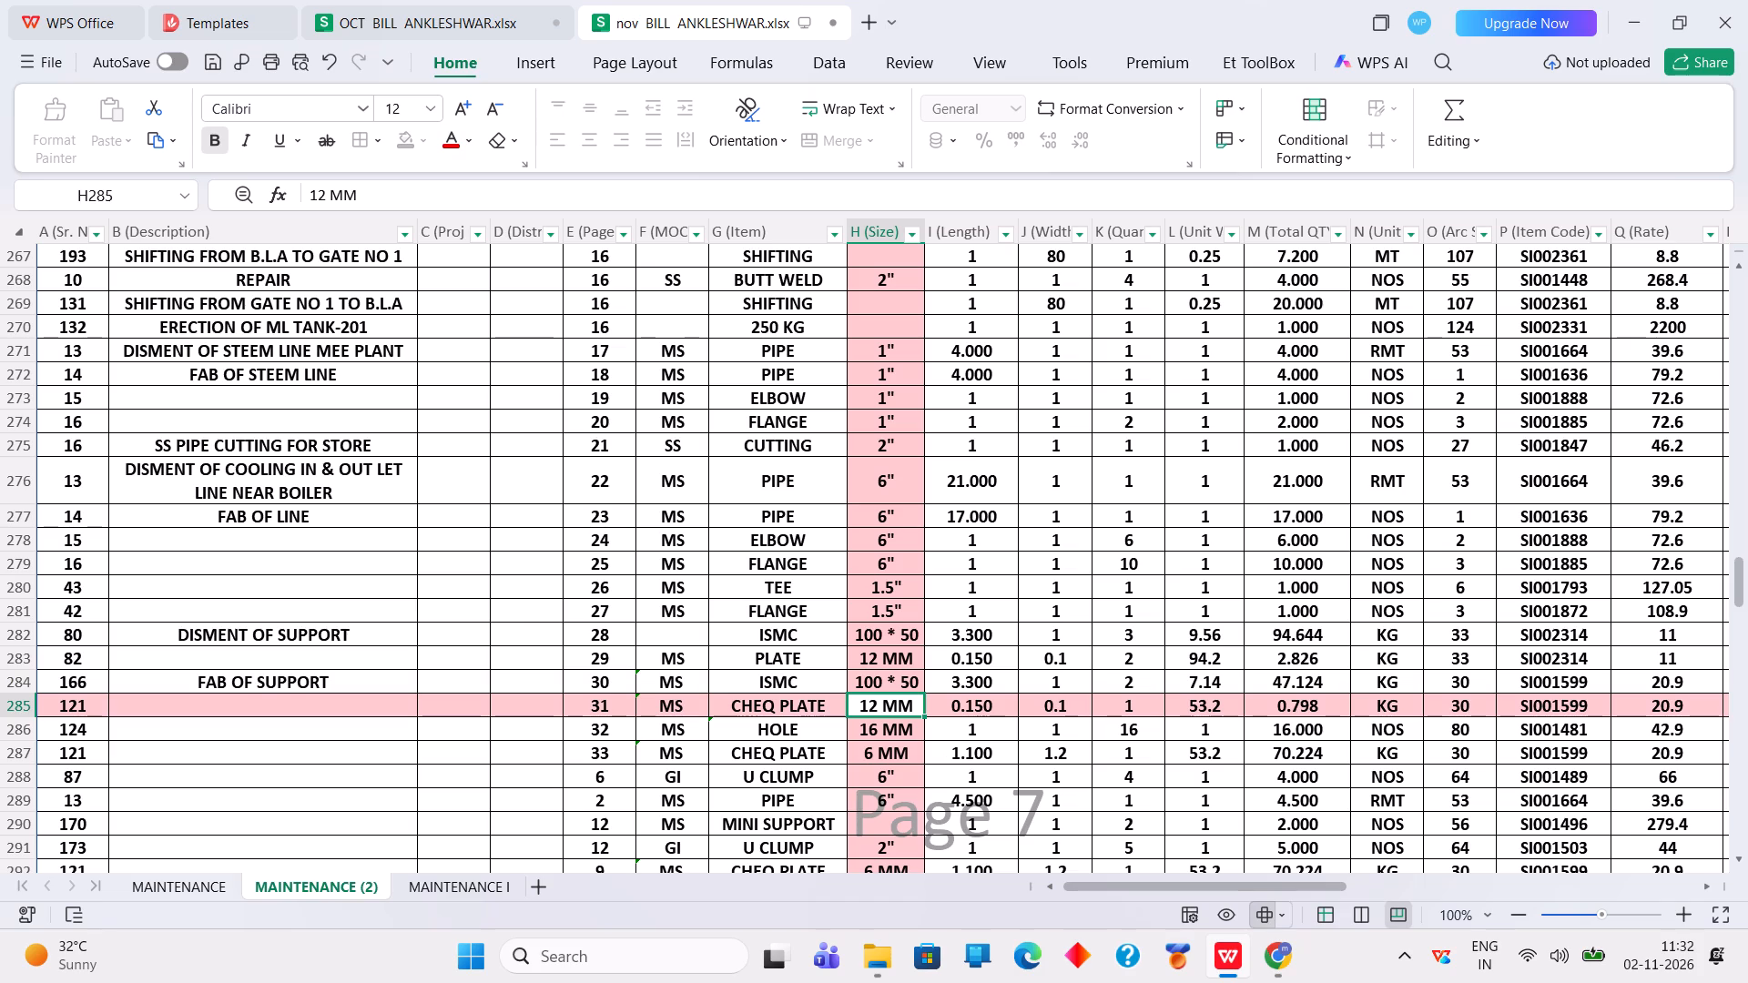
# Set the unit weights to 9.56 for the ISMC in row 284 and 94.2 for the plate in row 285.
pyautogui.click(1212, 681)
pyautogui.write('9.56')
pyautogui.press('Return')
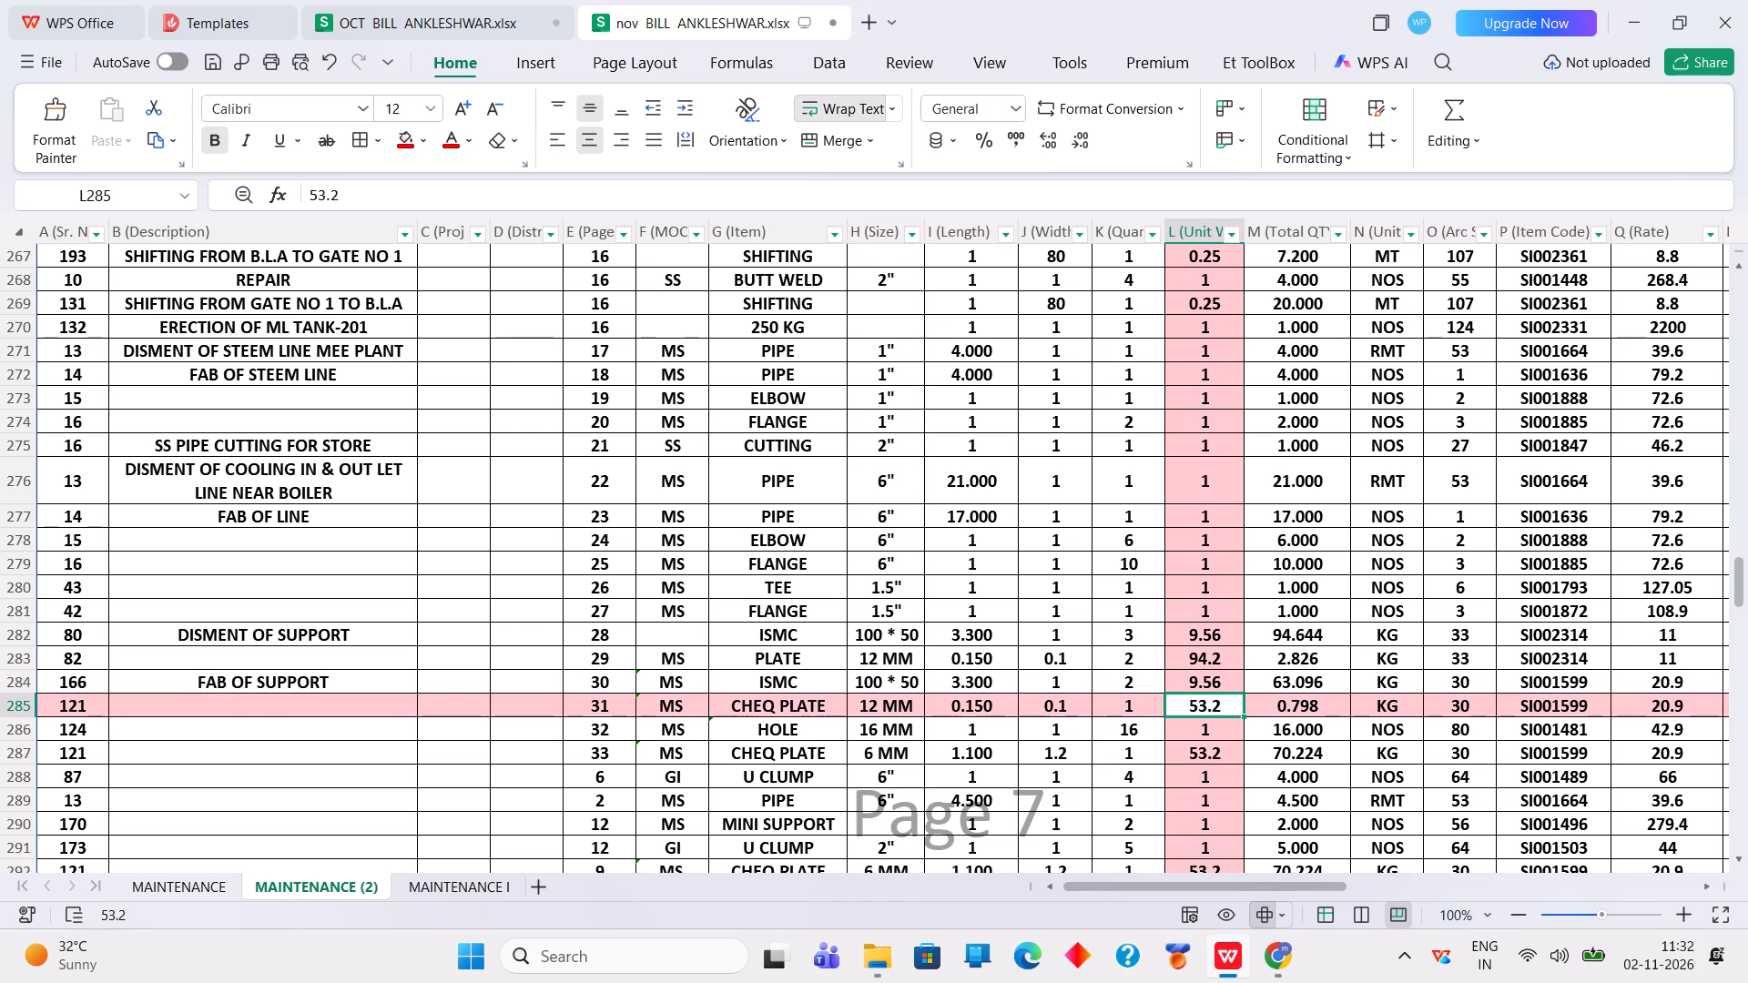
pyautogui.write('94.2')
pyautogui.press('Return')
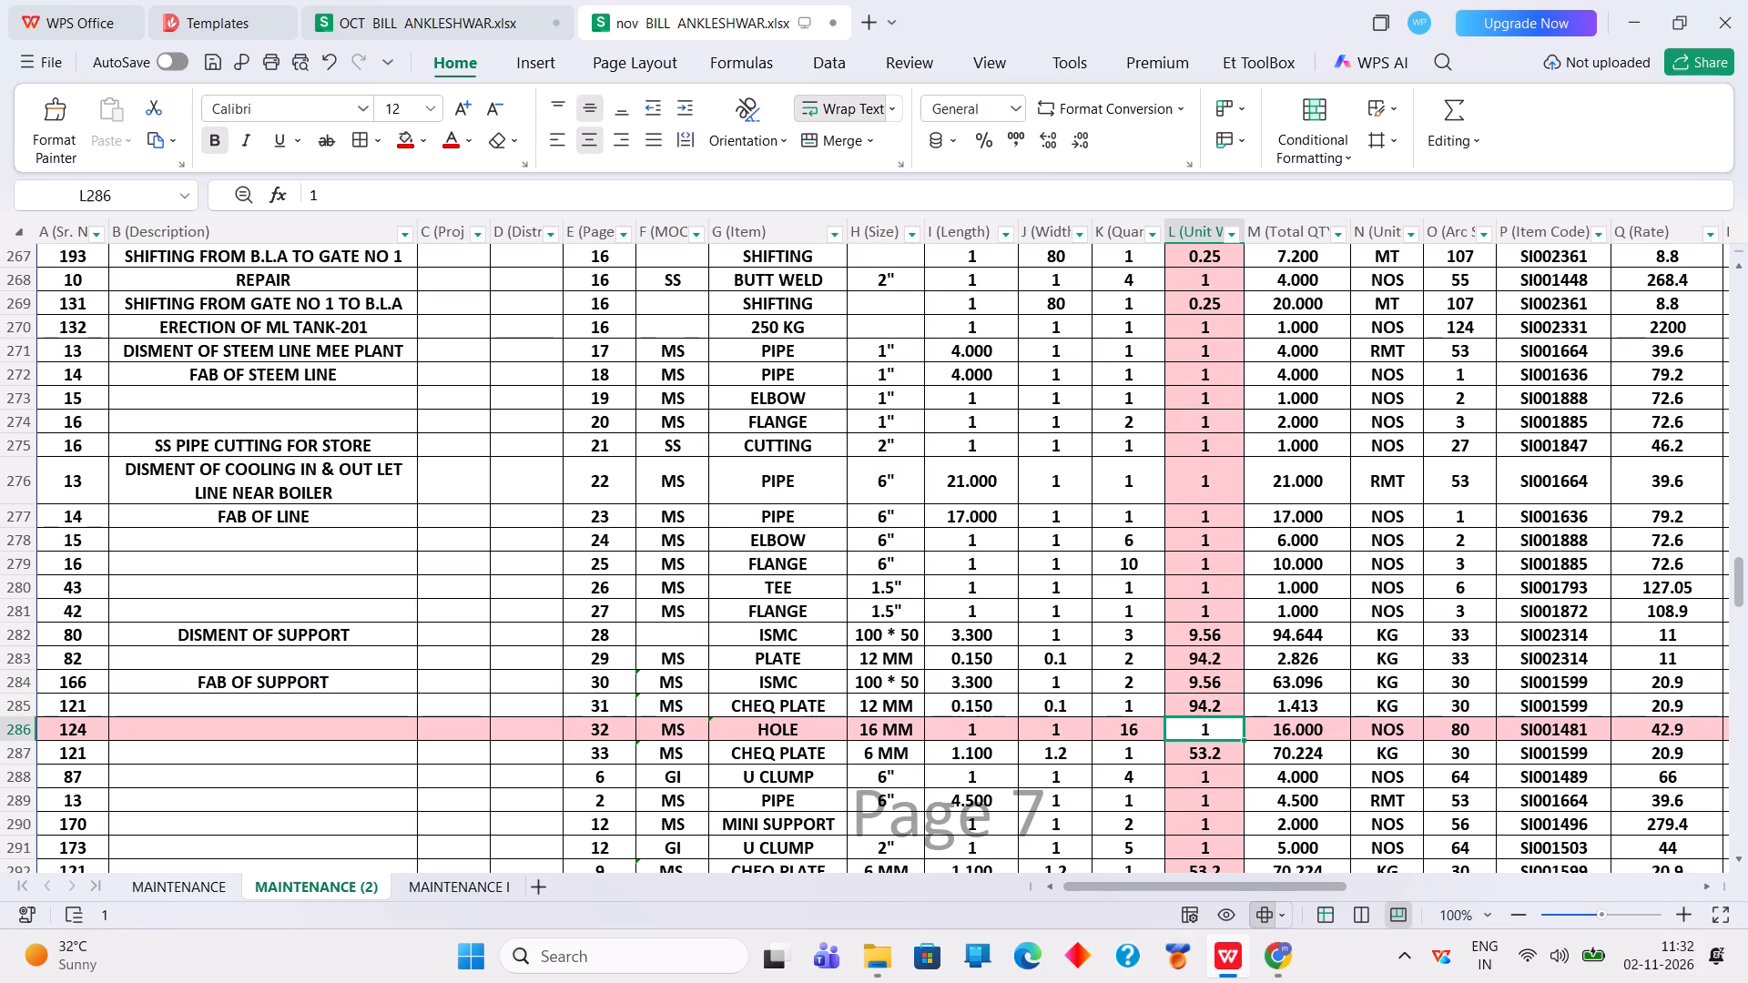
# Replace the item names with PLATE in row 285 and PATTI in row 287.
pyautogui.click(766, 701)
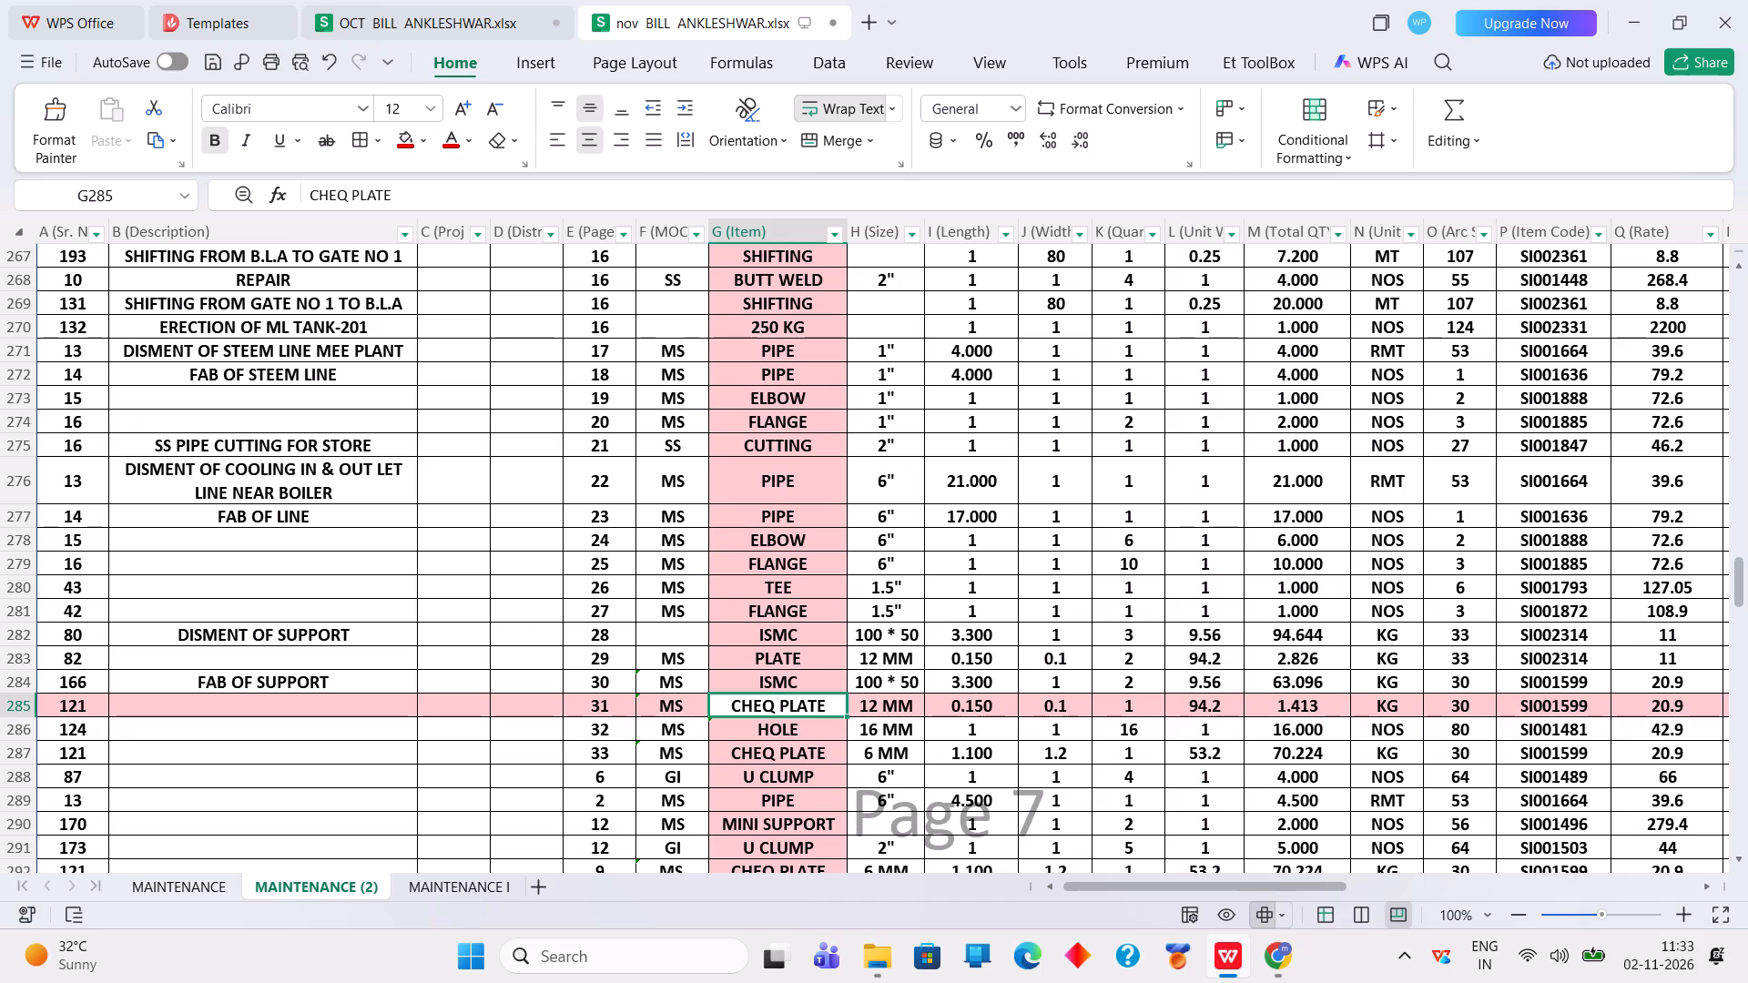
pyautogui.press('p')
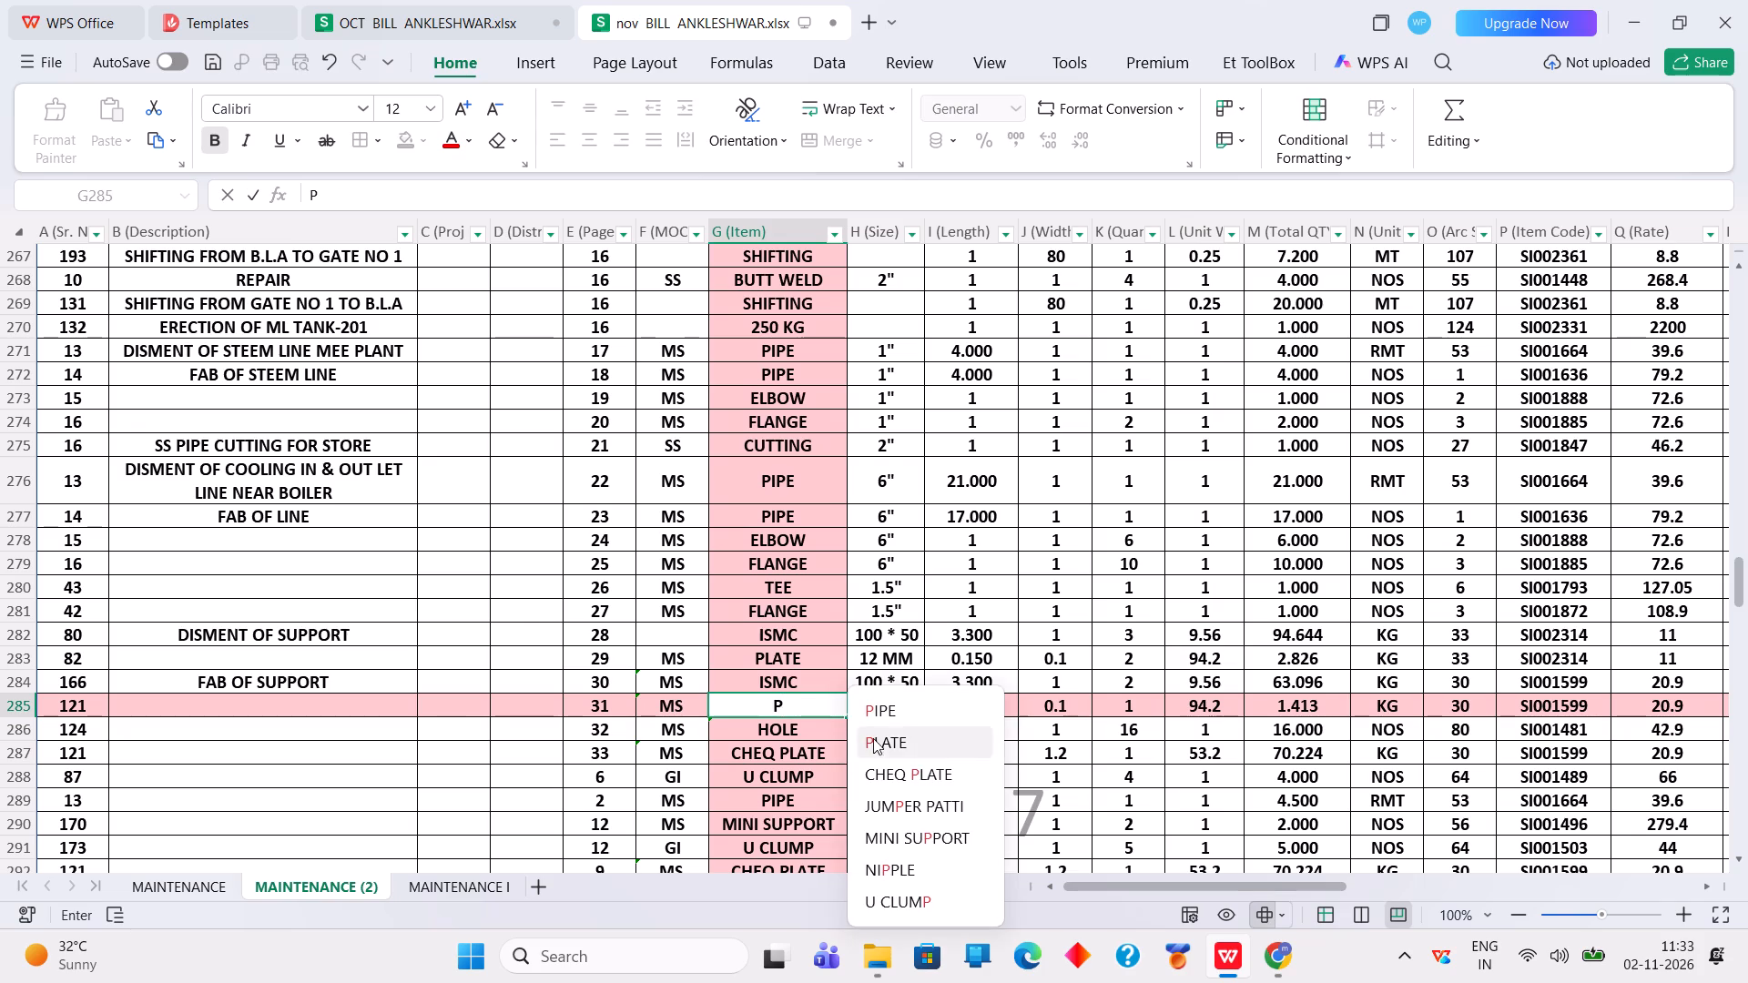
pyautogui.click(889, 740)
pyautogui.click(813, 762)
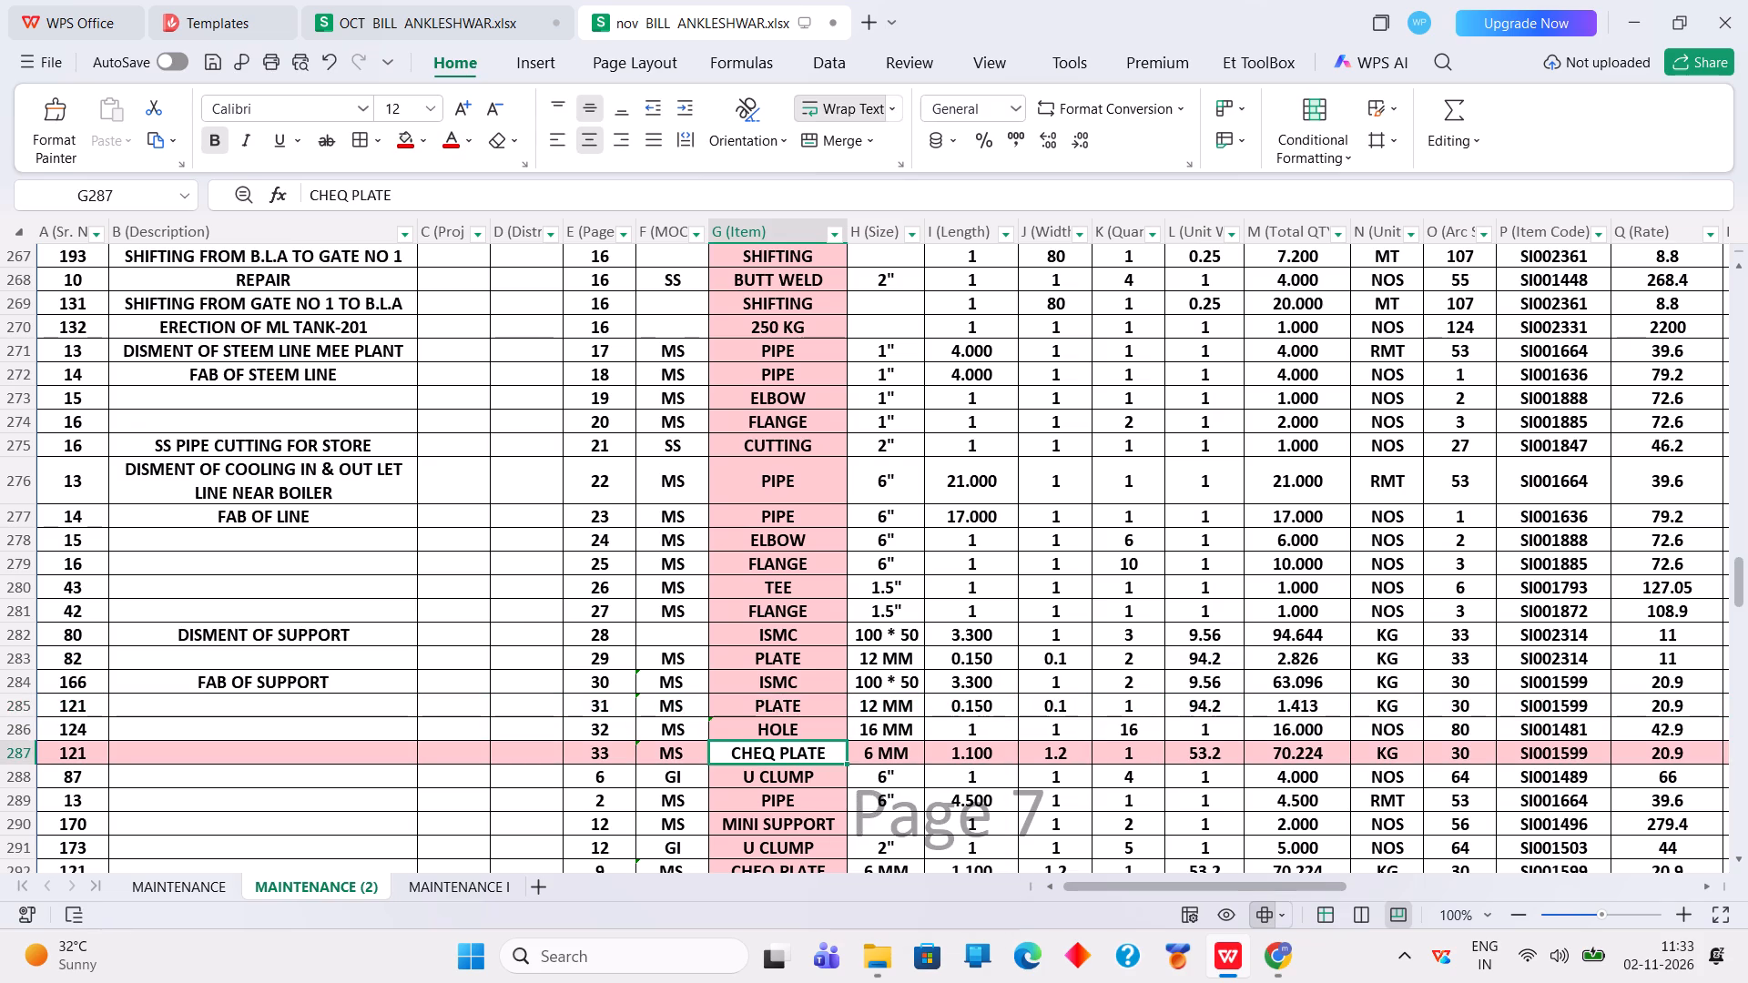
pyautogui.press('p')
pyautogui.press('a')
pyautogui.write('TT')
pyautogui.press('i')
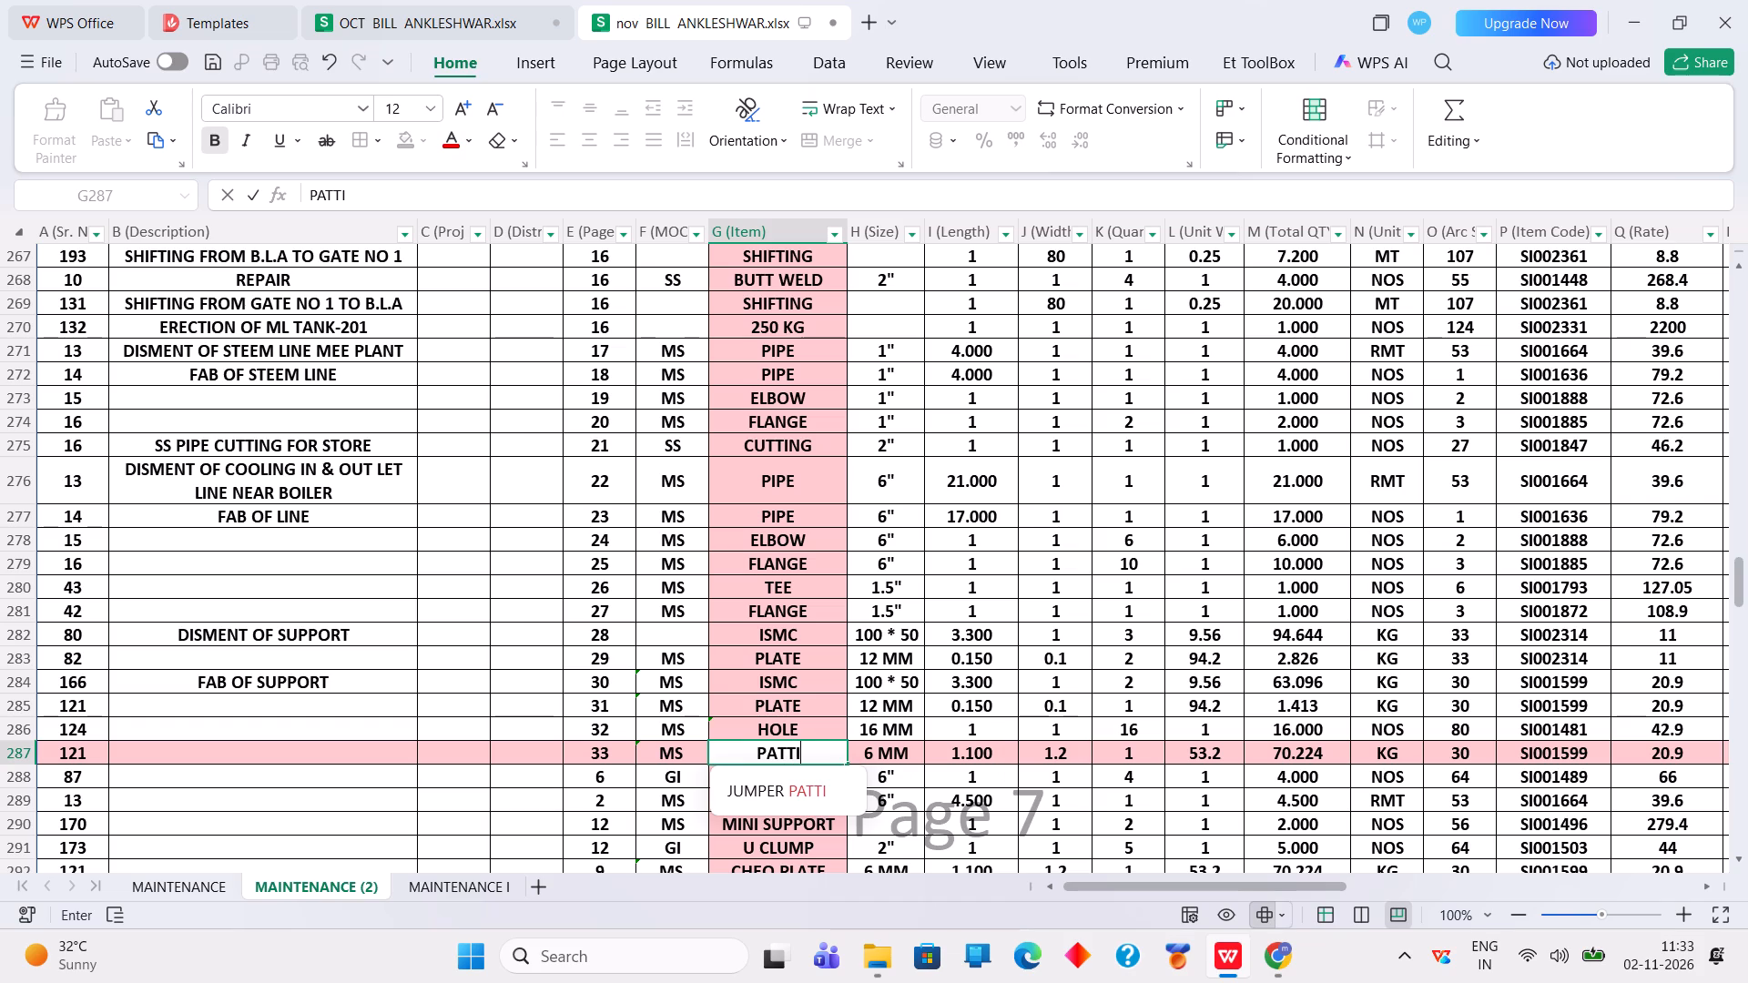
pyautogui.click(902, 757)
# Set the unit weight of the PATTI item in row 287 to 47.1.
pyautogui.click(1210, 749)
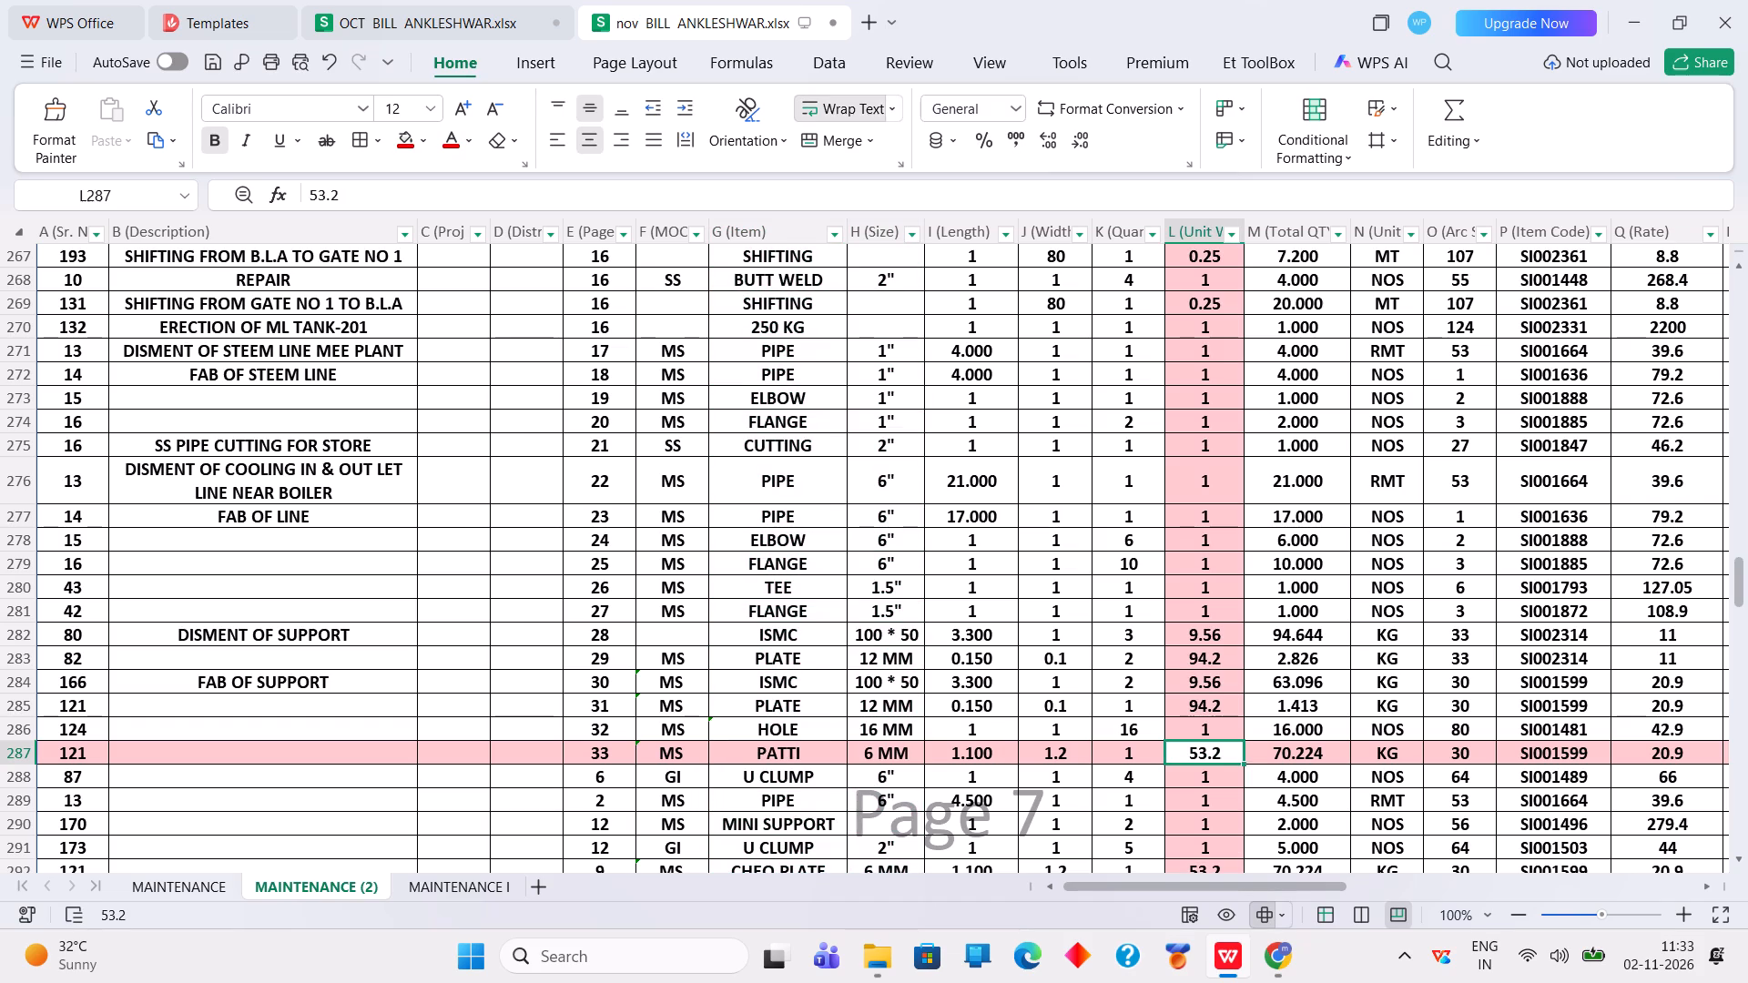
pyautogui.write('47.1')
pyautogui.press('Return')
# Fill page number 17 from row 271 down to row 287 as the same value in every row.
pyautogui.click(621, 350)
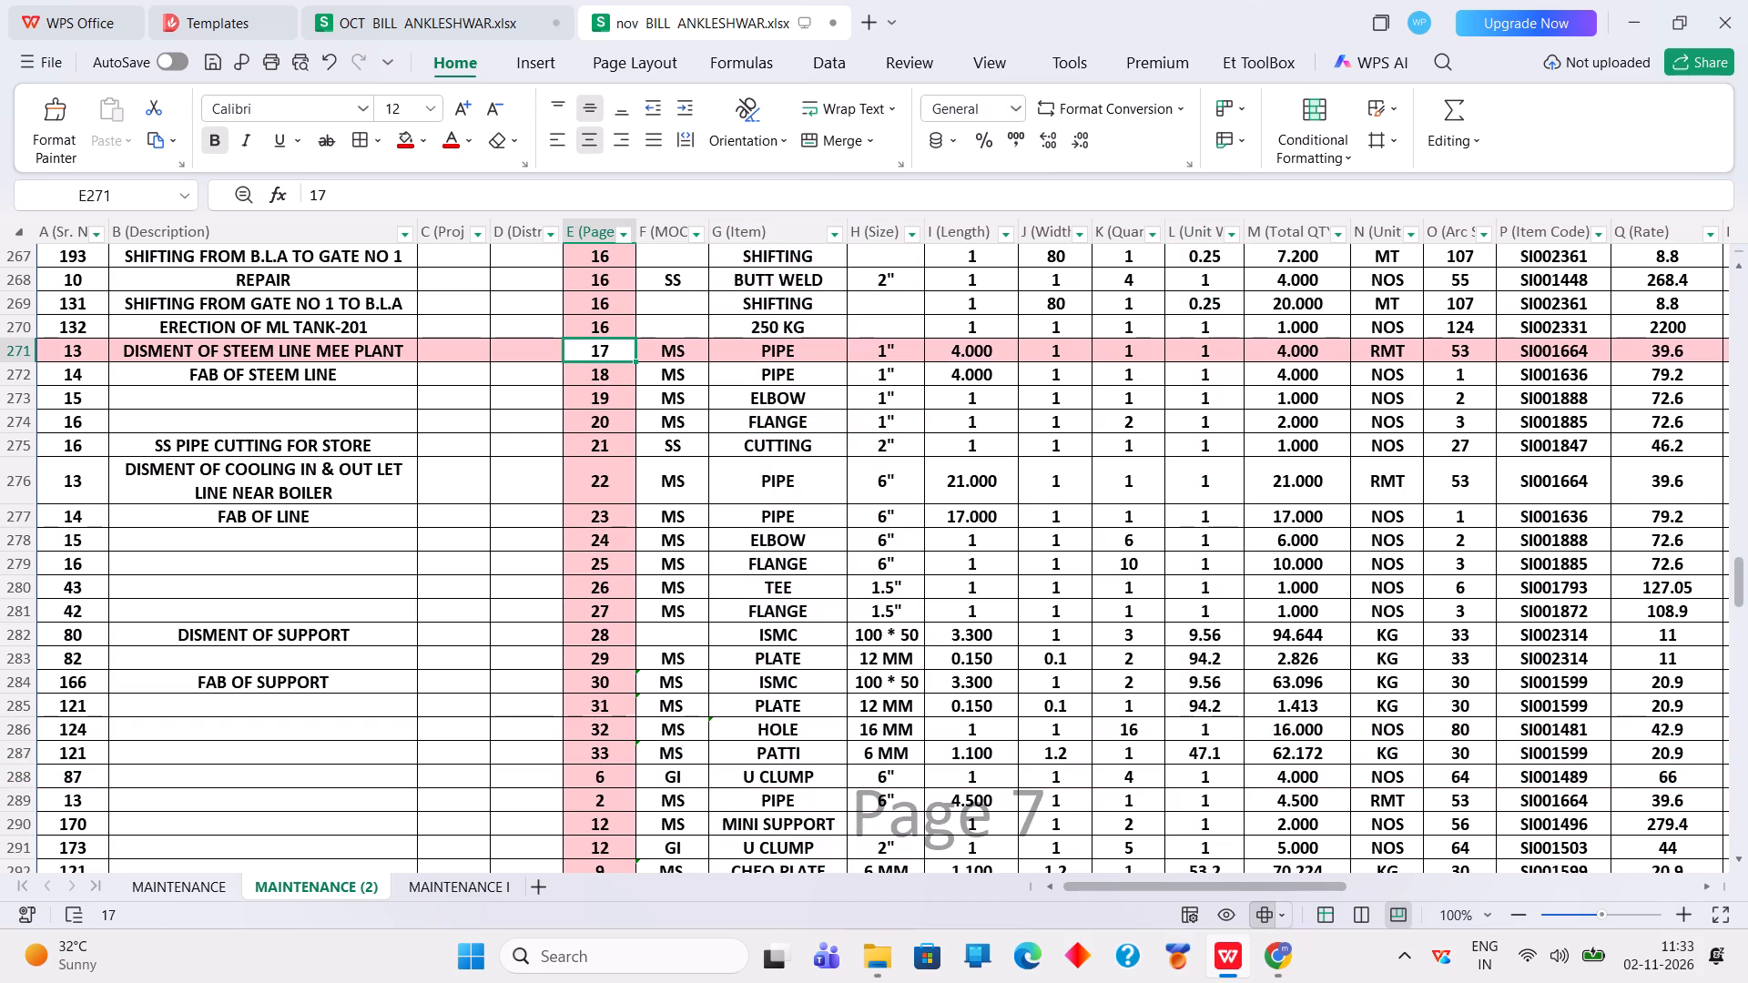
pyautogui.moveTo(637, 365); pyautogui.dragTo(632, 756)
pyautogui.click(659, 771)
pyautogui.click(673, 777)
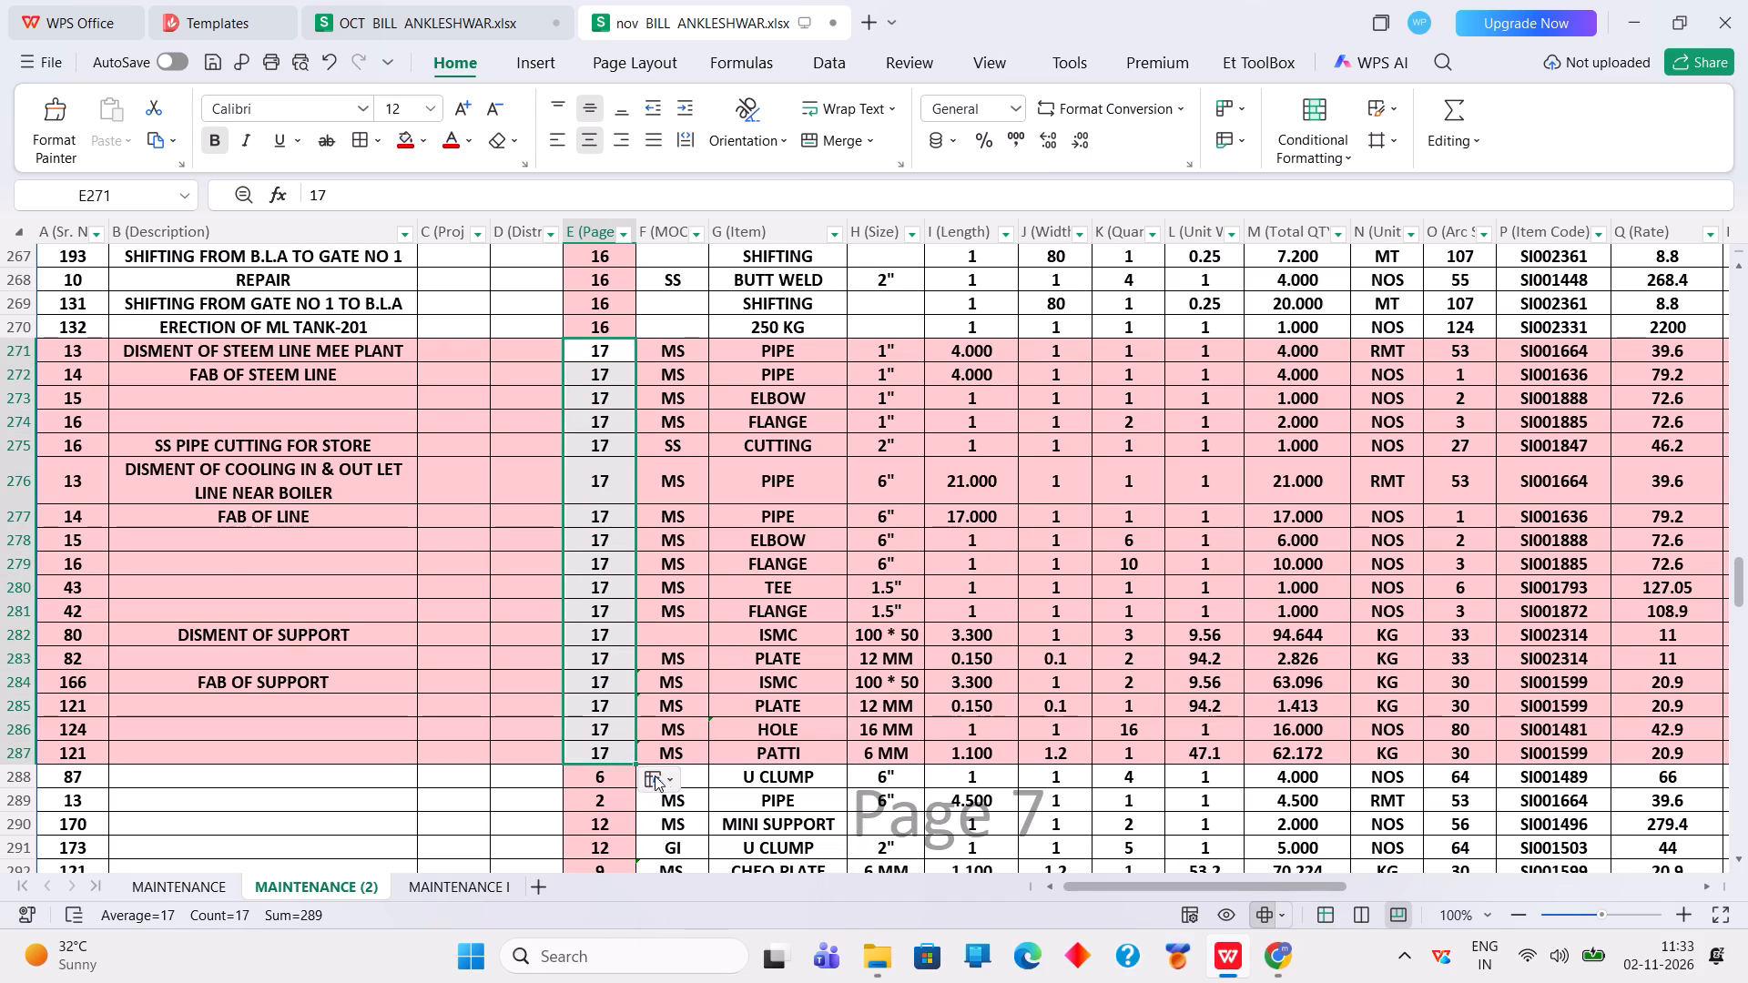
pyautogui.click(694, 753)
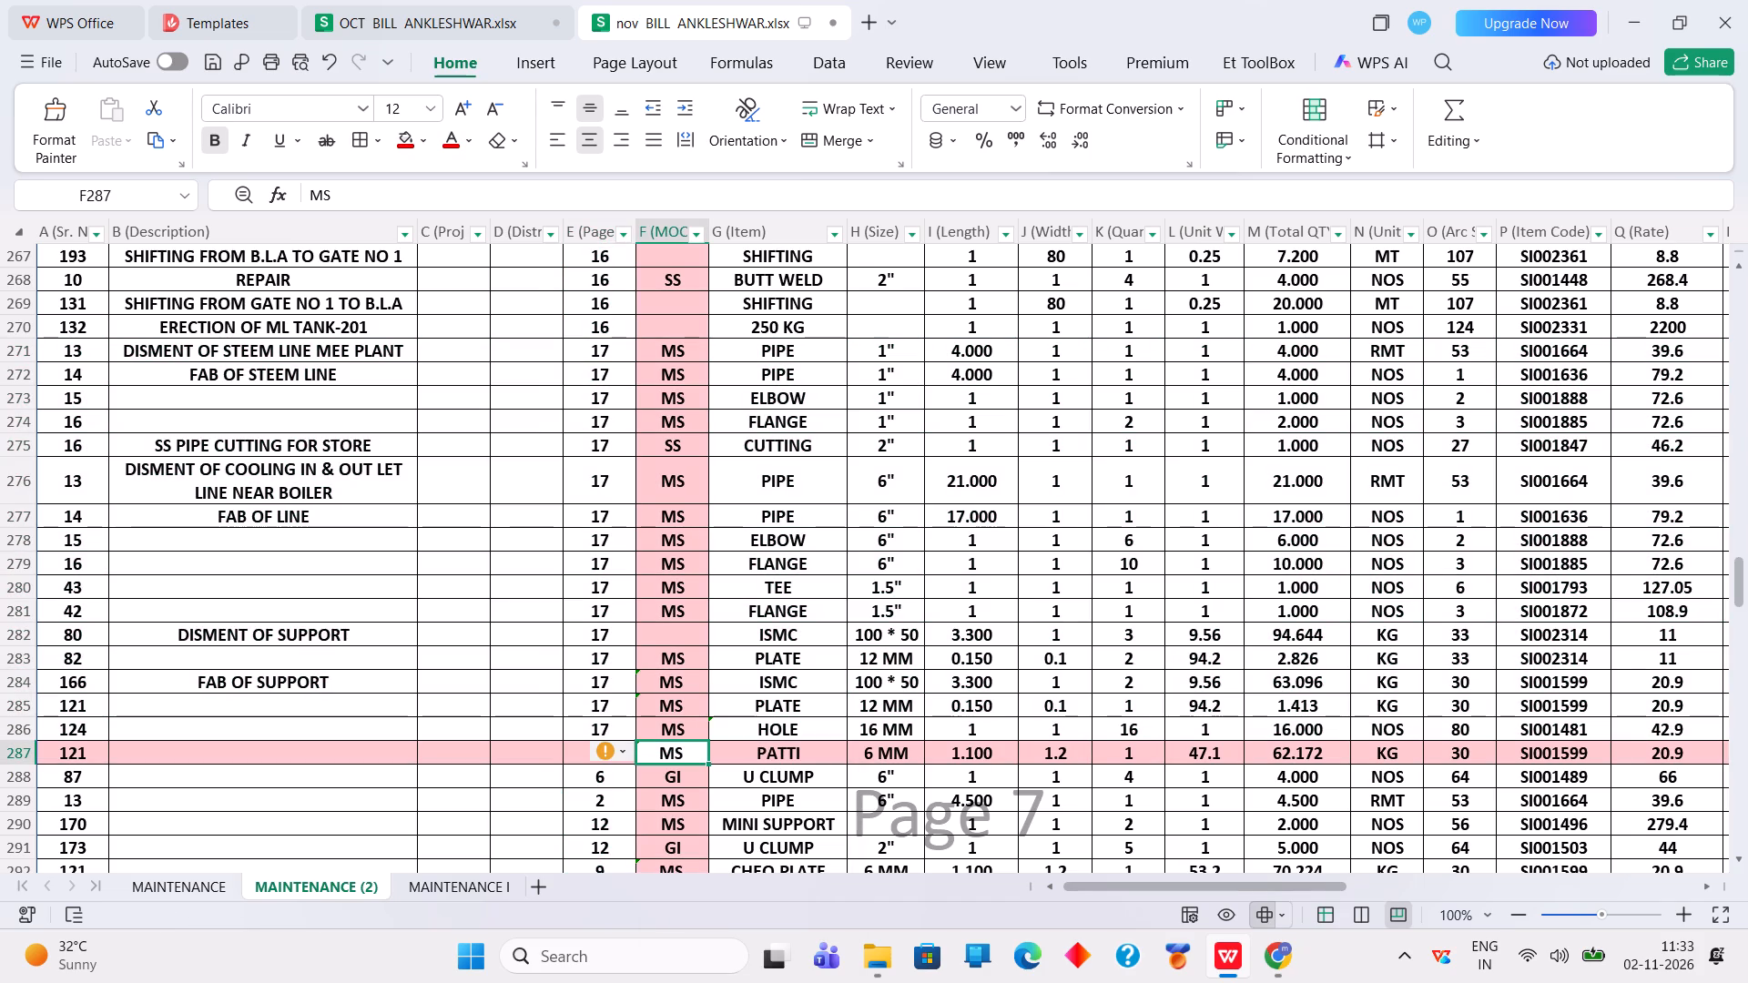
# Set the PATTI item in row 287 to length 0.025 and width 0.850.
pyautogui.click(977, 752)
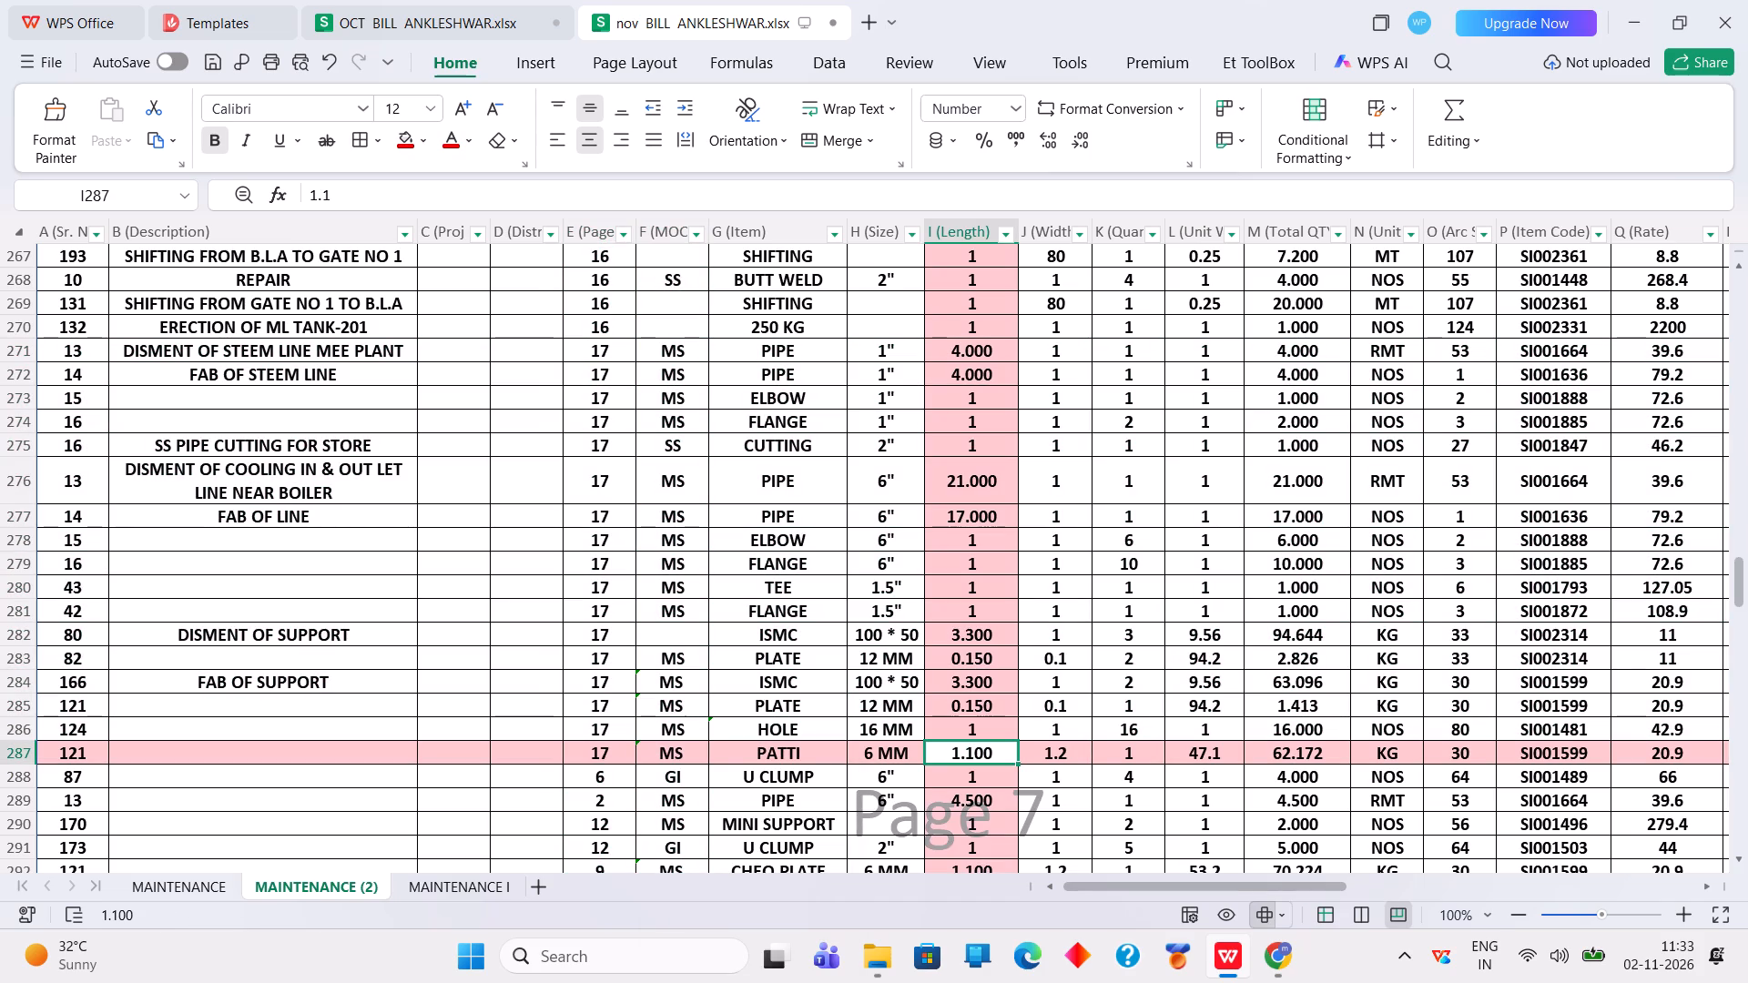
pyautogui.write('.025')
pyautogui.click(1032, 753)
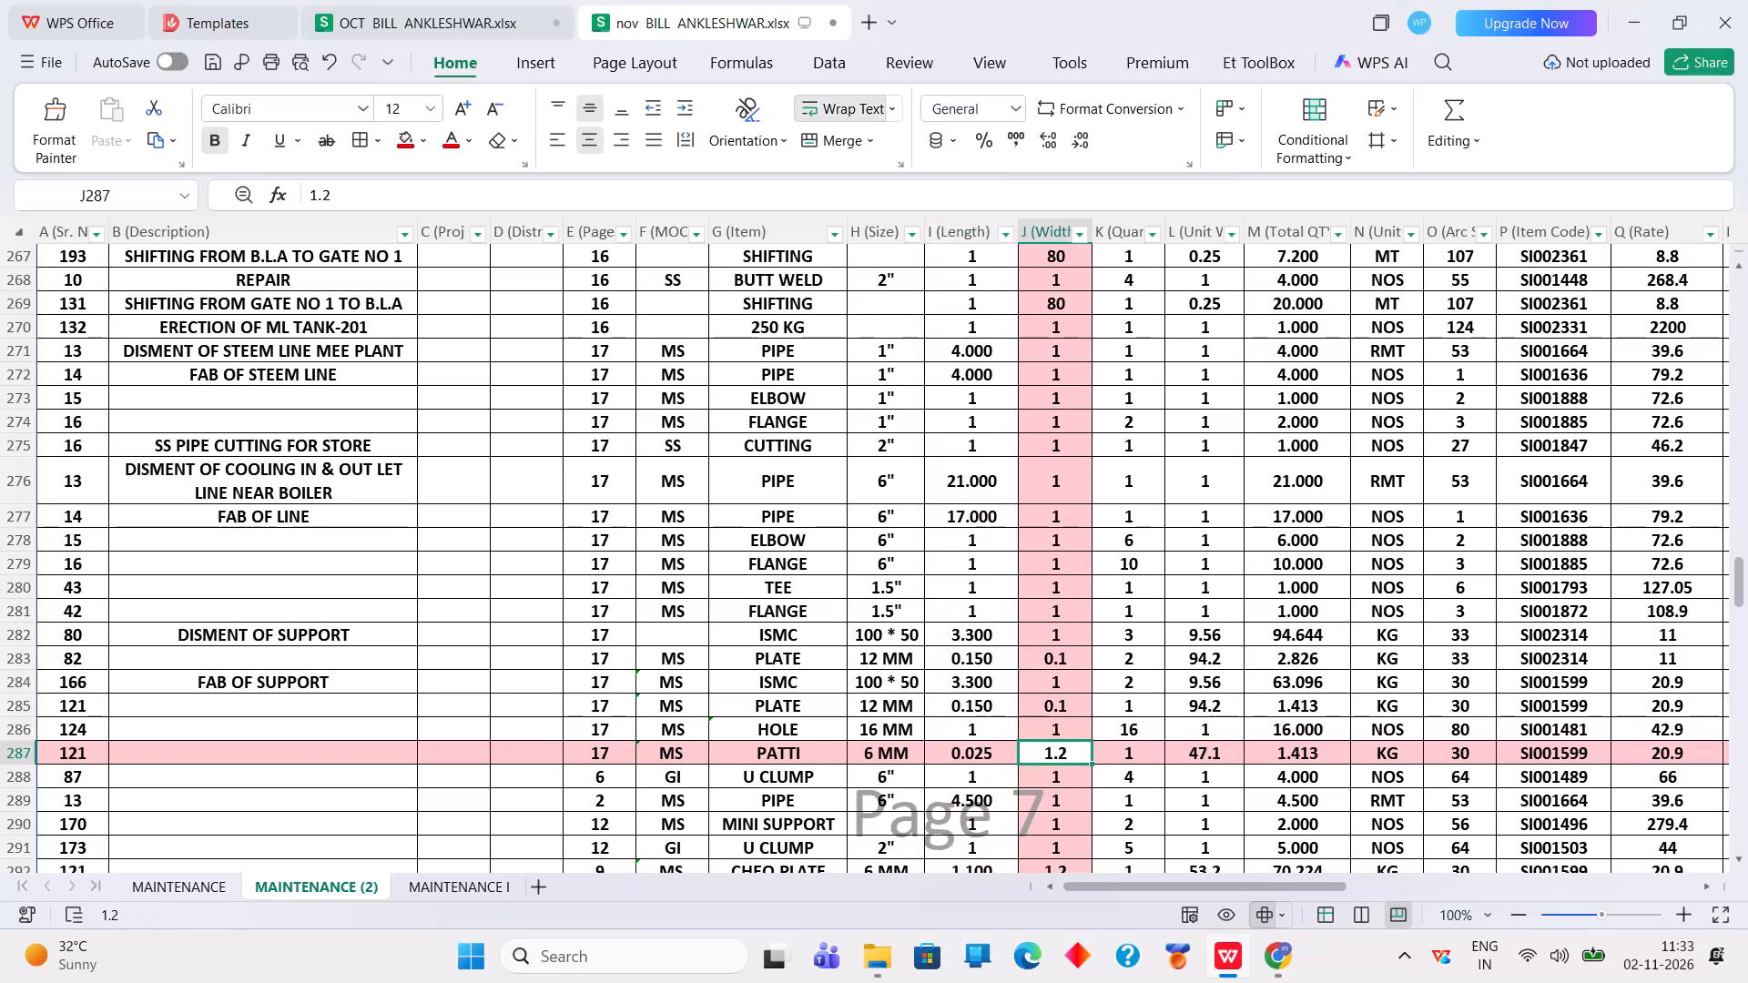
pyautogui.write('.850')
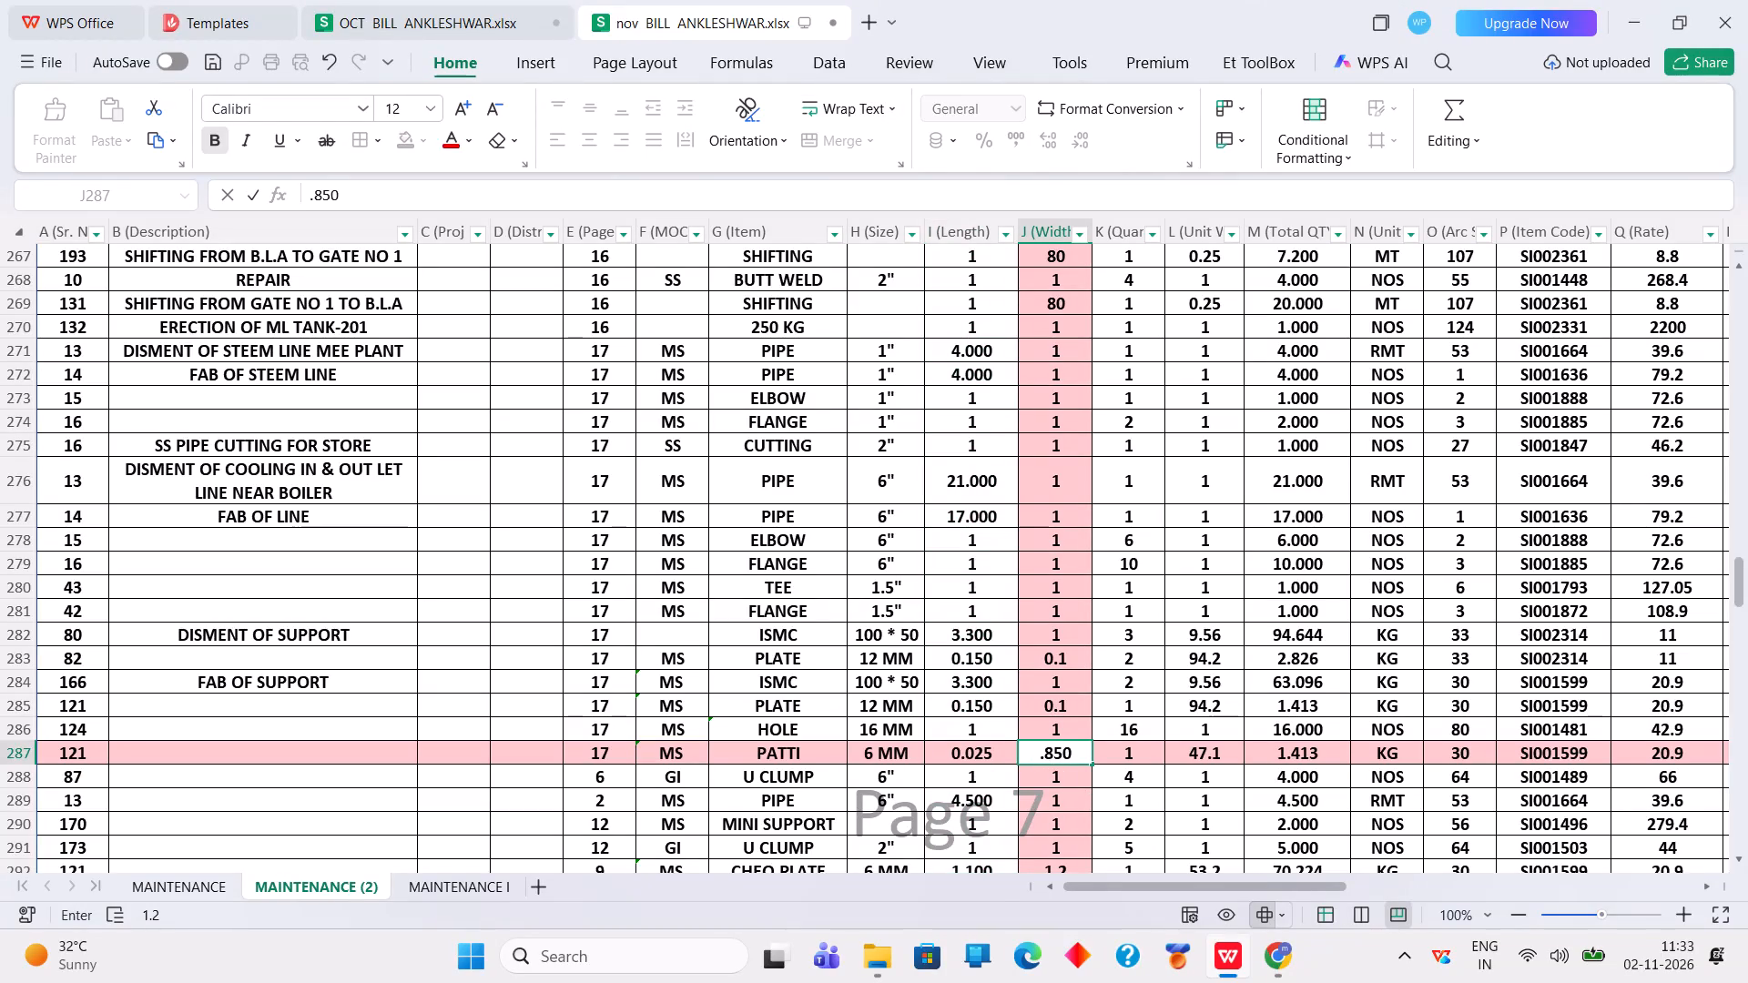
pyautogui.press('Return')
# Set the fabricated support's plate in row 285 to length 0.150 and width 0.200.
pyautogui.click(988, 697)
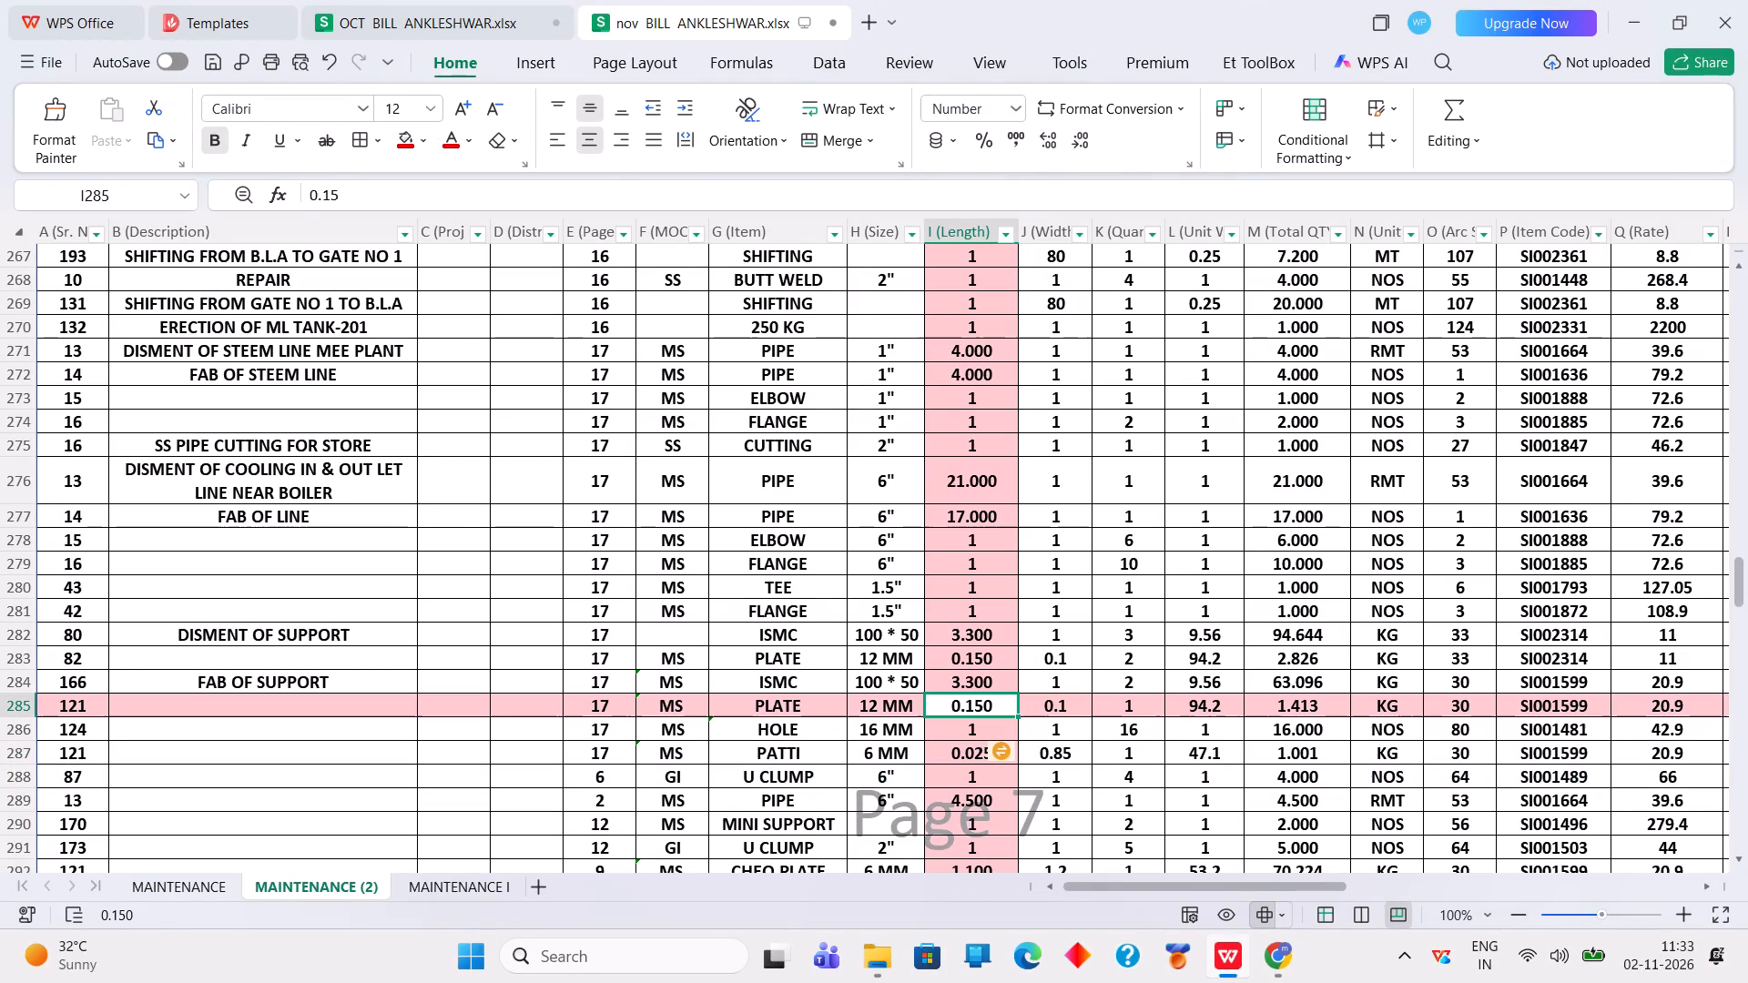
pyautogui.write('.150')
pyautogui.click(1068, 719)
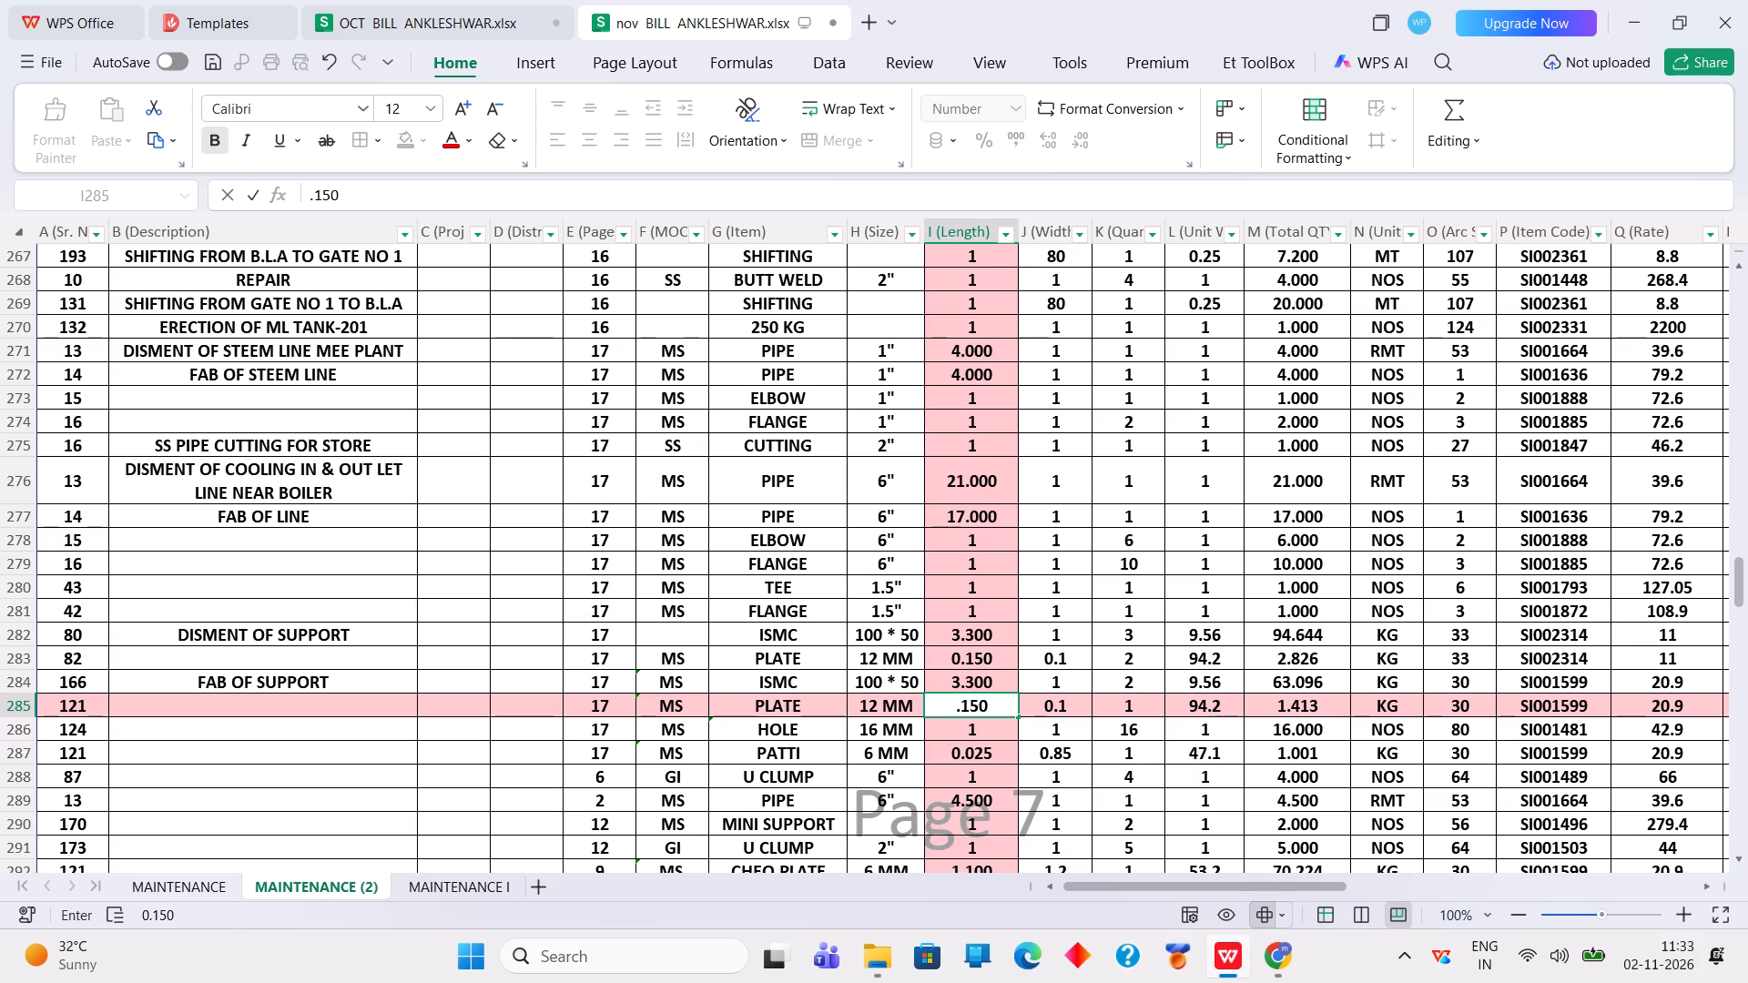
pyautogui.click(1067, 712)
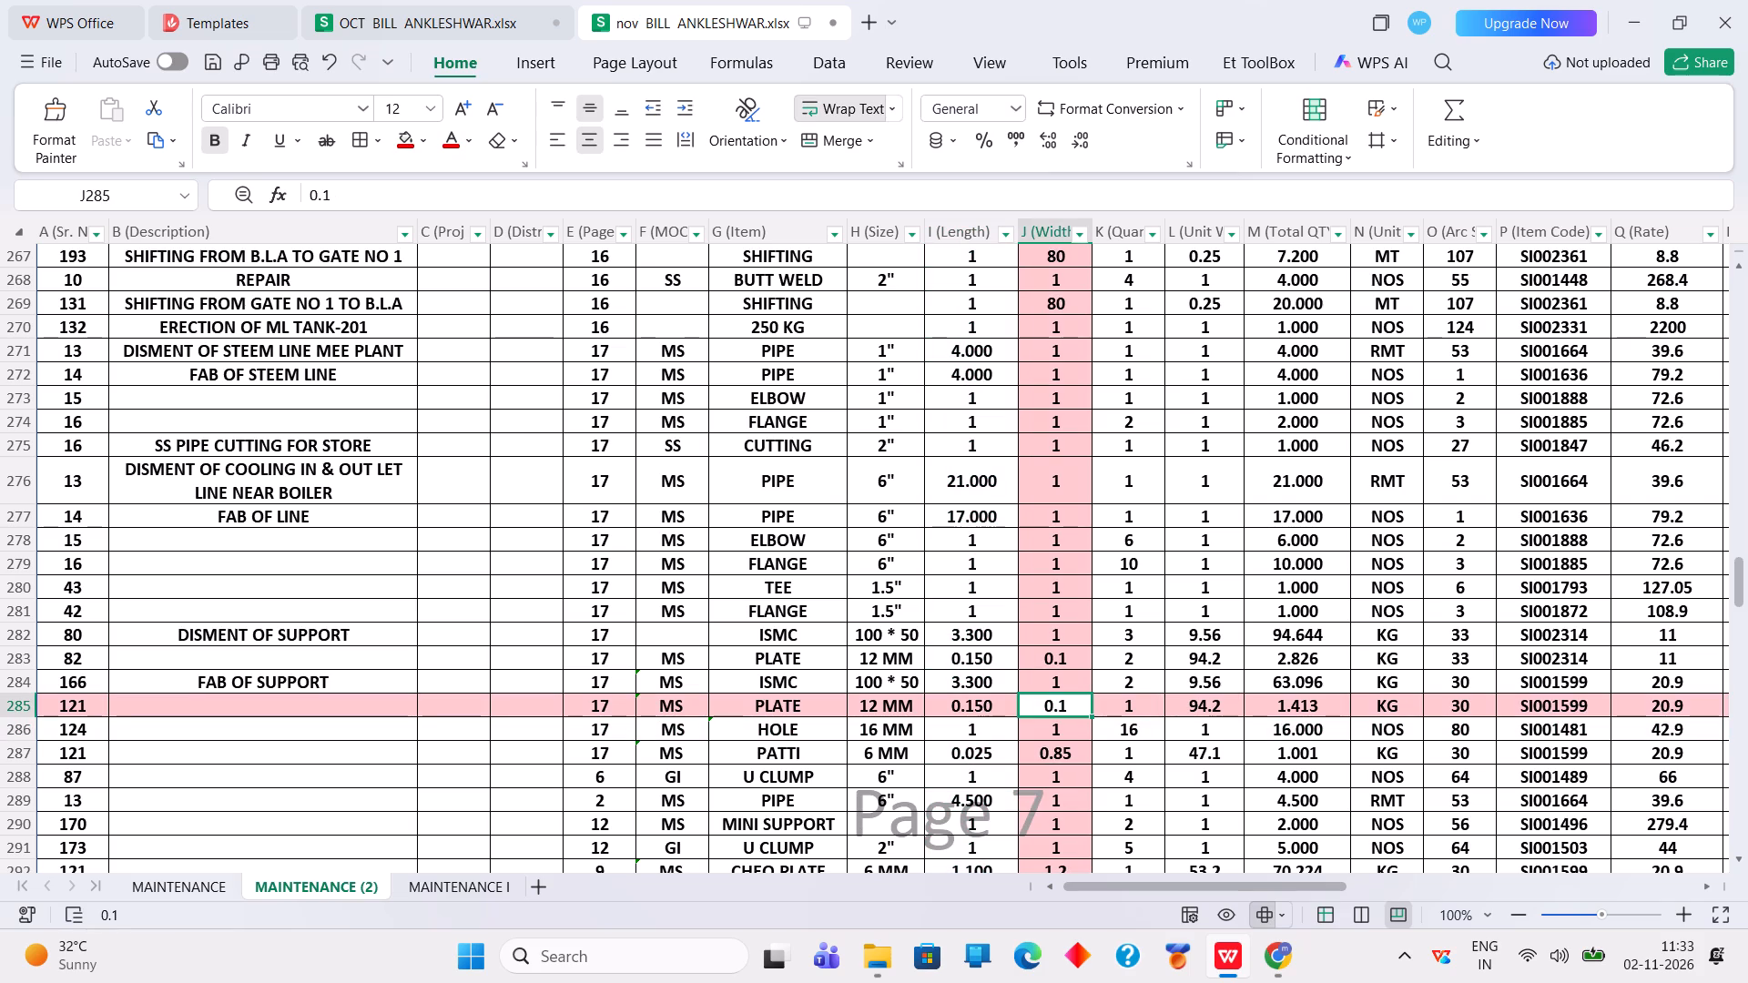
pyautogui.click(1072, 704)
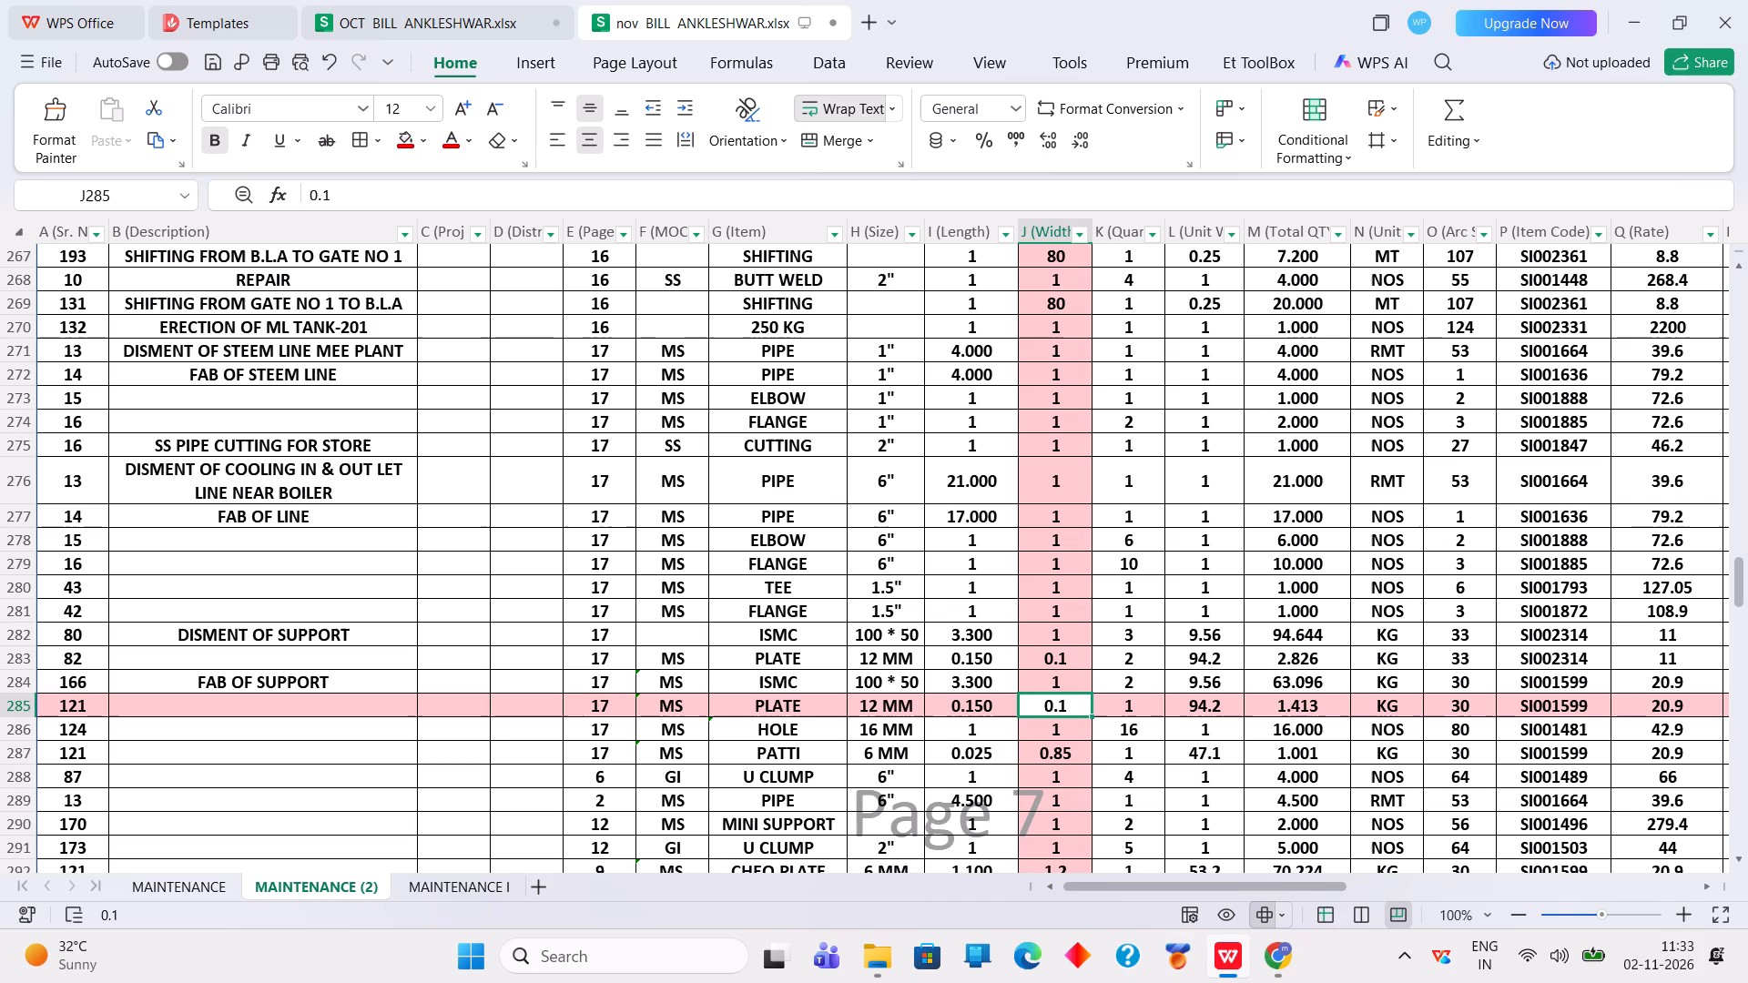
pyautogui.write('.200')
pyautogui.press('Return')
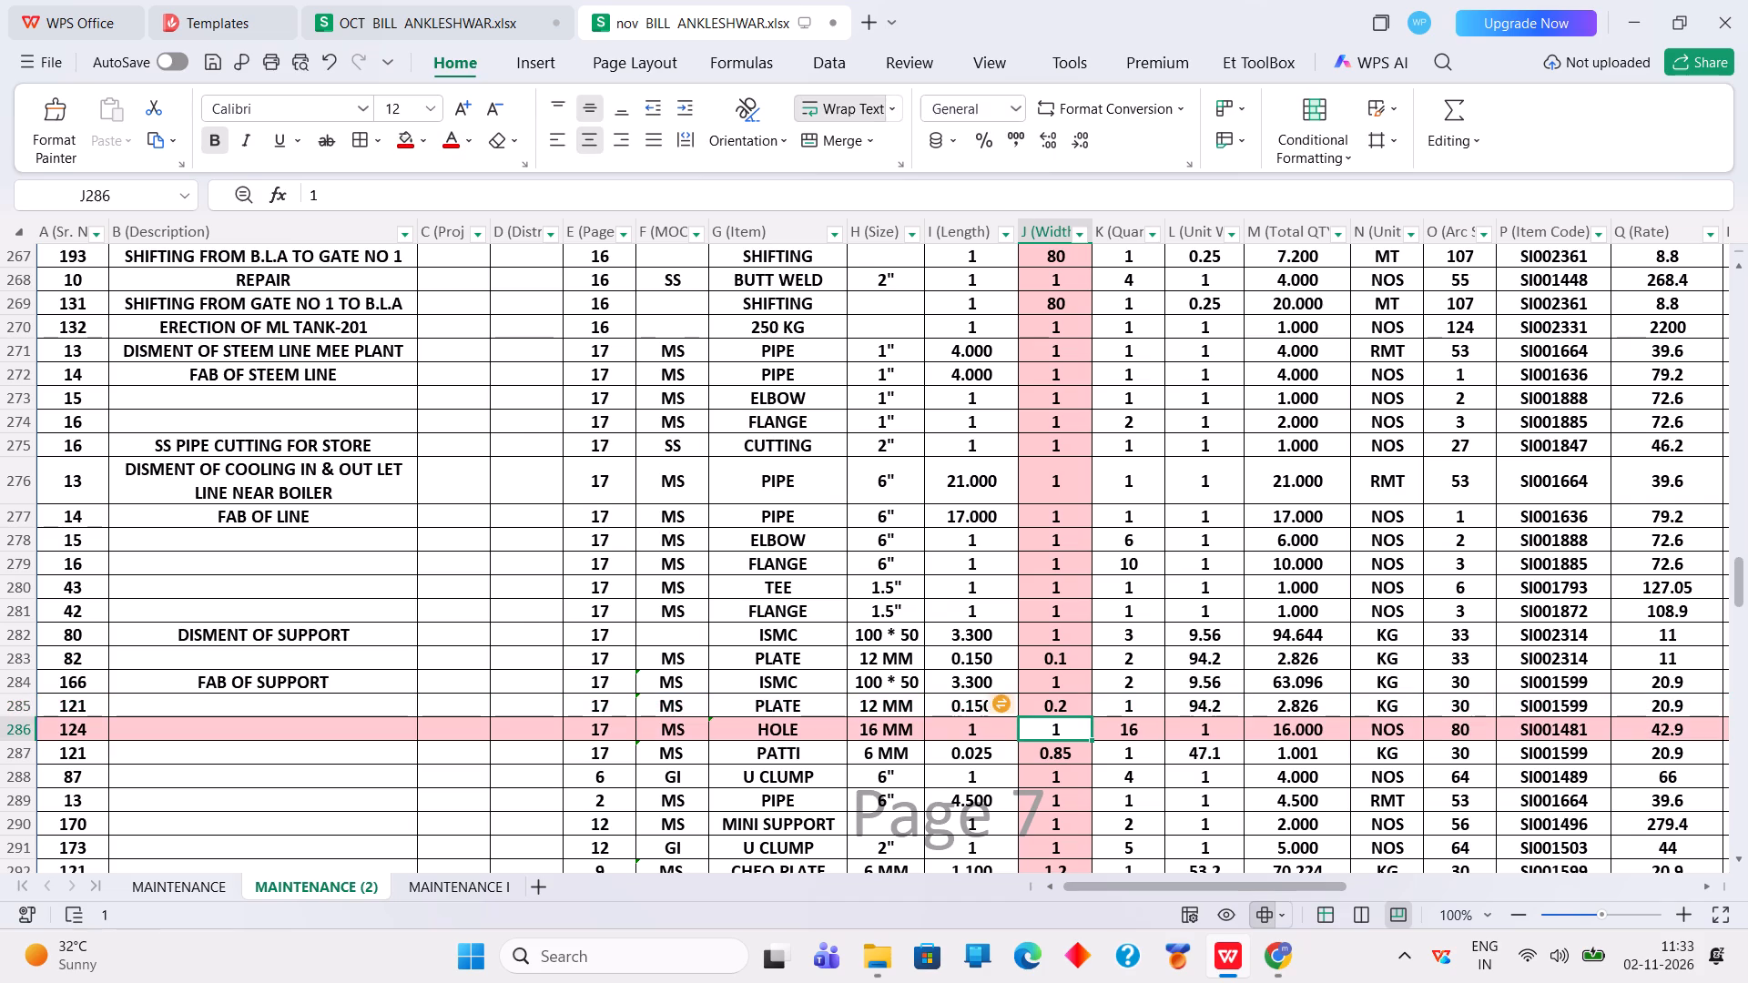
# Set the dismantled support quantities in rows 282 and 283 to 1 ISMC and 2 plates.
pyautogui.click(1136, 697)
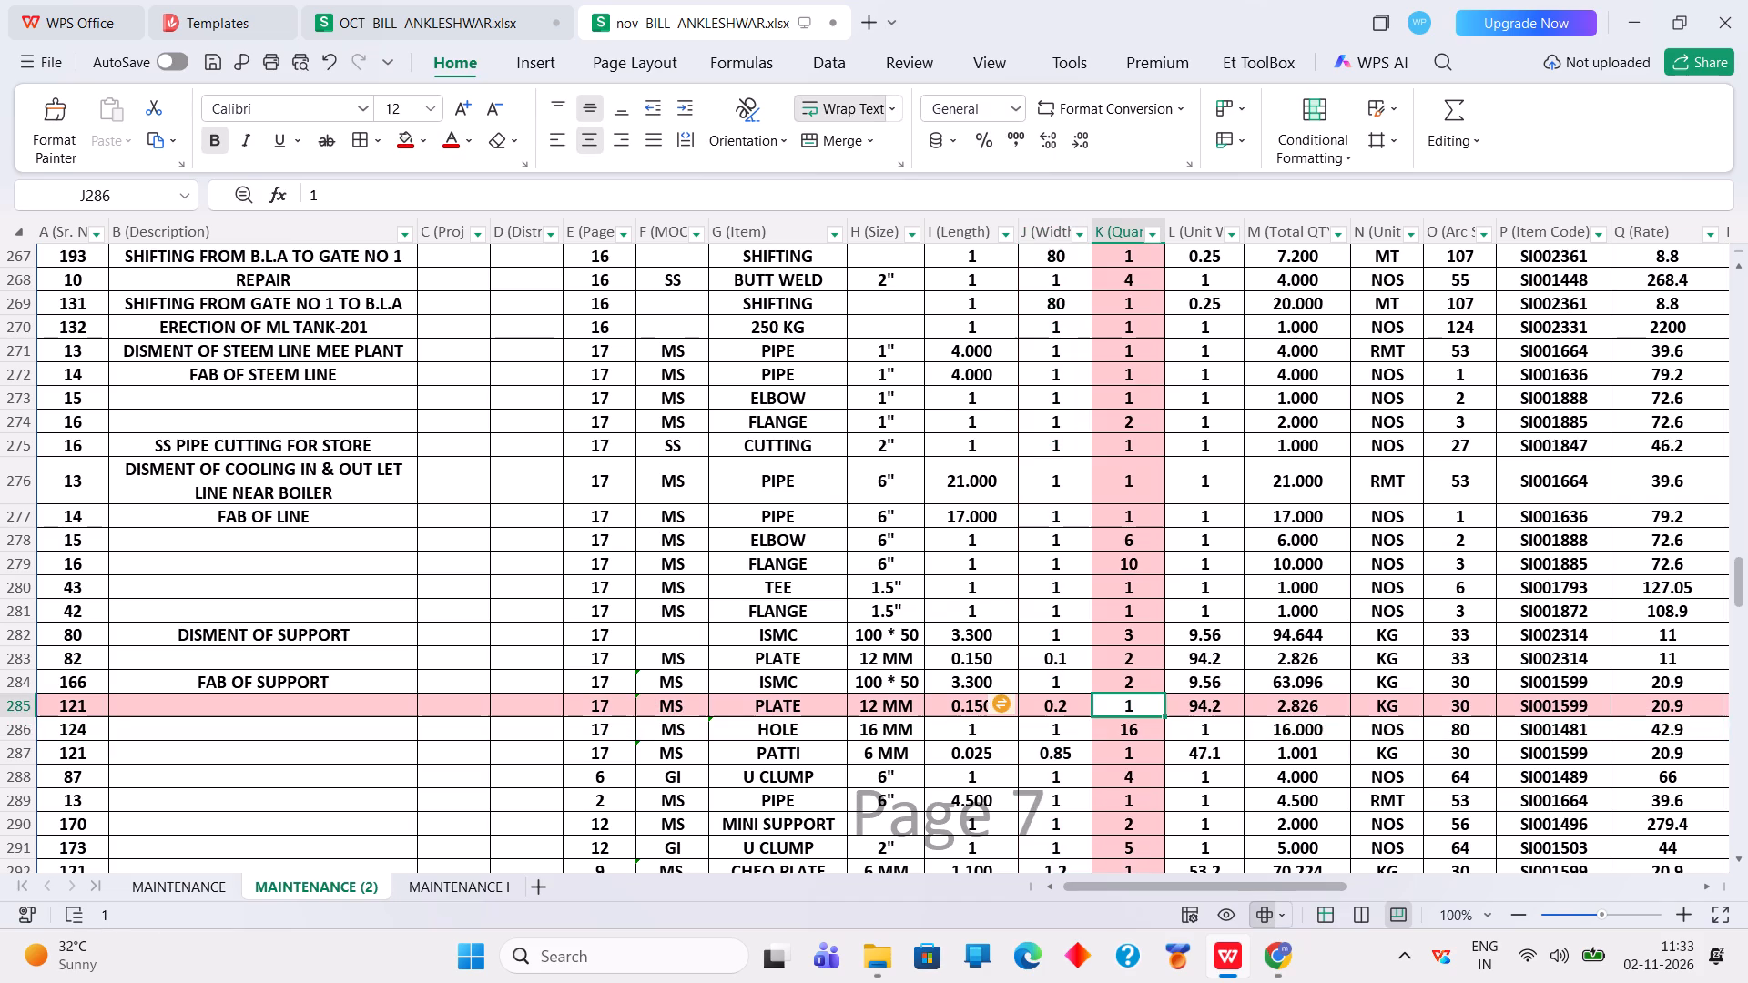
pyautogui.click(1067, 658)
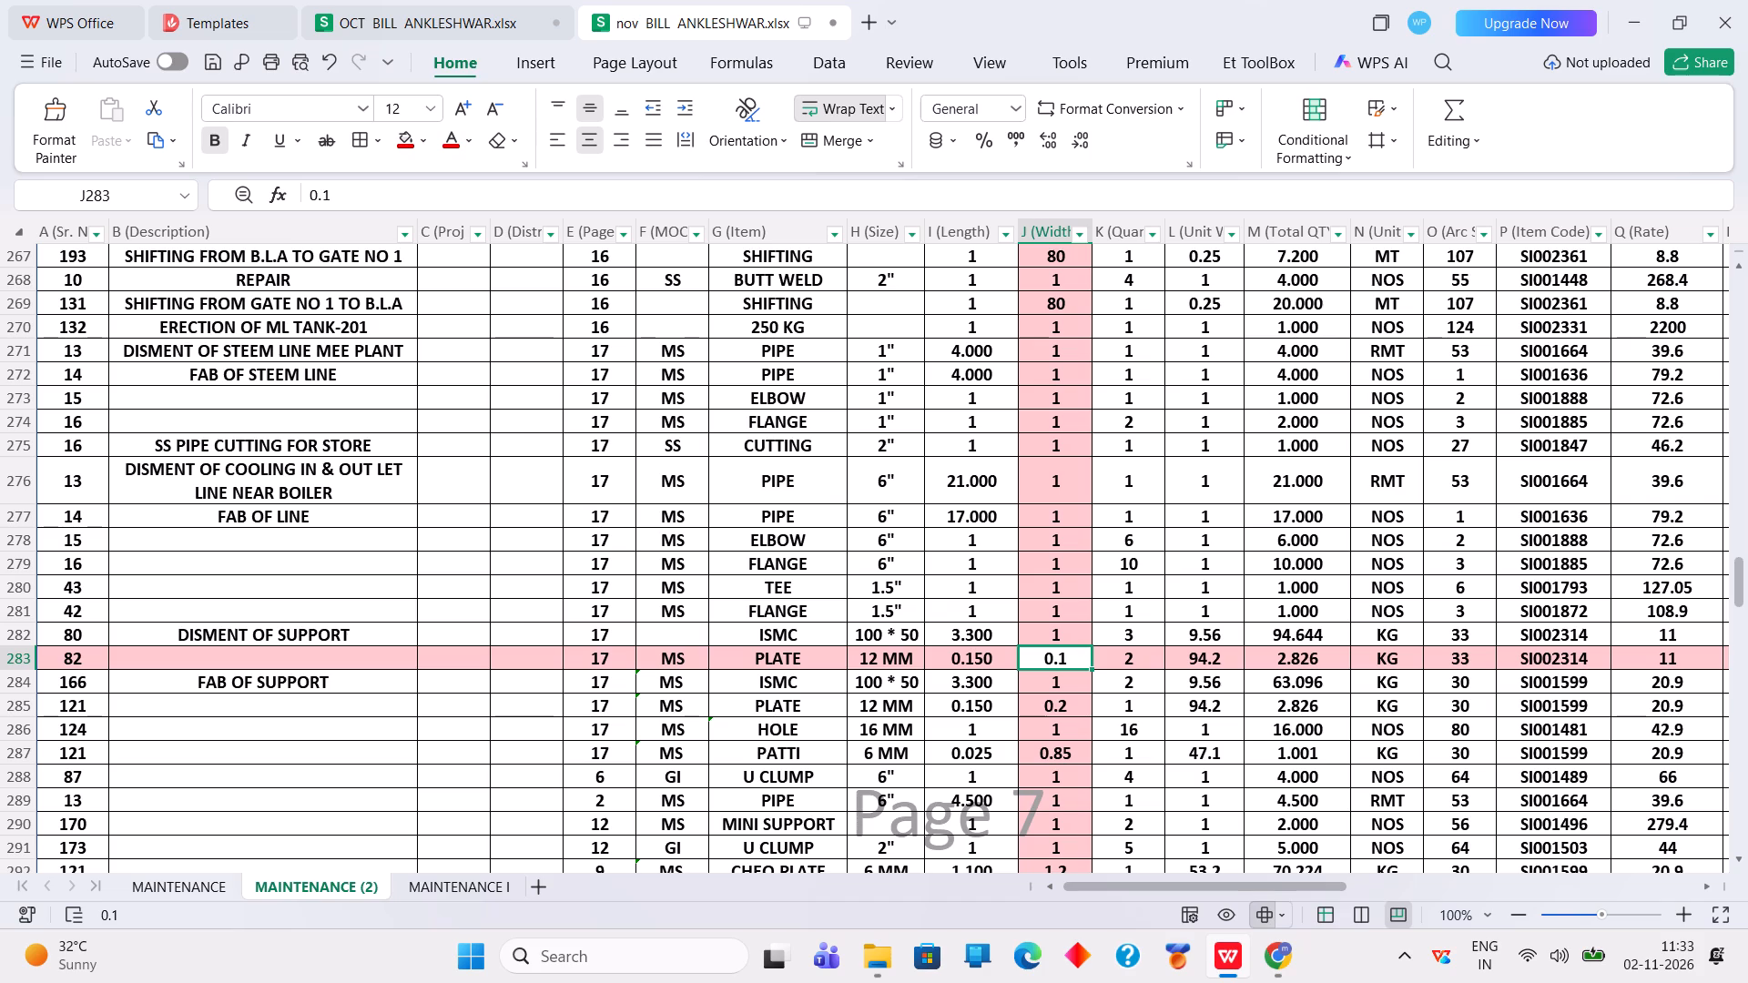
pyautogui.click(1138, 639)
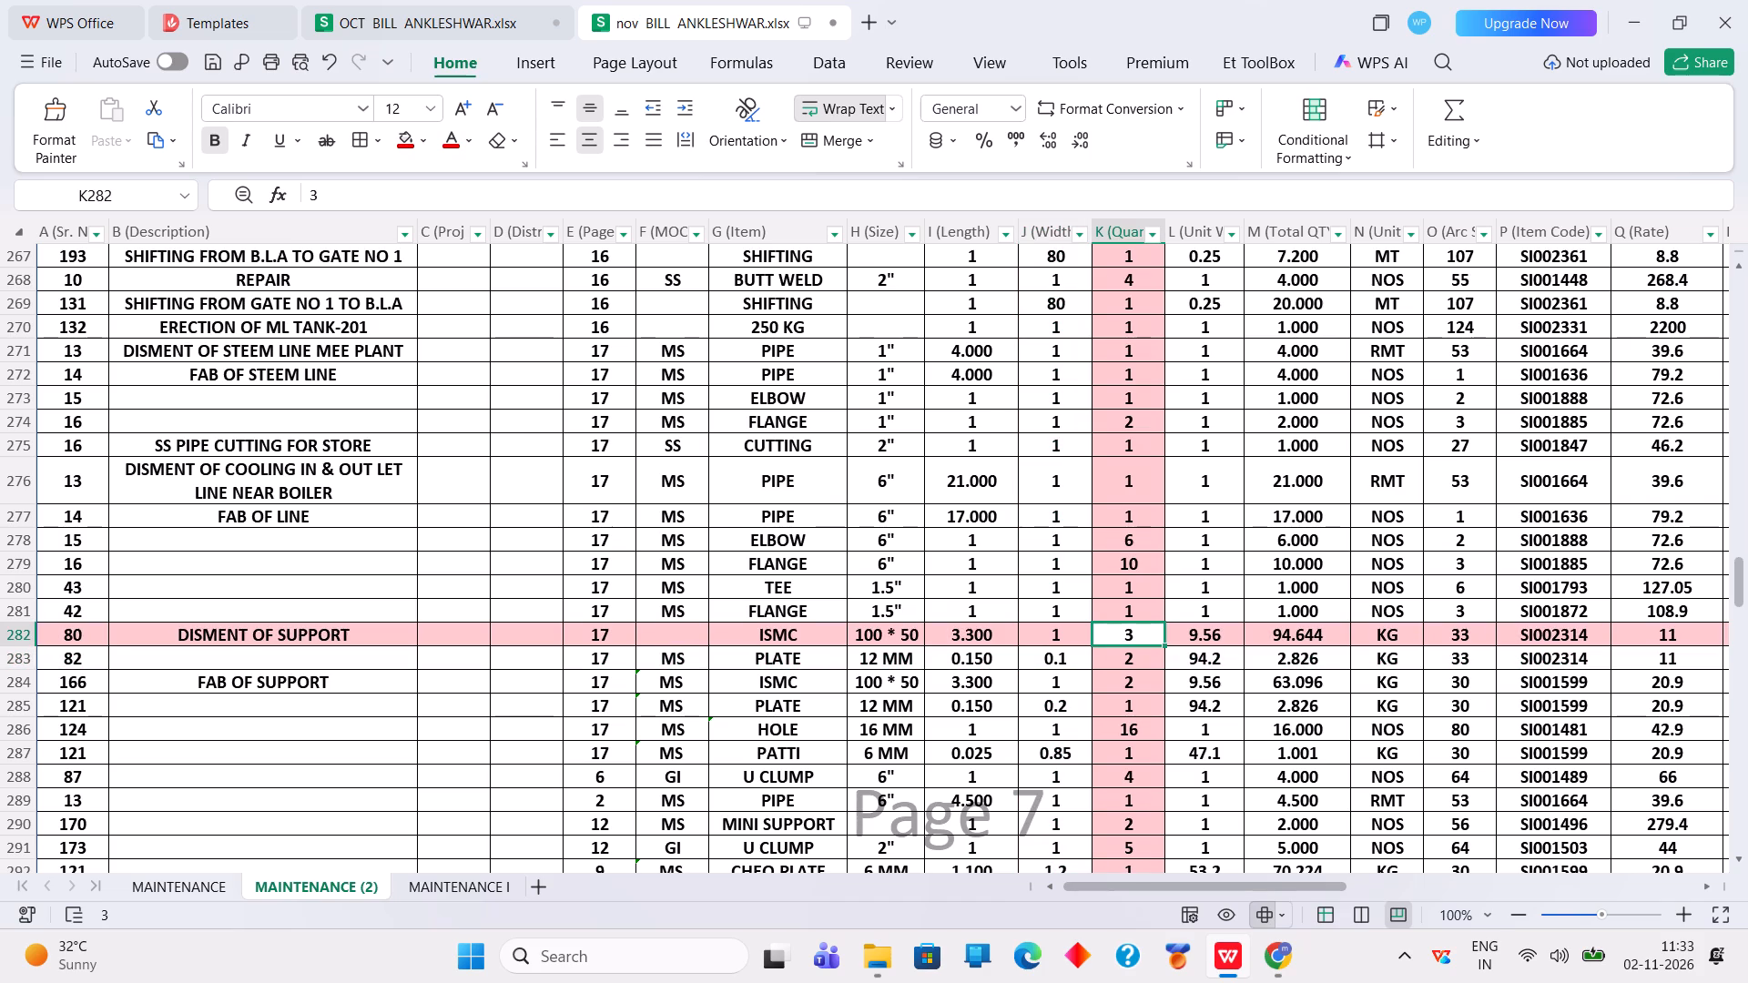
pyautogui.press('1')
pyautogui.press('Return')
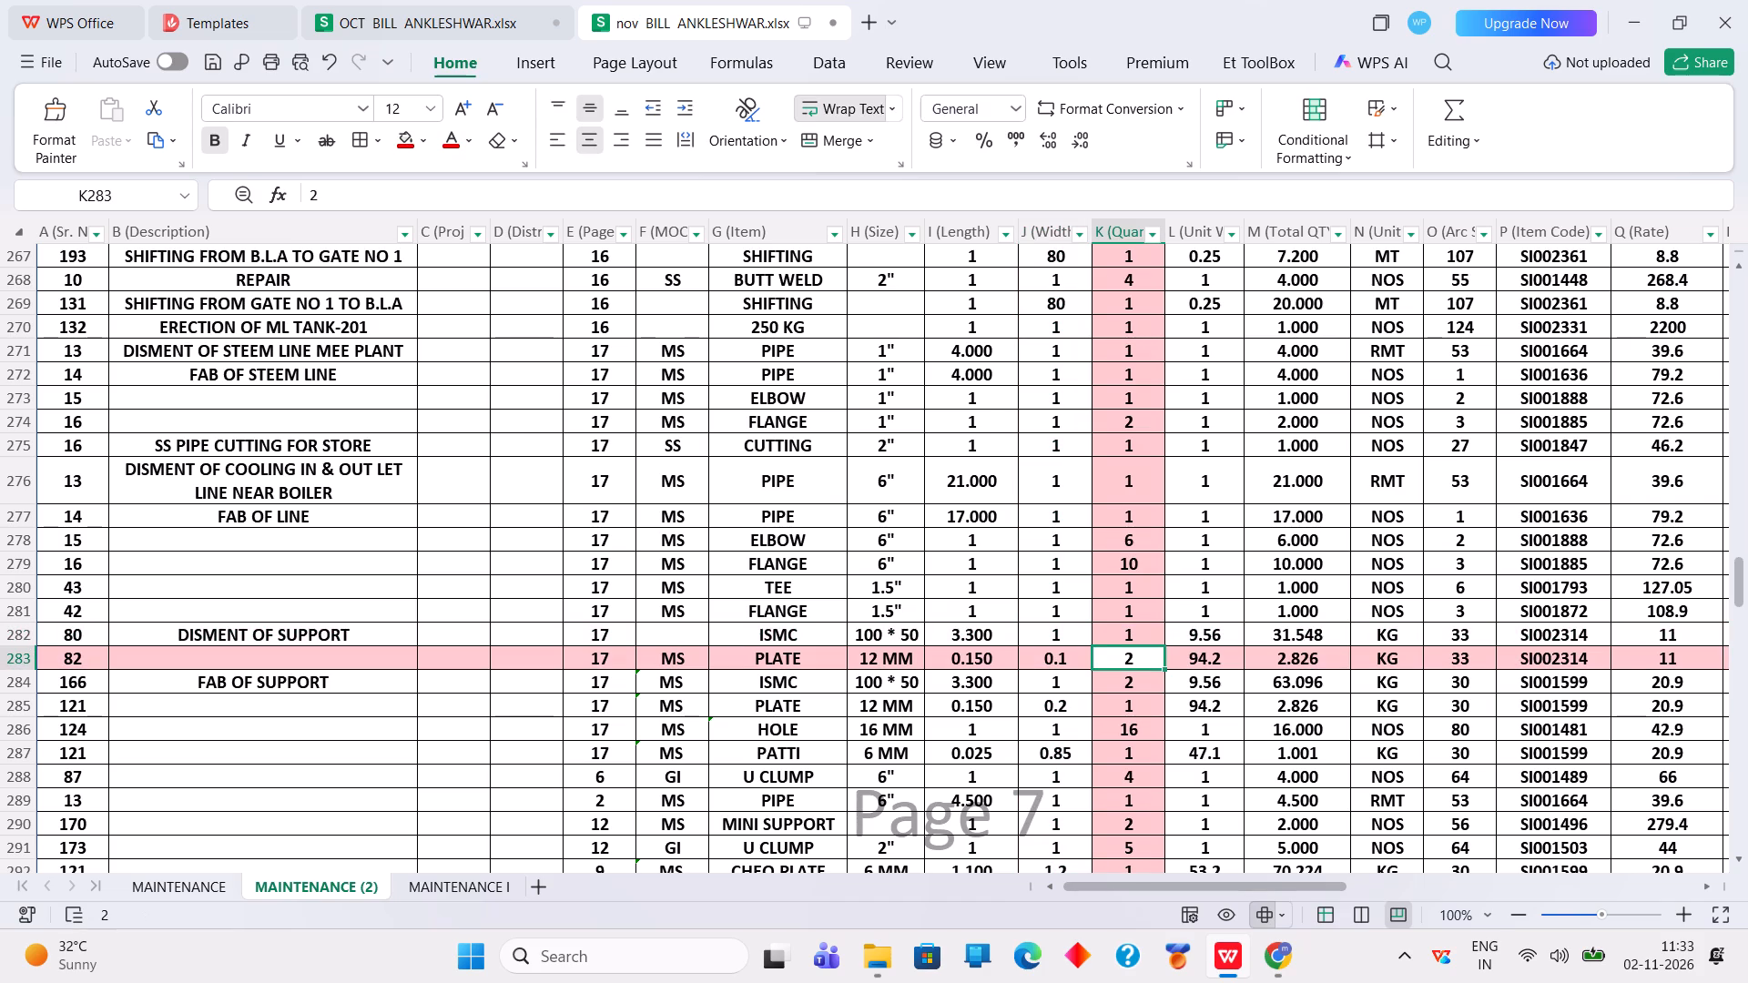
pyautogui.press('2')
pyautogui.press('Return')
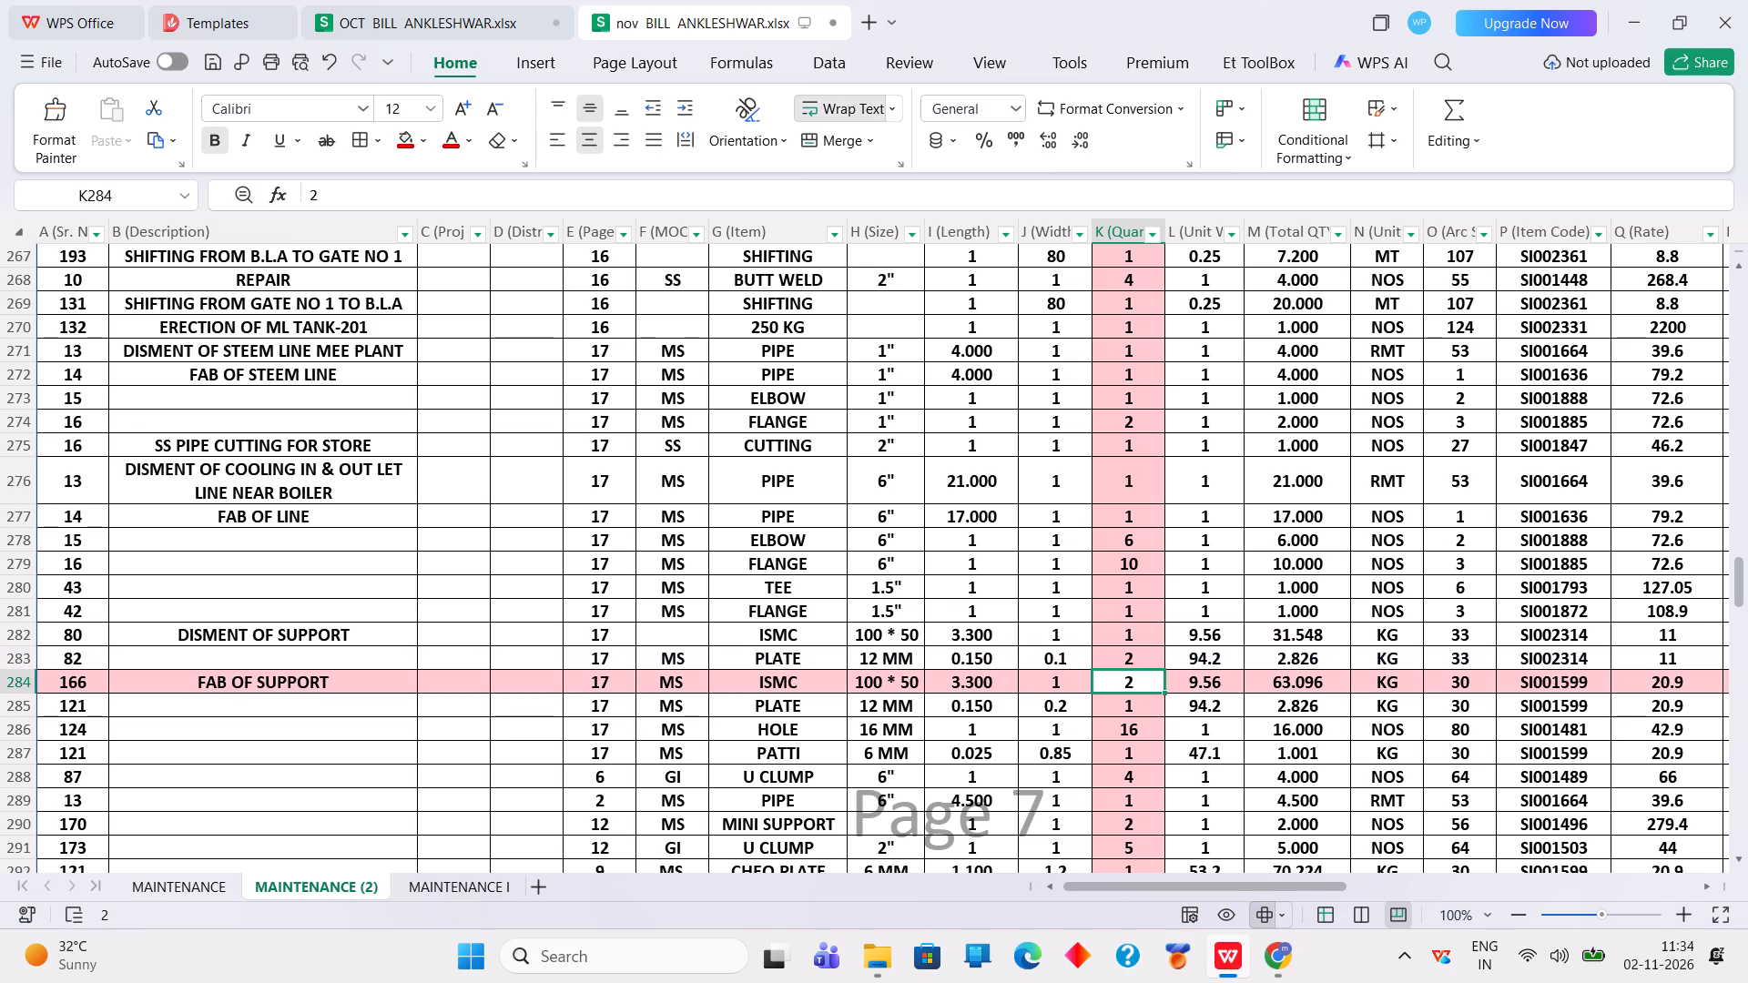
# Set the quantities in rows 284 to 288 to 1 ISMC, 2 plates, 2 holes, 1 patti and 4 U clumps.
pyautogui.press('1')
pyautogui.press('Return')
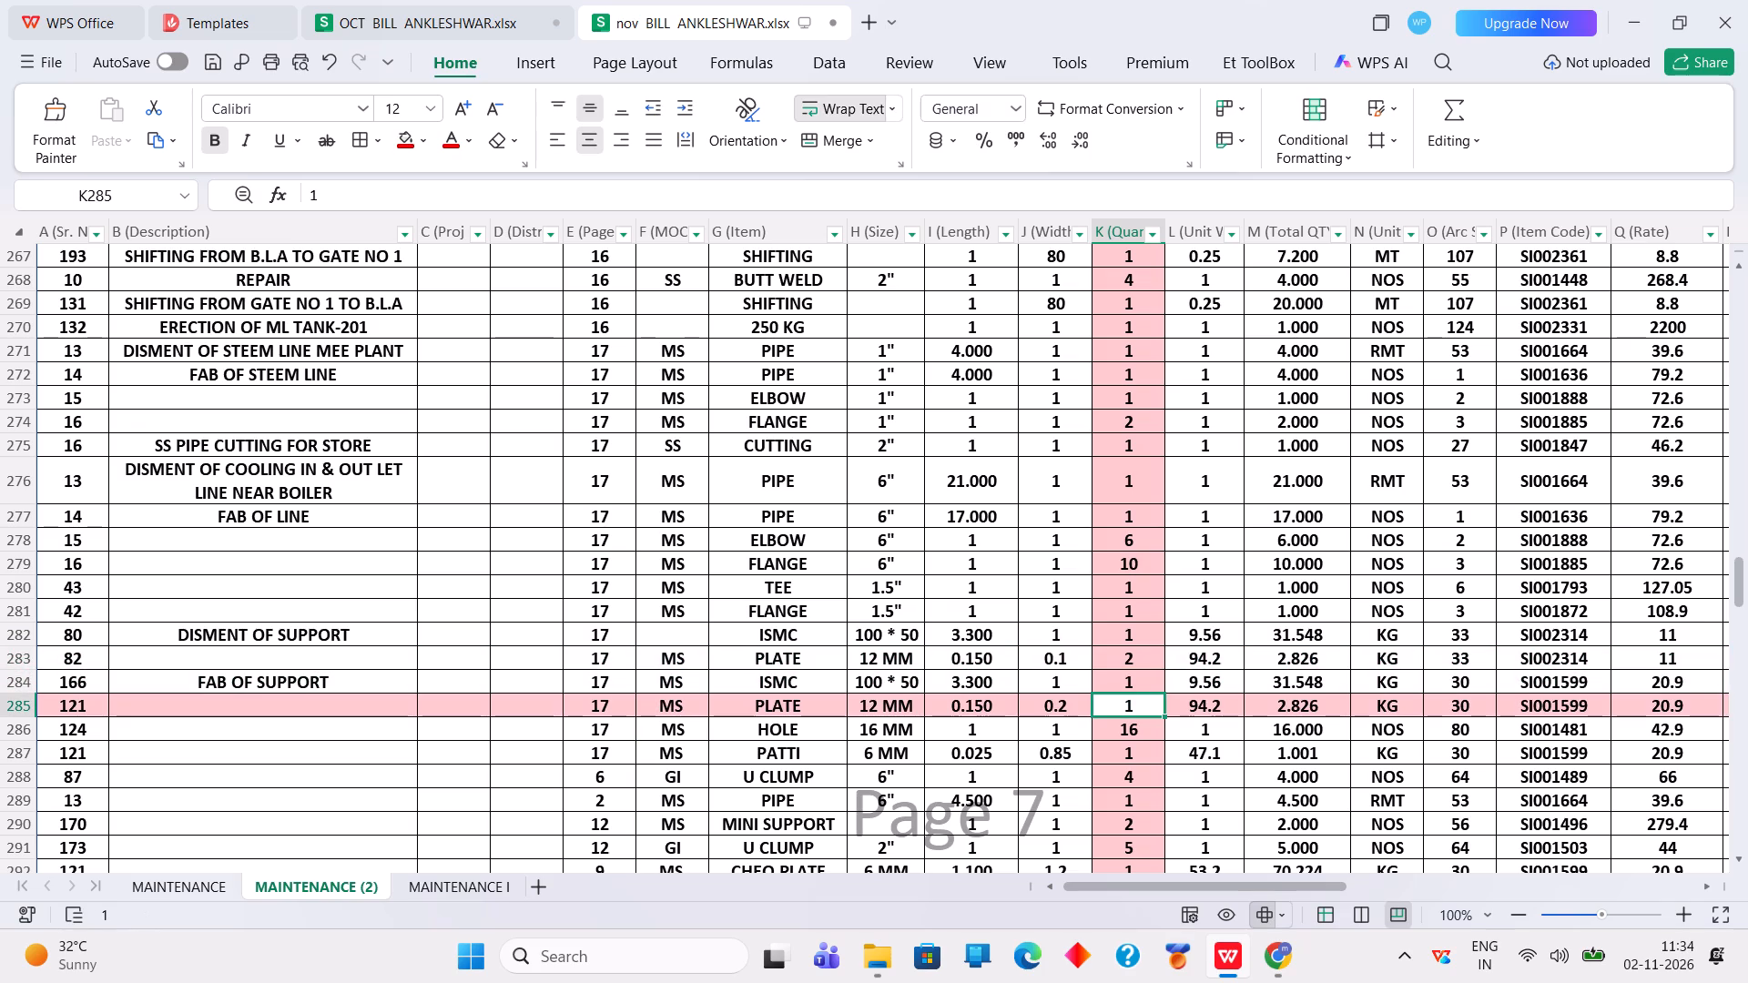
pyautogui.press('2')
pyautogui.press('Return')
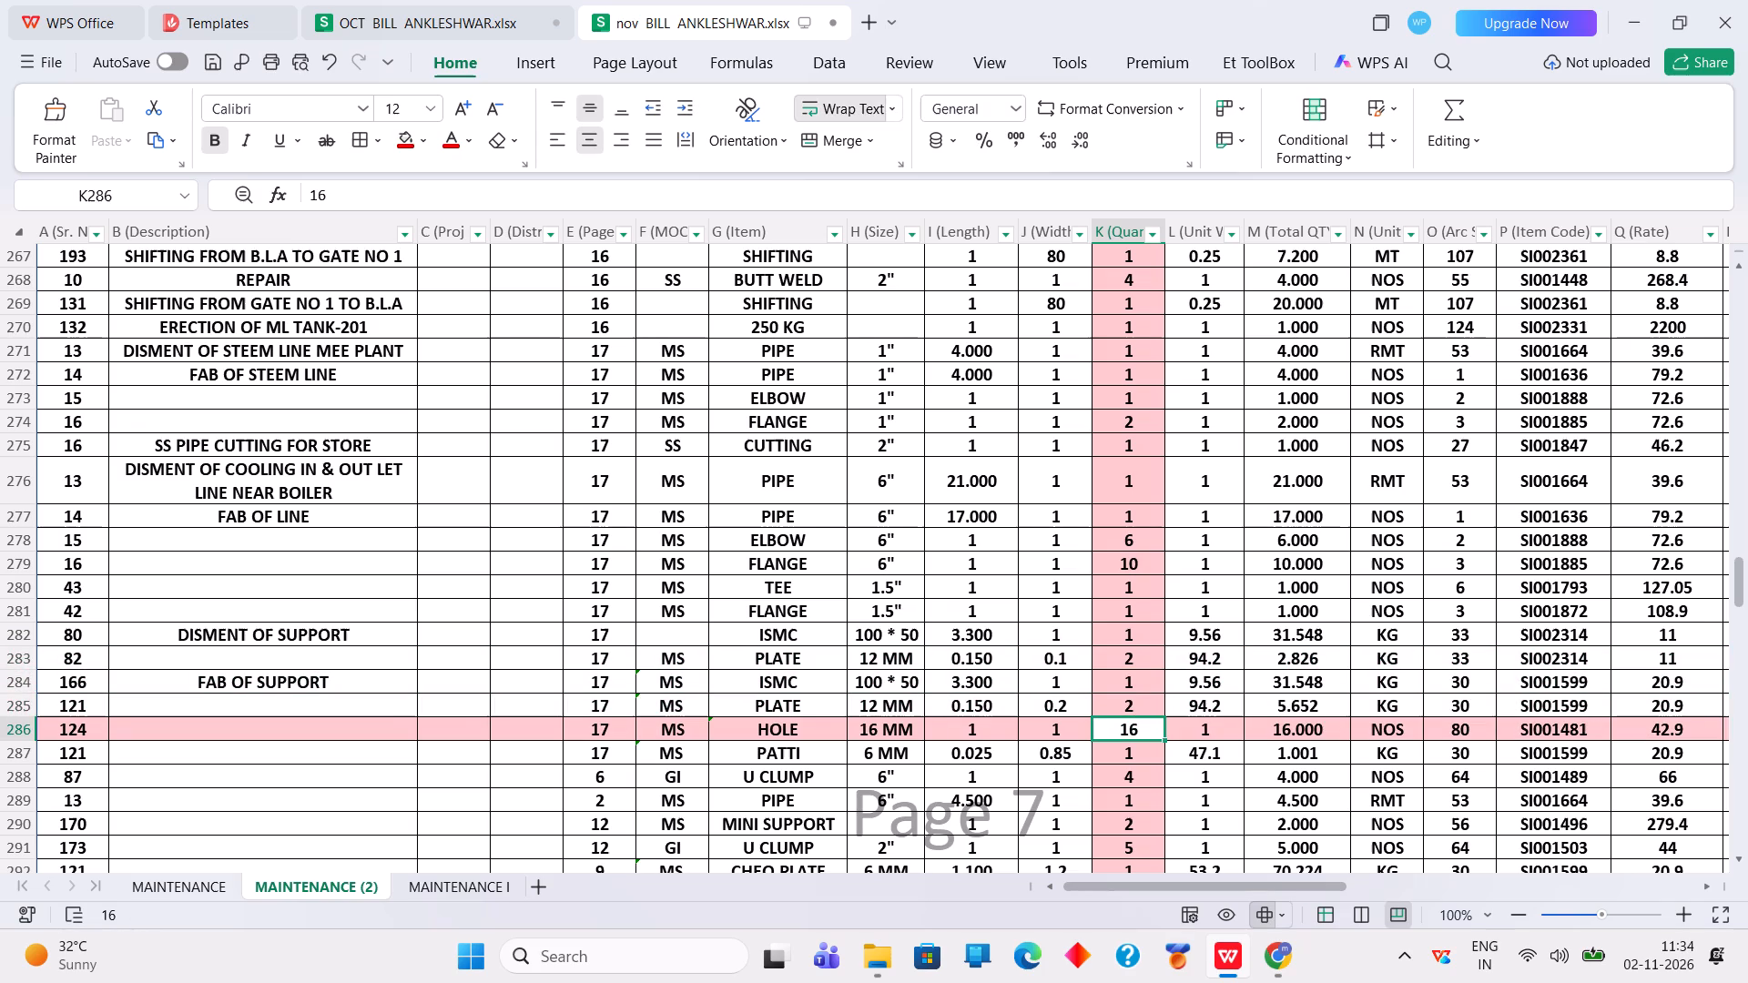
pyautogui.press('2')
pyautogui.press('Return')
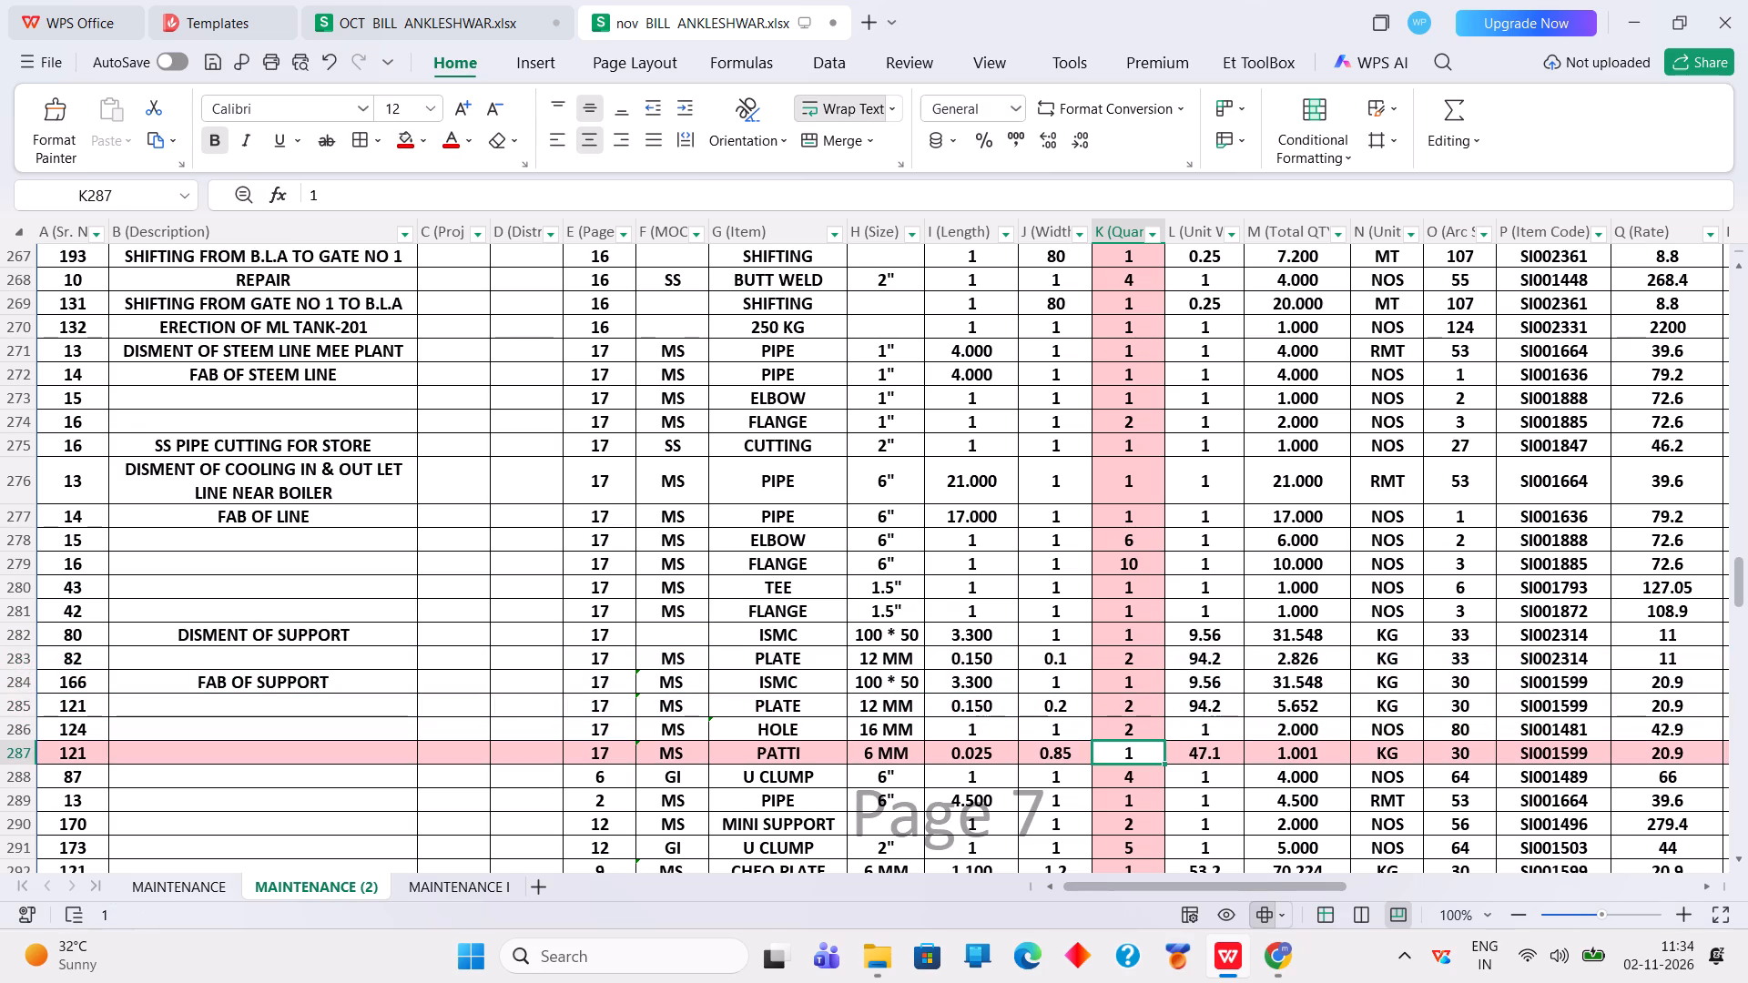
pyautogui.press('1')
pyautogui.press('Return')
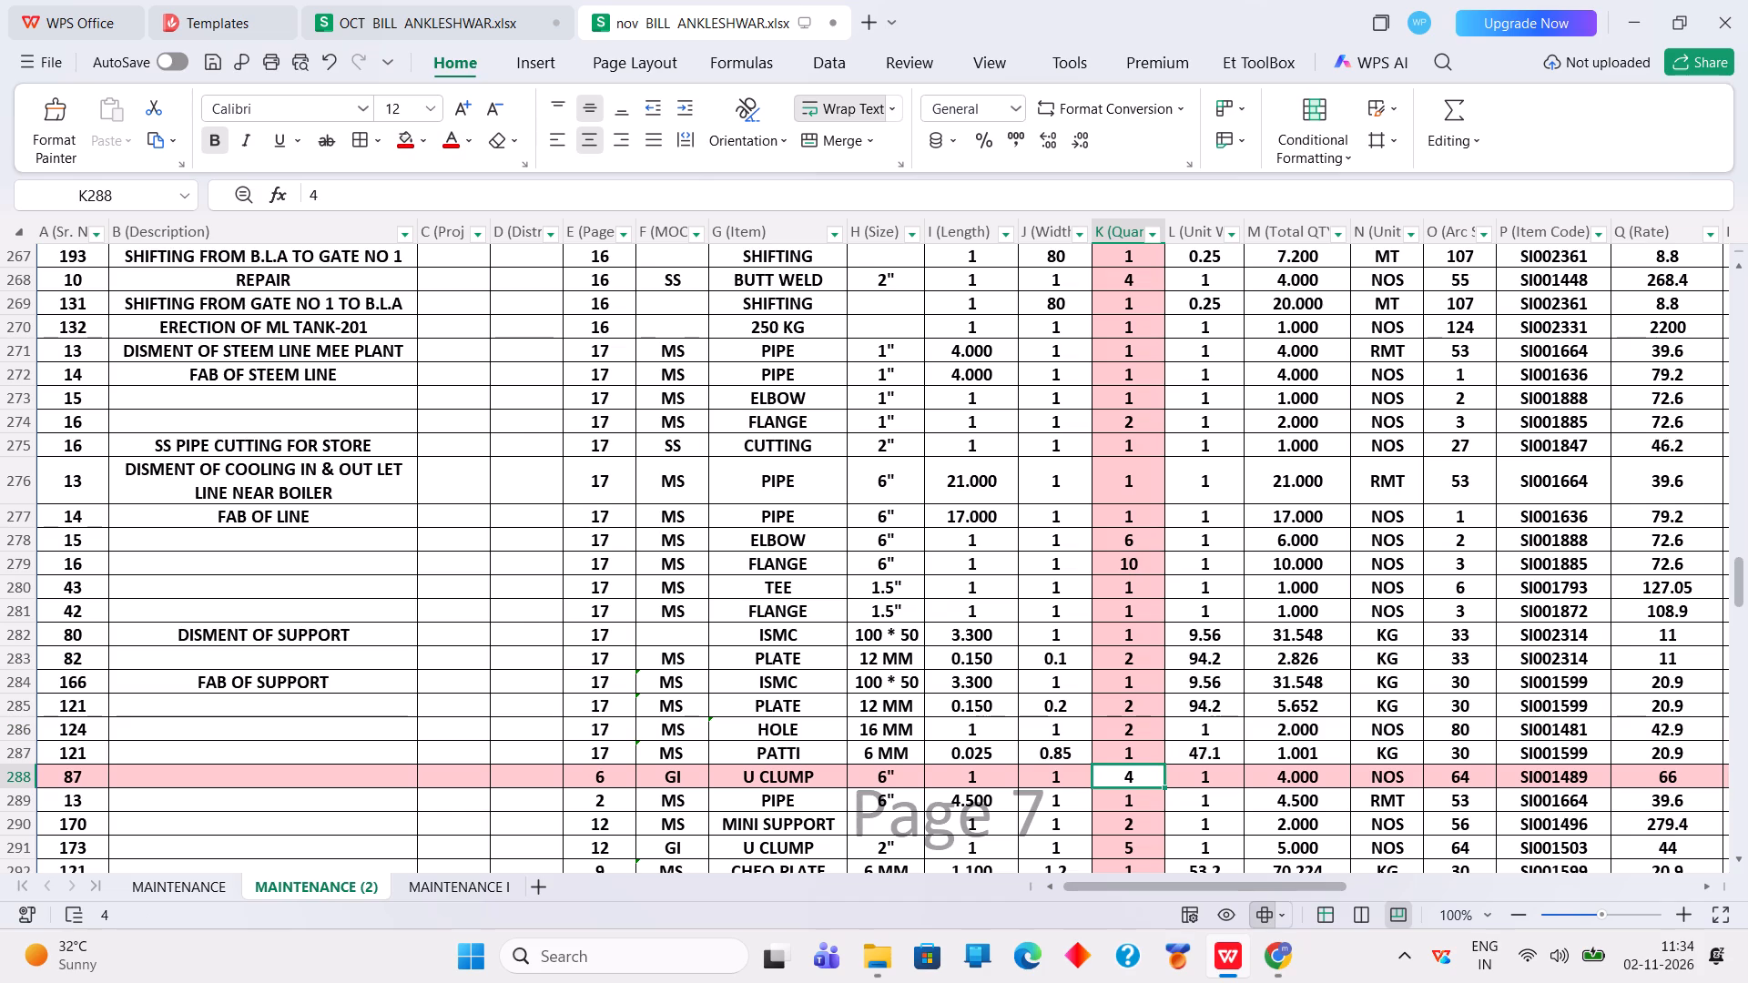
pyautogui.press('4')
pyautogui.press('Return')
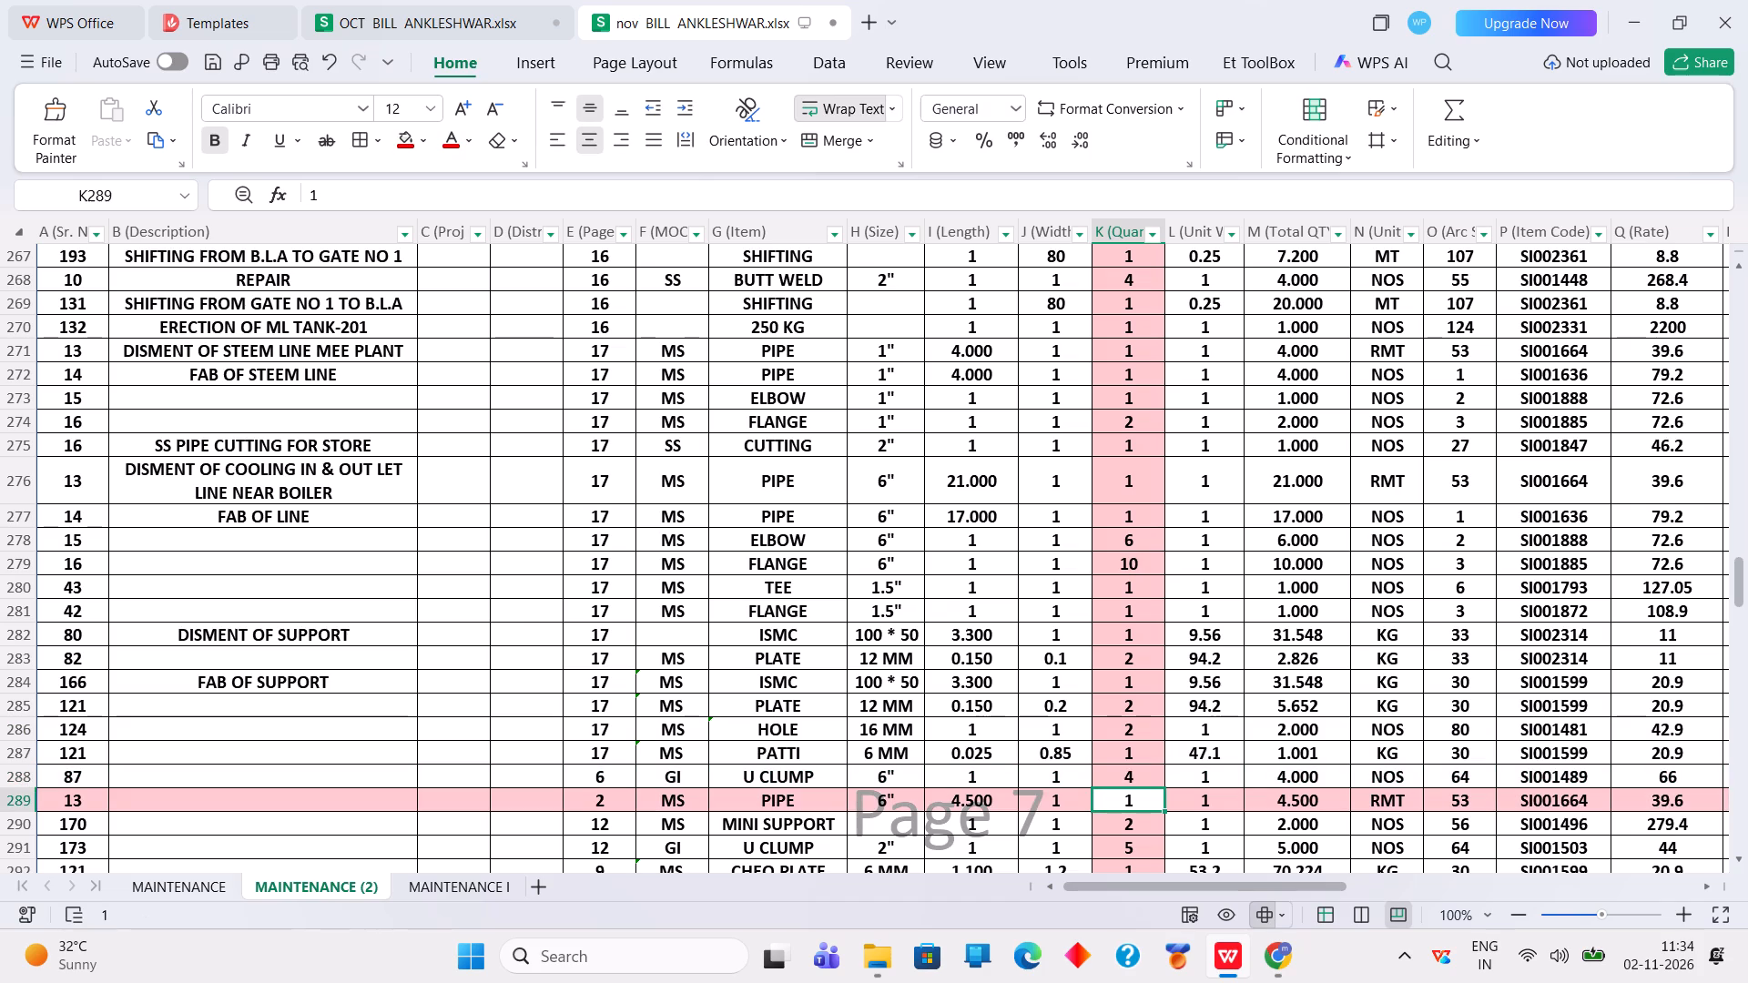
# Set the length of the MS pipe in row 289 to 4.000.
pyautogui.click(982, 800)
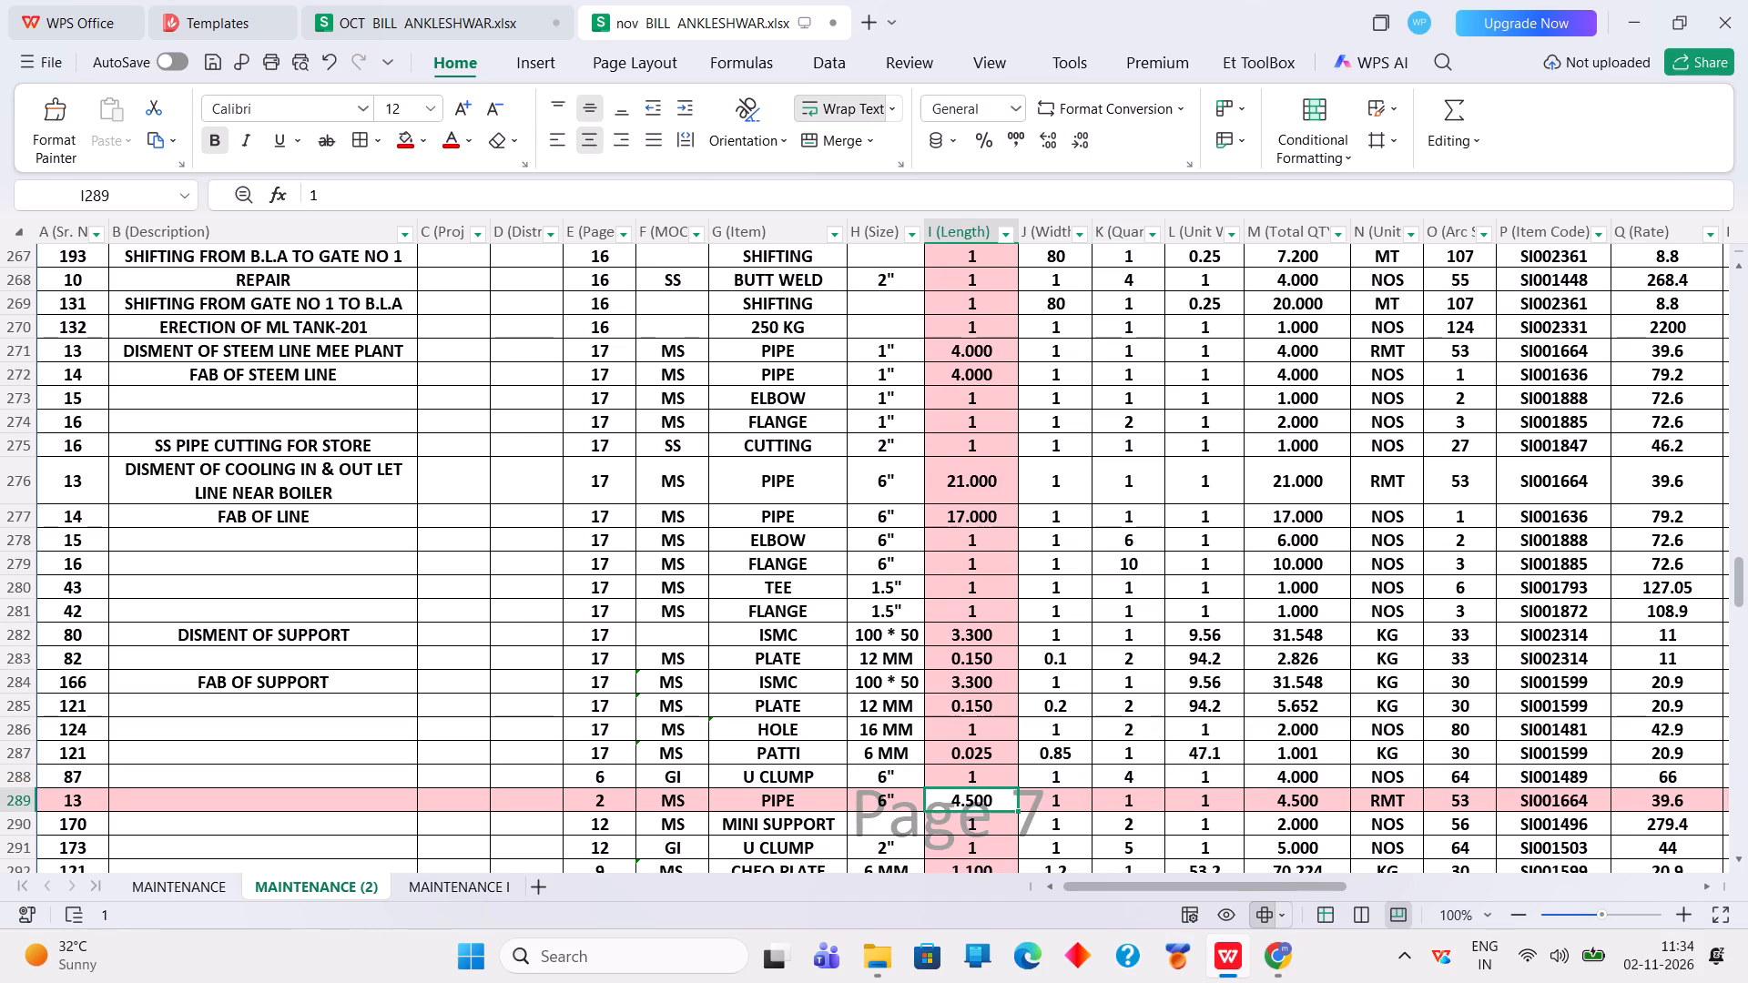
pyautogui.press('4')
pyautogui.press('Return')
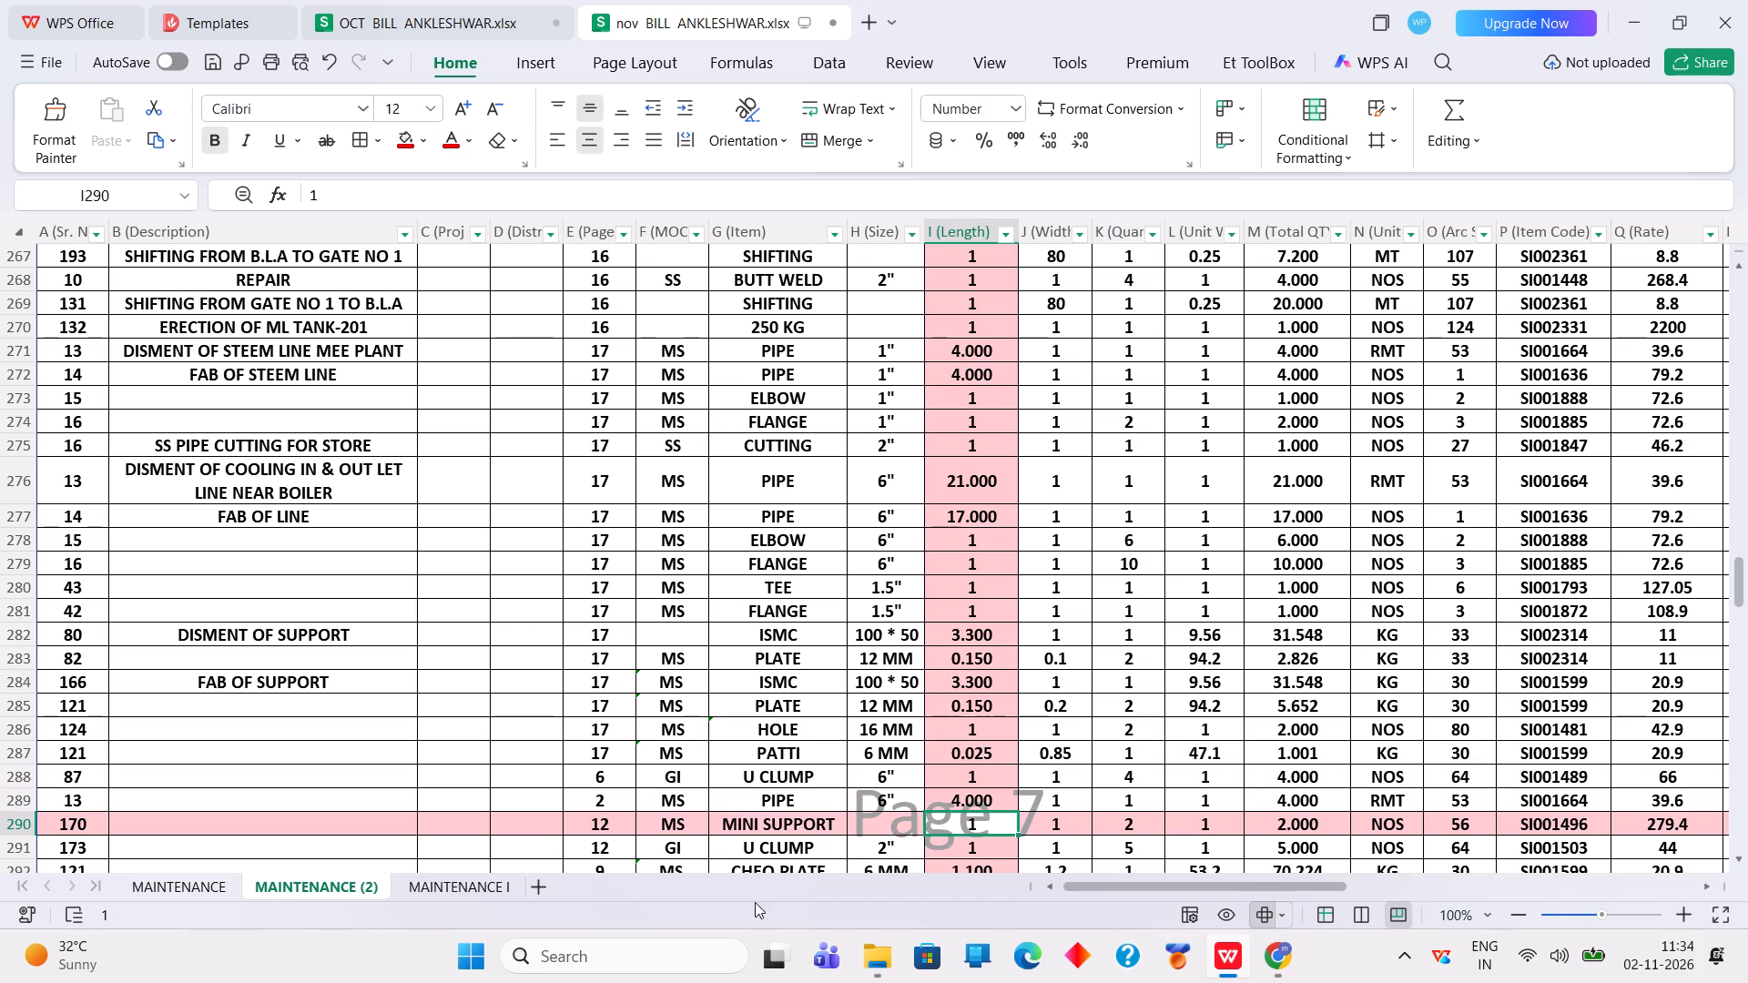
# Enter FIXING as the description of the pipe in row 289.
pyautogui.click(391, 788)
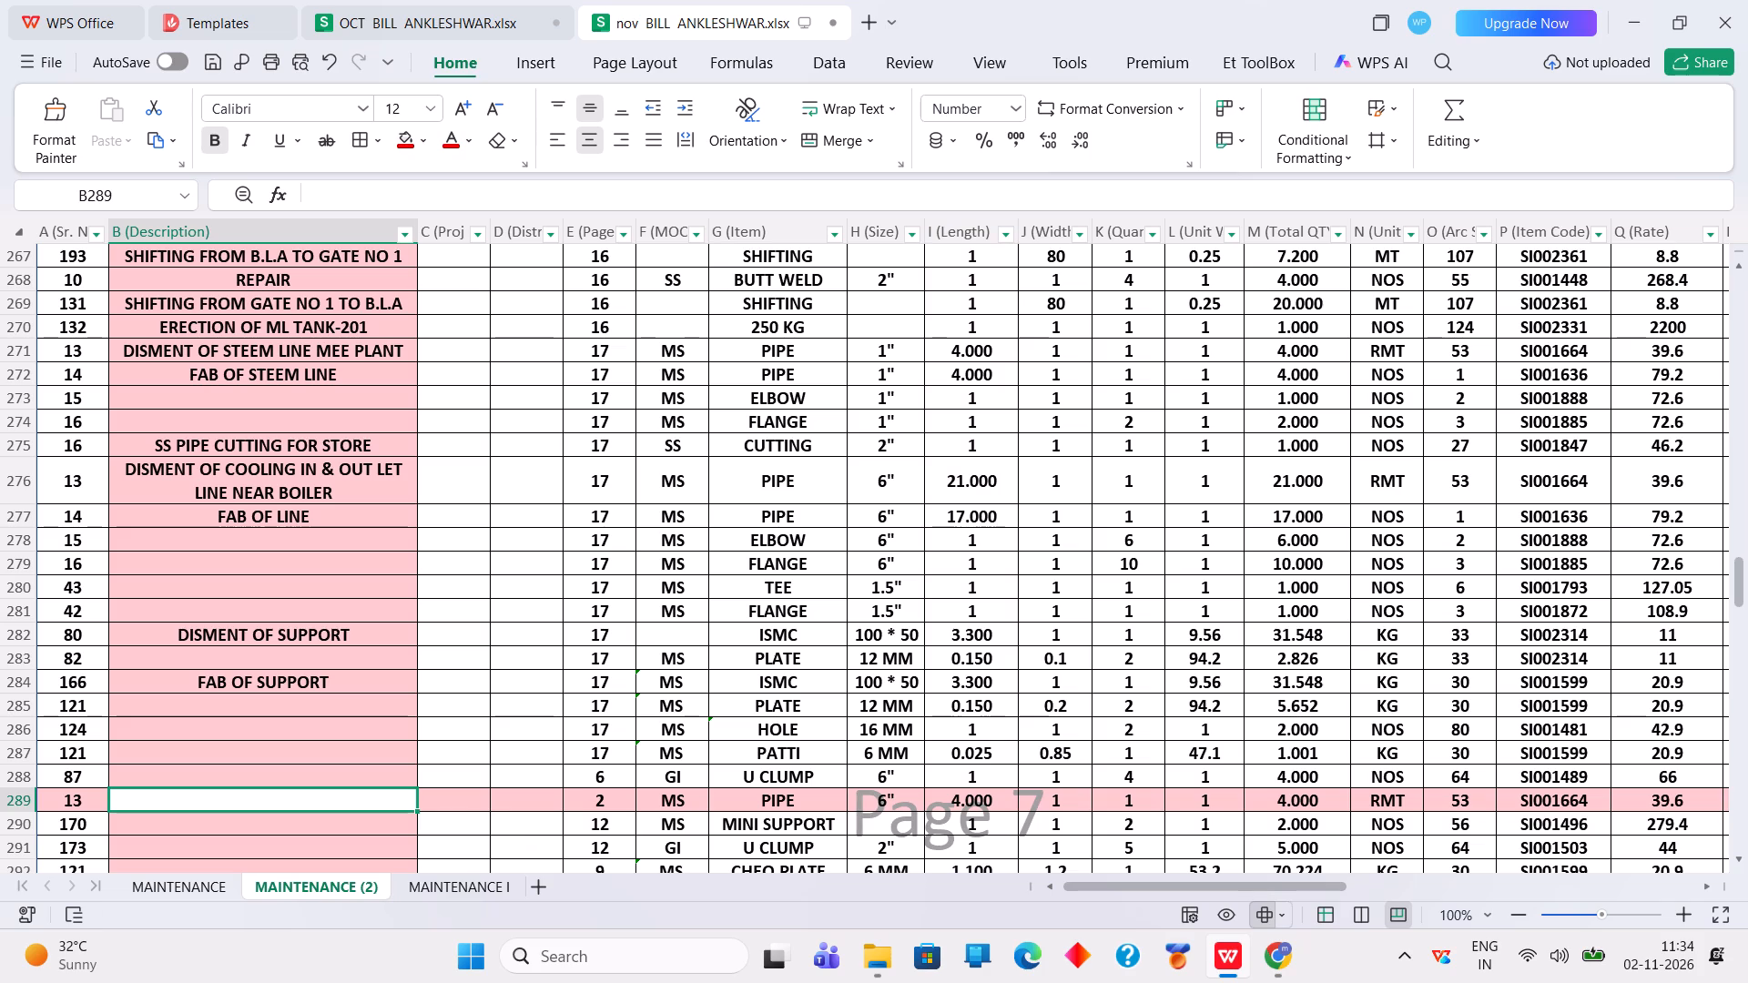
pyautogui.press('f')
pyautogui.write('IX')
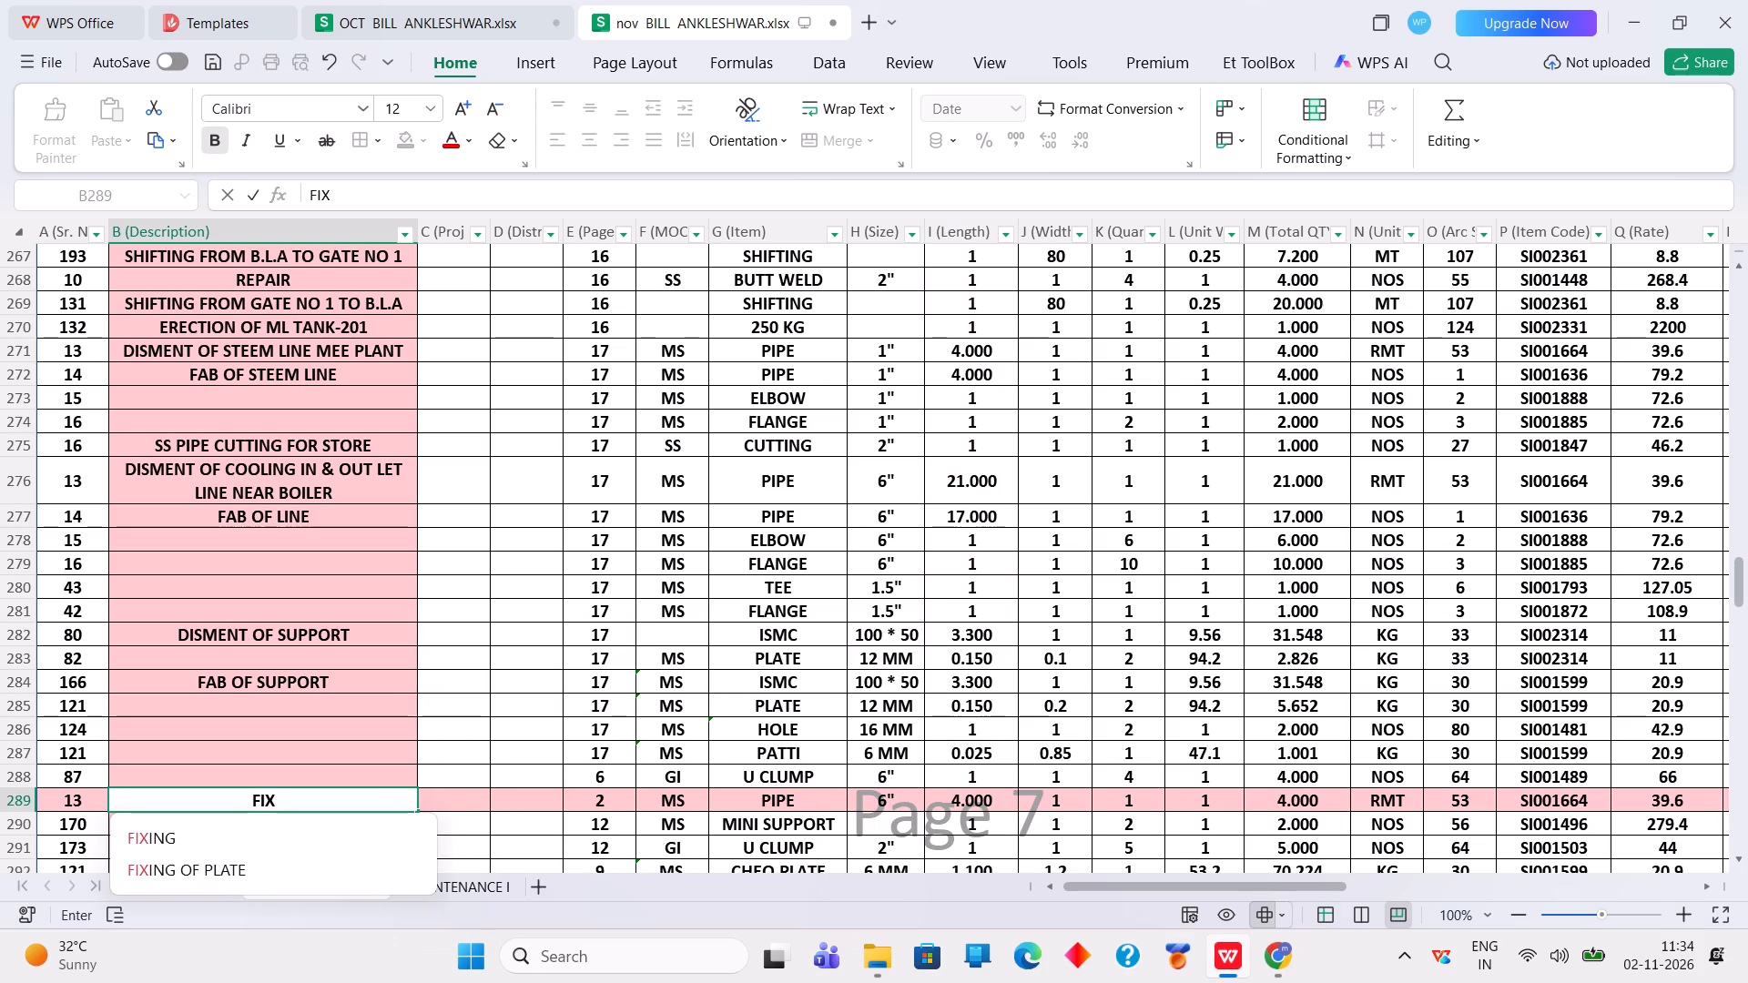
pyautogui.click(186, 838)
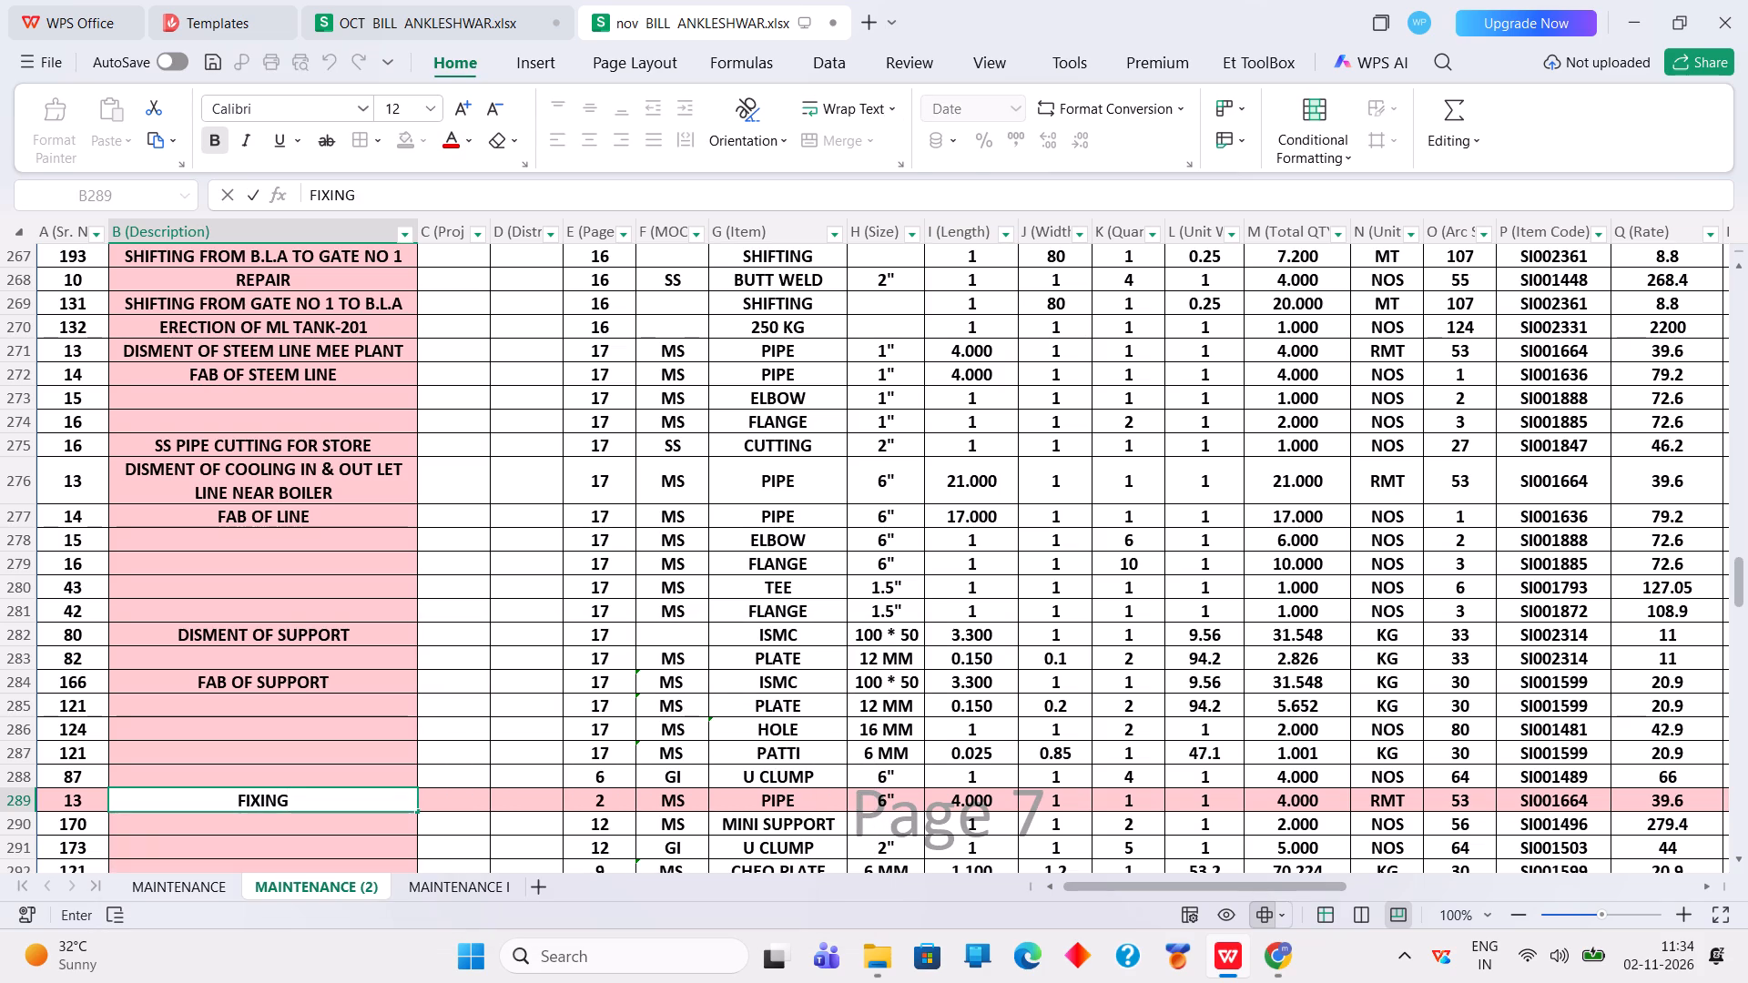
# Enter DISMENT & FIXING as the description of the U clump in row 288.
pyautogui.click(222, 780)
pyautogui.press('d')
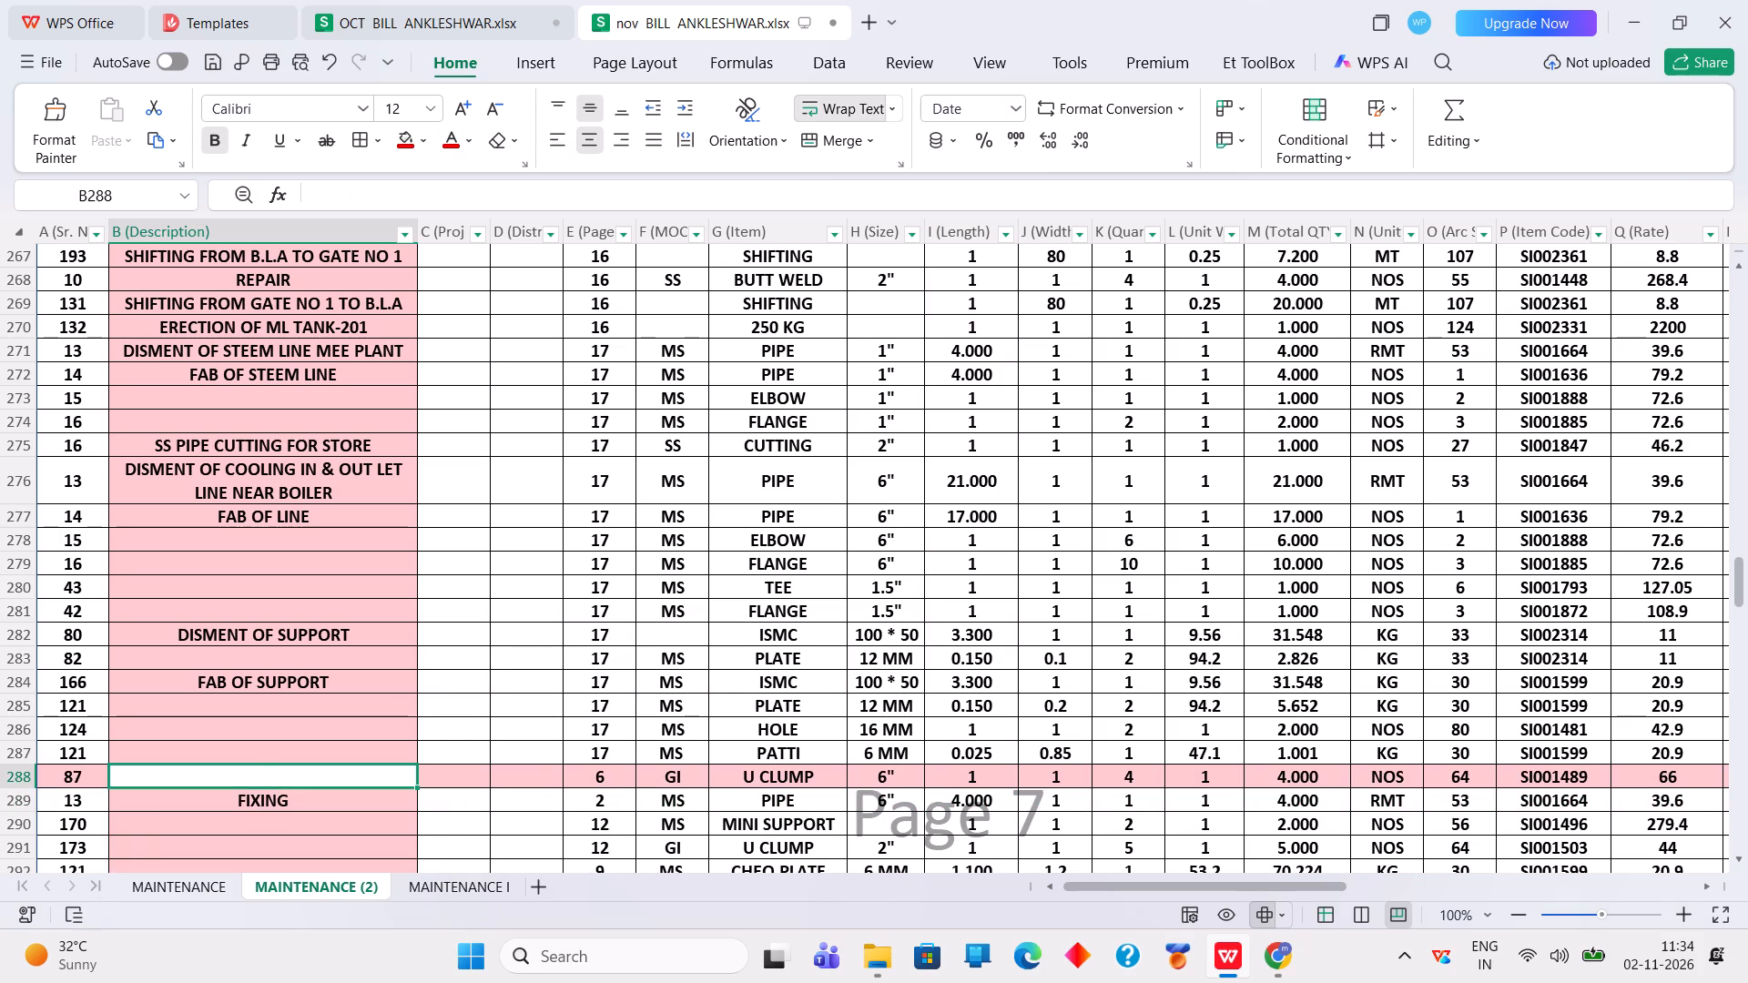
pyautogui.write('IS')
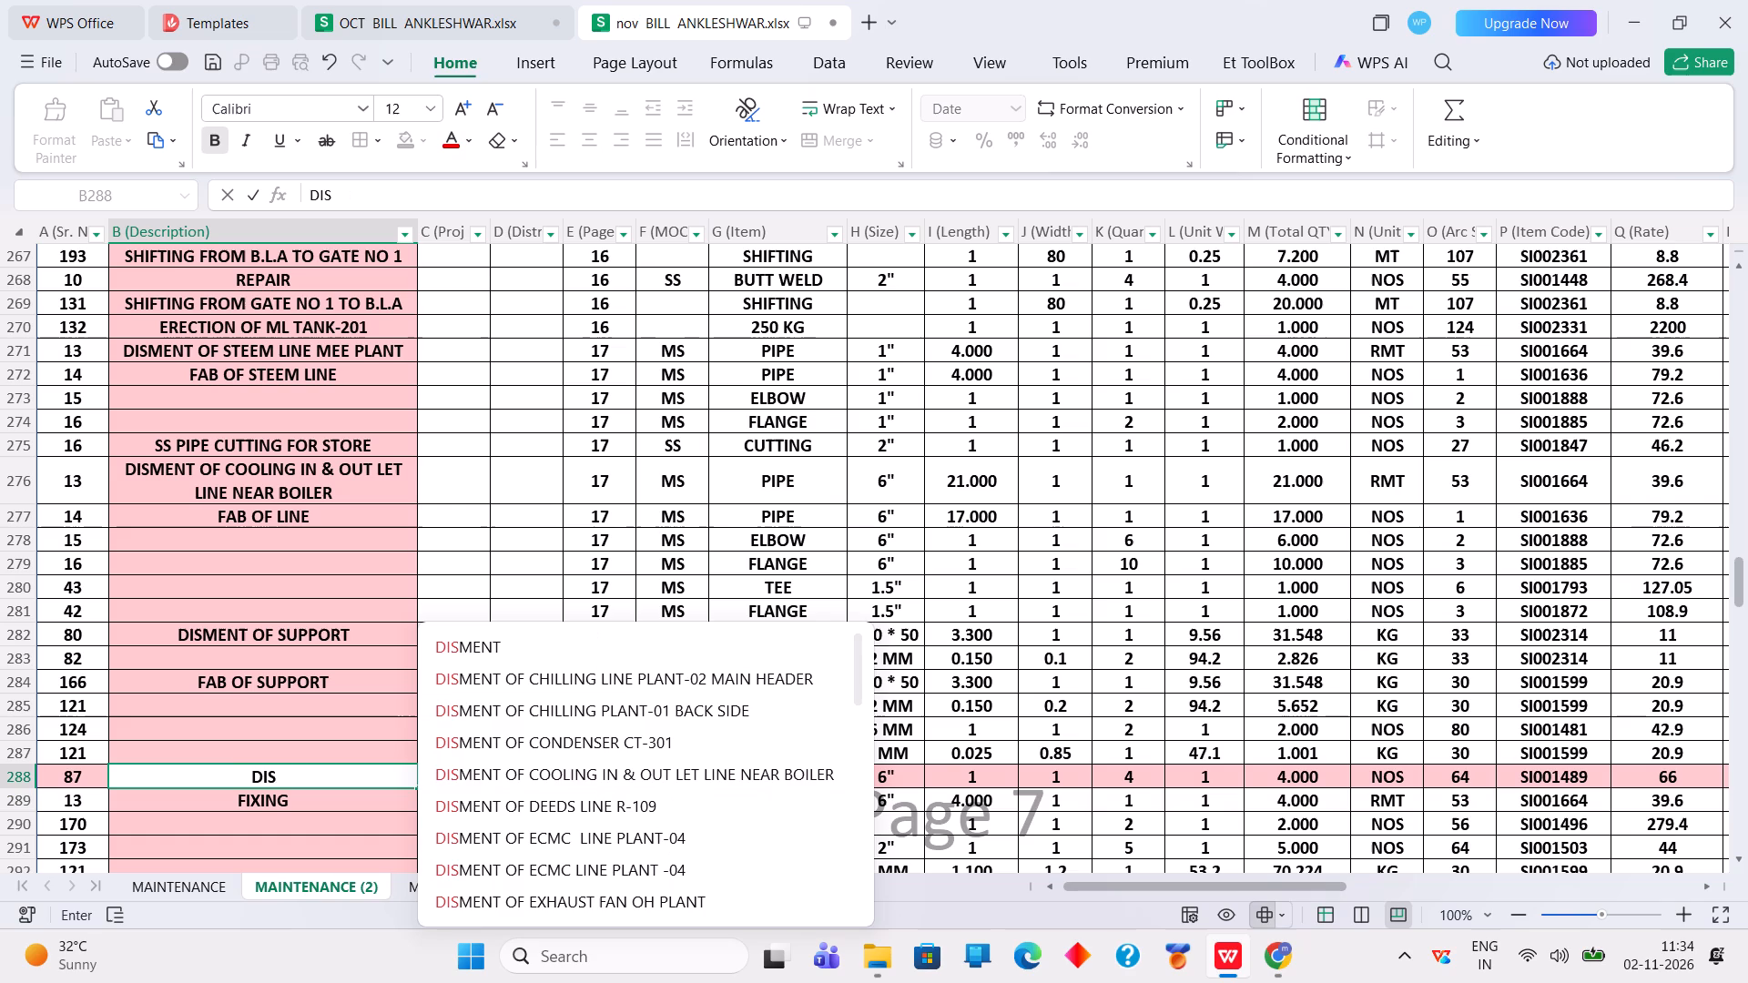
pyautogui.write('MENT')
pyautogui.press('space')
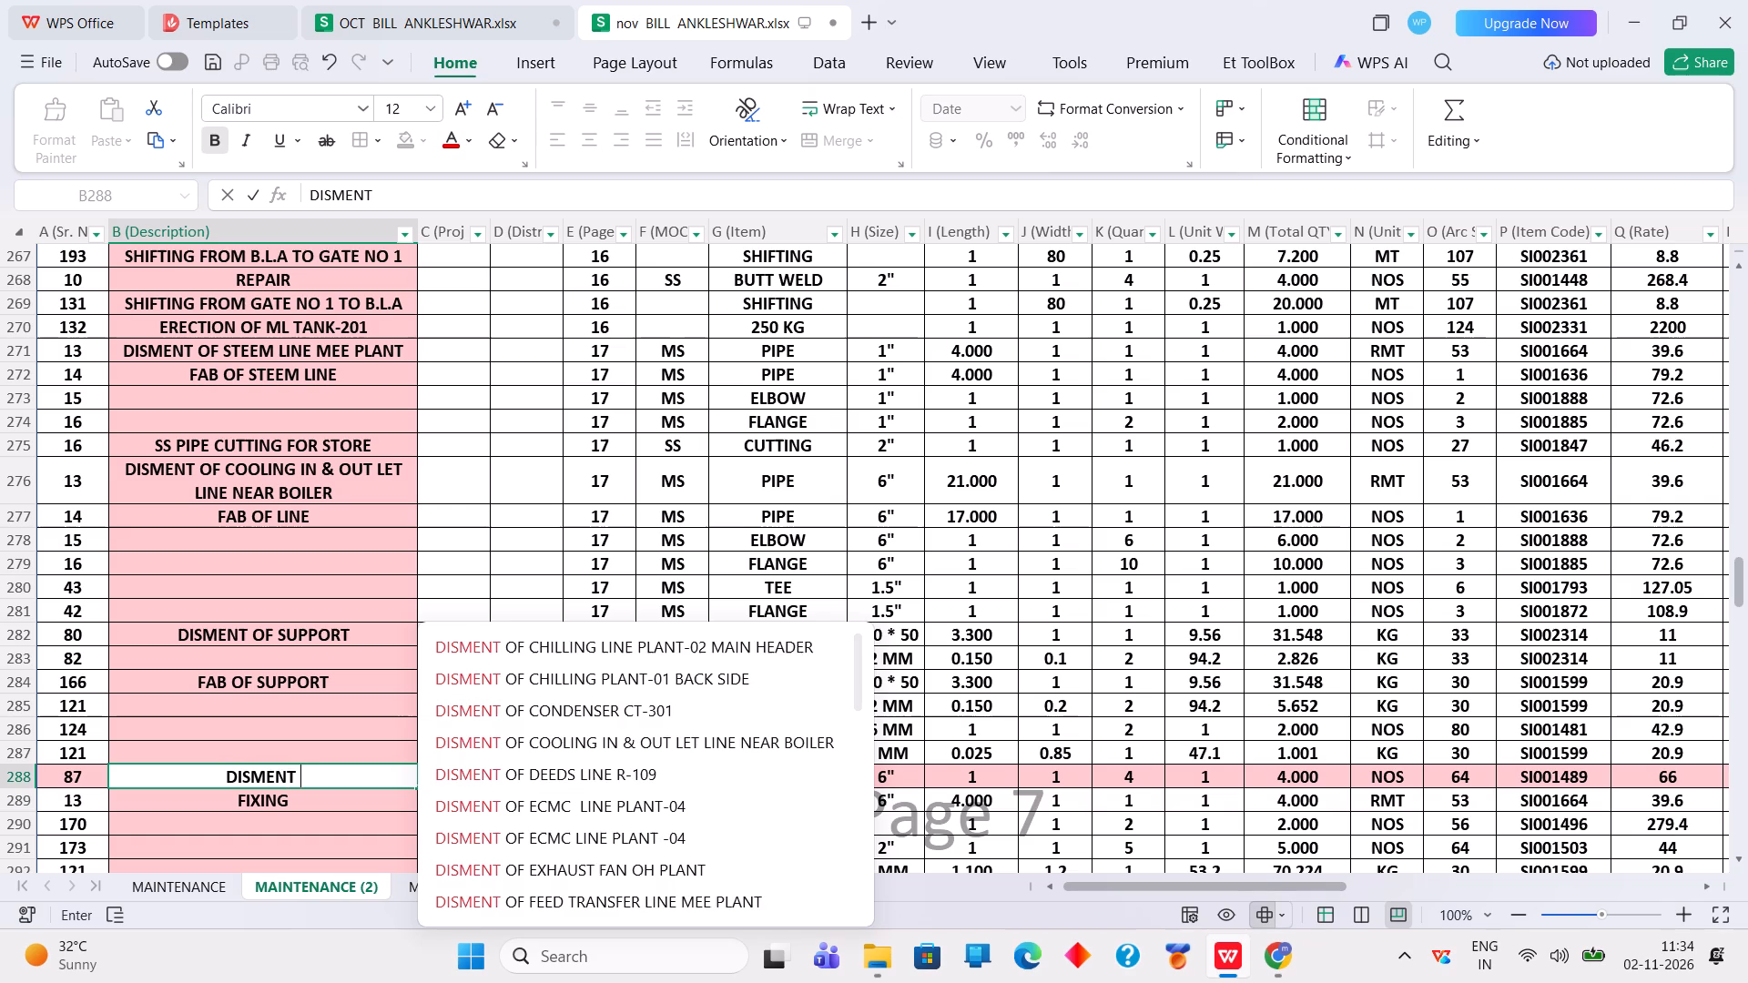
pyautogui.write('& FIX')
pyautogui.write('ING')
pyautogui.press('Return')
pyautogui.press('Return')
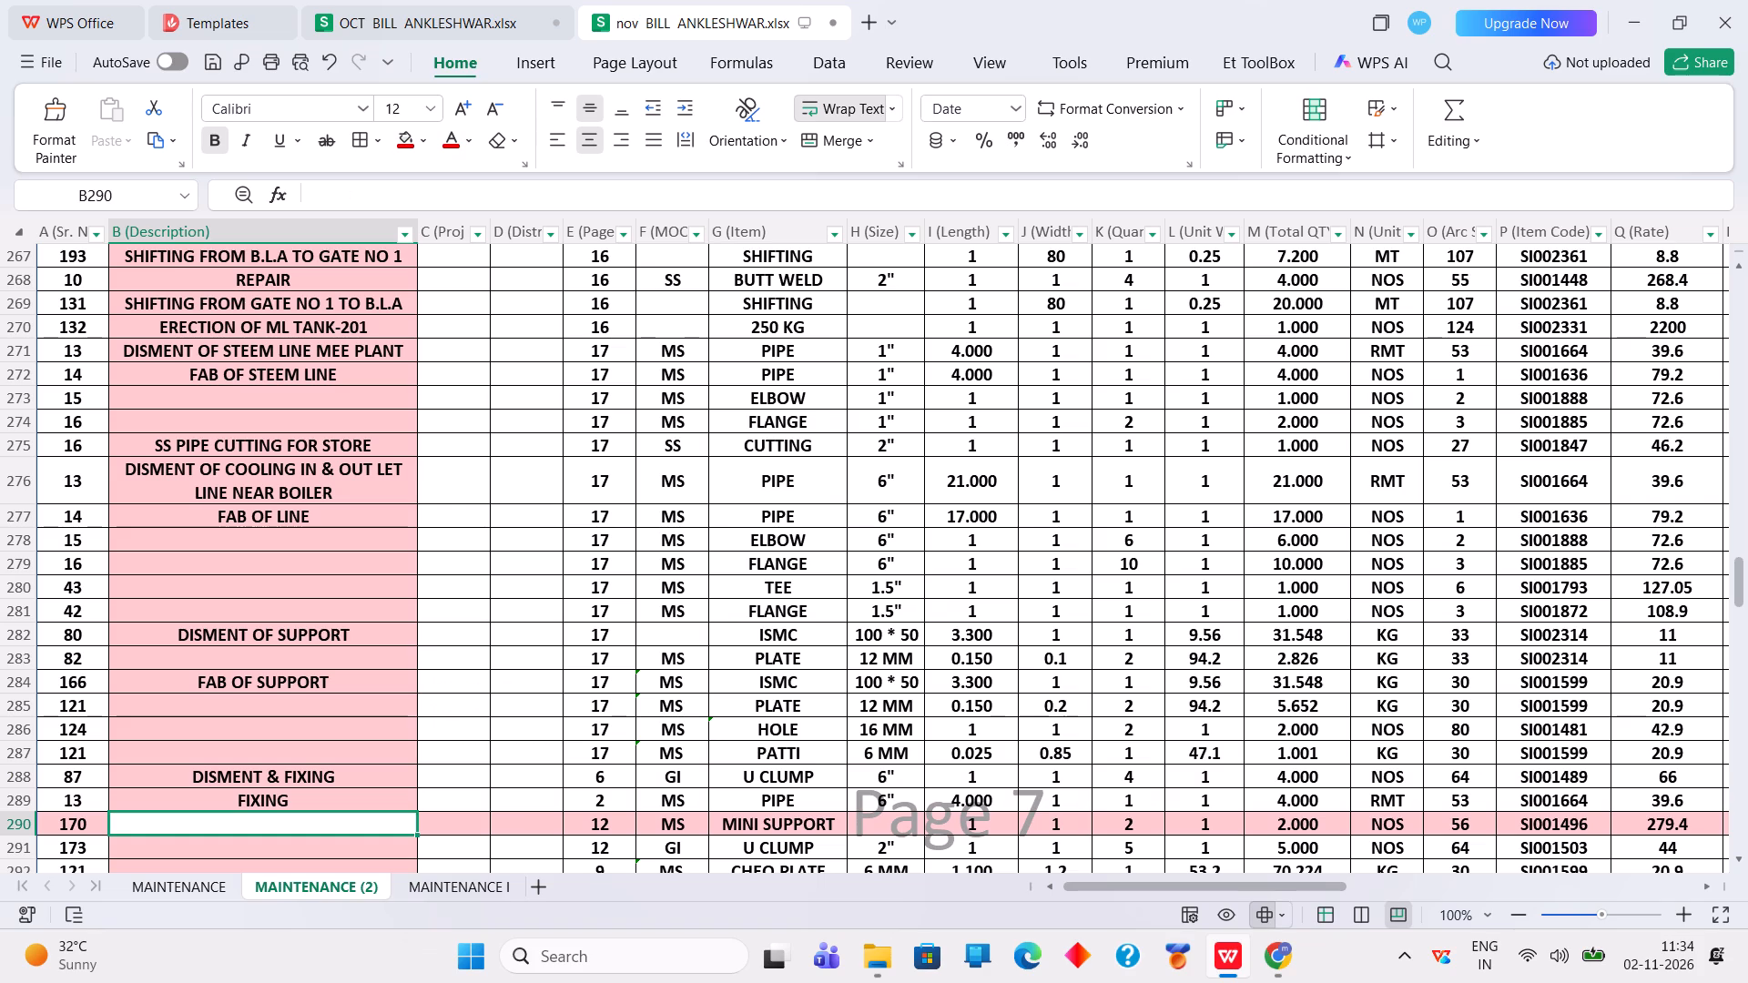
# Enter FAB OF SUPPORT FOR GATE NO-03 as the description of the mini support in row 290.
pyautogui.write('FAB OF S')
pyautogui.write('UPPORT')
pyautogui.press('space')
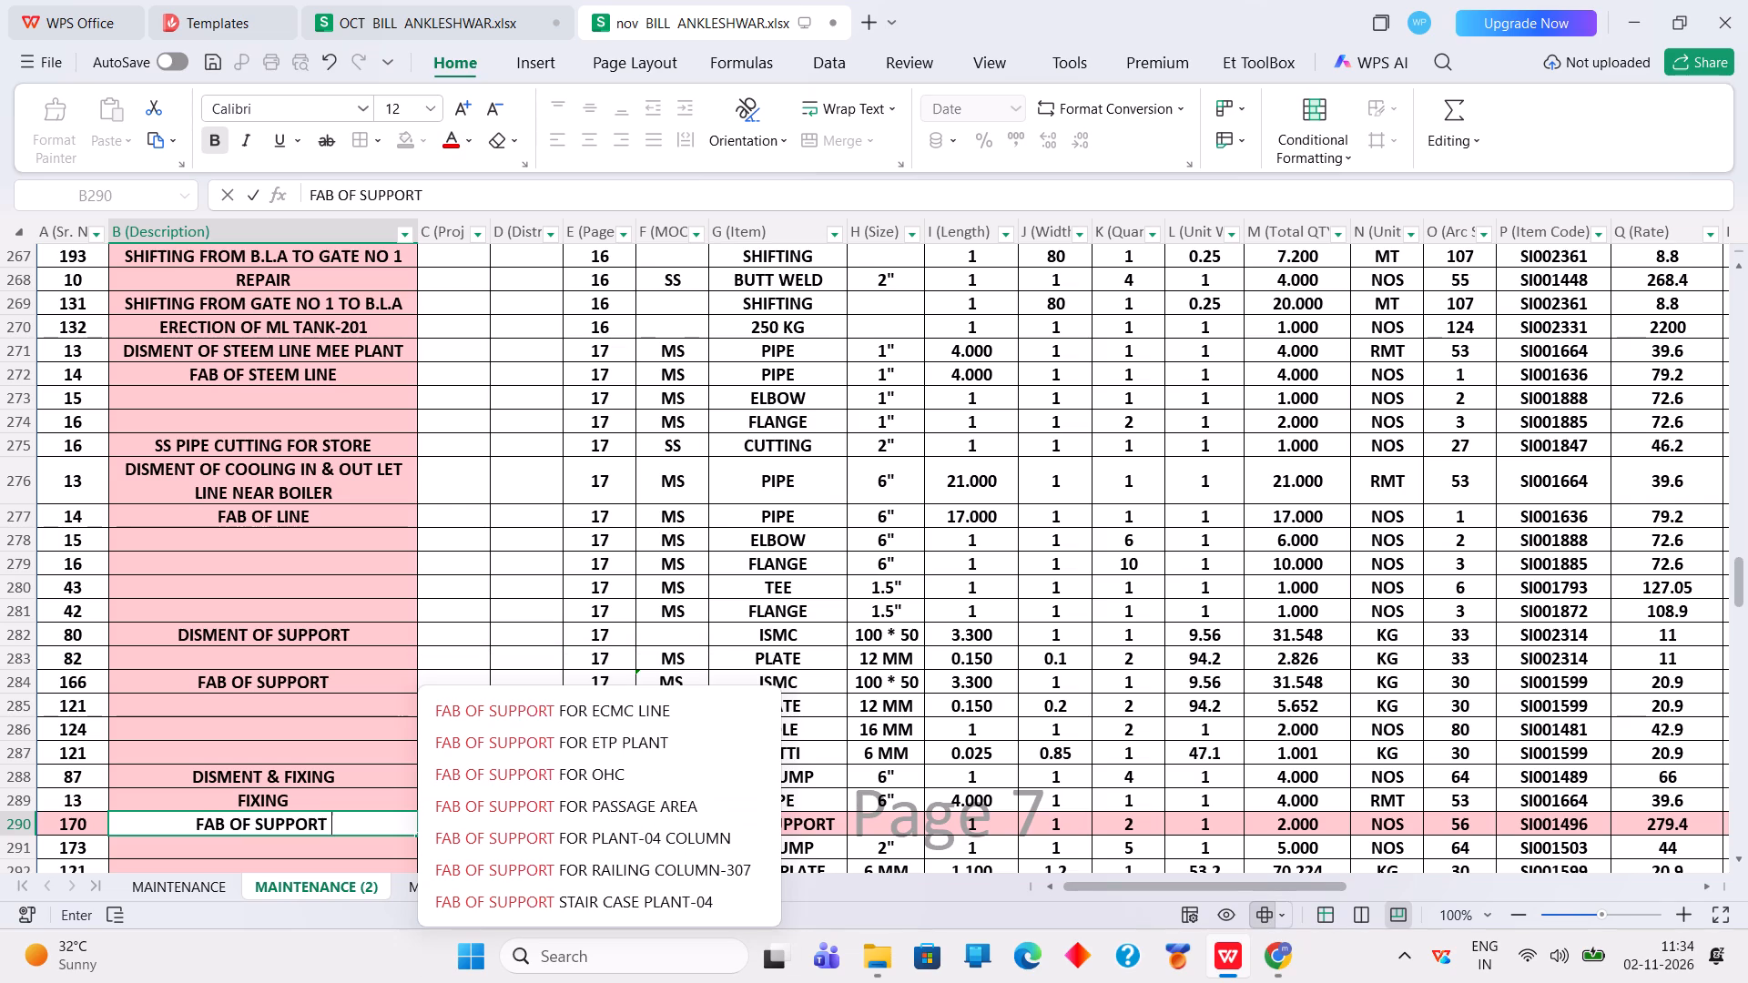
pyautogui.press('f')
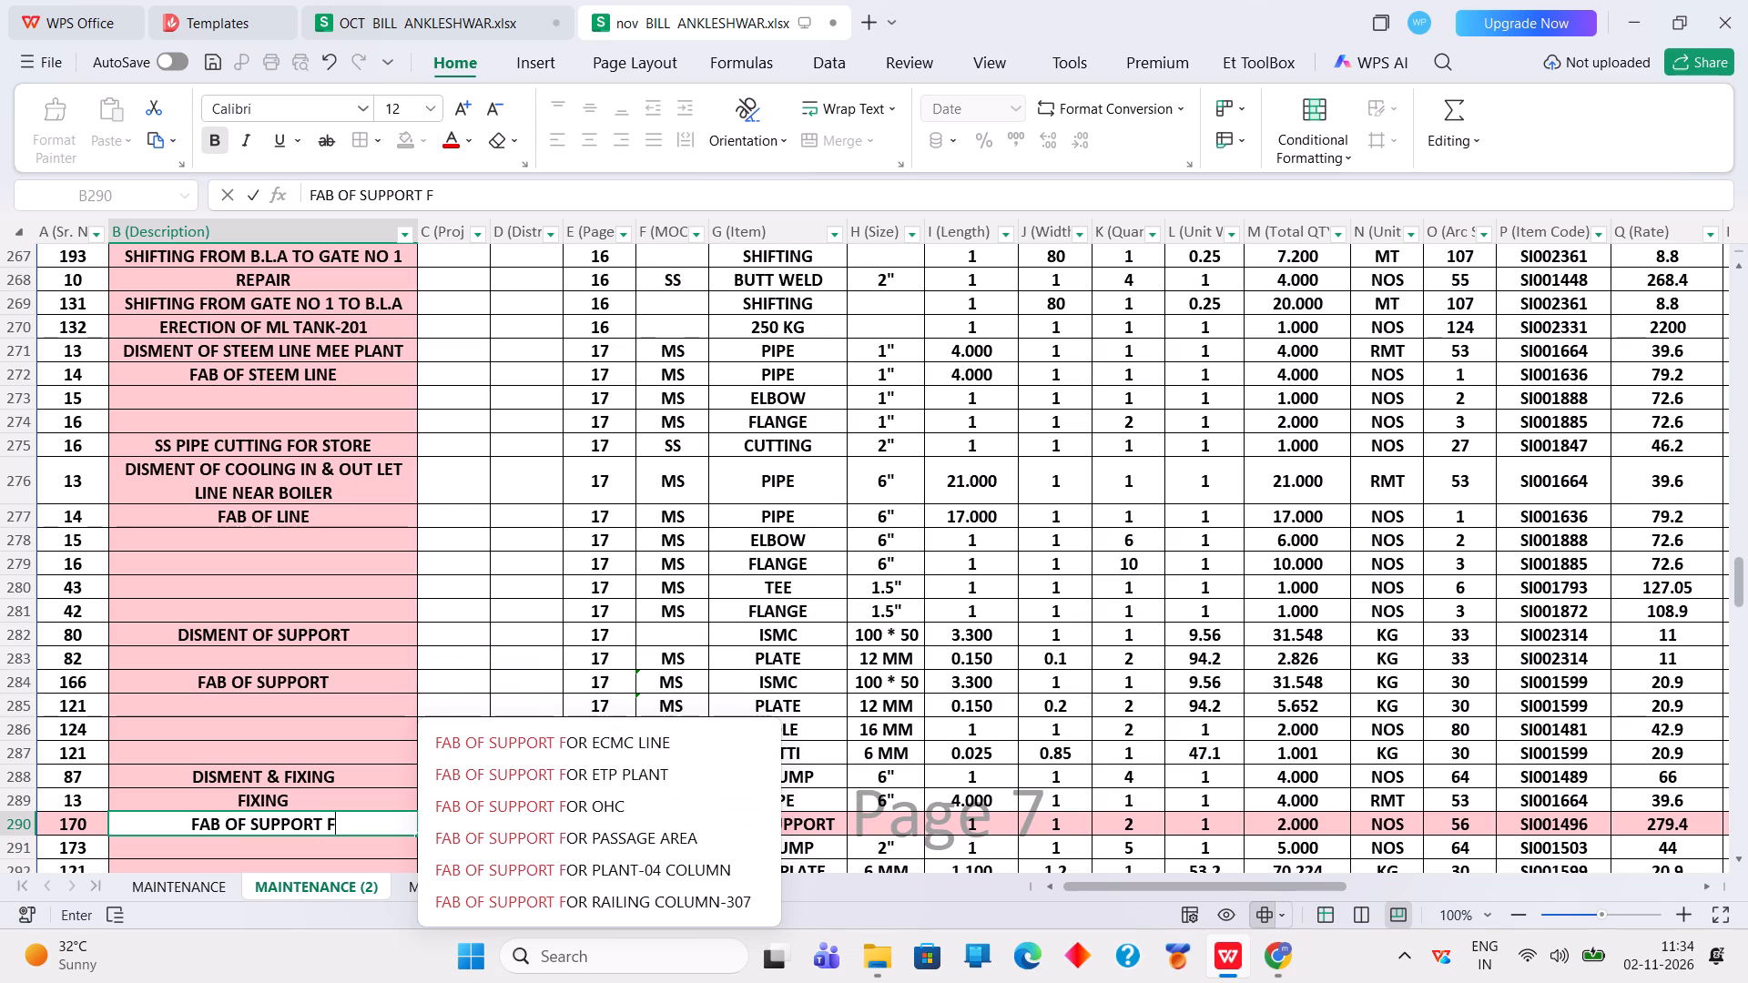
pyautogui.write('OR GA')
pyautogui.write('TE NO-03')
pyautogui.press('Return')
pyautogui.press('Return')
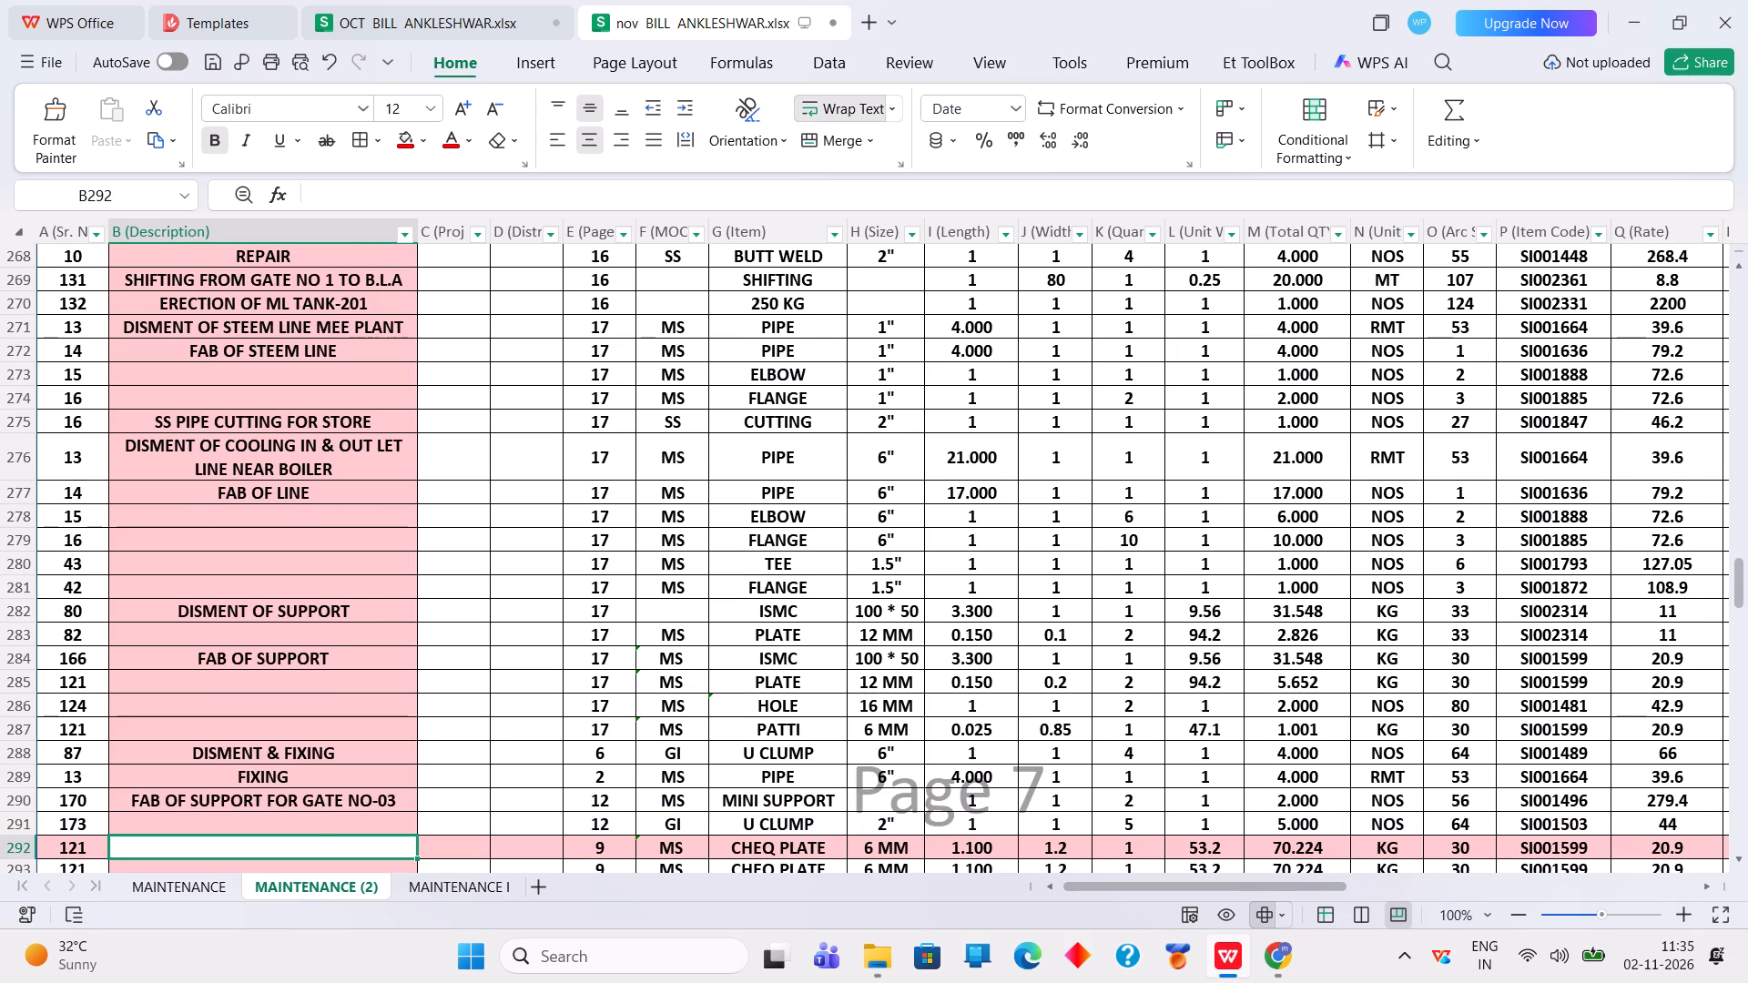
# Enter FAB OF PLATE FOR RVD FOUNDATION as the description of the cheq plate in row 292.
pyautogui.write('FA')
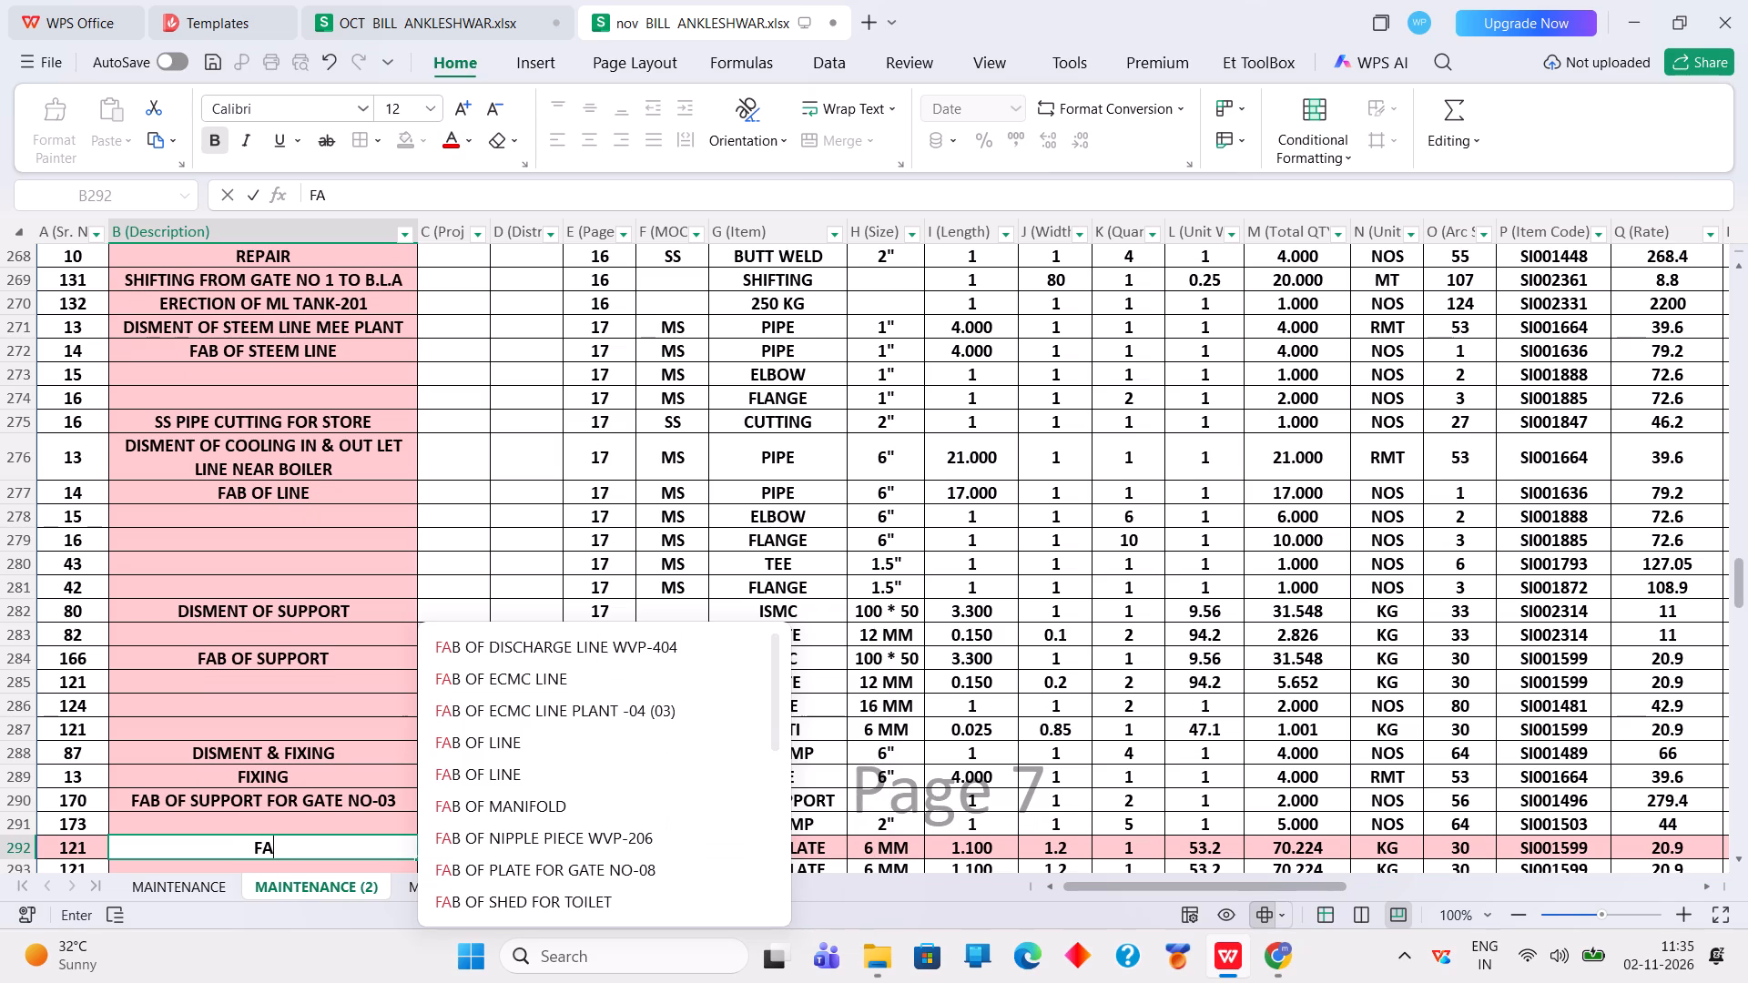
pyautogui.write('B OF PL')
pyautogui.press('a')
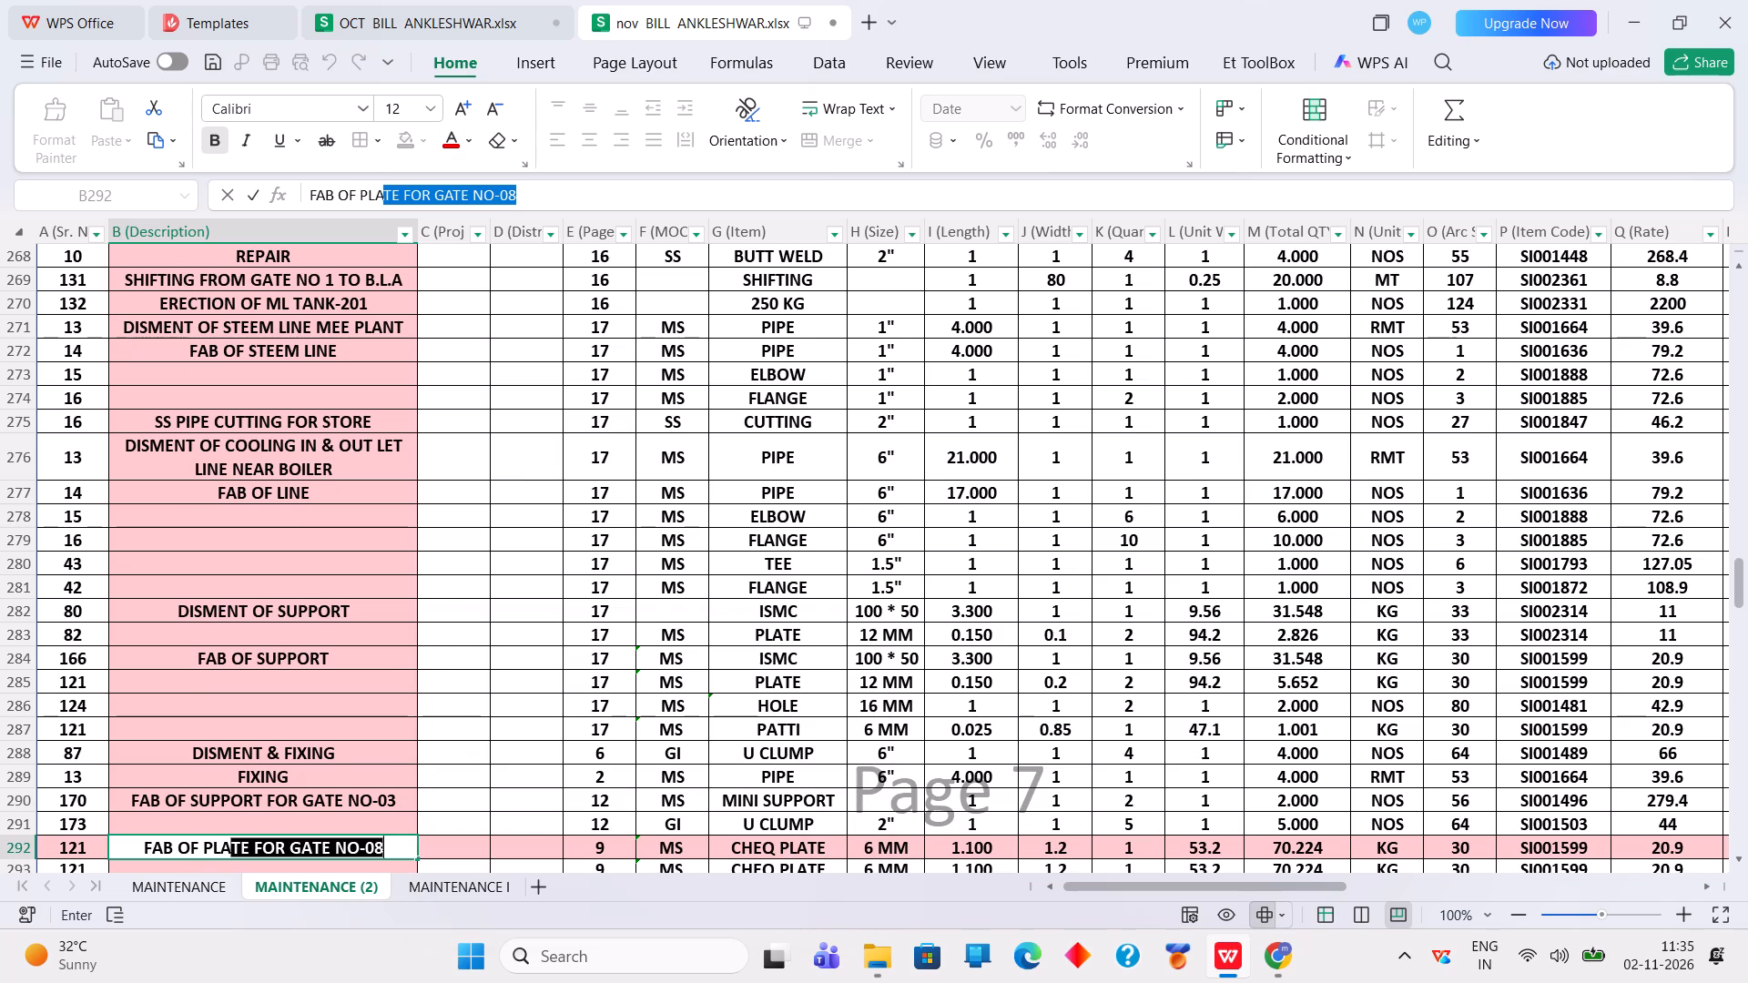
pyautogui.write('TE FOR RVD FOUNDA')
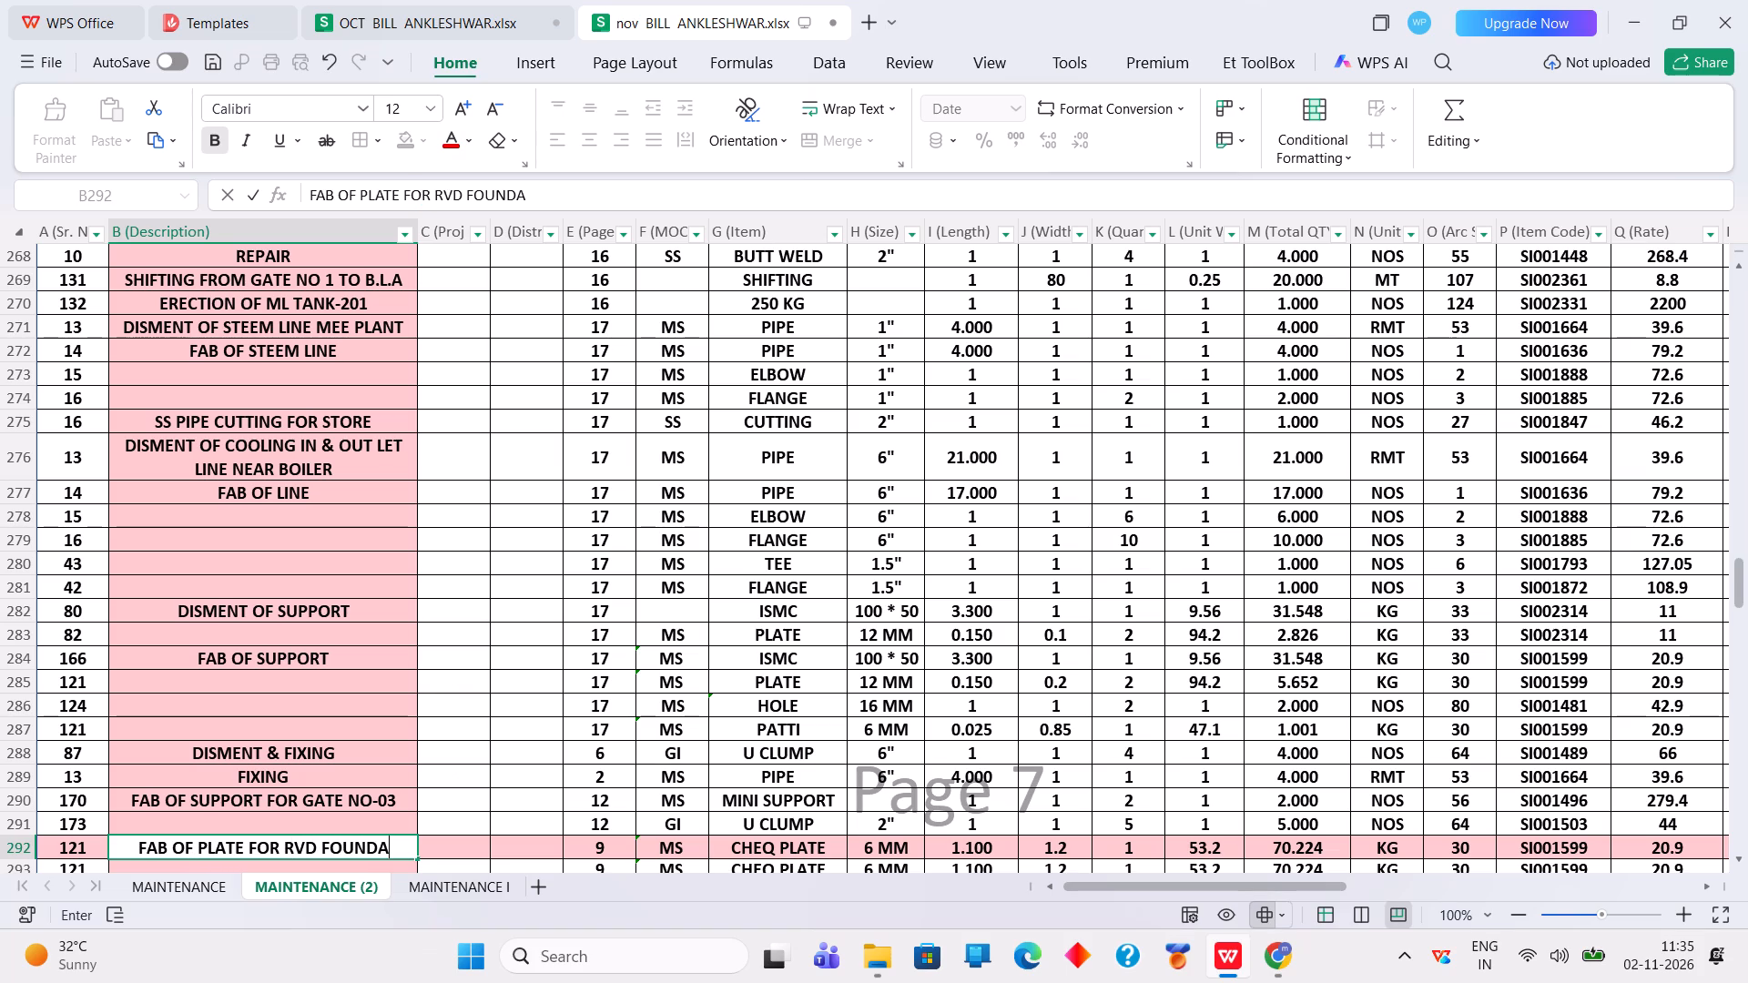
pyautogui.press('t')
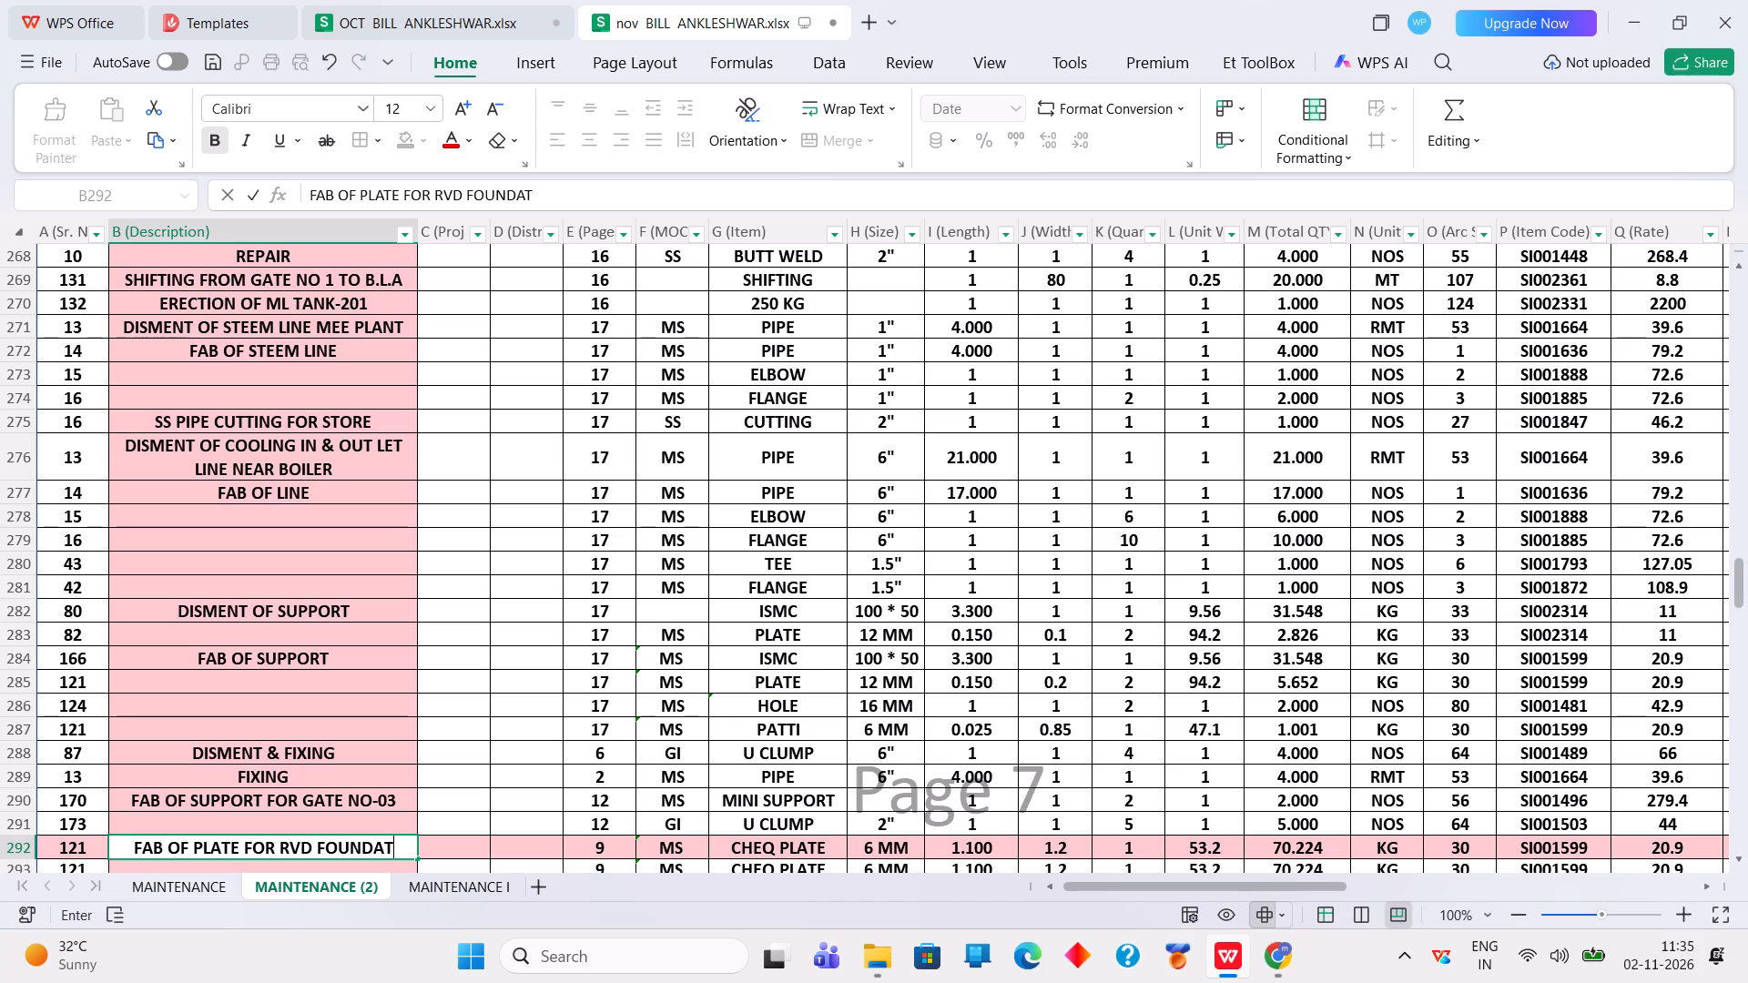
pyautogui.write('ION')
pyautogui.press('Return')
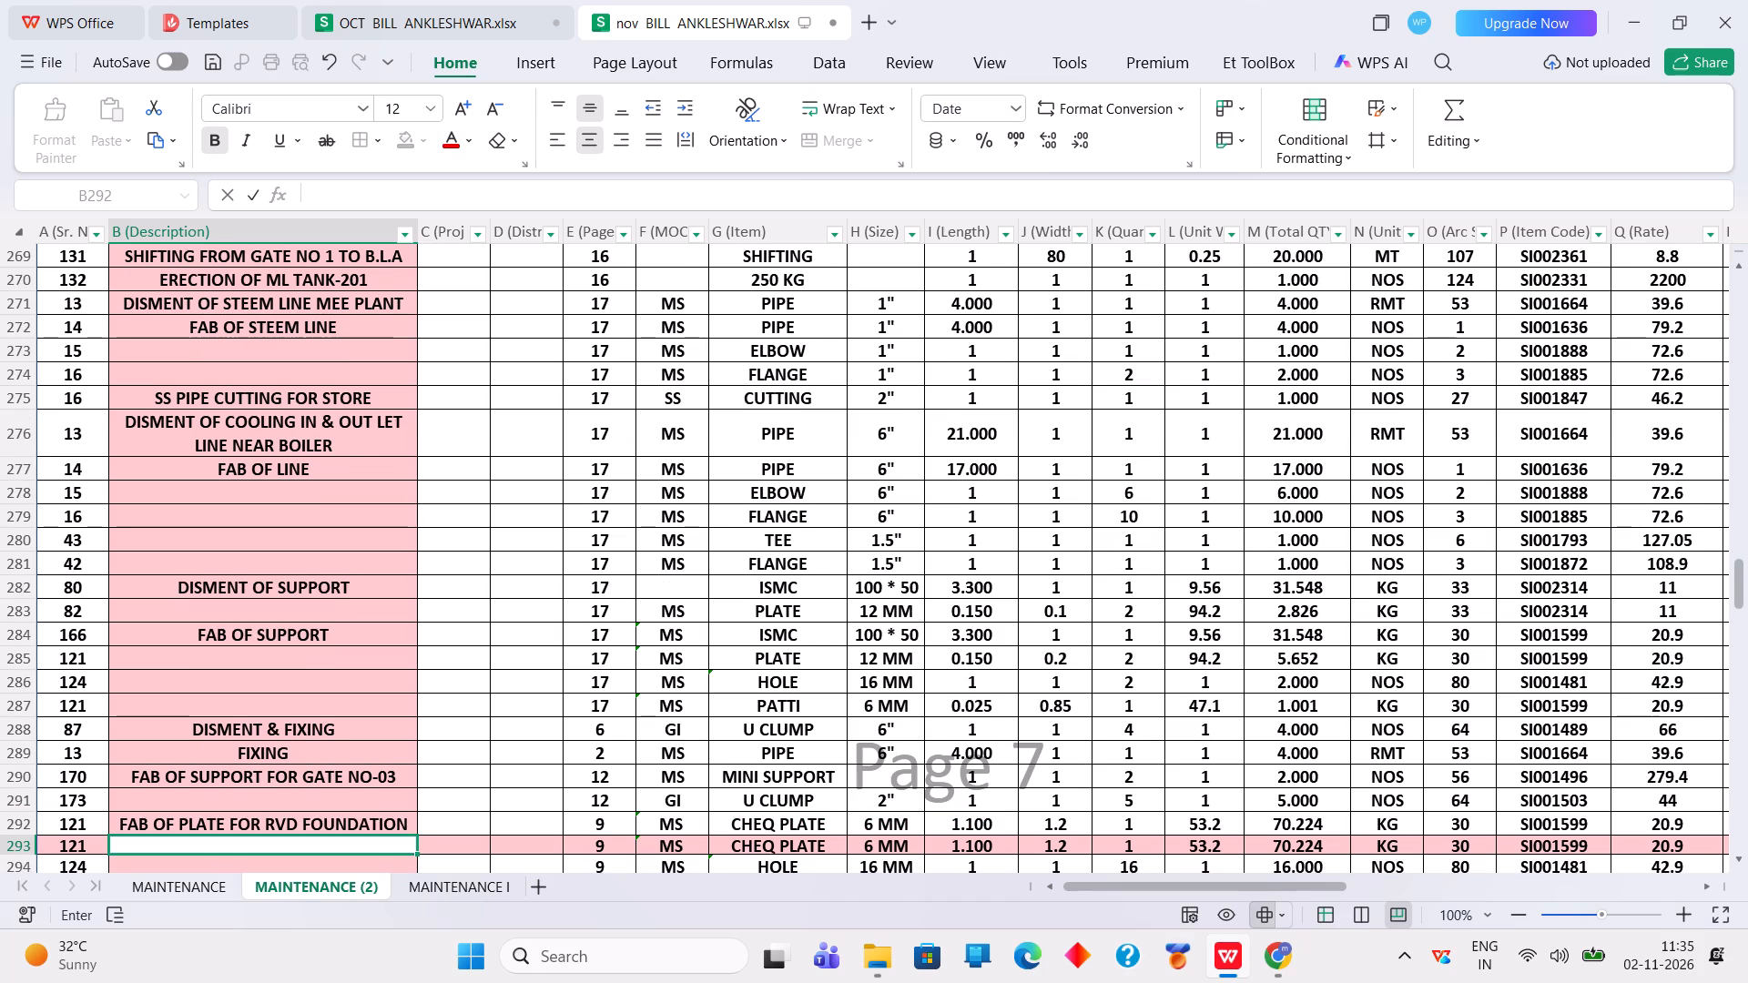
pyautogui.press('Return')
pyautogui.press('Return')
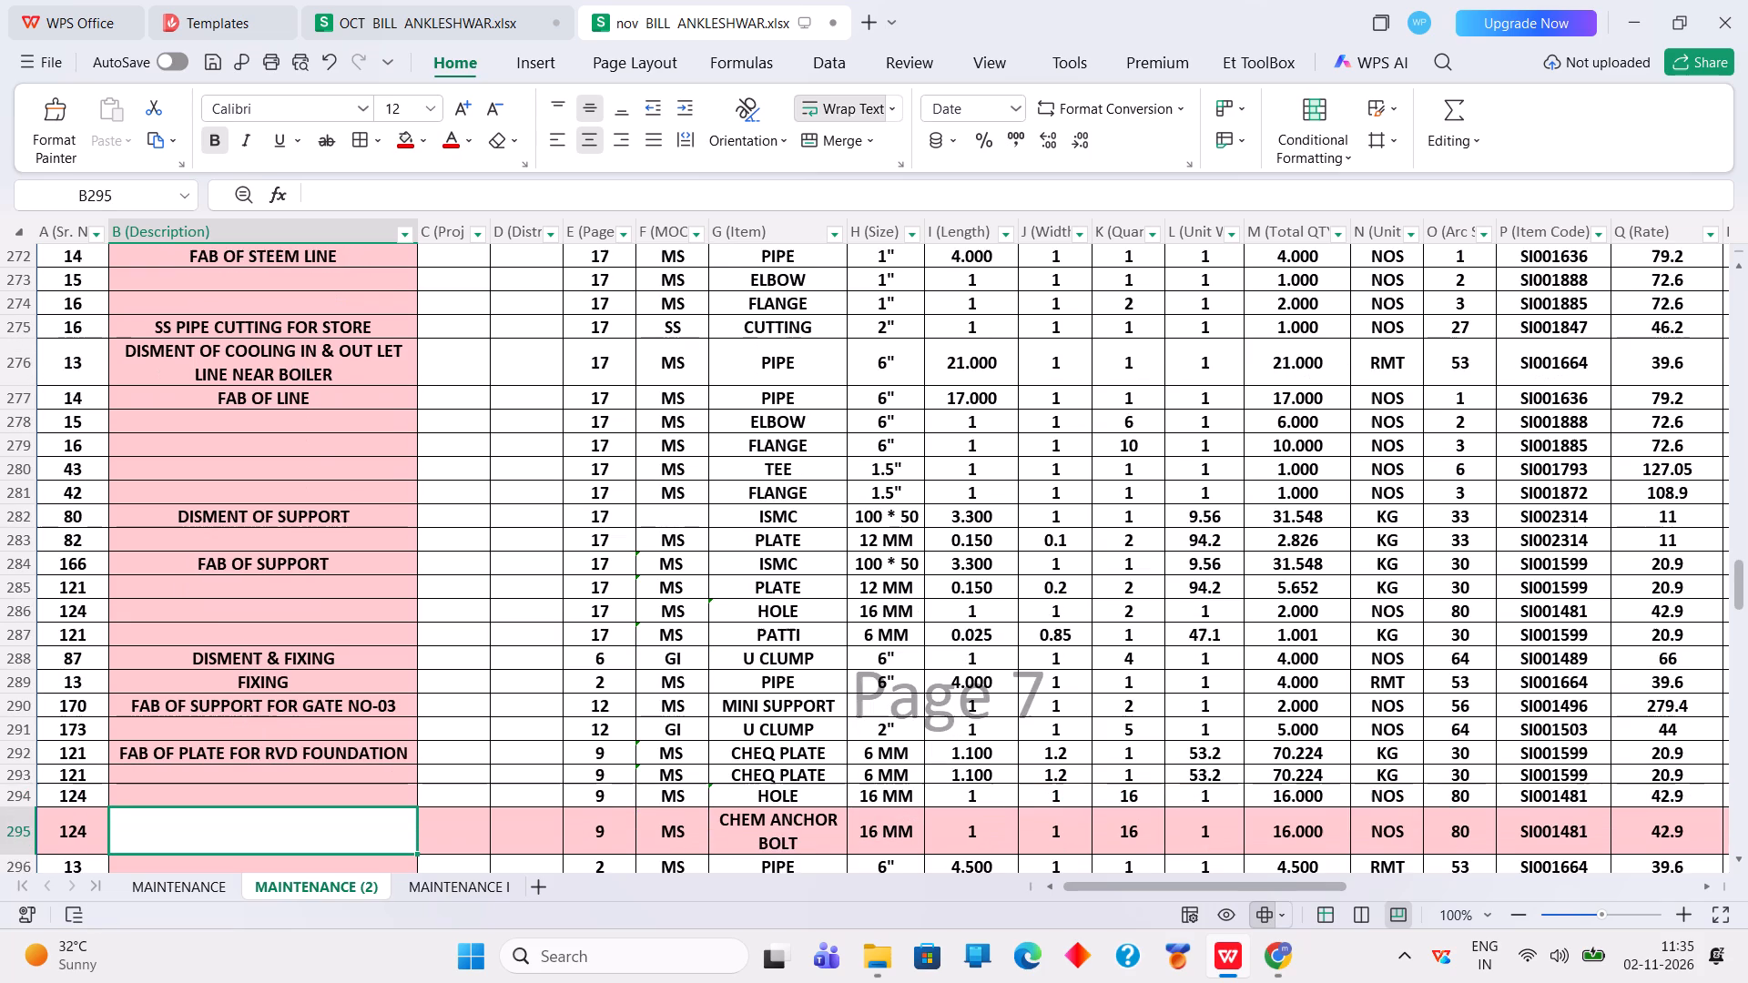
pyautogui.press('Return')
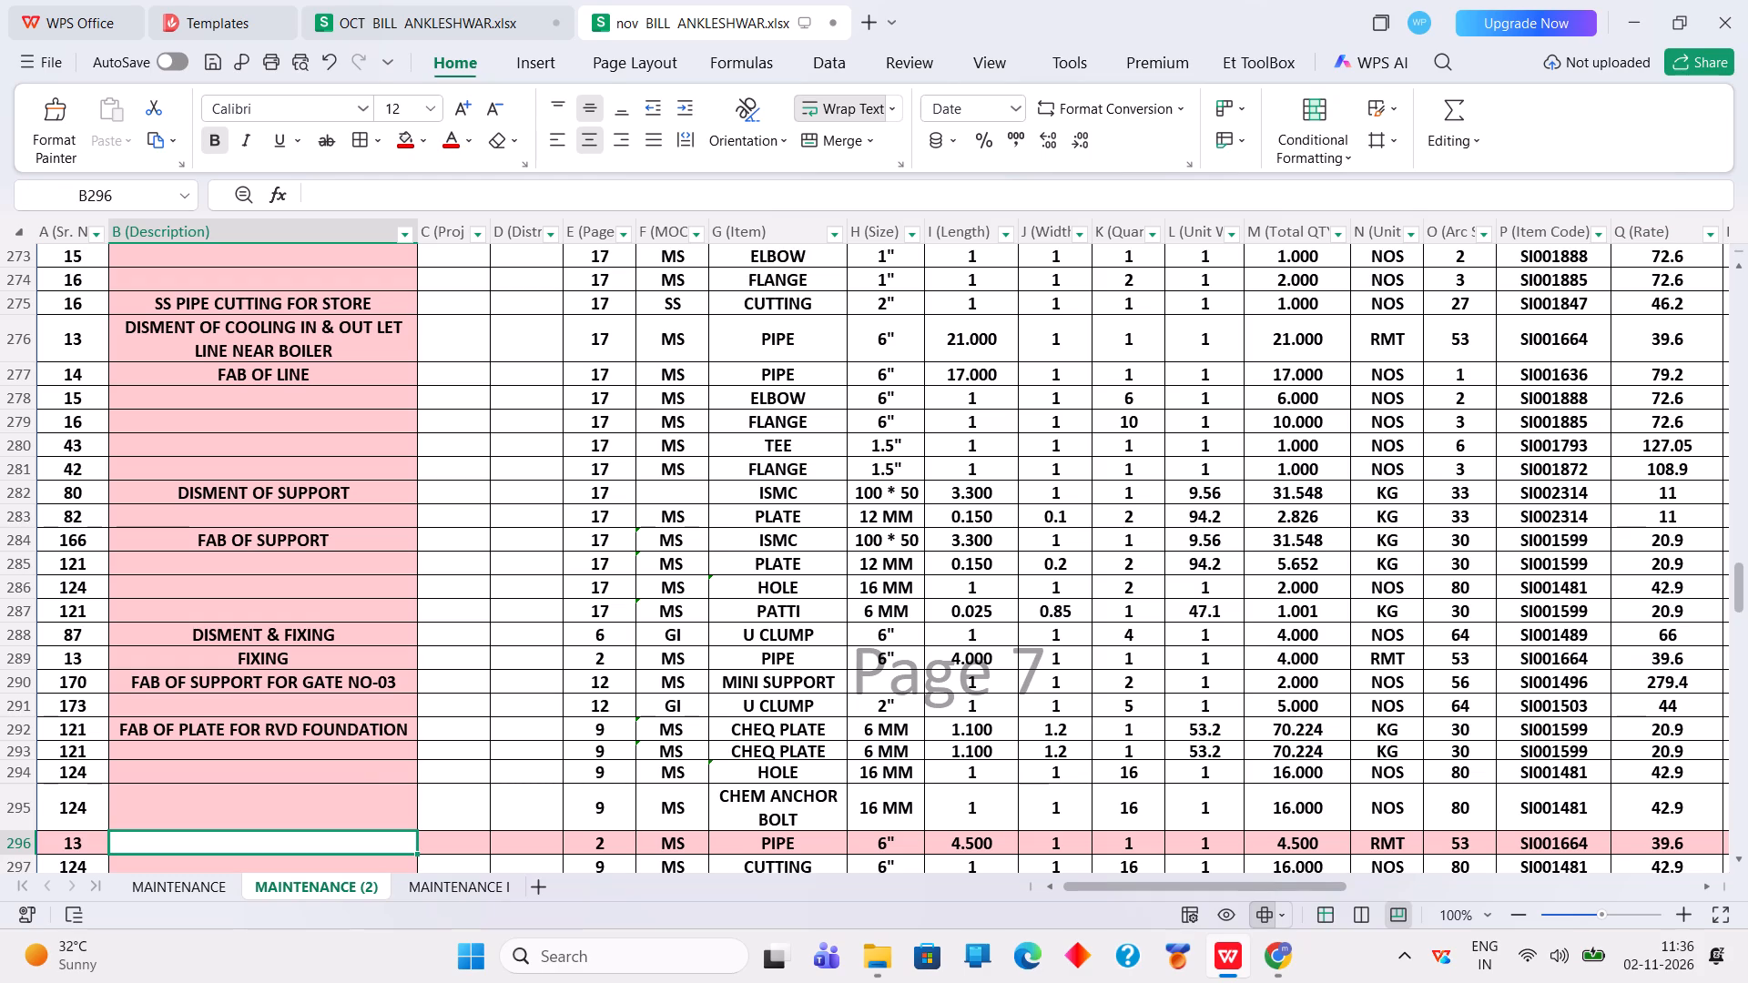
# Insert four blank rows at rows 296 to 299, below the chem anchor bolt item.
pyautogui.click(713, 850)
pyautogui.scroll(-2, 708, 837)
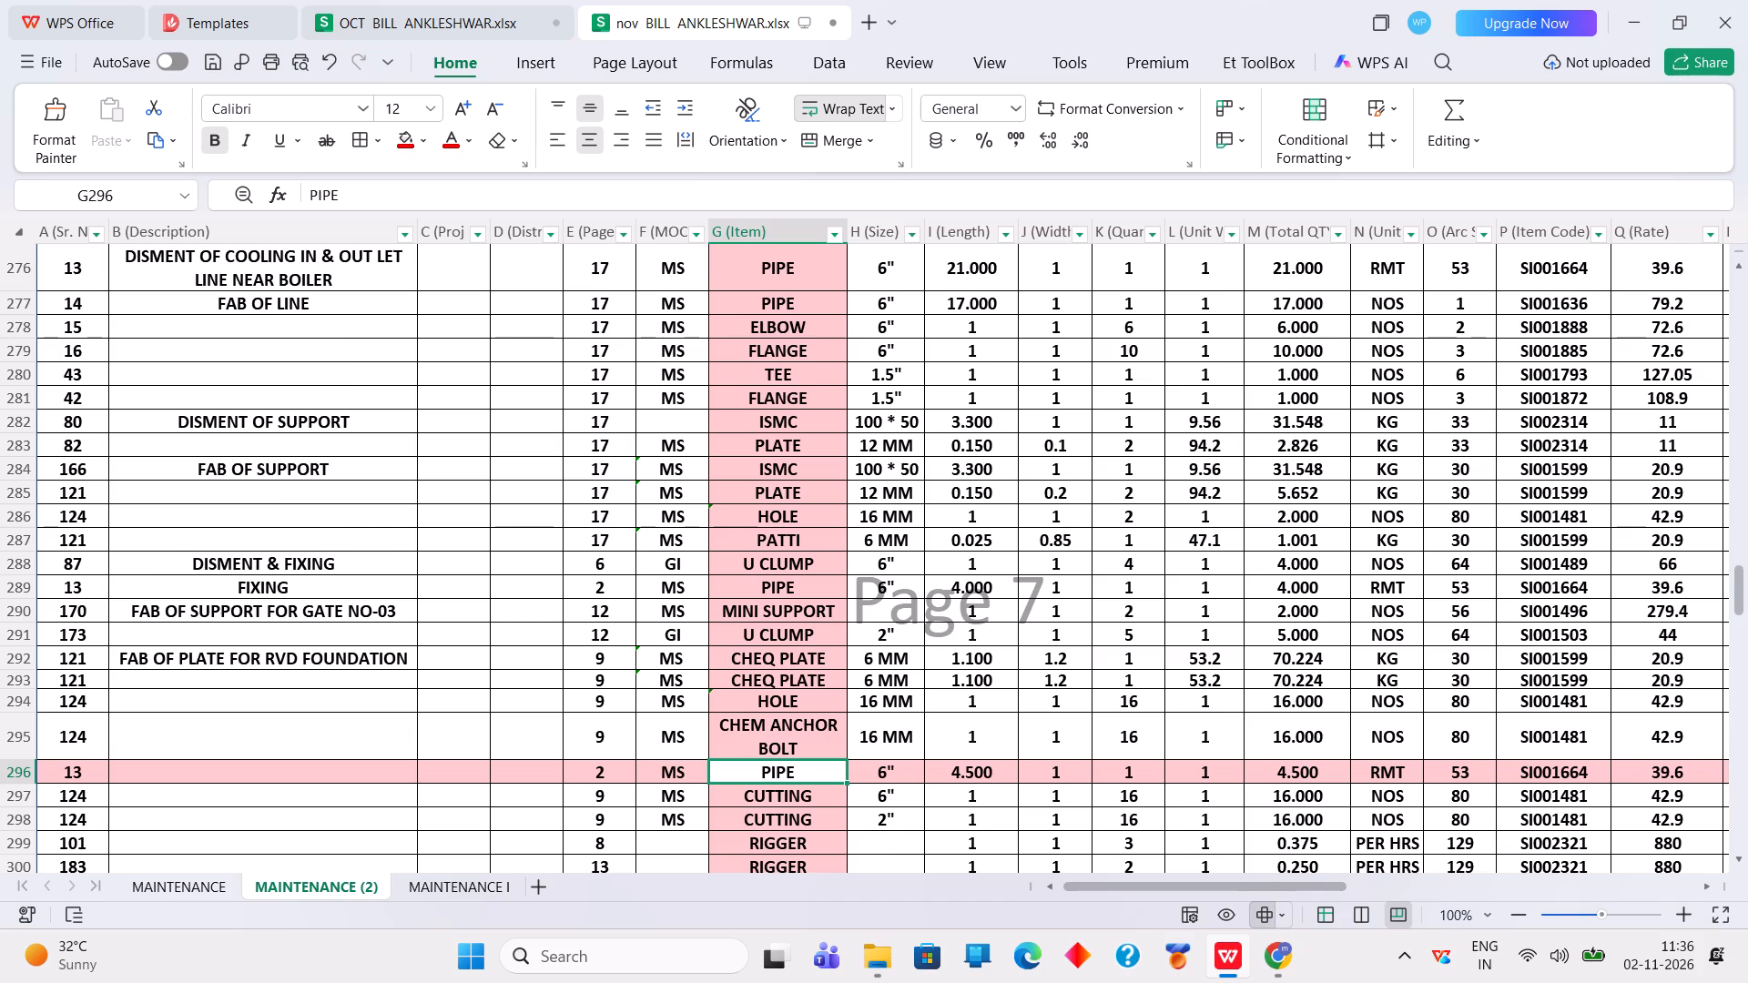
pyautogui.moveTo(752, 697); pyautogui.dragTo(761, 776)
pyautogui.rightClick(753, 742)
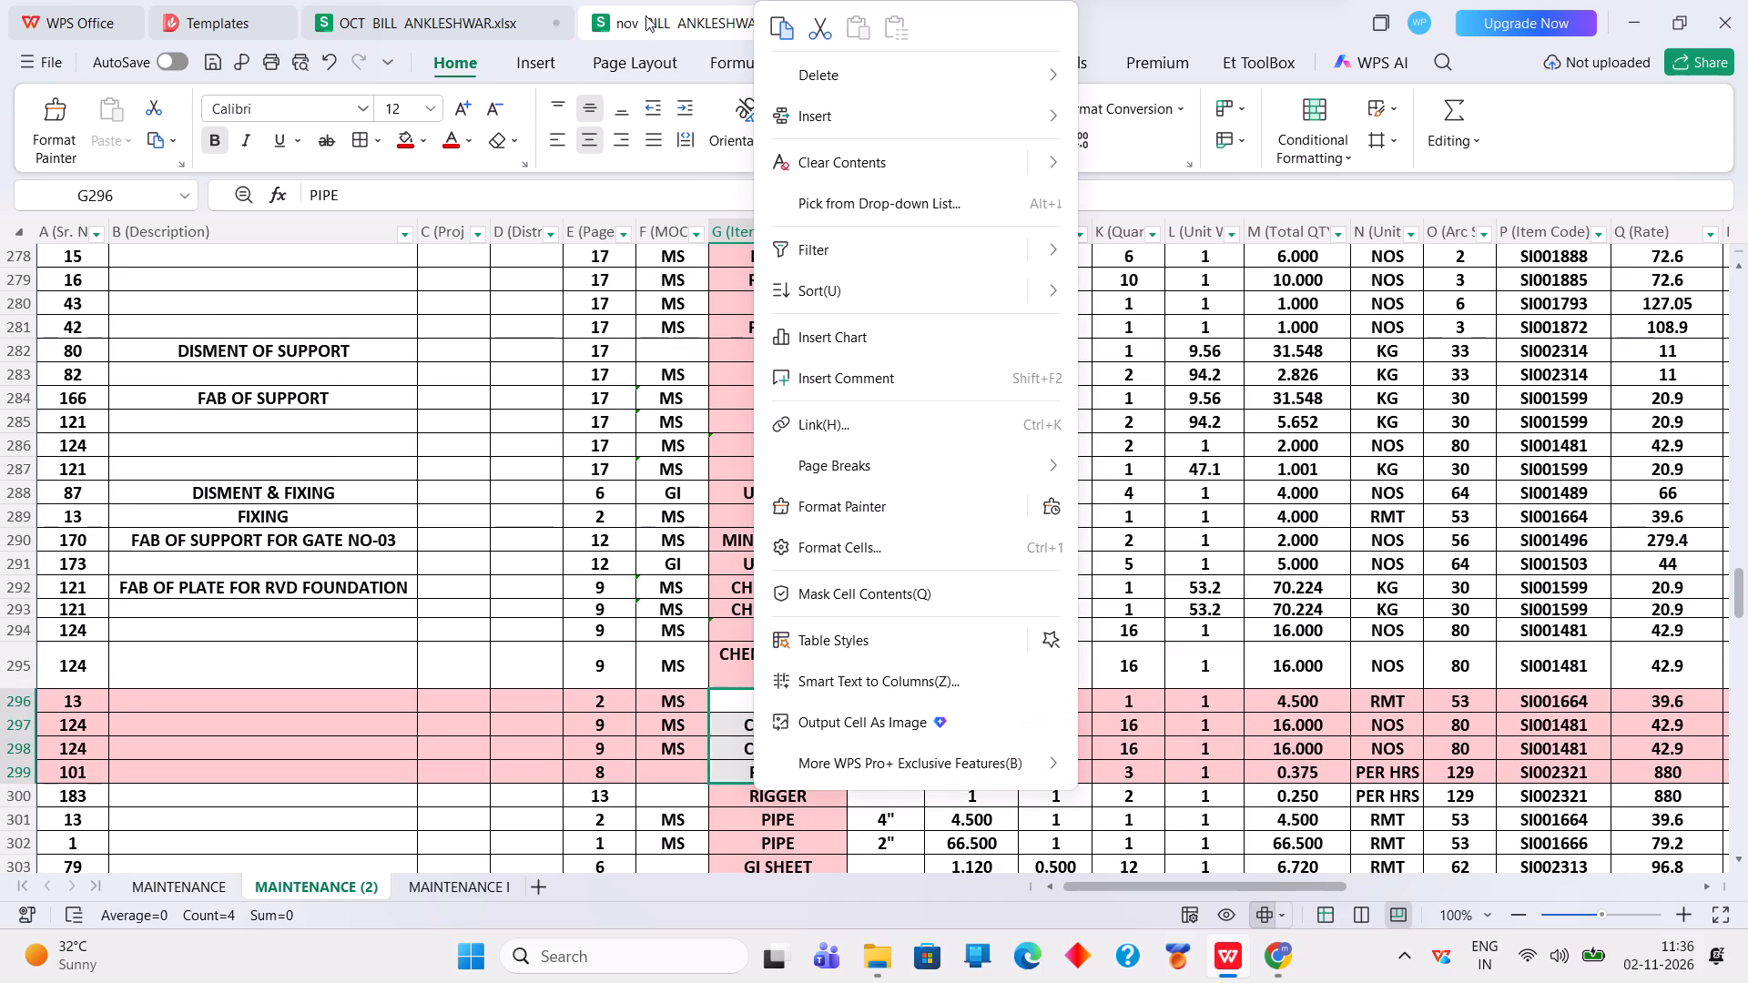
pyautogui.click(1136, 206)
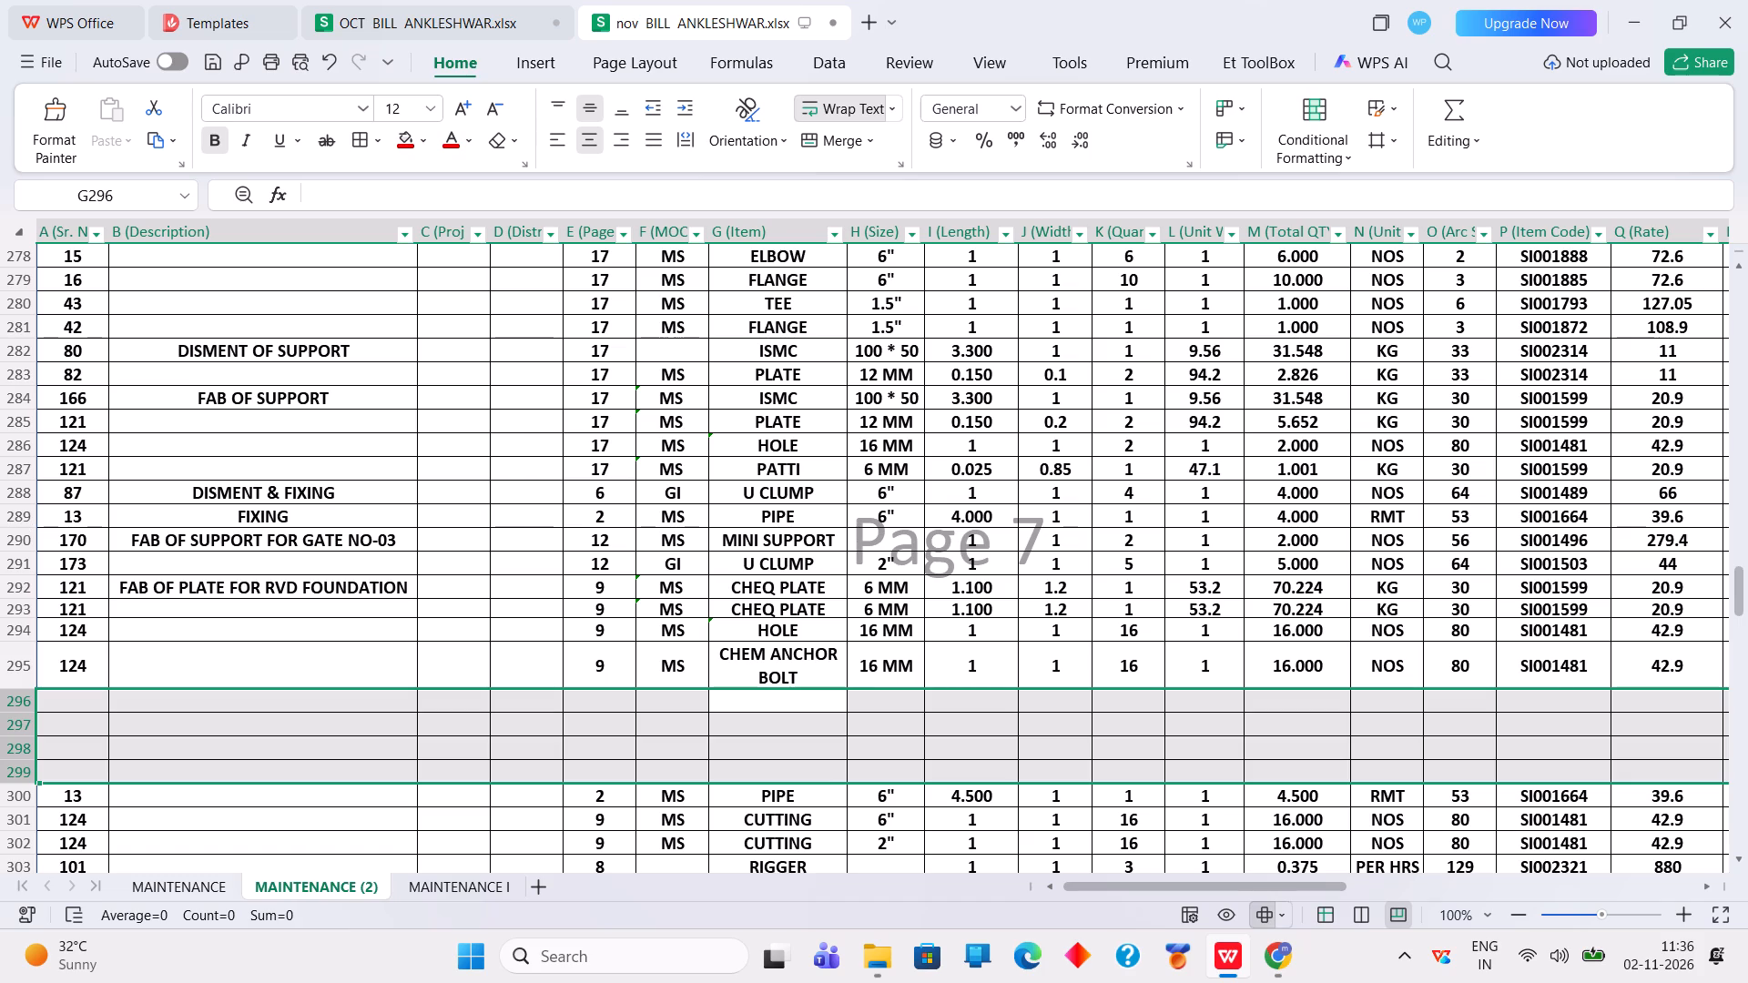
# Copy the 6" MS pipe row 300 into blank rows 296 and 297.
pyautogui.click(17, 798)
pyautogui.rightClick(17, 798)
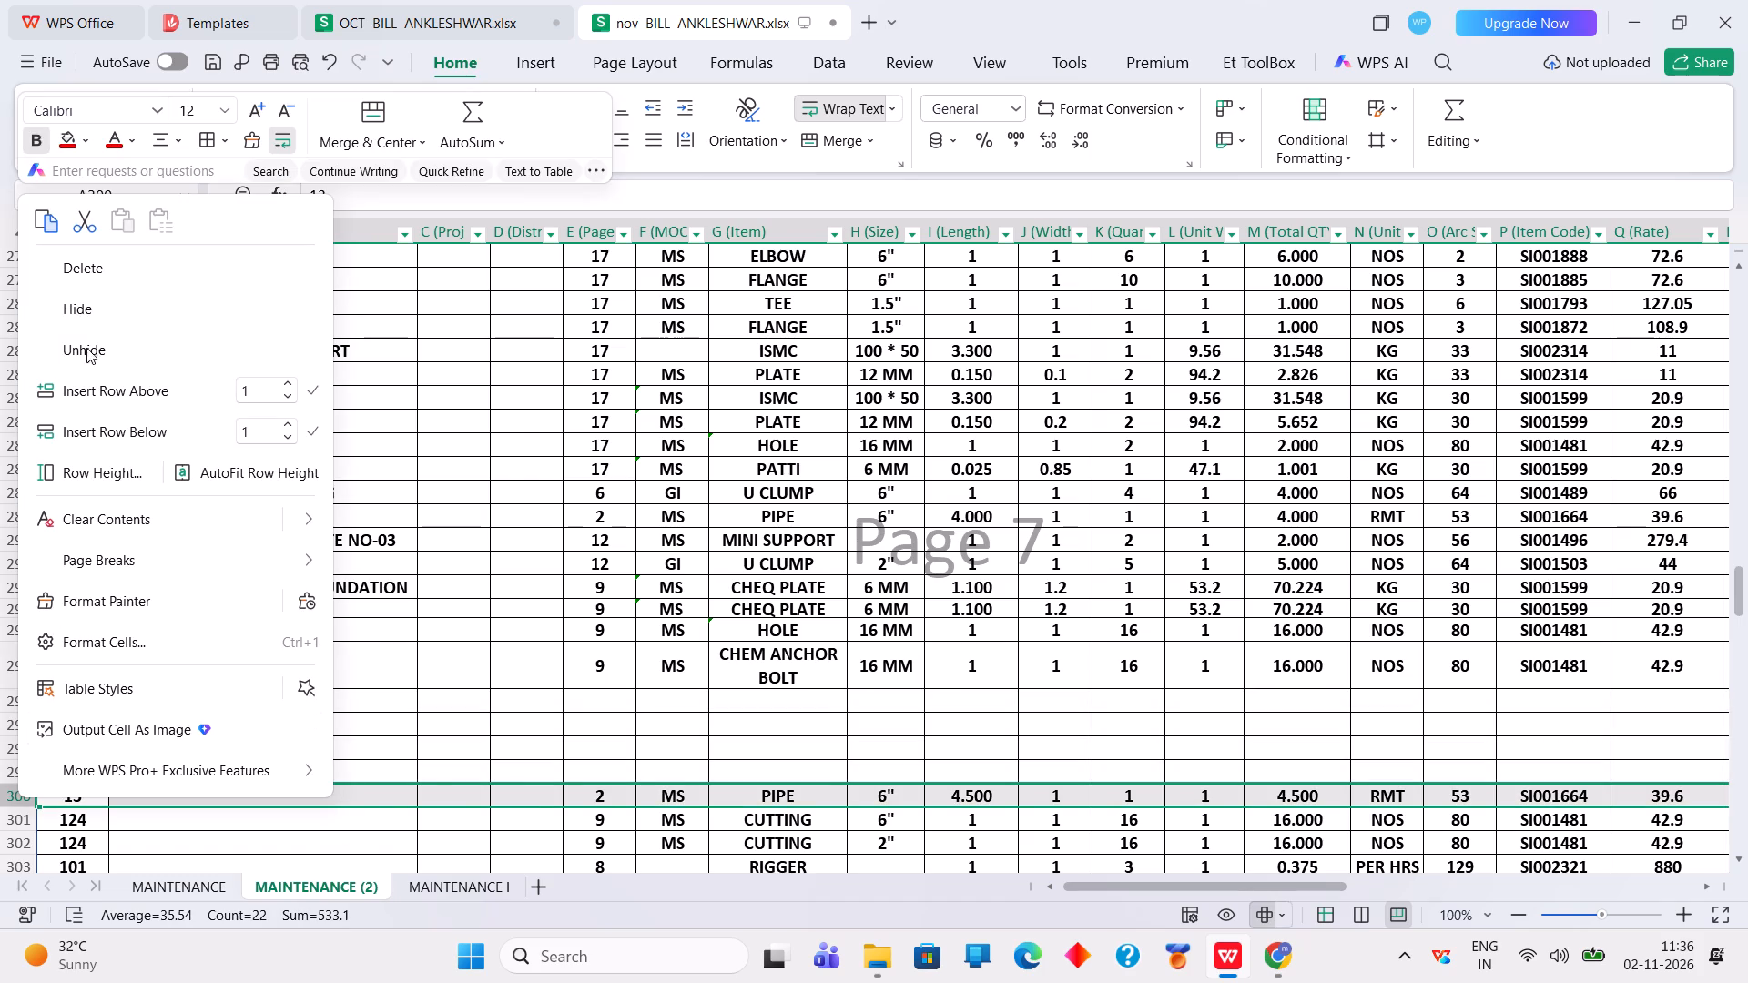
pyautogui.click(48, 219)
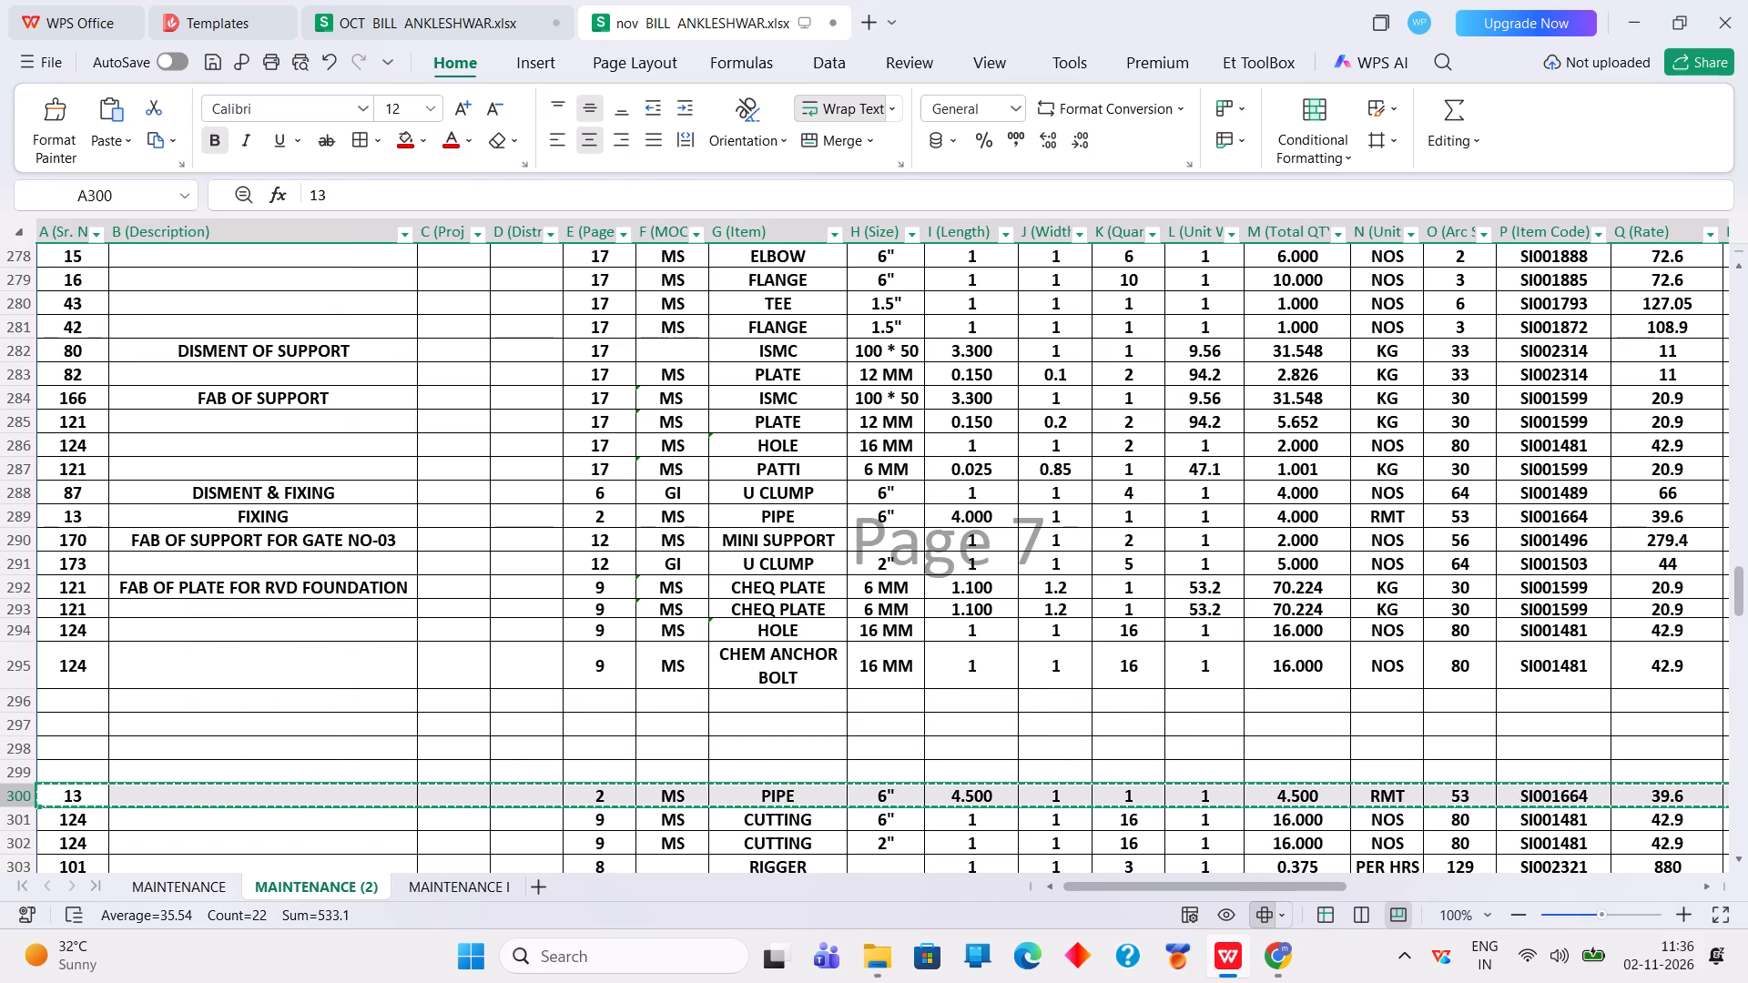
pyautogui.click(27, 701)
pyautogui.rightClick(27, 701)
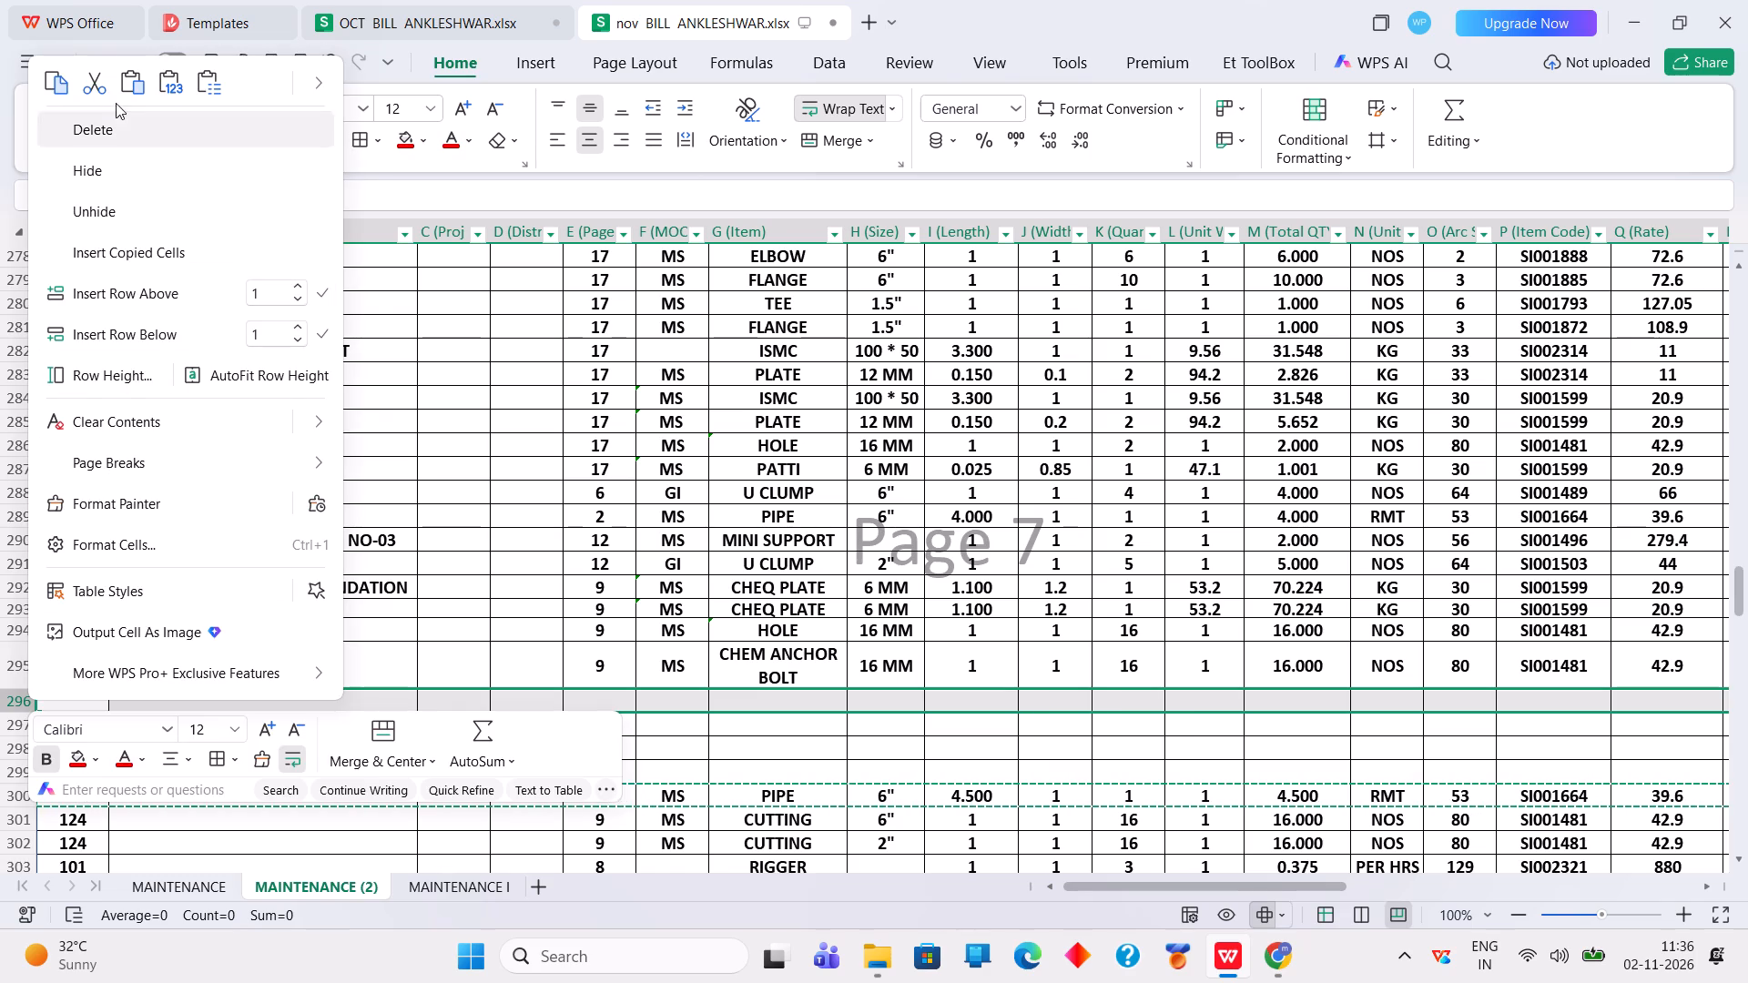
pyautogui.click(120, 79)
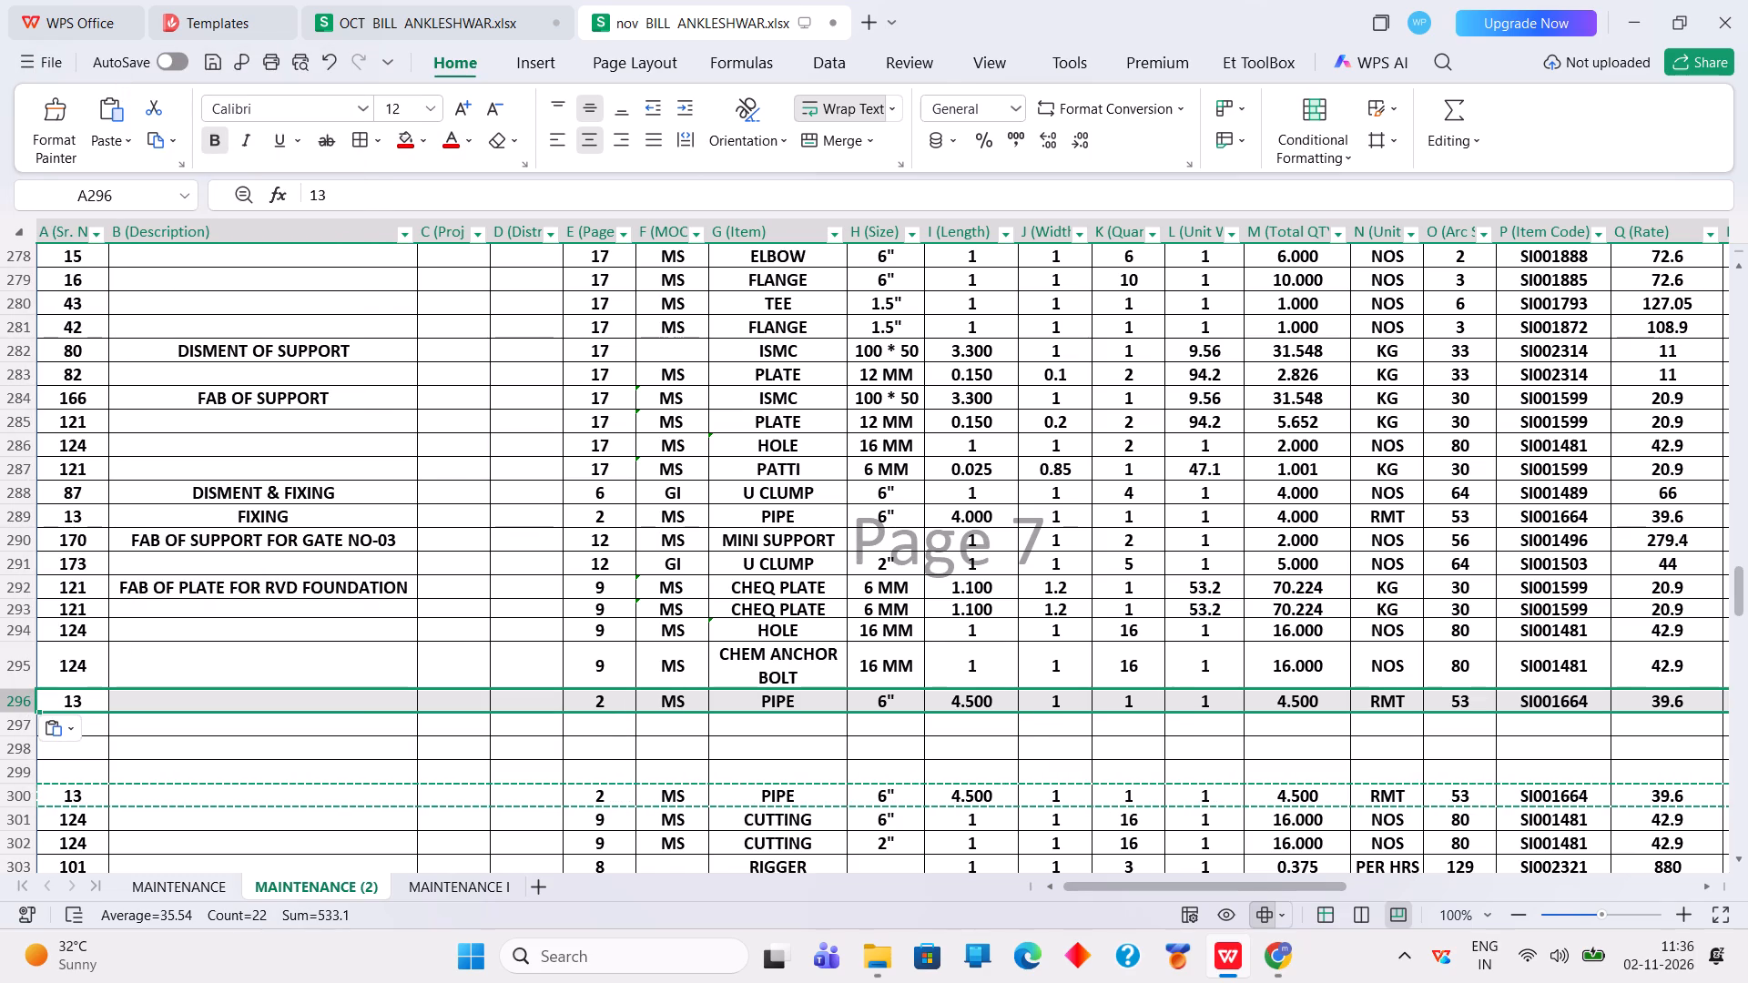
pyautogui.click(11, 727)
pyautogui.rightClick(11, 727)
pyautogui.click(105, 146)
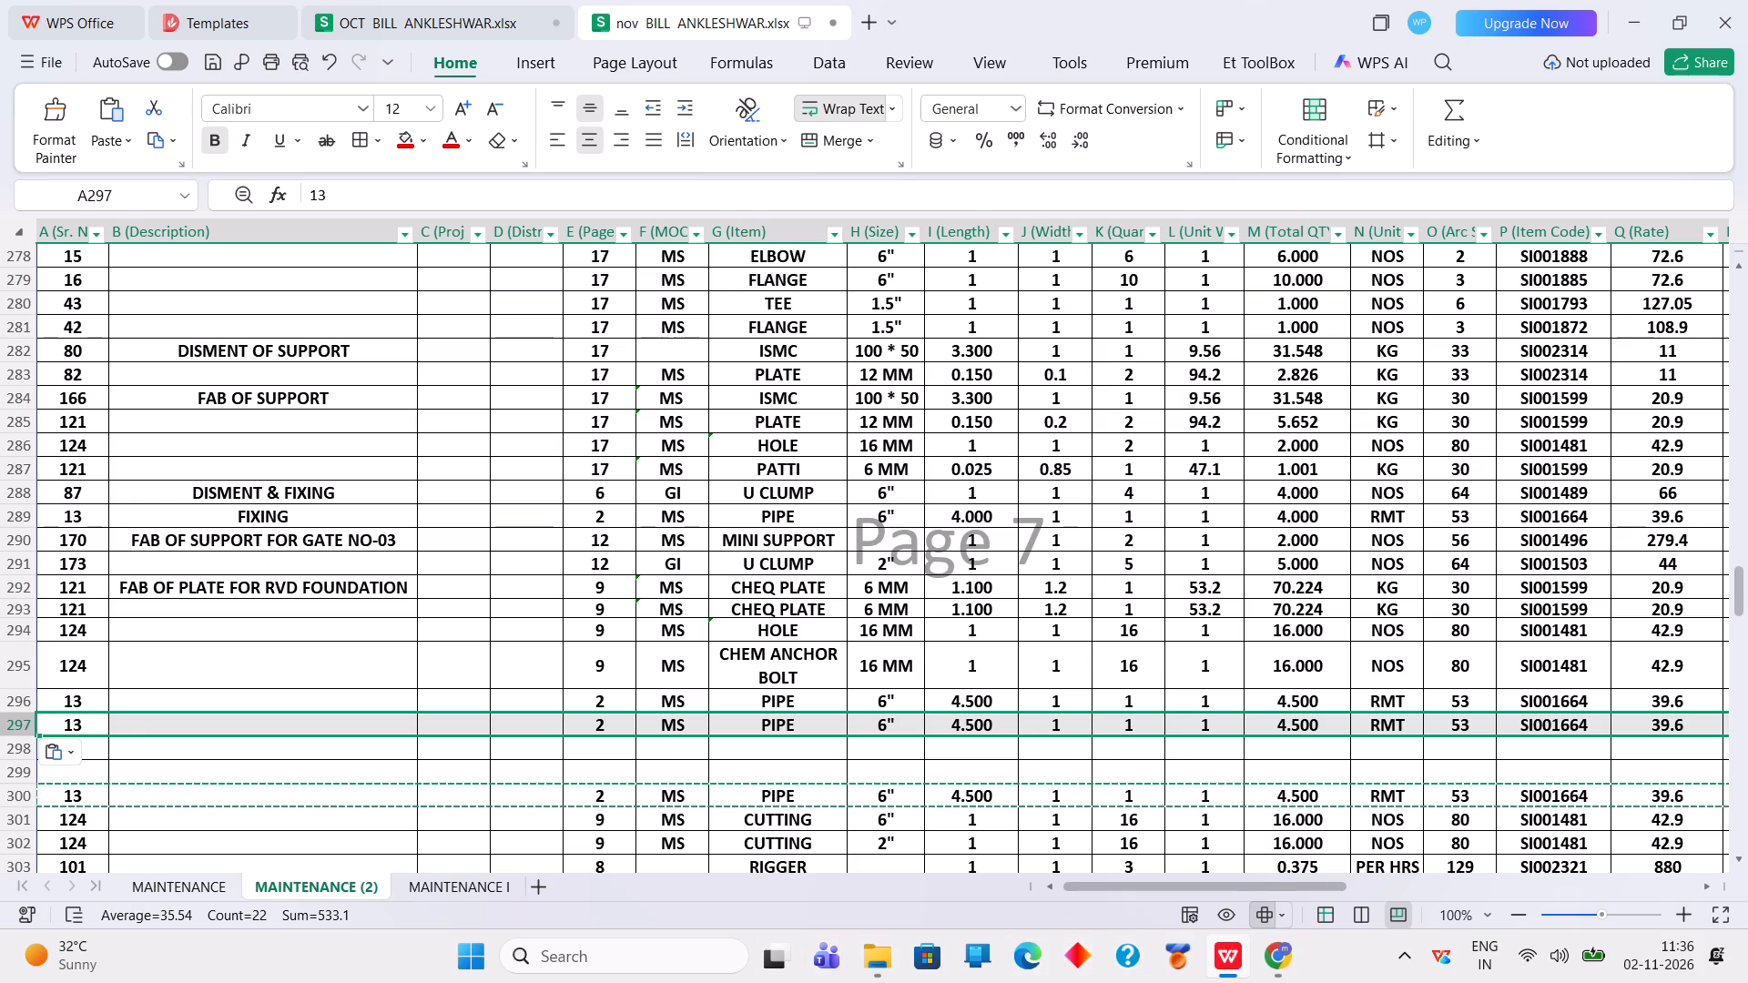
# Copy the 2" MS cutting row 302 into blank rows 298 and 299.
pyautogui.click(16, 844)
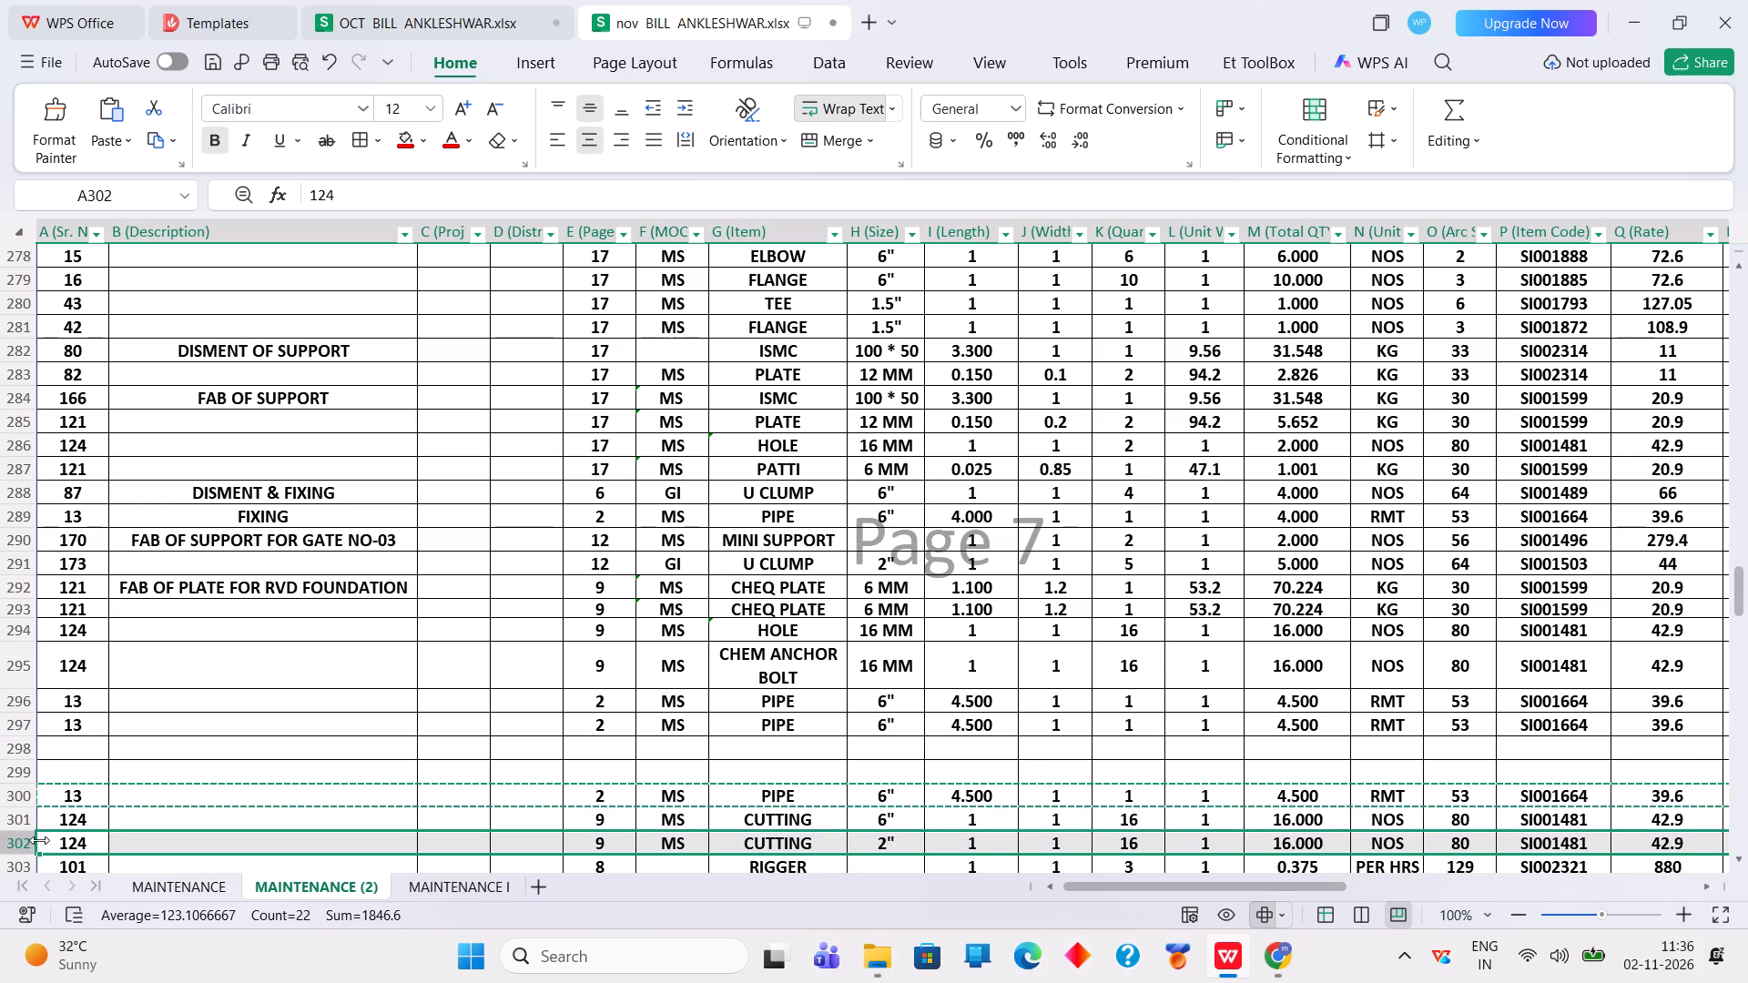
pyautogui.rightClick(26, 841)
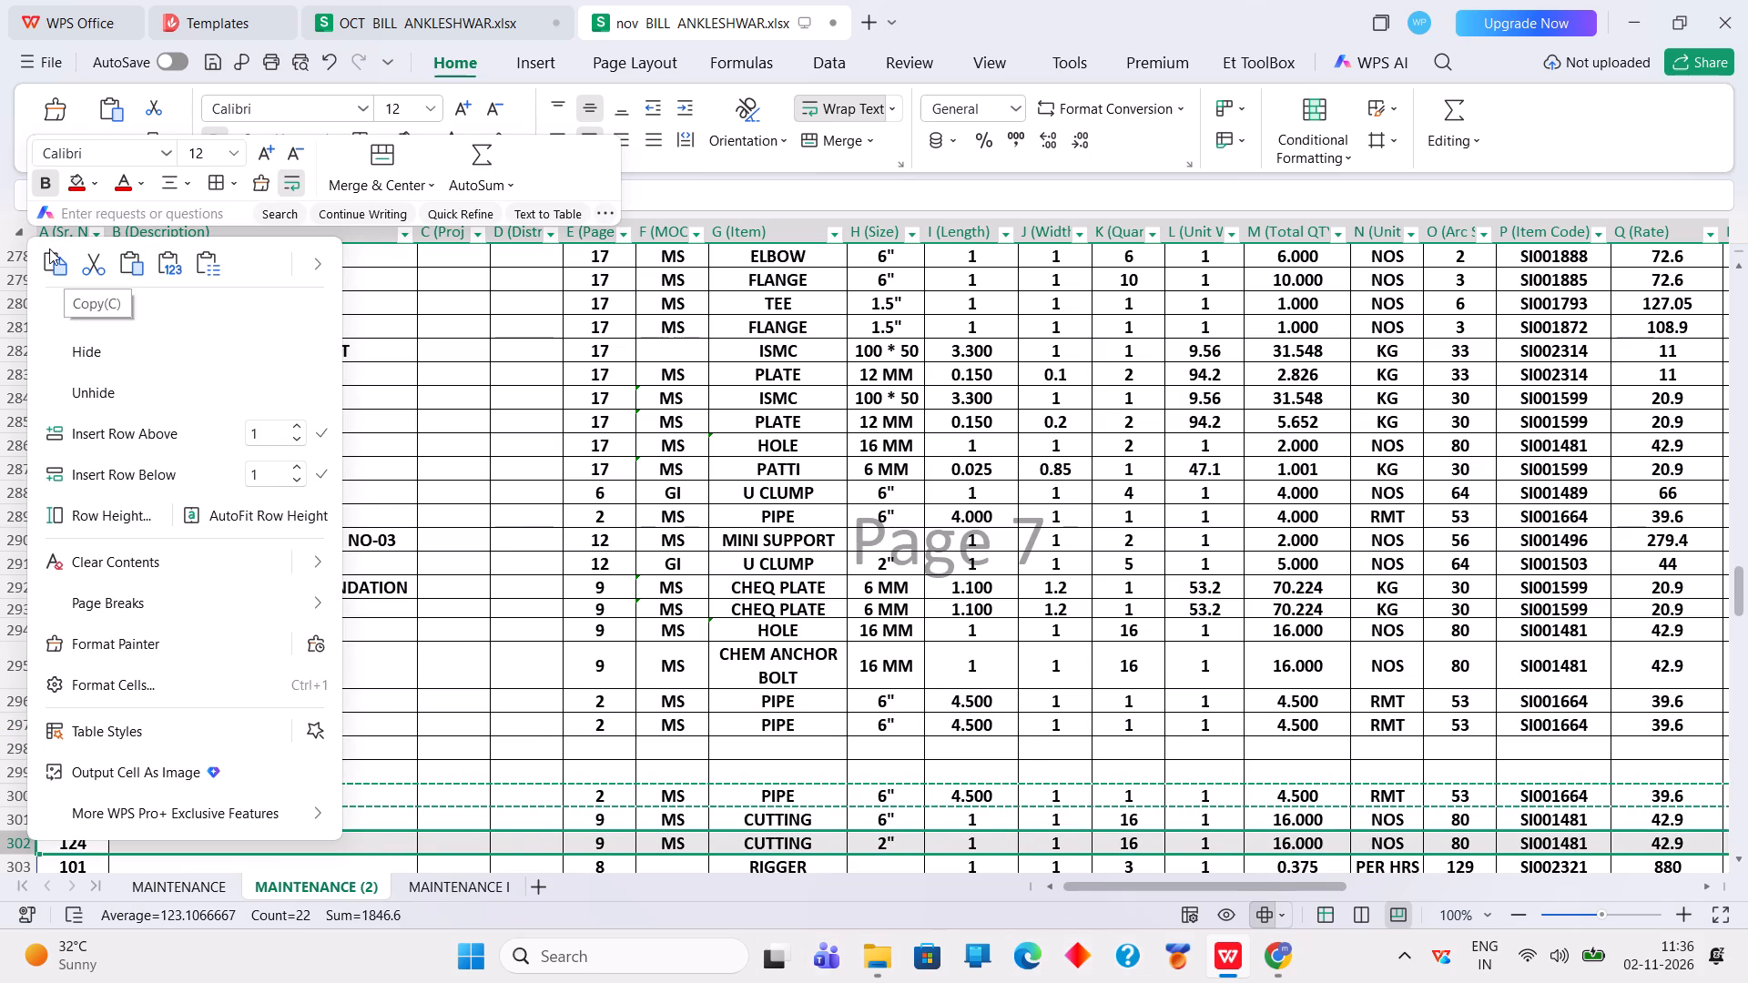
pyautogui.click(48, 269)
pyautogui.moveTo(26, 751); pyautogui.dragTo(26, 775)
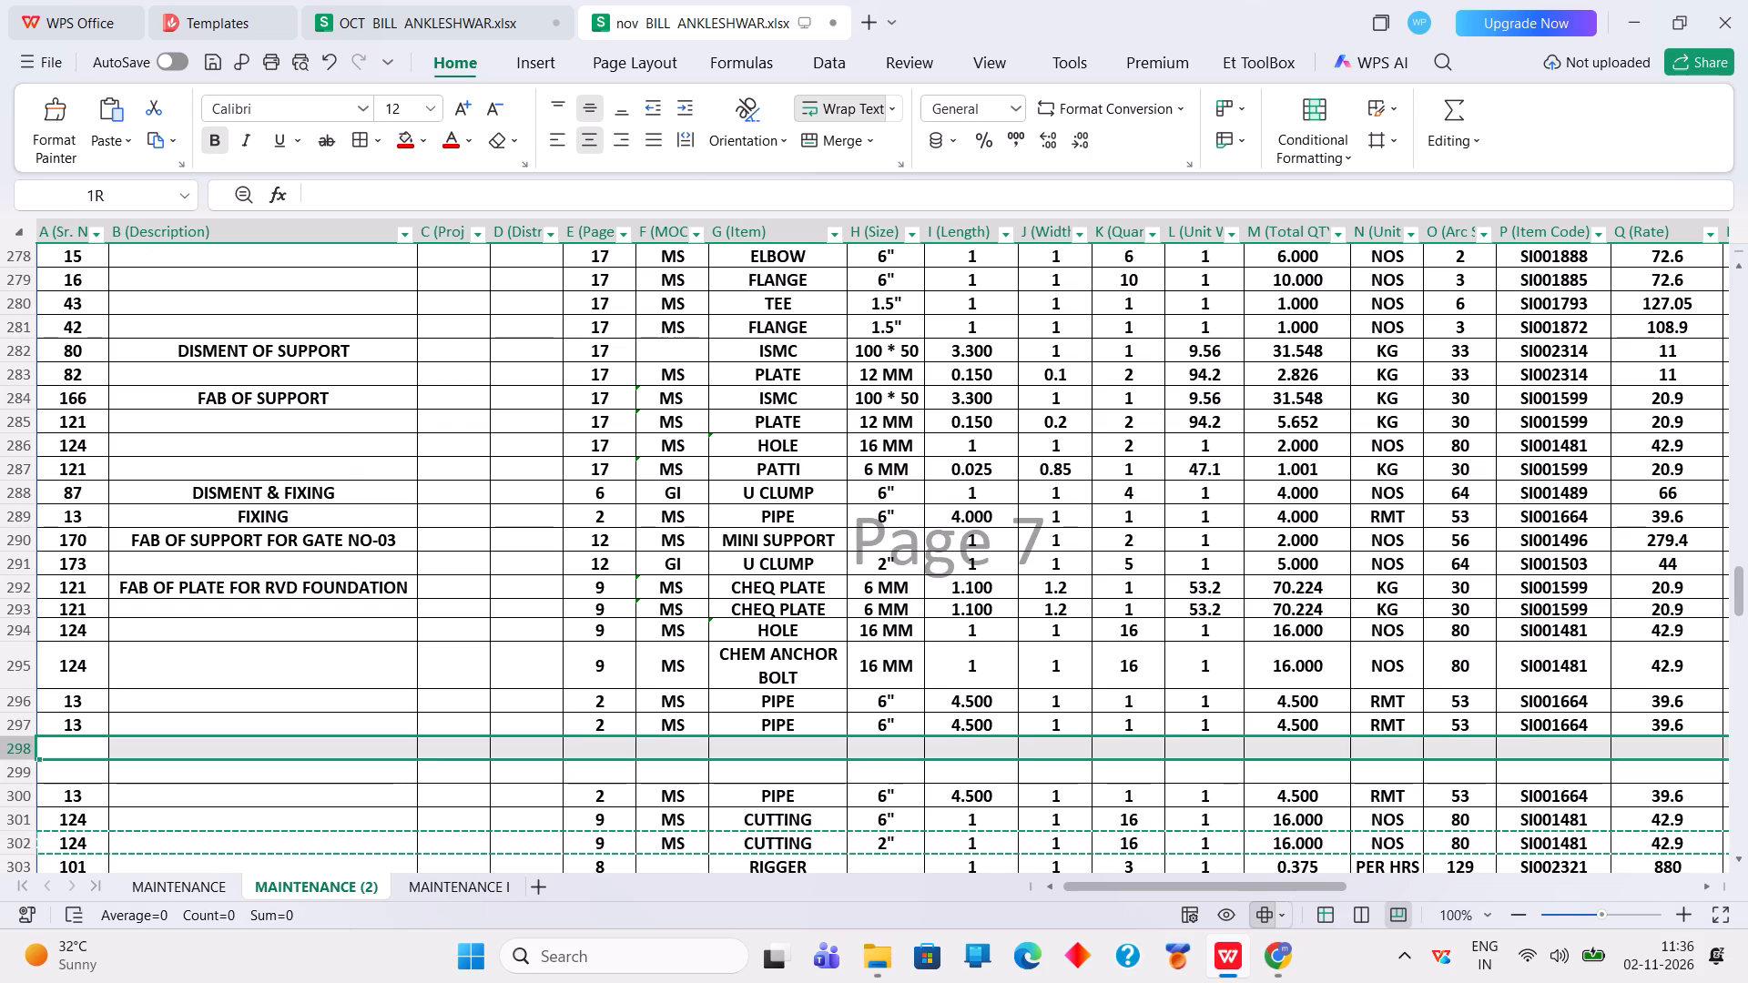
pyautogui.moveTo(26, 775); pyautogui.dragTo(28, 773)
pyautogui.rightClick(24, 768)
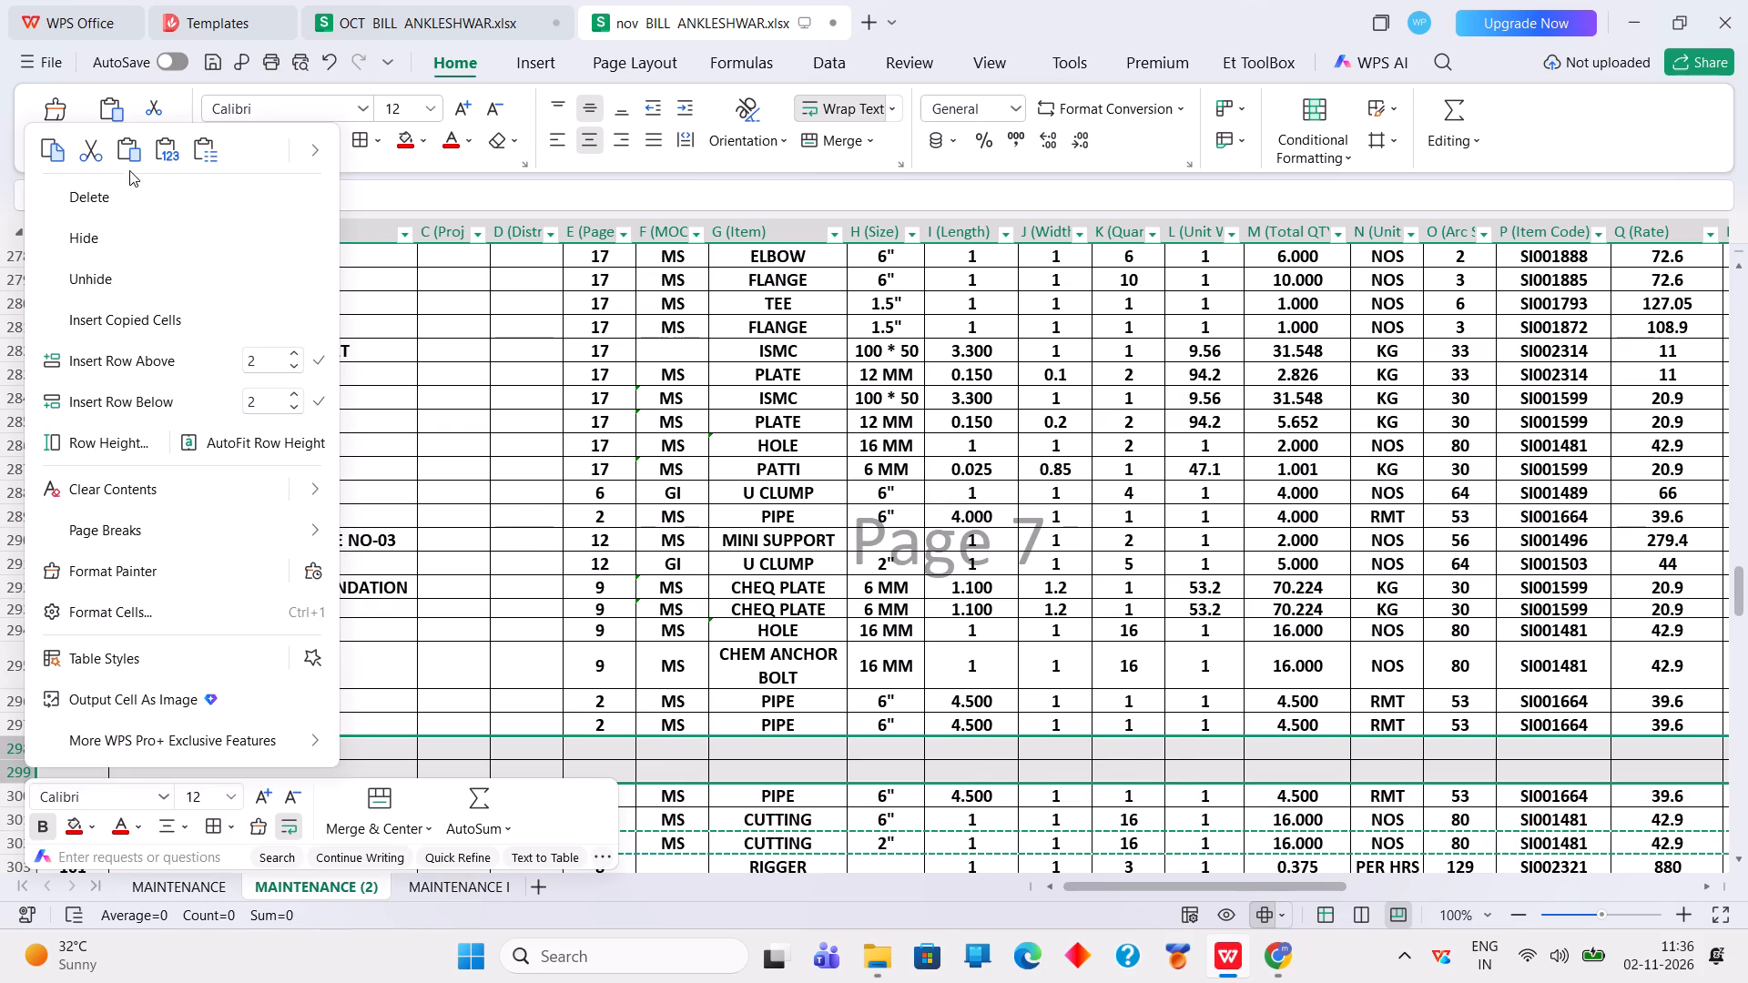
pyautogui.click(131, 158)
pyautogui.click(684, 702)
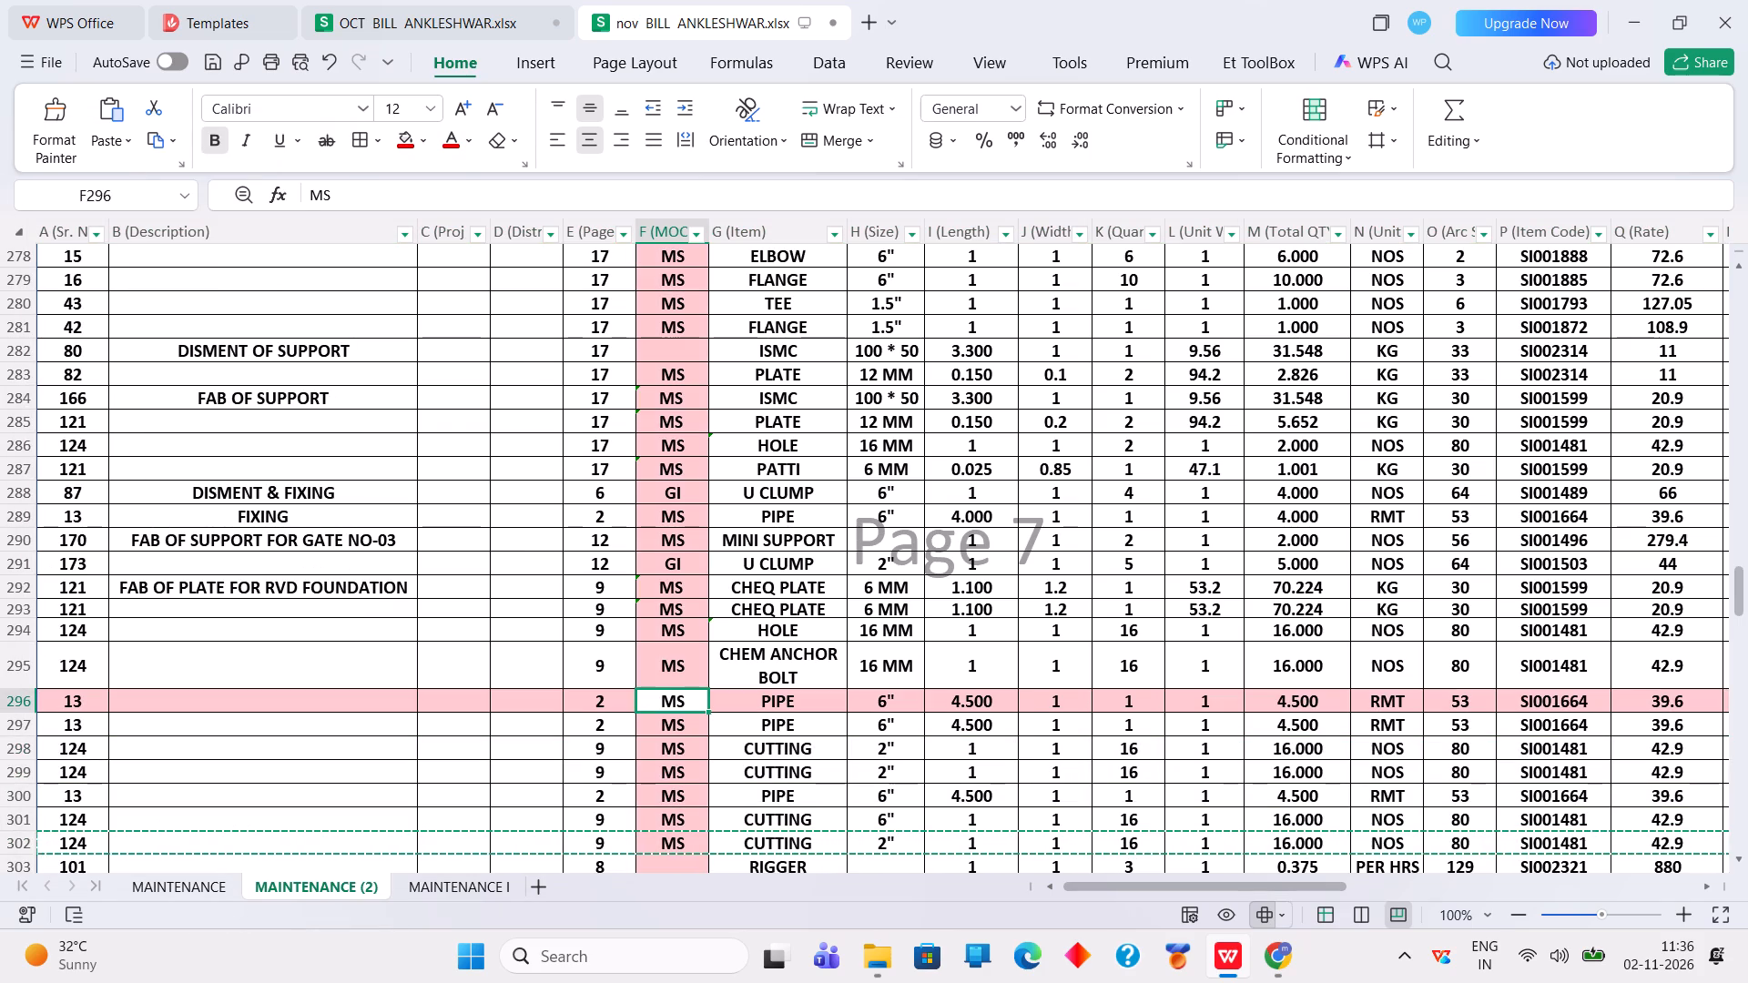
pyautogui.press('Return')
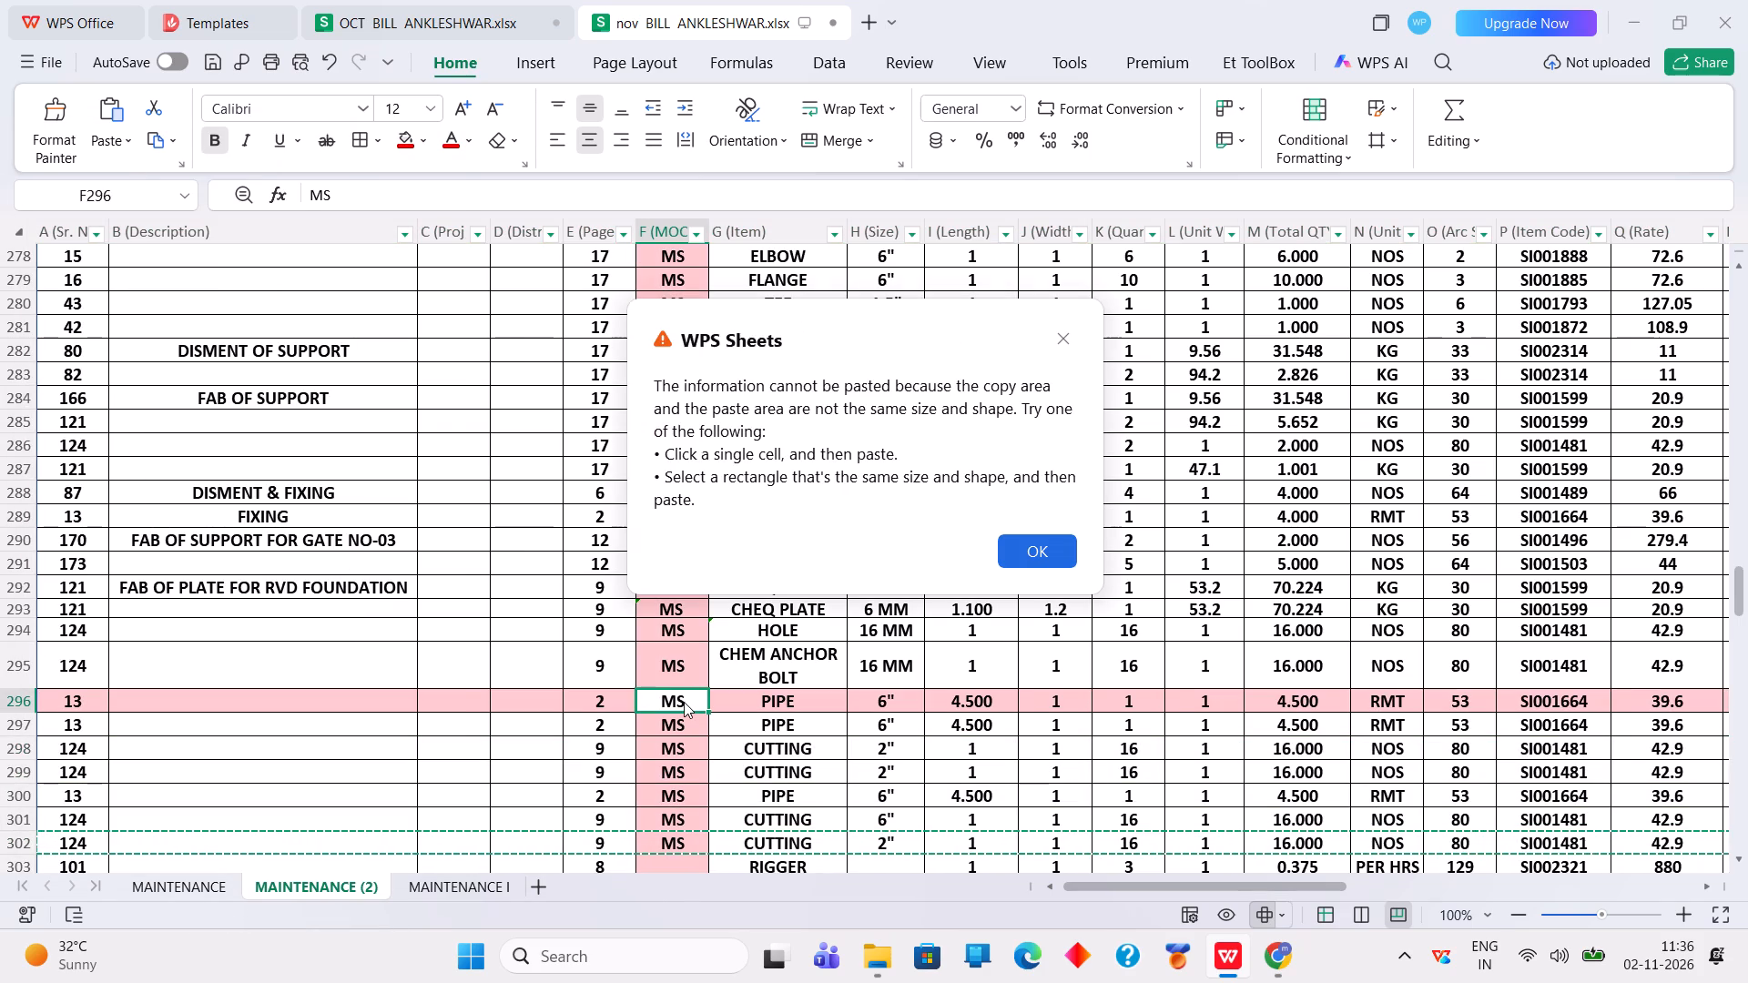
pyautogui.click(1061, 333)
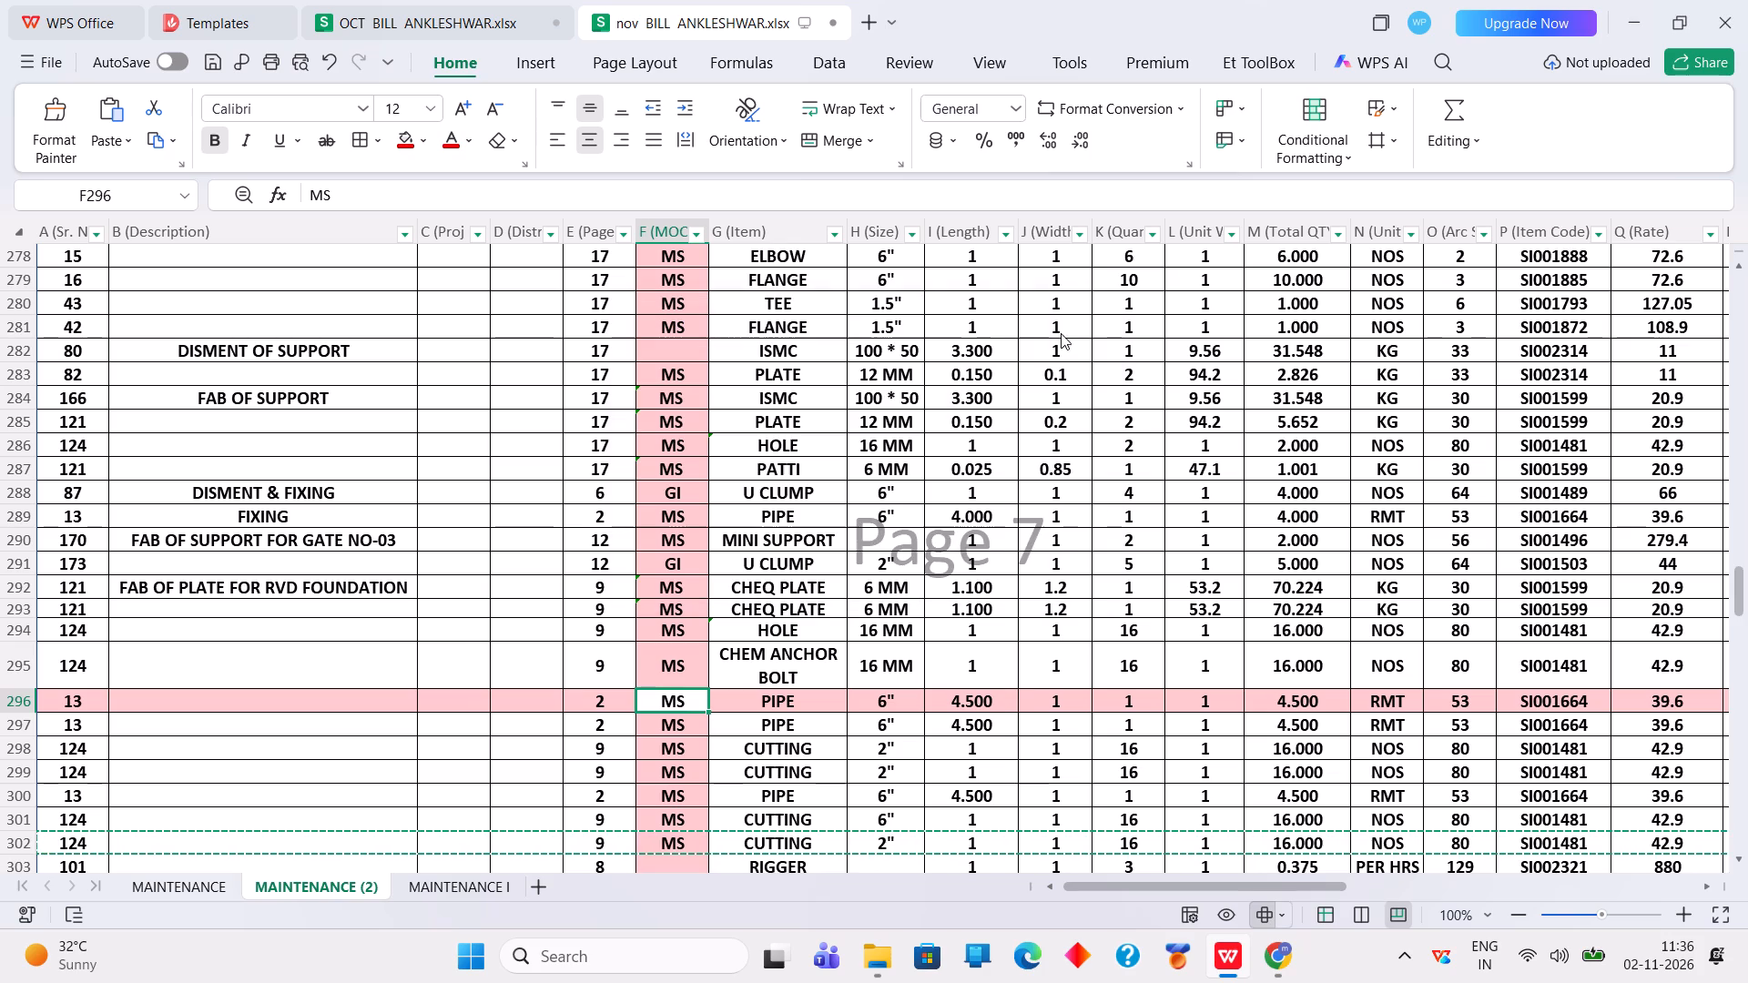
# Set the MOC to SS for the copied pipe and cutting items in rows 297 to 299.
pyautogui.click(681, 730)
pyautogui.write('SS')
pyautogui.press('Return')
pyautogui.write('SS')
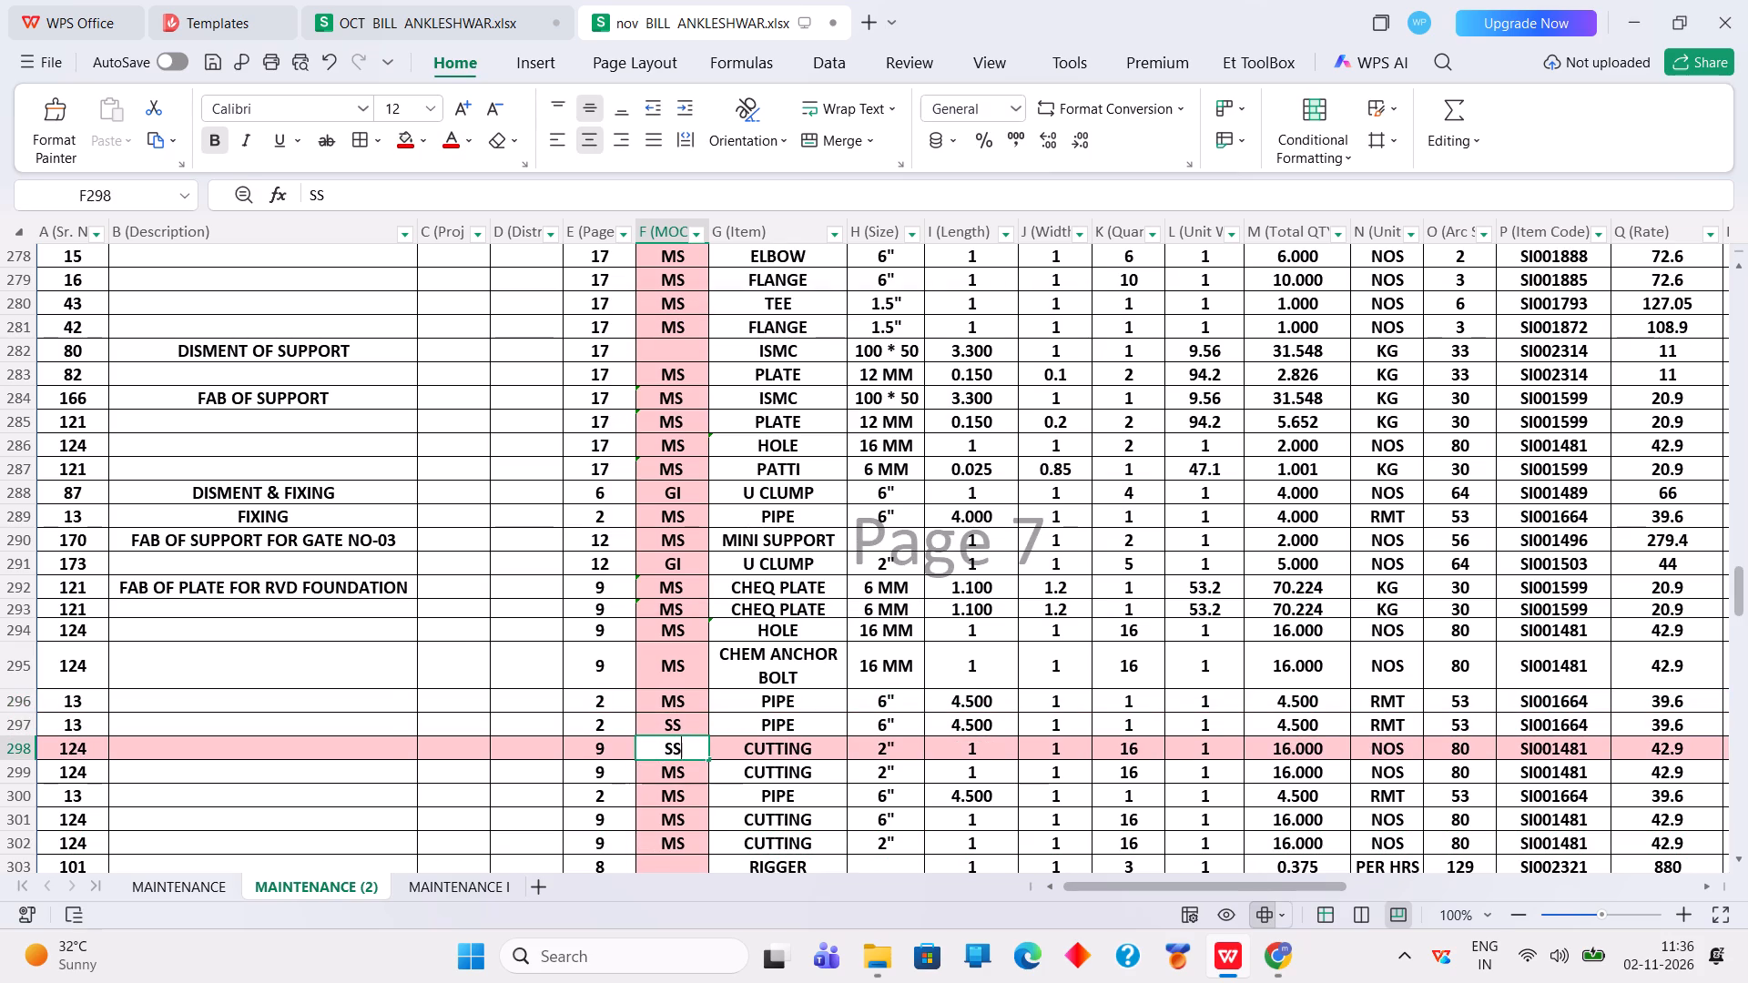
pyautogui.press('Return')
pyautogui.write('SS')
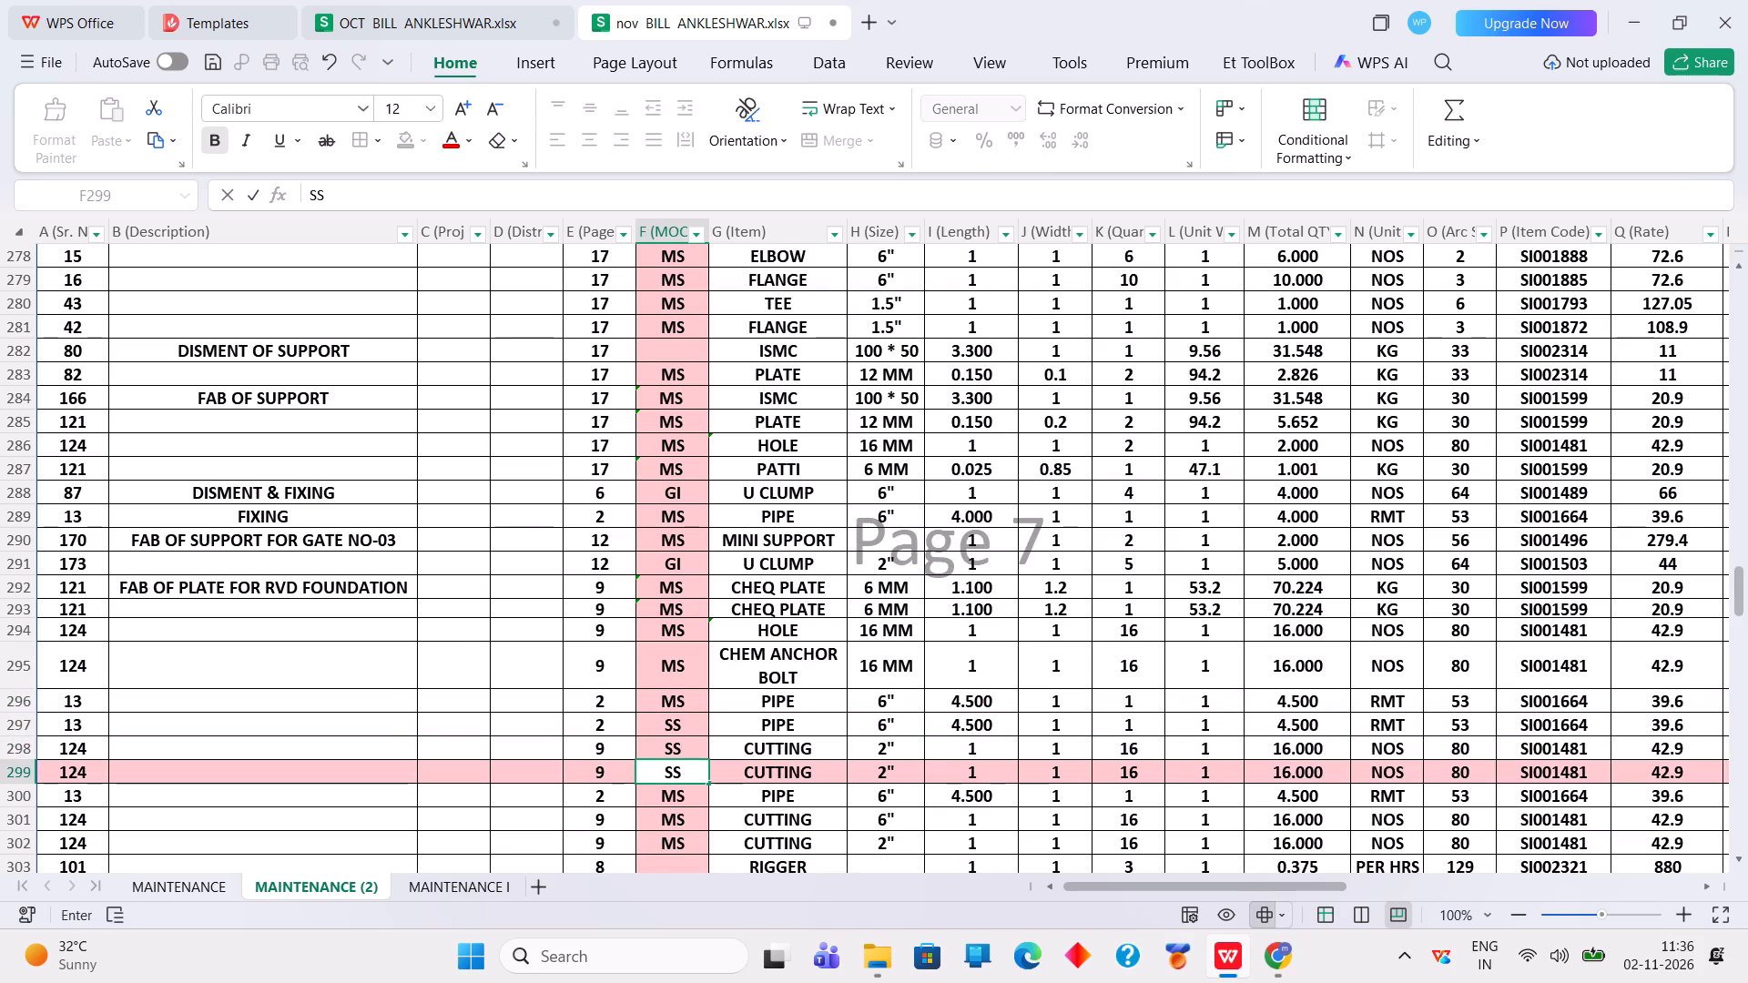
# Change the items in rows 298 and 299 to ELBOW and FLANGE.
pyautogui.click(772, 749)
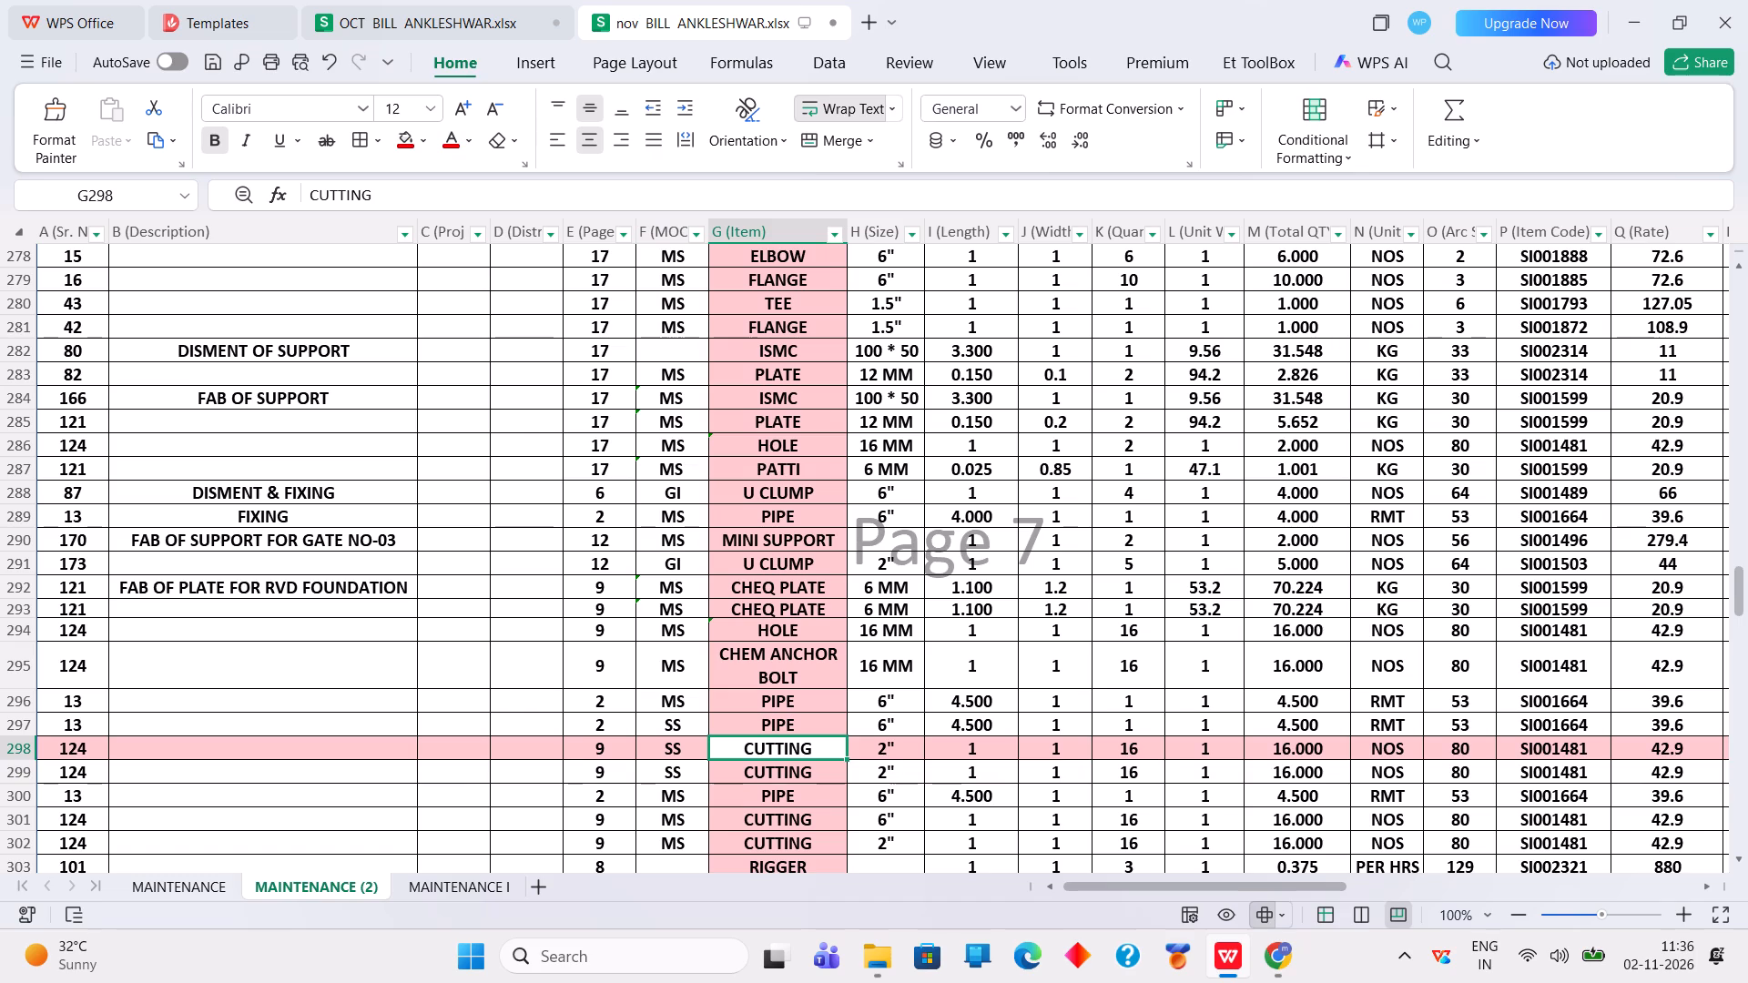
pyautogui.press('e')
pyautogui.press('l')
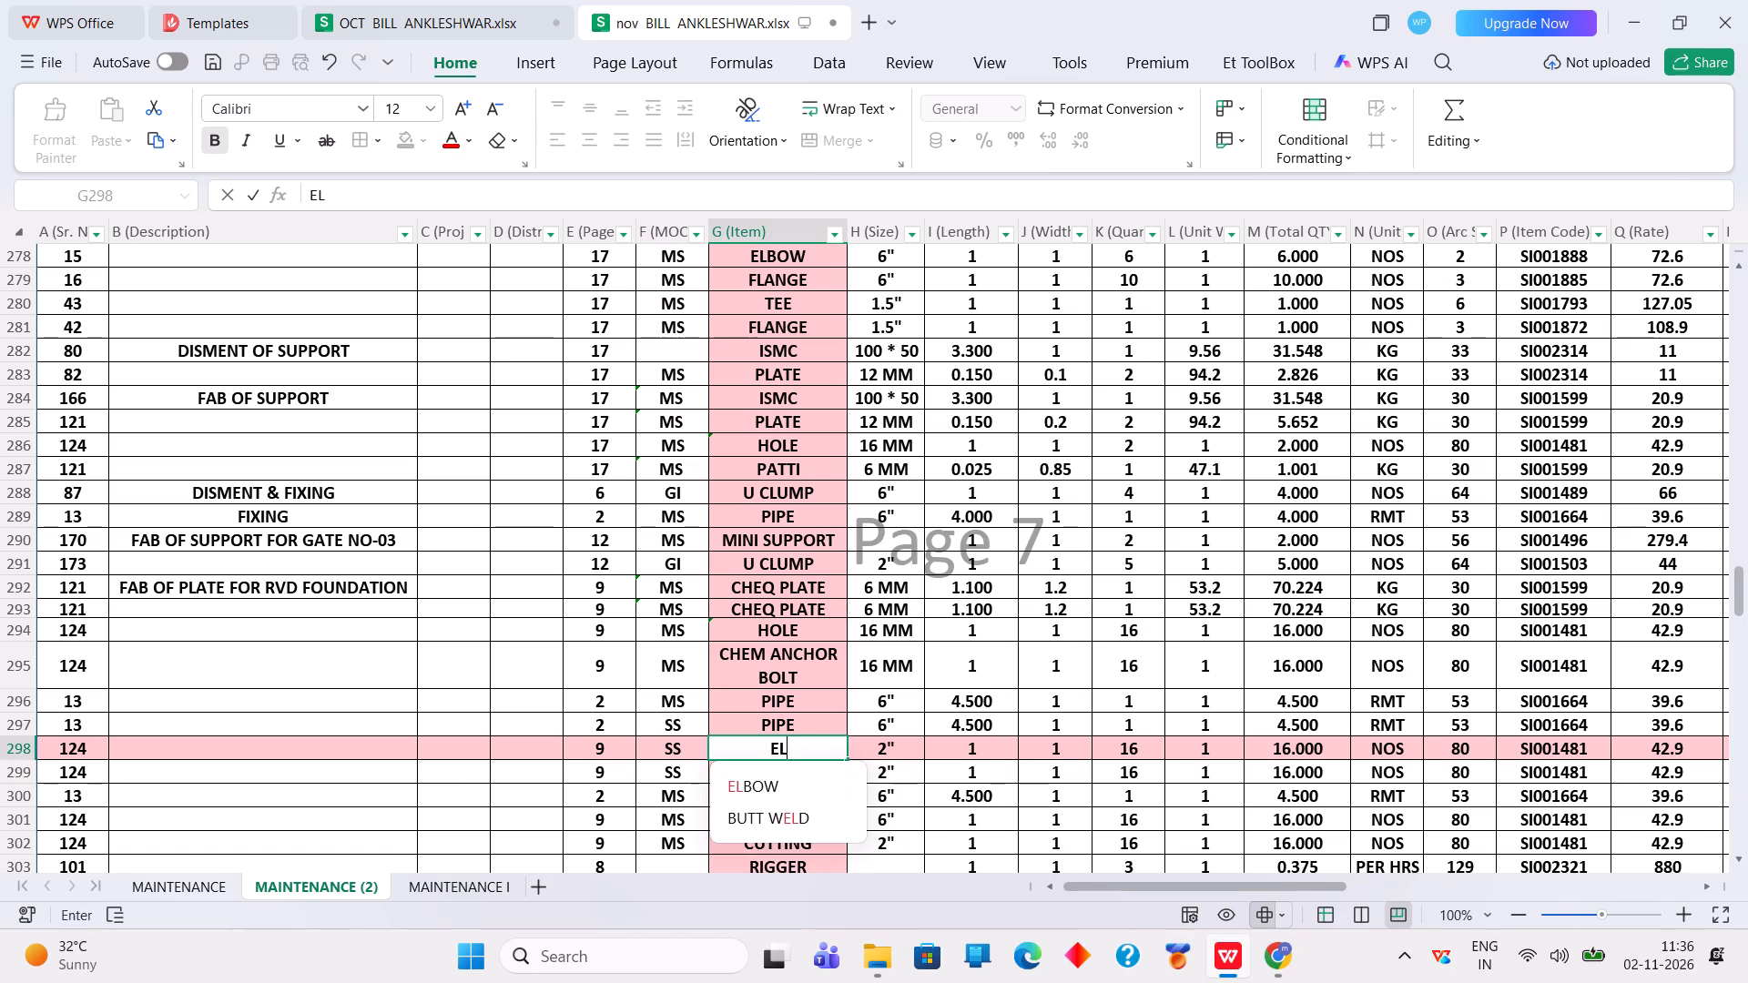
pyautogui.click(784, 781)
pyautogui.click(807, 764)
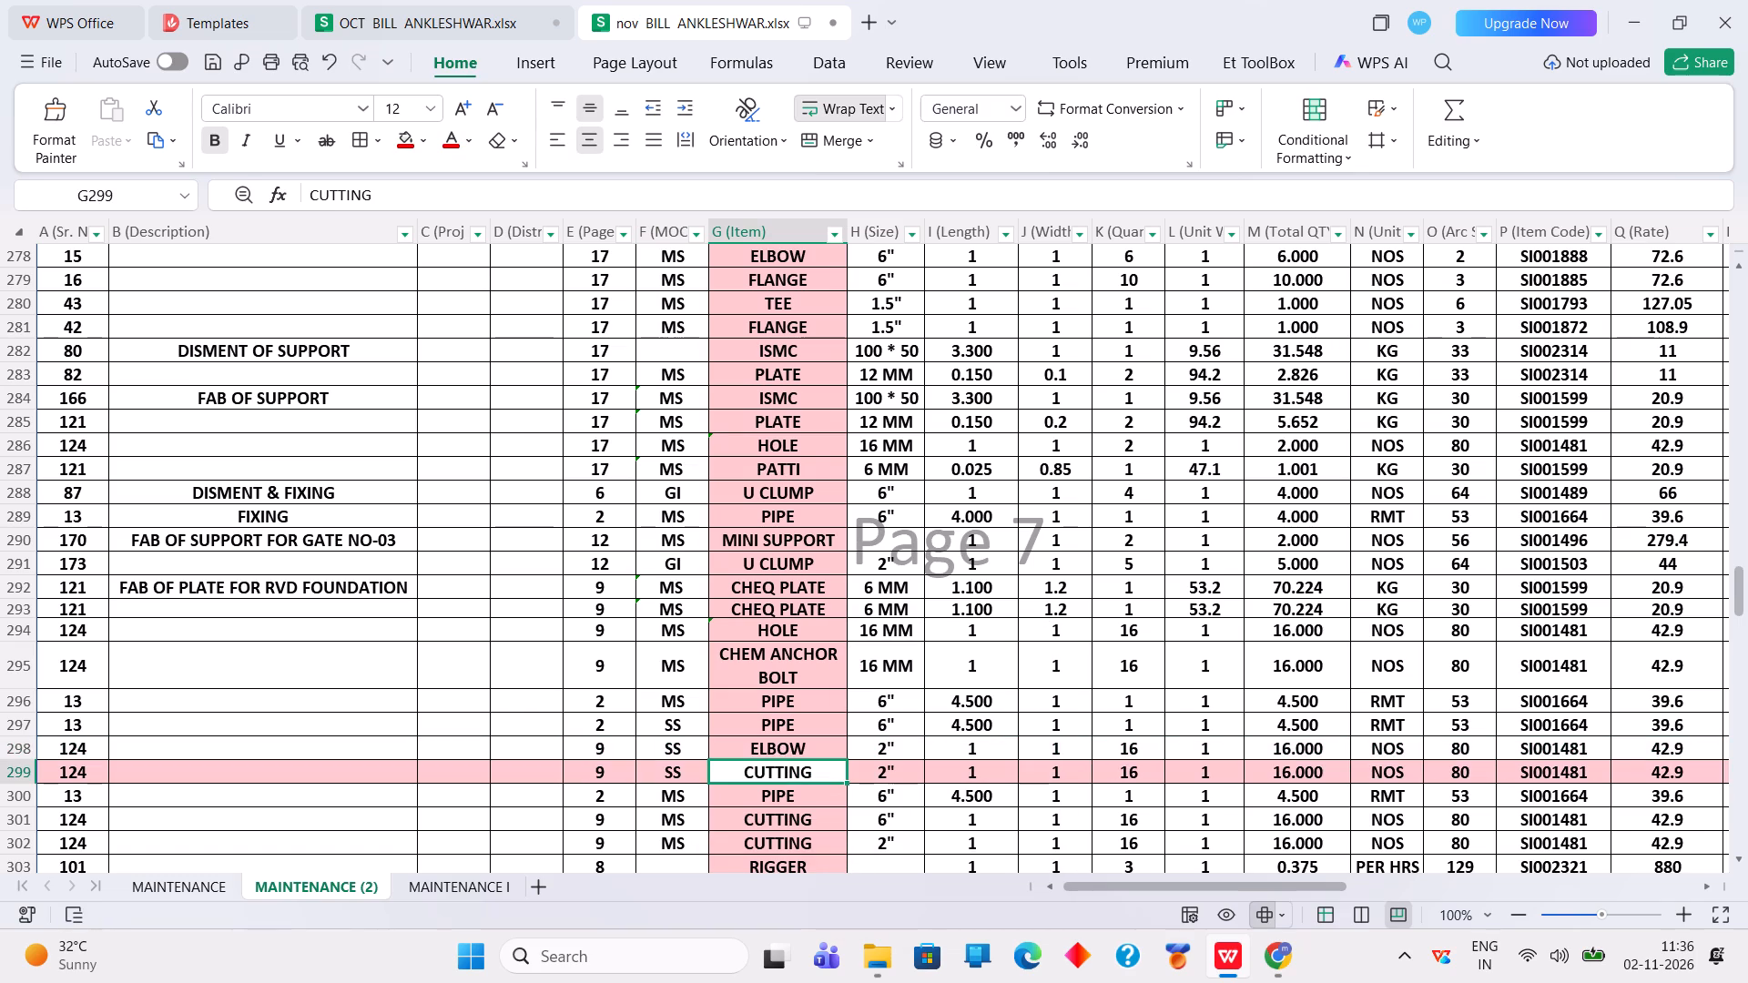
pyautogui.press('f')
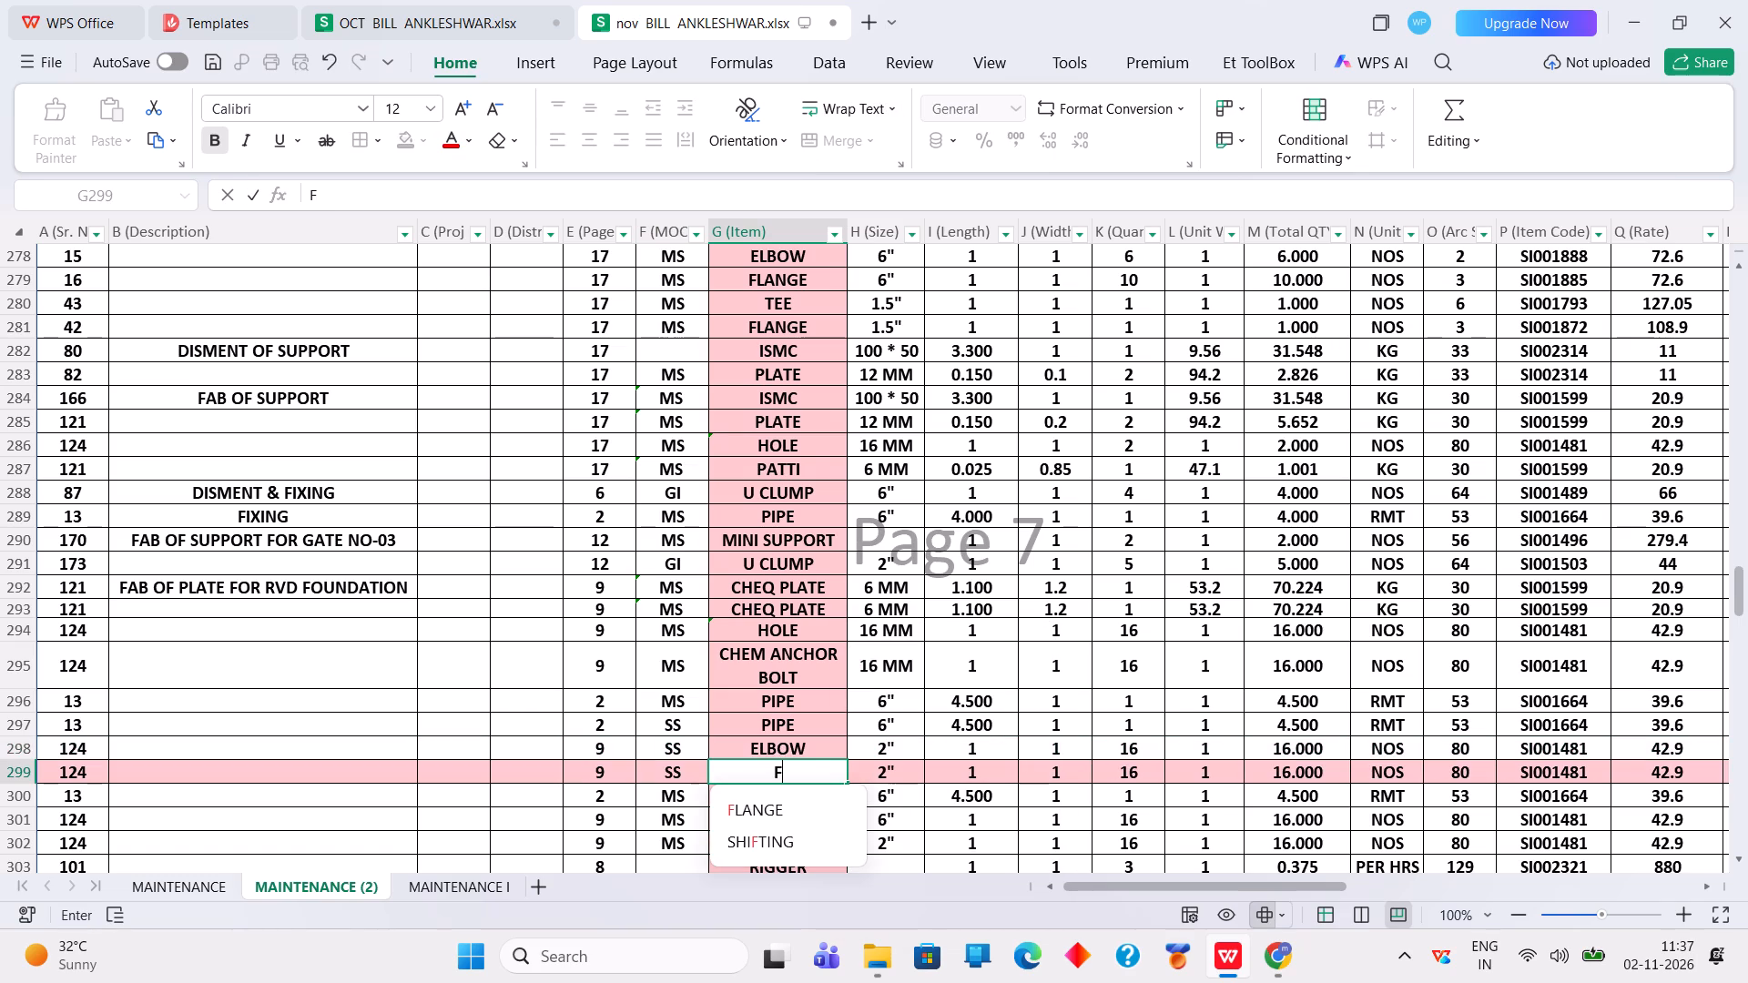
pyautogui.press('l')
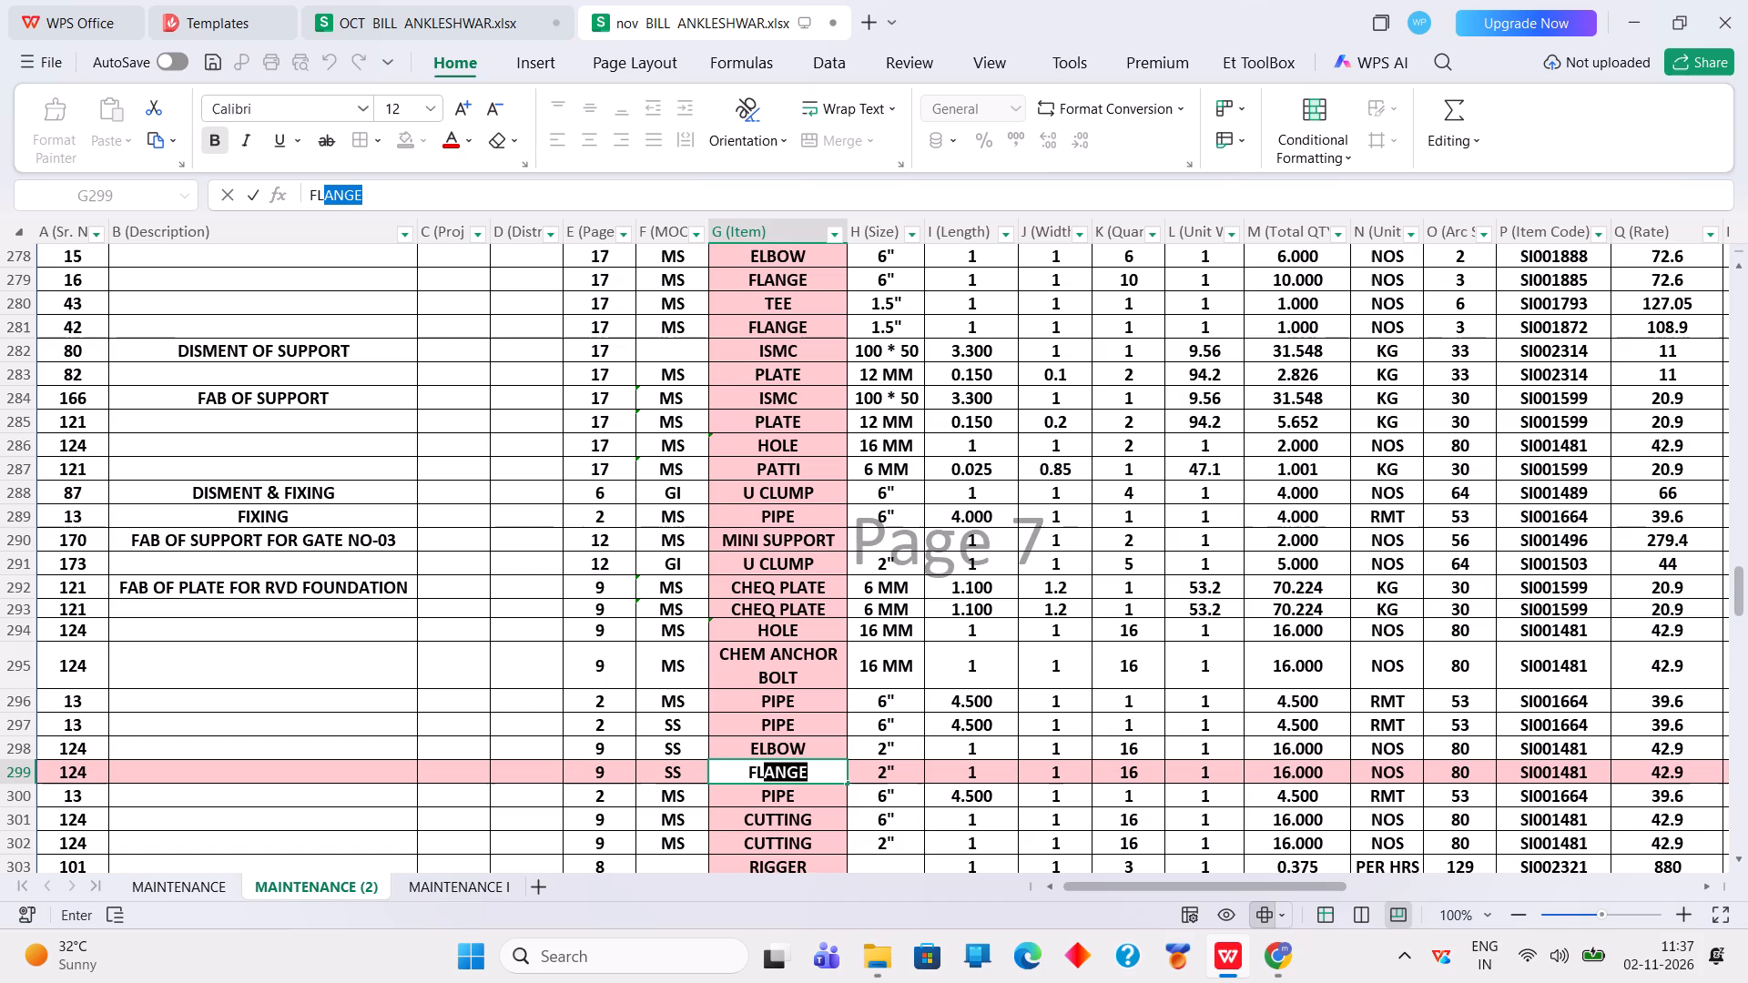
# Enter DISMENT OF SEP FEED PUMP 110 SUCTION LINE MEE PLANT as the description of the pipe in row 296.
pyautogui.click(242, 697)
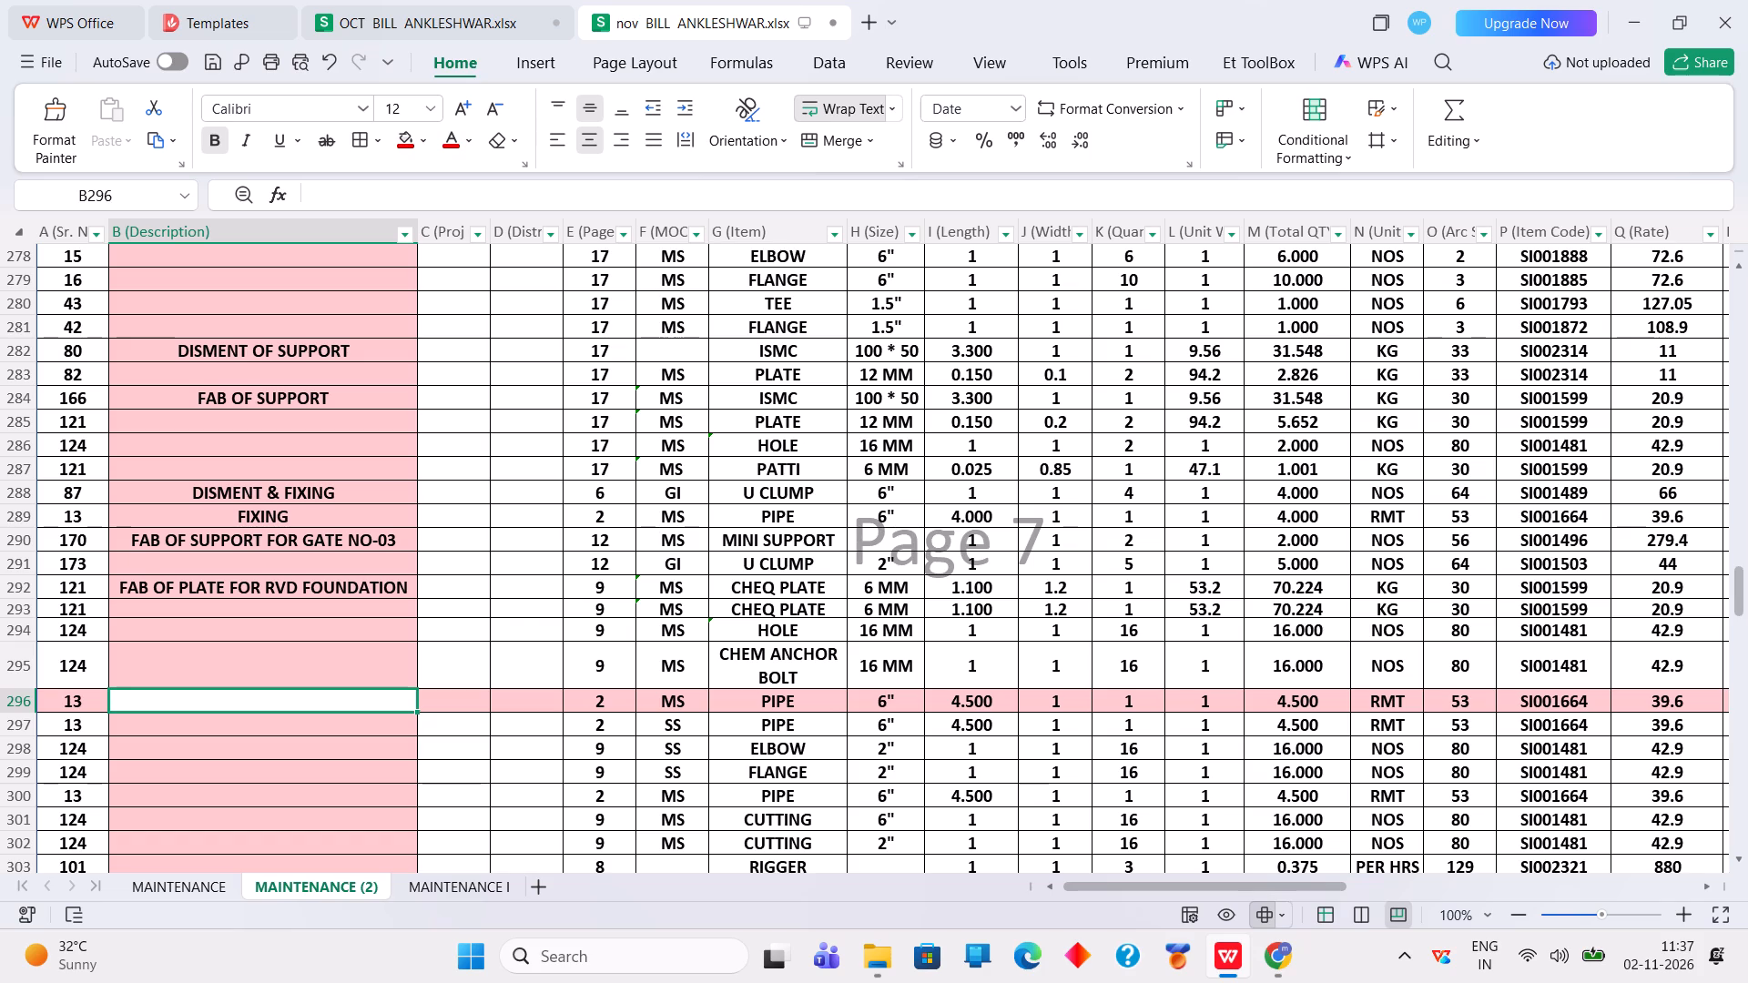
pyautogui.press('d')
pyautogui.write('ISMENT OF')
pyautogui.press('space')
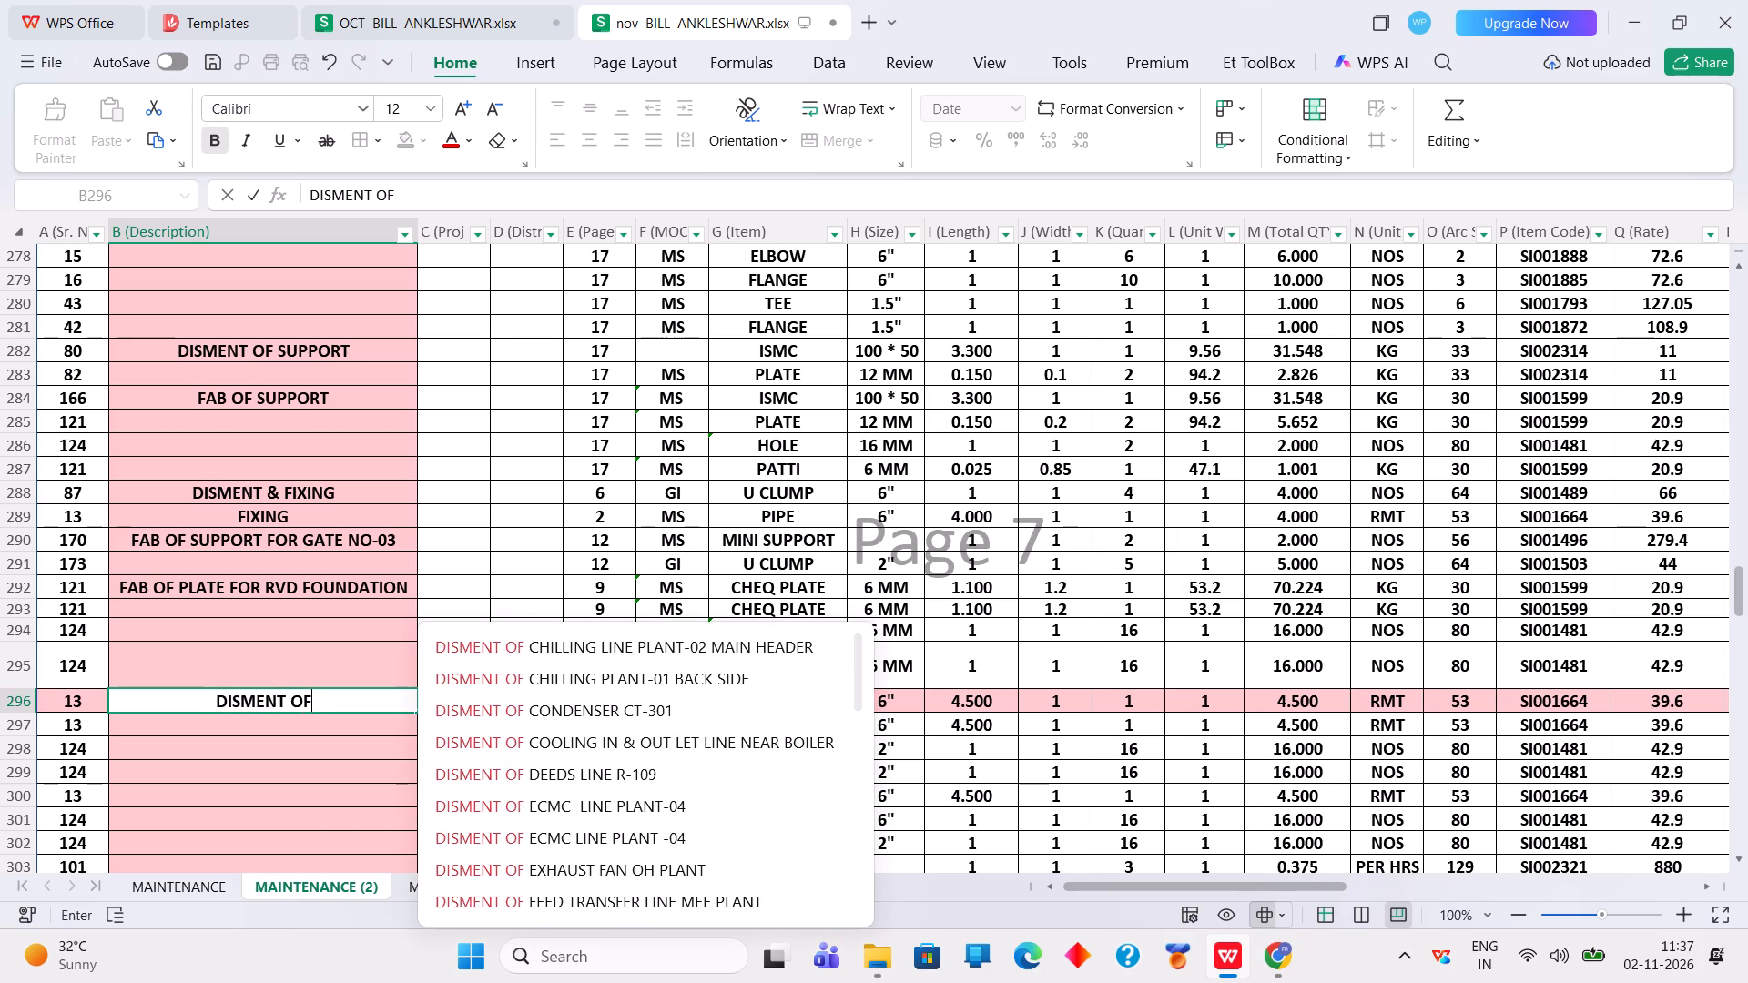
pyautogui.write('SE')
pyautogui.write('P FEE')
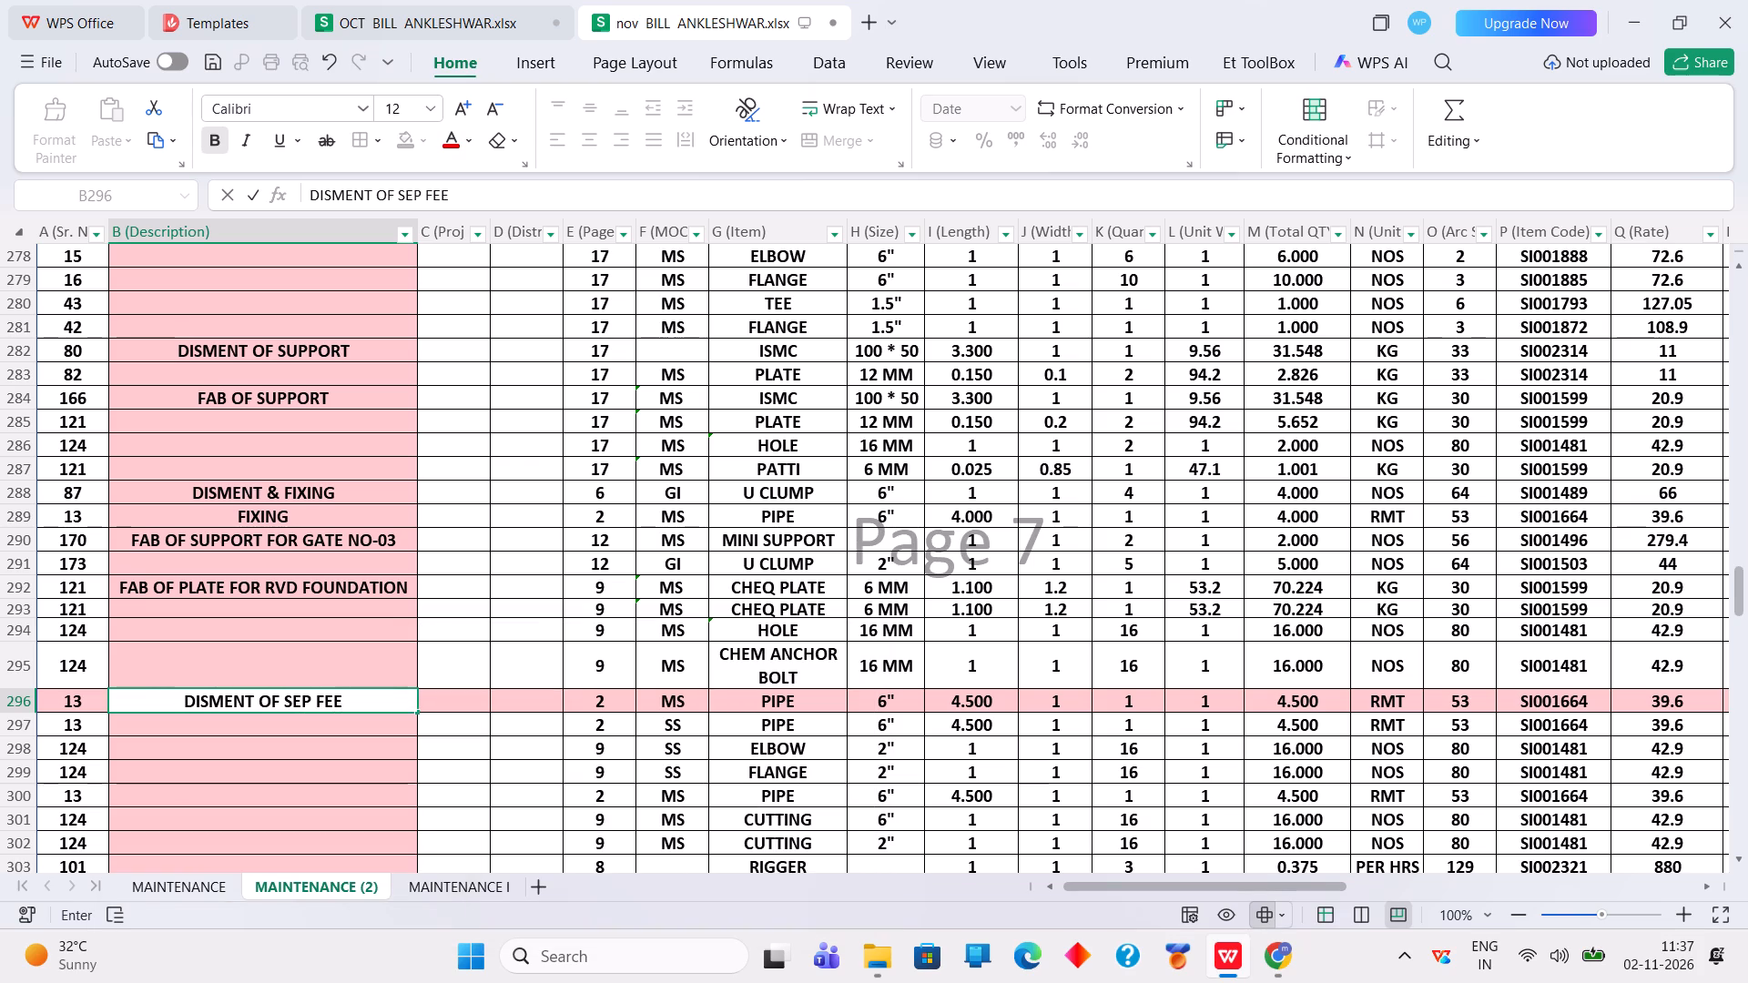
pyautogui.press('g')
pyautogui.press('BackSpace')
pyautogui.write('D PUMP')
pyautogui.press('space')
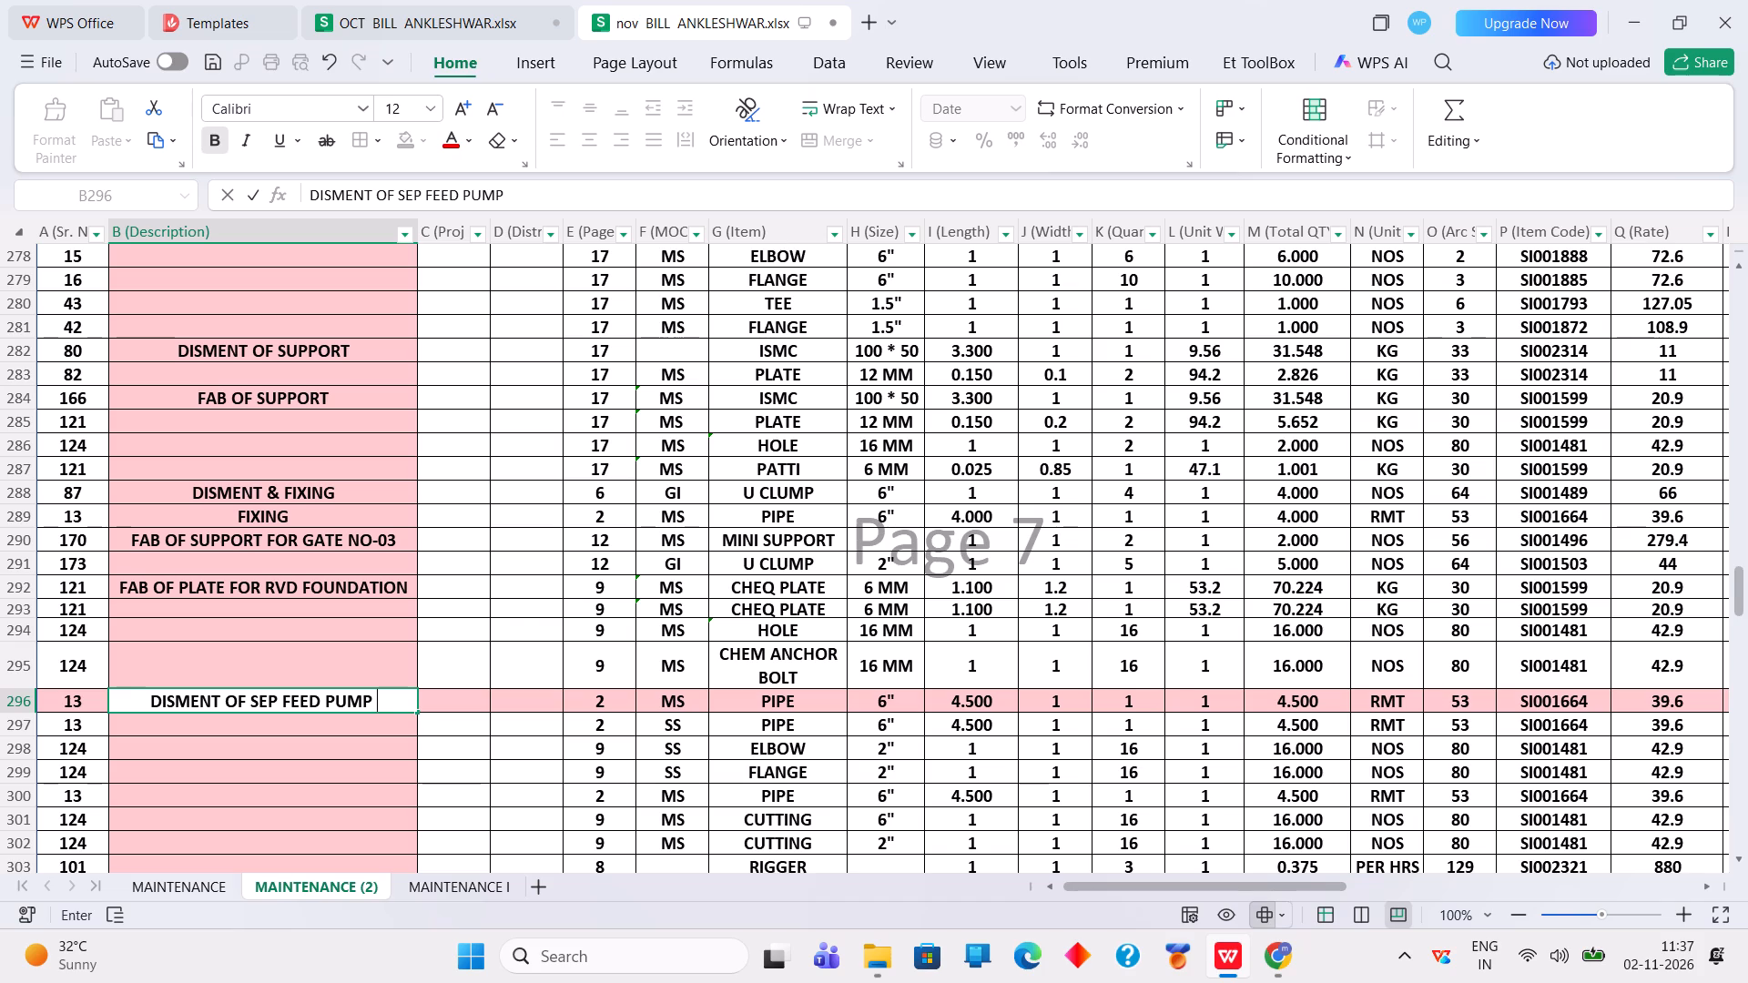
pyautogui.write('110 S')
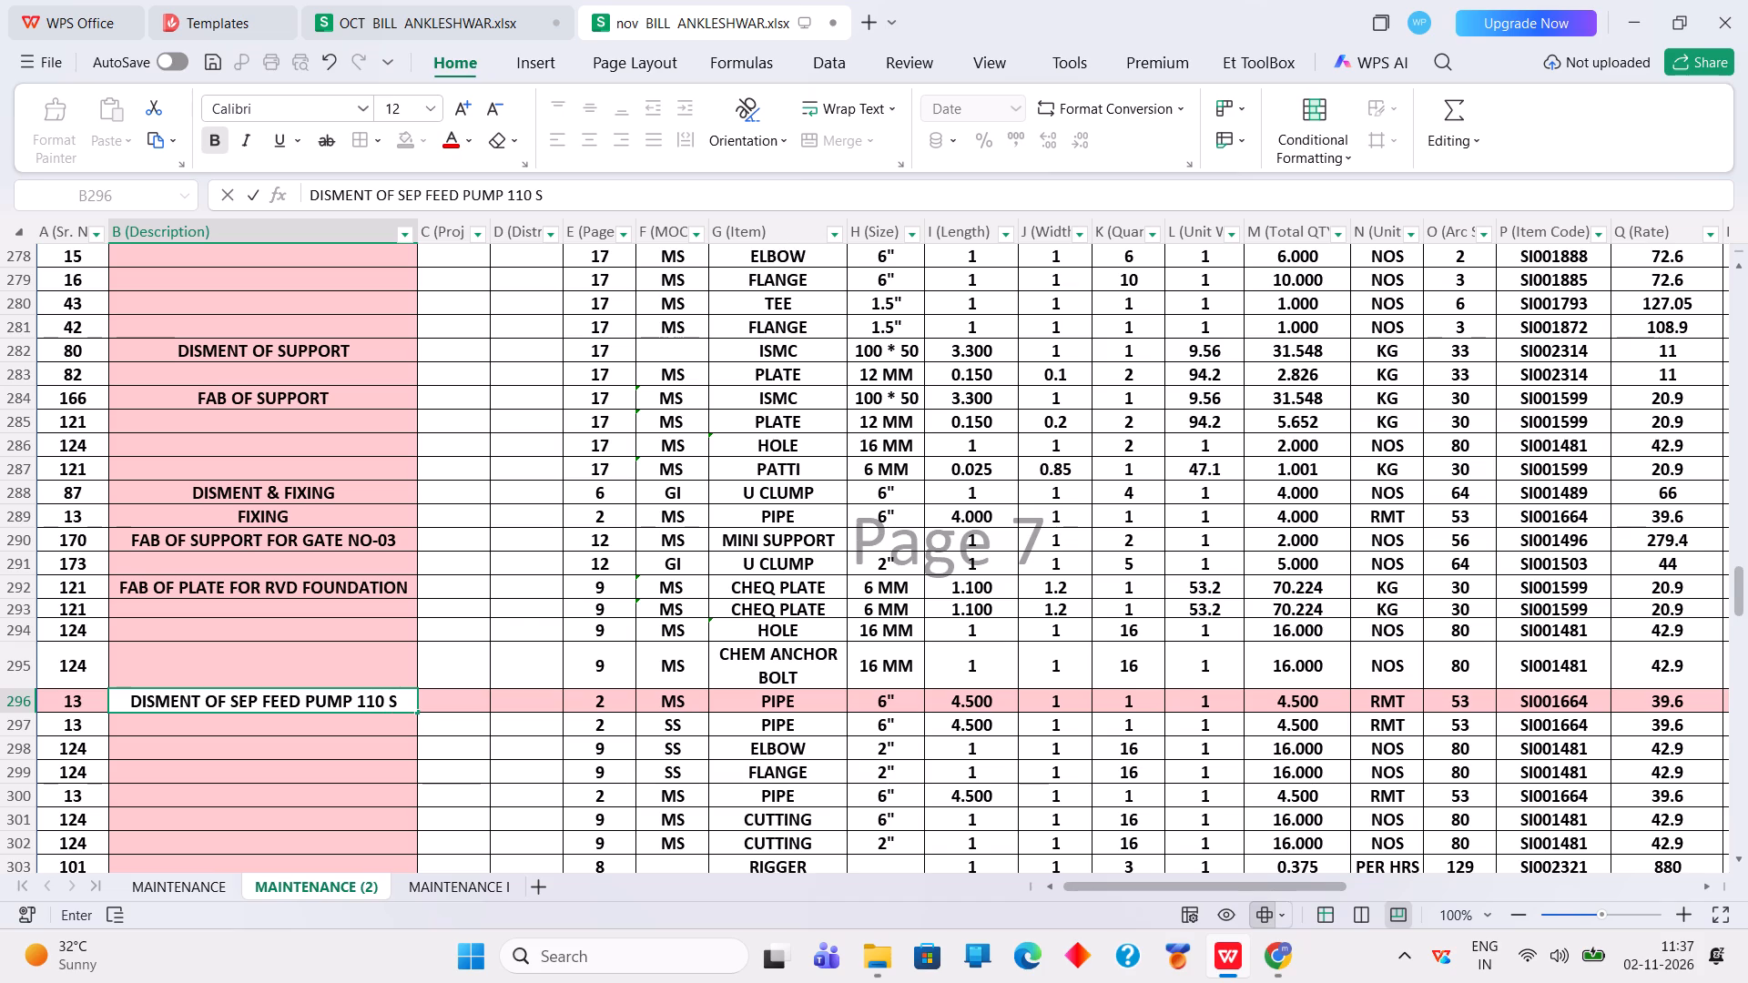
pyautogui.write('UCTION LINE')
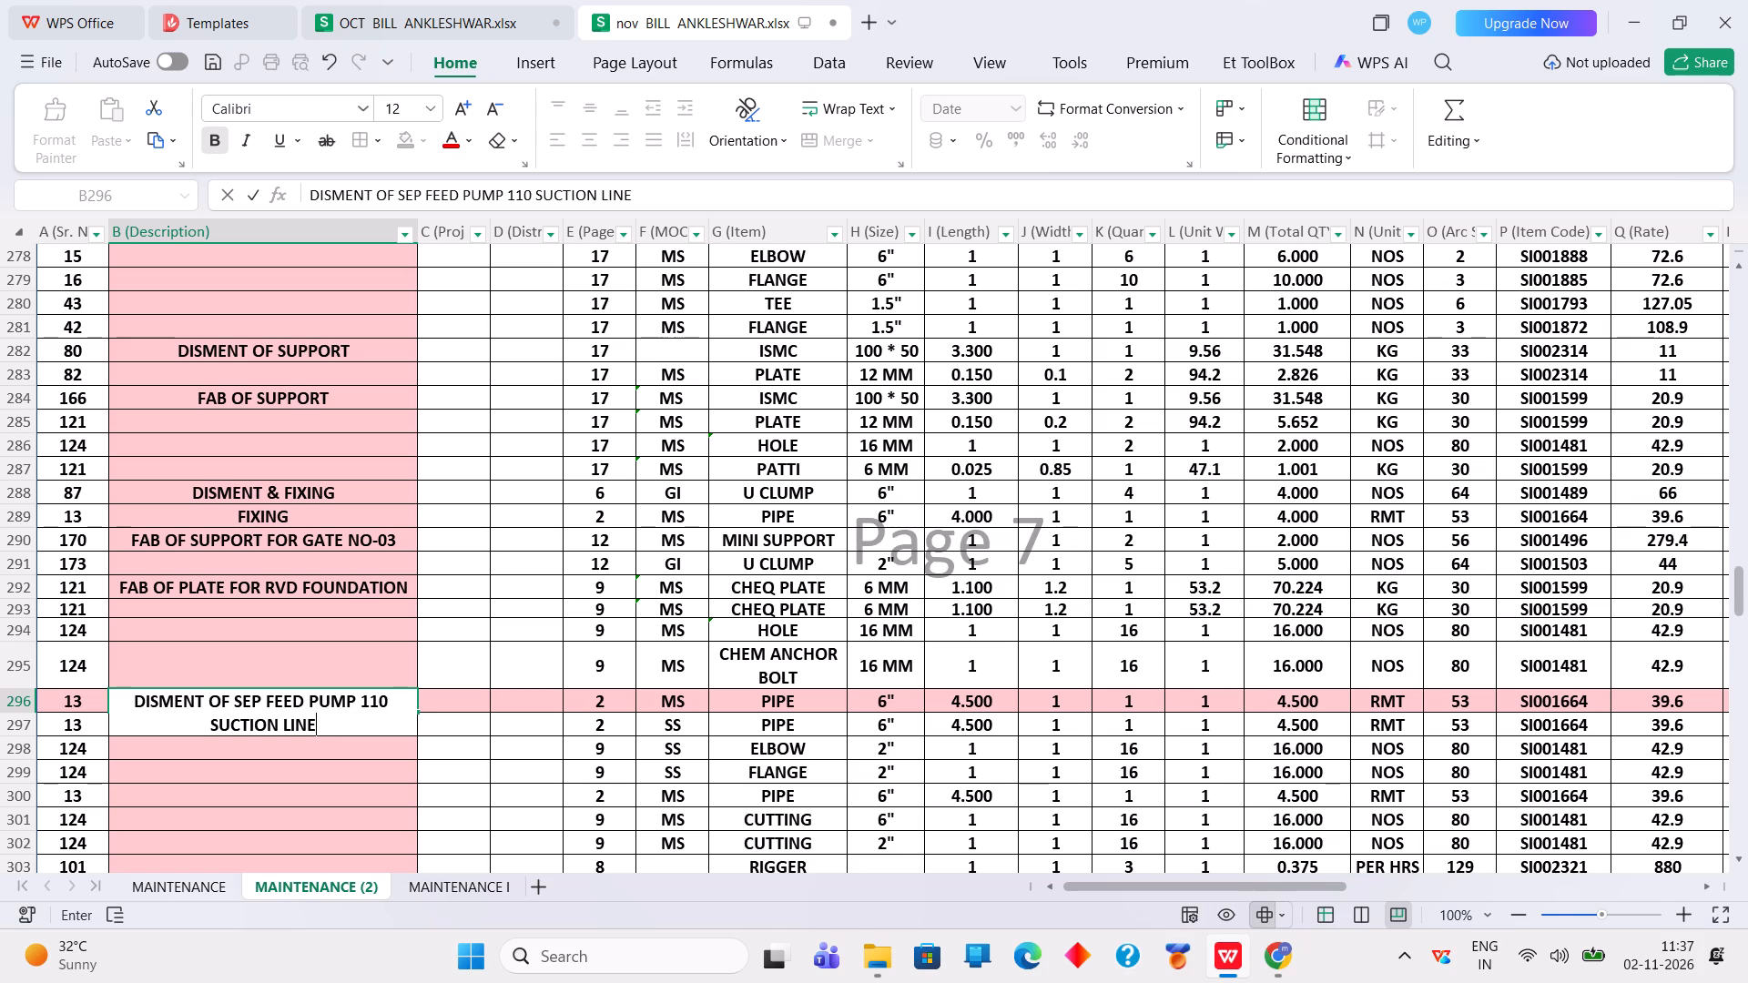
pyautogui.press('space')
pyautogui.write('MEE PLA')
pyautogui.write('NT')
pyautogui.press('Return')
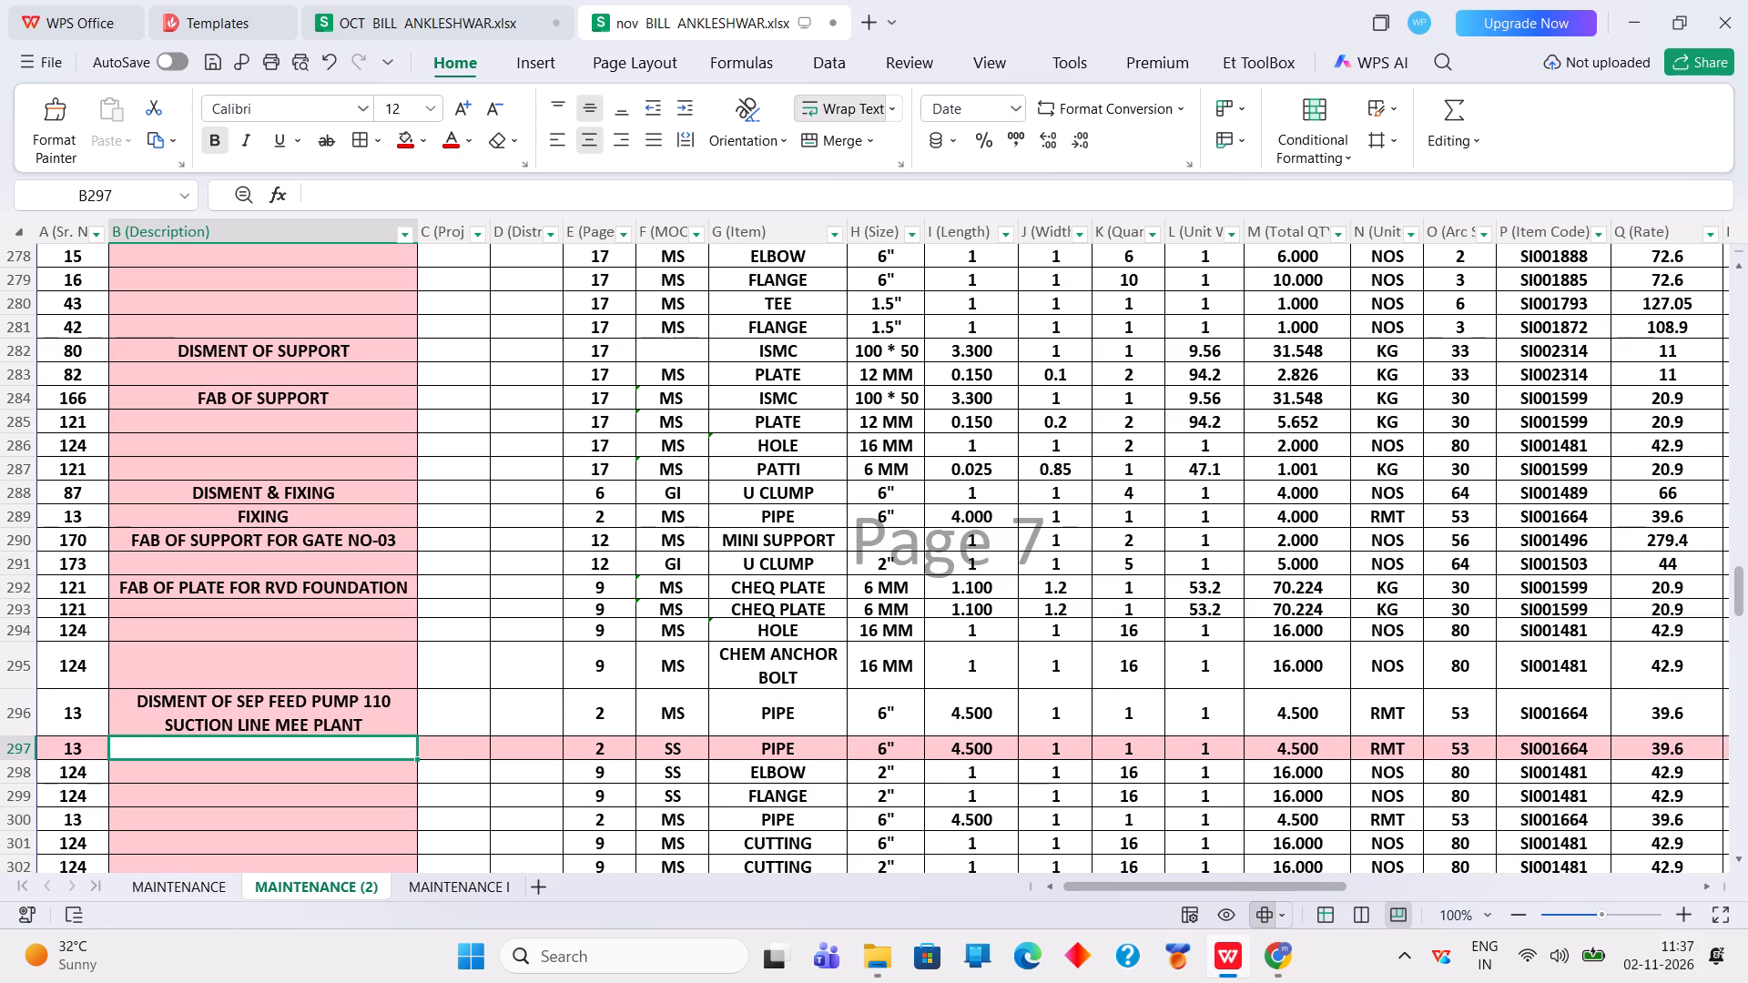
# Enter FAB OF LINE as the description of the SS pipe in row 297.
pyautogui.write('FA')
pyautogui.write('B OF LINE')
pyautogui.press('Return')
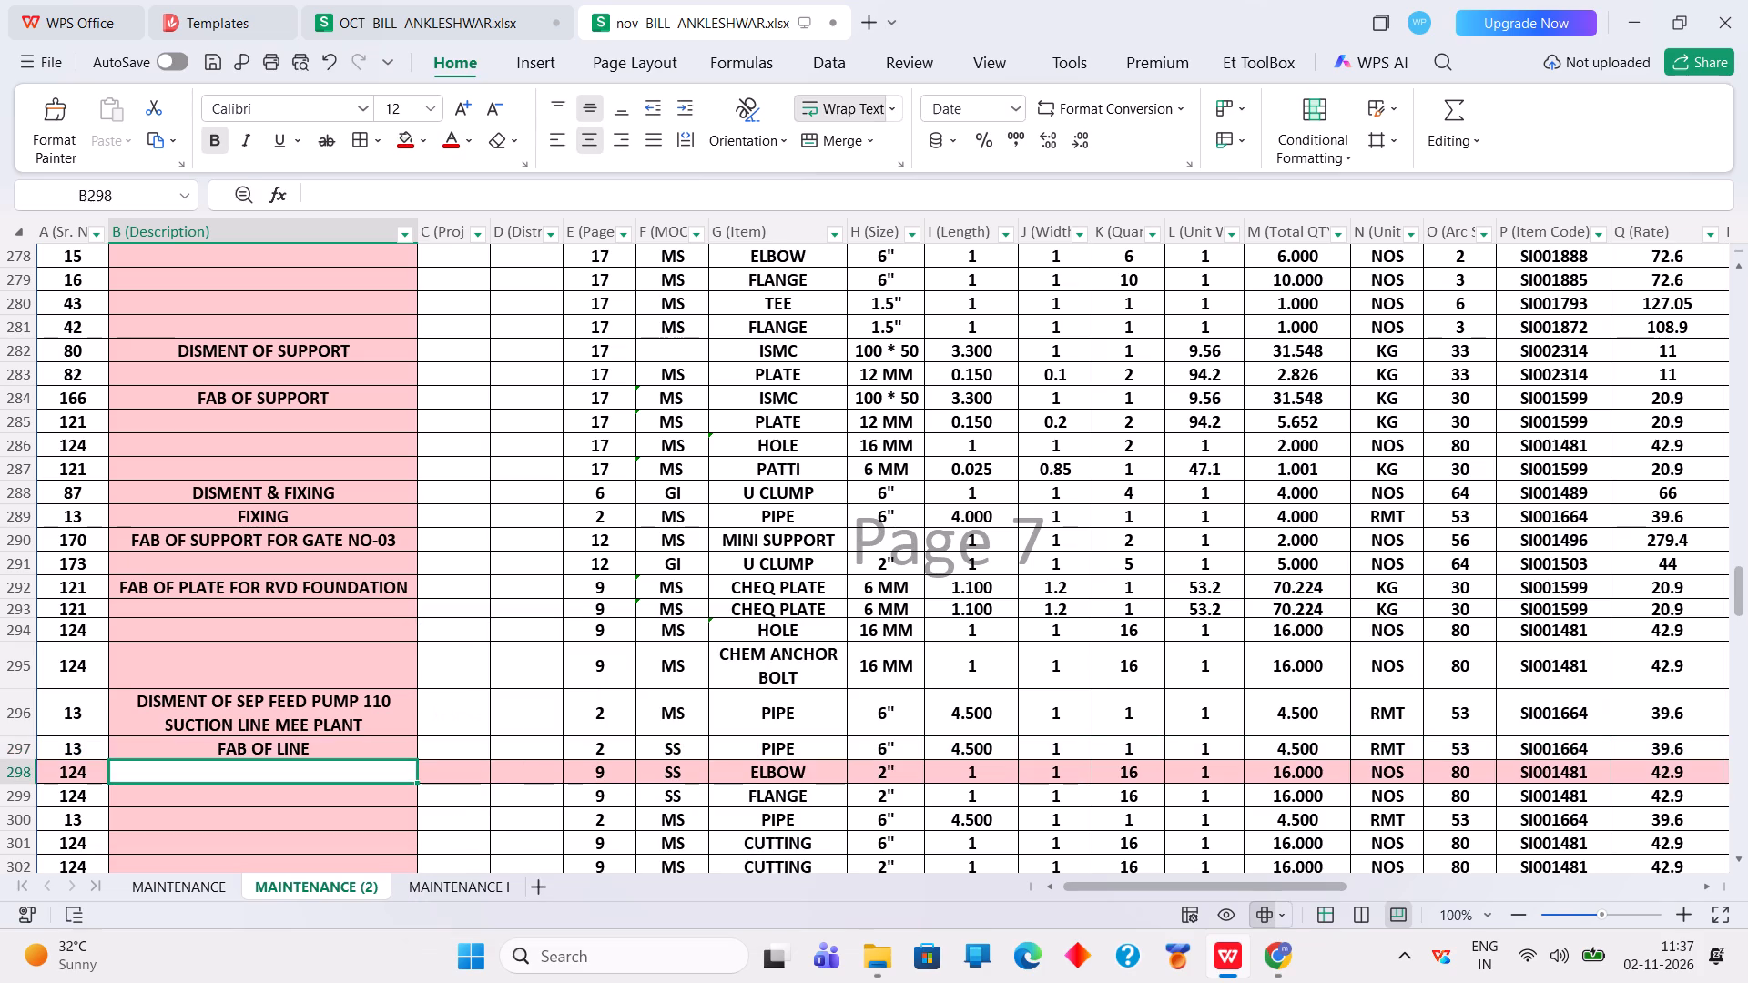
# Set the size to 1.5" for the pipe, elbow and flange items in rows 296 to 299.
pyautogui.click(887, 721)
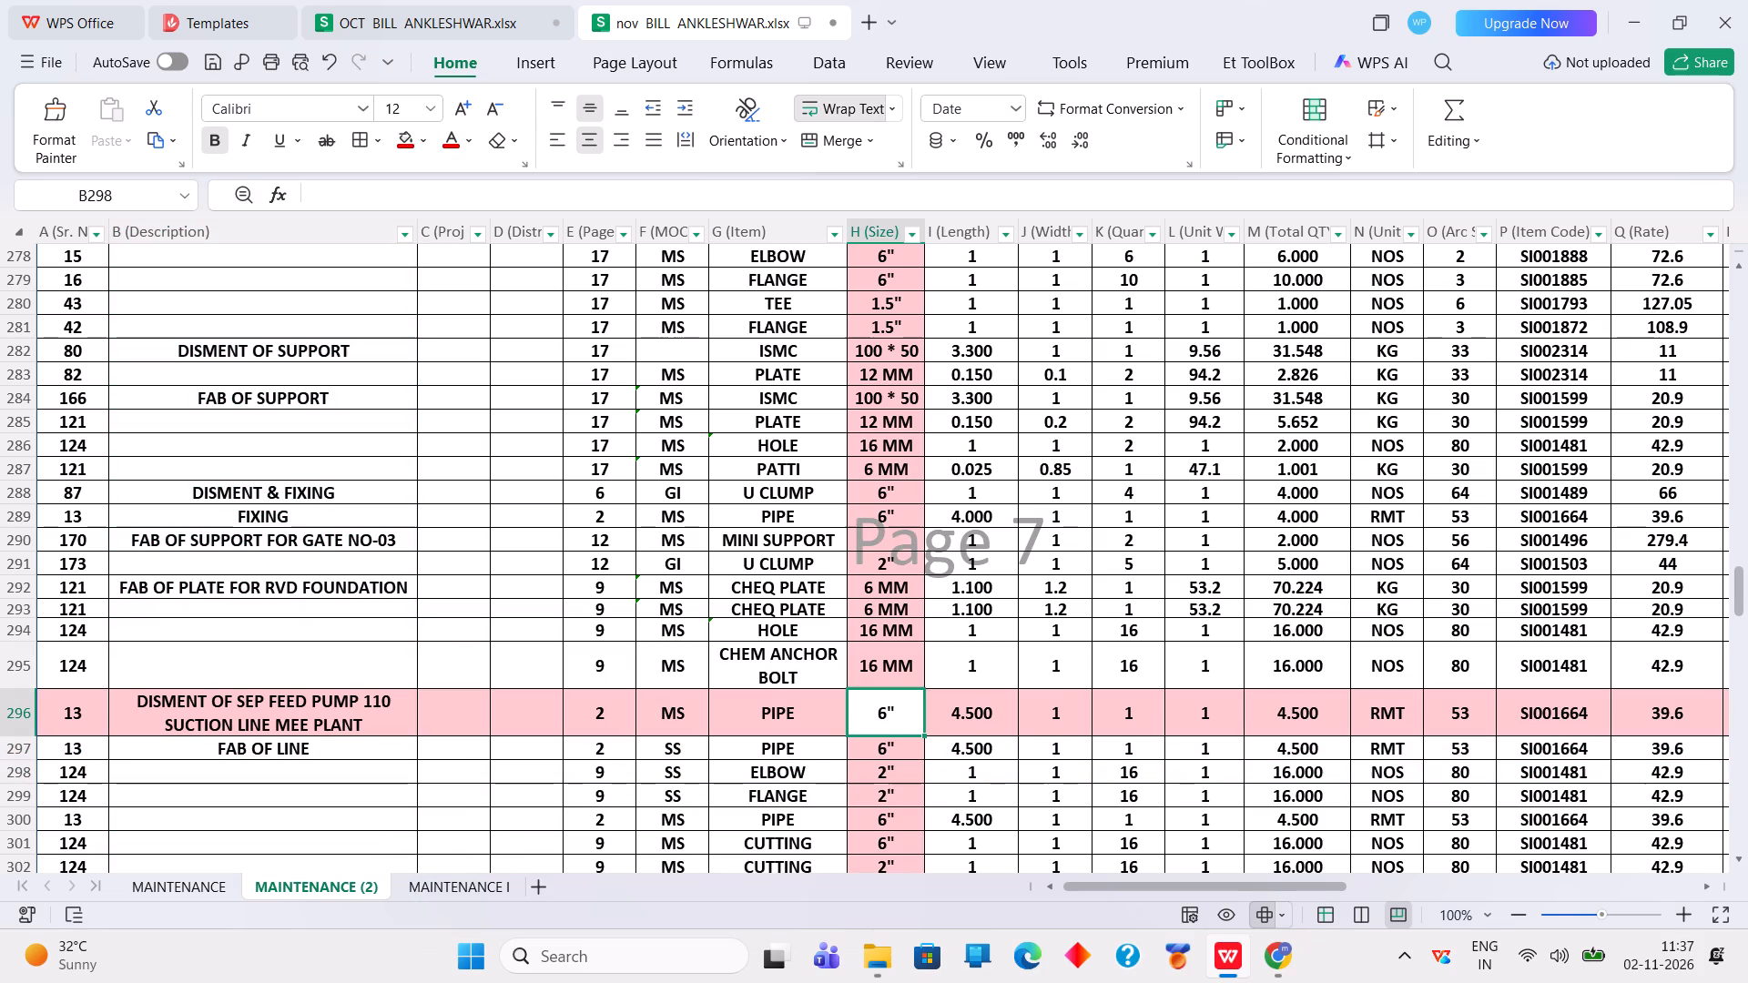
pyautogui.write('1.')
pyautogui.press('5')
pyautogui.hotkey('shift', '"')
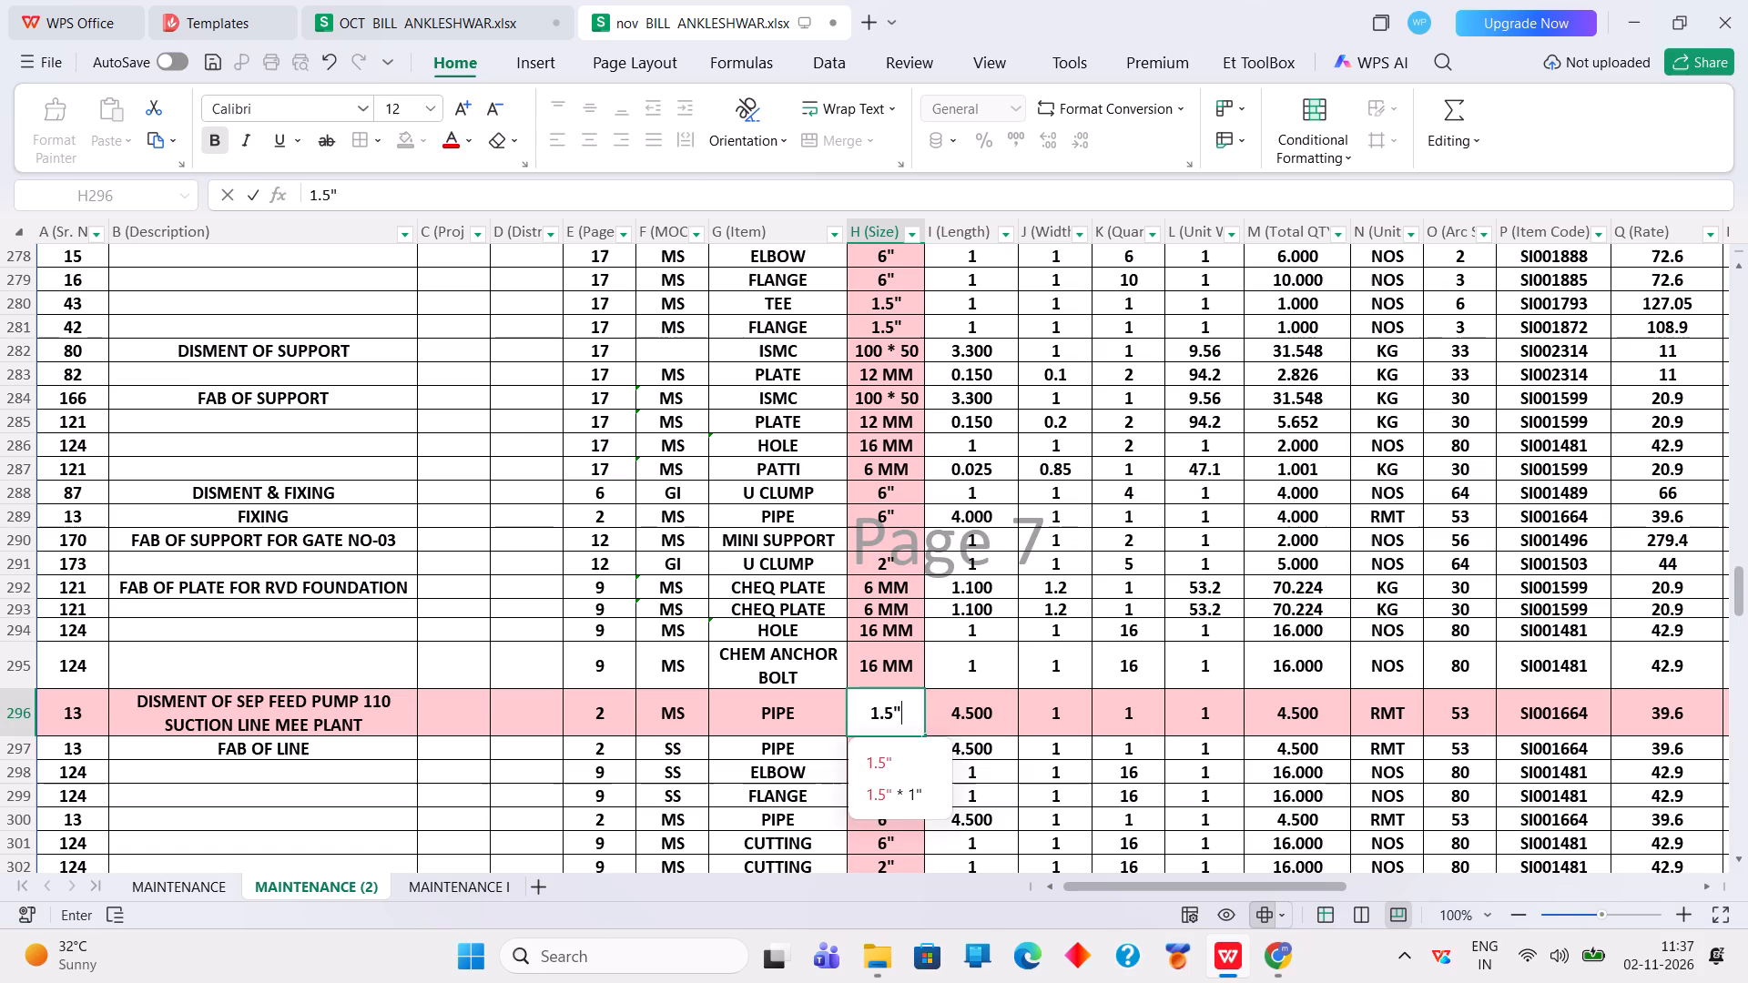
pyautogui.press('Return')
pyautogui.write('1.5"')
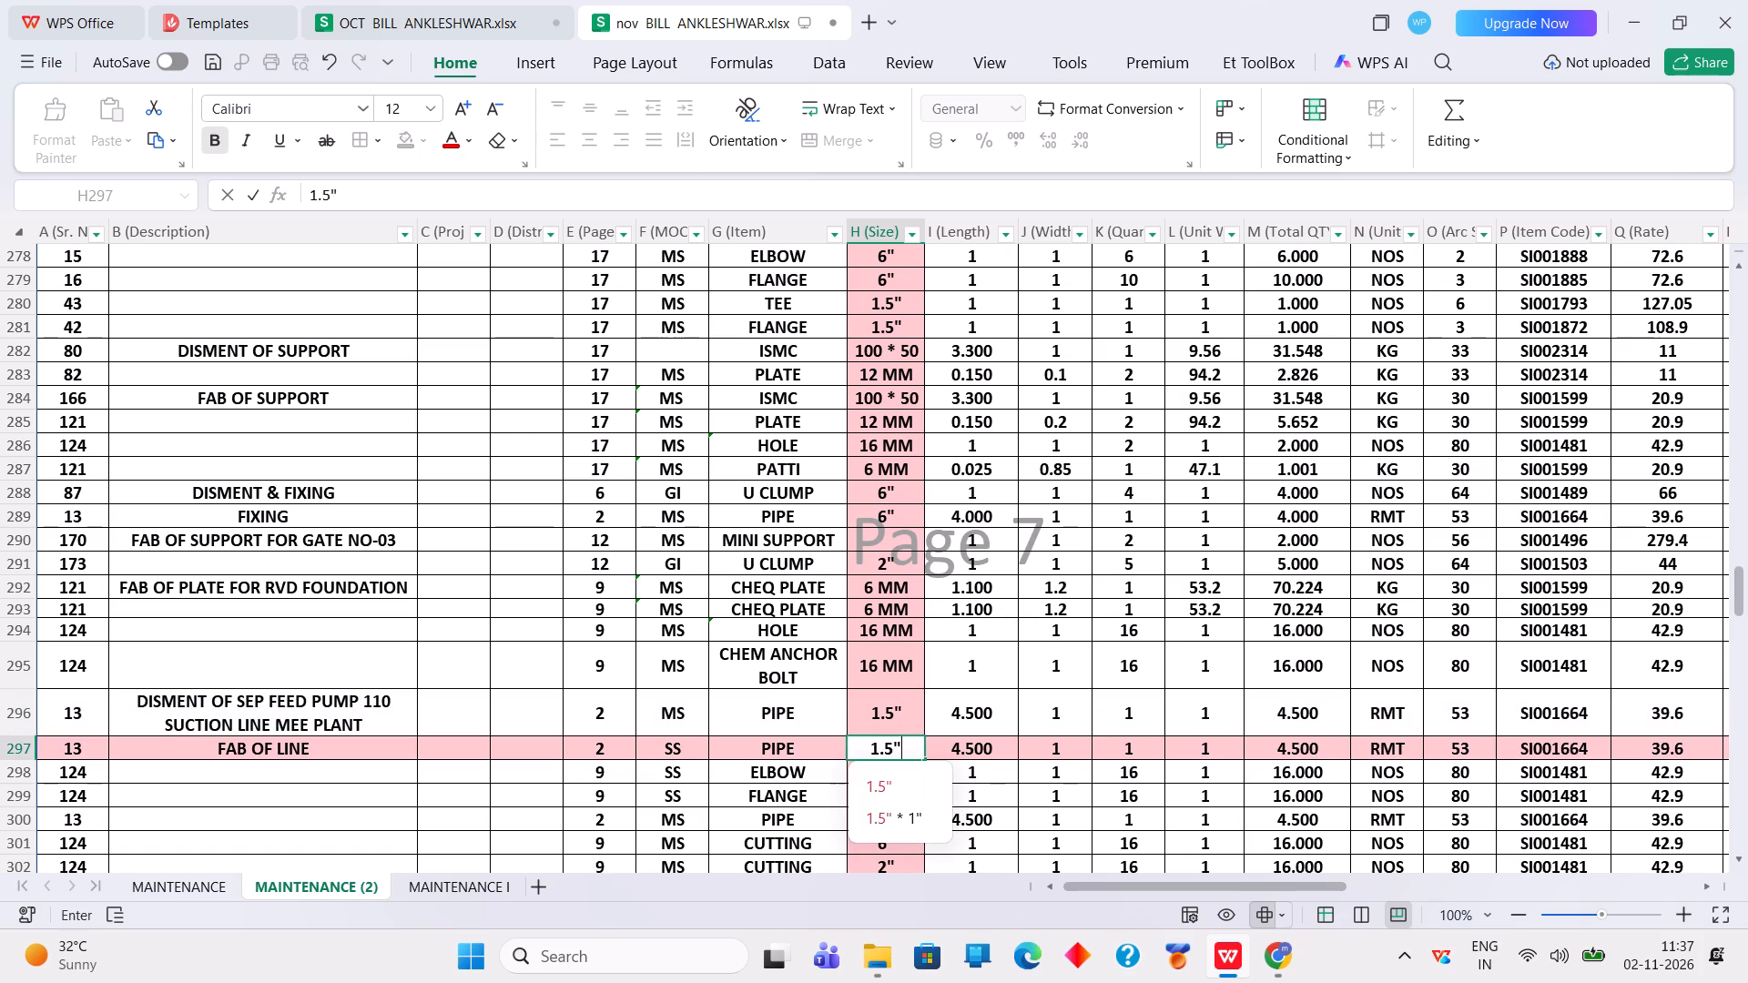
pyautogui.press('Return')
pyautogui.write('1.5"')
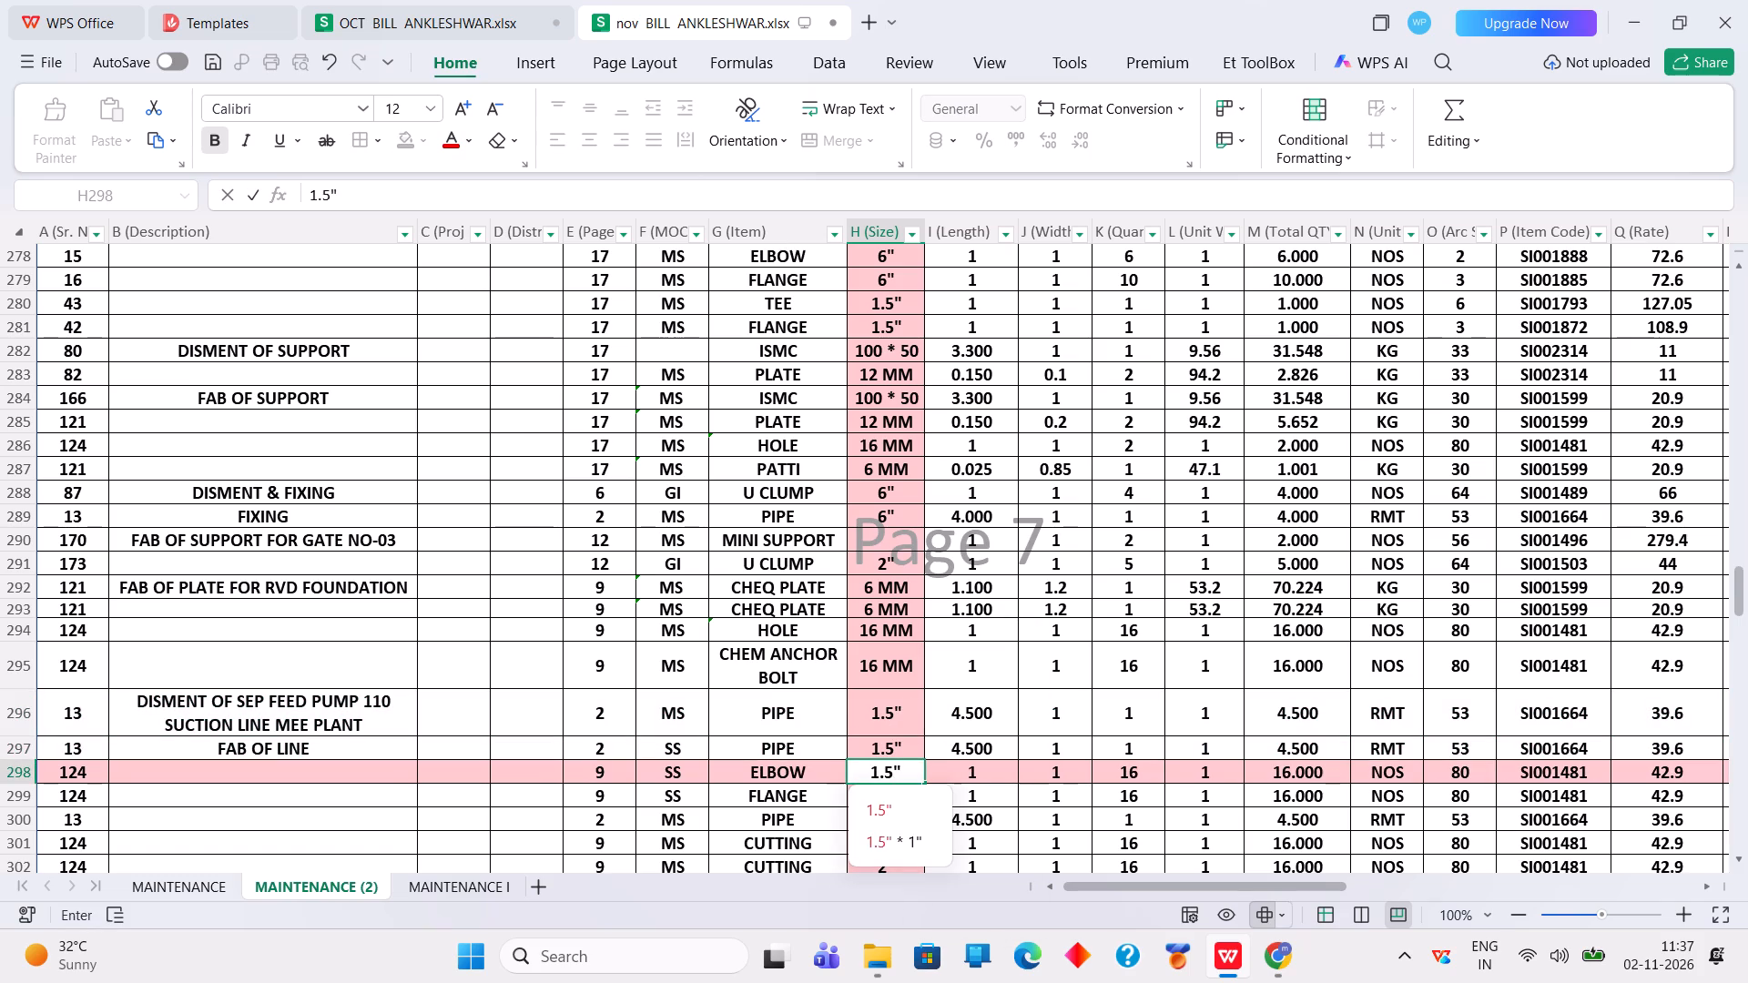
pyautogui.press('Return')
pyautogui.write('1.5')
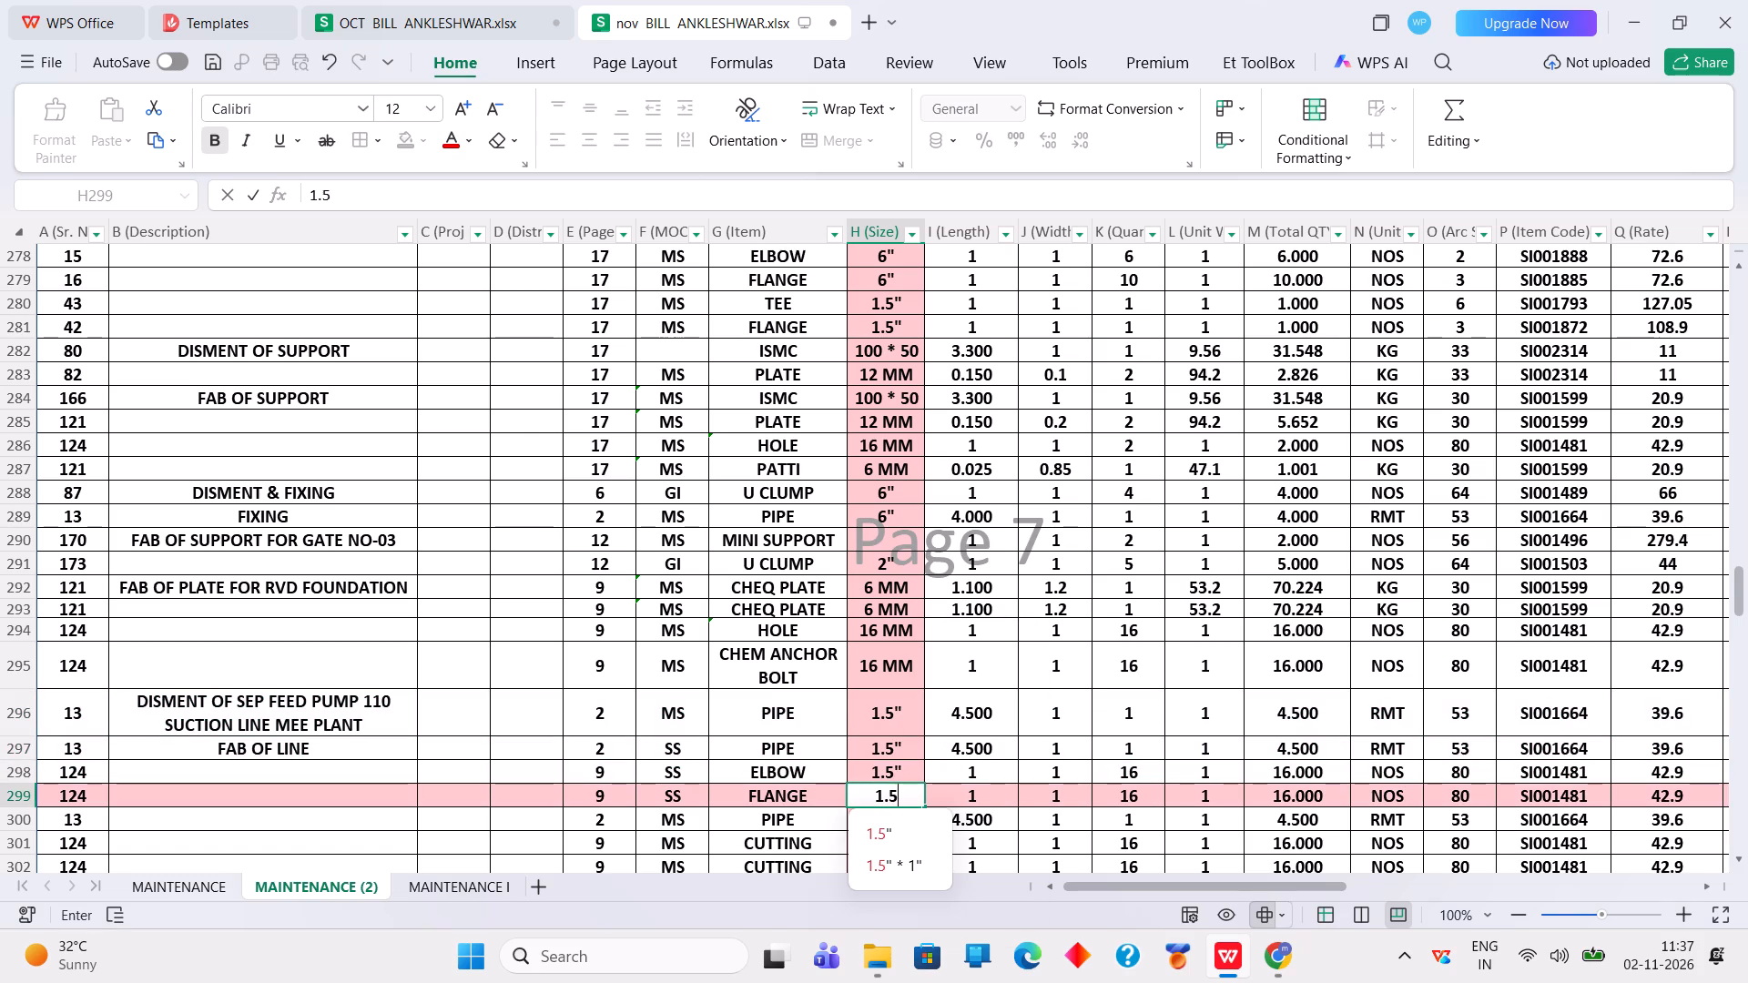
pyautogui.hotkey('shift', '"')
pyautogui.press('Return')
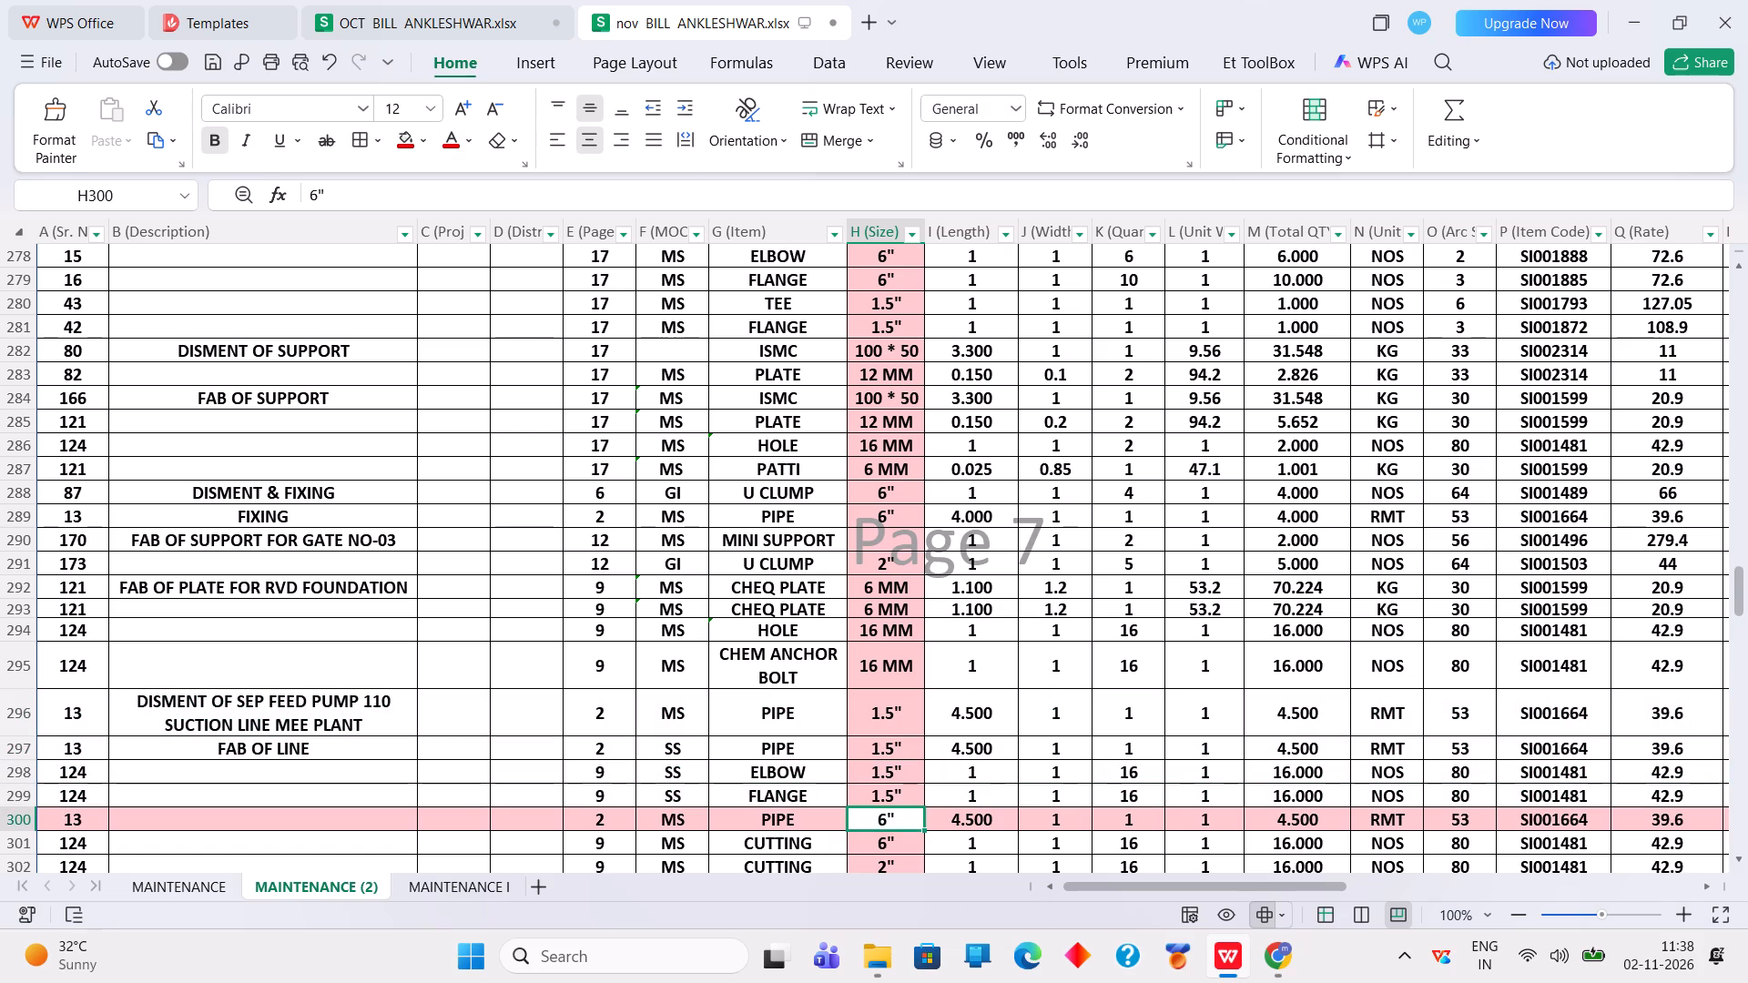
pyautogui.press('Return')
pyautogui.press('Return')
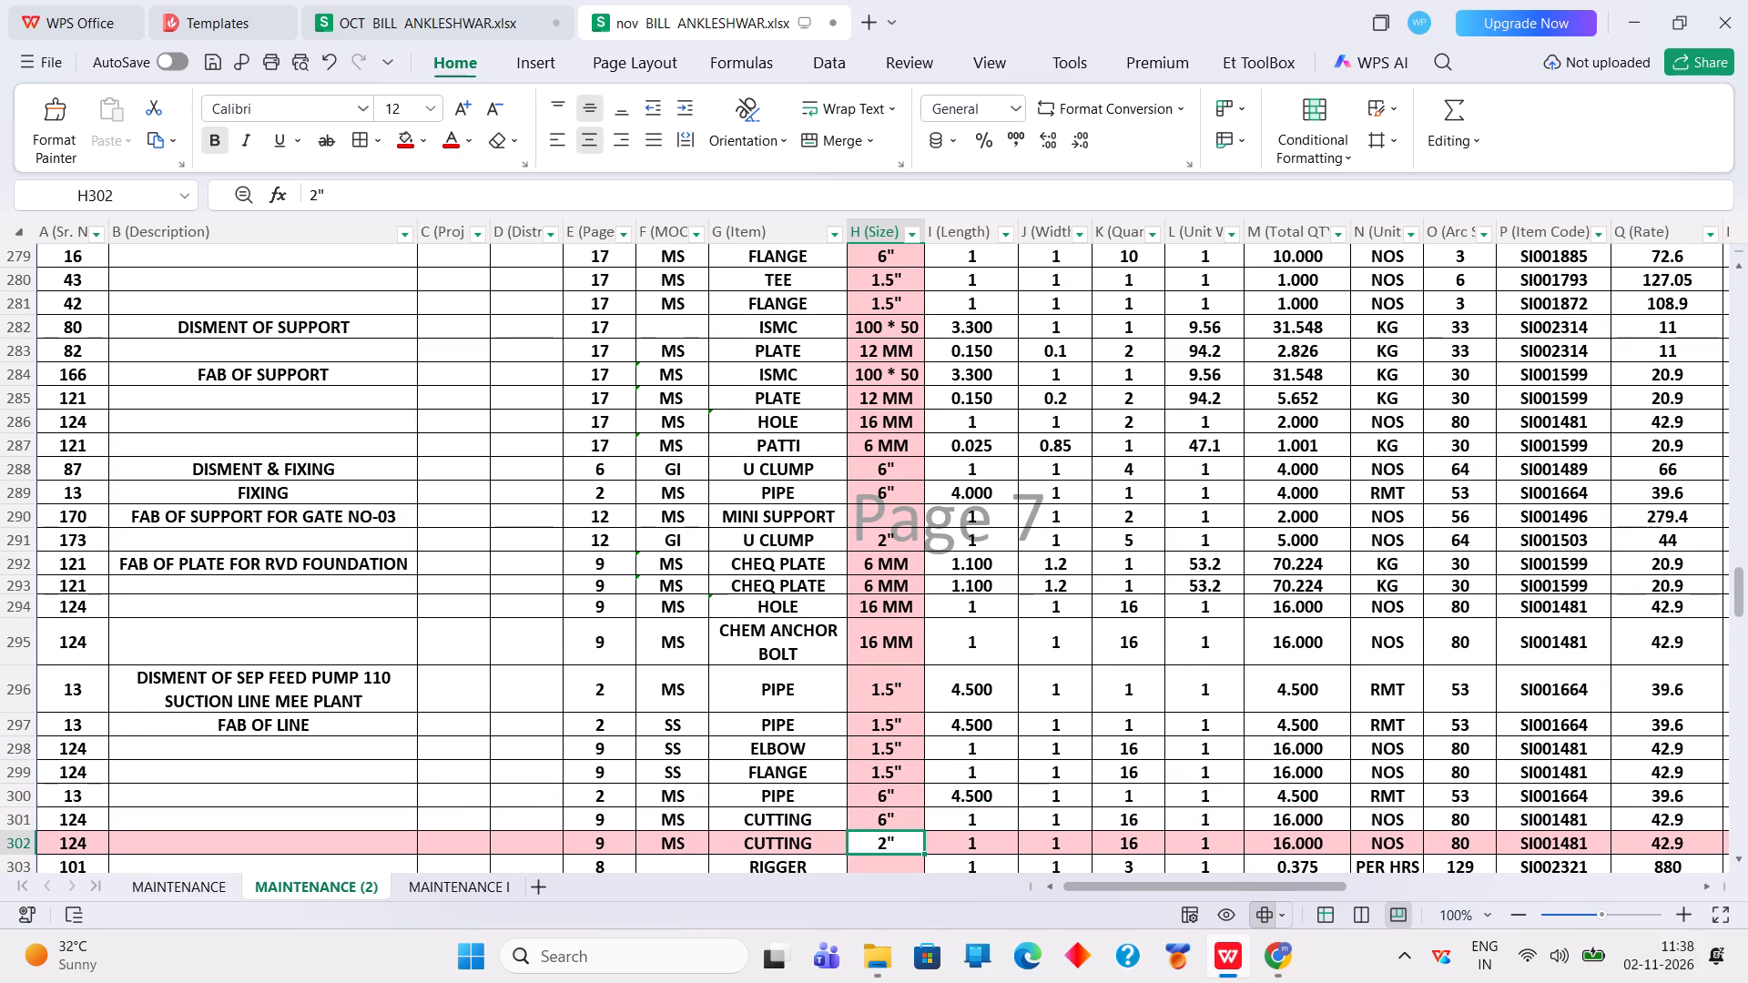
# Clear the MOC of the 6" pipe in row 300.
pyautogui.click(320, 799)
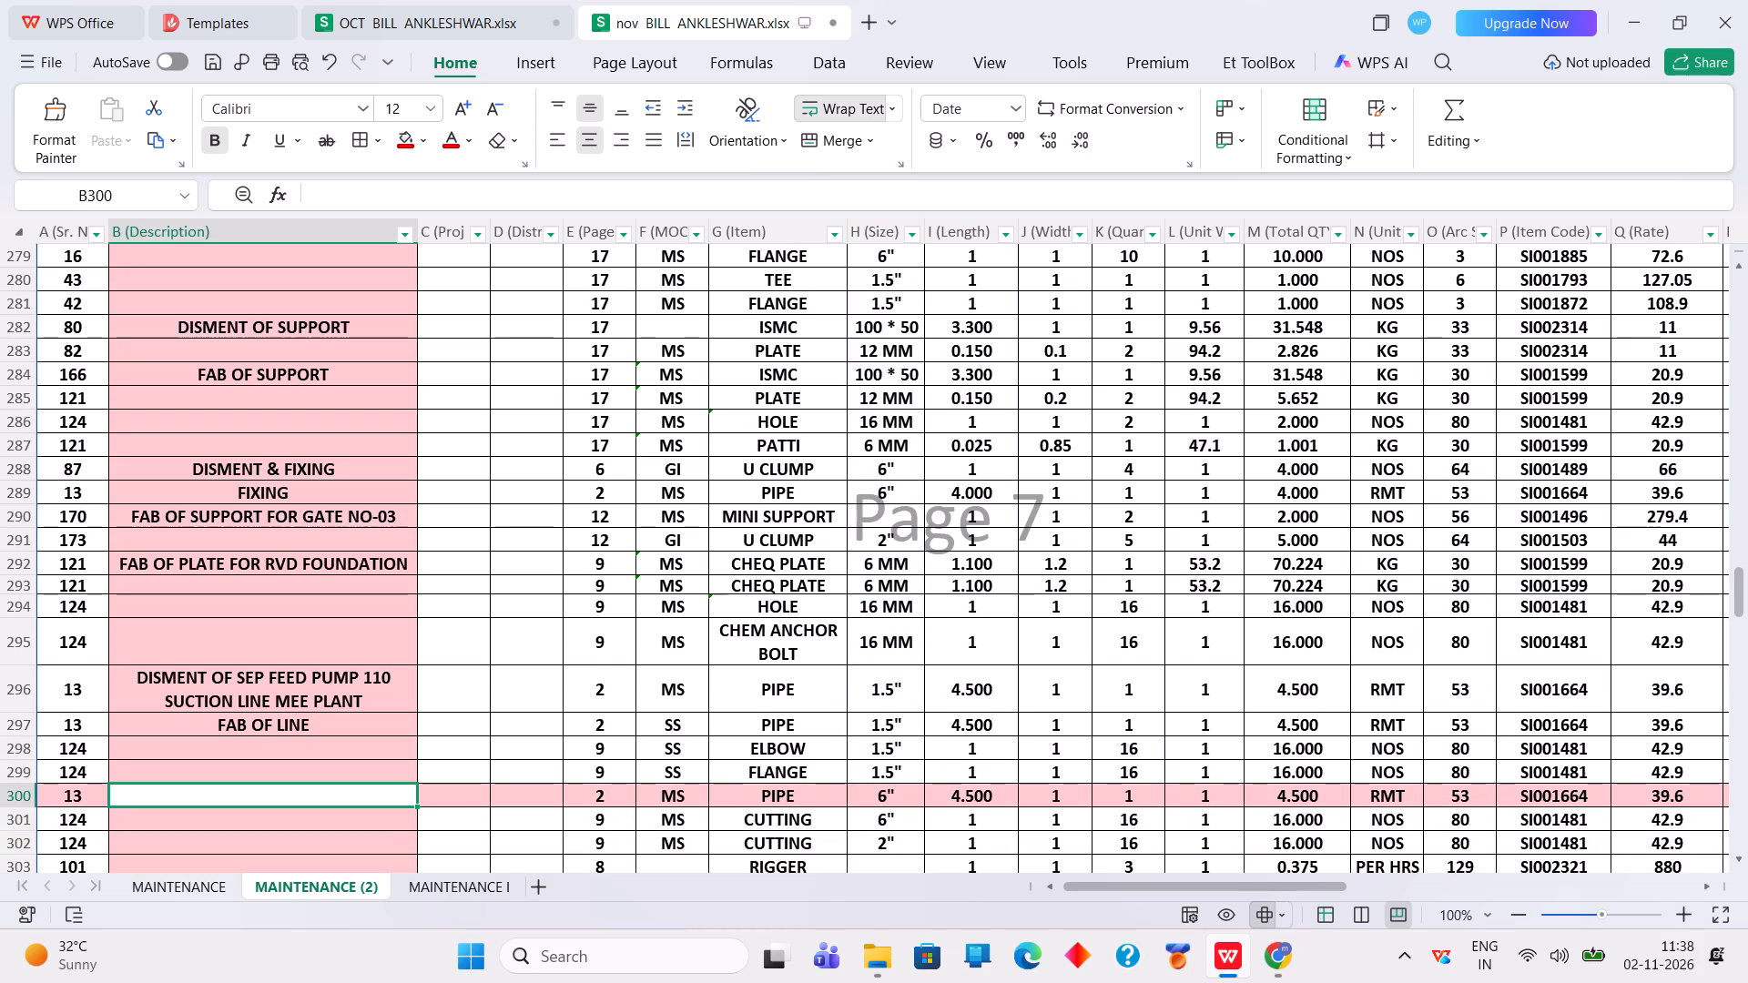
pyautogui.click(656, 799)
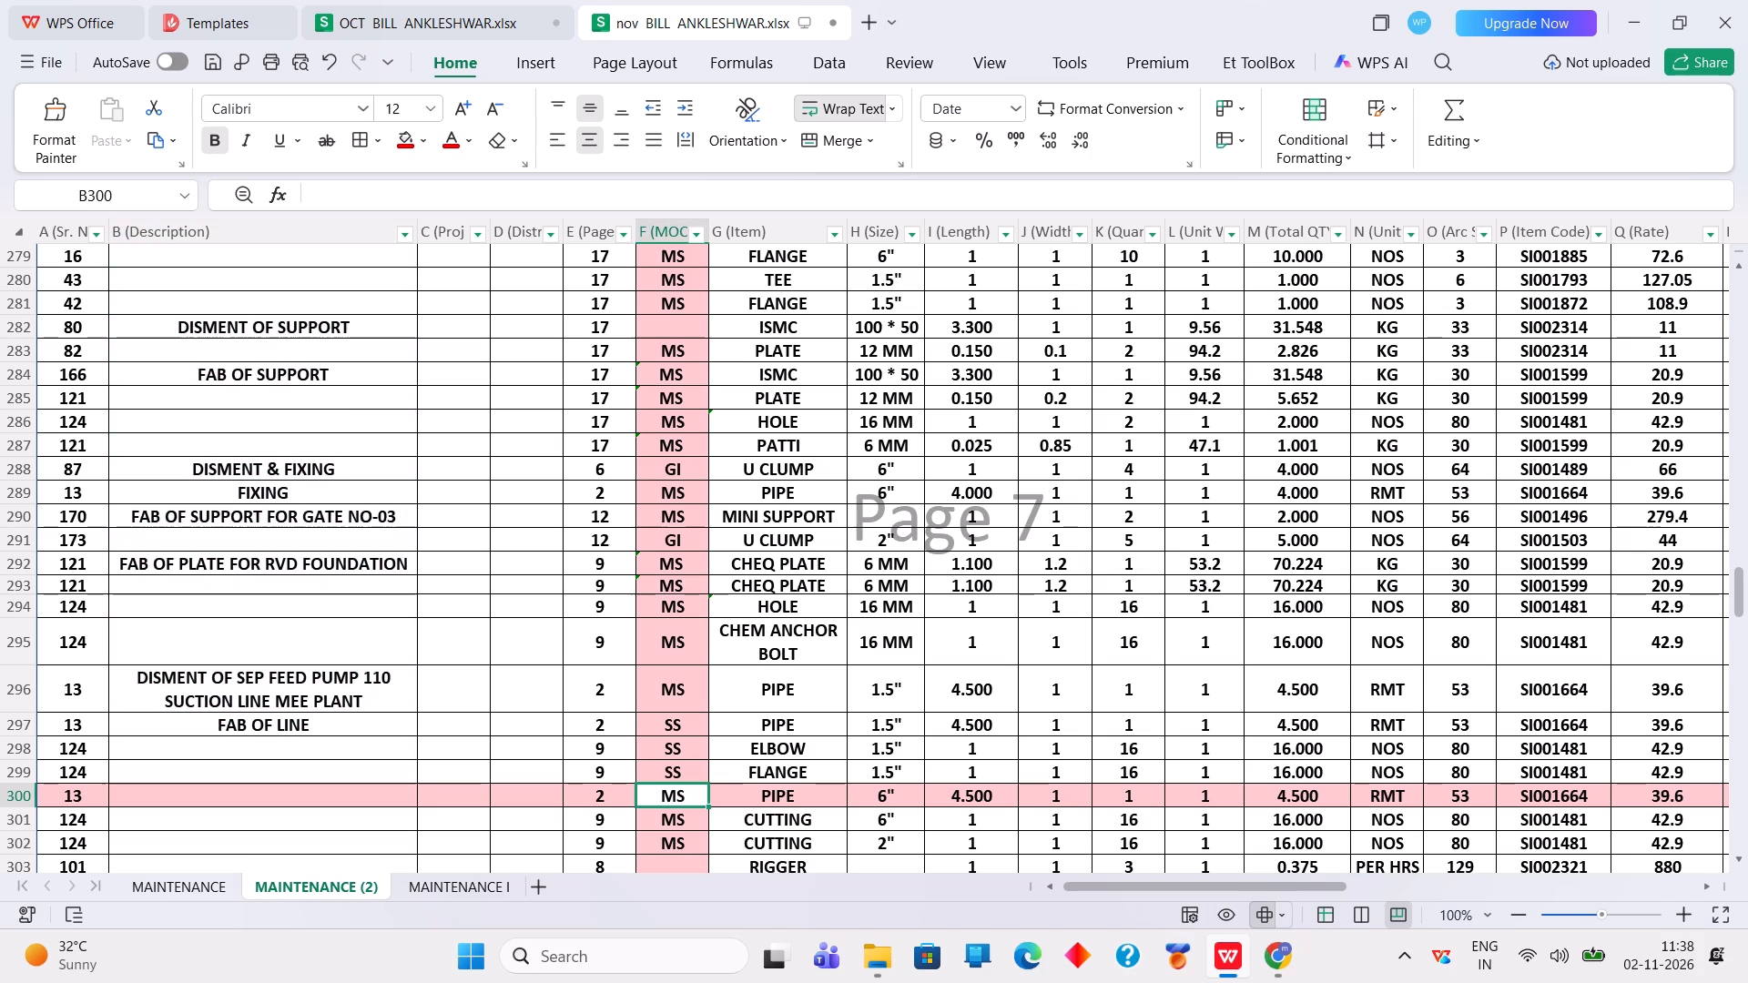
pyautogui.press('BackSpace')
# Enter DISMENT OF PP LINE OH PLANT as the description of the 6" pipe in row 300.
pyautogui.click(341, 798)
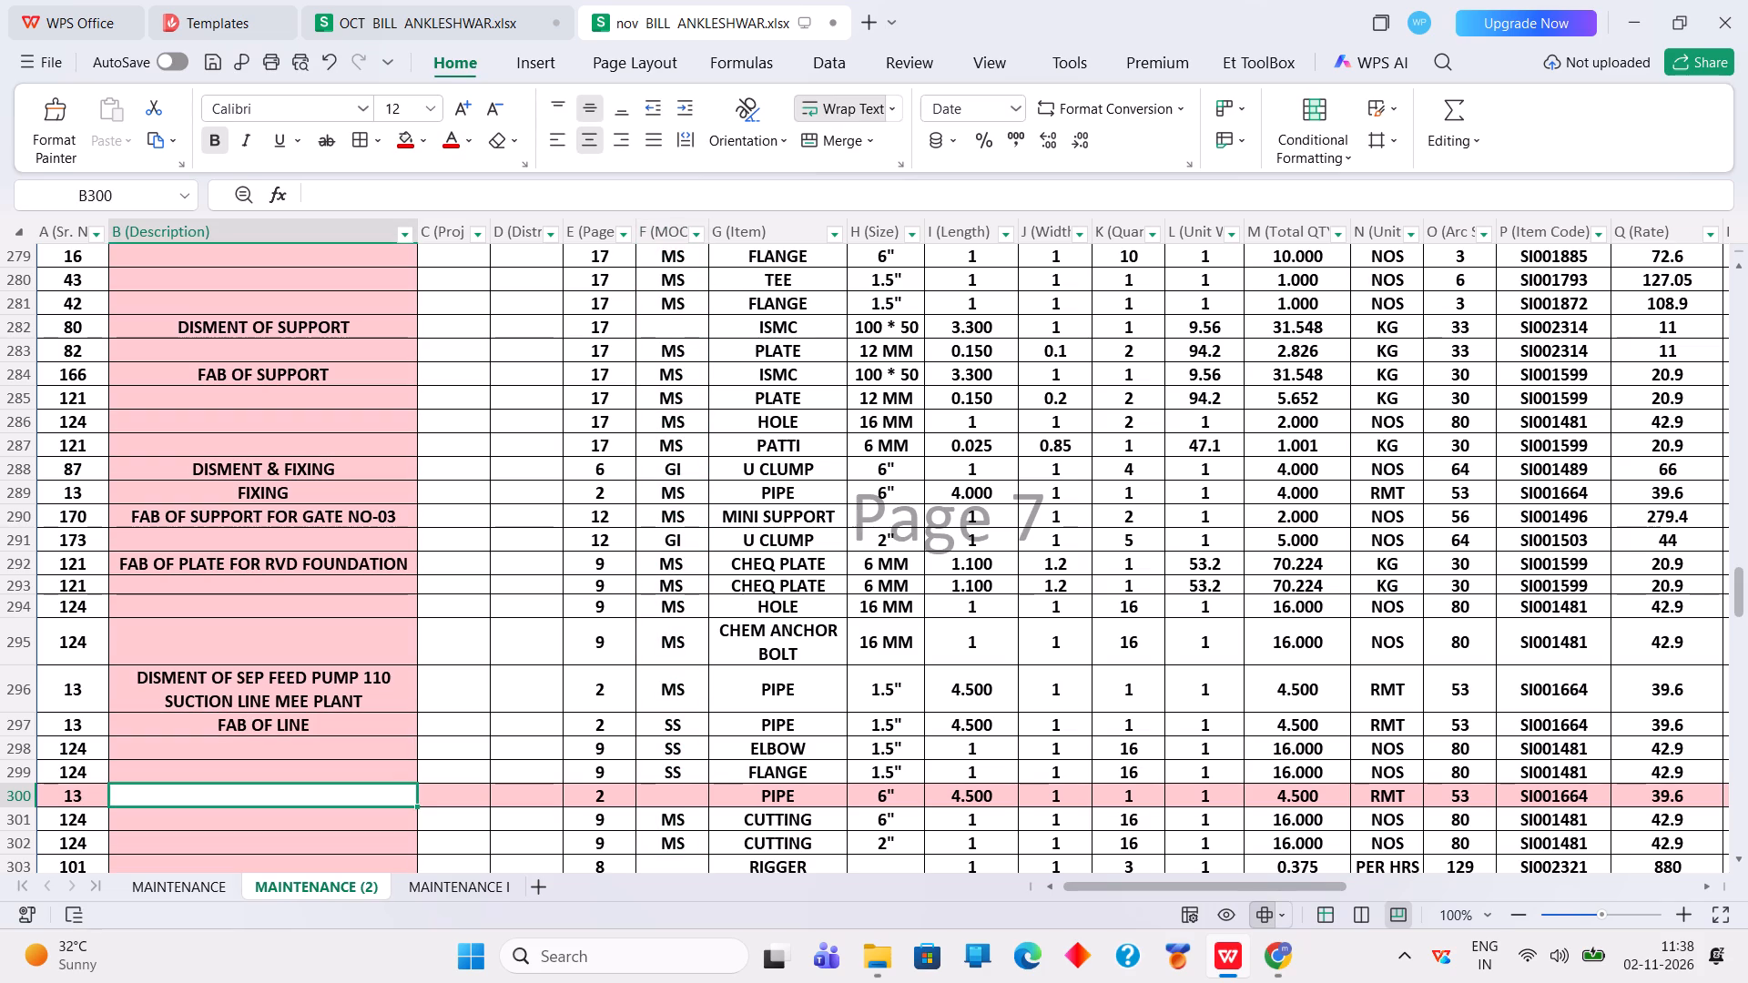
pyautogui.press('d')
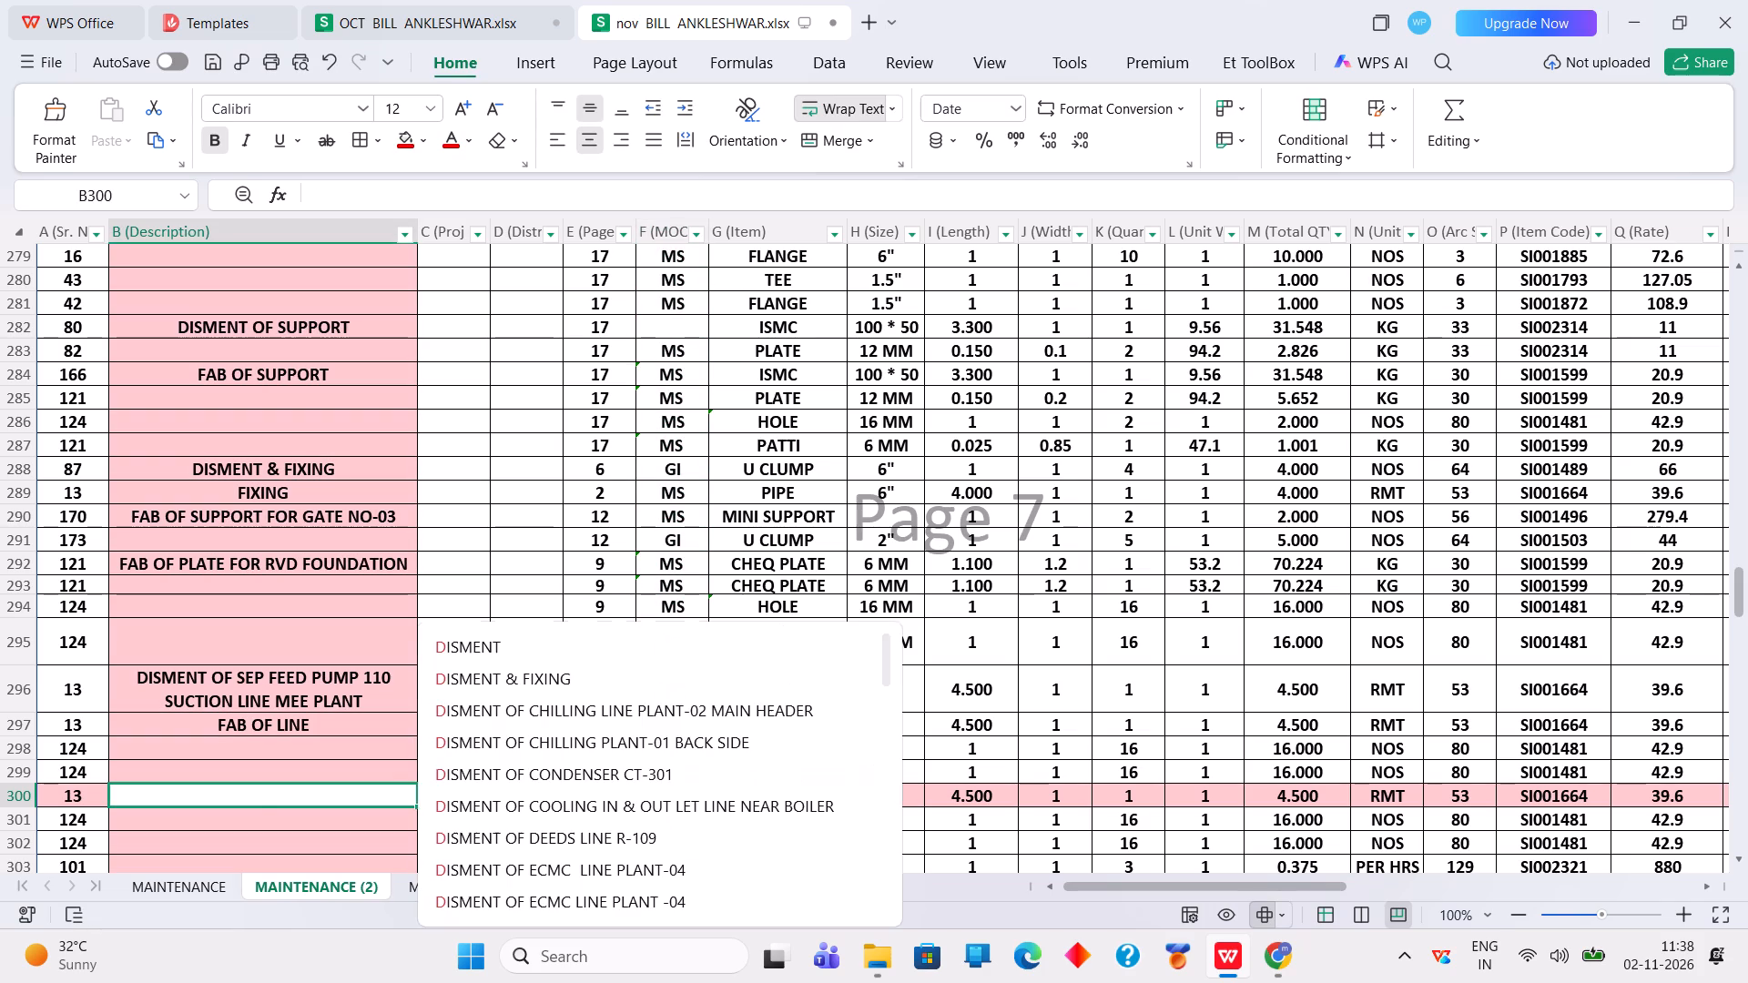
pyautogui.write('ISMENT O')
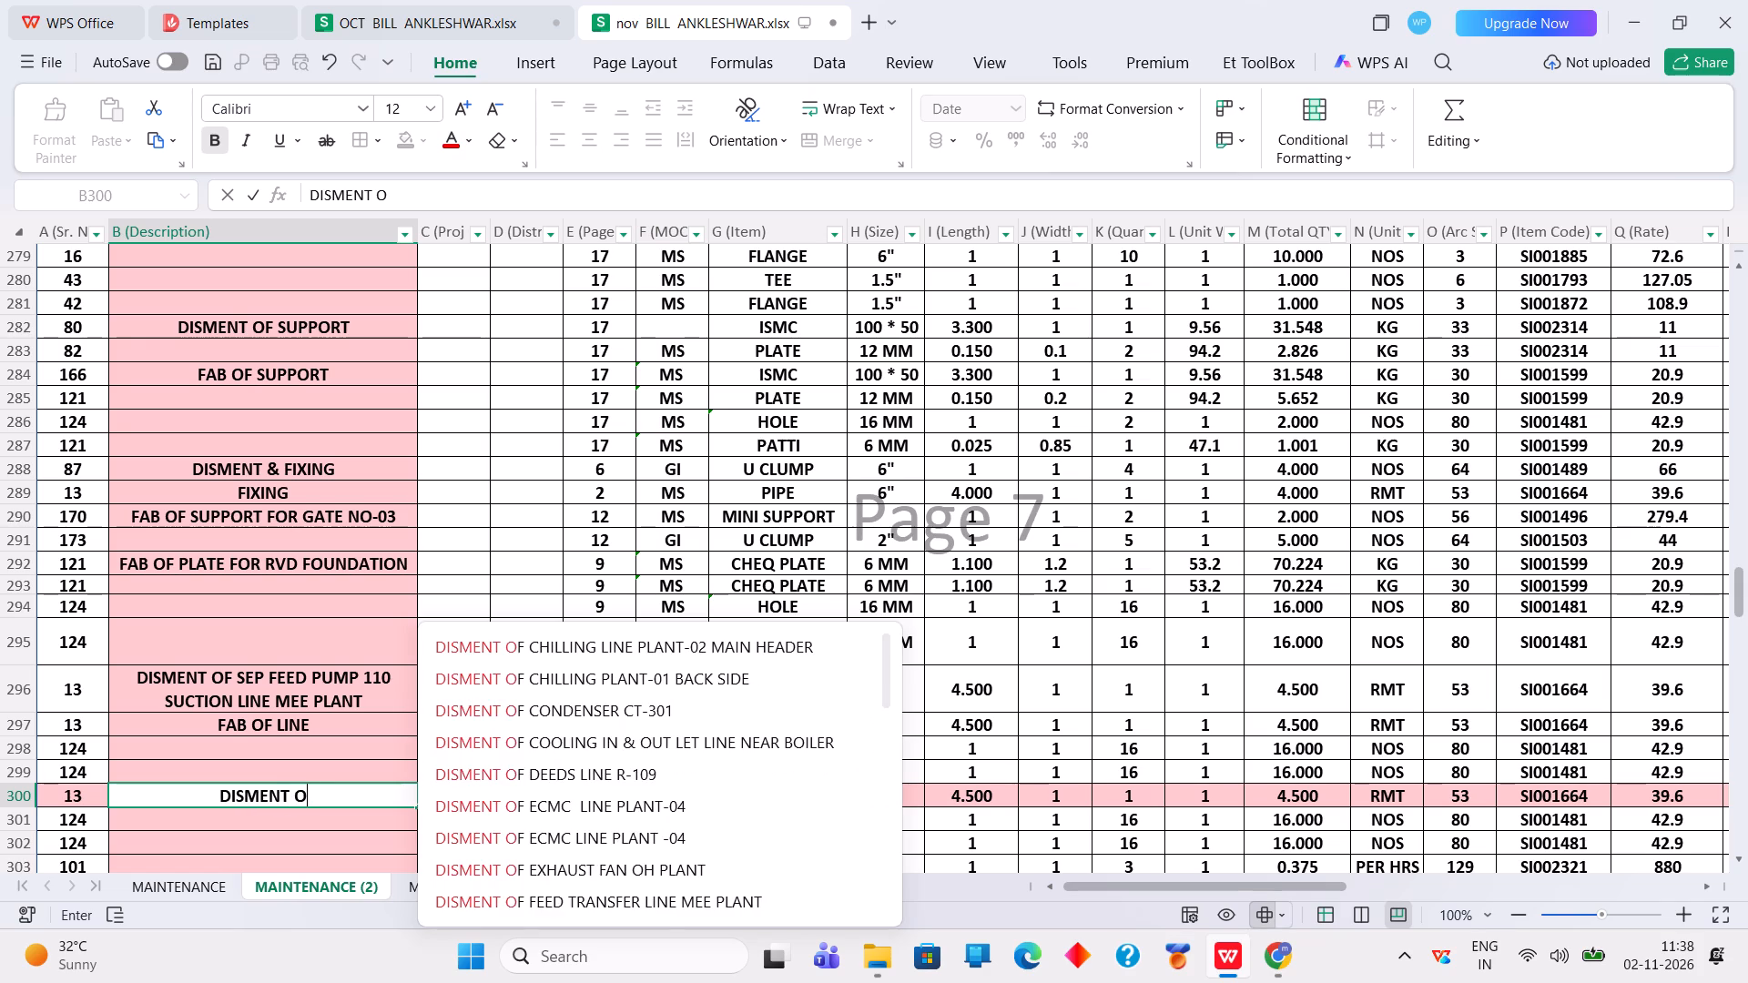
pyautogui.write('F PP LINE OH PLANT')
pyautogui.press('Return')
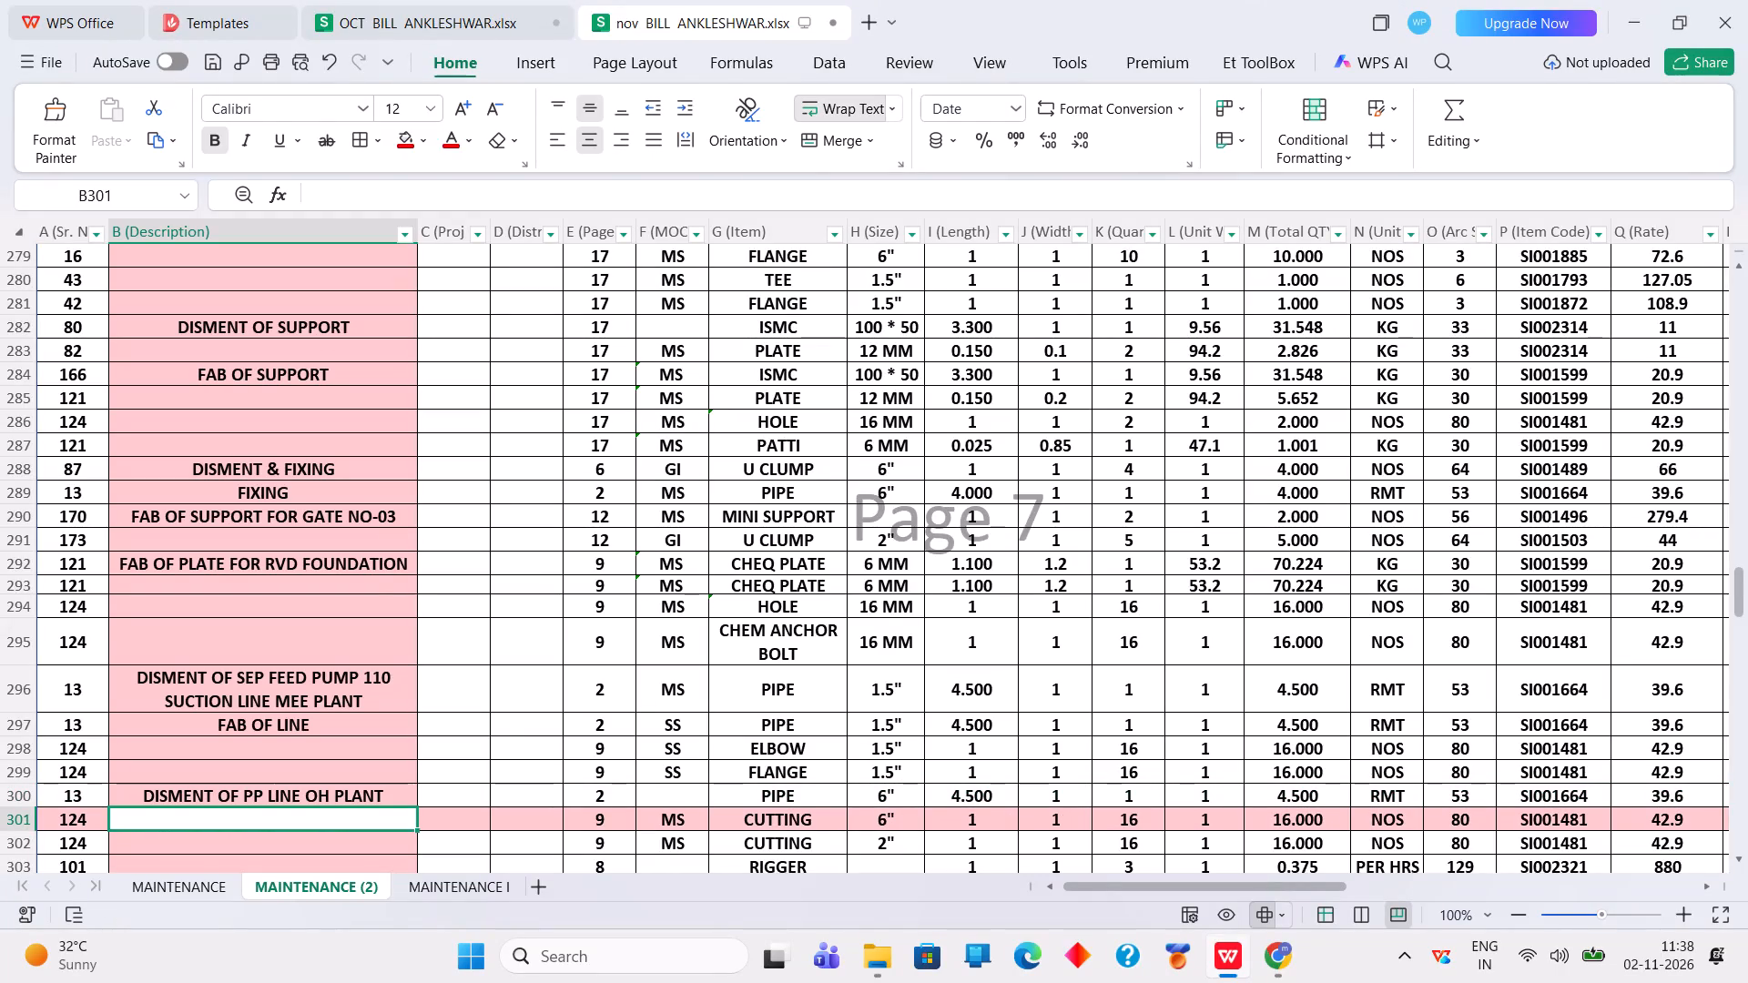
# Enter SCRAP CUTTING WORK as the description of the 6" cutting item in row 301.
pyautogui.write('SCRA')
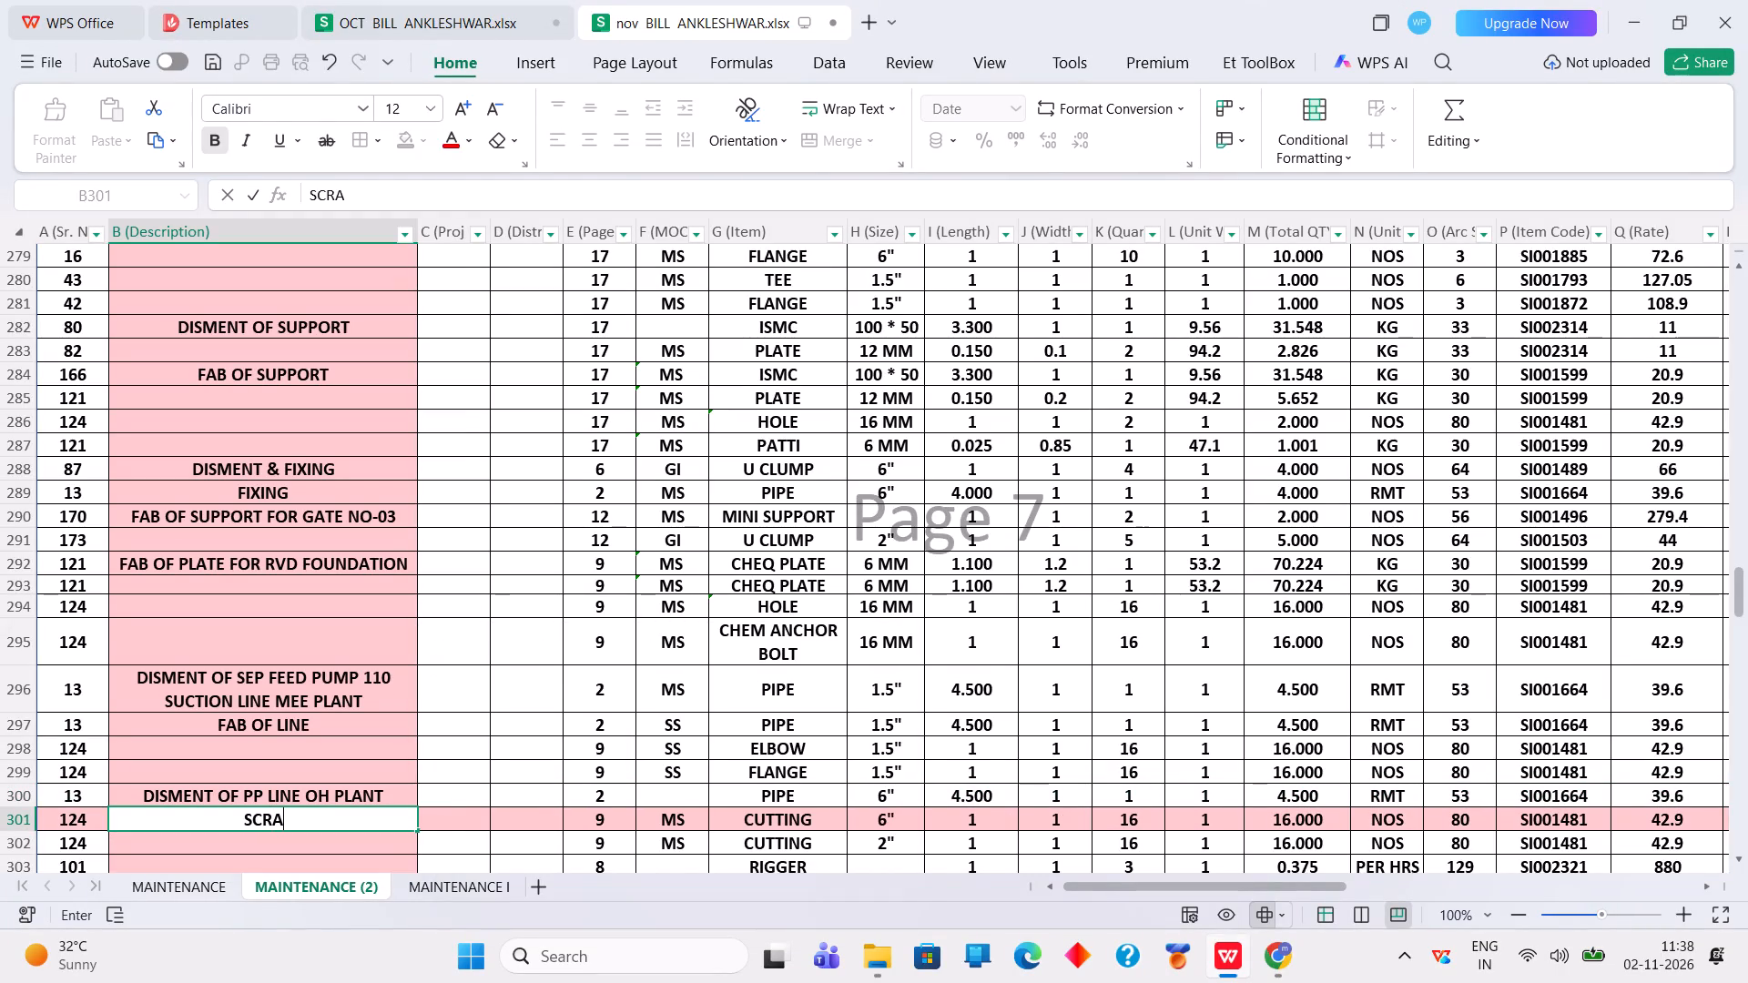
pyautogui.write('P CUTTING')
pyautogui.press('space')
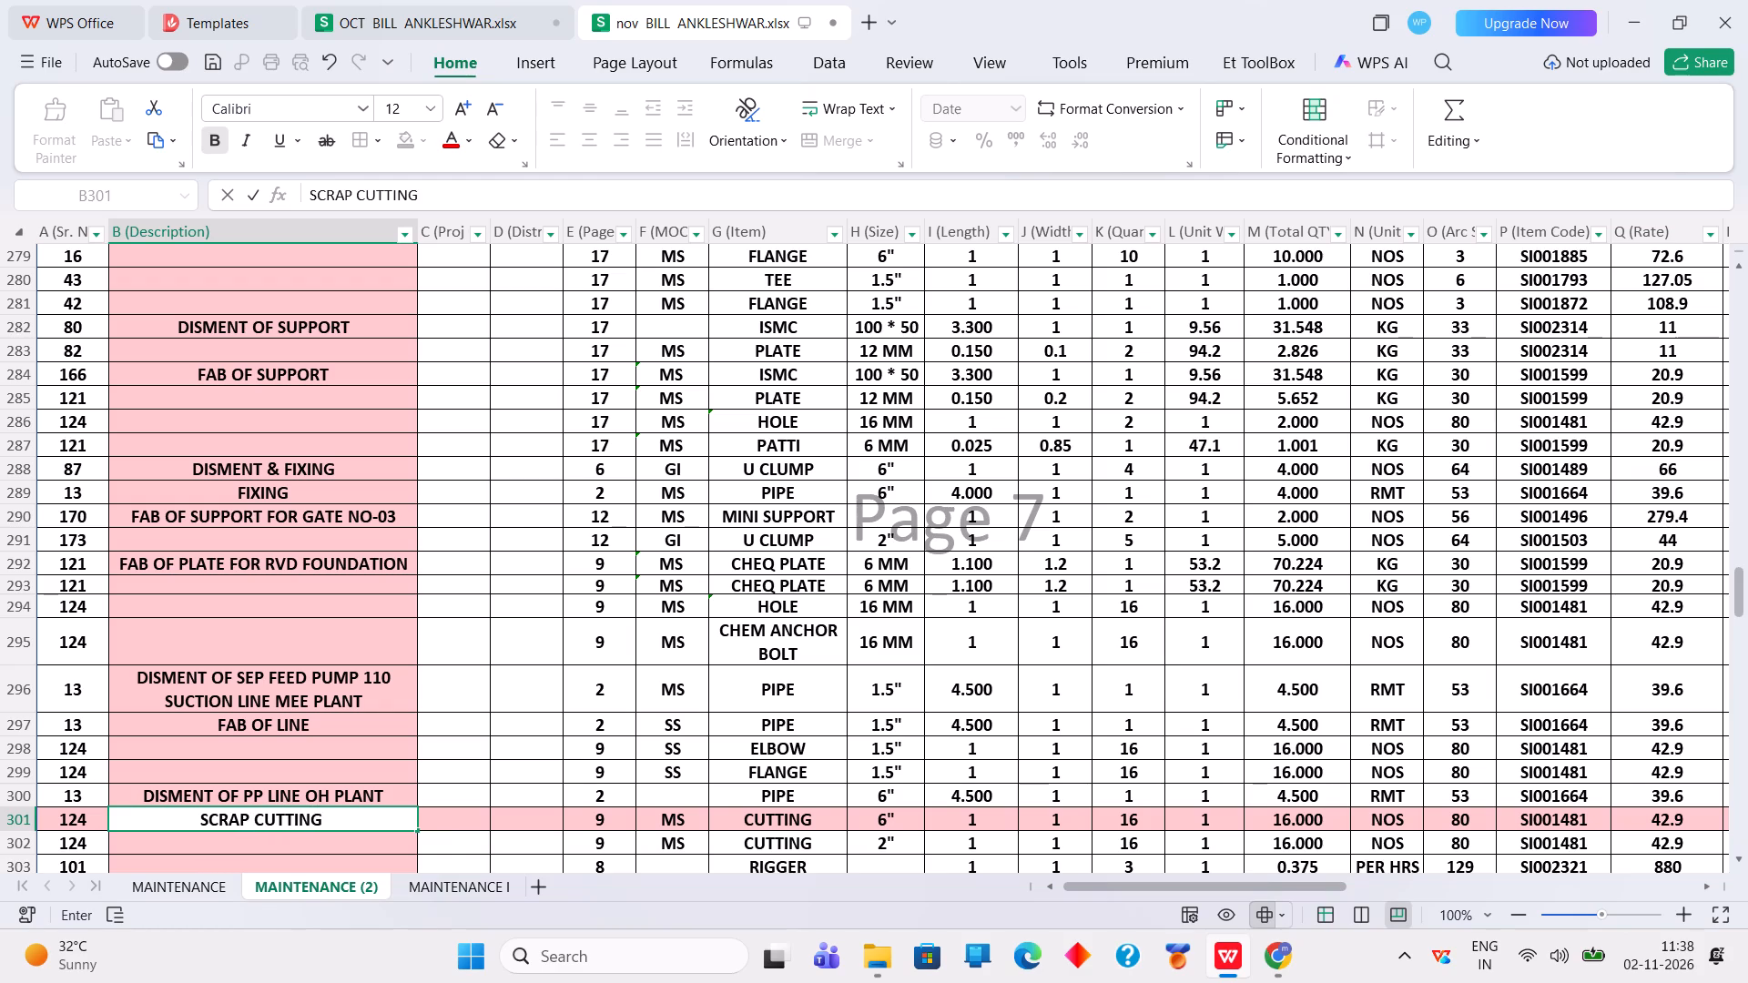
pyautogui.press('w')
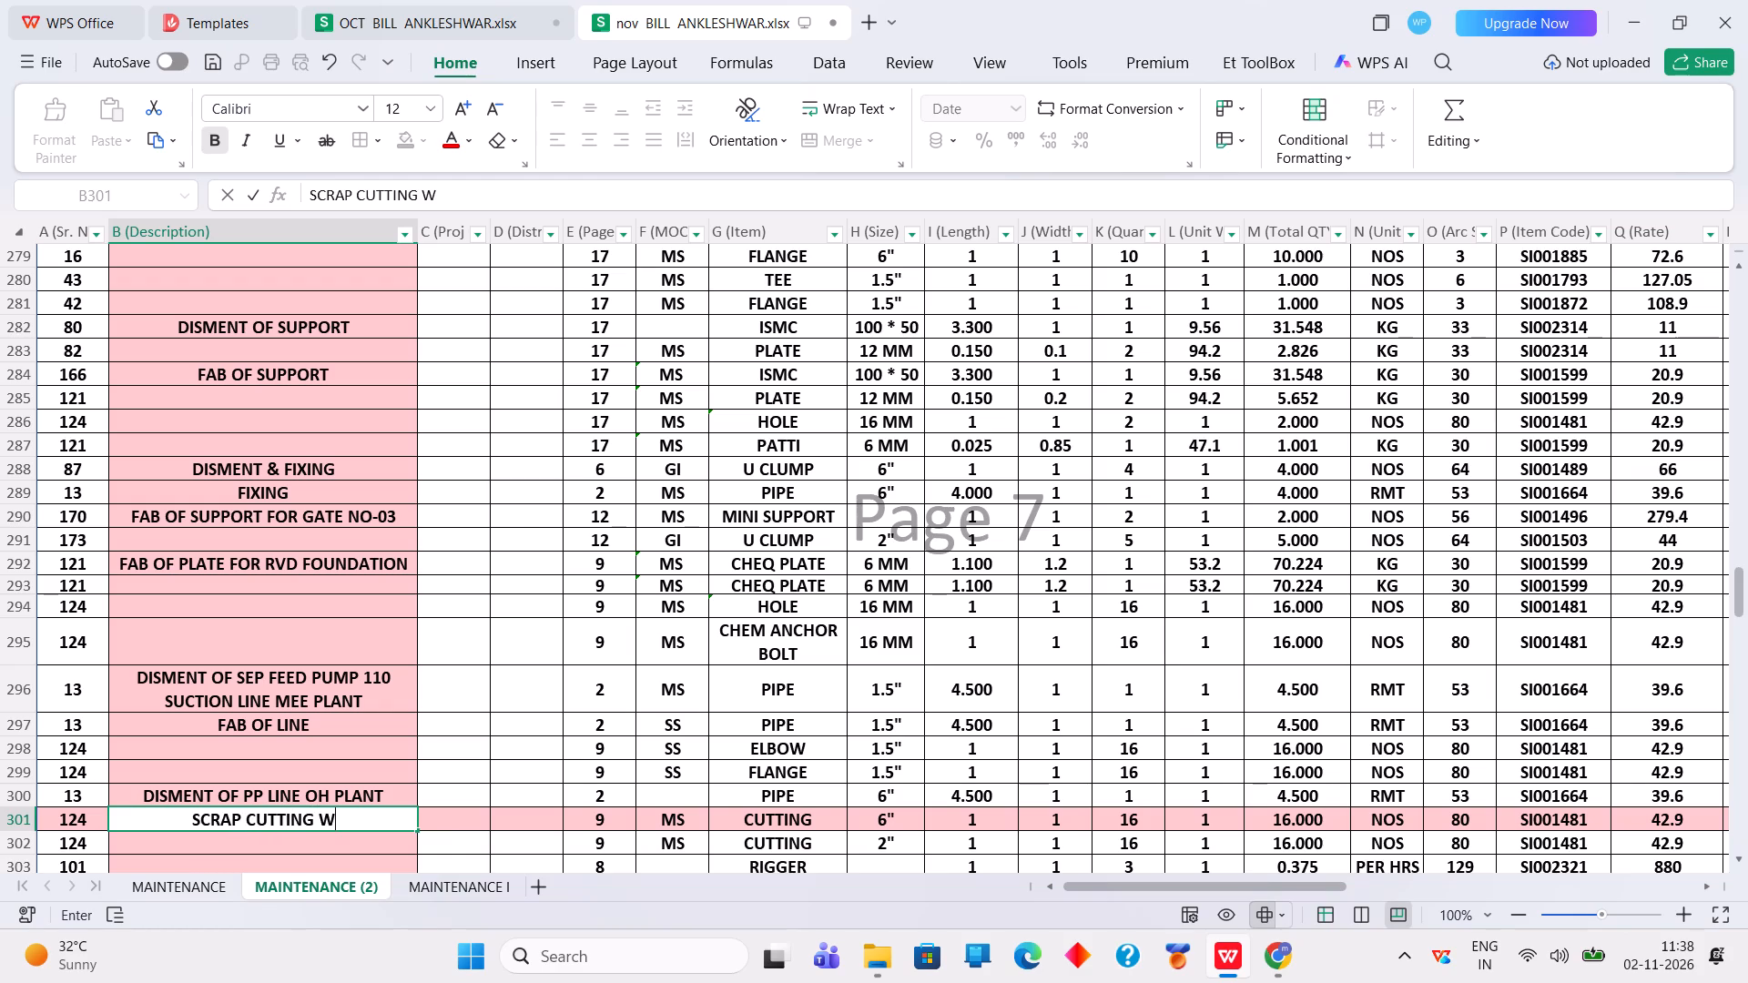
pyautogui.write('ORK')
pyautogui.press('Return')
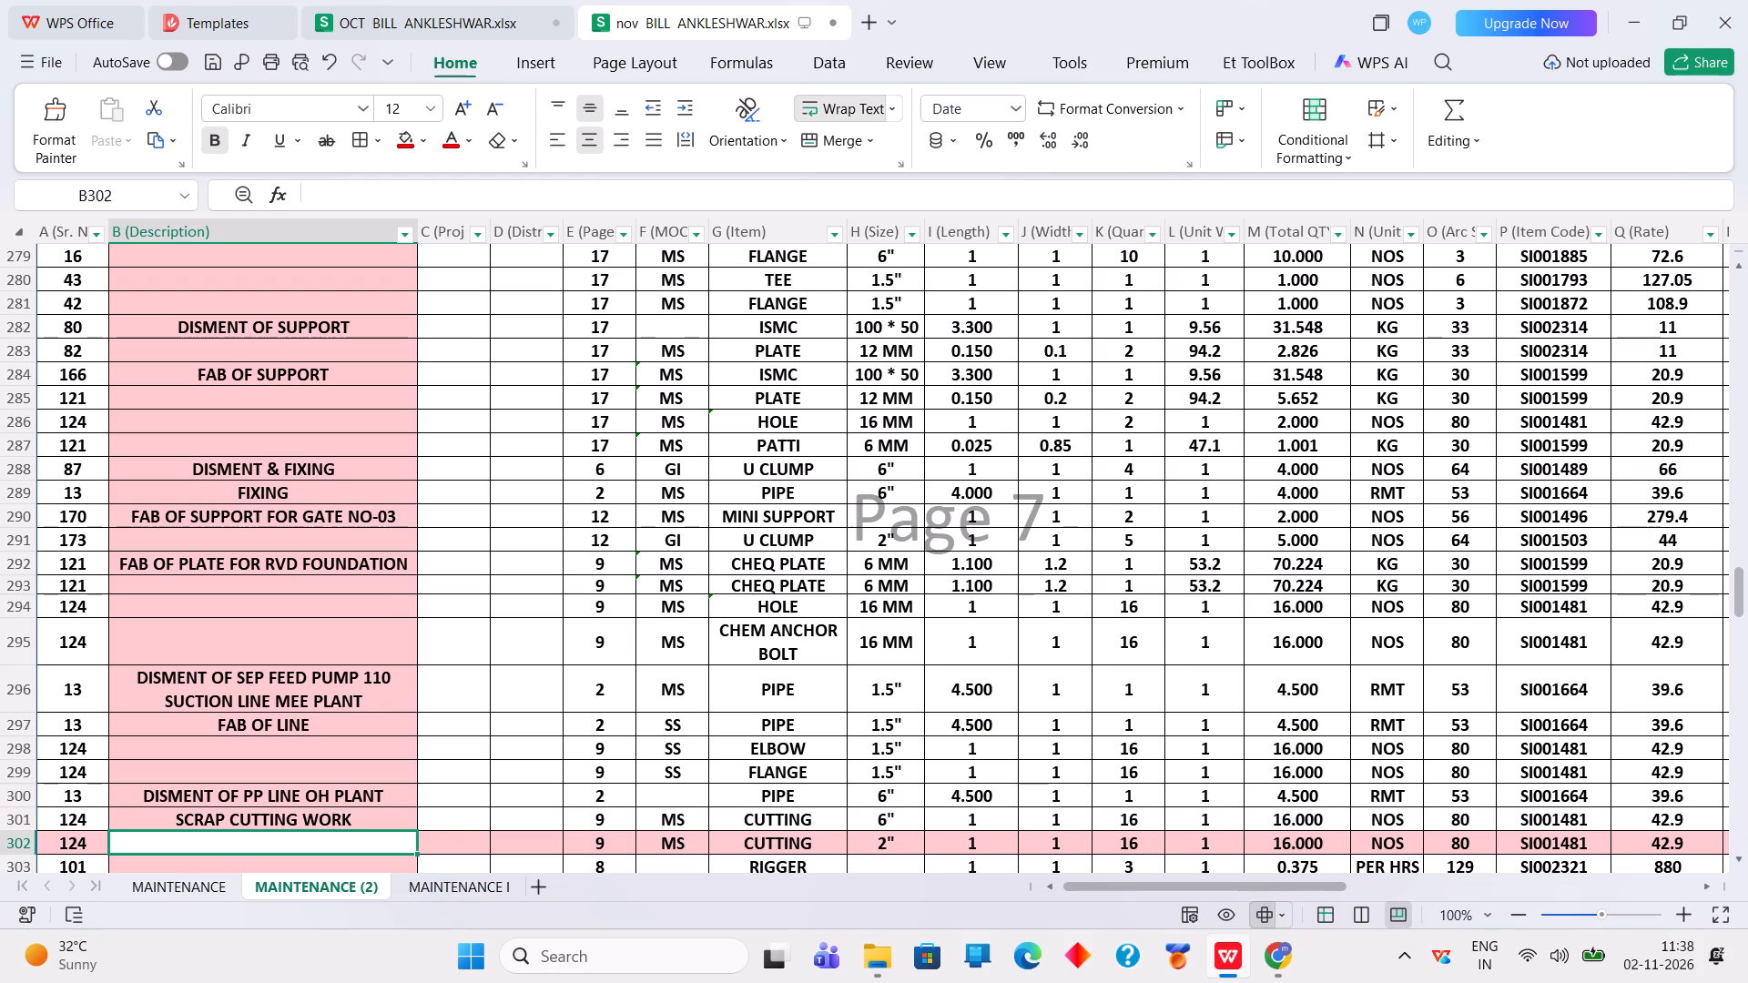
# Set the page number to 18 in row 288 and copy it down through row 302.
pyautogui.click(622, 461)
pyautogui.write('18')
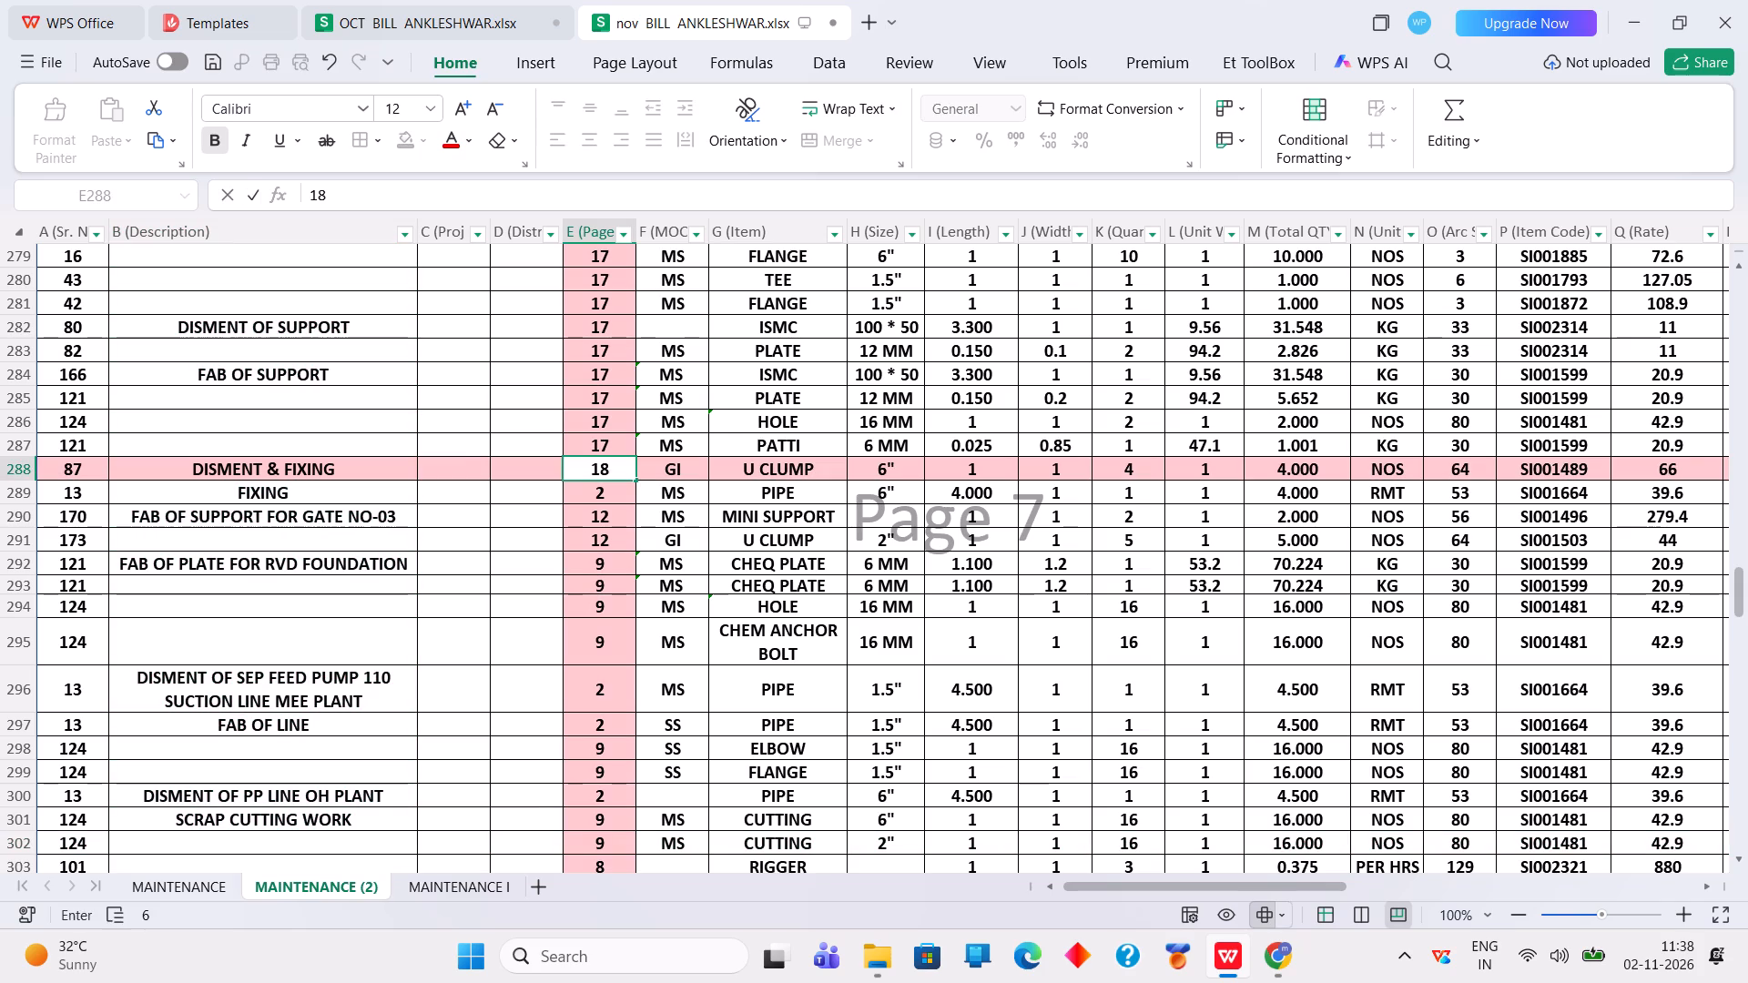
pyautogui.press('Return')
pyautogui.click(622, 461)
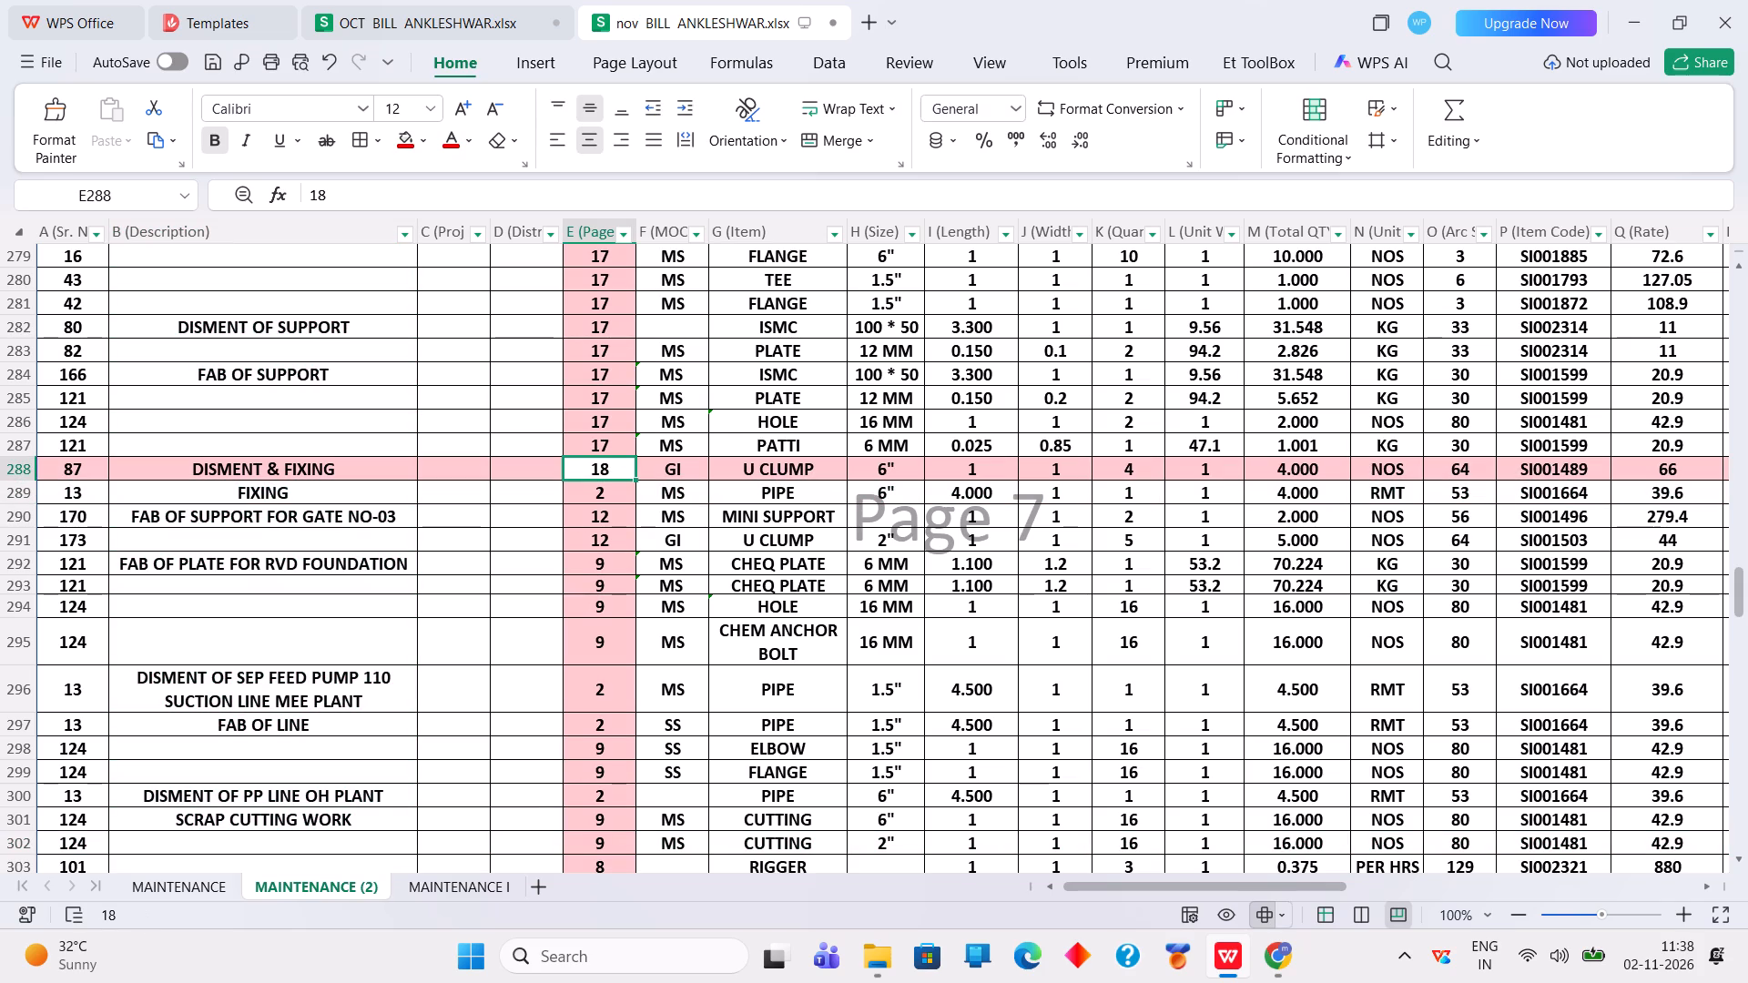
pyautogui.moveTo(635, 482); pyautogui.dragTo(631, 851)
pyautogui.click(653, 858)
pyautogui.click(670, 781)
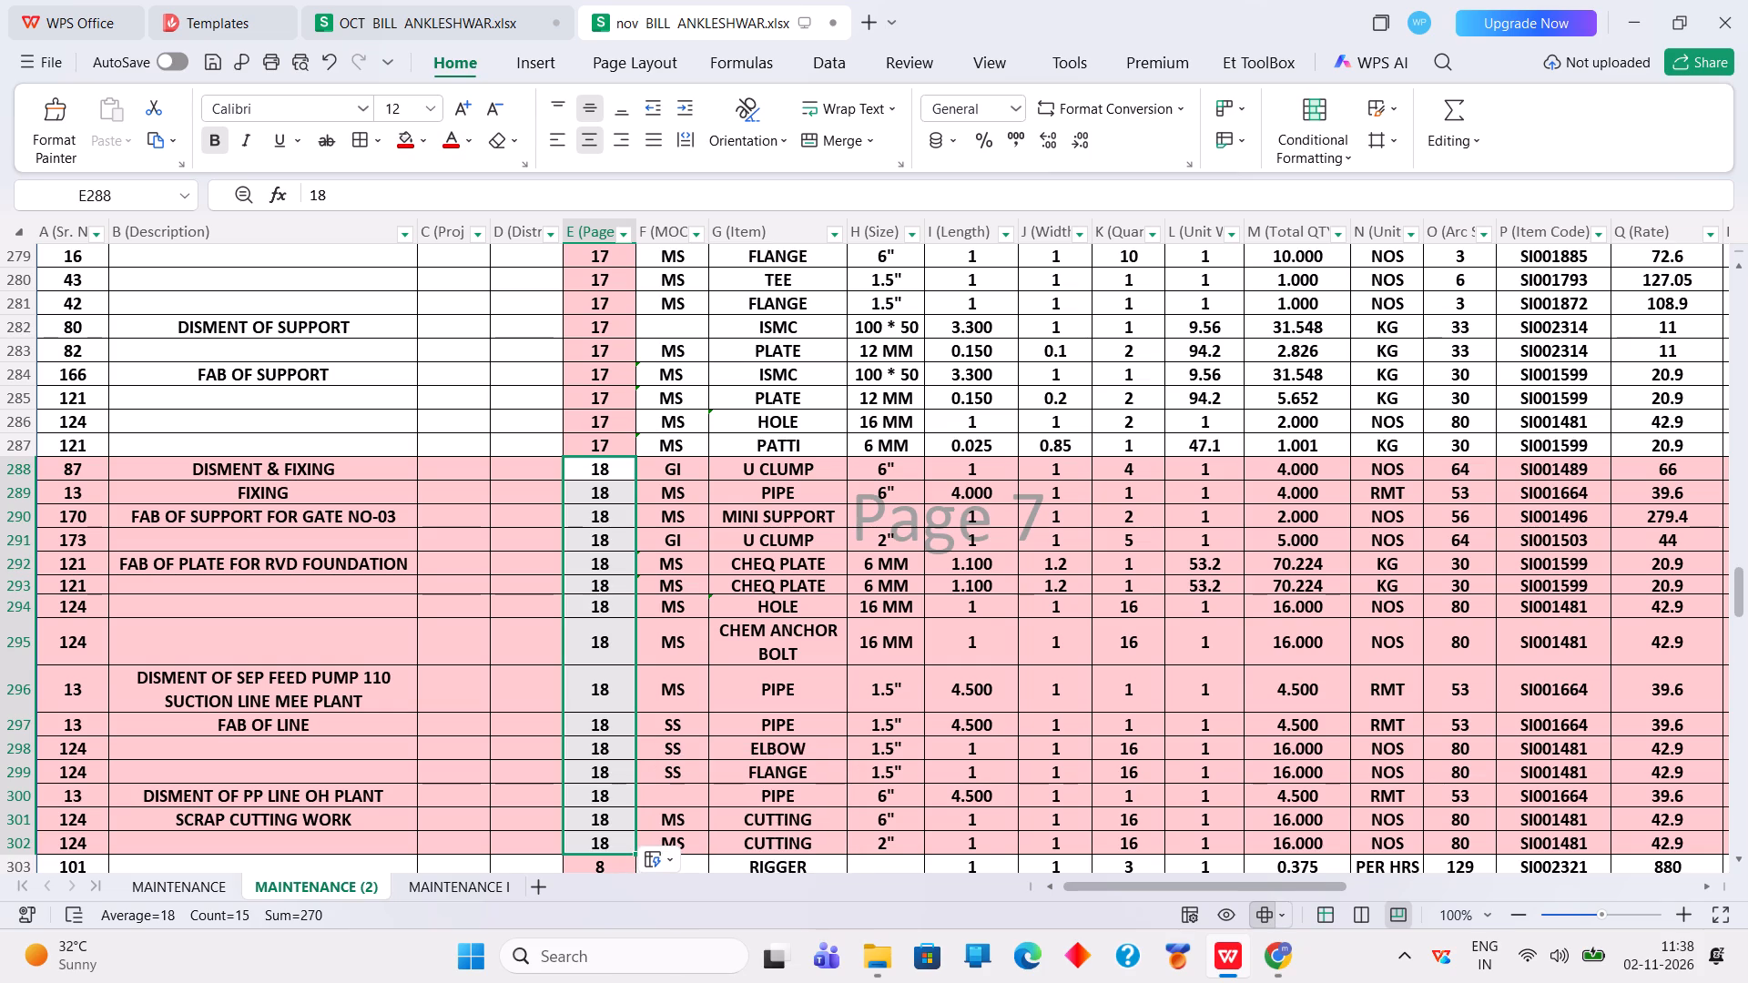
# Set the quantities to 4 in row 288, 2 in rows 290 and 291, and 1 in rows 292 and 293.
pyautogui.click(1123, 474)
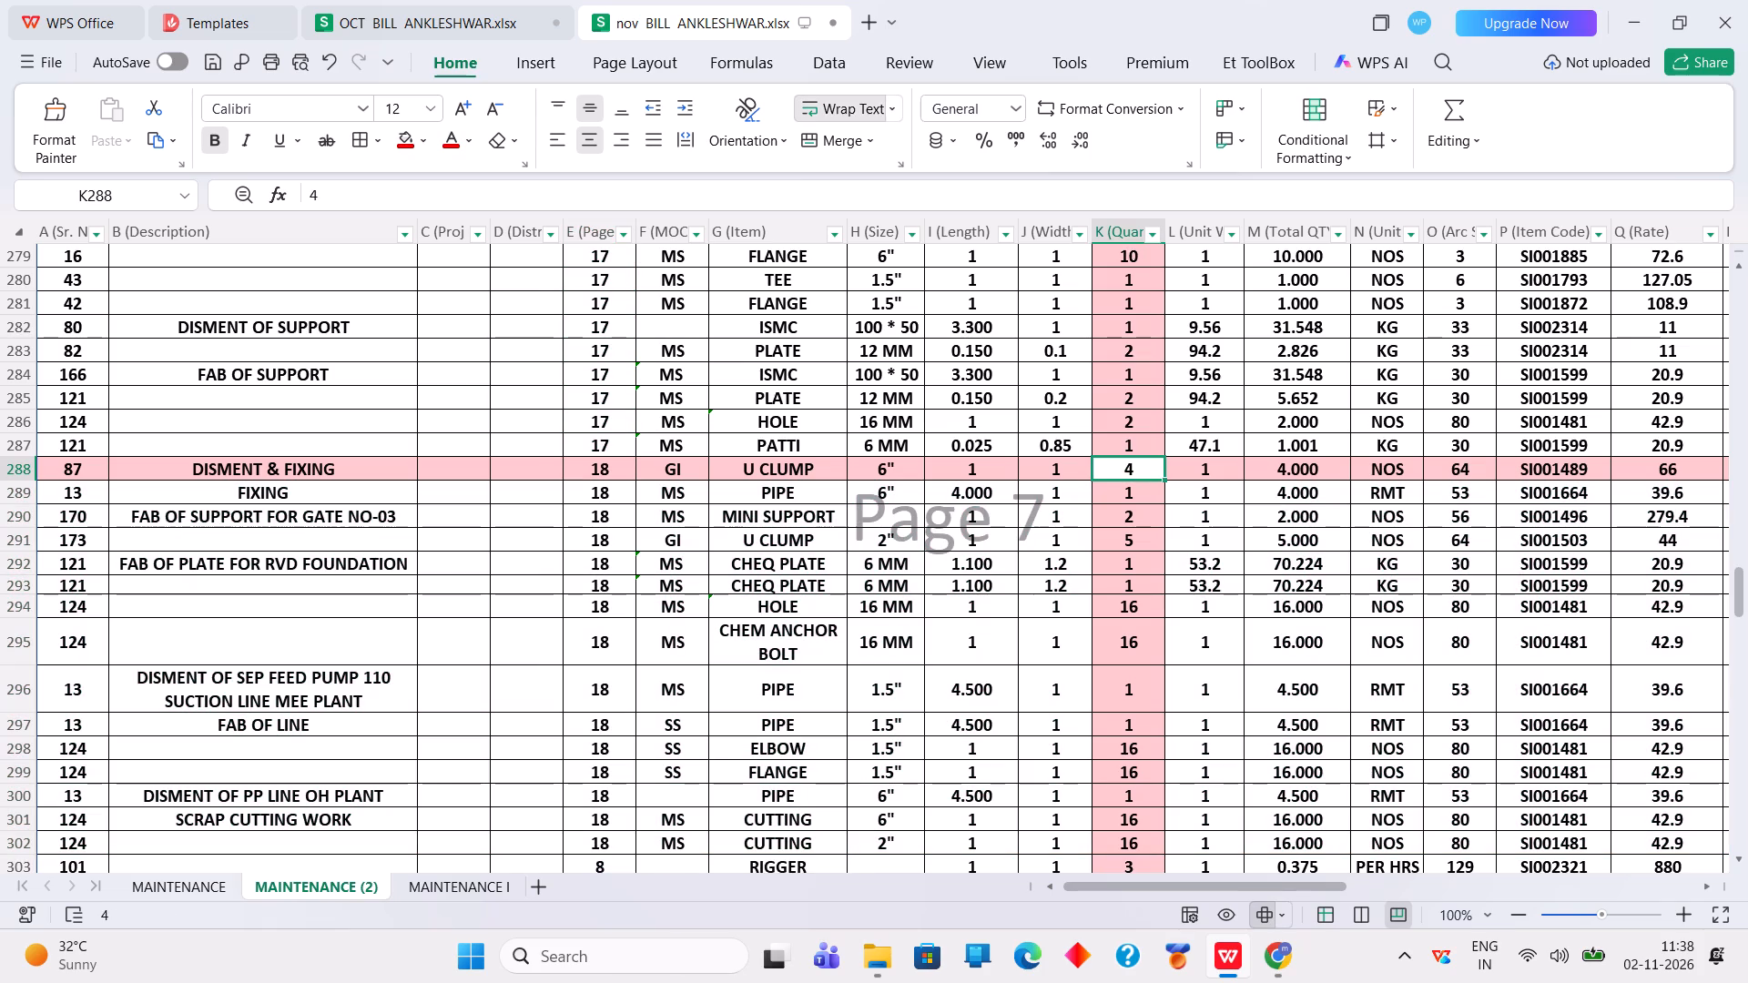
pyautogui.press('4')
pyautogui.press('Return')
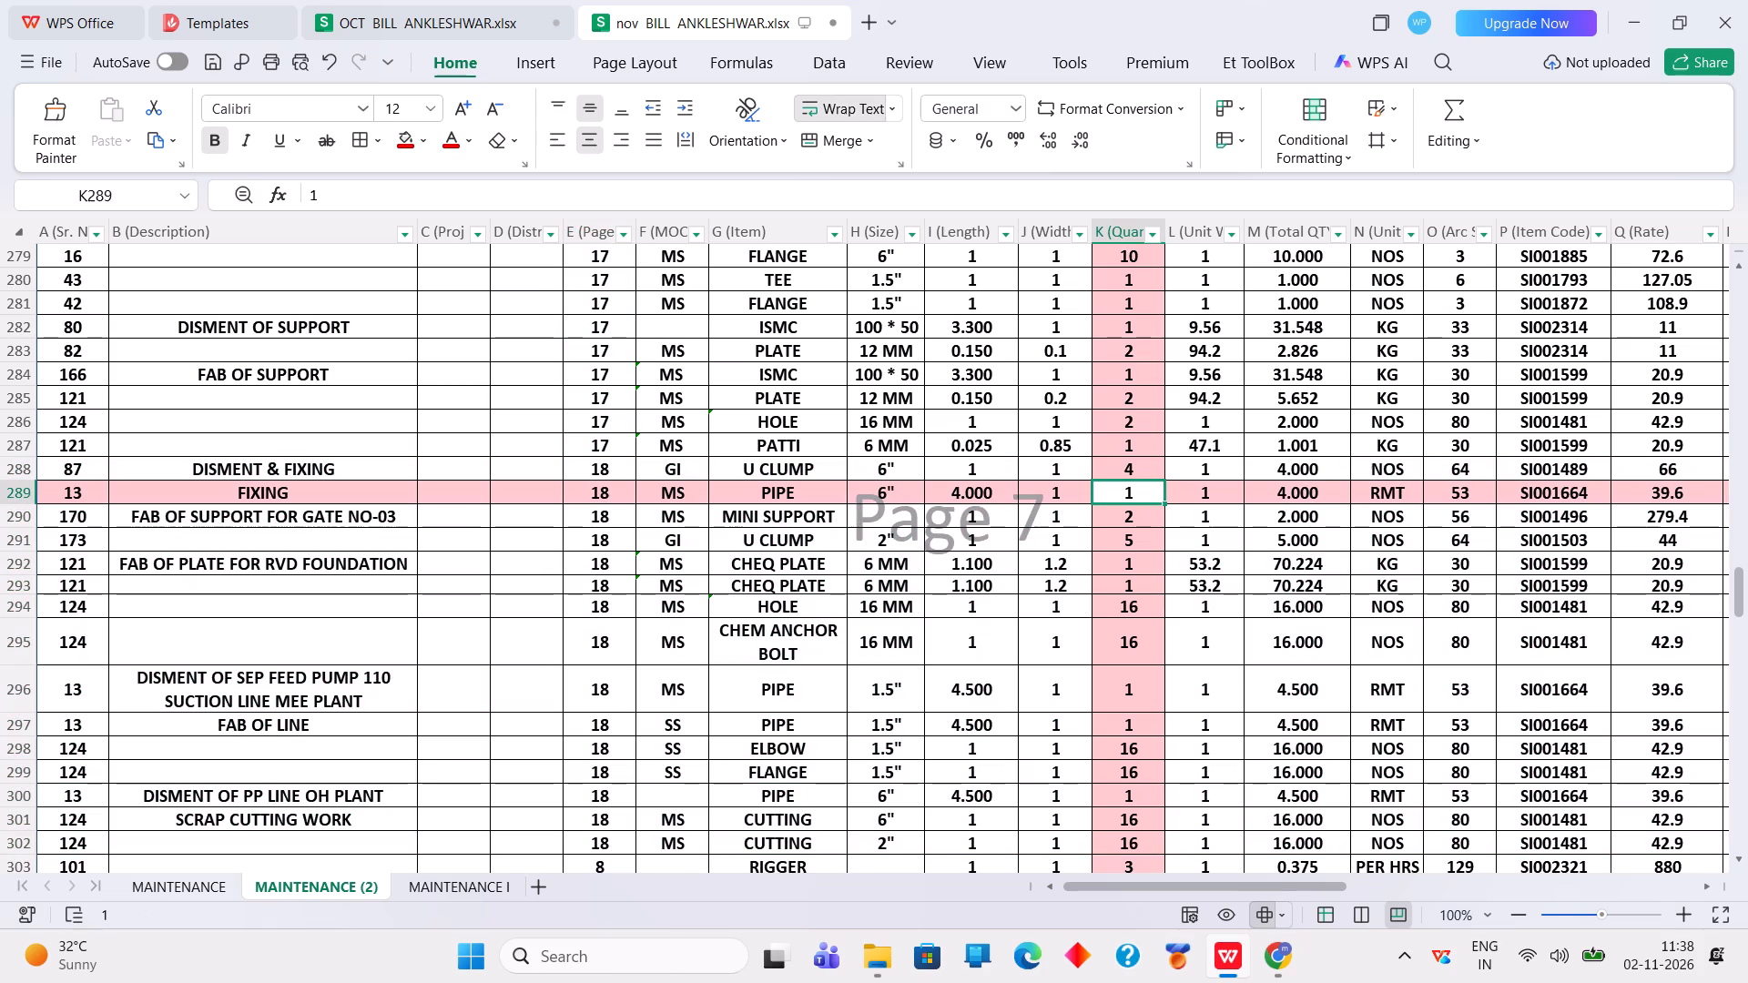
pyautogui.press('Return')
pyautogui.press('2')
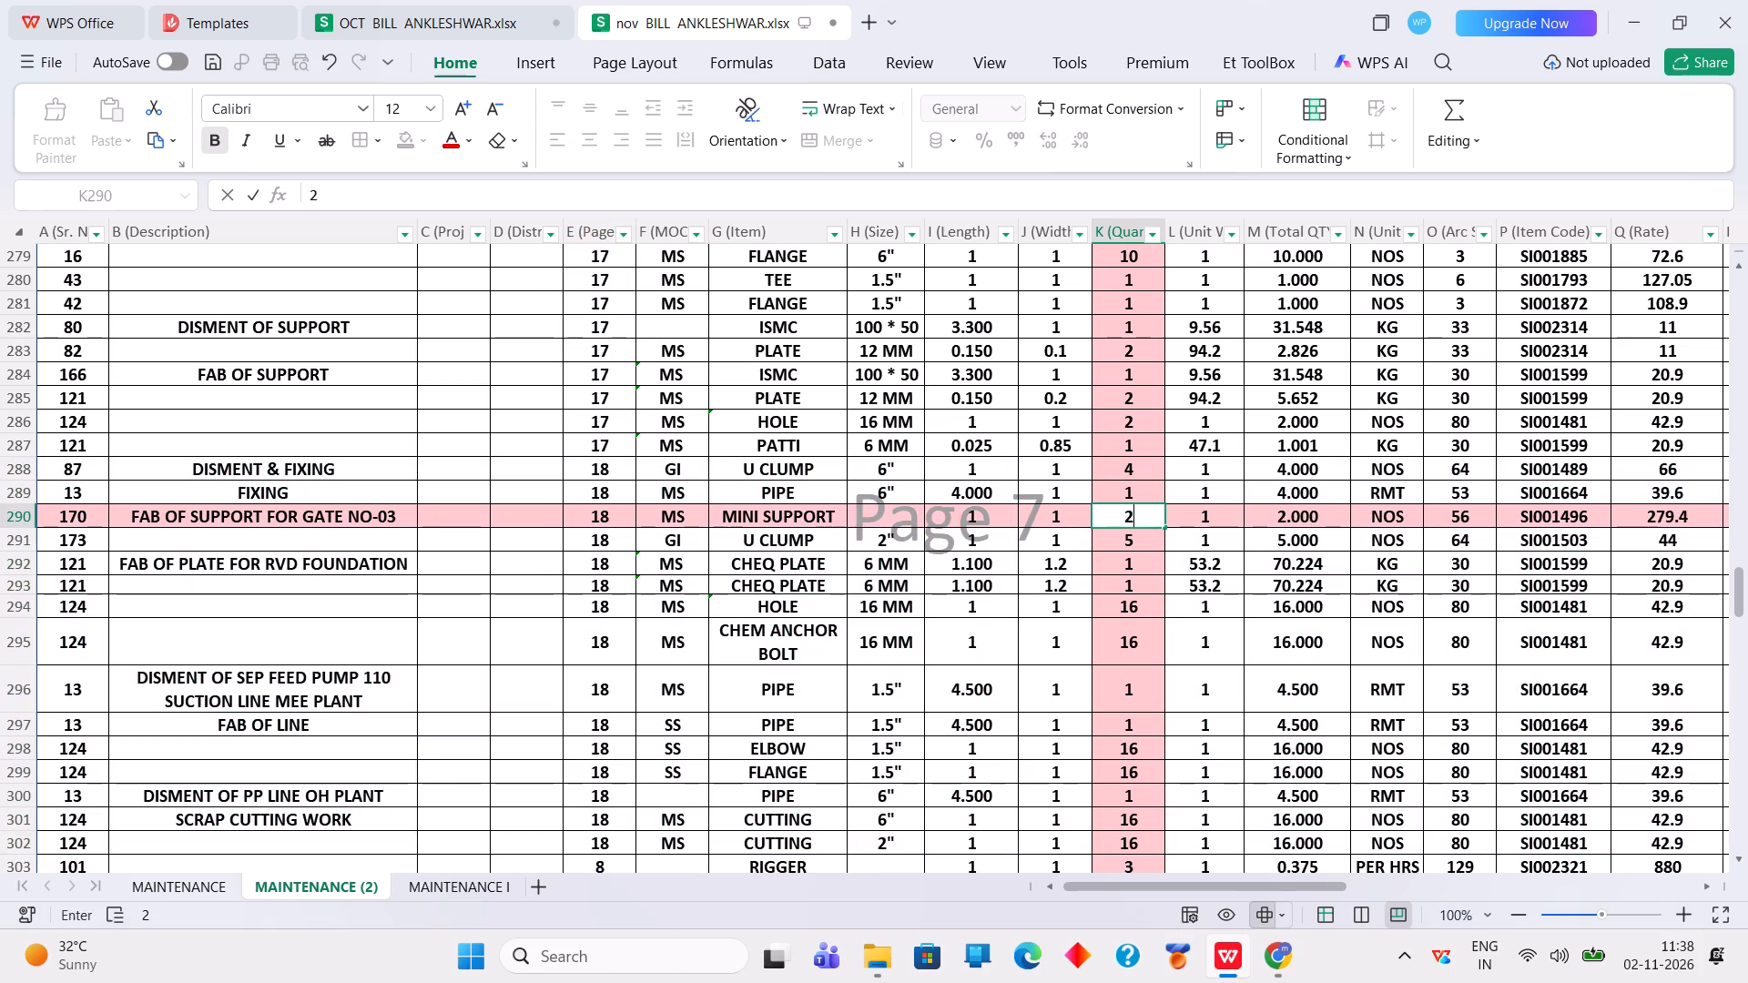
pyautogui.press('Return')
pyautogui.press('2')
pyautogui.press('Return')
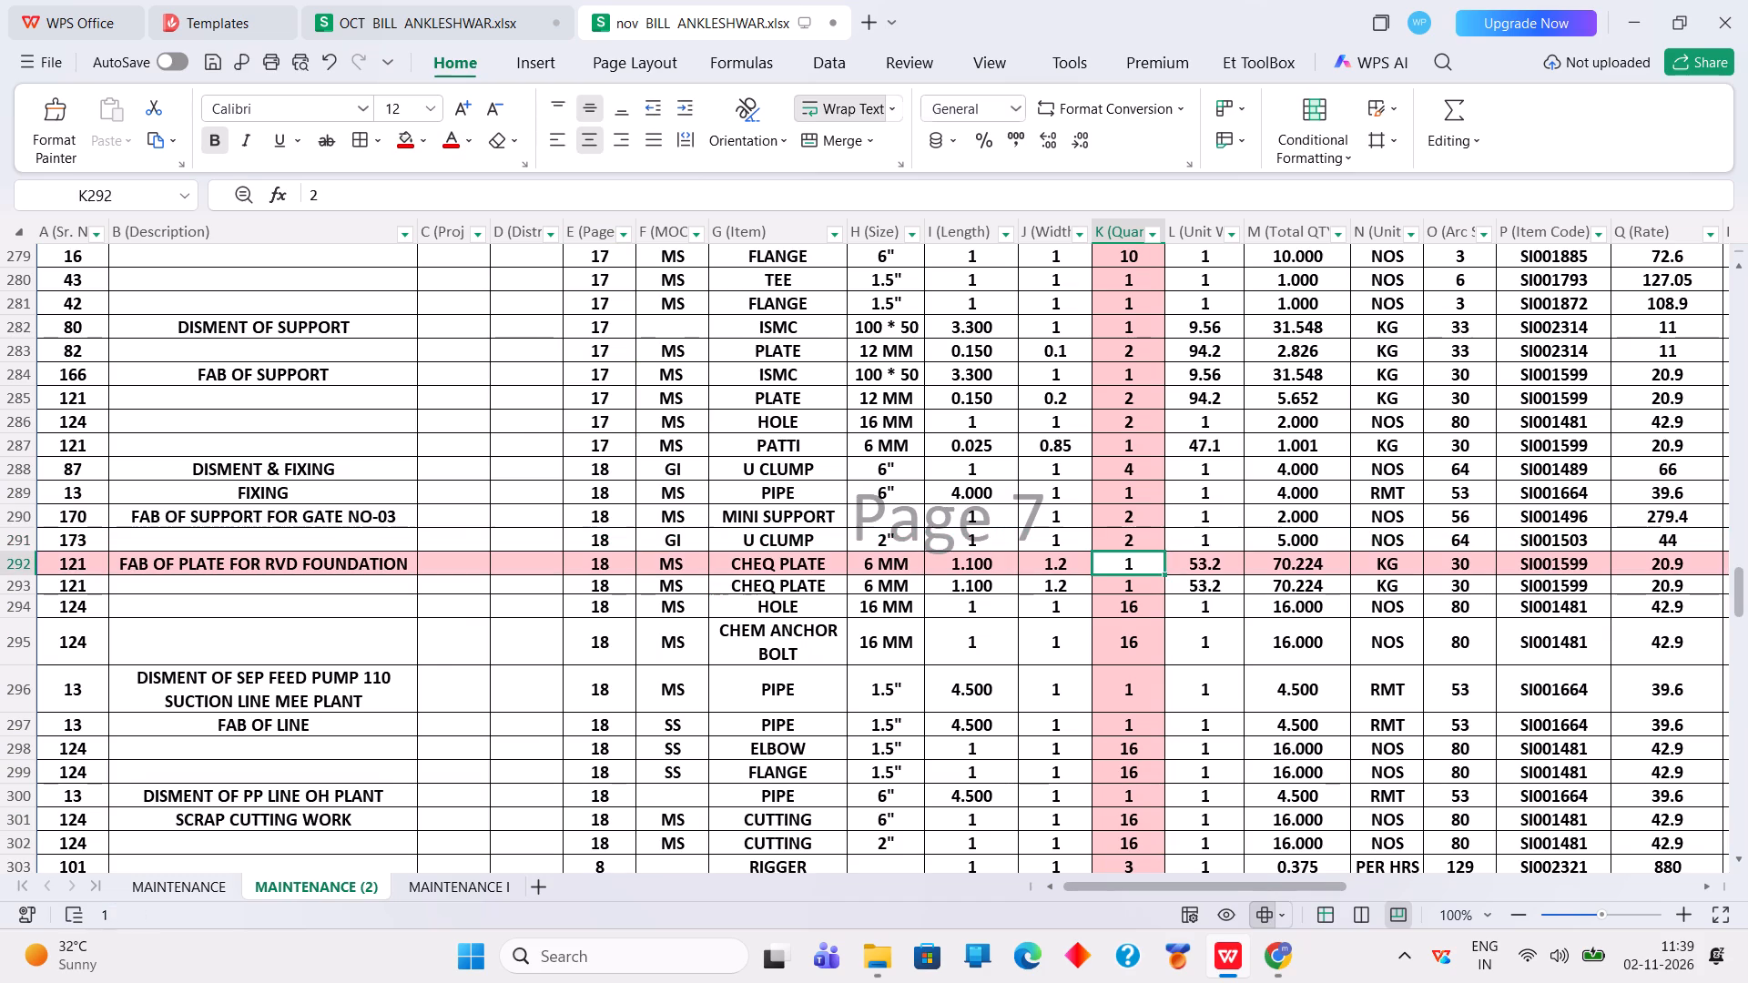
pyautogui.press('1')
pyautogui.press('Return')
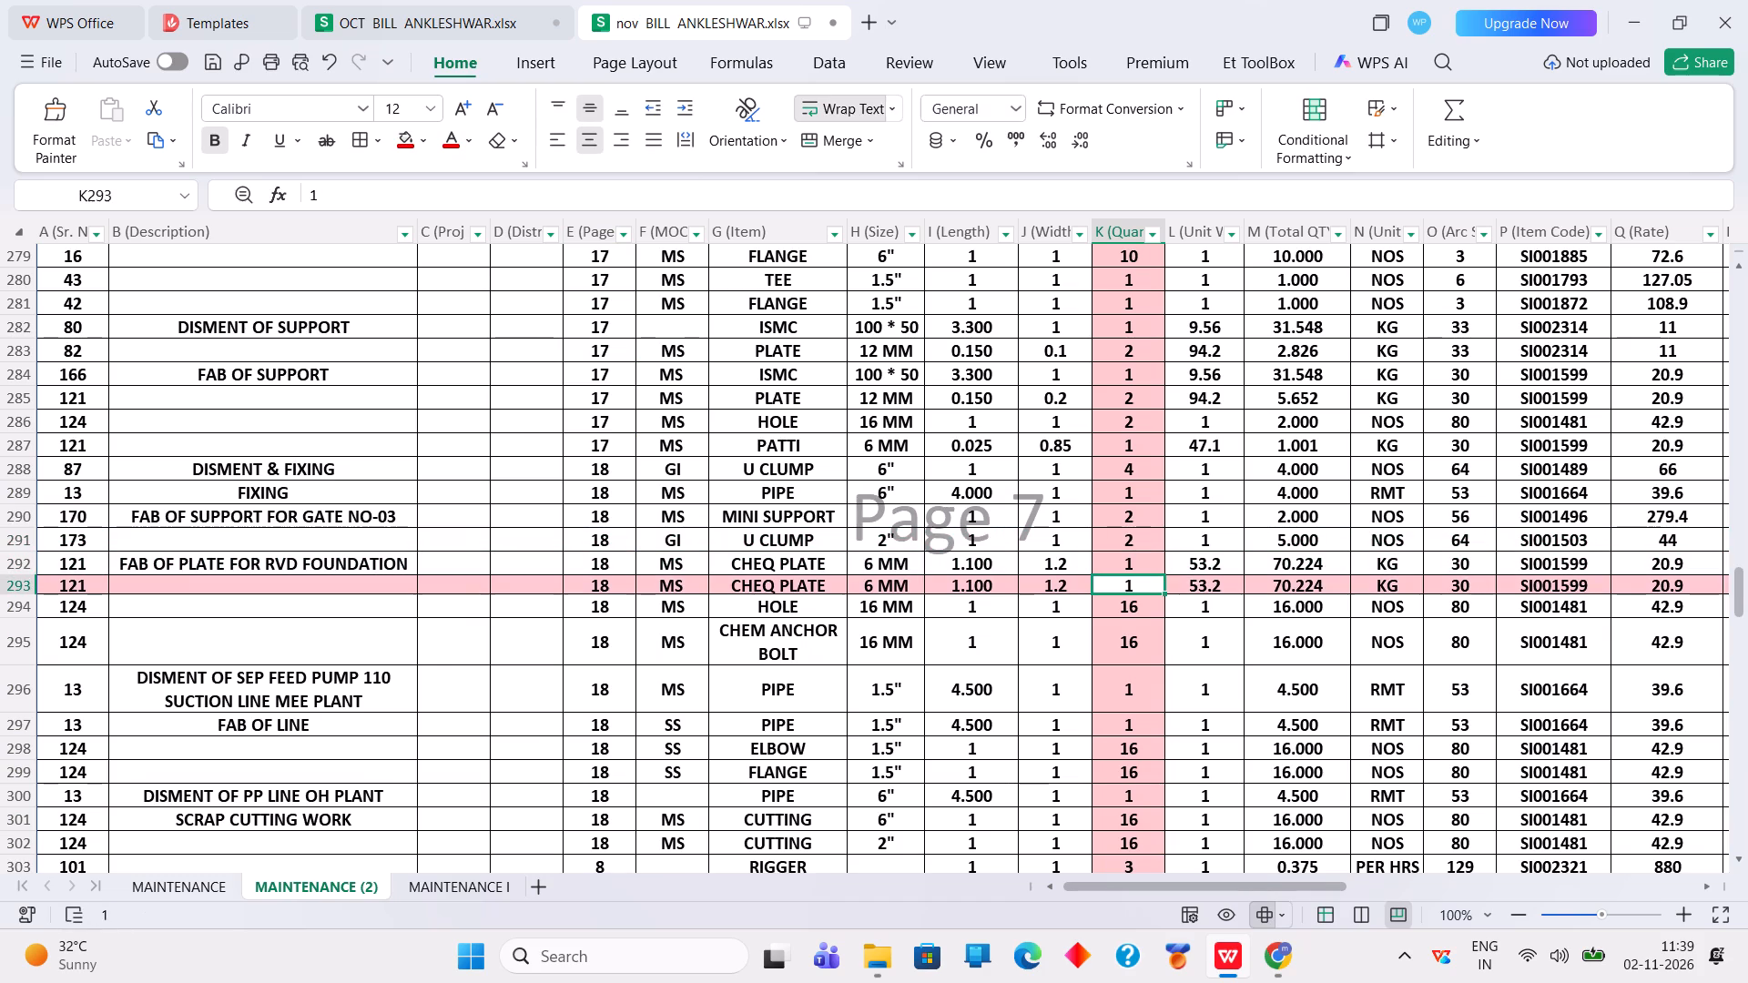
pyautogui.press('1')
pyautogui.press('Return')
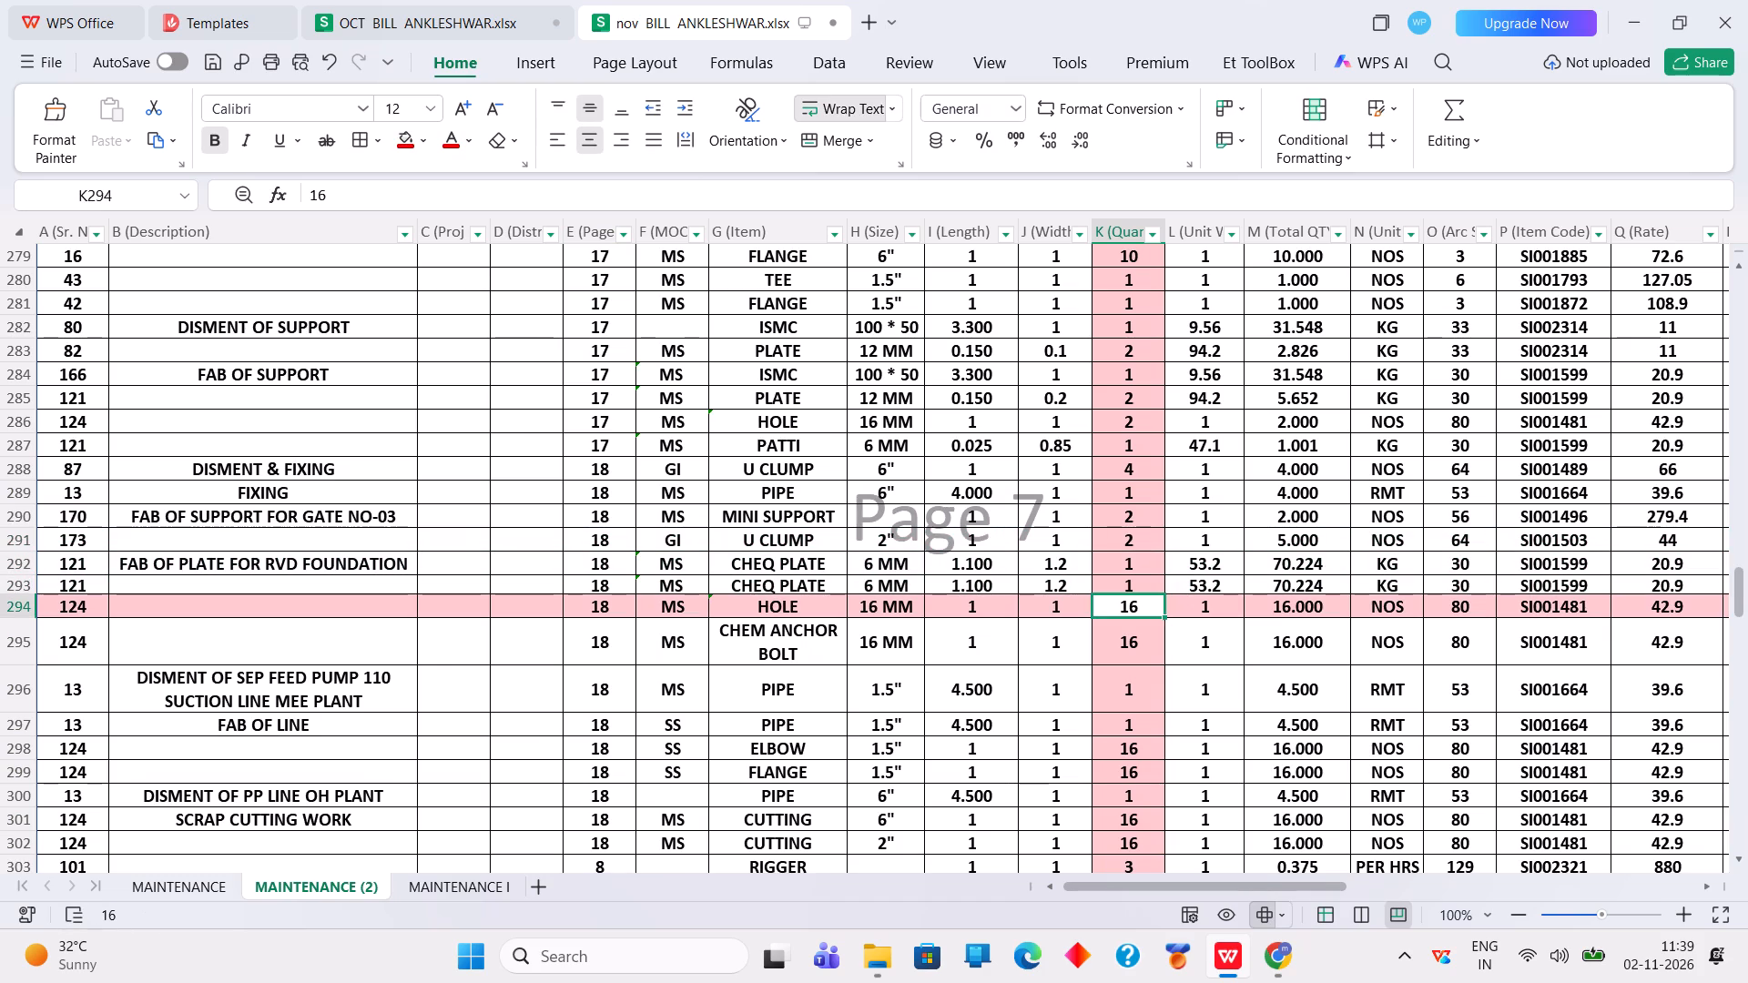
# Set the quantity to 10 for the hole in row 294 and 16 for the chem anchor bolt in row 295.
pyautogui.write('10')
pyautogui.press('Return')
pyautogui.write('16')
pyautogui.press('Return')
pyautogui.press('Return')
pyautogui.press('Return')
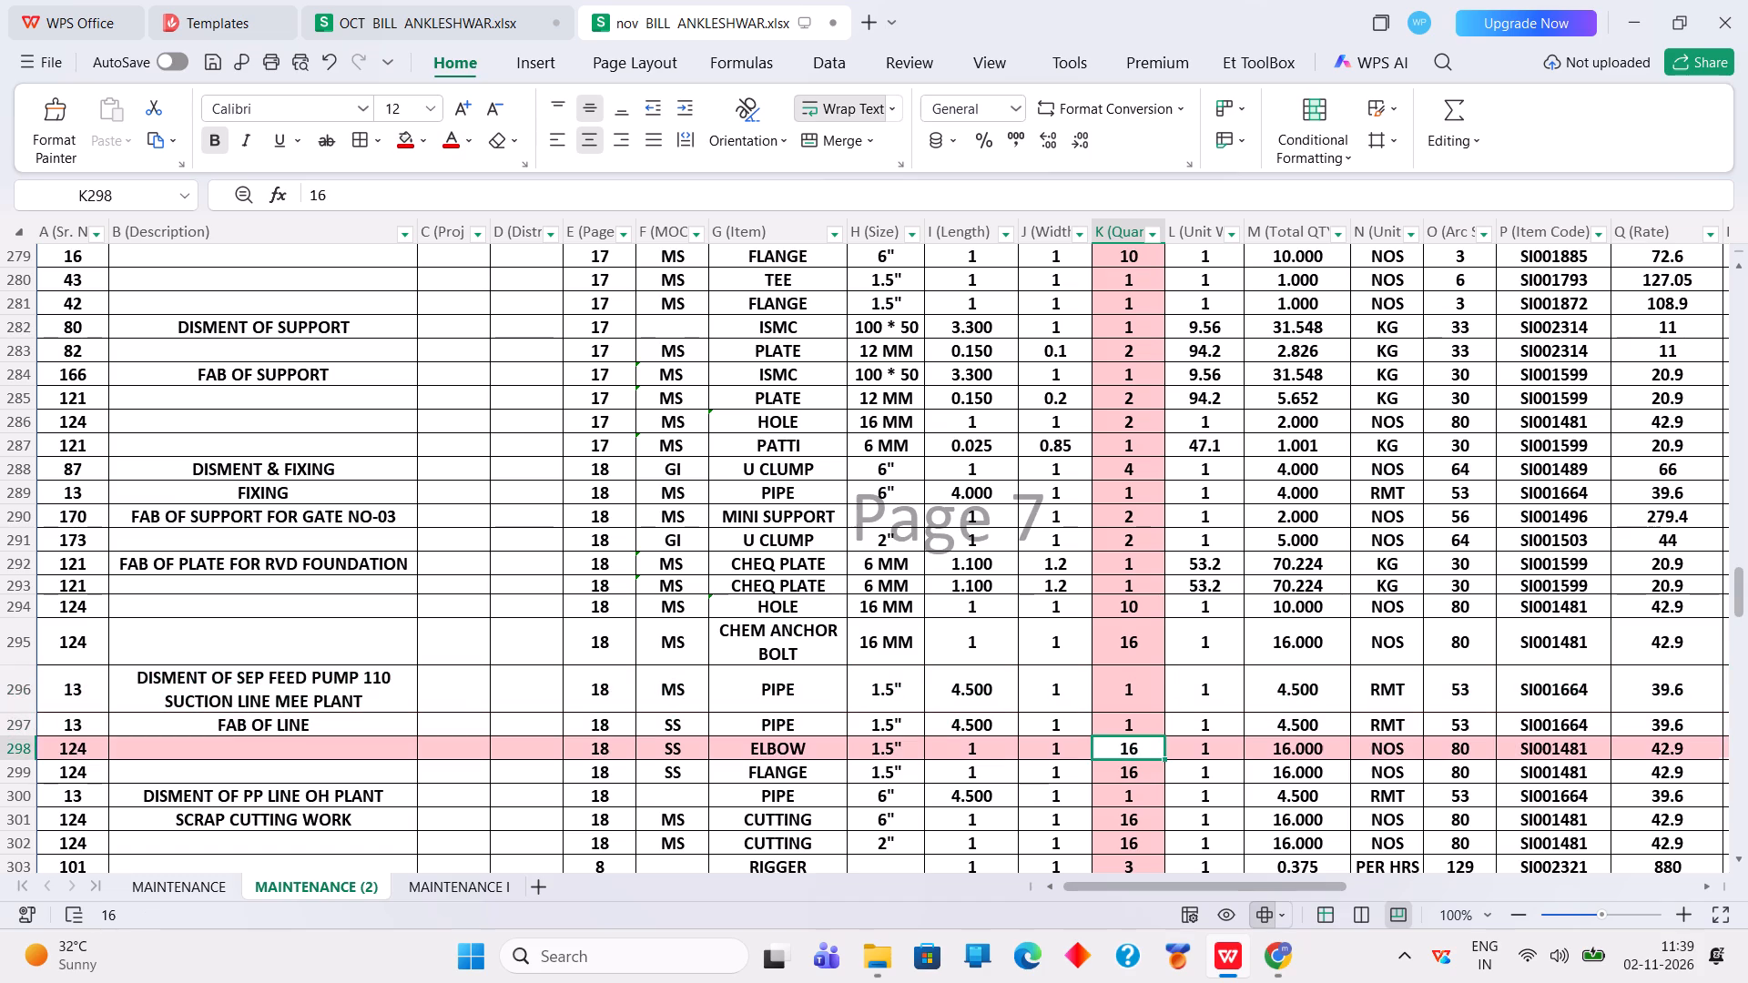
# Set the quantities to 2 for the elbow in row 298, 1 for the flange in row 299, and 4 for both cutting items.
pyautogui.press('2')
pyautogui.press('Return')
pyautogui.press('1')
pyautogui.press('Return')
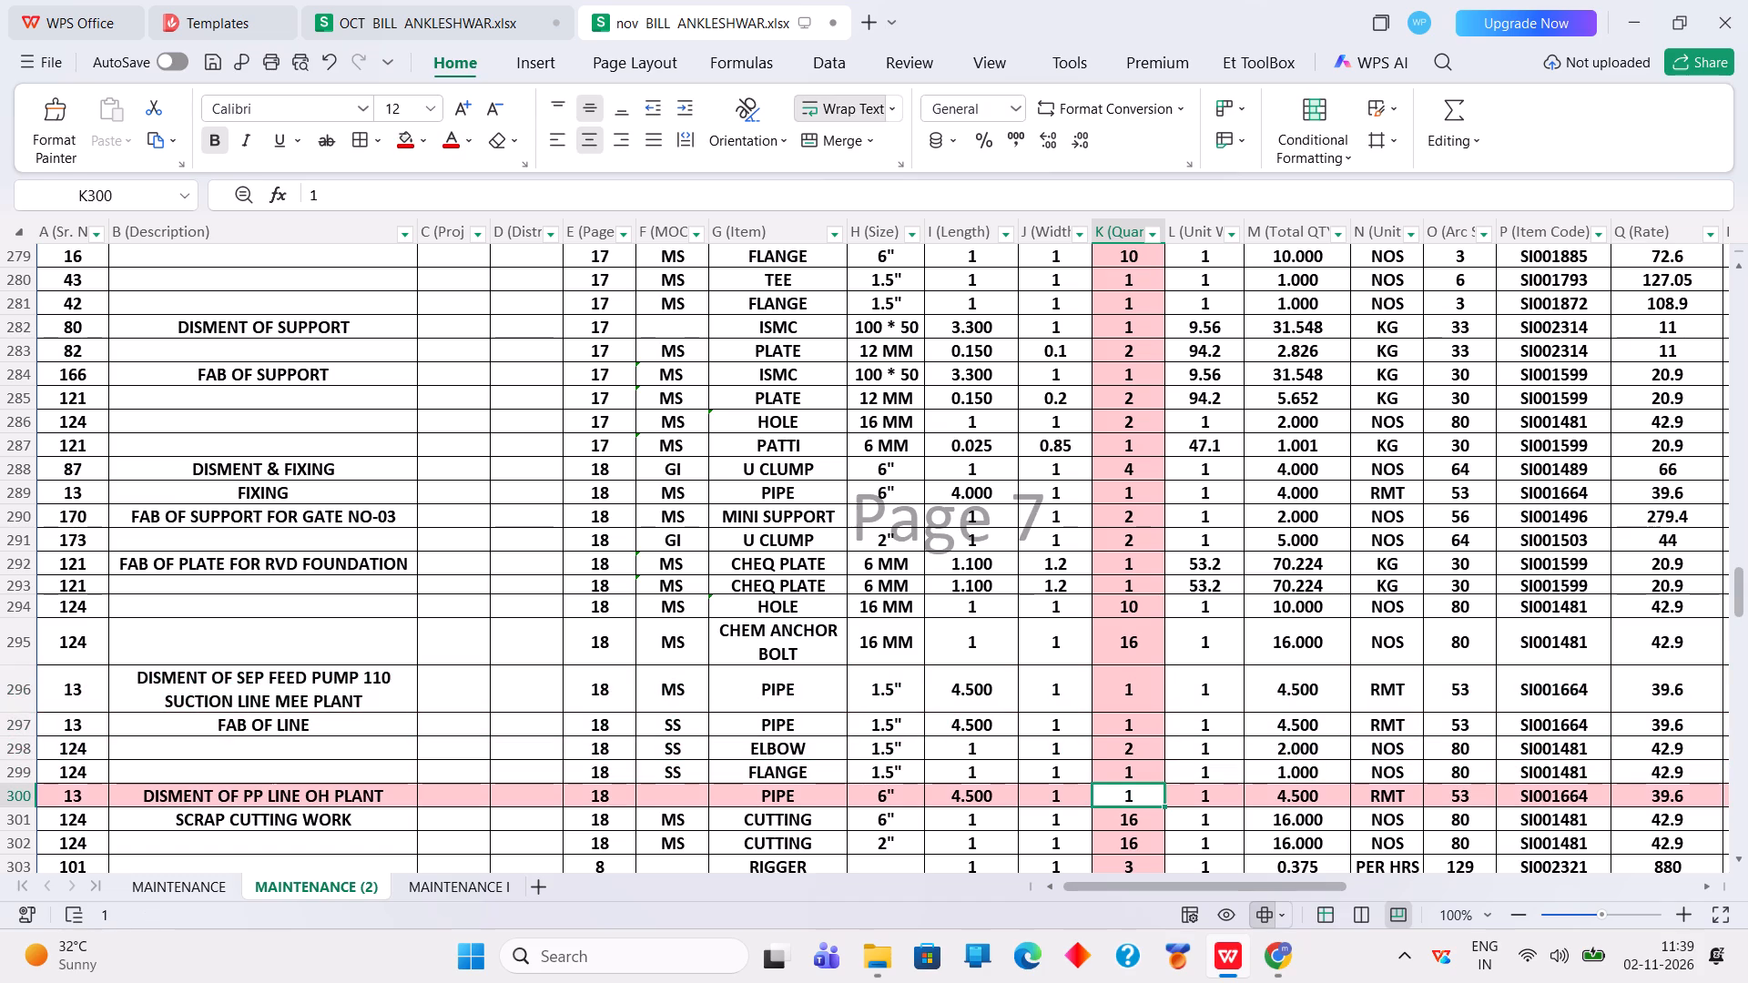
pyautogui.press('Return')
pyautogui.press('4')
pyautogui.press('Return')
pyautogui.press('4')
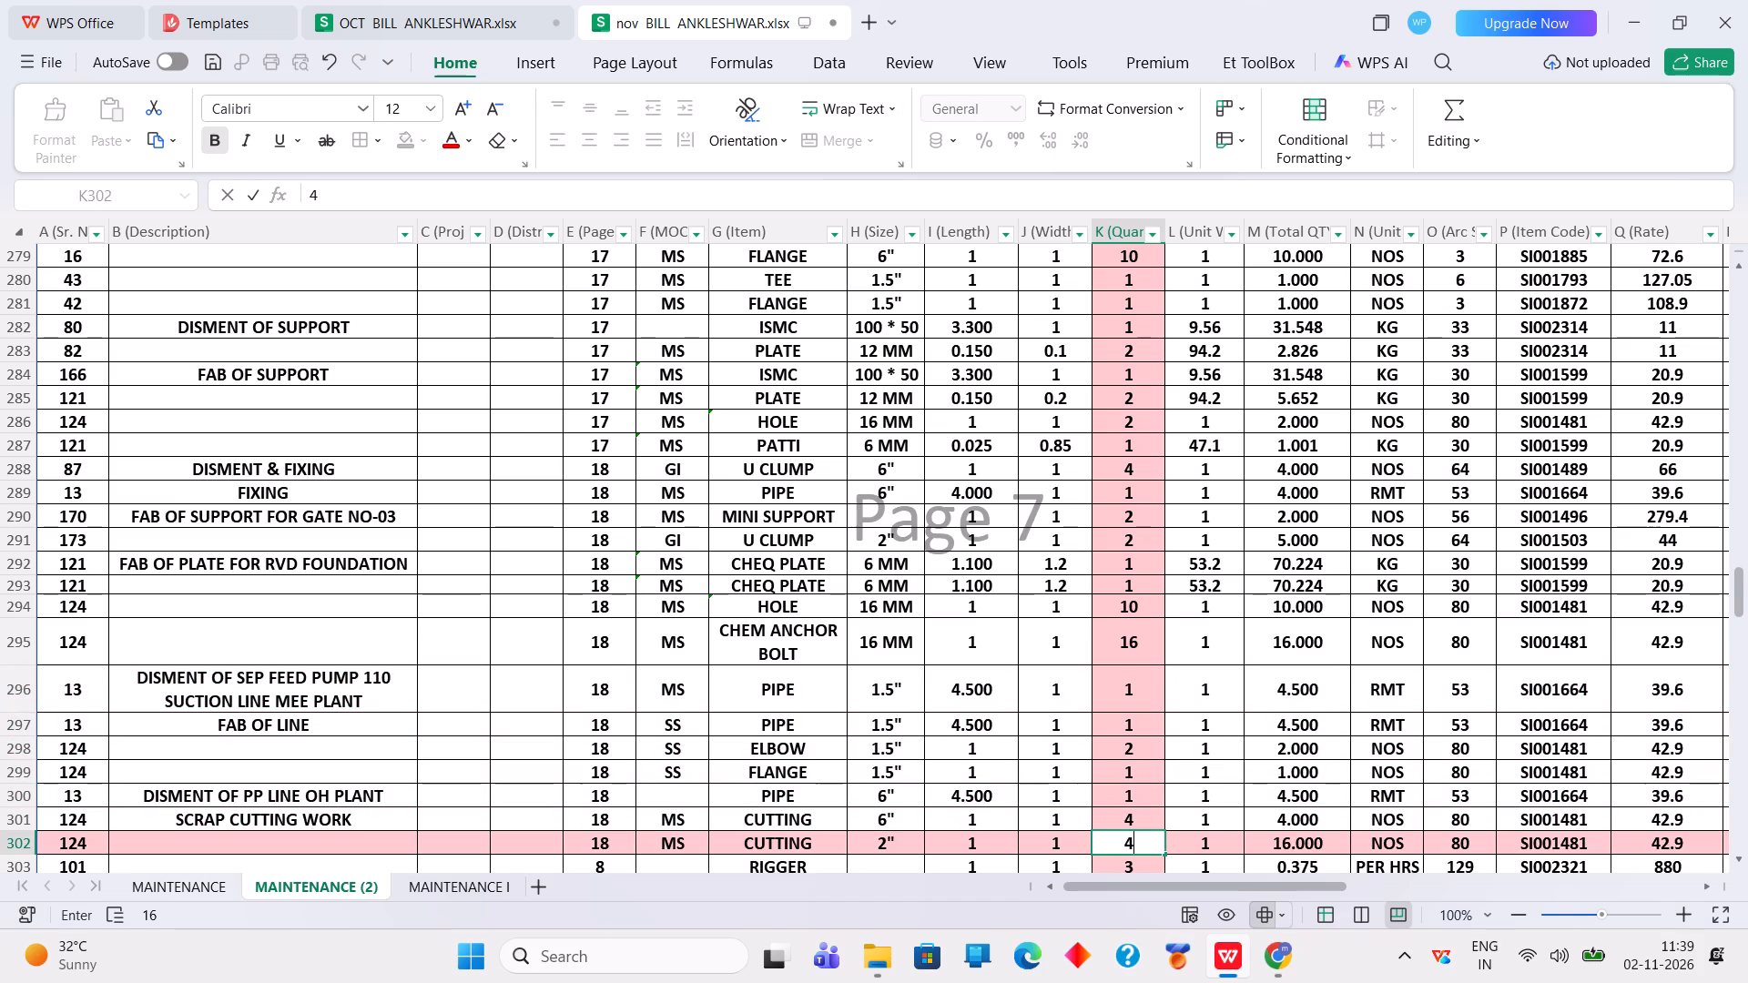
# Set the pipe lengths to 3.5 in rows 296 and 297 and to 31 in row 300.
pyautogui.click(995, 696)
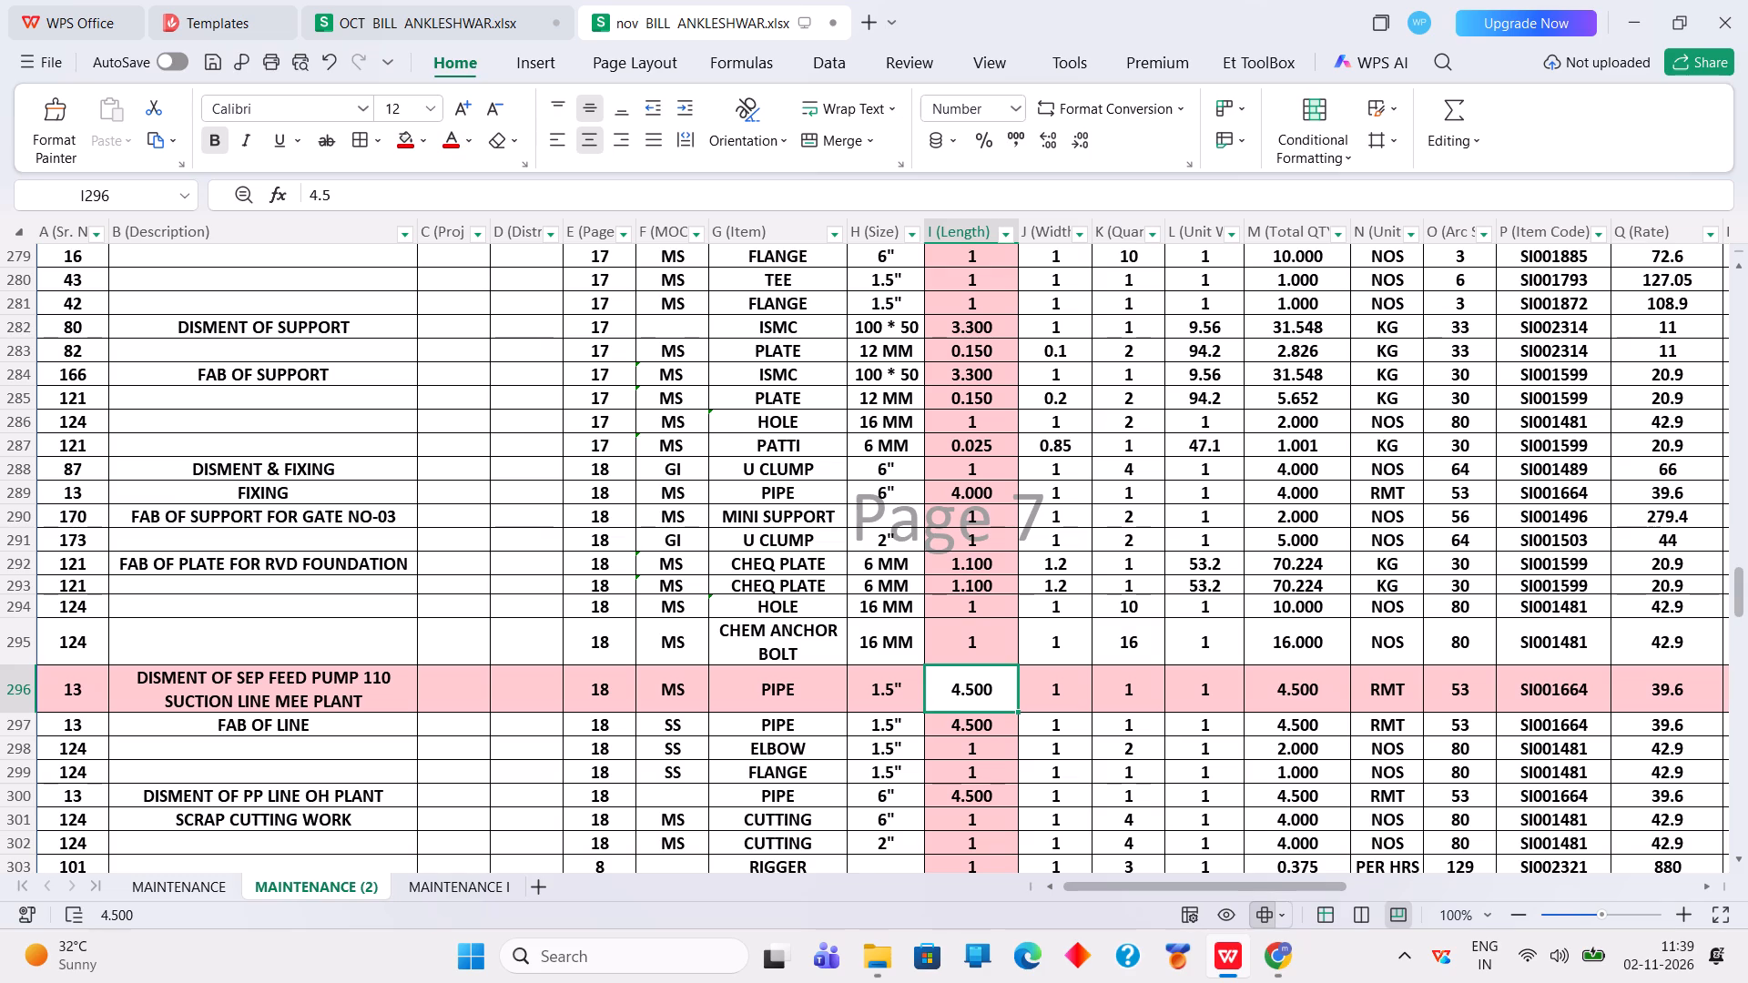
pyautogui.write('3.5')
pyautogui.press('Return')
pyautogui.write('3.5')
pyautogui.press('Return')
pyautogui.press('Return')
pyautogui.press('Return')
pyautogui.write('31')
pyautogui.press('Return')
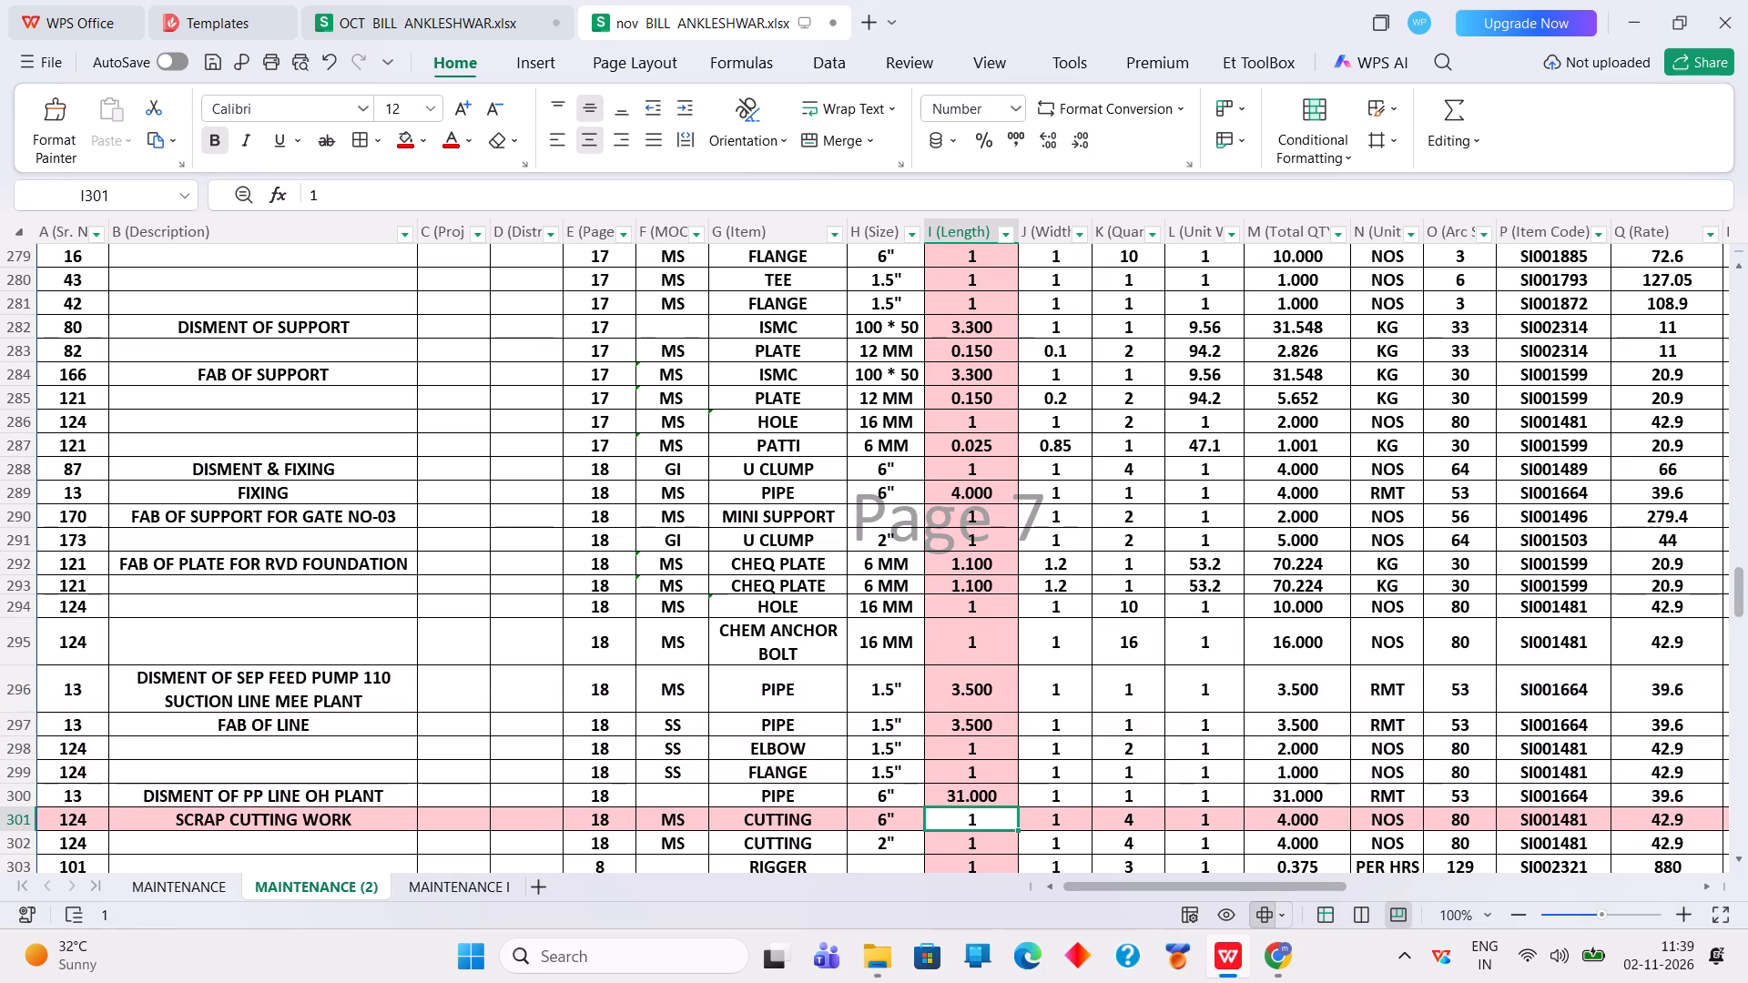
# Change the item in row 292 to PLATE and copy it down to row 293.
pyautogui.click(985, 567)
pyautogui.click(762, 562)
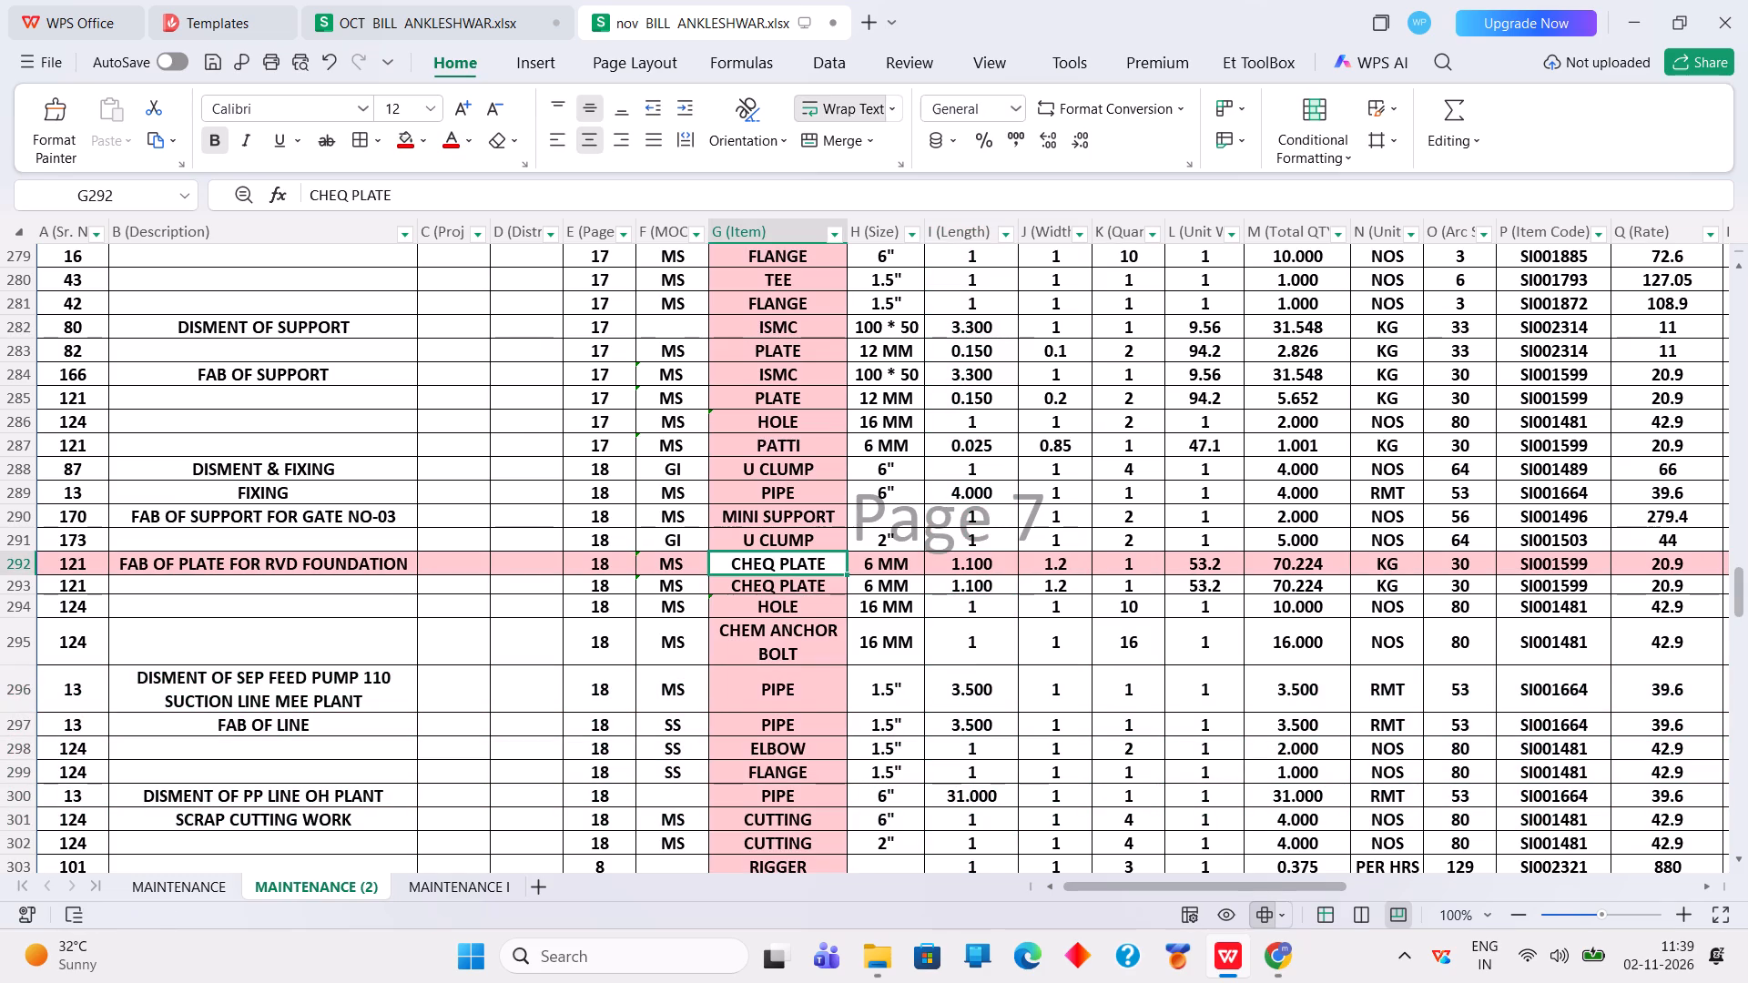
pyautogui.press('p')
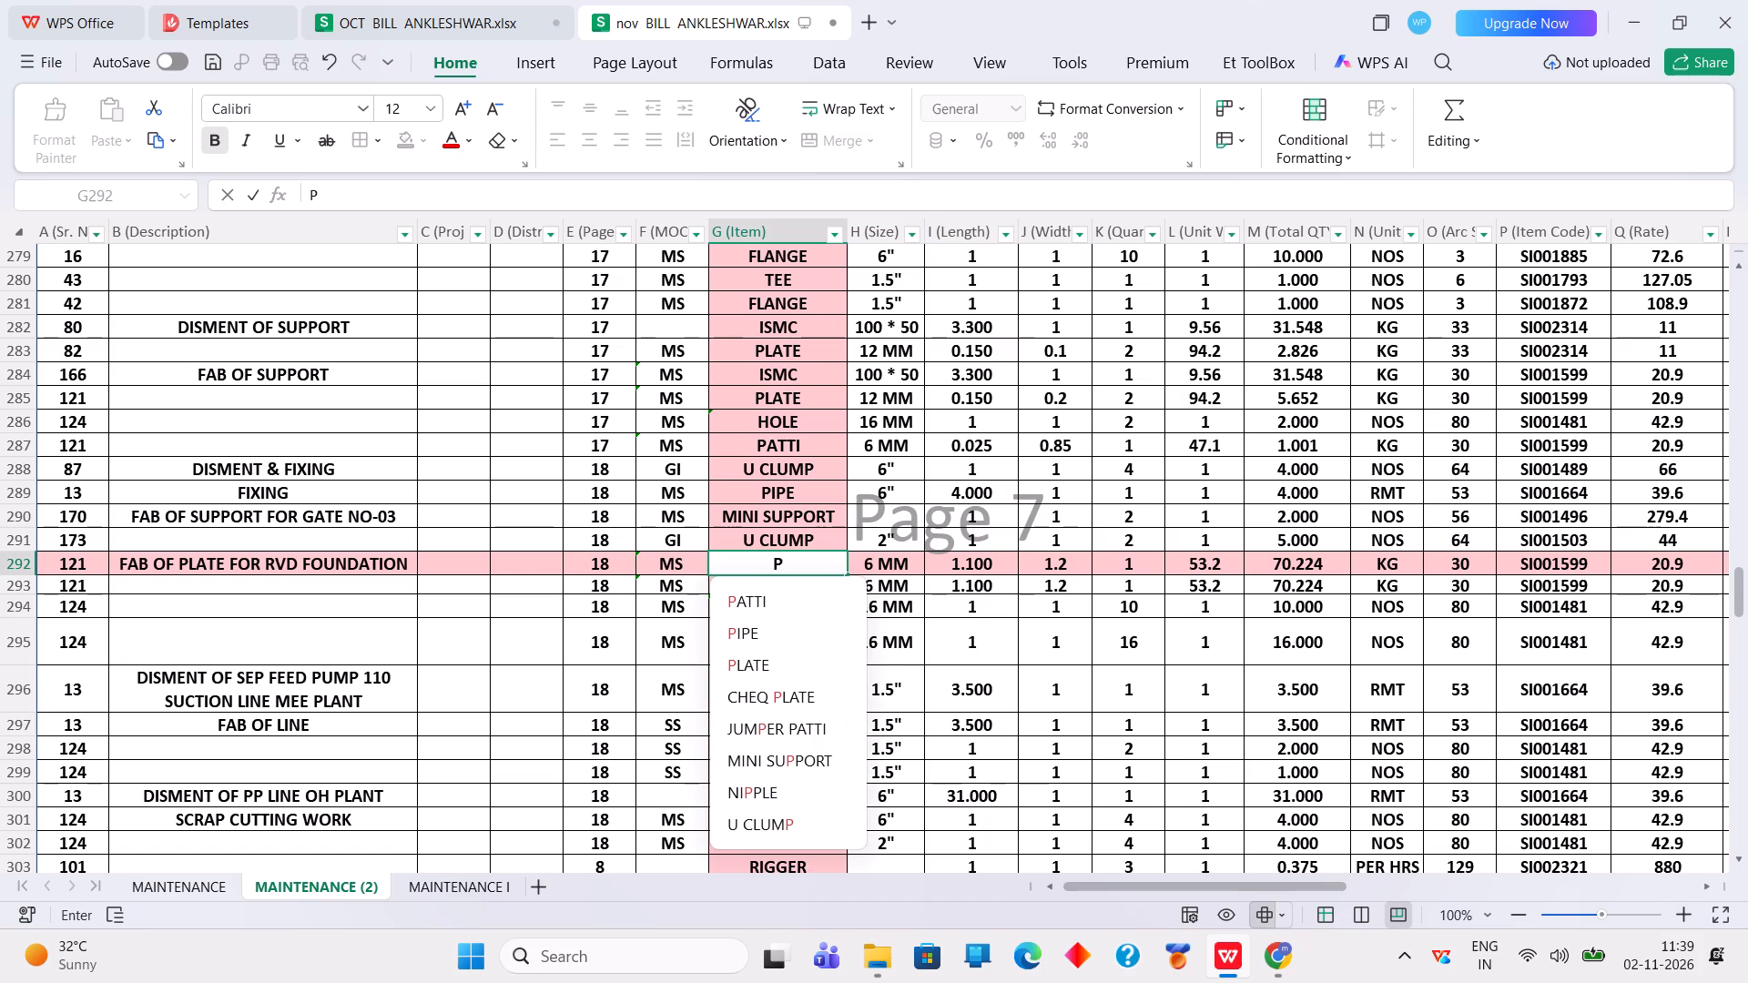
pyautogui.click(770, 664)
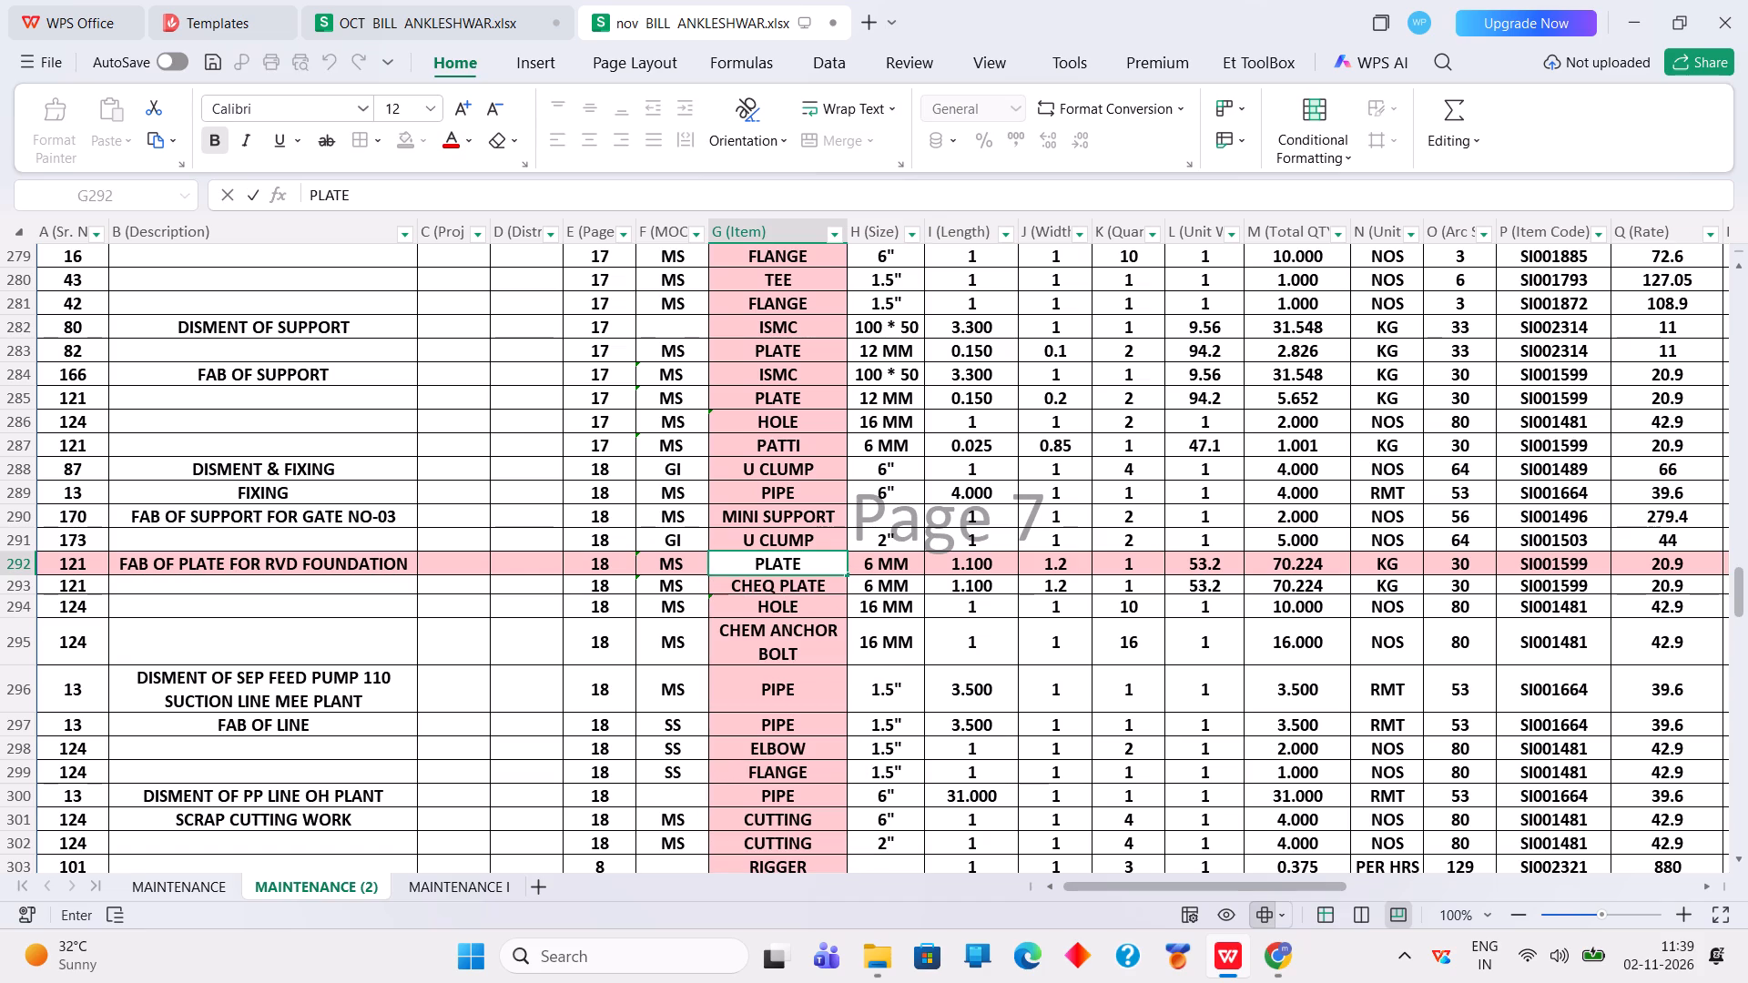
pyautogui.moveTo(850, 574); pyautogui.dragTo(850, 589)
# Set the size of the plates in rows 292 and 293 to 12 MM.
pyautogui.click(881, 565)
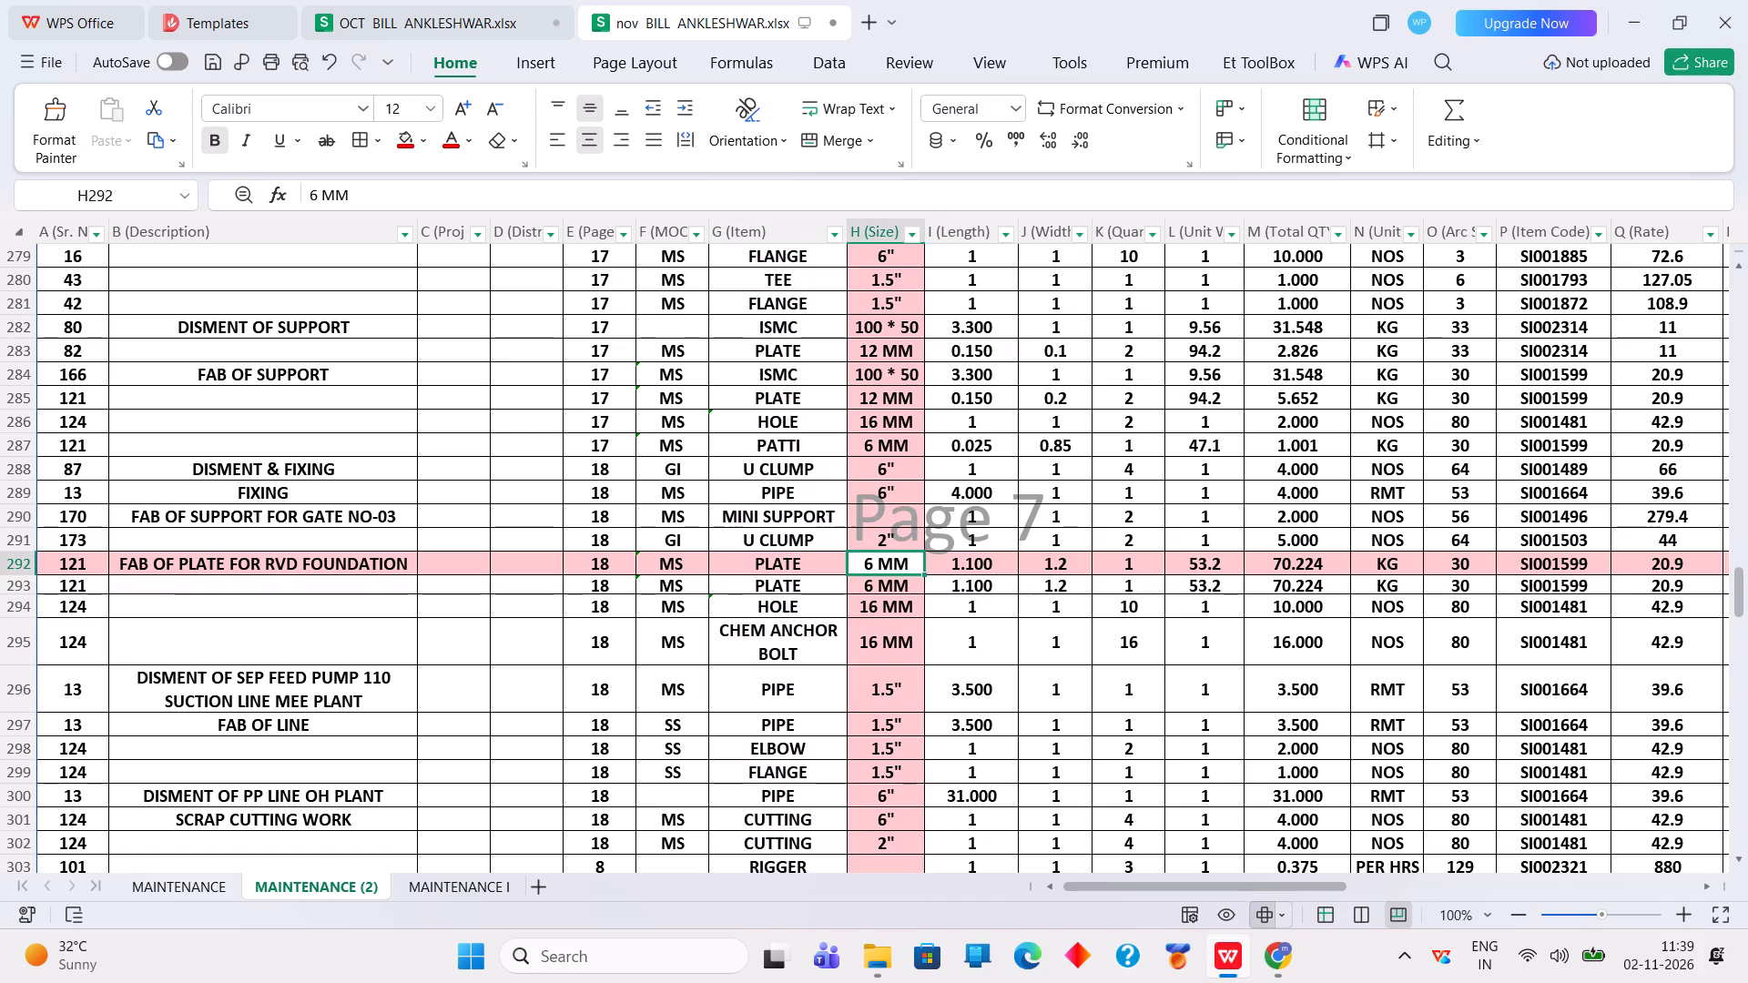
pyautogui.write('12')
pyautogui.press('space')
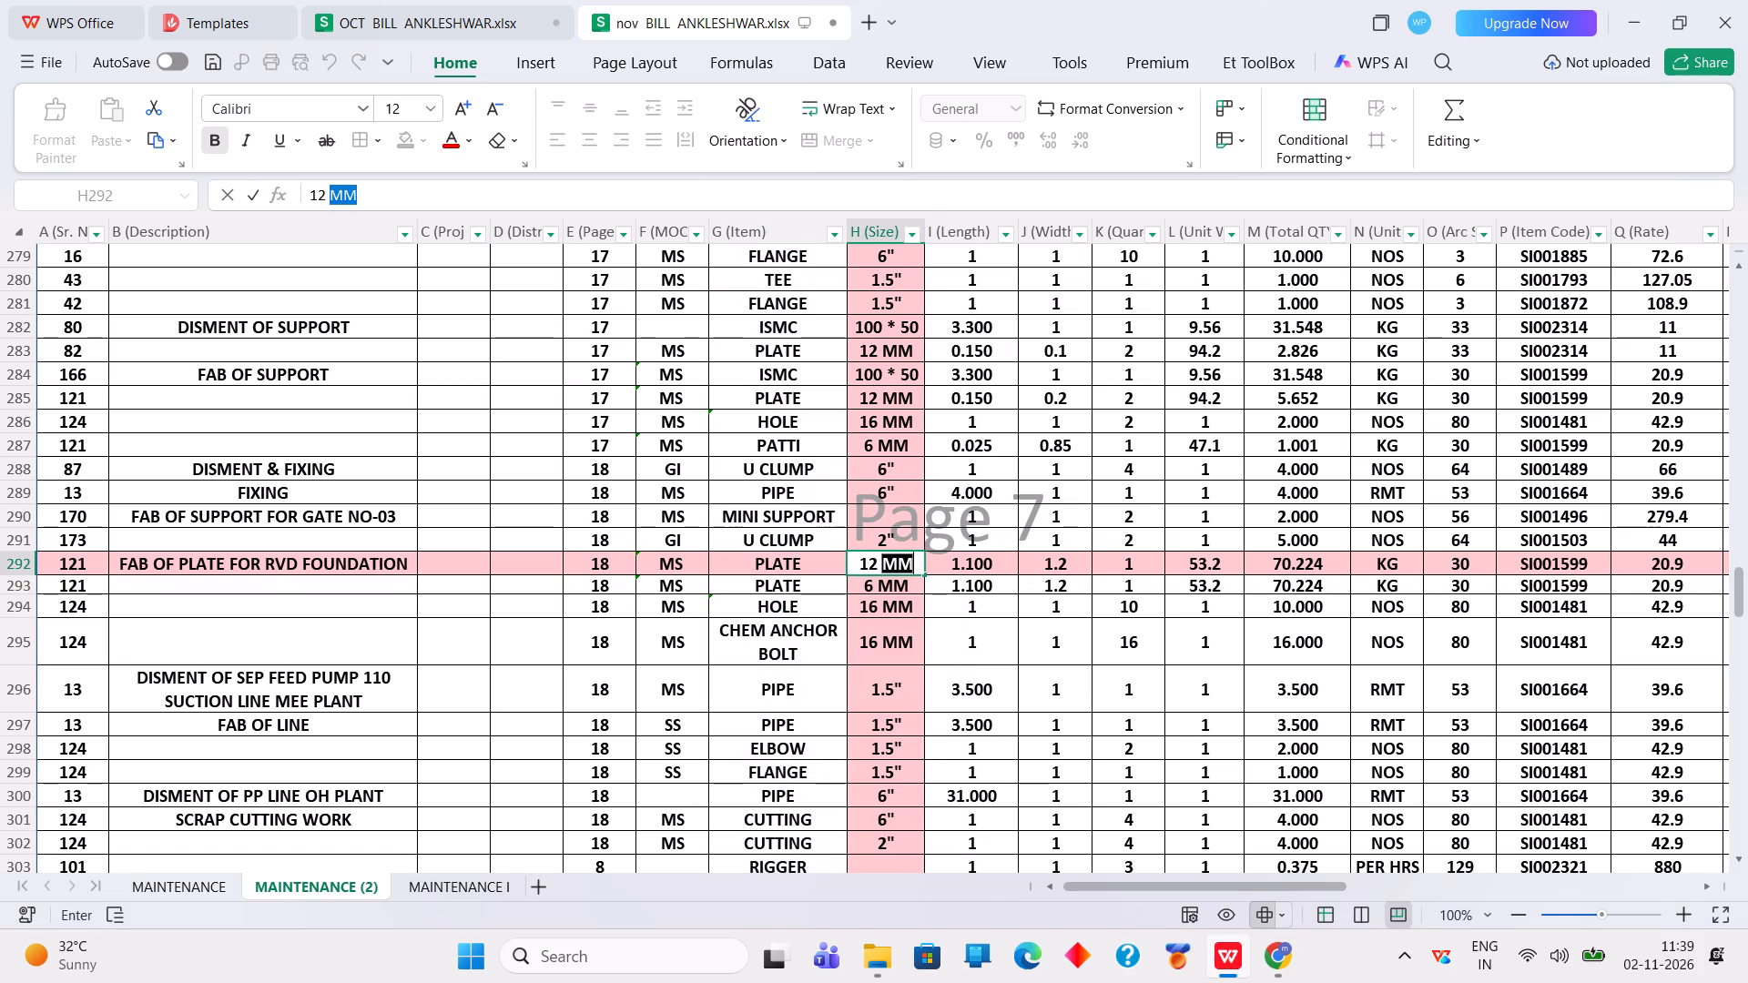
pyautogui.press('Return')
pyautogui.write('12')
pyautogui.press('space')
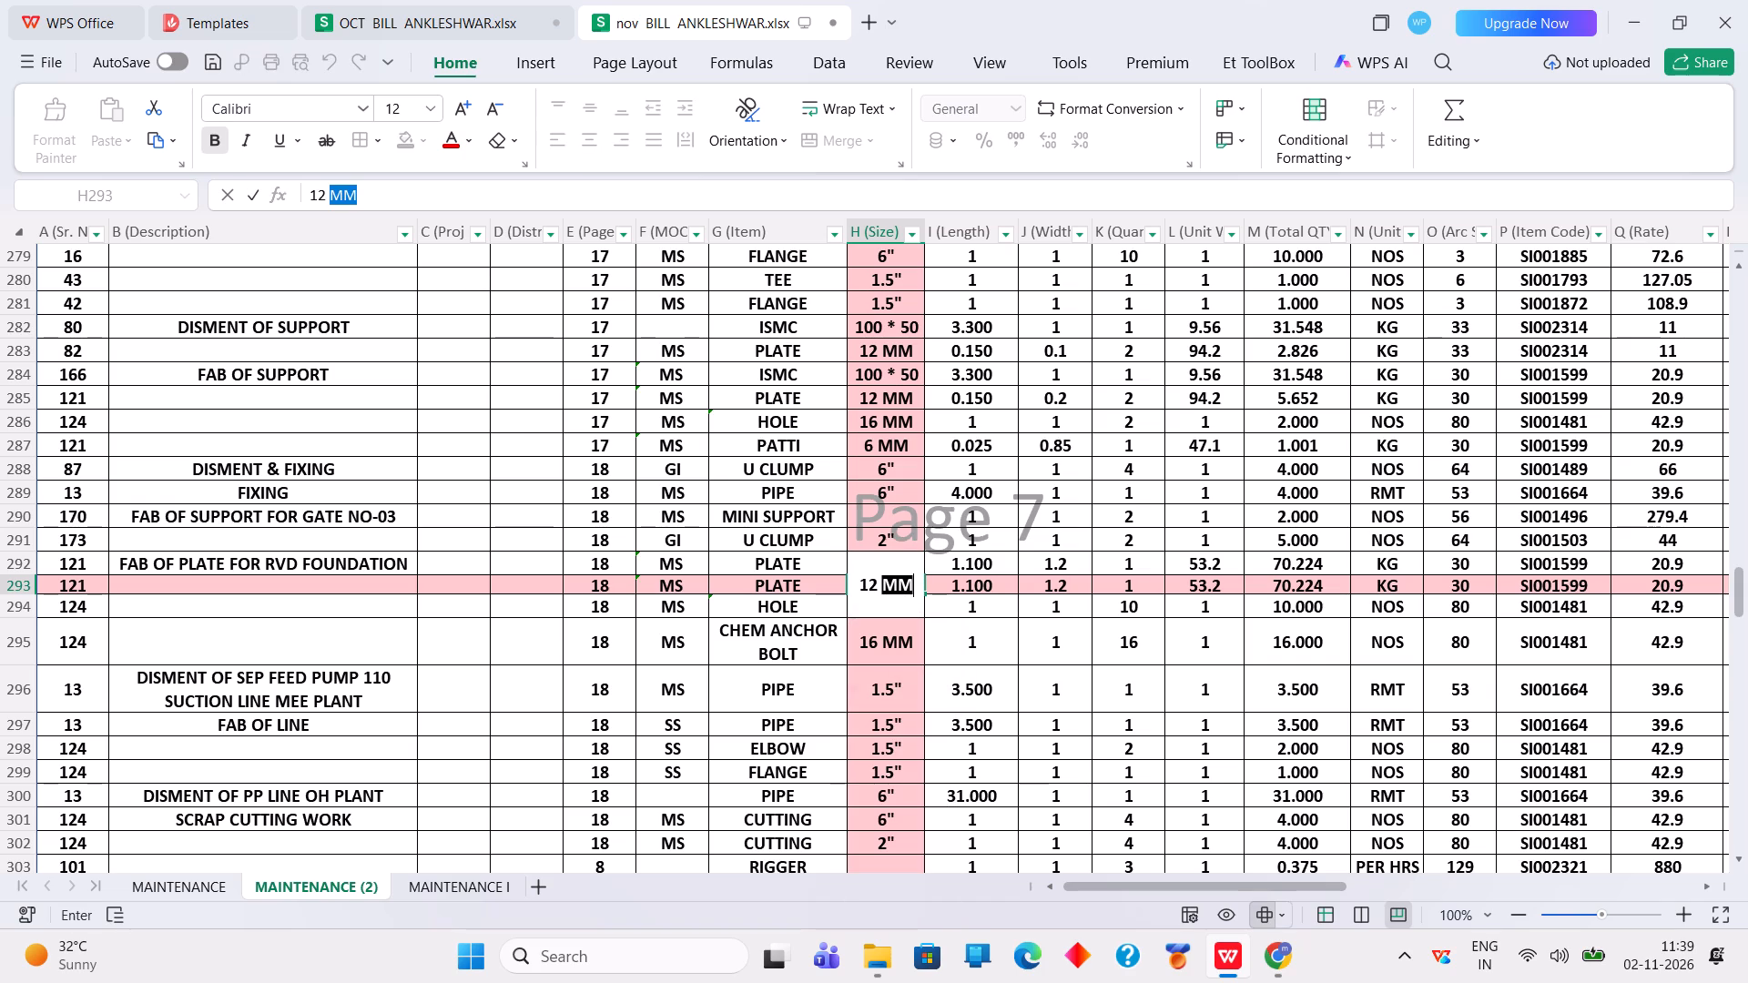
# Set the length to 0.150 and the width to 0.570 for the plates in rows 292 and 293.
pyautogui.click(991, 564)
pyautogui.write('.150')
pyautogui.press('Return')
pyautogui.write('.150')
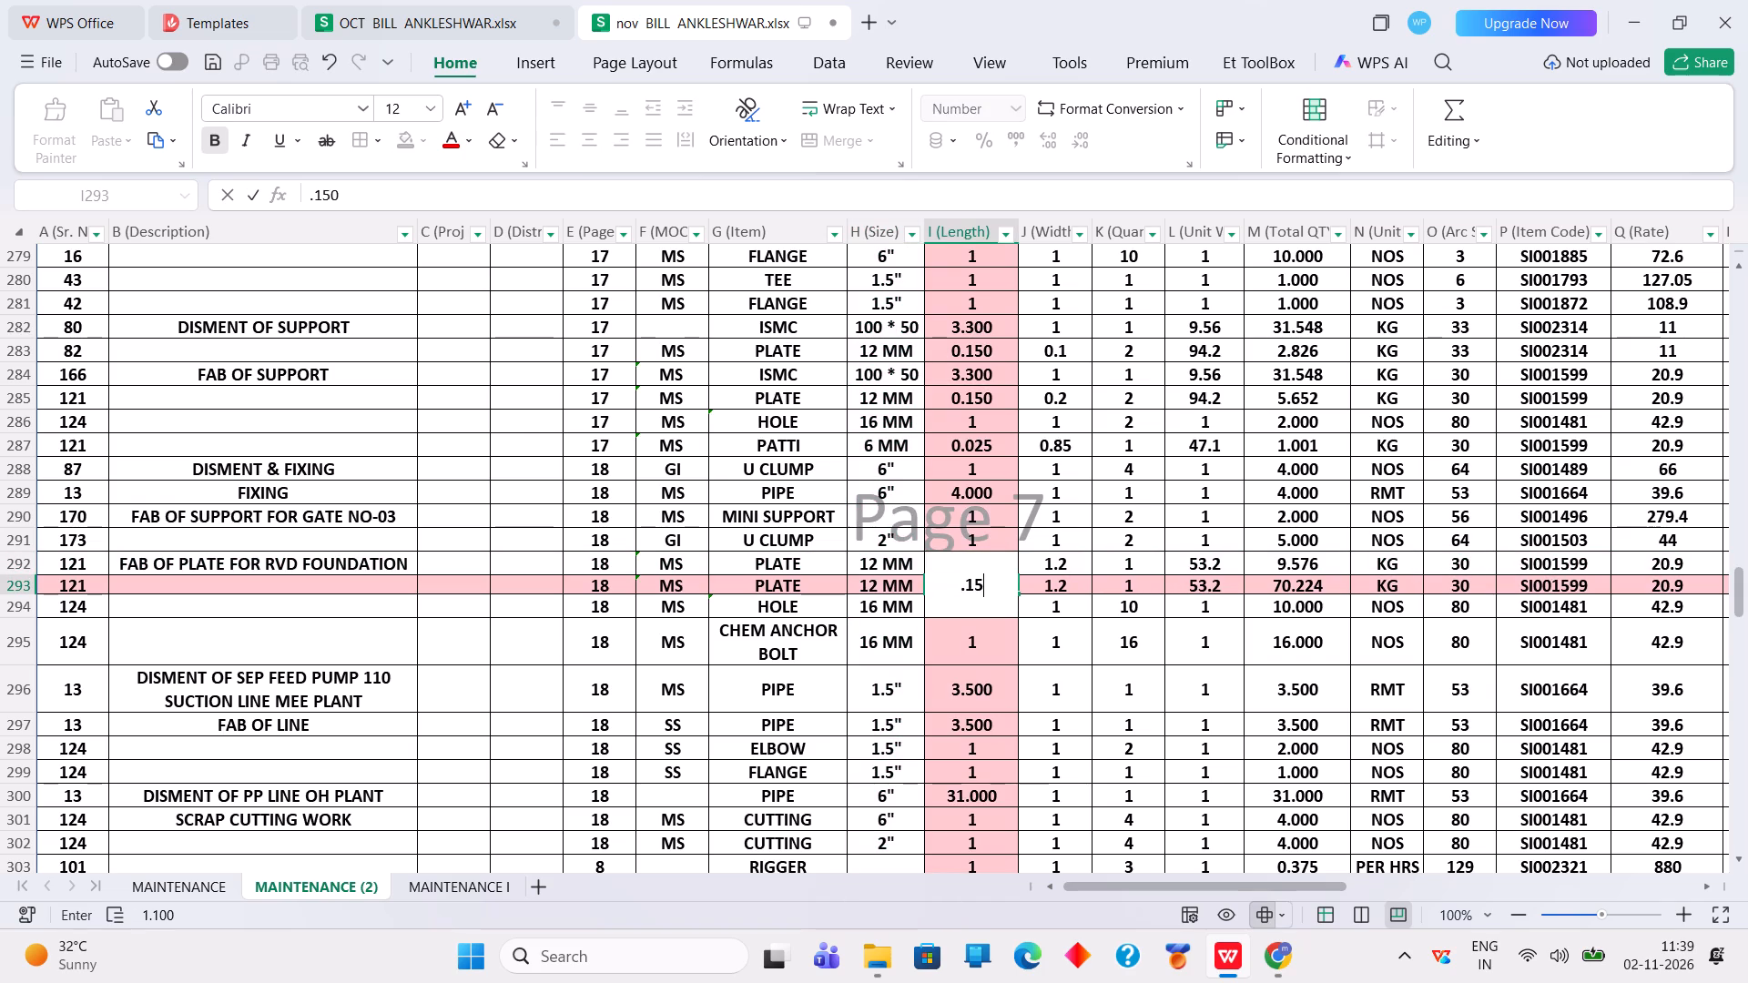
pyautogui.click(1046, 555)
pyautogui.write('.570')
pyautogui.press('Return')
pyautogui.write('.570')
pyautogui.press('Return')
# Set the unit weight of the plates in rows 292 and 293 to 94.2.
pyautogui.click(1204, 563)
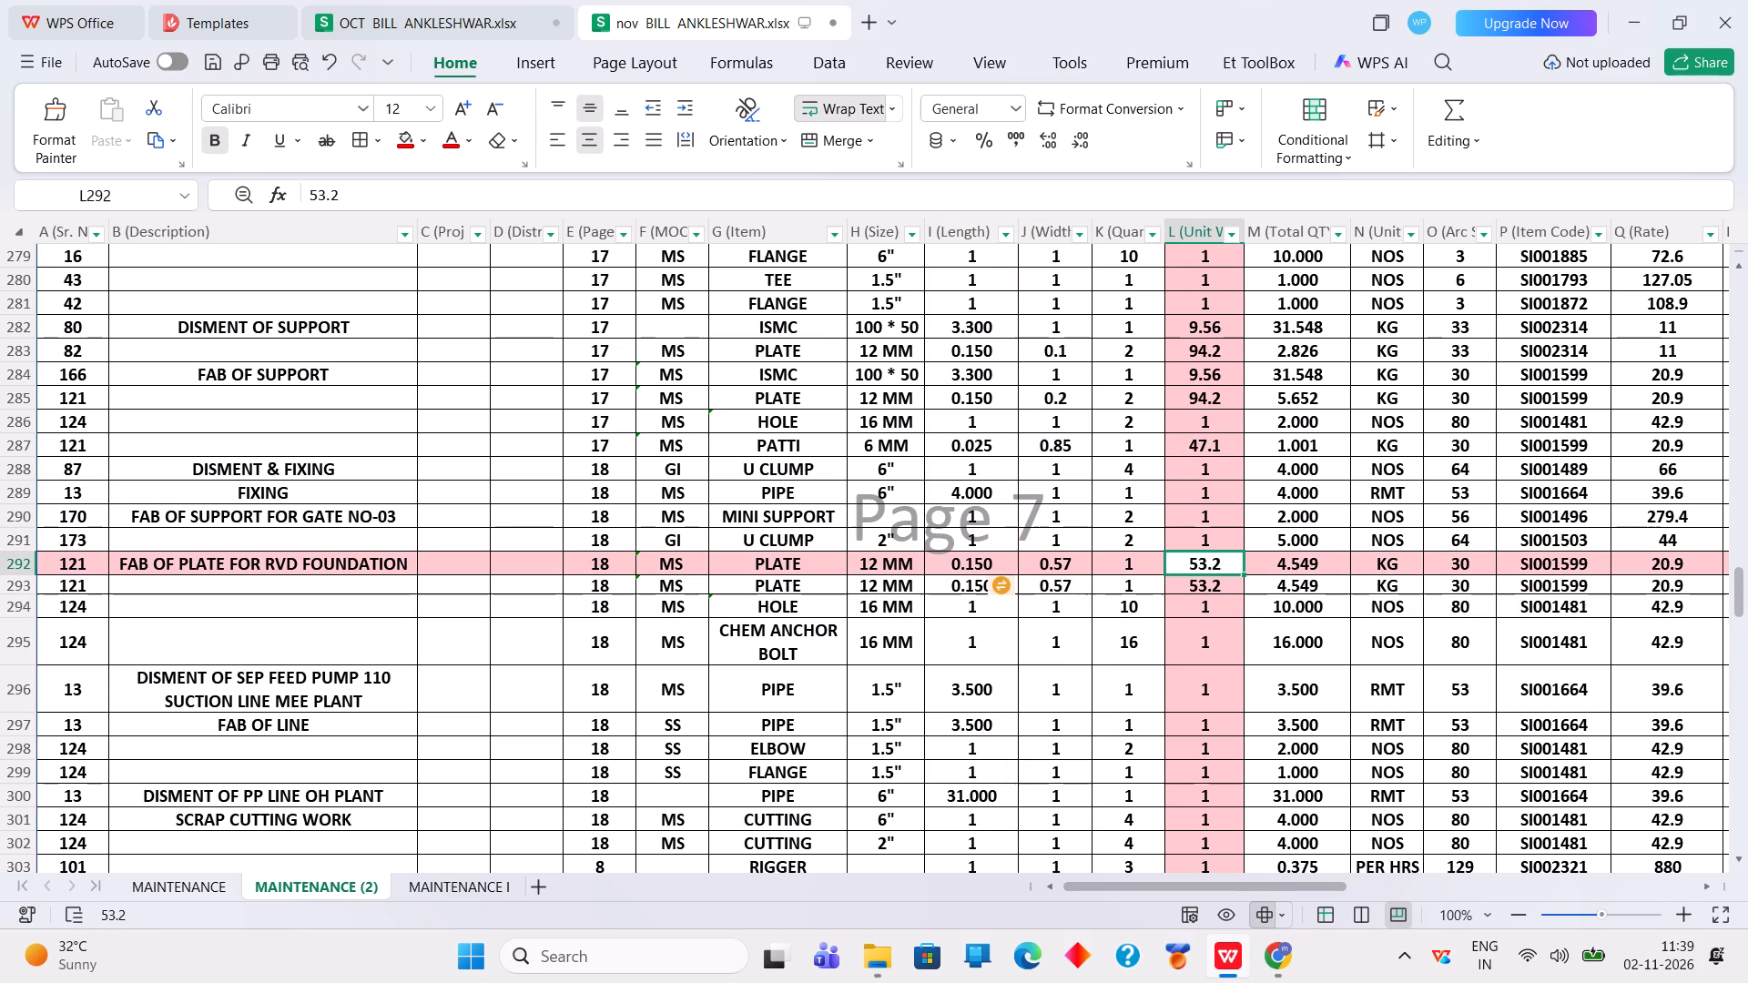
pyautogui.write('94.2')
pyautogui.press('Return')
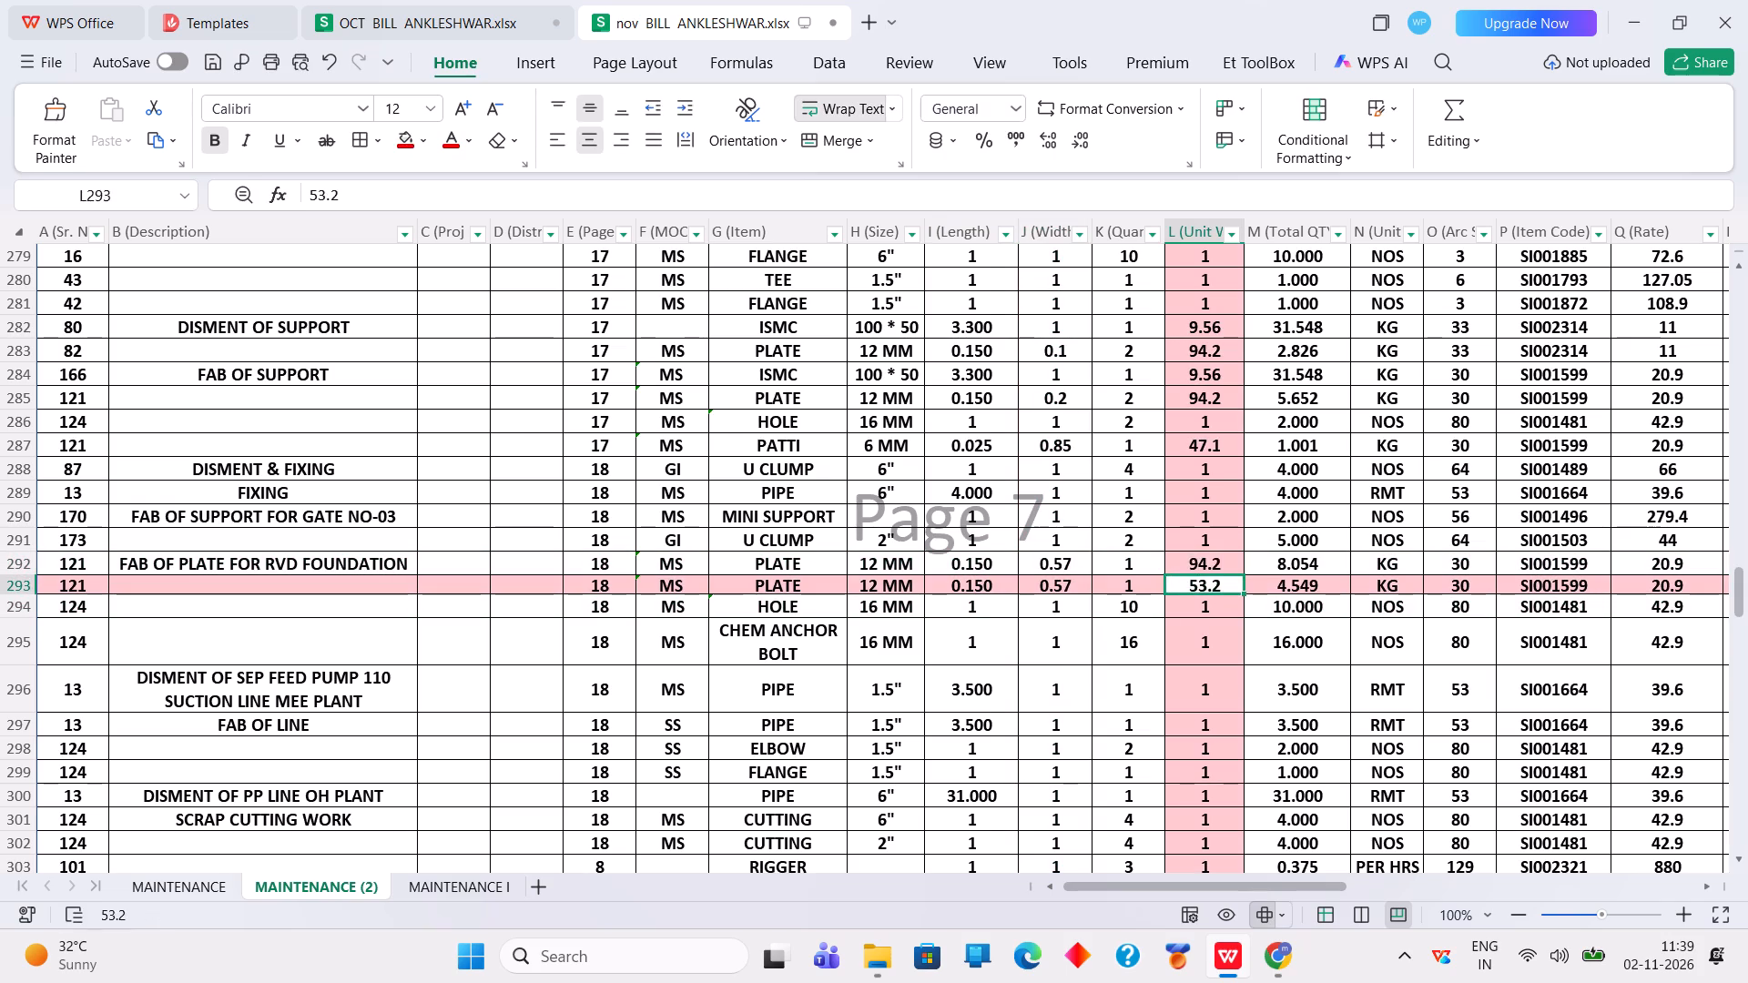
pyautogui.write('94.2')
pyautogui.press('Return')
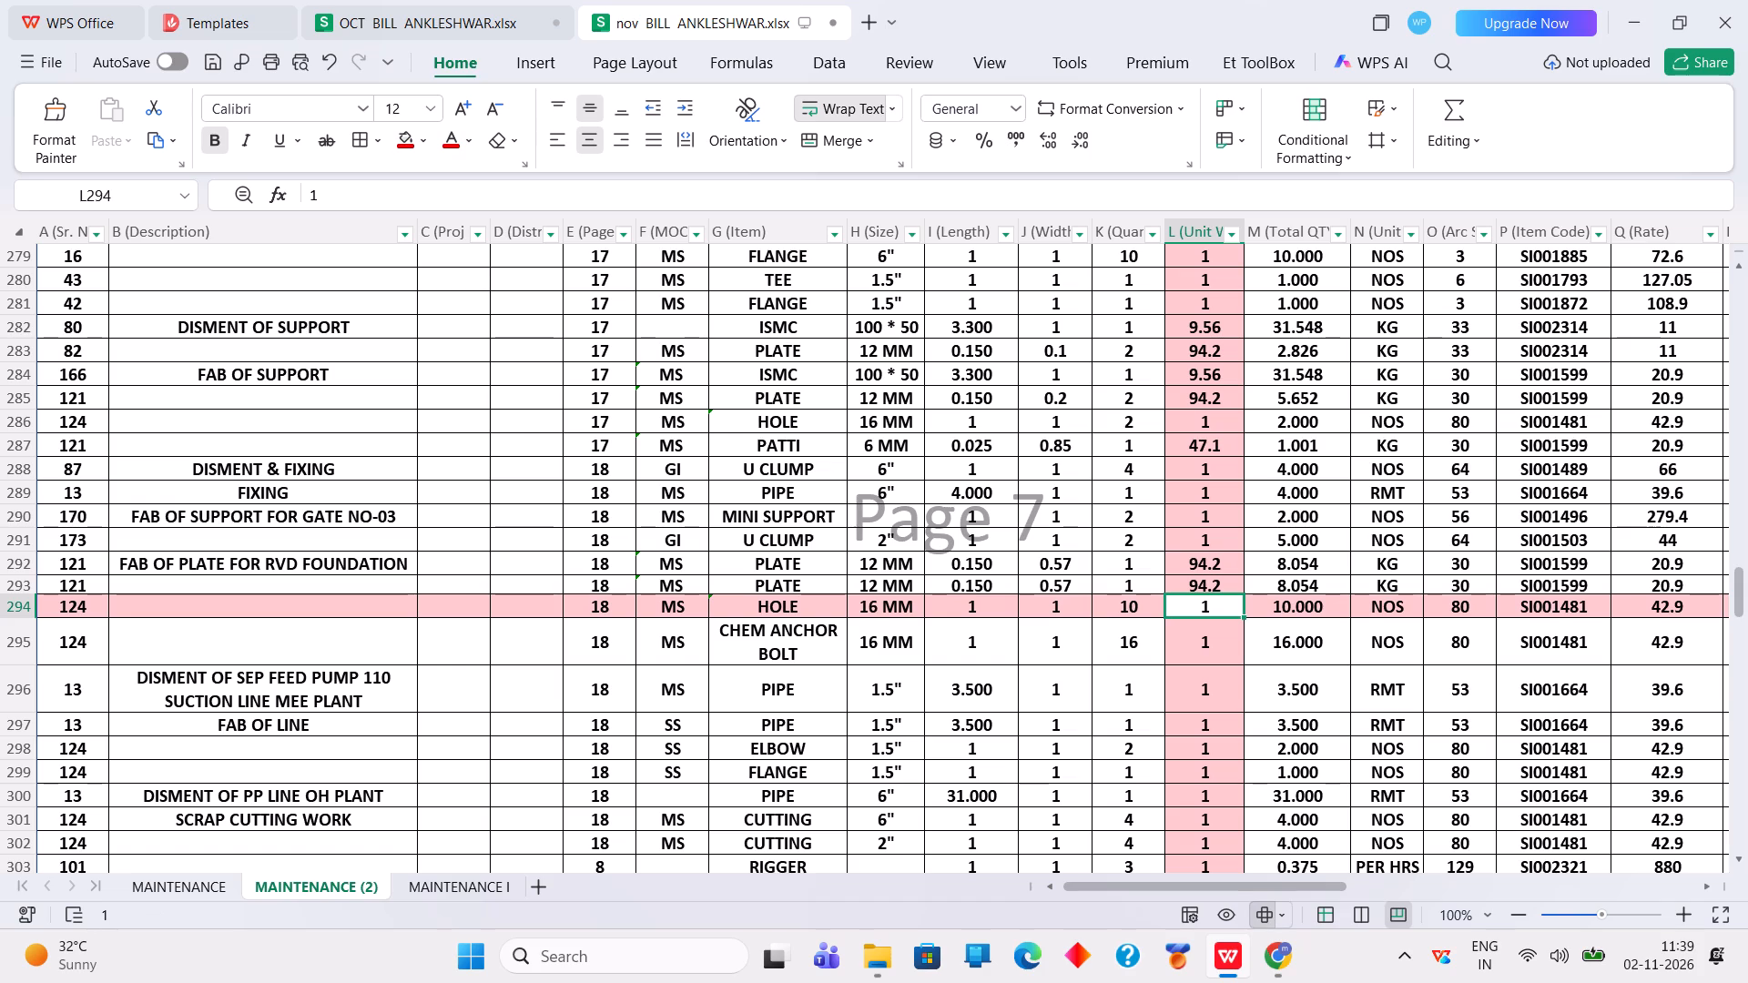
# Check the unit weights row by row from row 294 down to row 302.
pyautogui.press('Return')
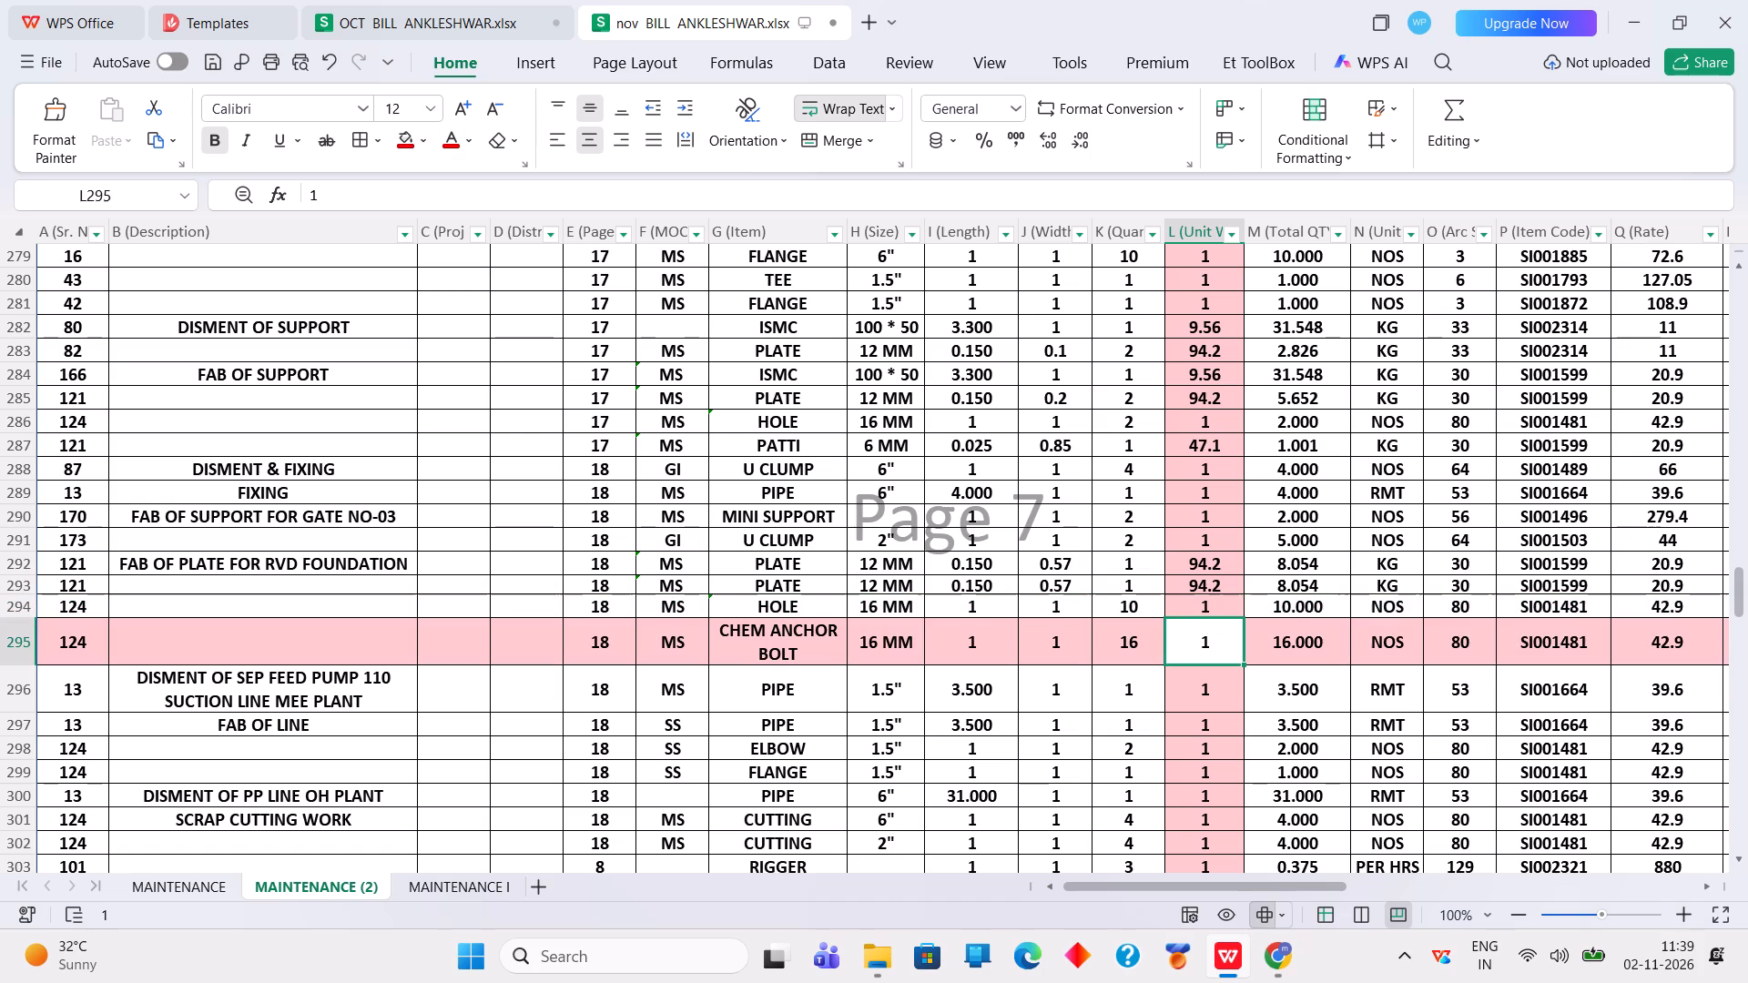
pyautogui.press('Return')
pyautogui.press('Return')
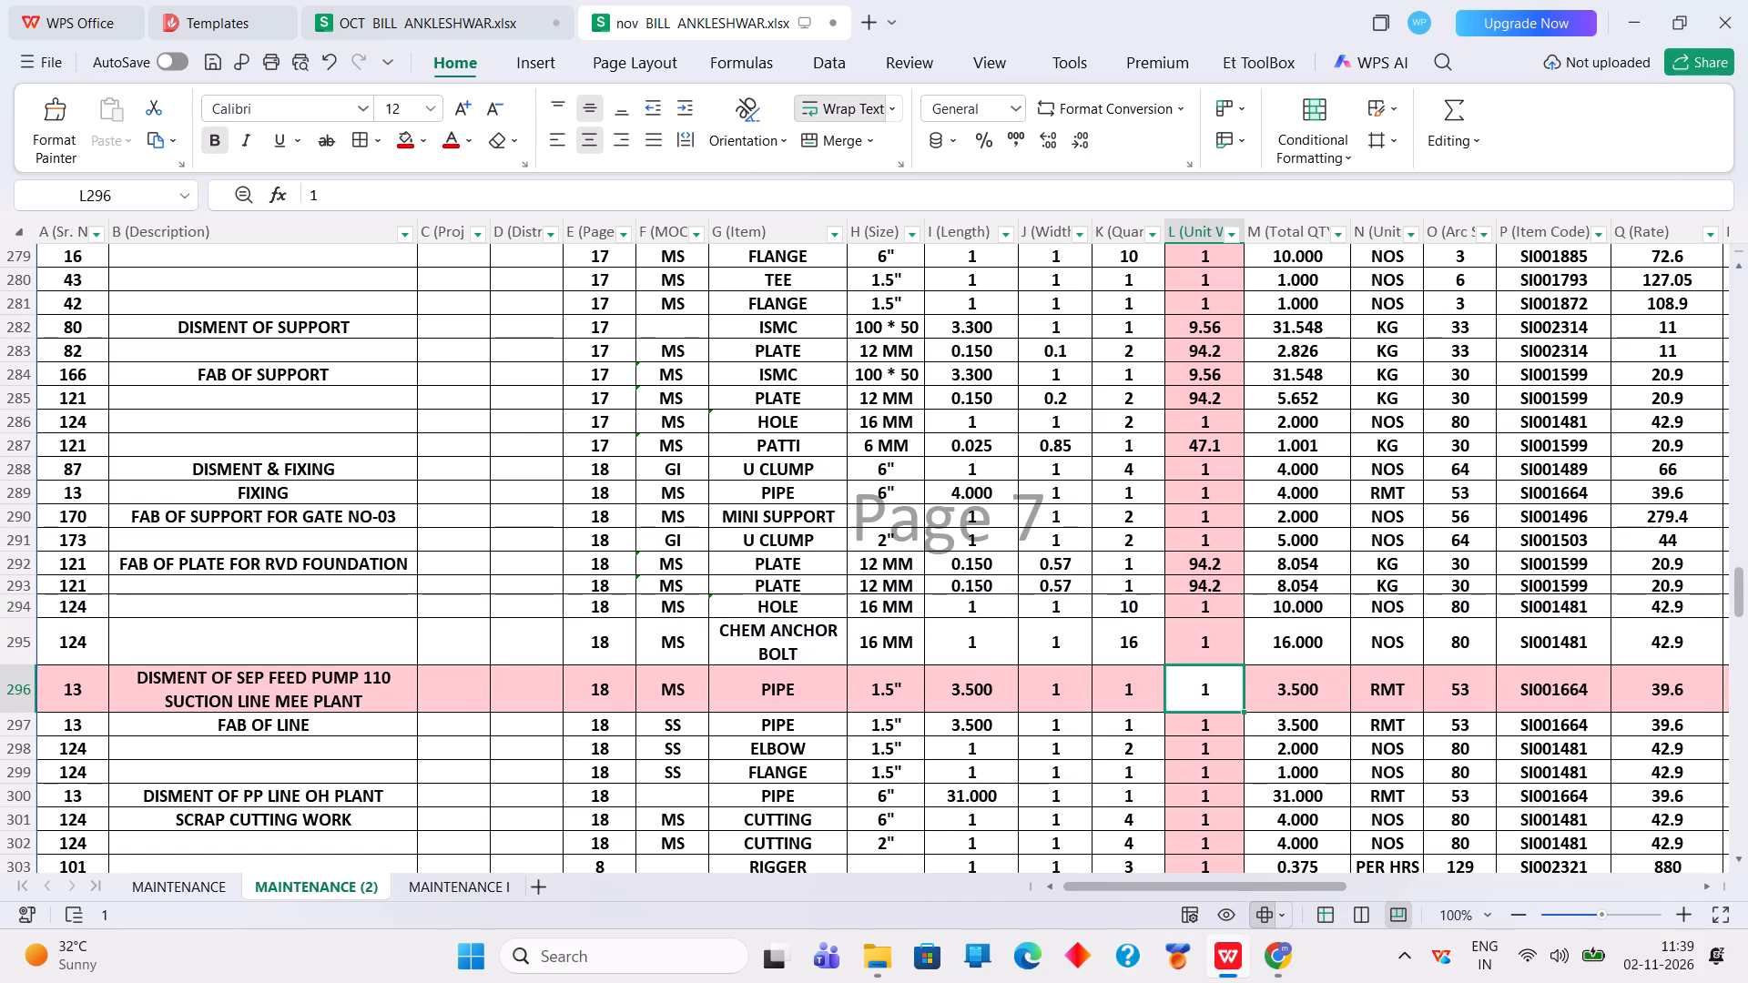
pyautogui.press('Return')
pyautogui.press('Return')
pyautogui.press('Return')
pyautogui.press('Return')
pyautogui.press('Return')
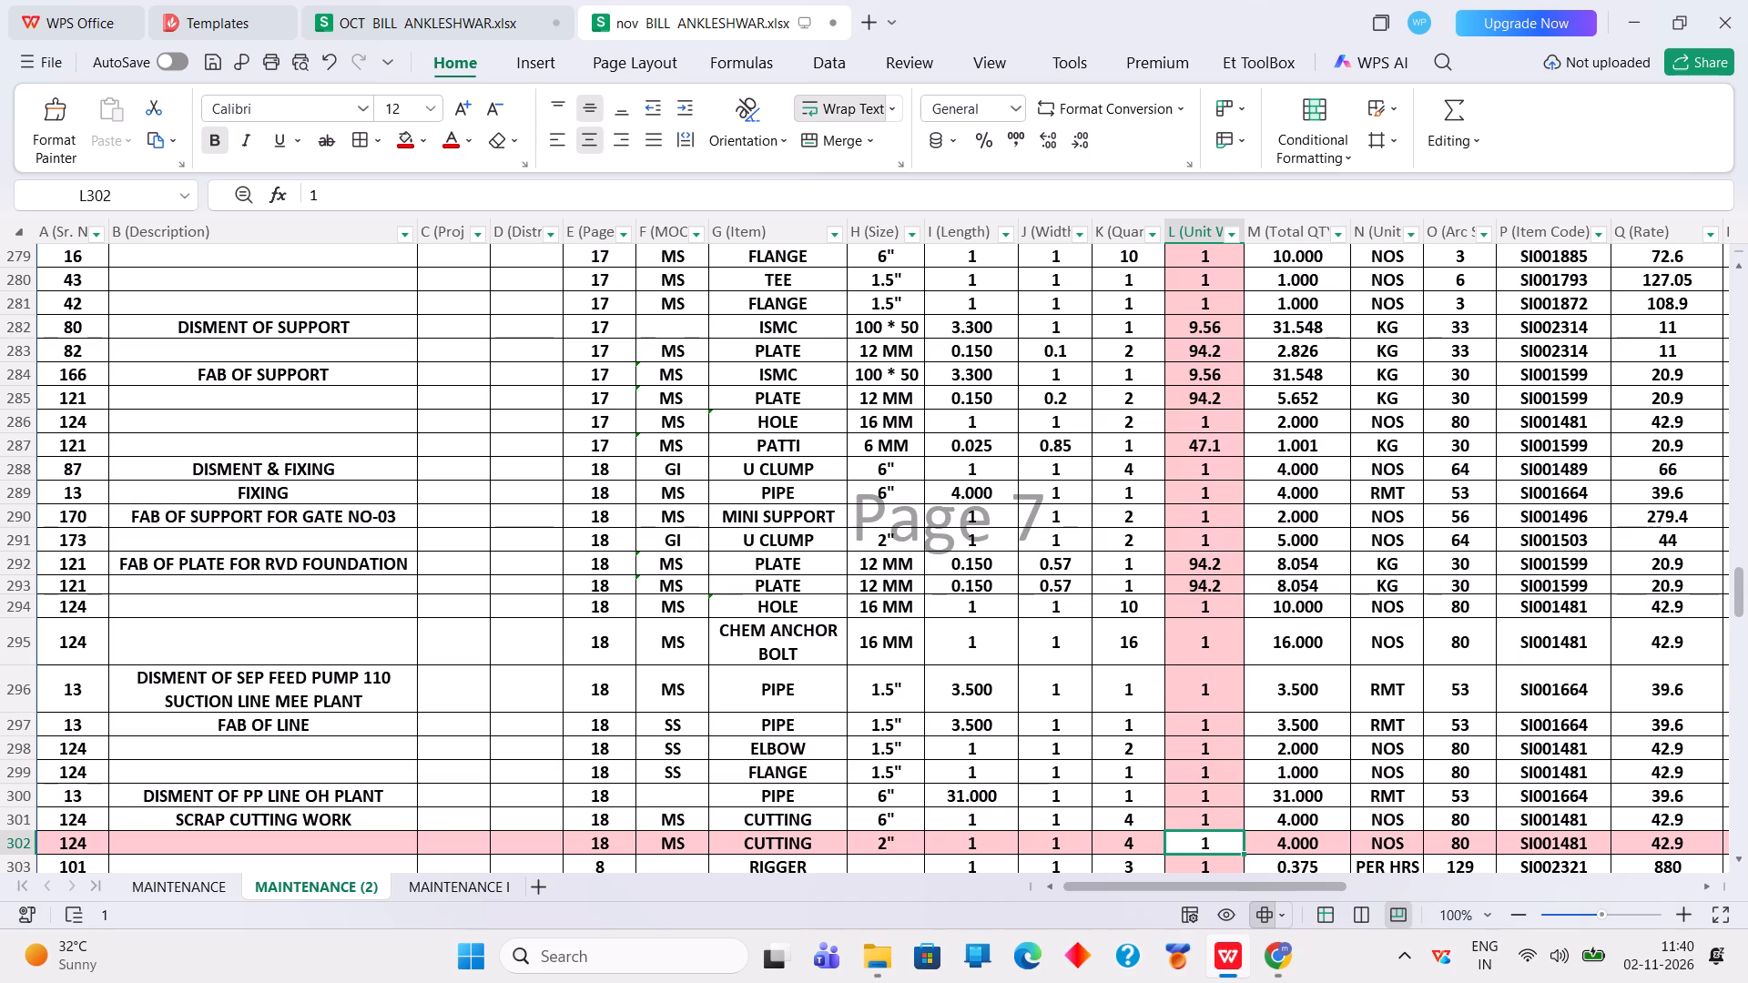
# Check the total quantity formulas and values row by row from row 282 down to row 291.
pyautogui.click(1302, 329)
pyautogui.press('Return')
pyautogui.press('Return')
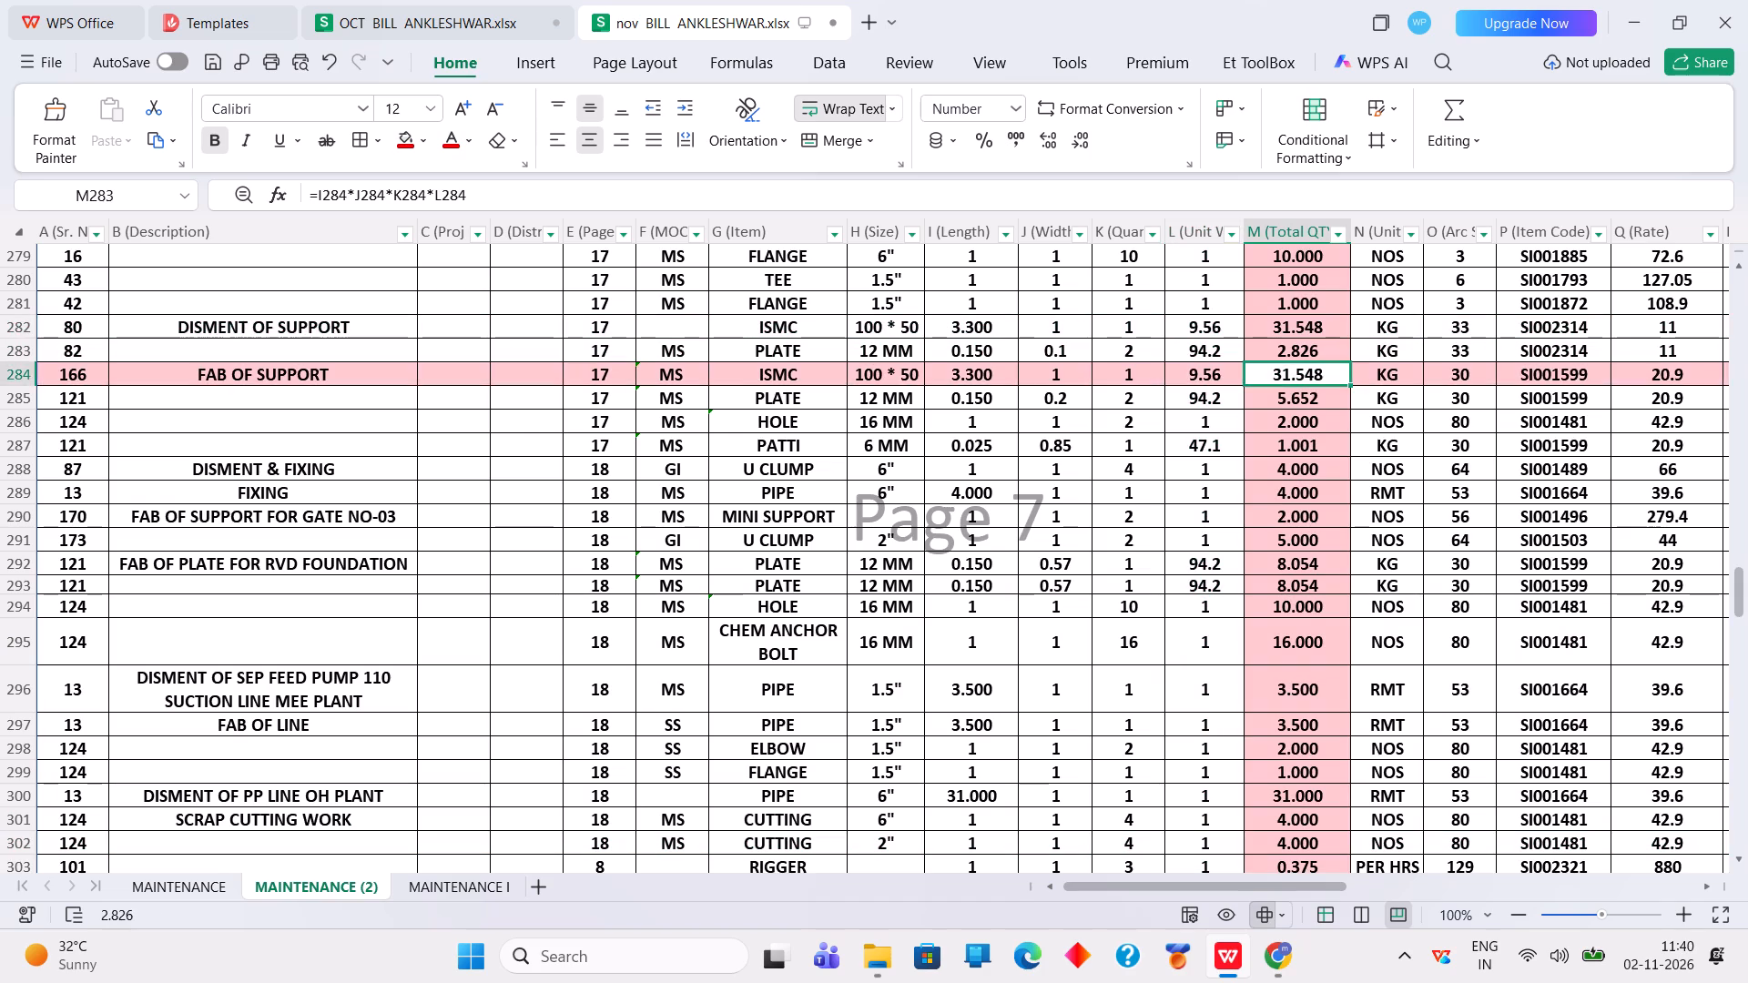
pyautogui.press('Return')
pyautogui.press('Return')
pyautogui.press('Return')
pyautogui.press('Return')
pyautogui.press('Return')
pyautogui.press('Return')
pyautogui.press('Return')
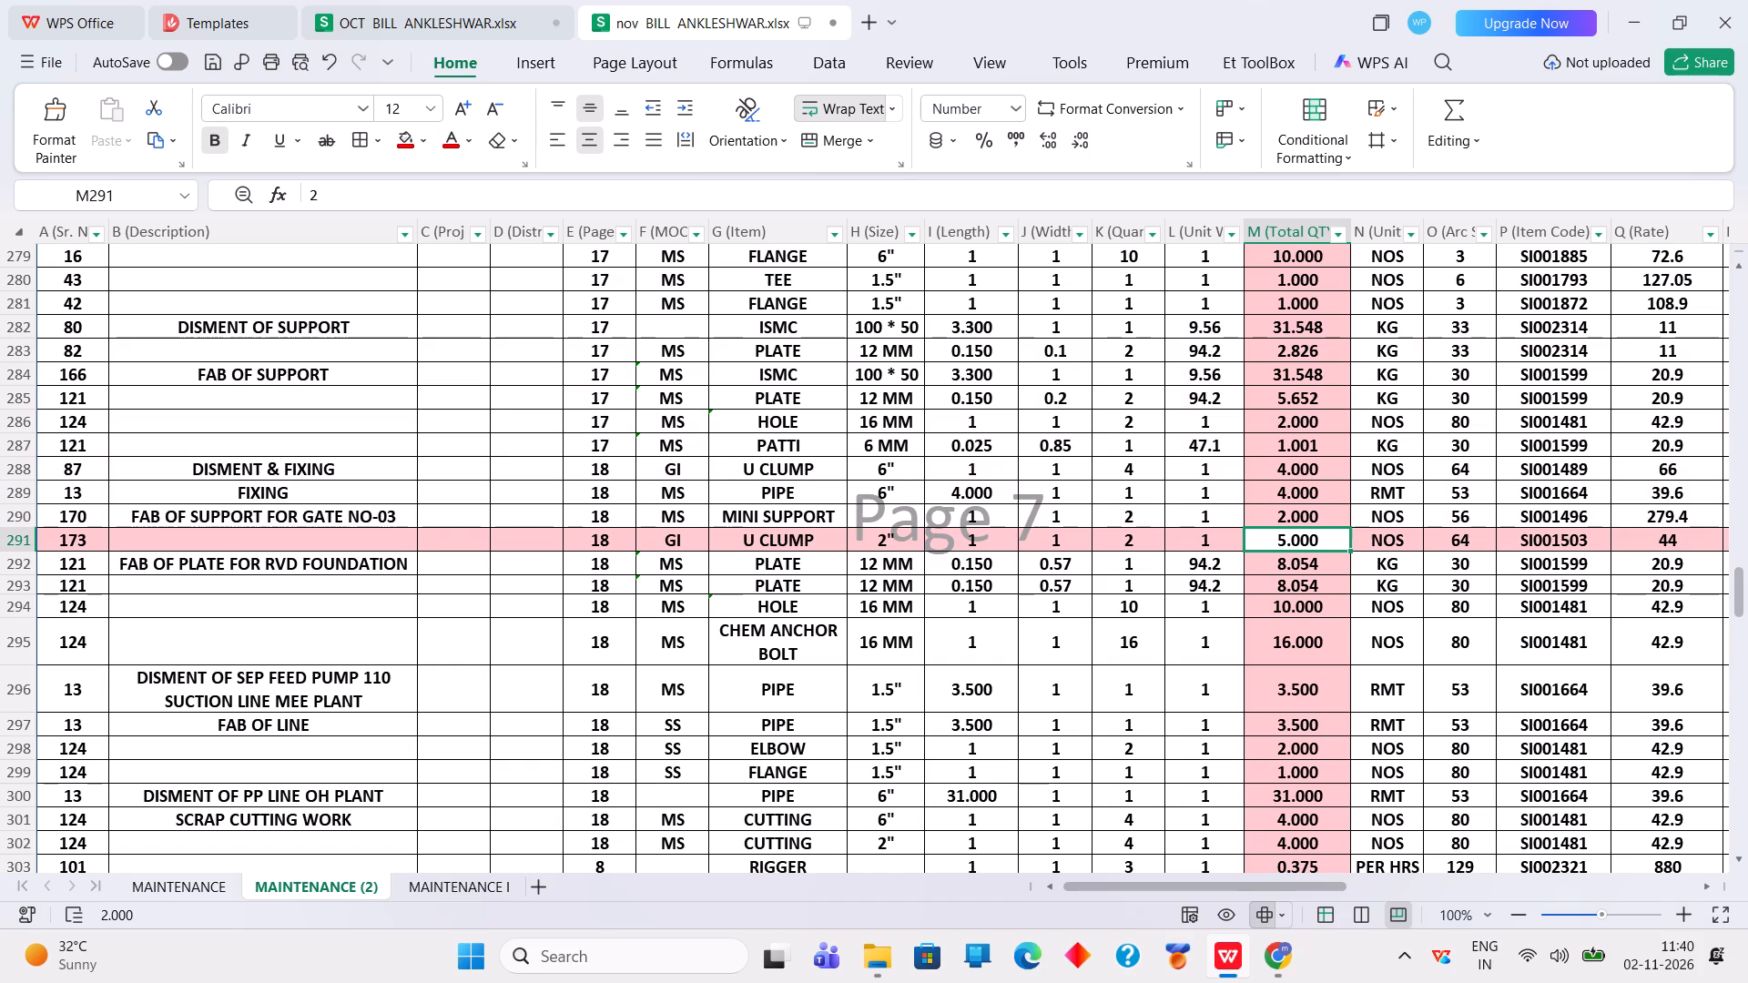
# Fill the Total QTY formula from M282 down through row 297.
pyautogui.press('Return')
pyautogui.click(1302, 329)
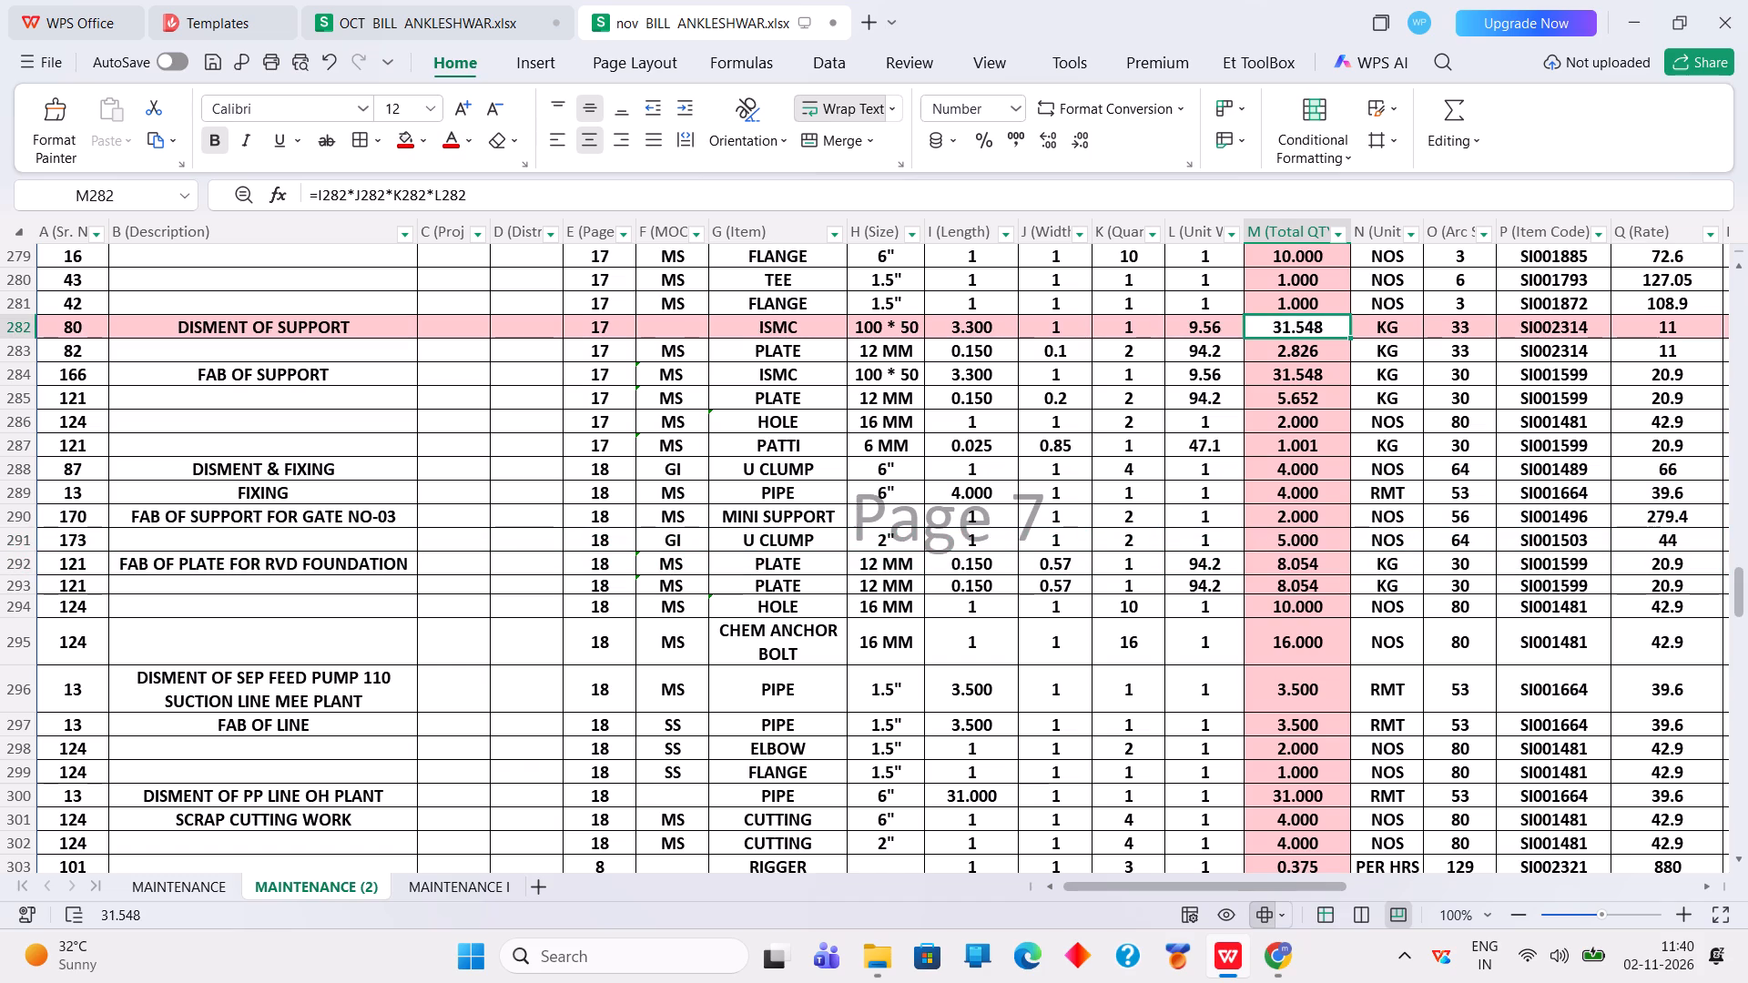
pyautogui.moveTo(1350, 337); pyautogui.dragTo(1349, 745)
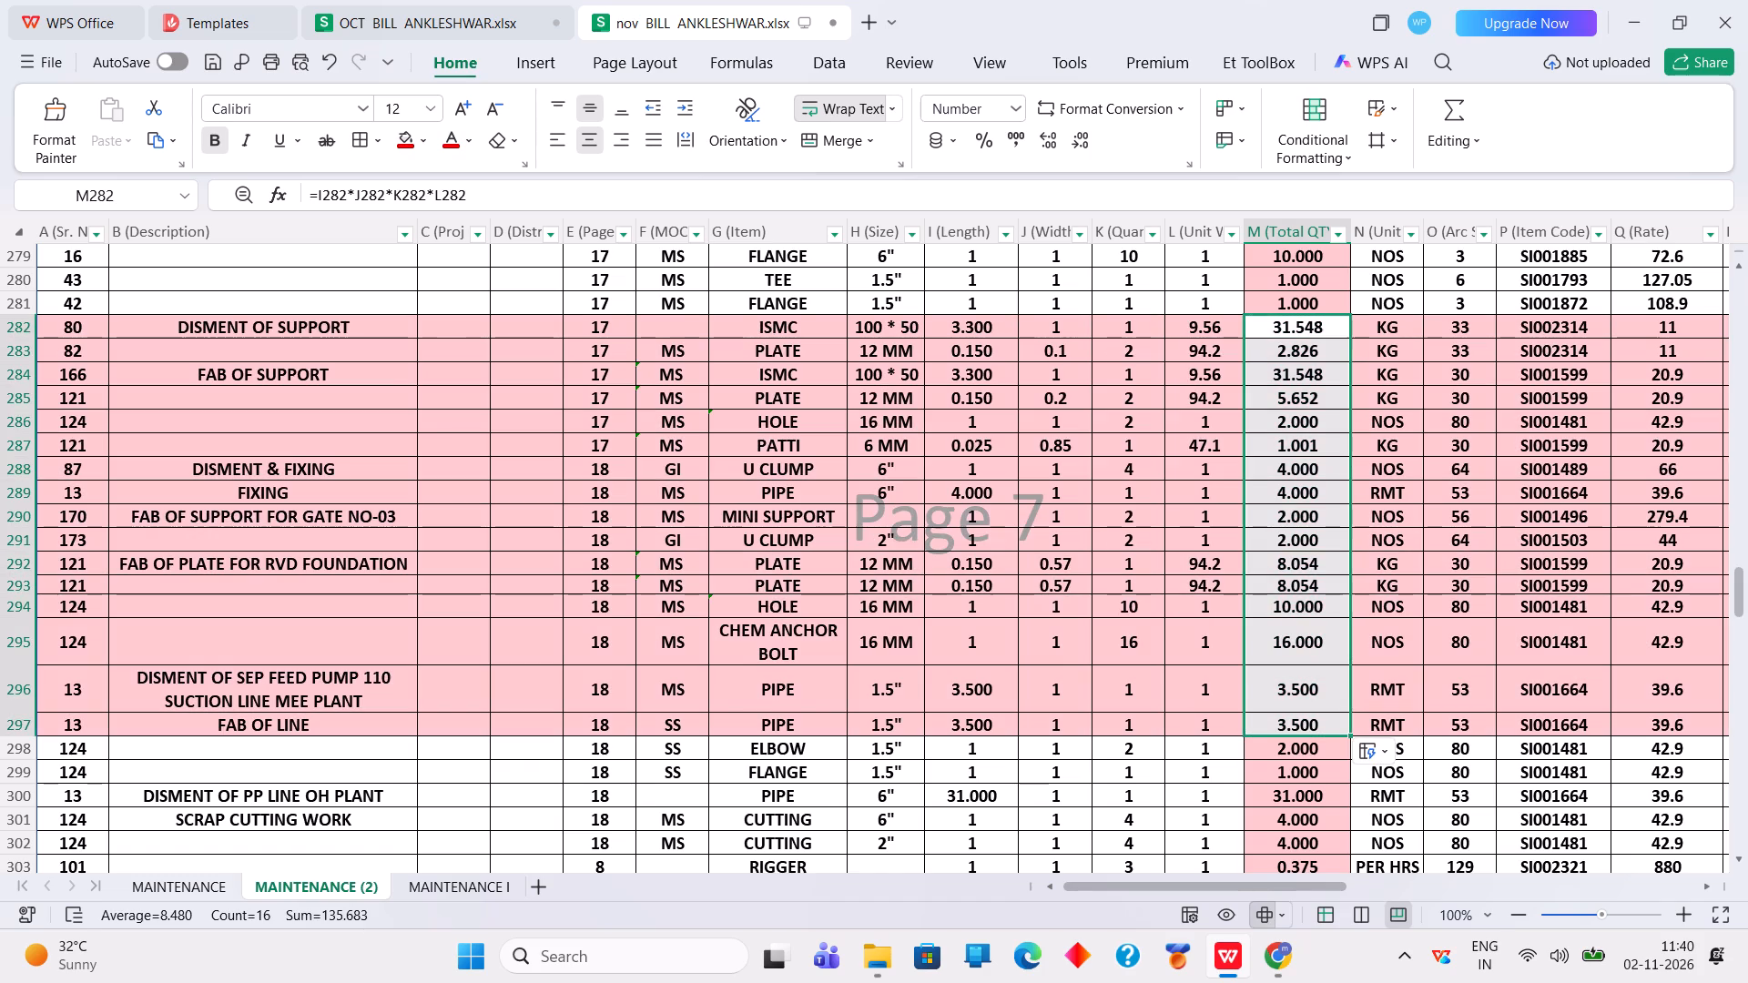
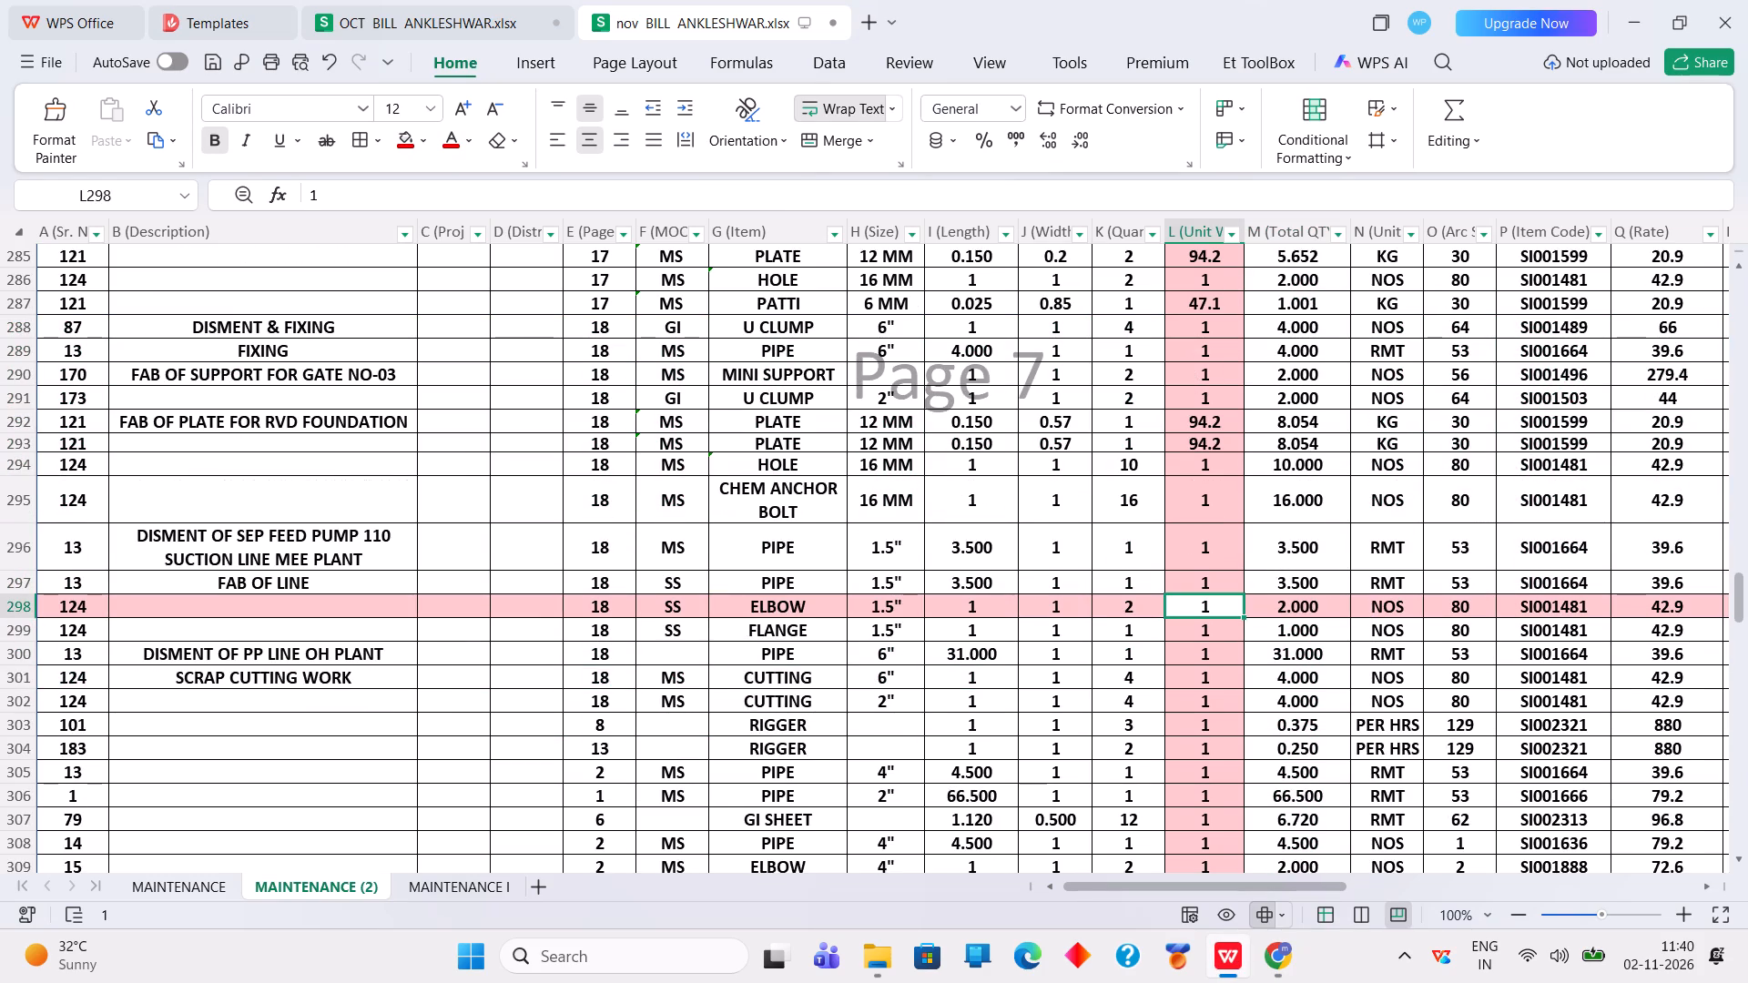
# Check the total quantity formulas of the pipe in row 296 and the flange in row 299.
pyautogui.click(1330, 525)
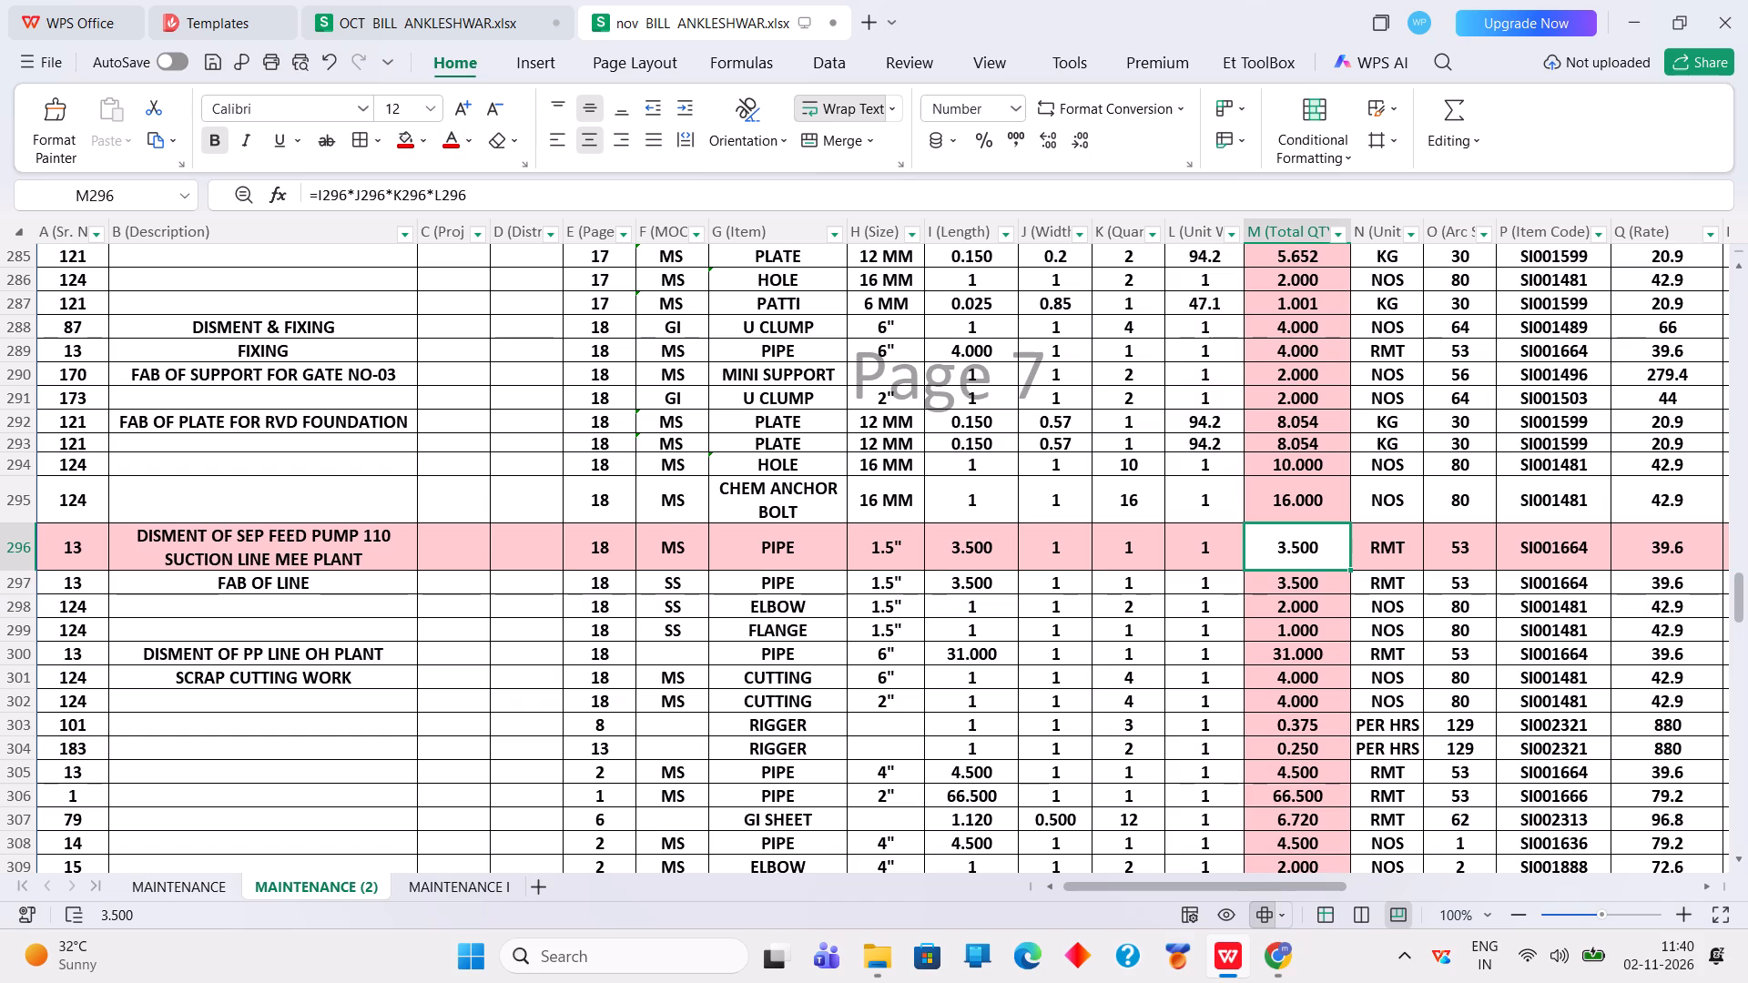
pyautogui.click(1333, 623)
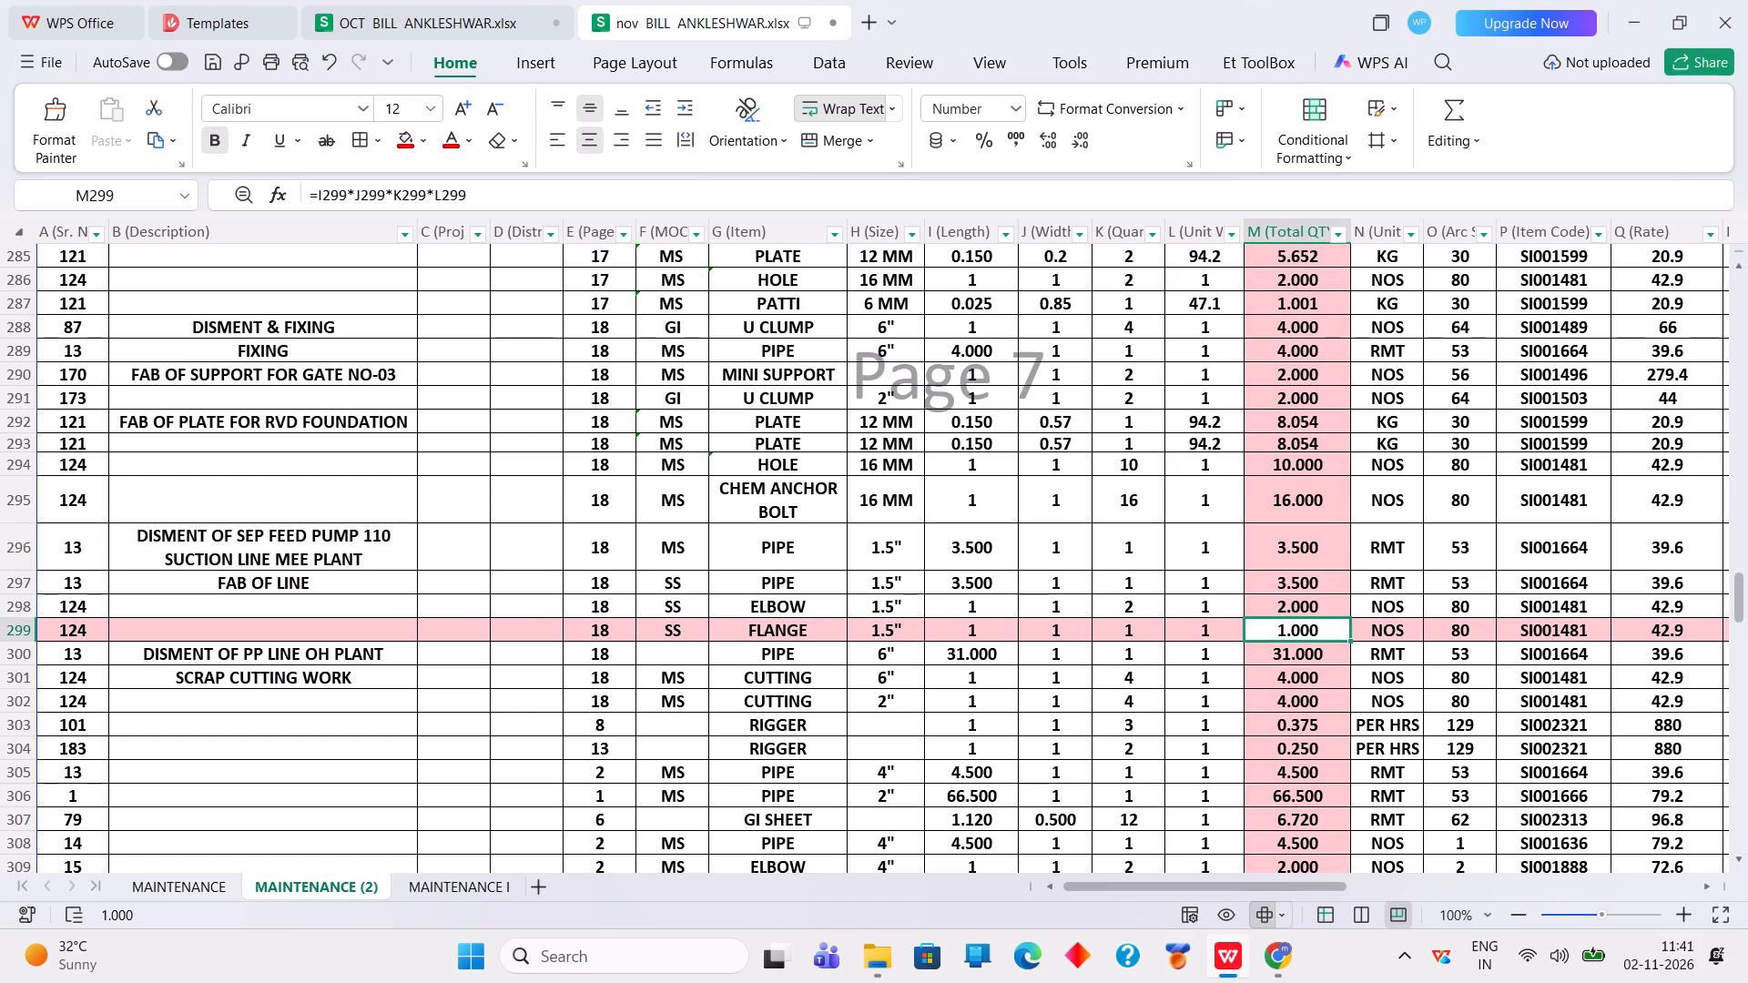
# Check the total quantity formulas in rows 300 and 302 and review the item rows above, back to row 257.
pyautogui.click(1326, 660)
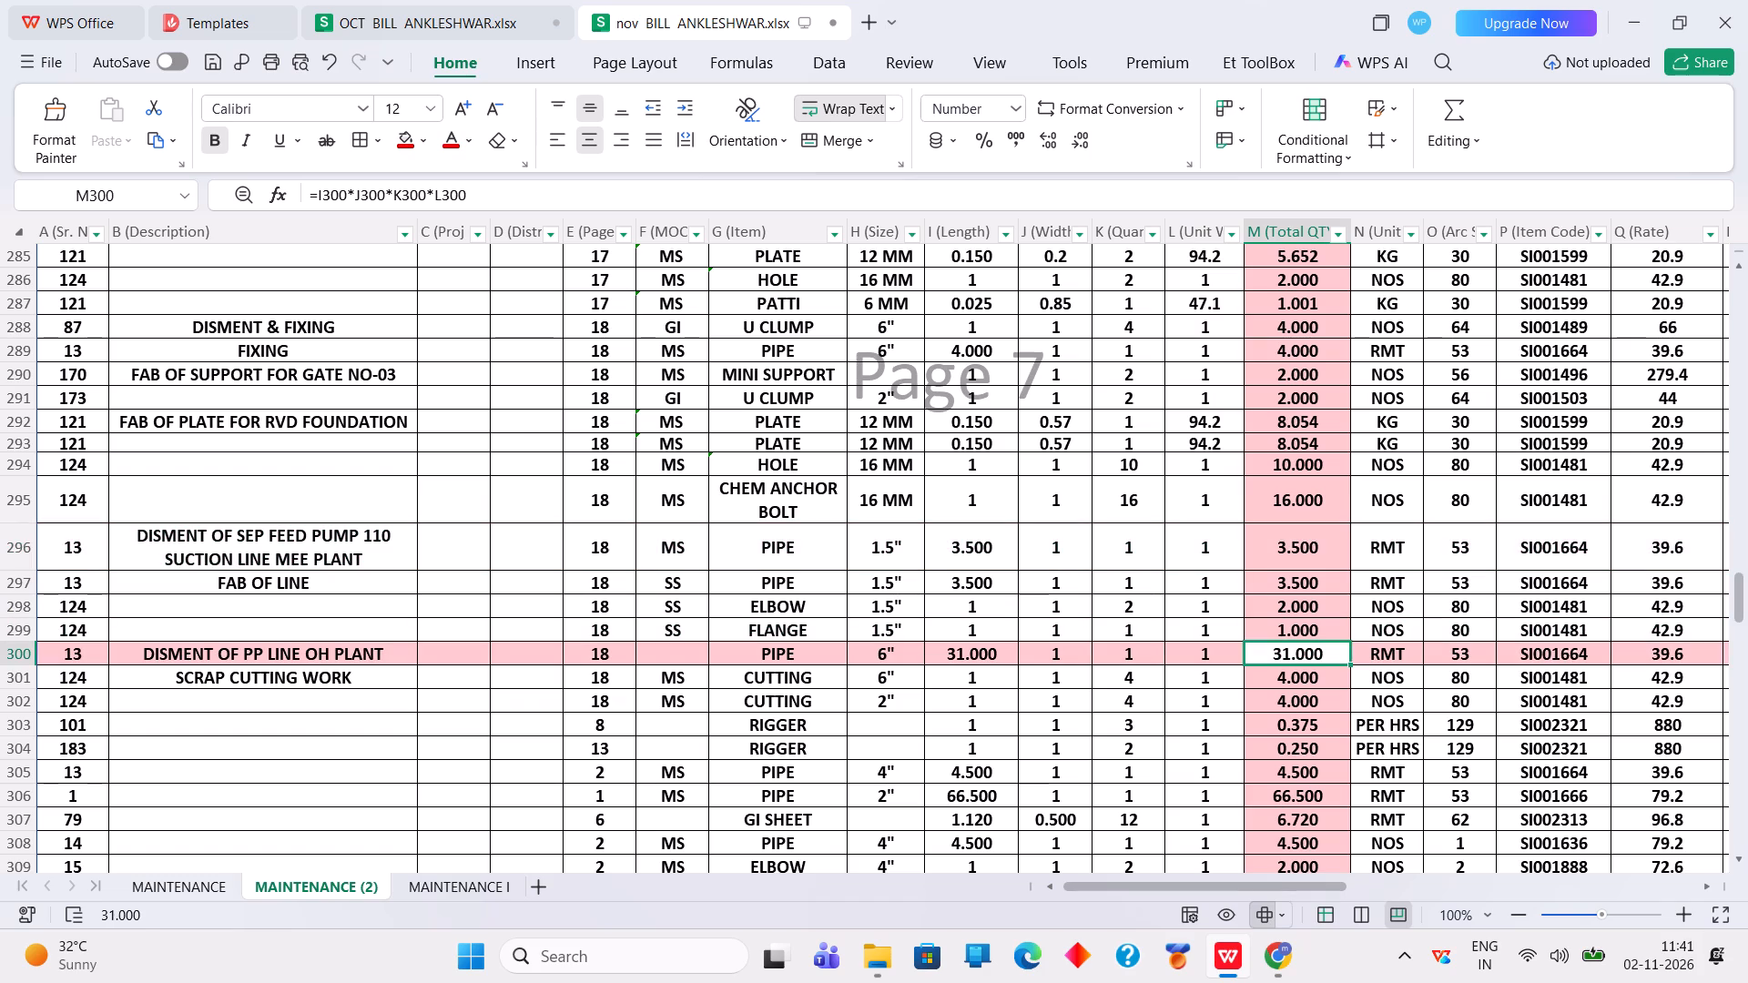
pyautogui.click(1318, 698)
pyautogui.scroll(4, 1341, 615)
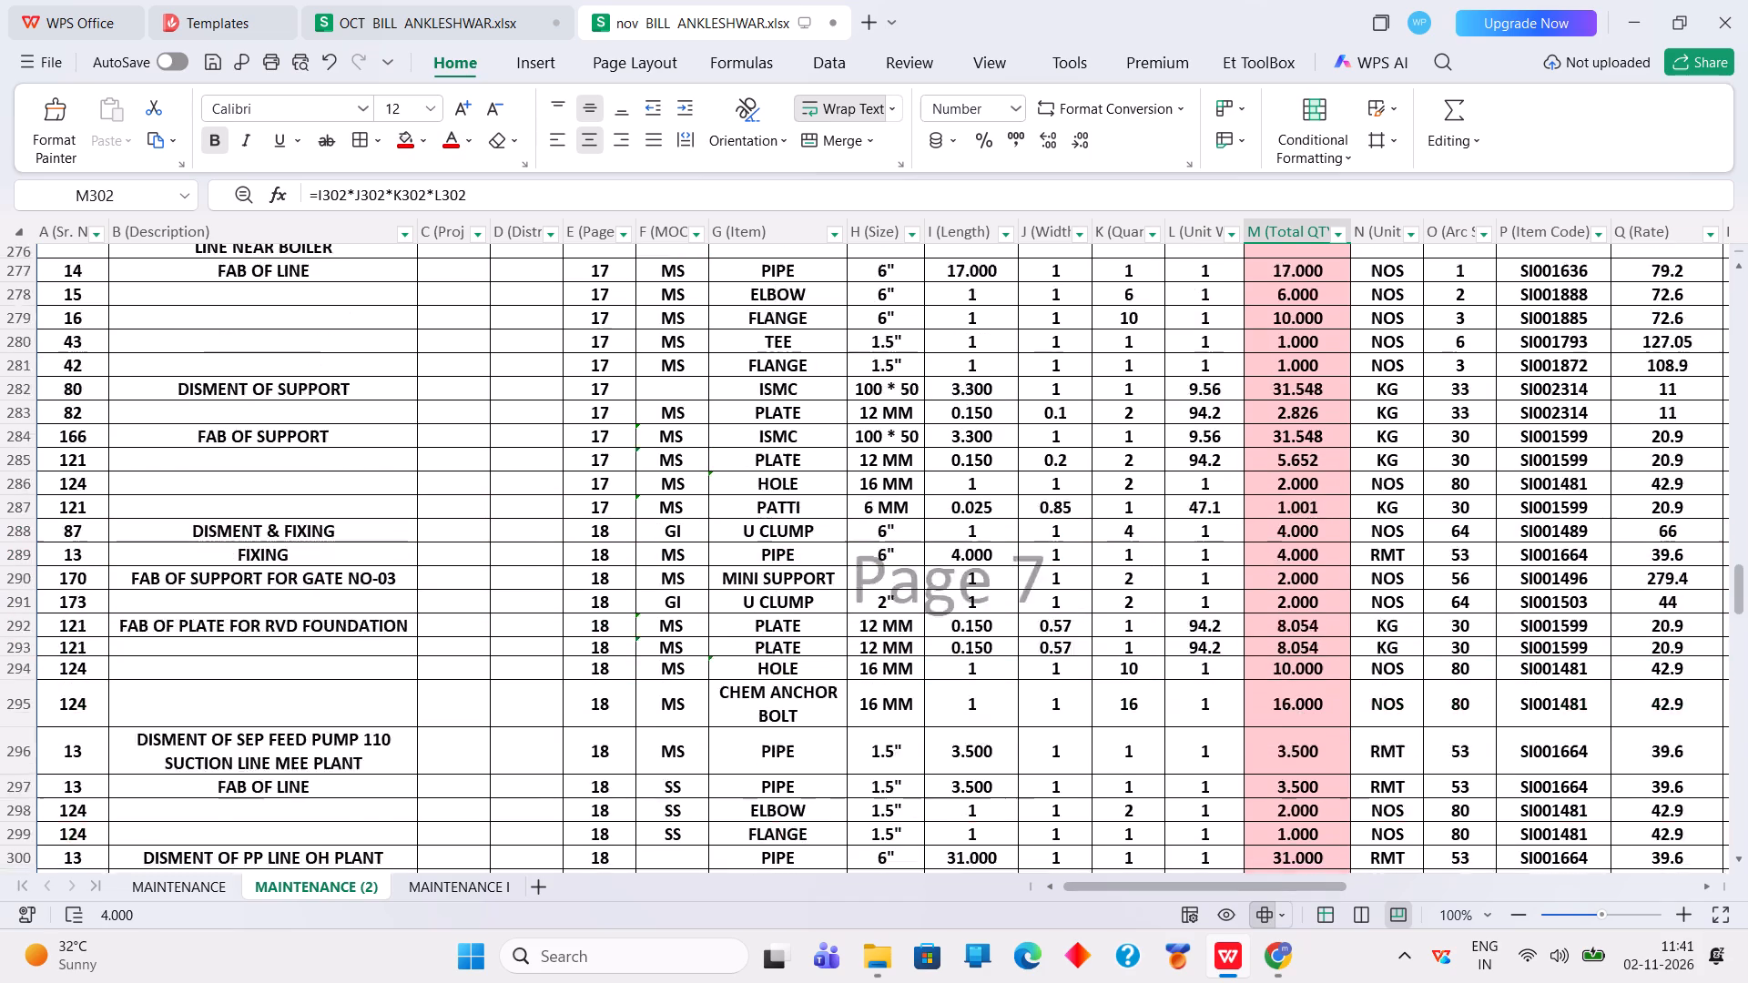
pyautogui.scroll(6, 1341, 615)
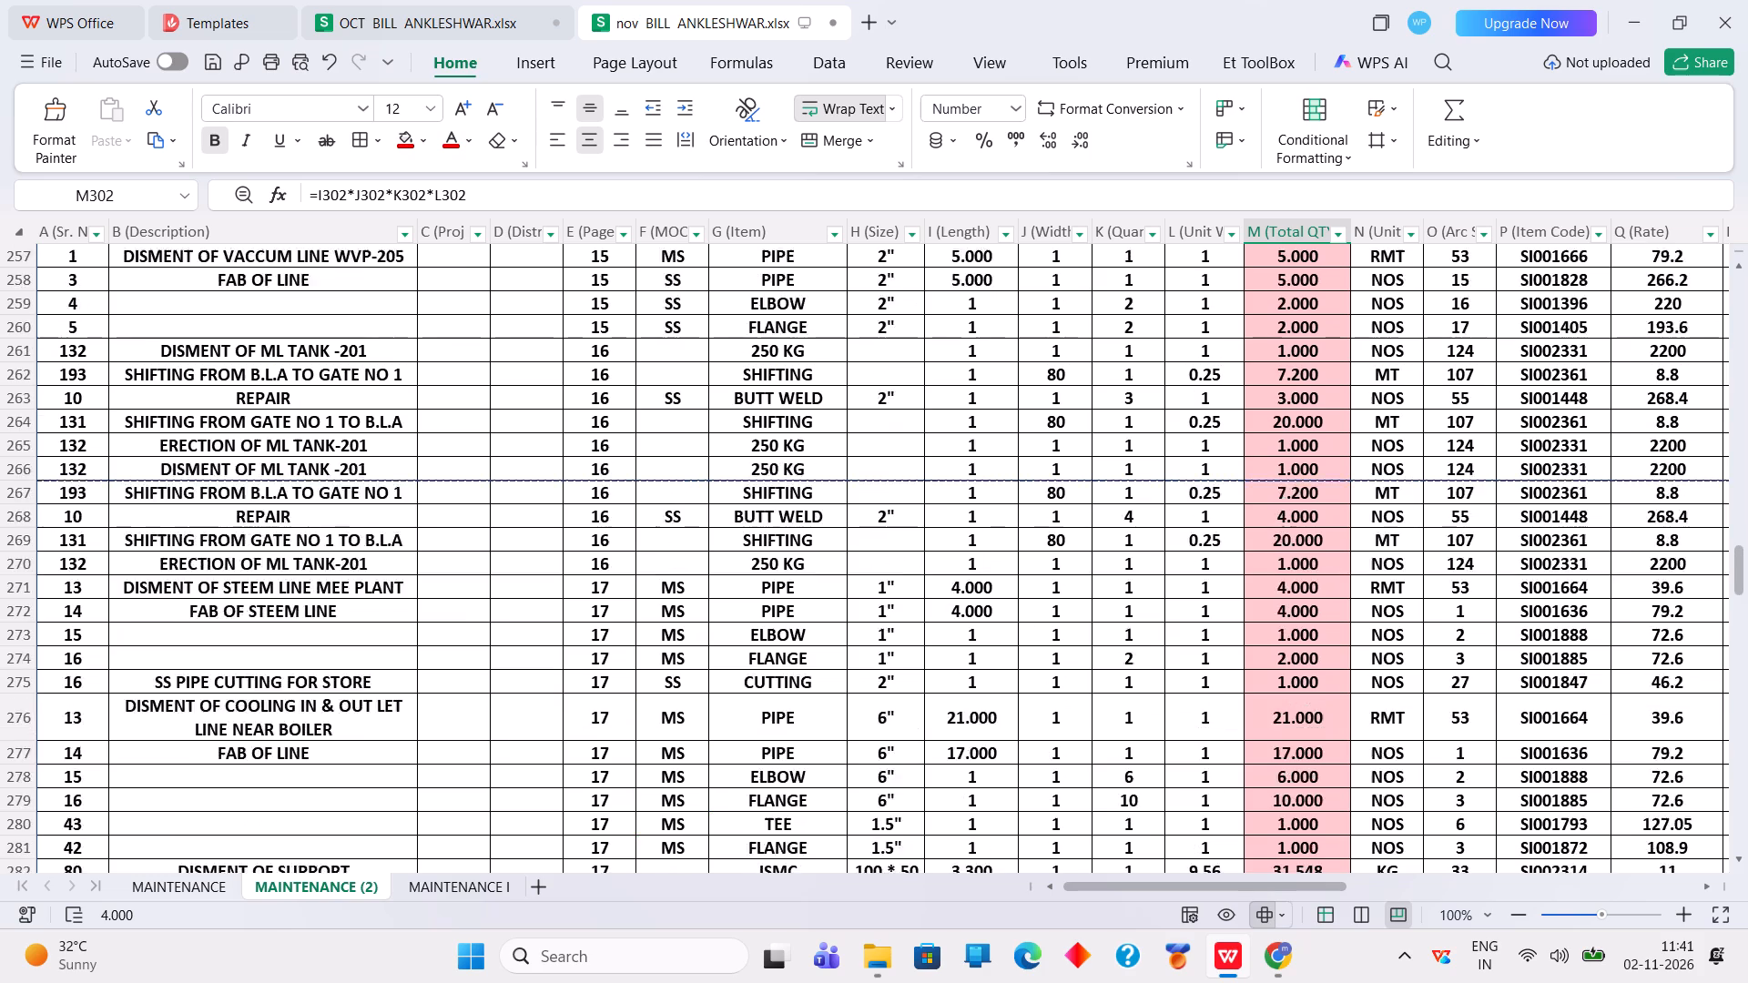
pyautogui.scroll(-11, 1337, 615)
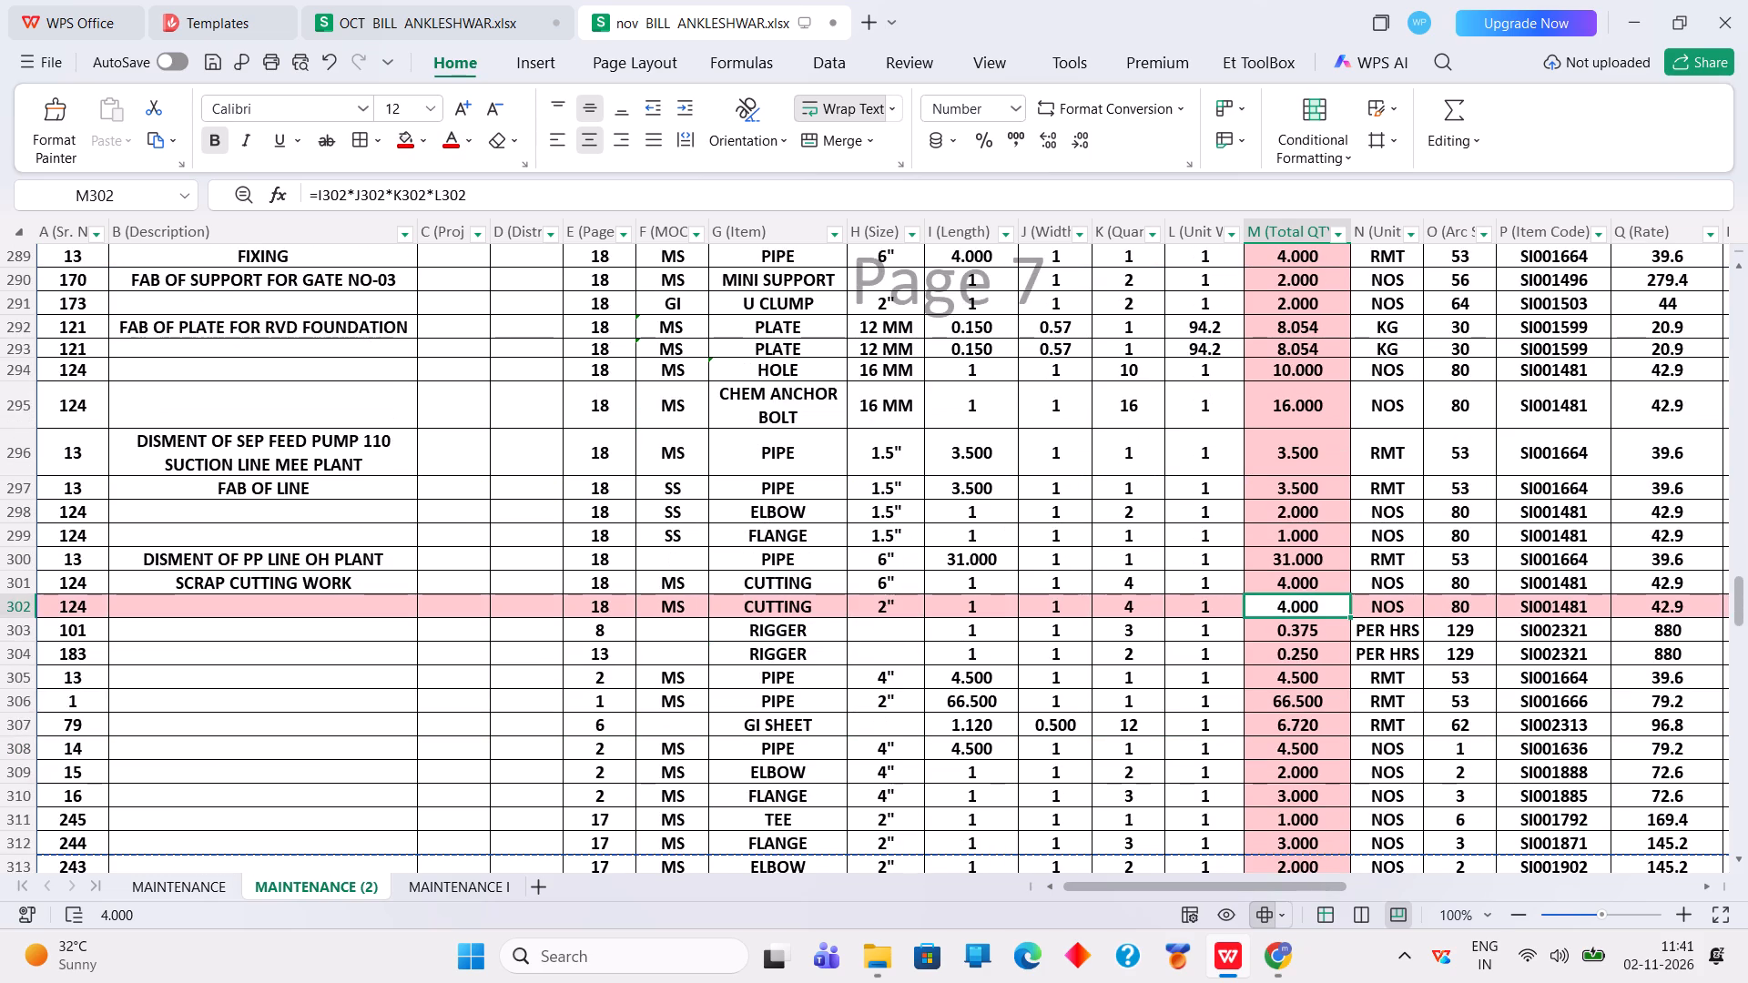
# Fill the total quantity formula from row 302 down to the two RIGGER rows, 303 and 304.
pyautogui.click(300, 629)
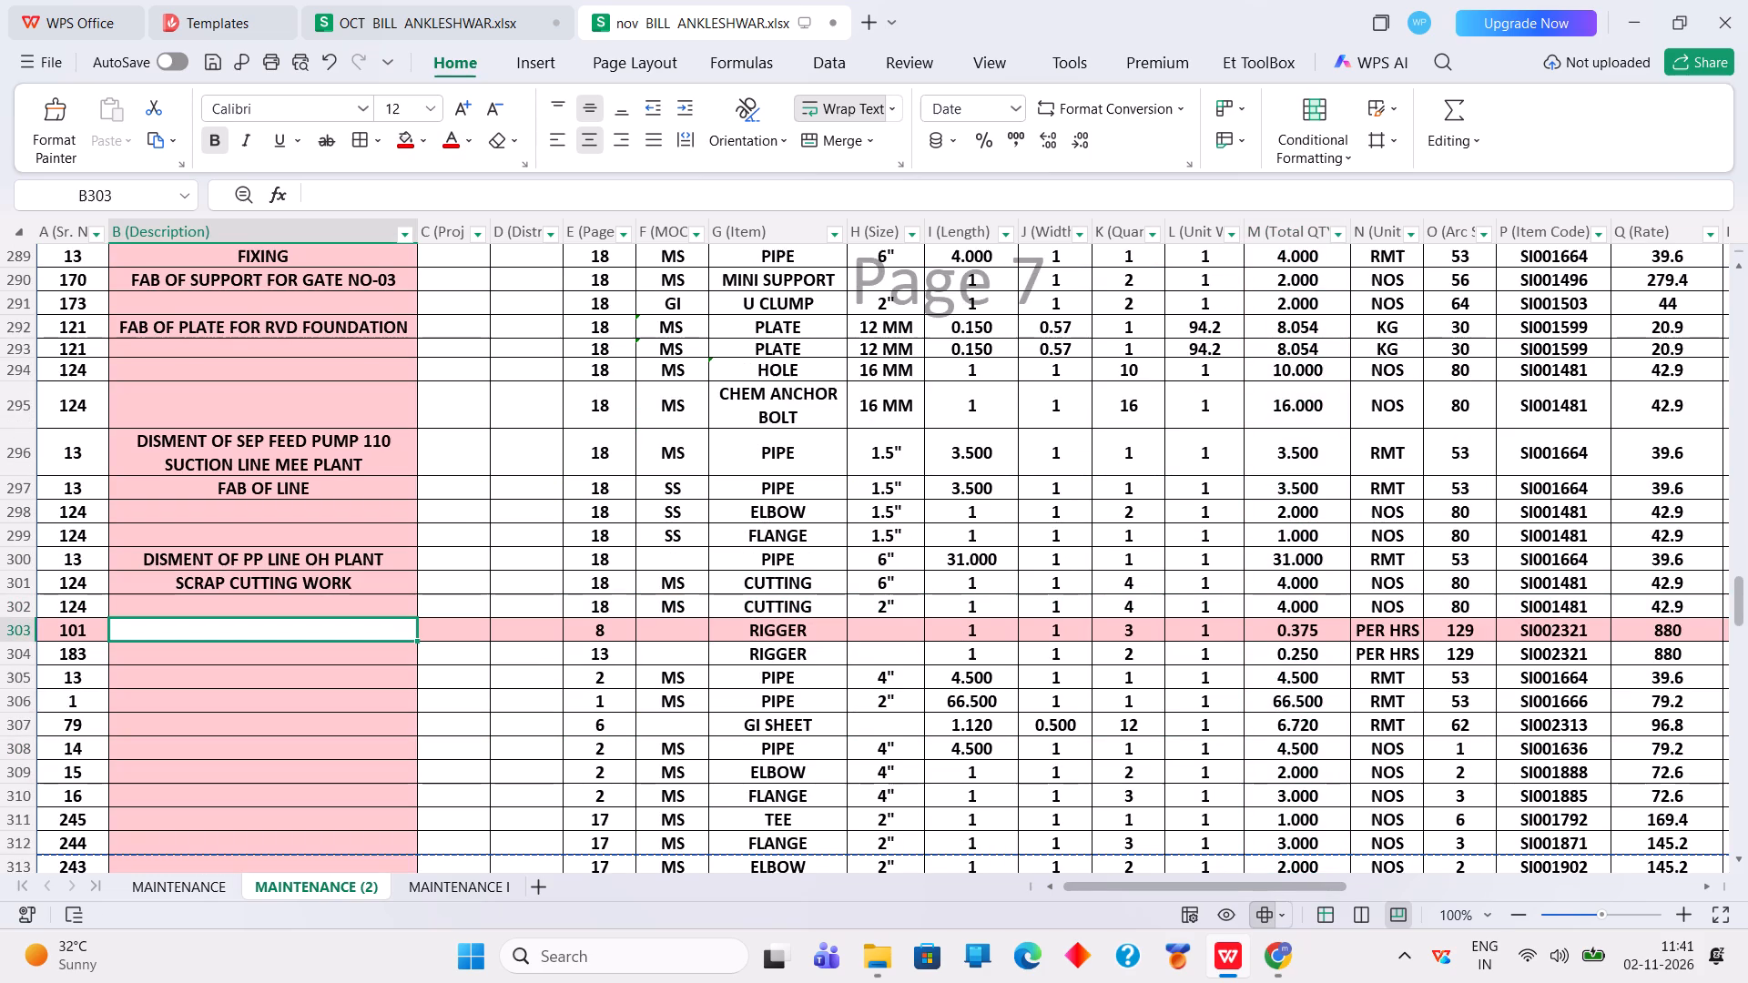
pyautogui.click(1317, 626)
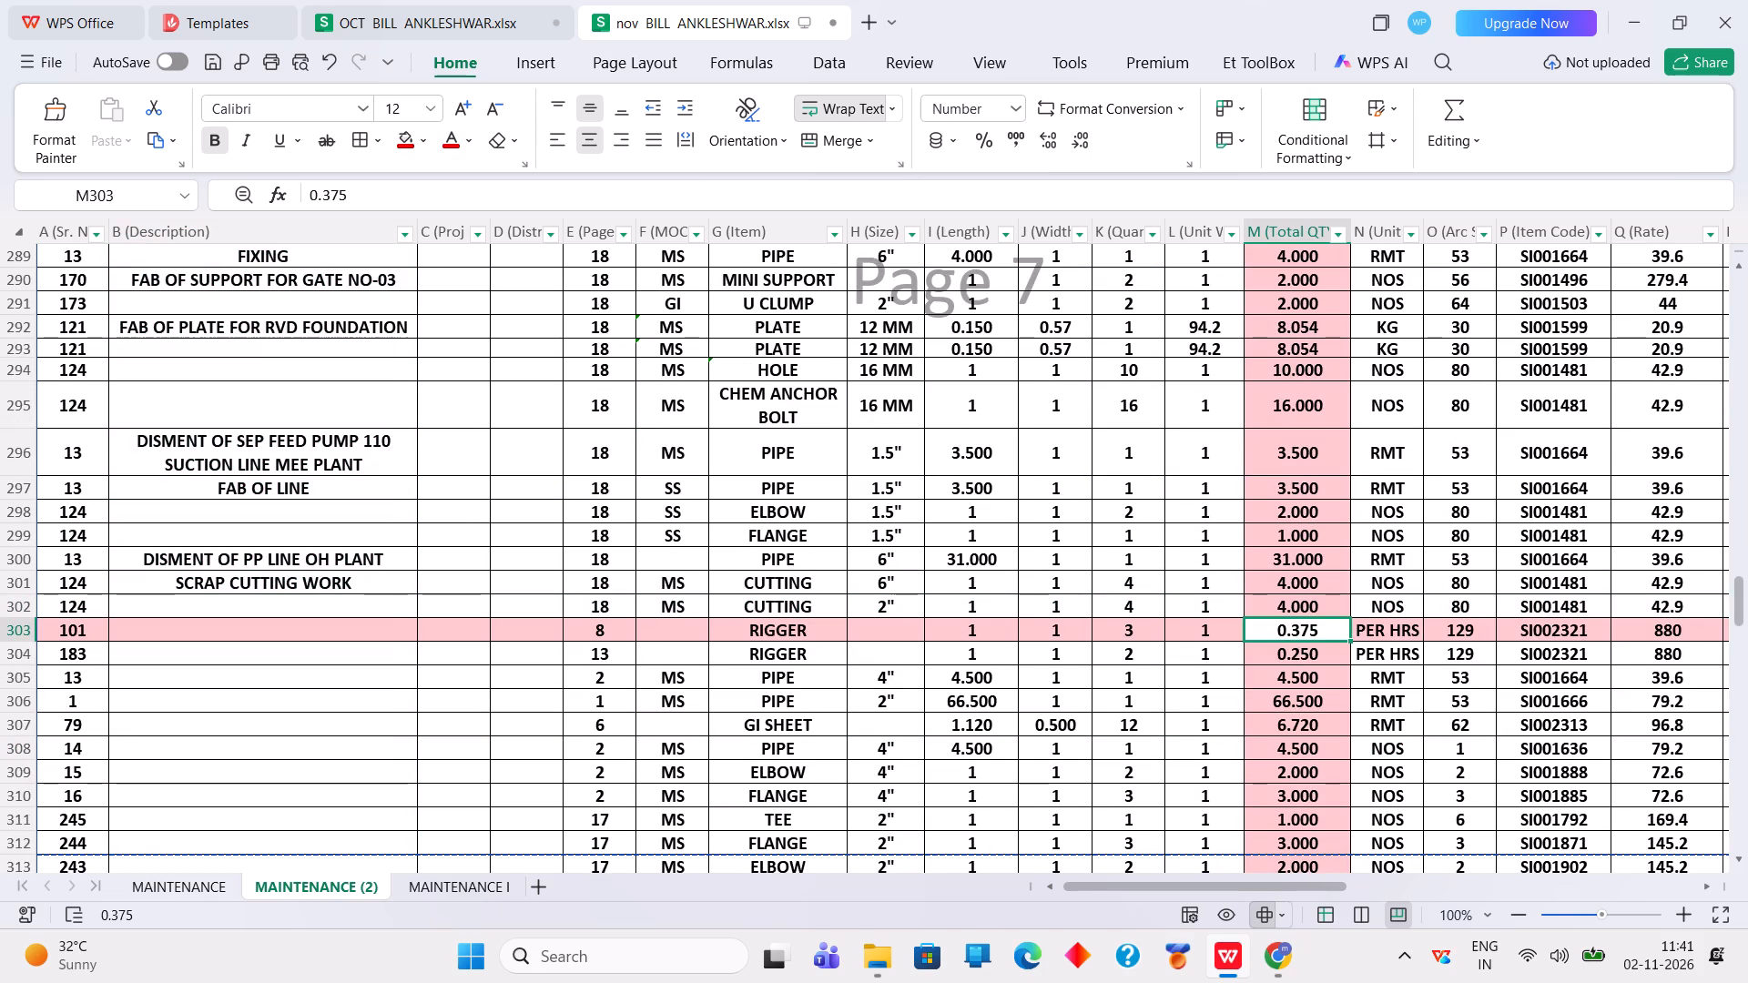
pyautogui.click(1316, 612)
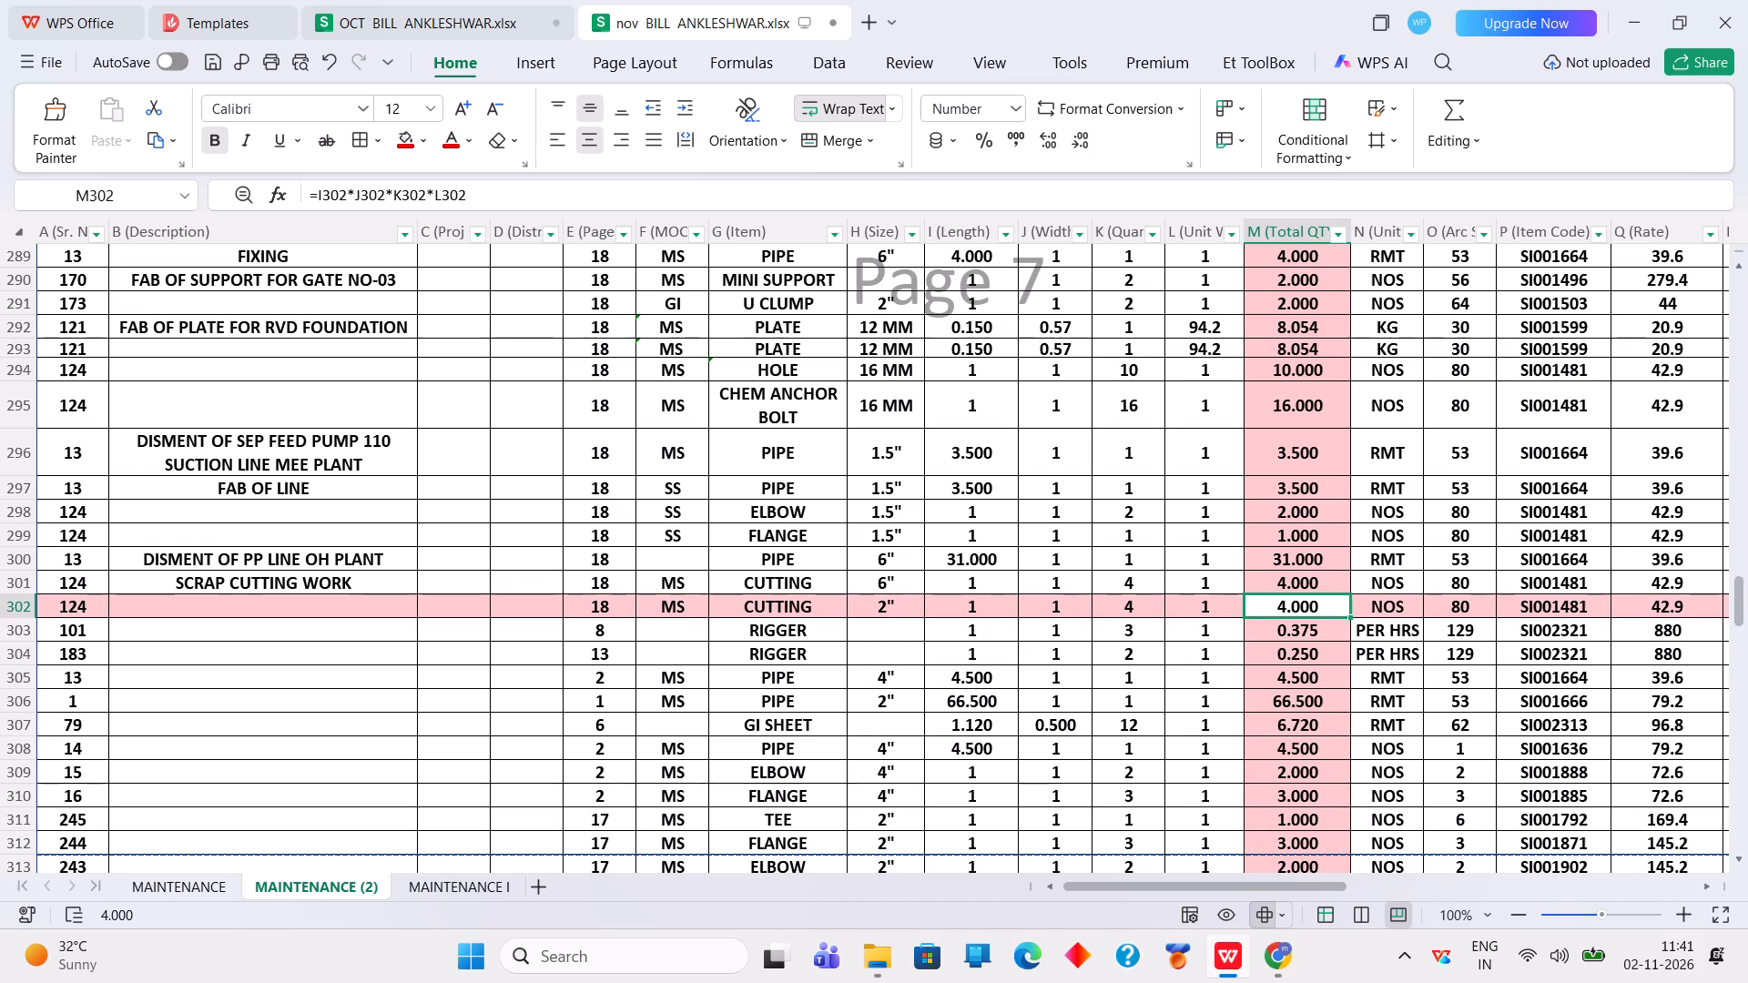
pyautogui.moveTo(1351, 616); pyautogui.dragTo(1349, 664)
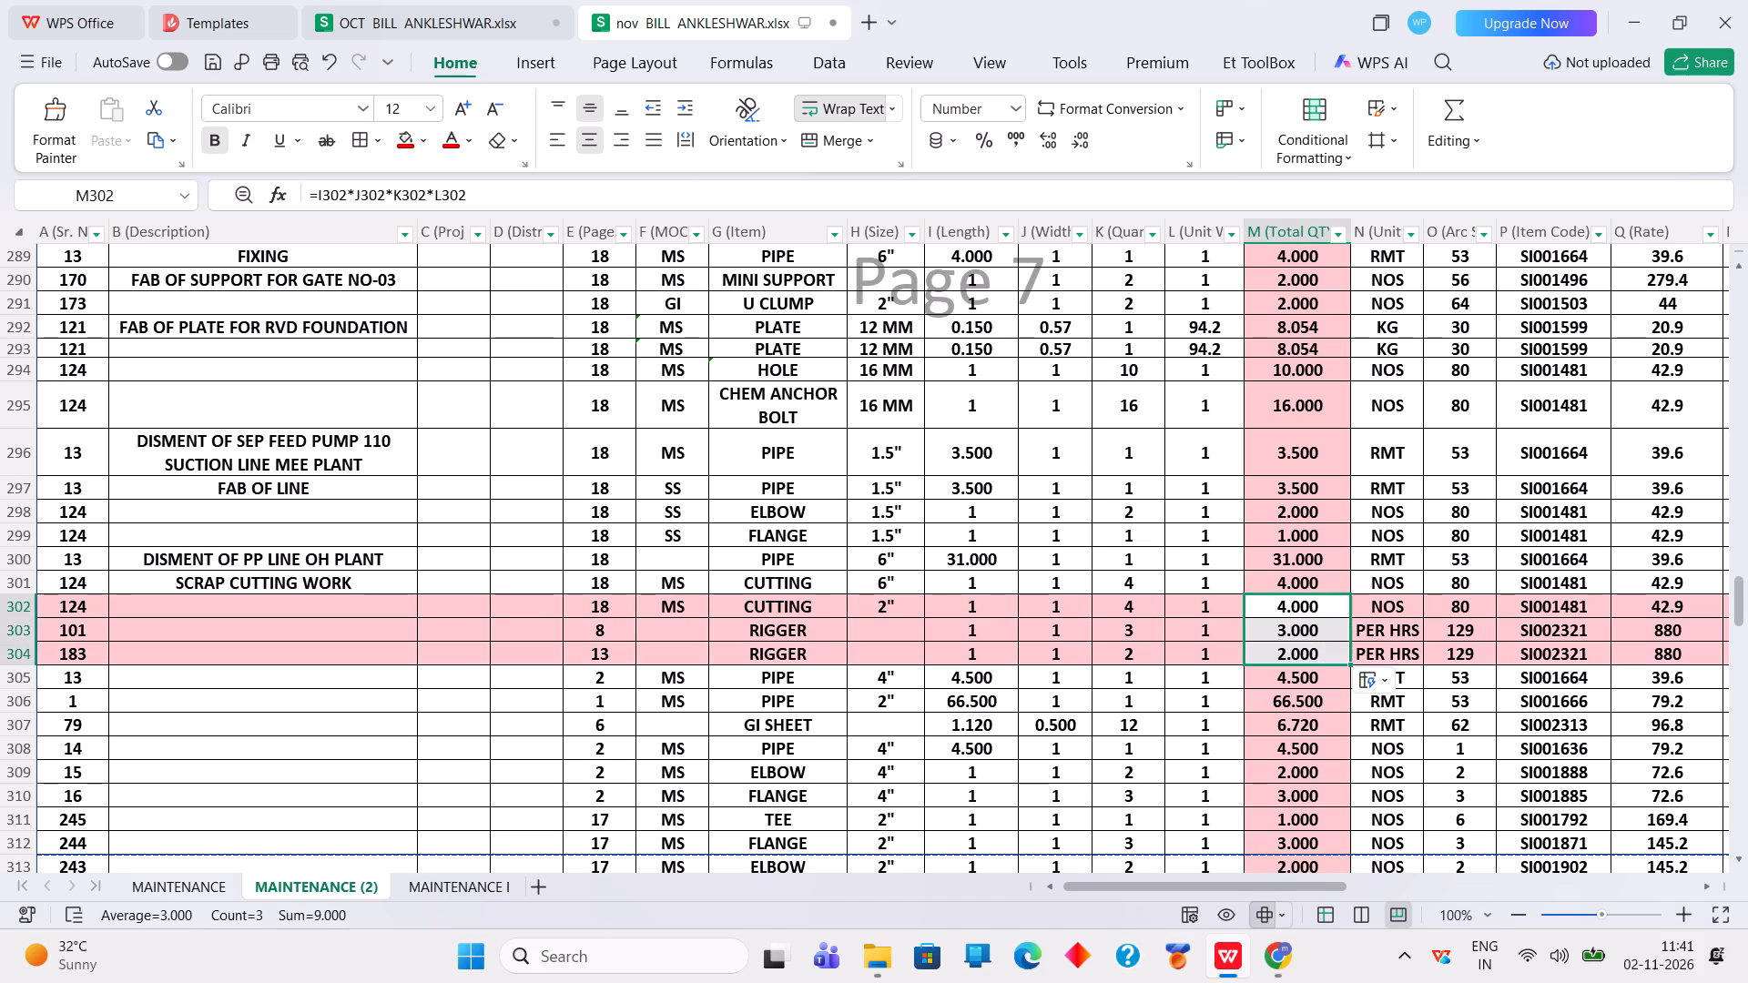
pyautogui.click(1326, 633)
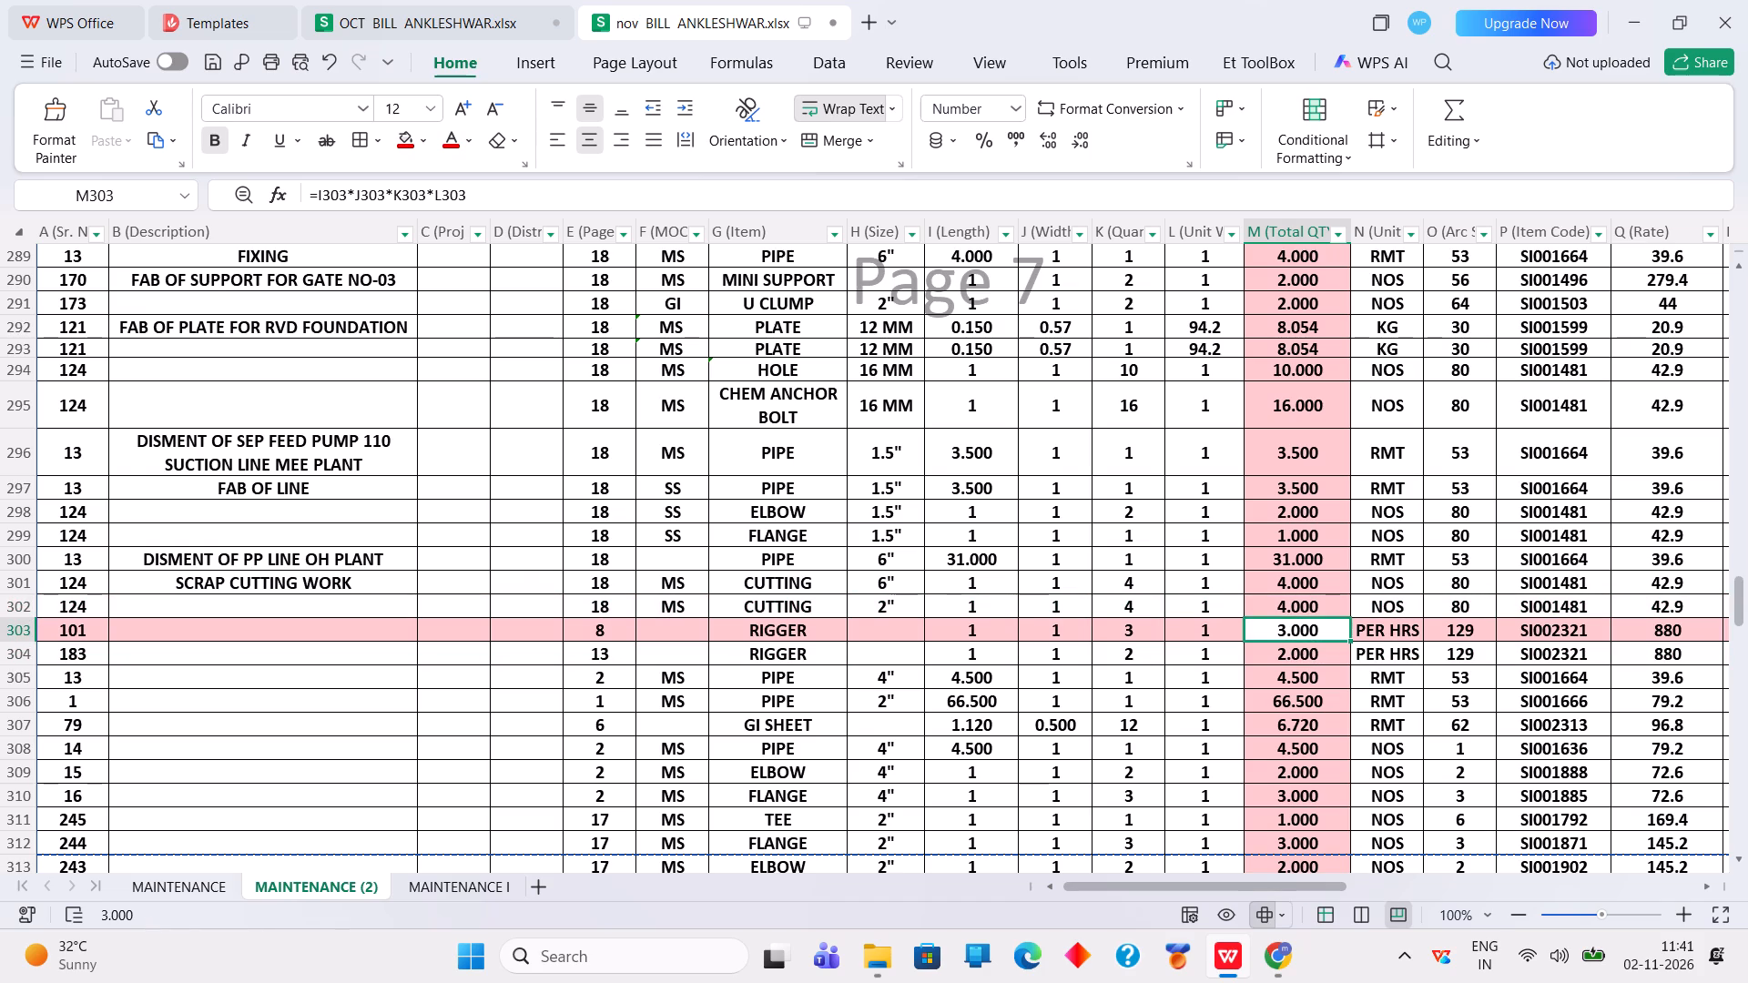
# Select the empty description cell of the RIGGER item in row 303.
pyautogui.click(330, 638)
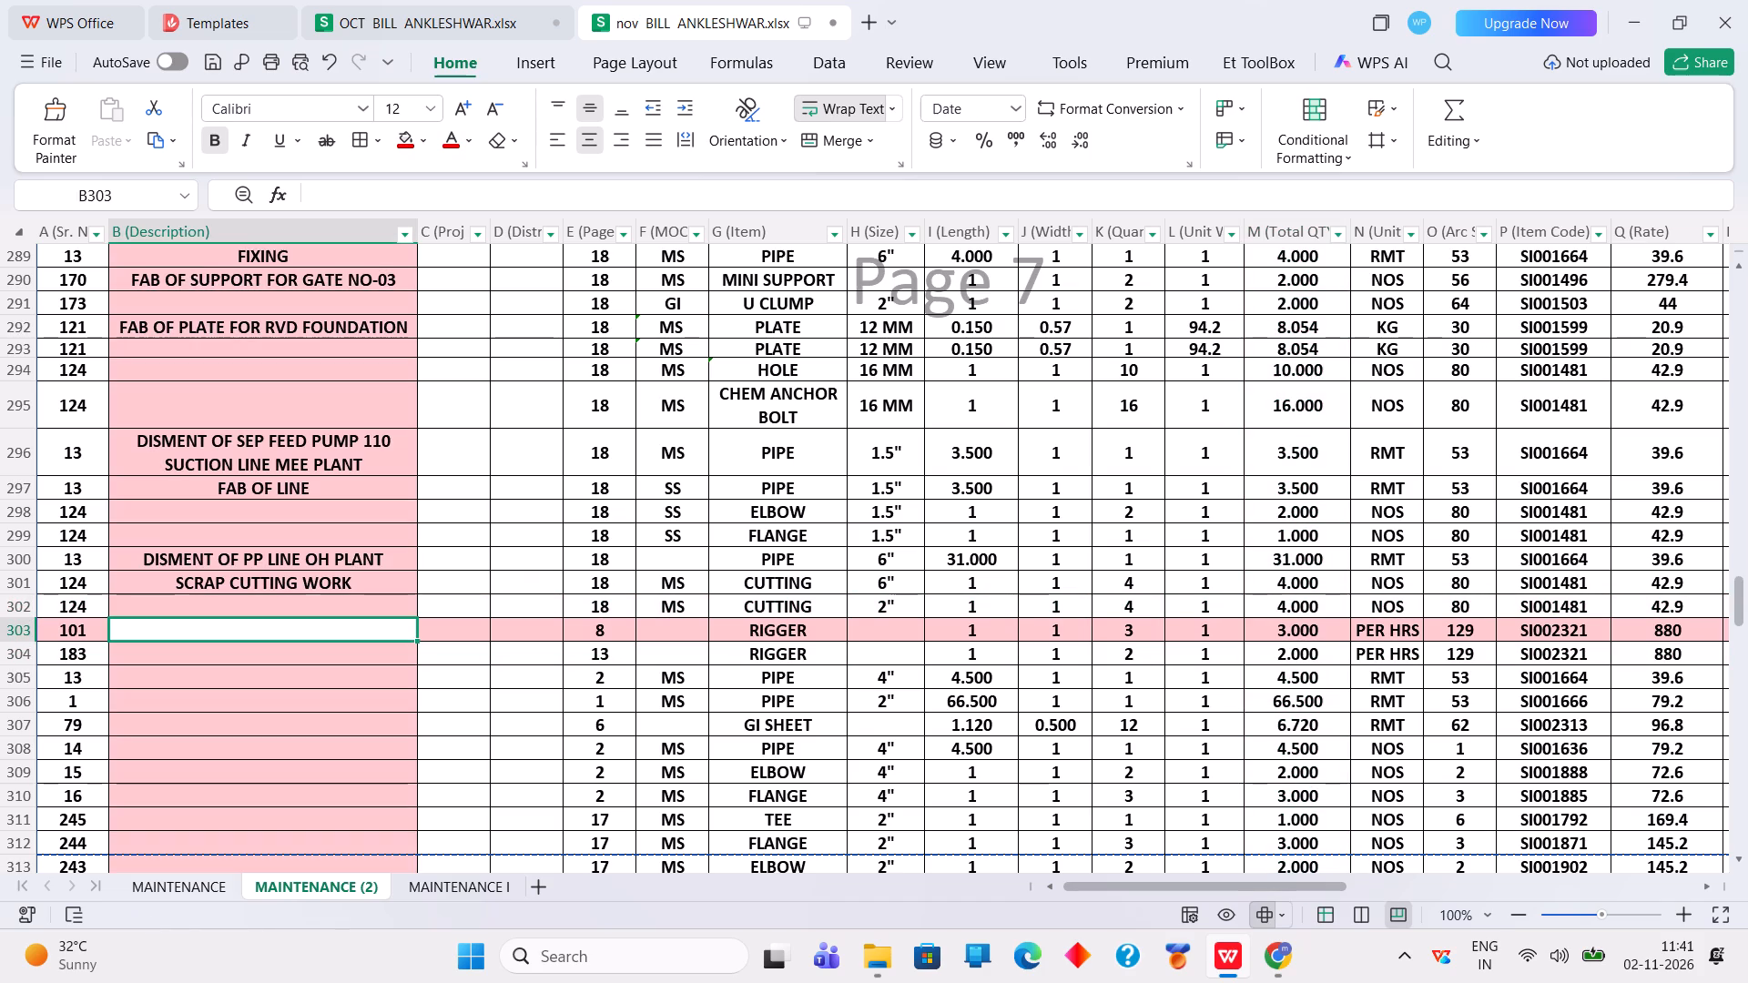
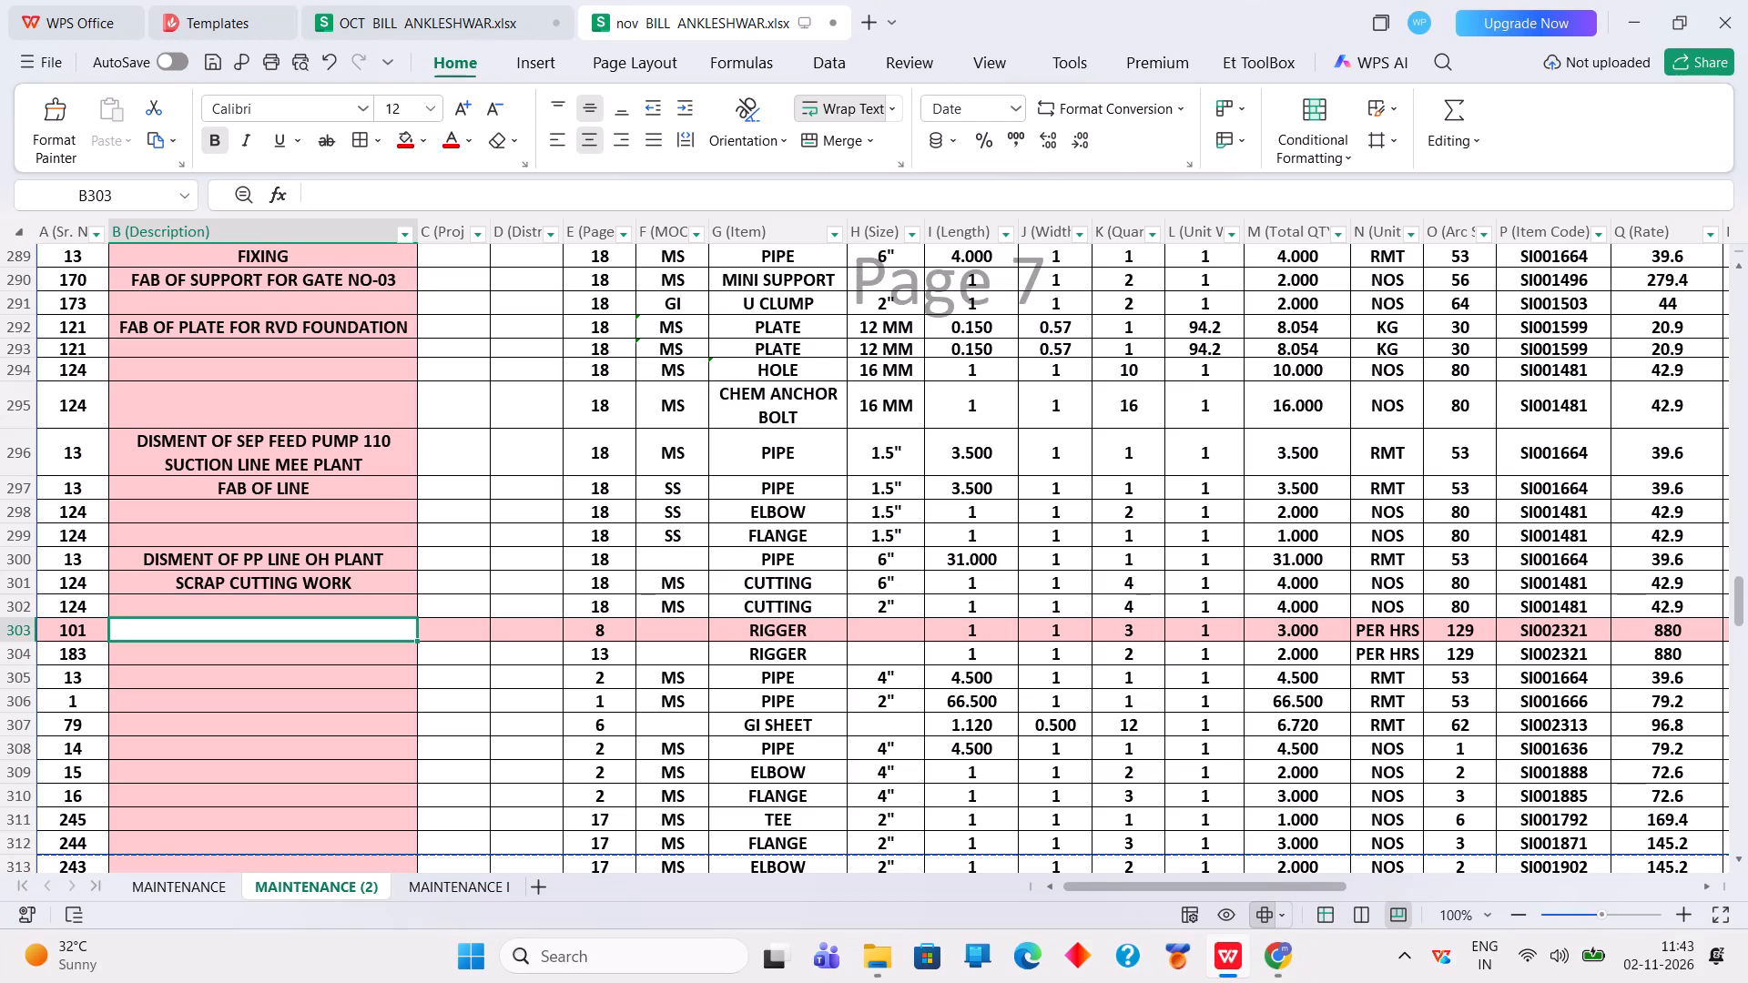
# Describe the RIGGER item in row 303 as MAN POWER FOR NUTT BOLT CHANGING COOLING LINE MEE PLANT (13/10/2026).
pyautogui.write('MAN')
pyautogui.press('space')
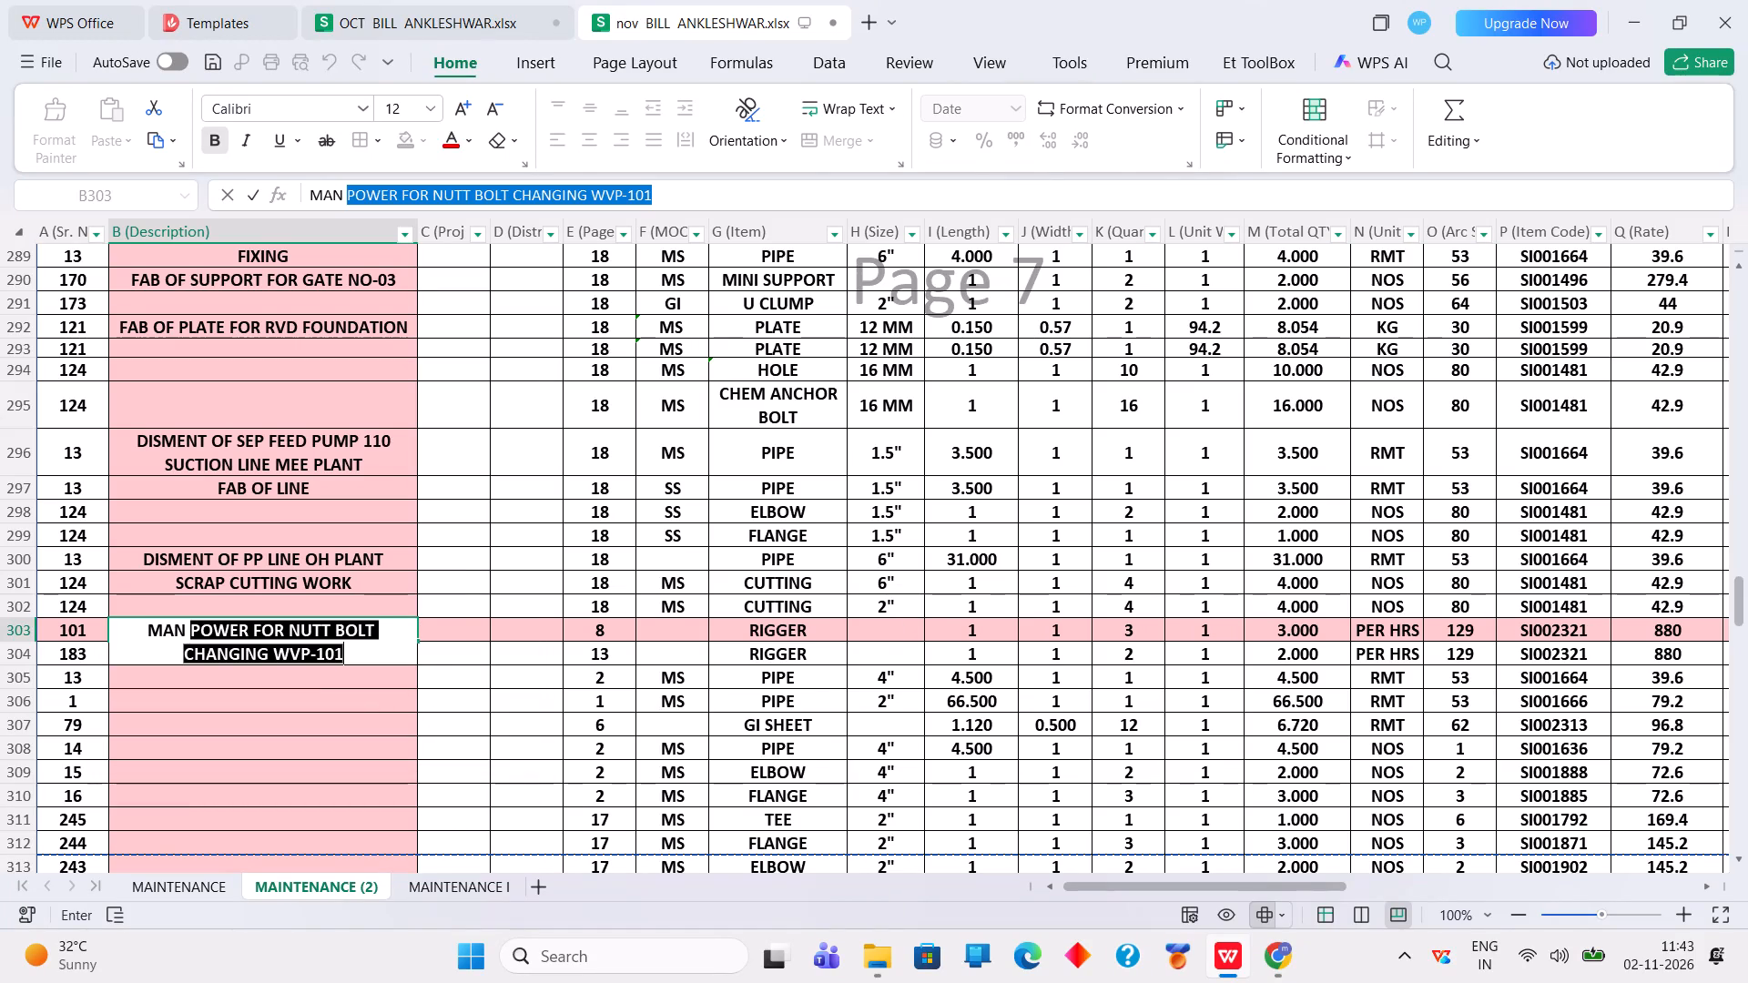
pyautogui.click(351, 659)
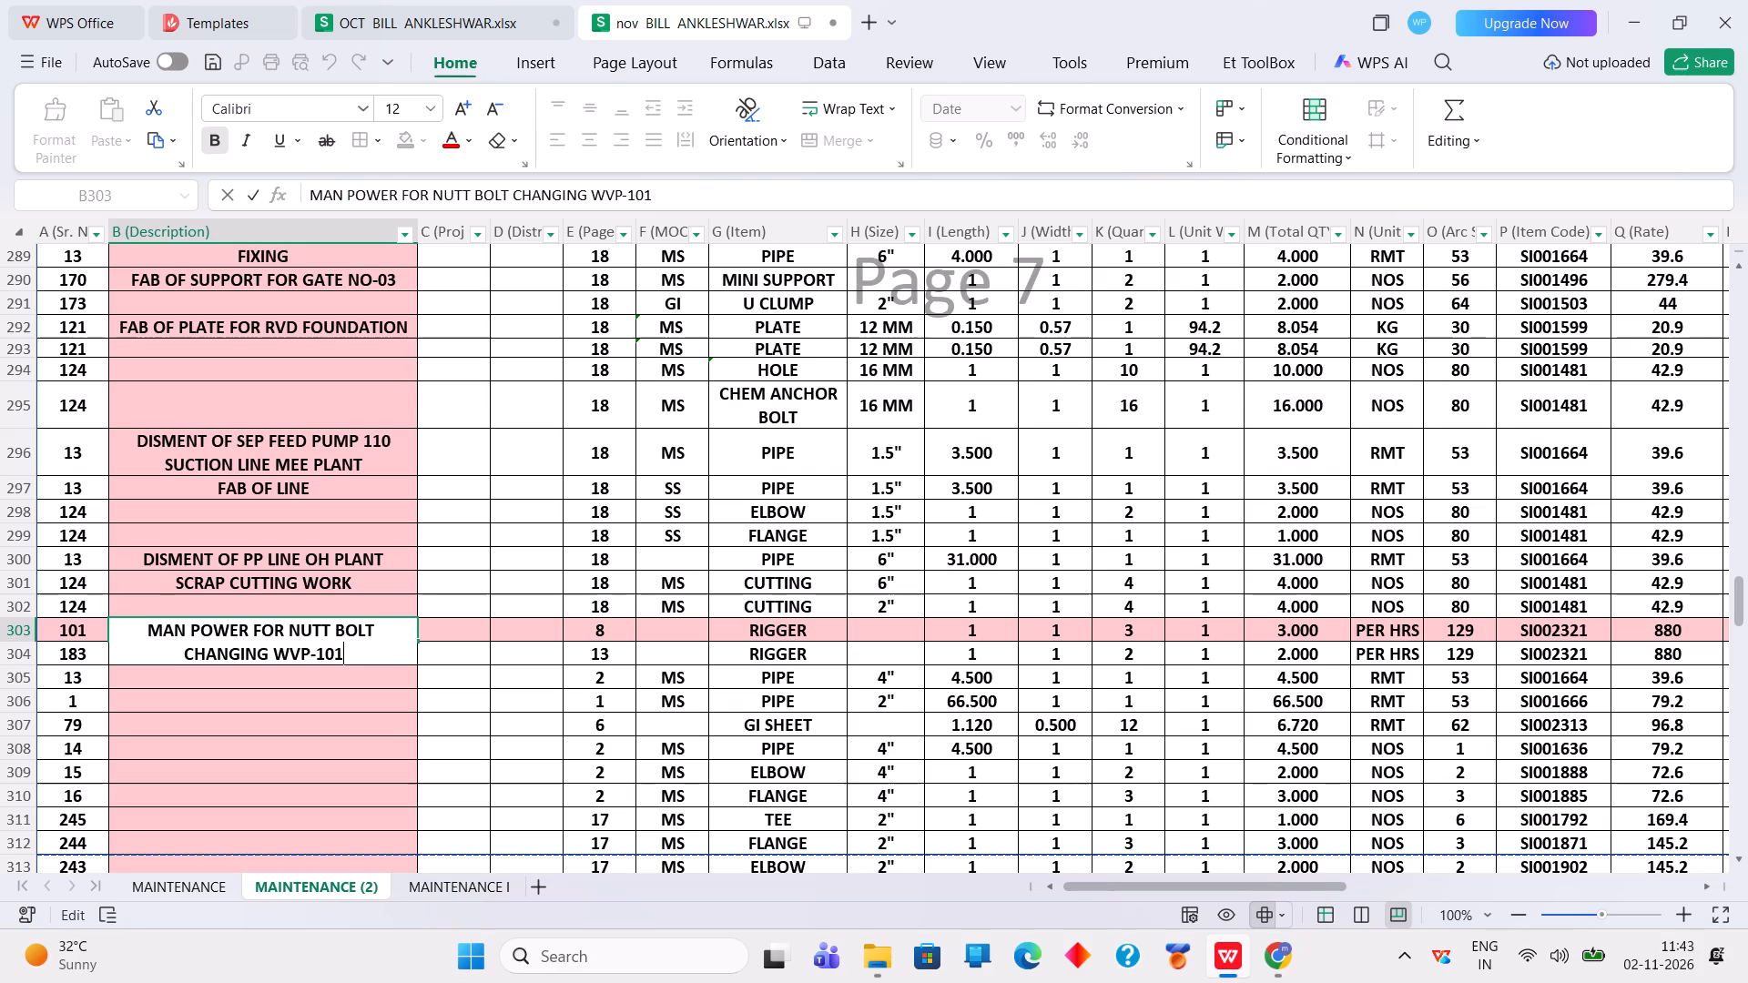
pyautogui.press('BackSpace')
pyautogui.press('BackSpace')
pyautogui.press('BackSpace')
pyautogui.press('BackSpace')
pyautogui.press('BackSpace')
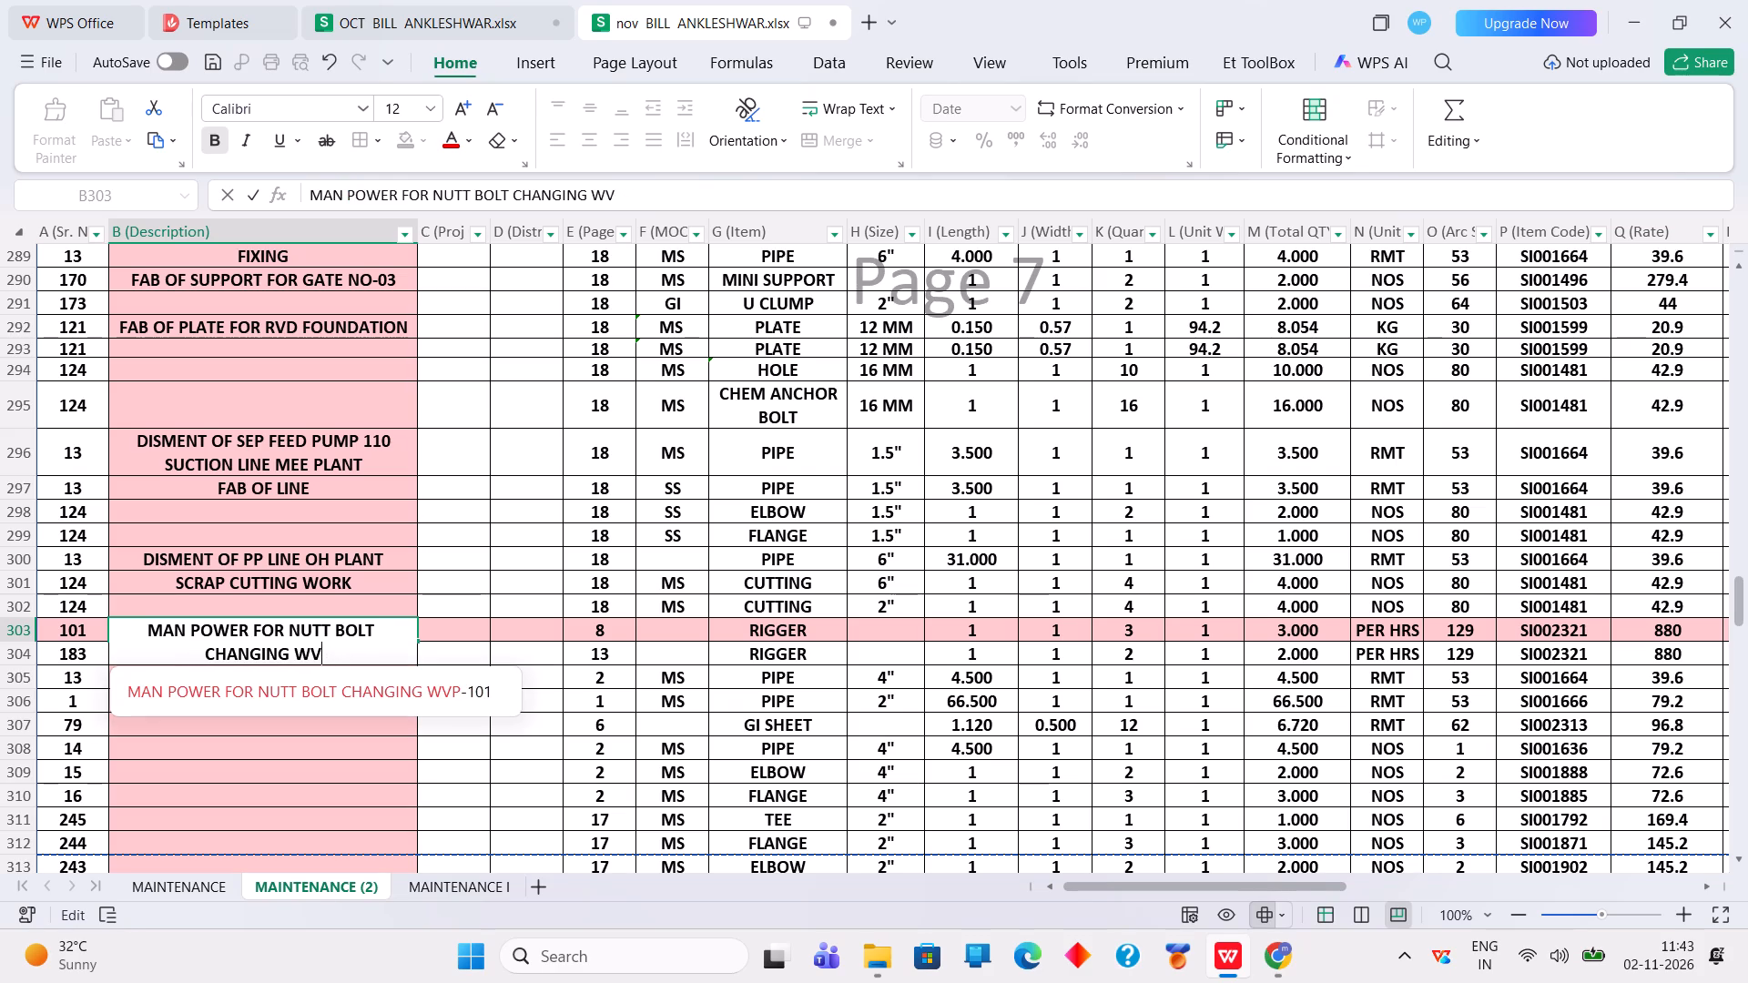
pyautogui.press('BackSpace')
pyautogui.press('BackSpace')
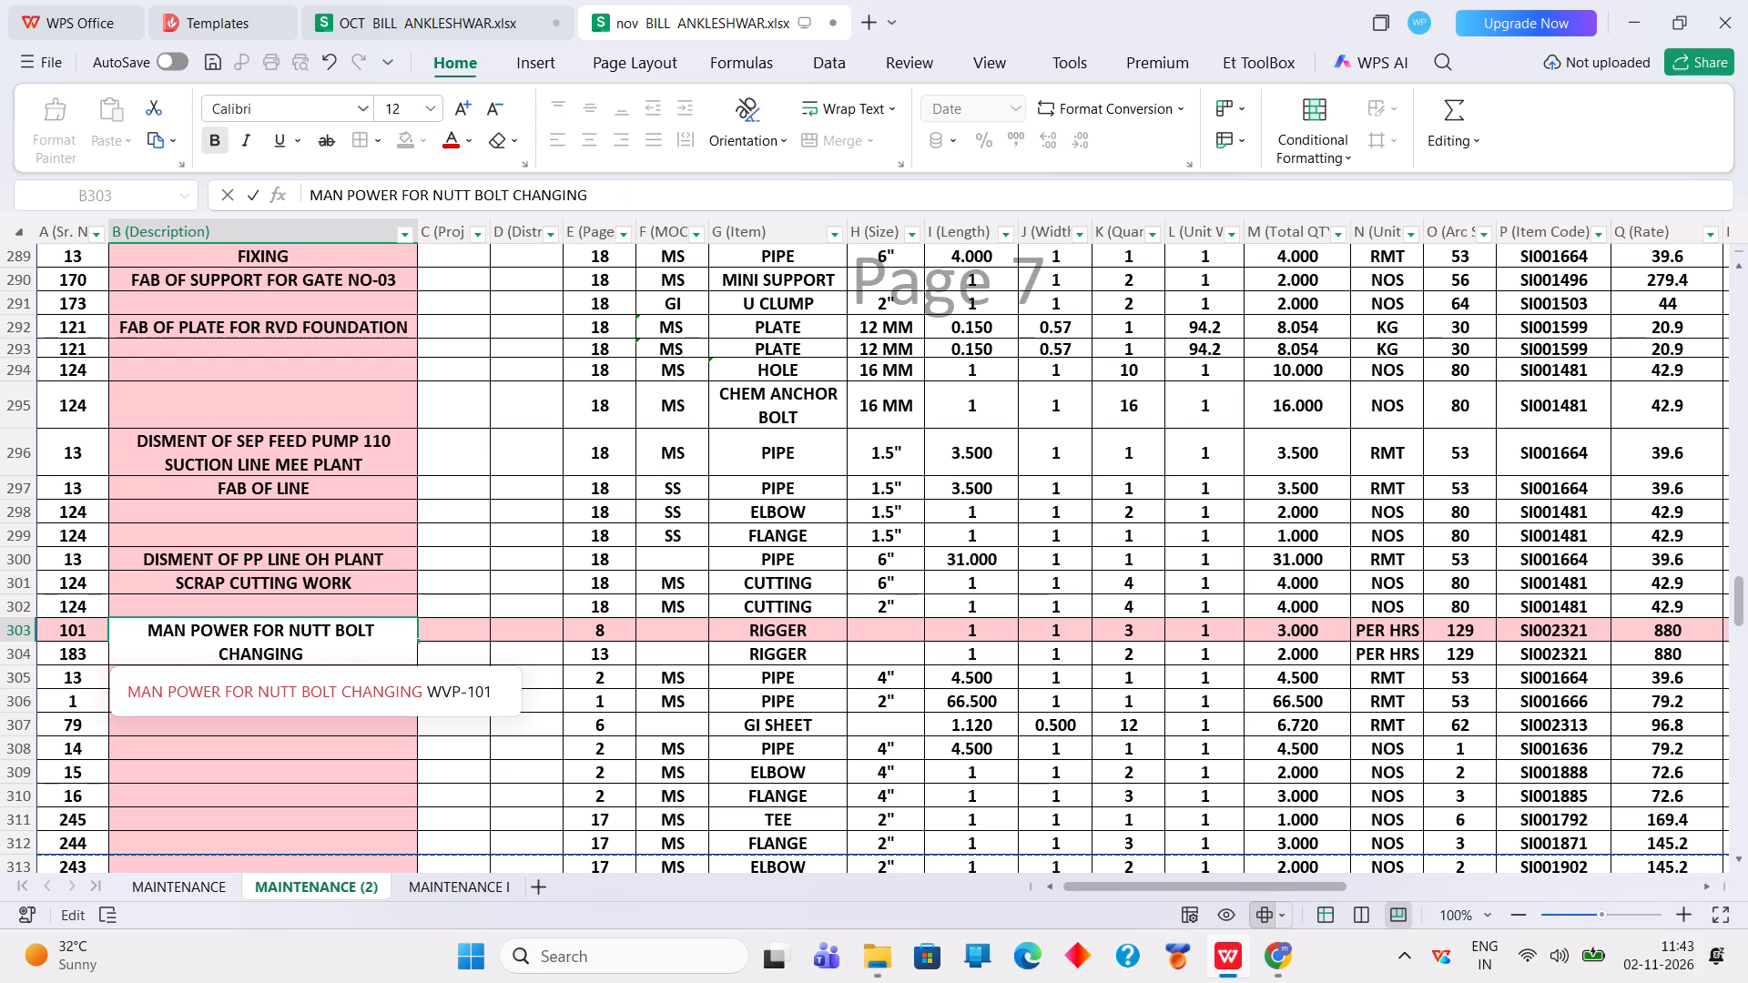
pyautogui.write('COOLING LINE')
pyautogui.press('space')
pyautogui.write('MEE PLANT')
pyautogui.press('space')
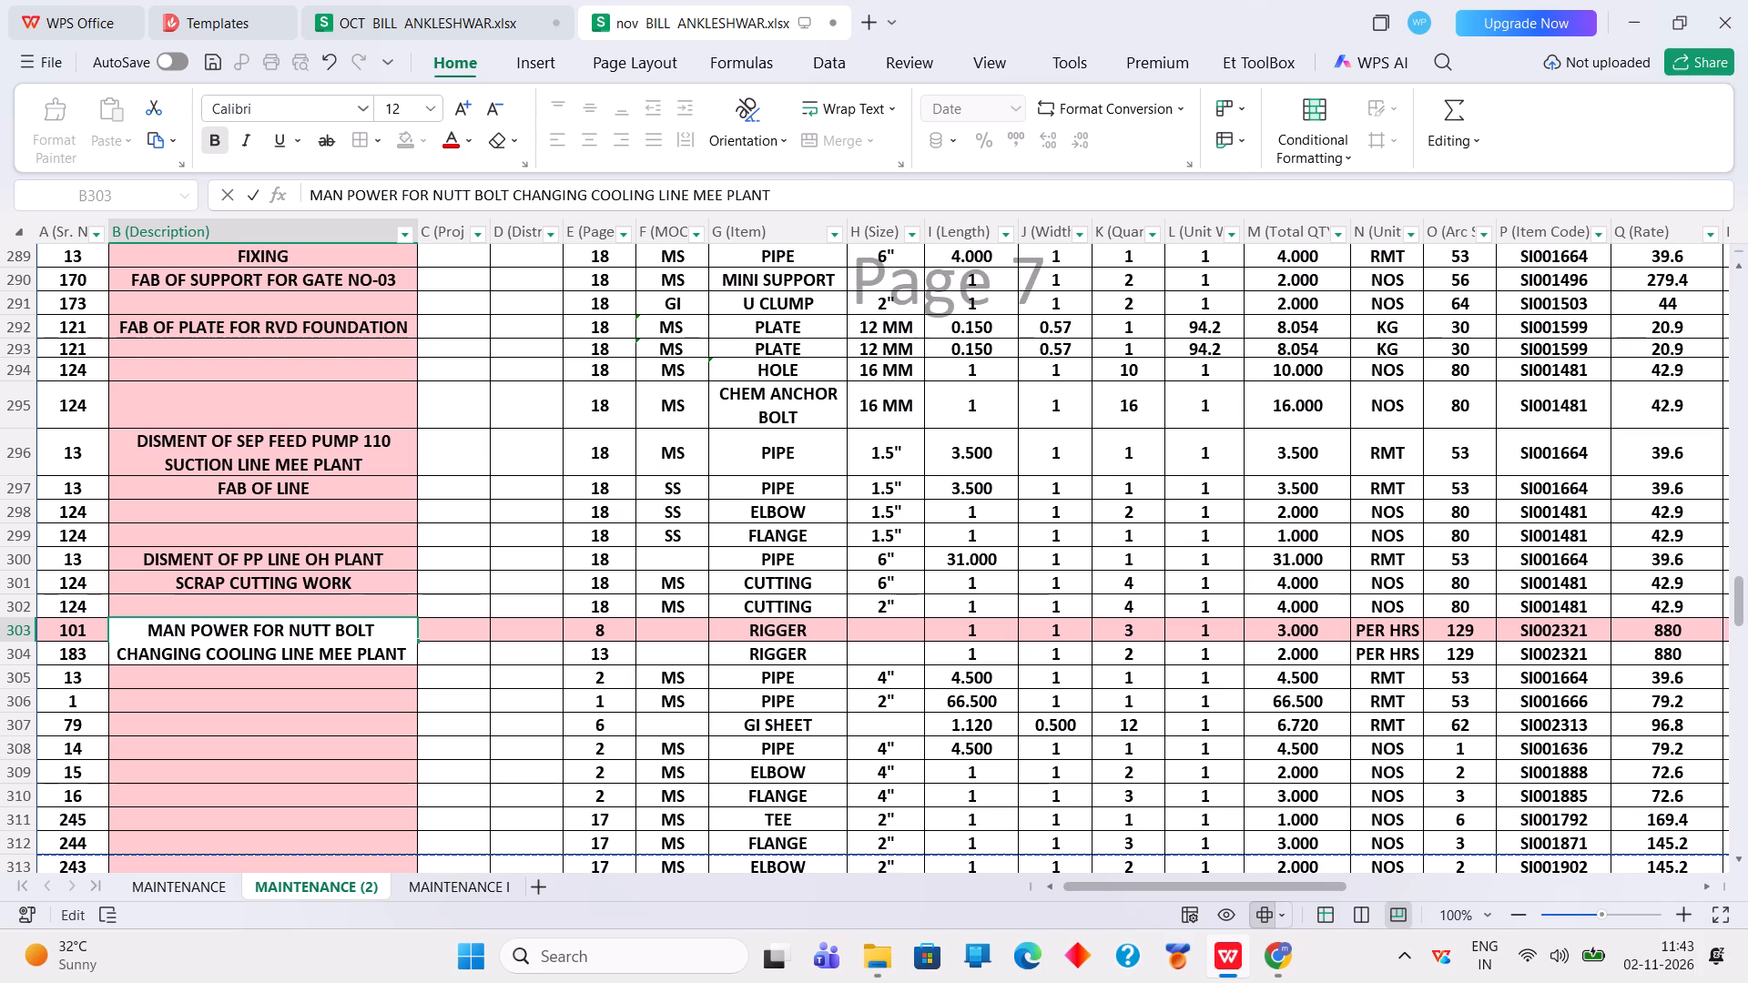
pyautogui.write('(13/10/206')
pyautogui.press('Return')
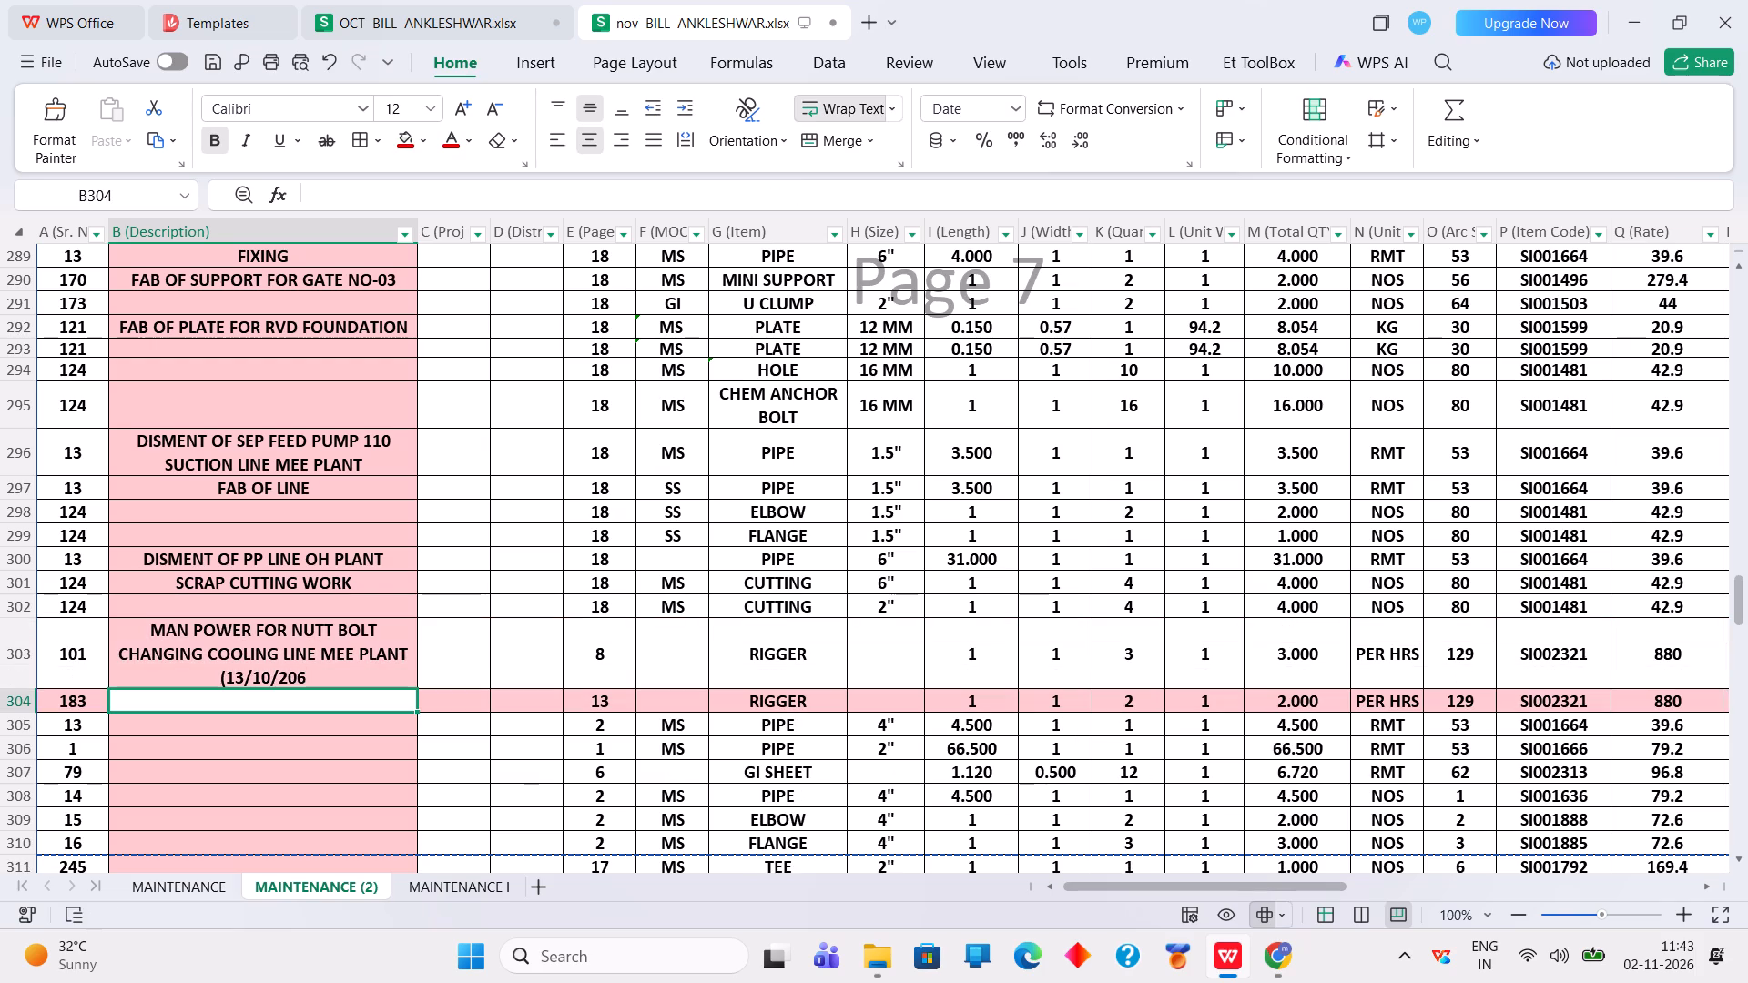
pyautogui.click(317, 683)
pyautogui.click(847, 197)
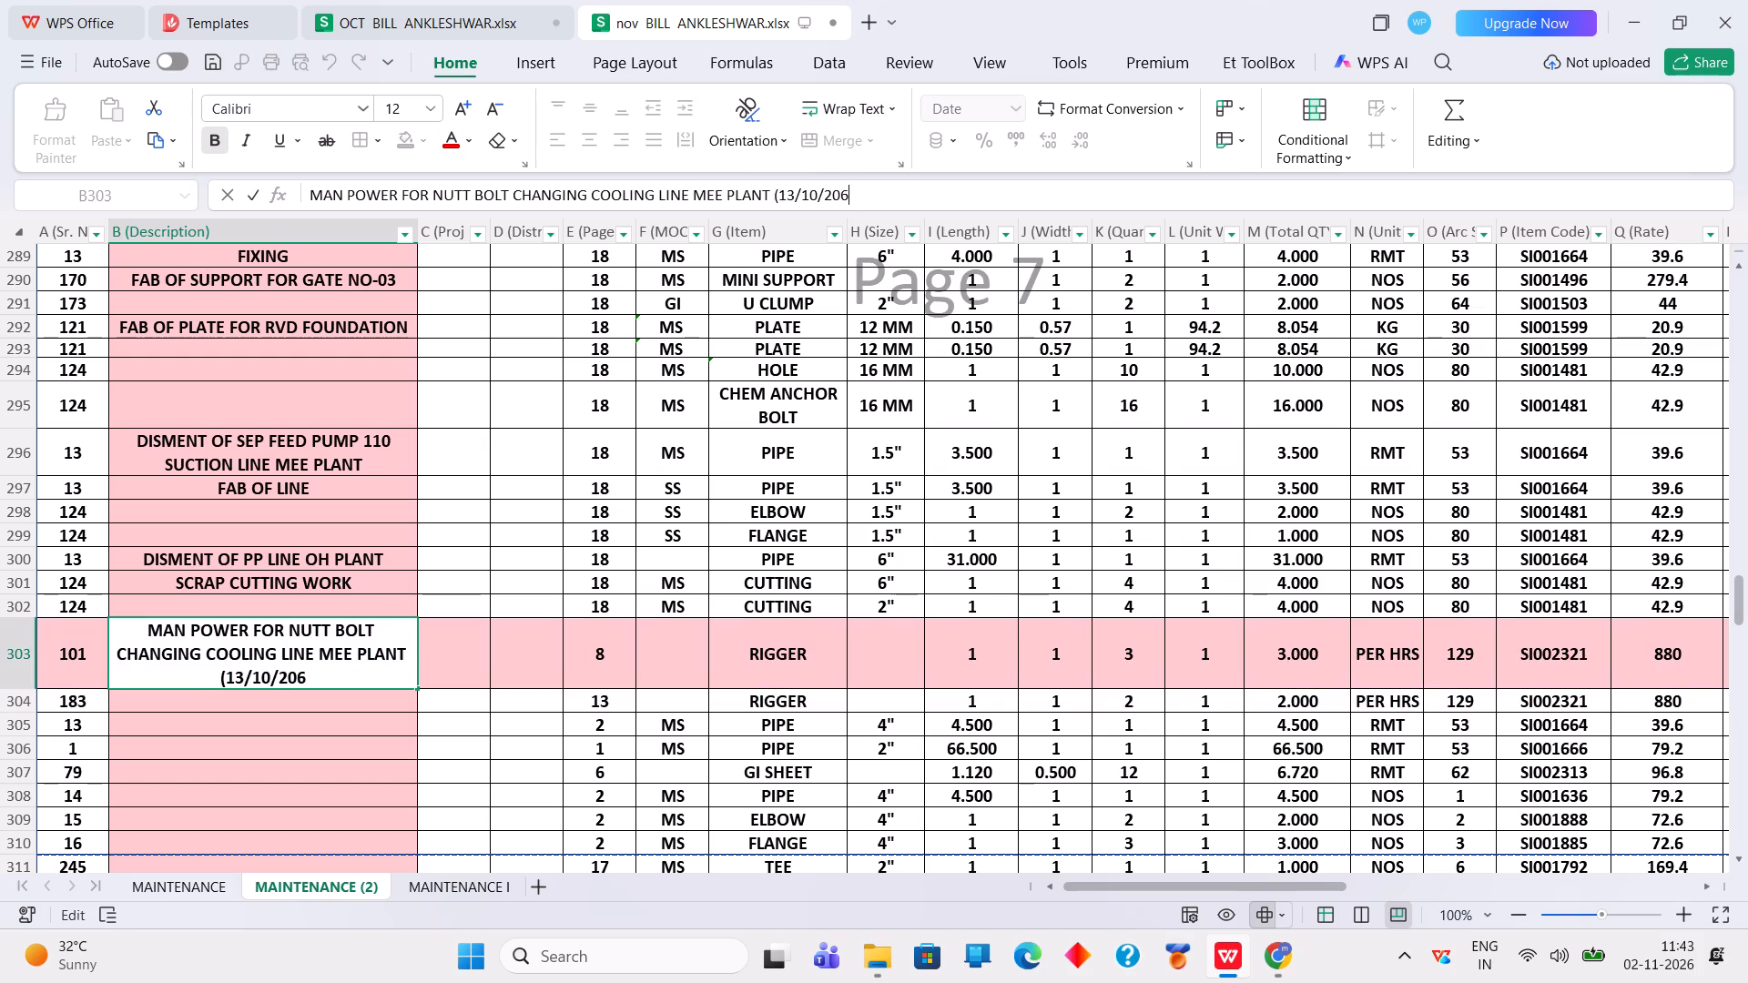
pyautogui.press('BackSpace')
pyautogui.press('2')
pyautogui.press('6')
pyautogui.hotkey('shift', ')')
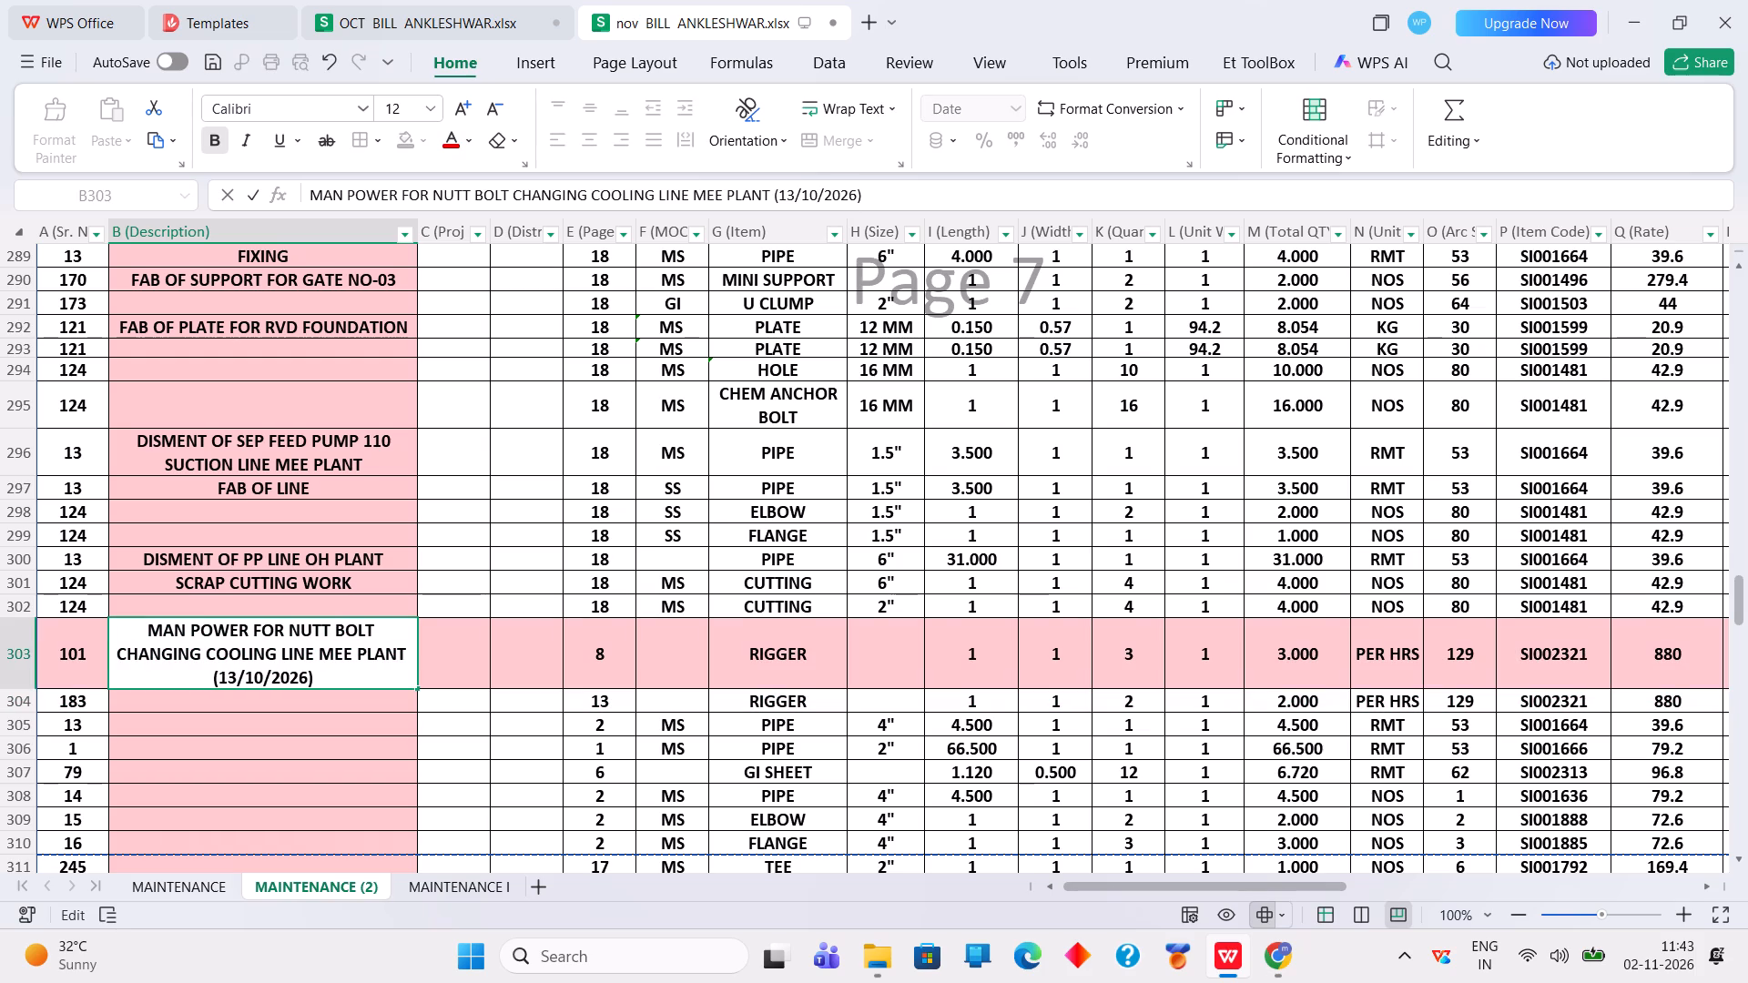
pyautogui.press('Return')
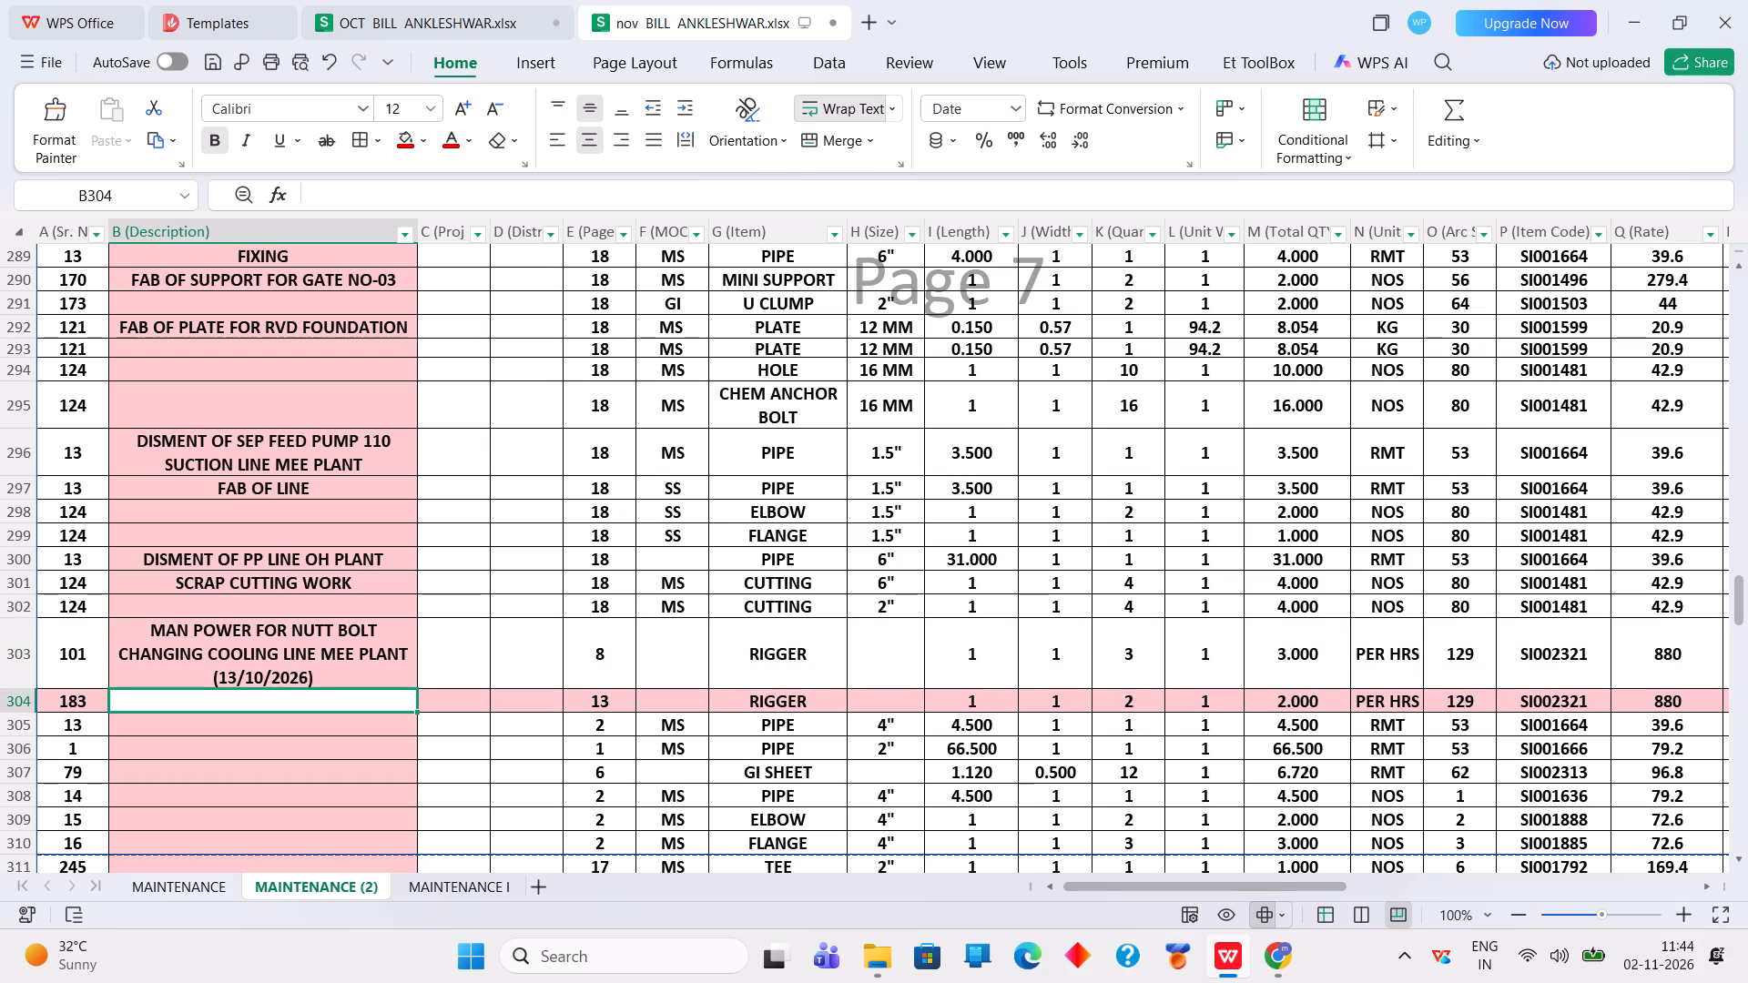
# Copy the row 303 description to the RIGGER item in row 304 and change its date to 14/10/2026.
pyautogui.click(385, 639)
pyautogui.hotkey('ctrl', 'c')
pyautogui.hotkey('ctrl', 'c')
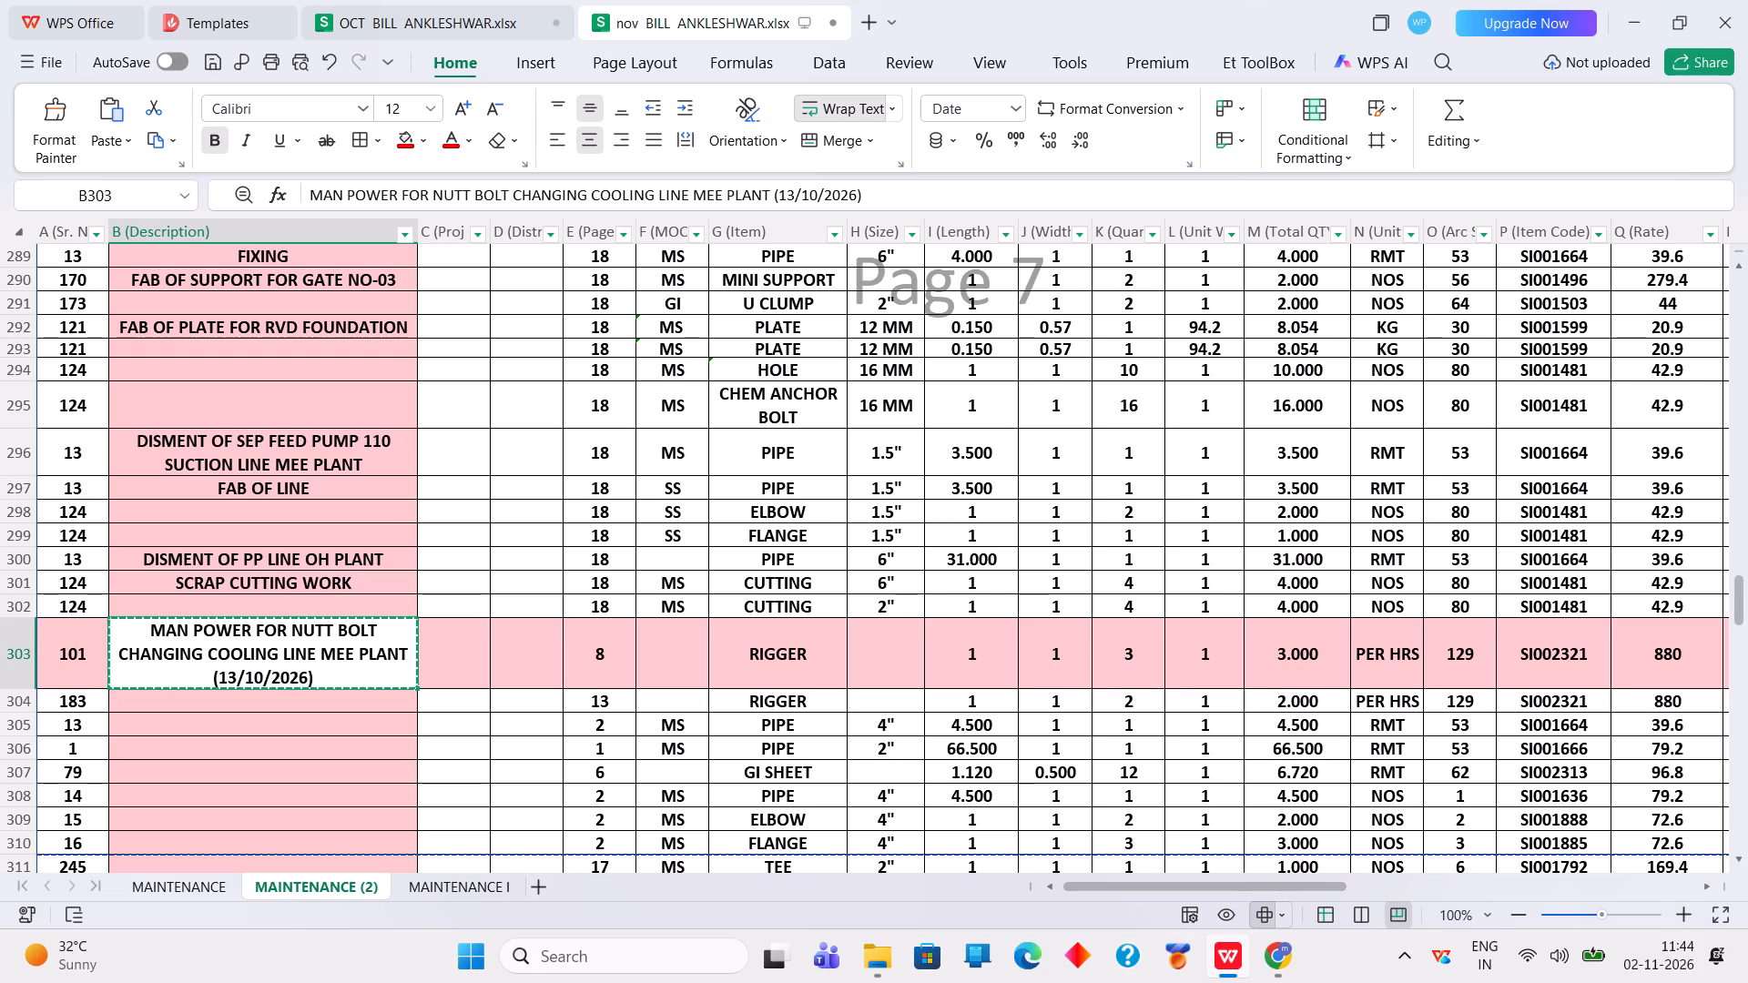
pyautogui.click(336, 696)
pyautogui.hotkey('ctrl', 'v')
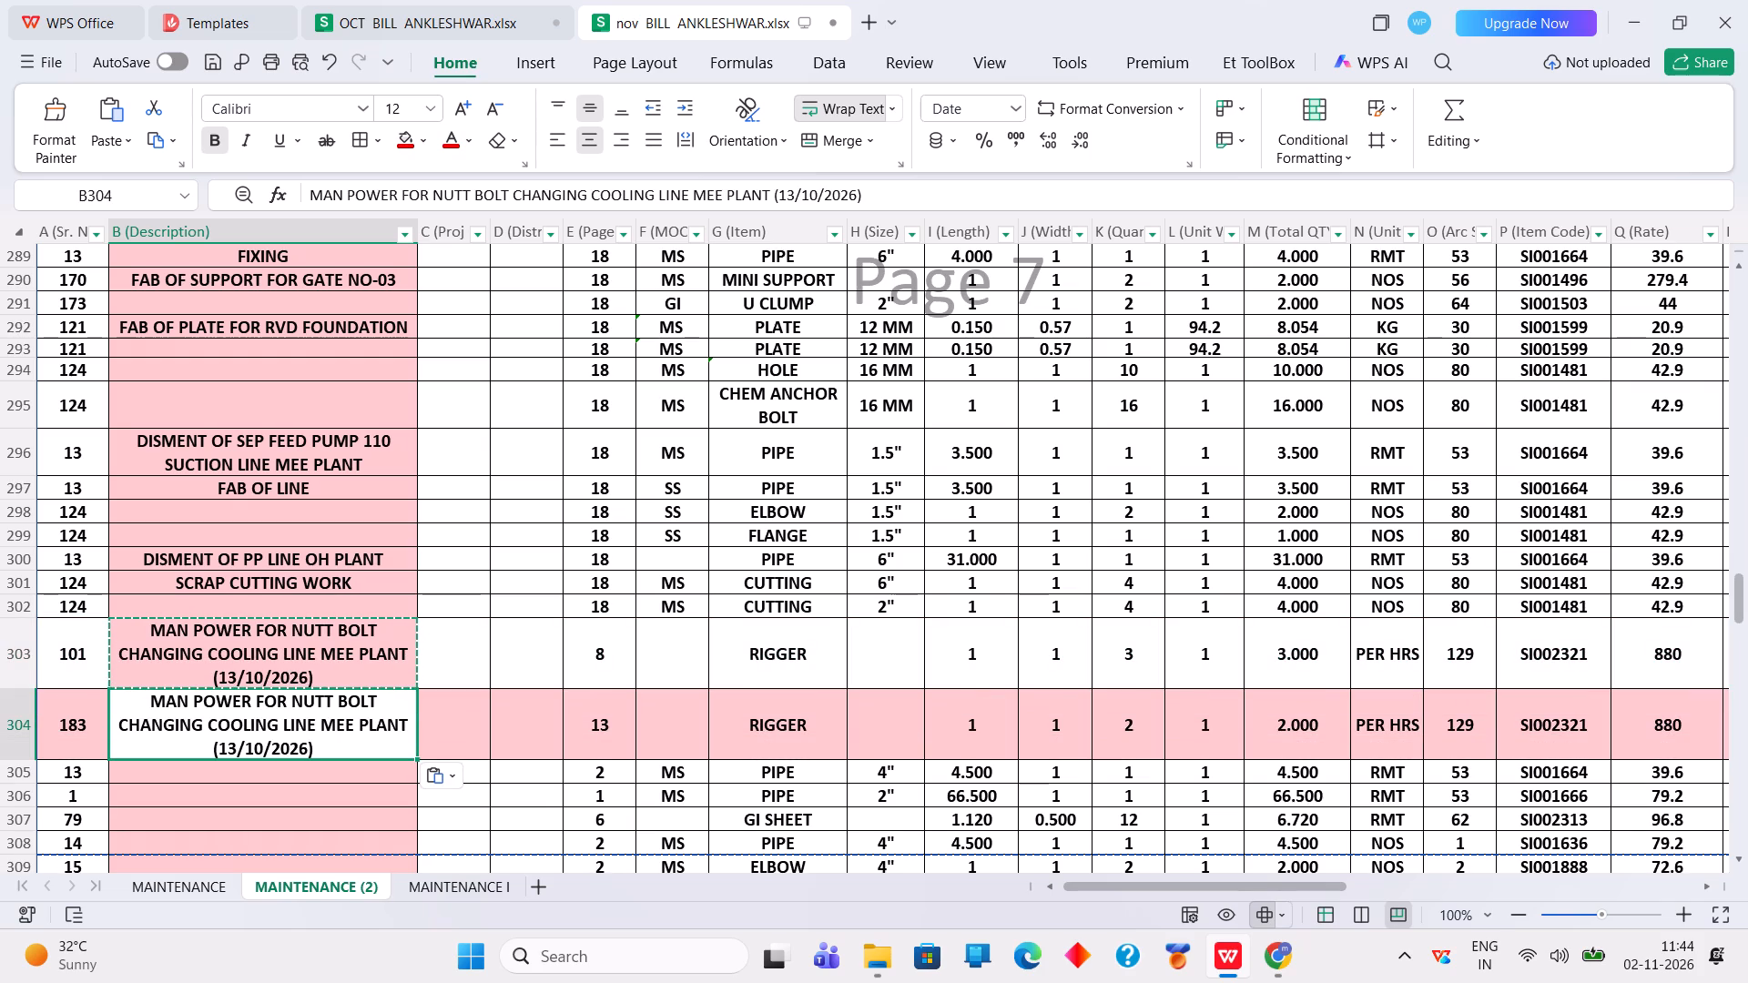
pyautogui.click(252, 747)
pyautogui.click(244, 752)
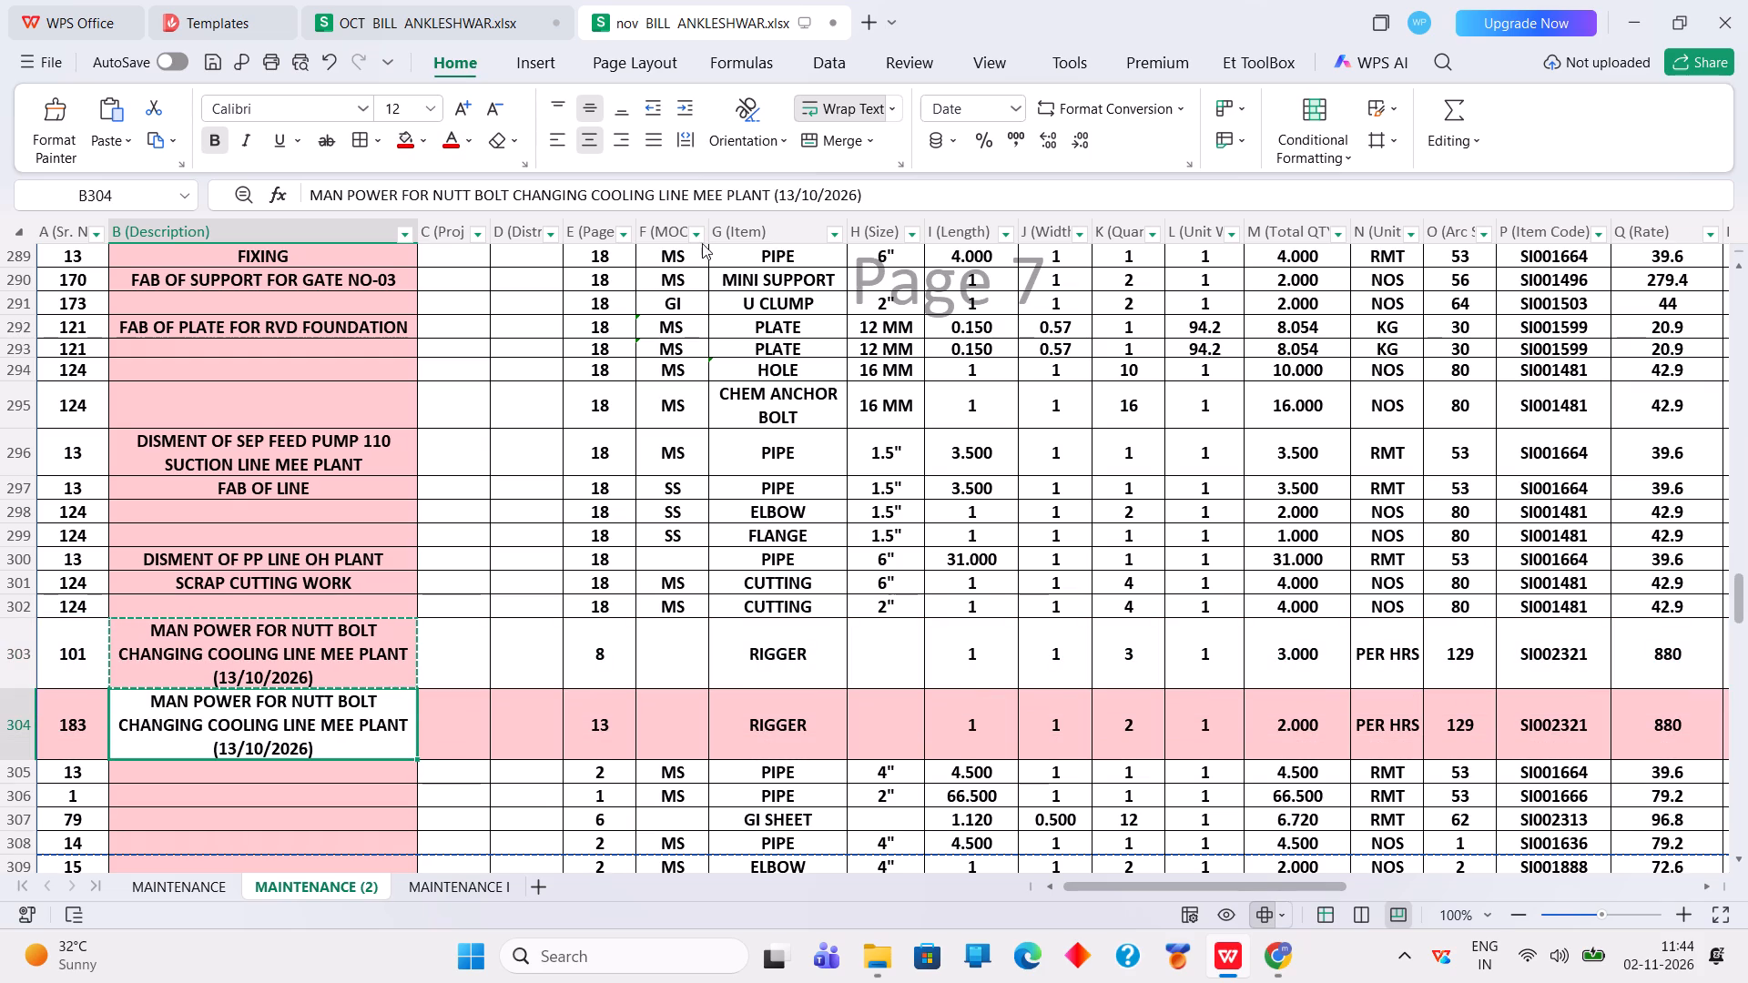
pyautogui.moveTo(794, 198); pyautogui.dragTo(786, 198)
pyautogui.press('4')
pyautogui.press('Return')
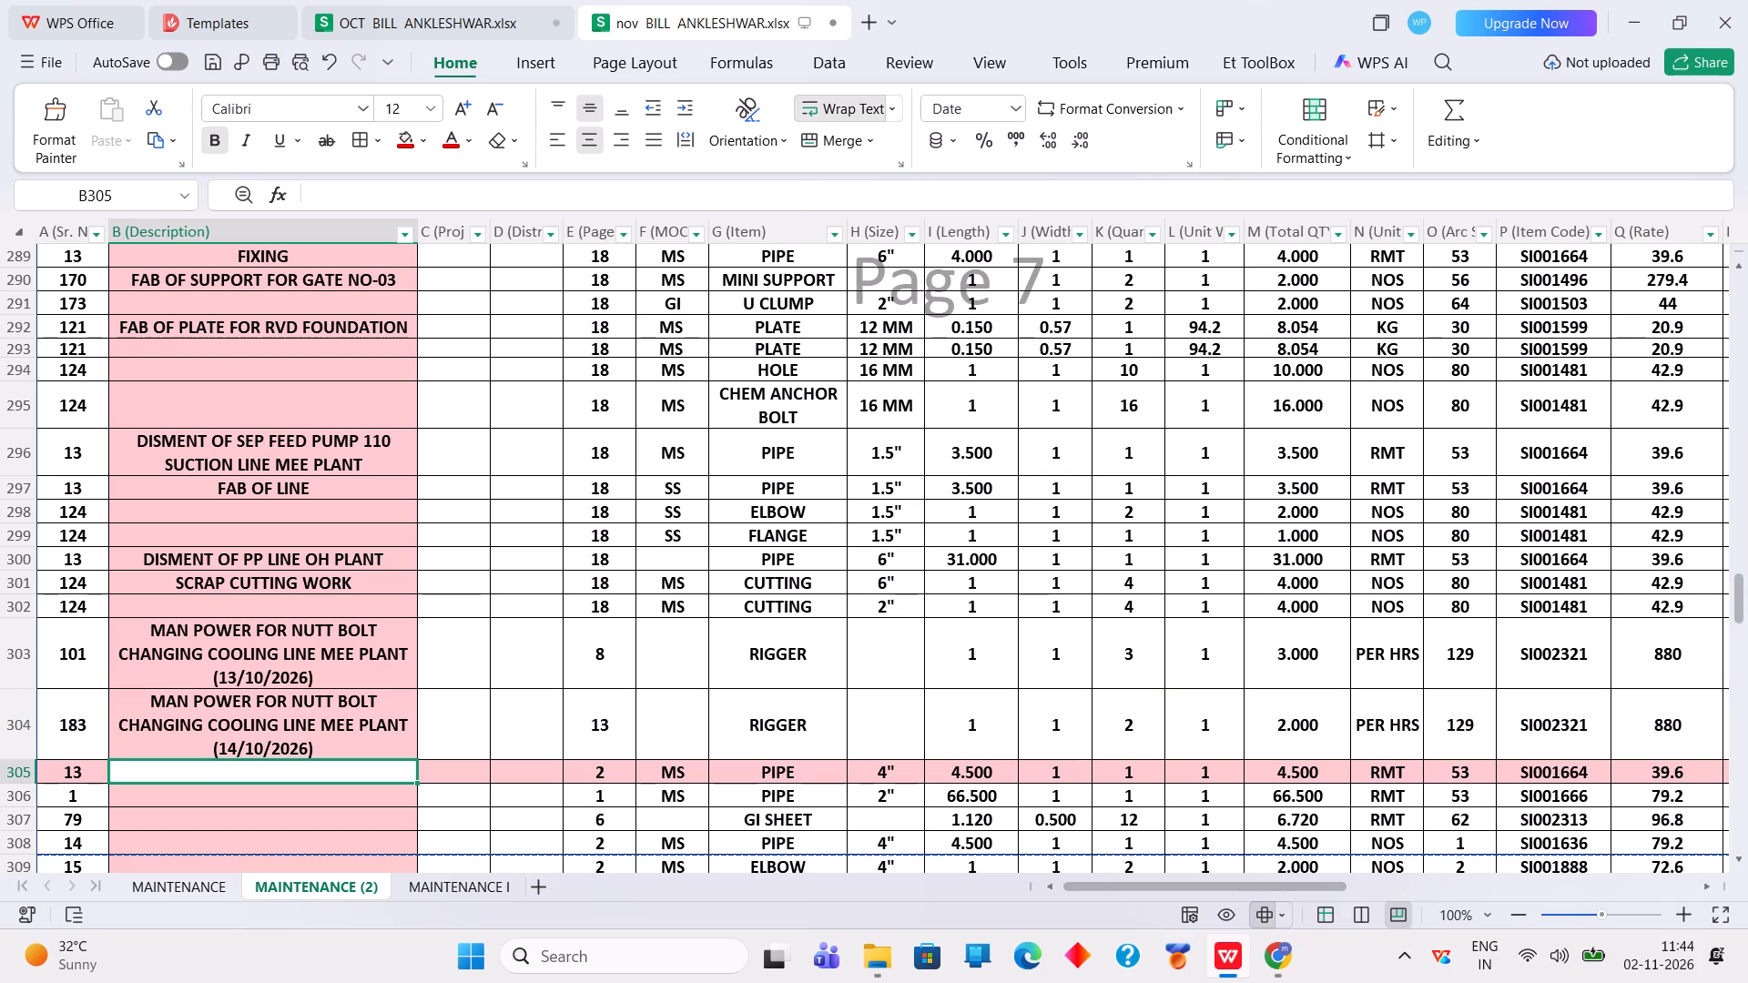
# Enter the description DISMENT OF COOLING LINE for the 4" pipe in row 305.
pyautogui.click(300, 771)
pyautogui.write('DISMENT OF COOL')
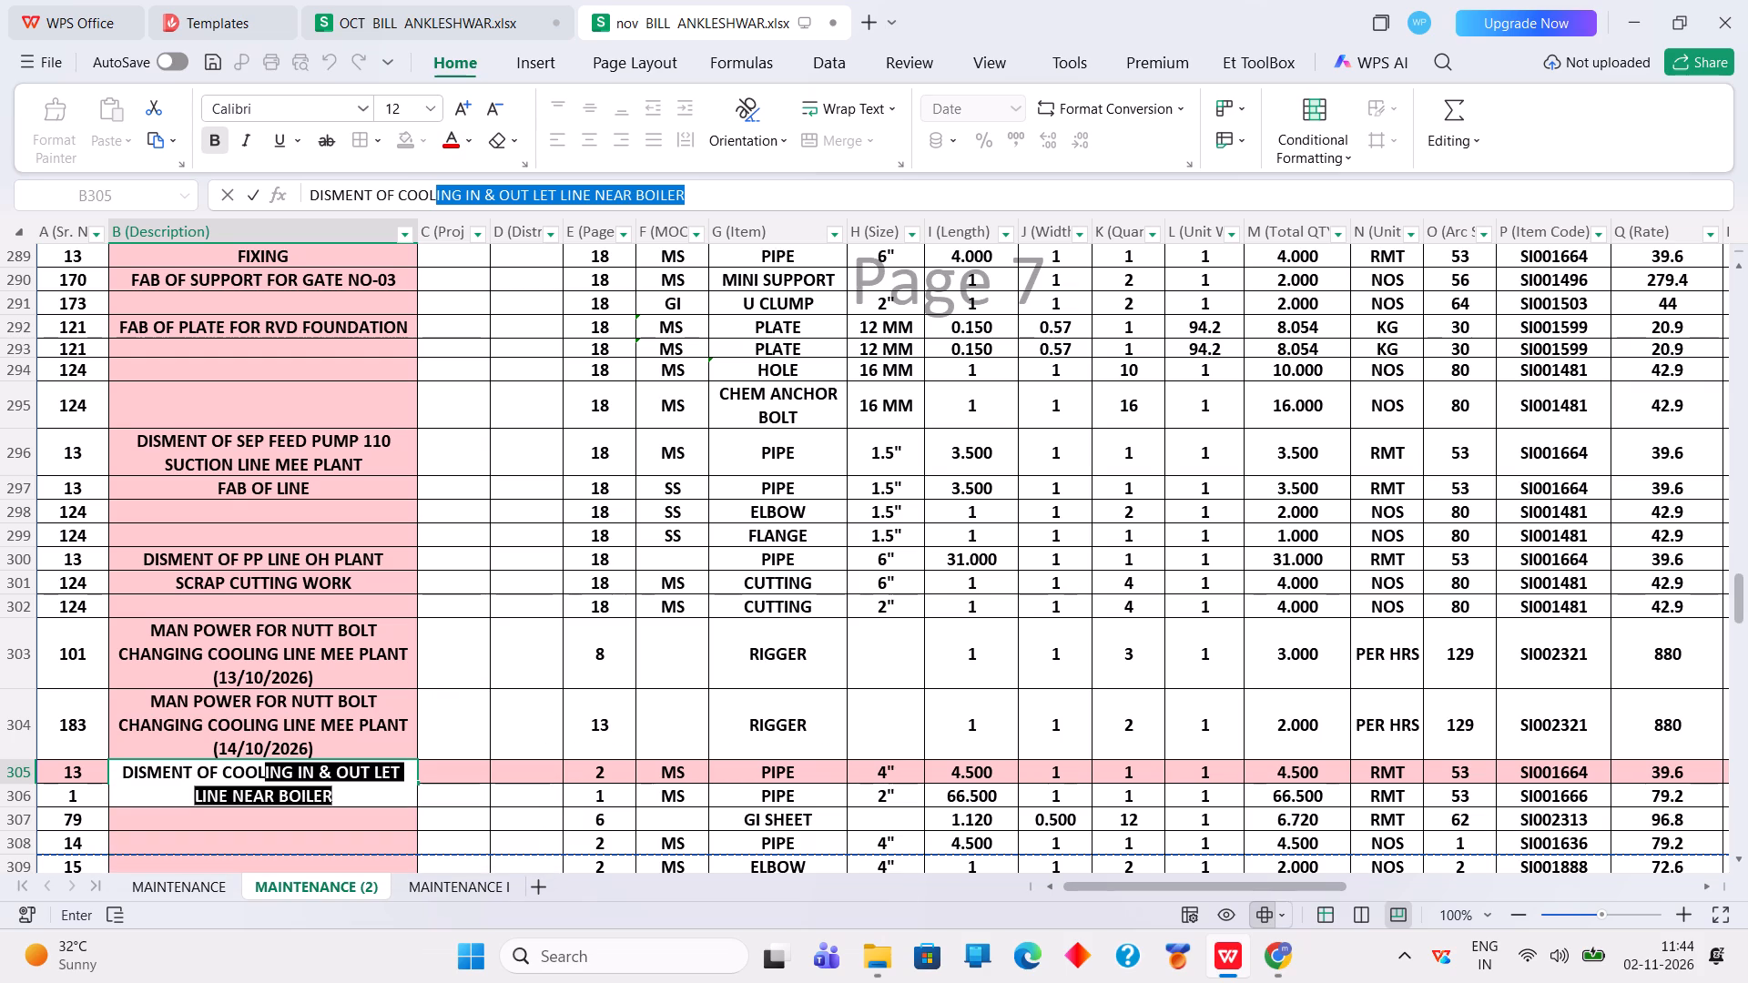
pyautogui.write('ING')
pyautogui.press('space')
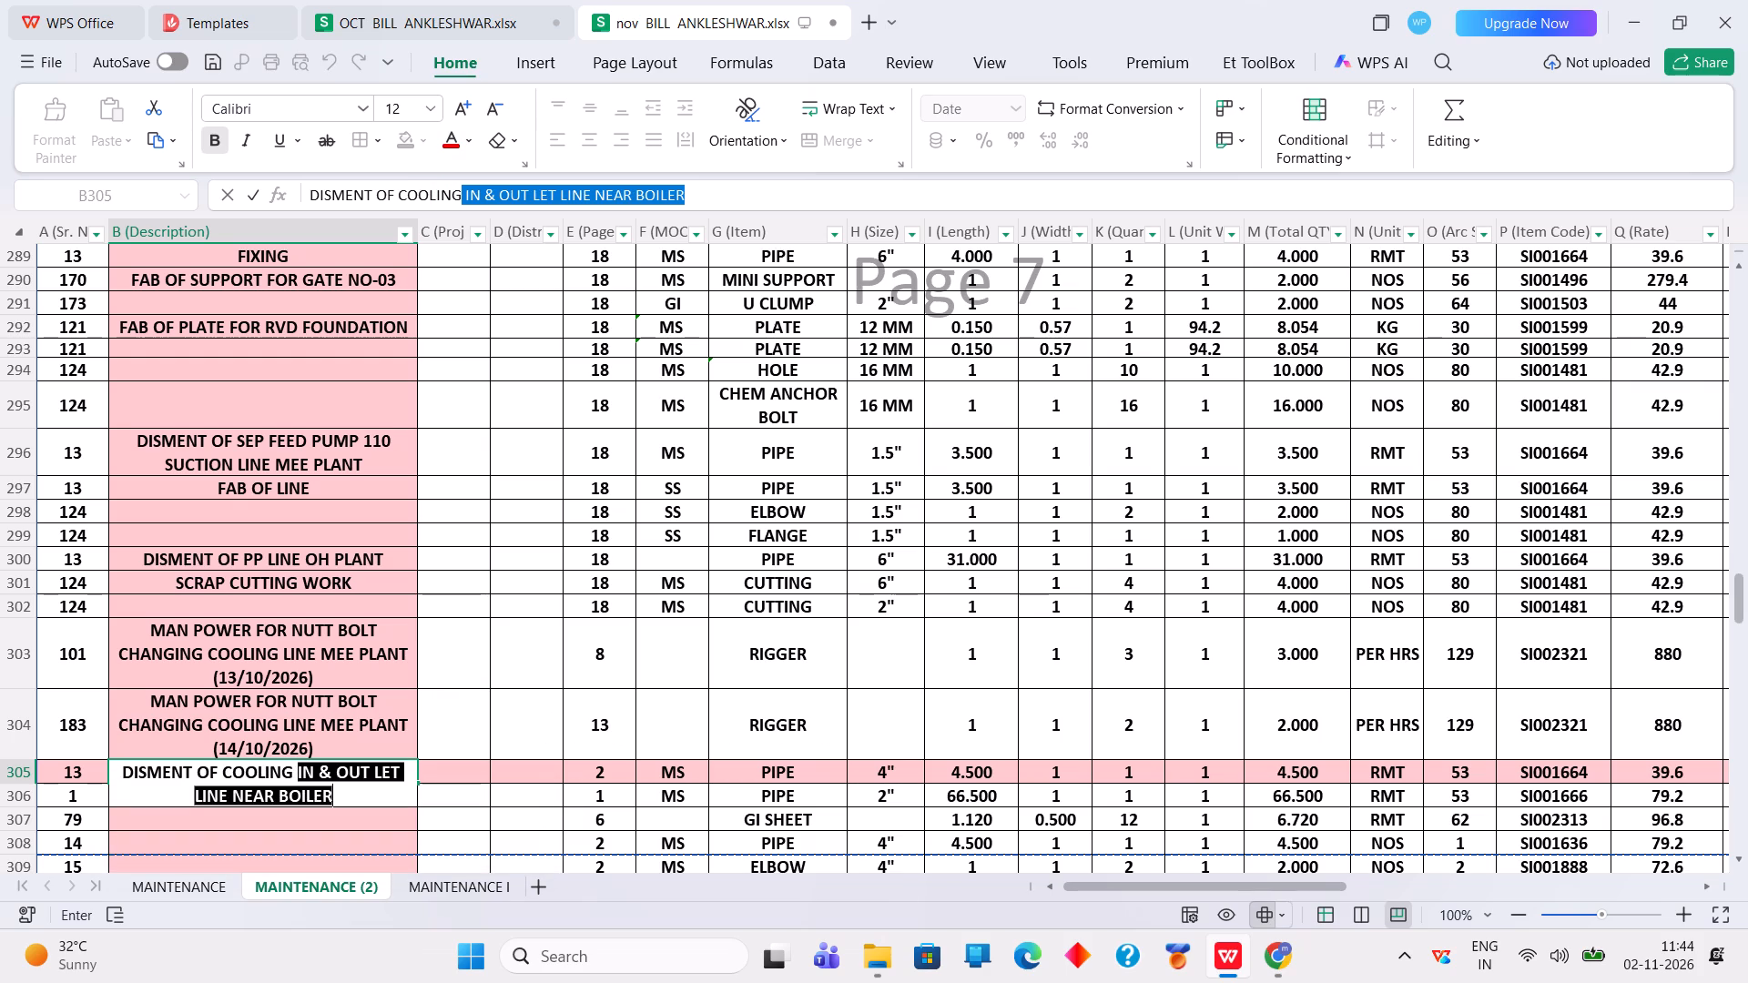
pyautogui.write('LINE')
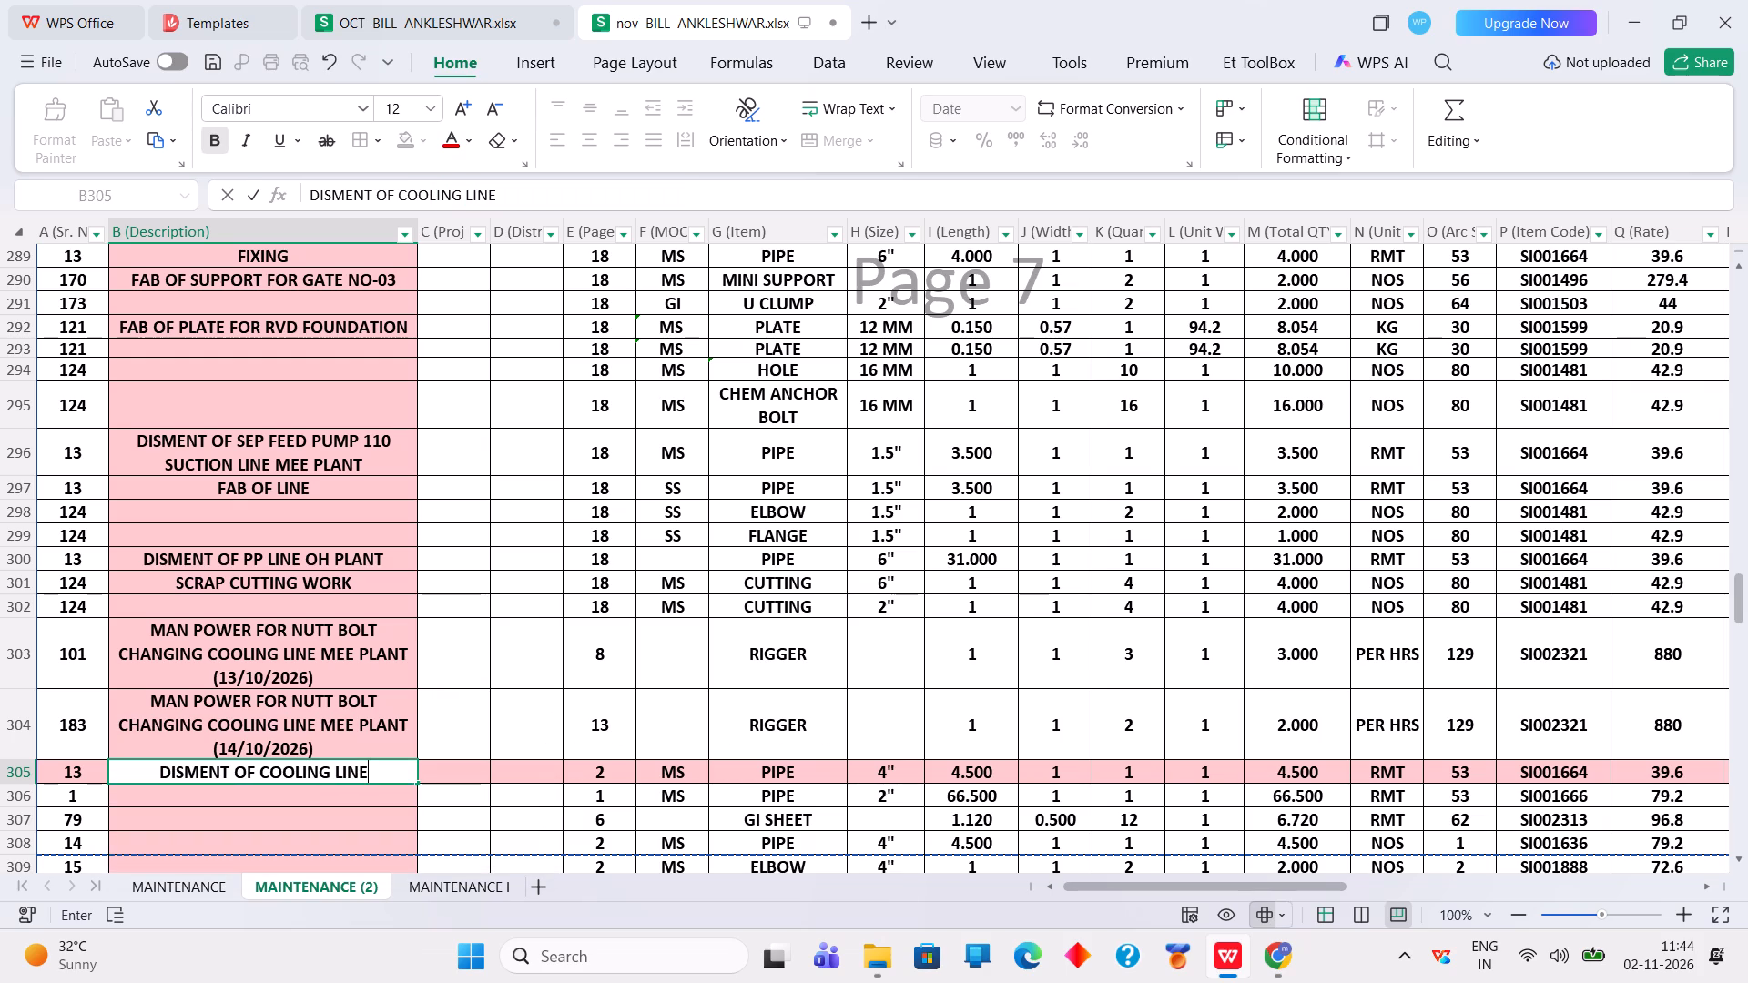
pyautogui.press('Return')
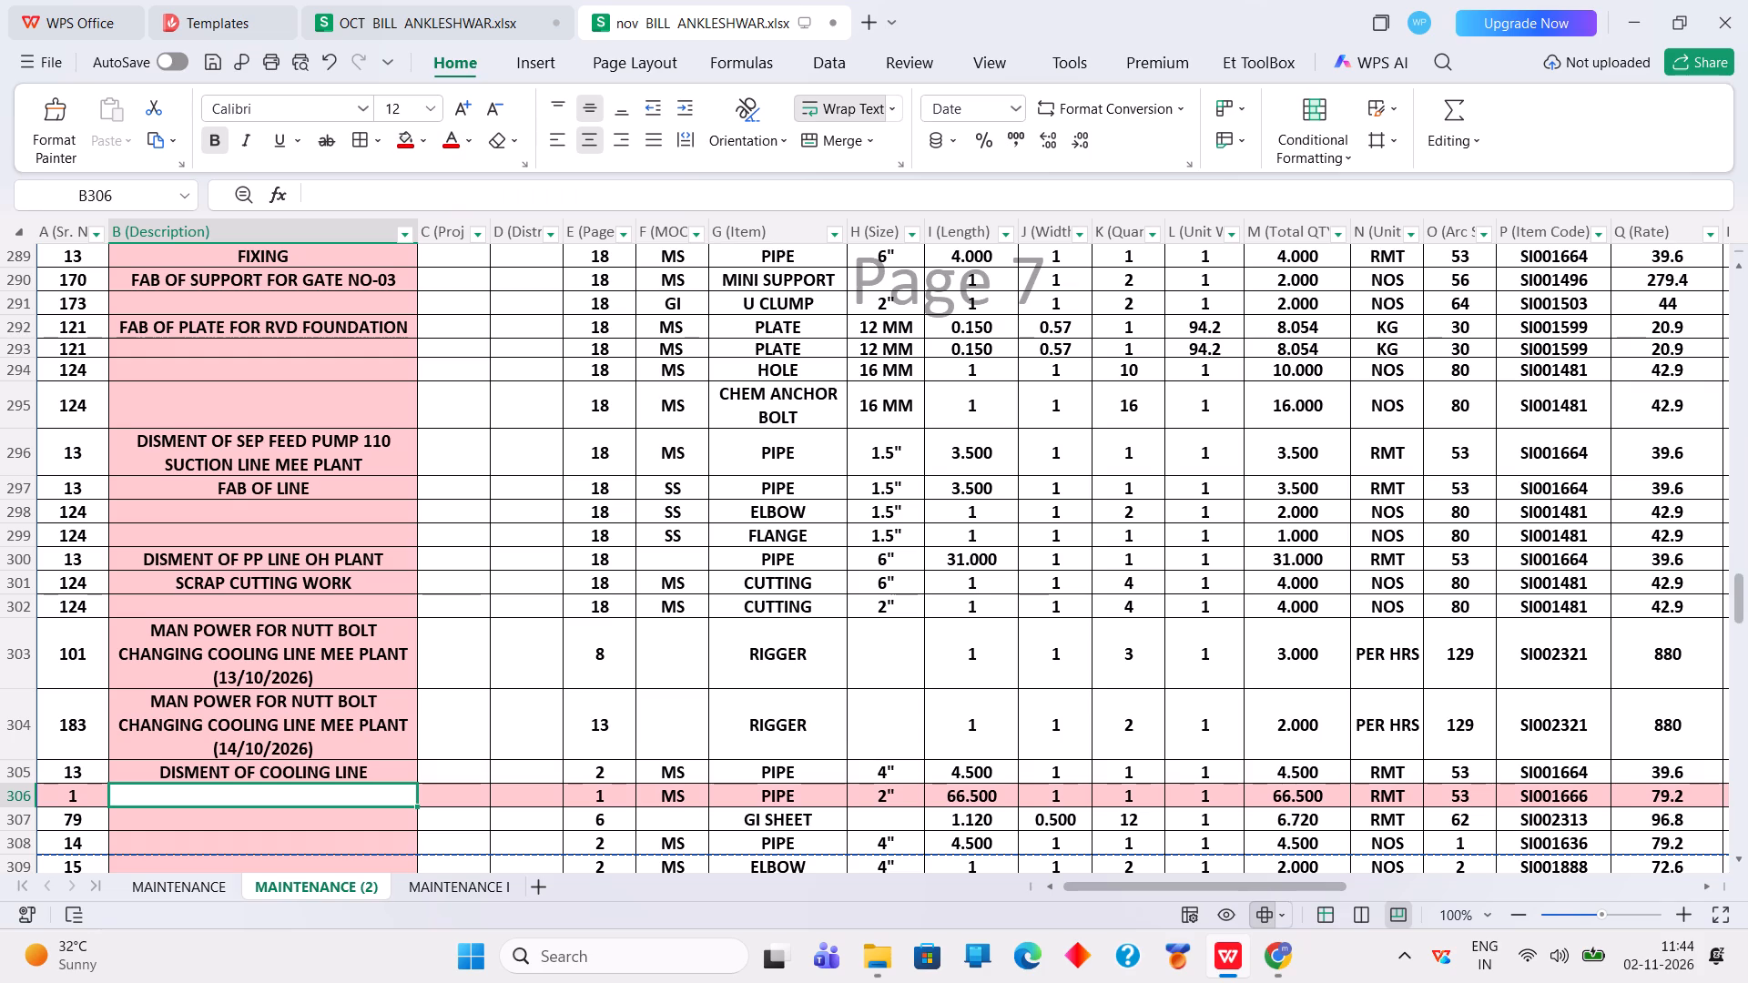
# Enter the description FAB OF LINE for the 4" pipe in row 308.
pyautogui.press('Return')
pyautogui.press('Return')
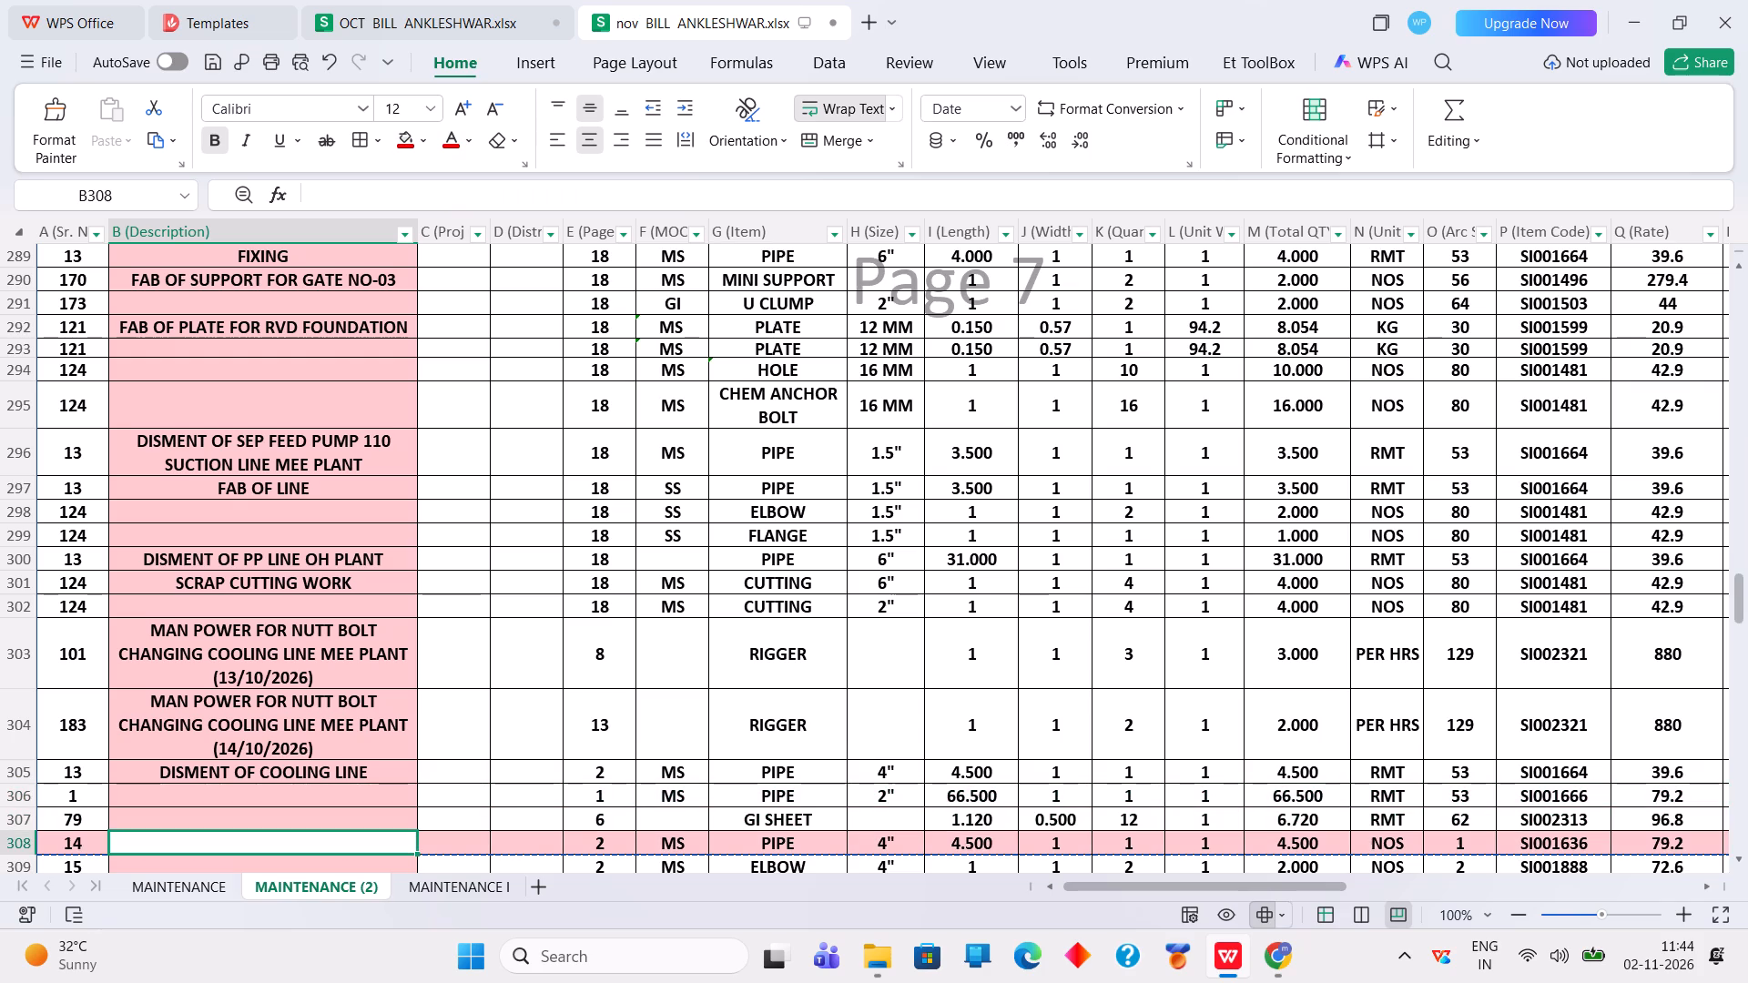
pyautogui.write('FAB OF LINE')
pyautogui.press('Return')
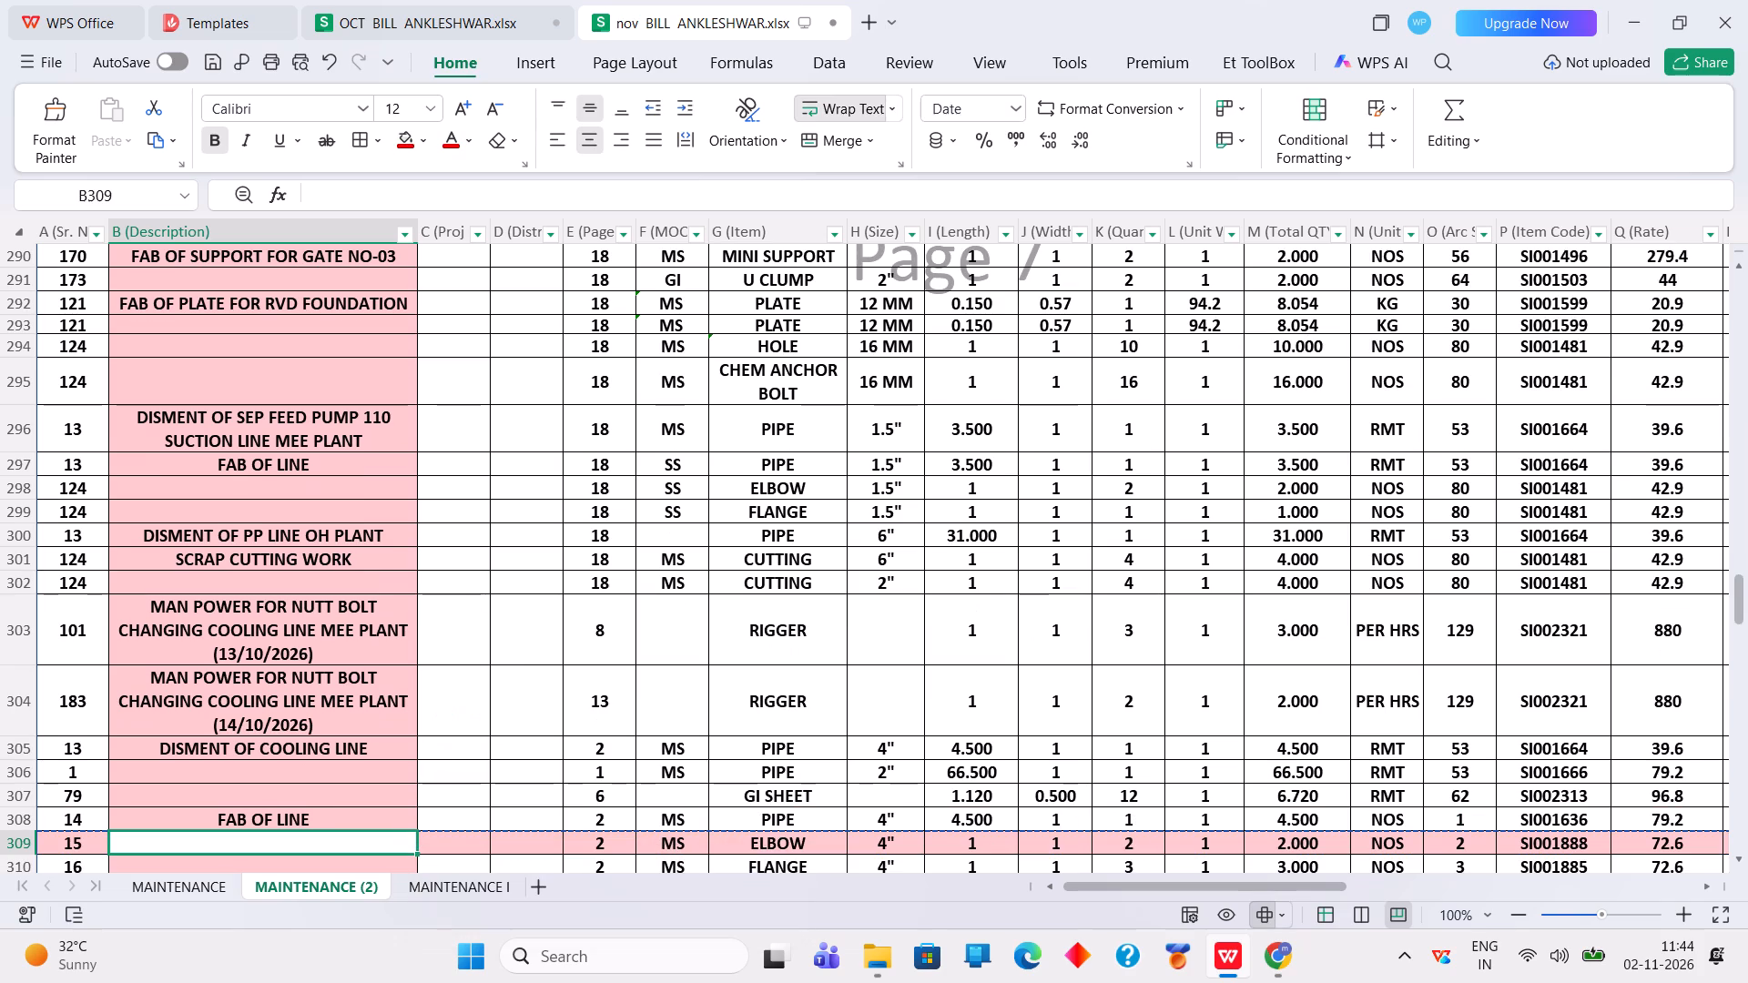
pyautogui.click(615, 638)
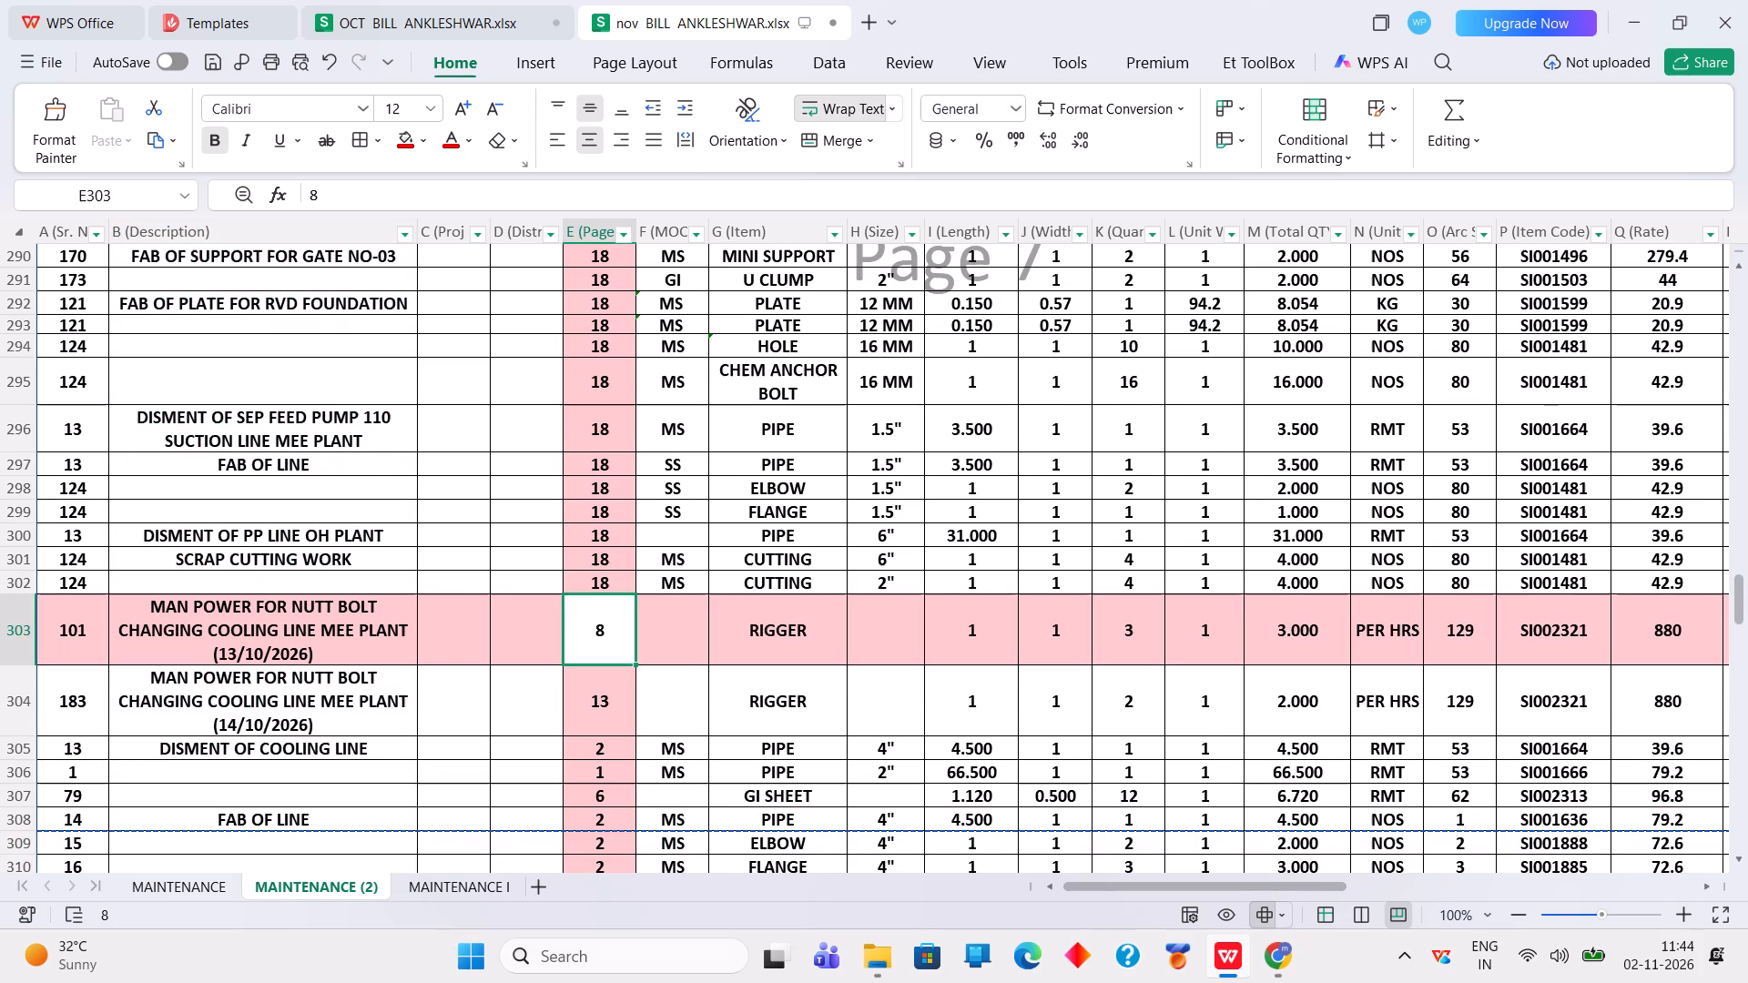
# Enter the description DISMENT OF TRANSFER LINE MEE PLANT for the 1" pipe in row 316.
pyautogui.scroll(-3, 615, 638)
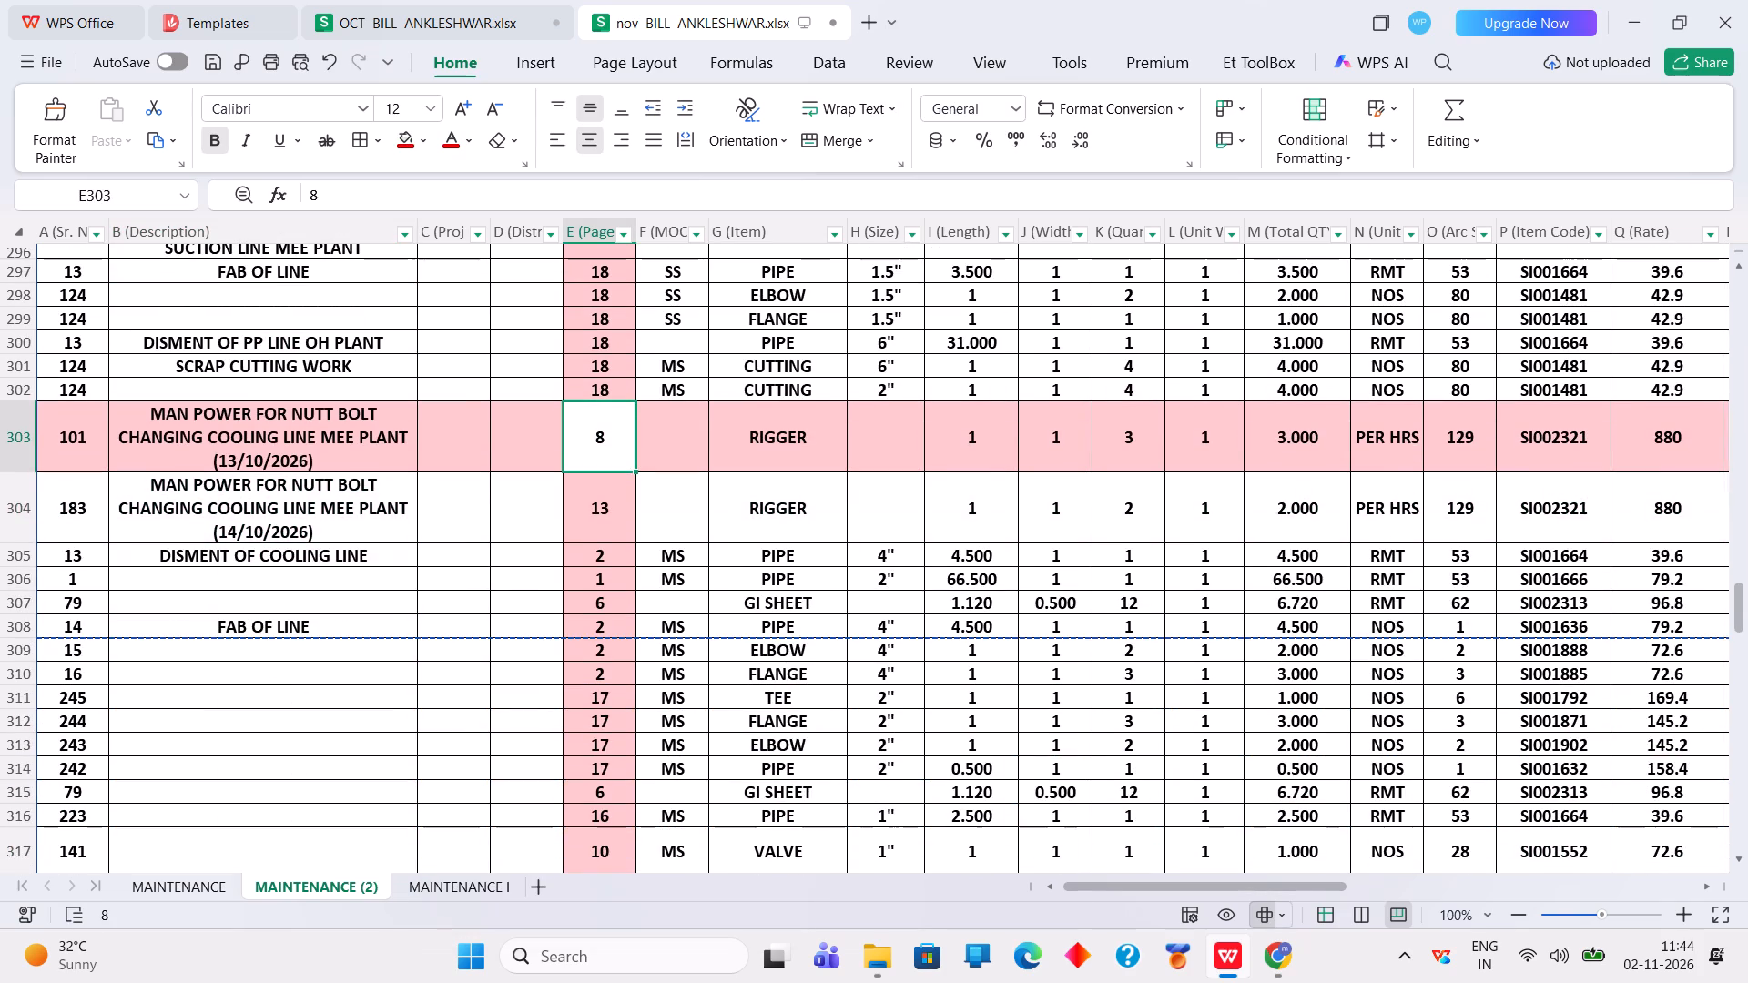
pyautogui.click(308, 821)
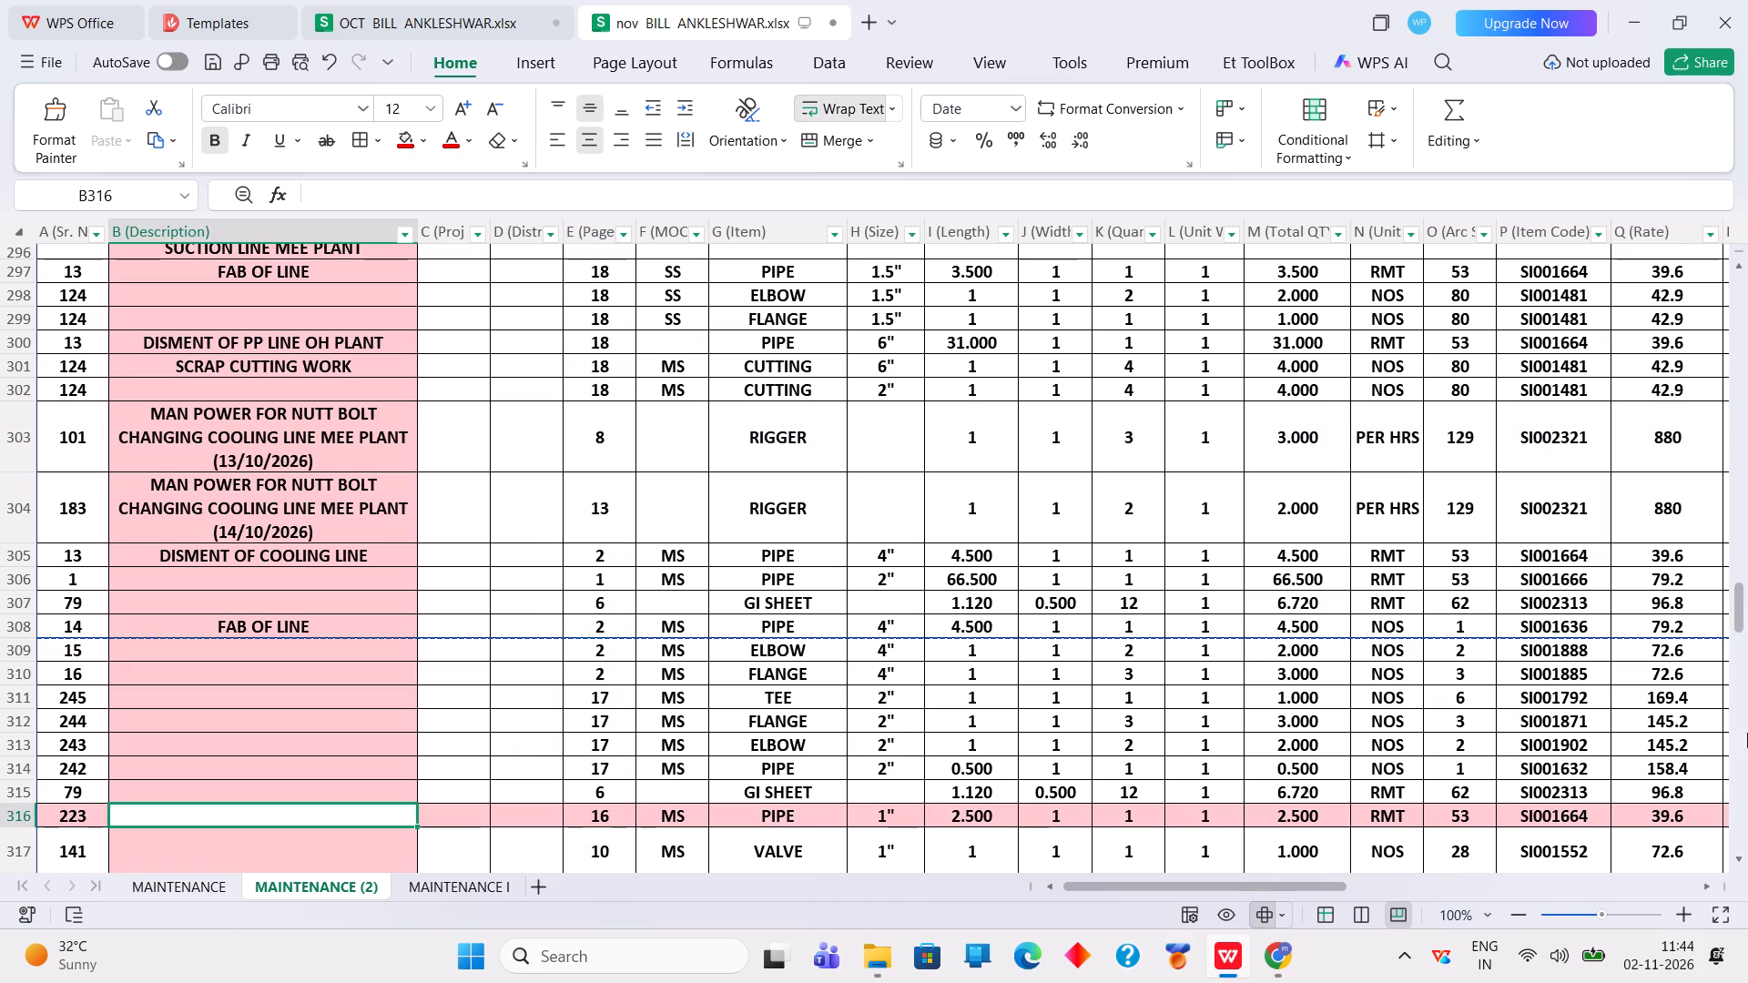
pyautogui.write('DISMENT OF TRA')
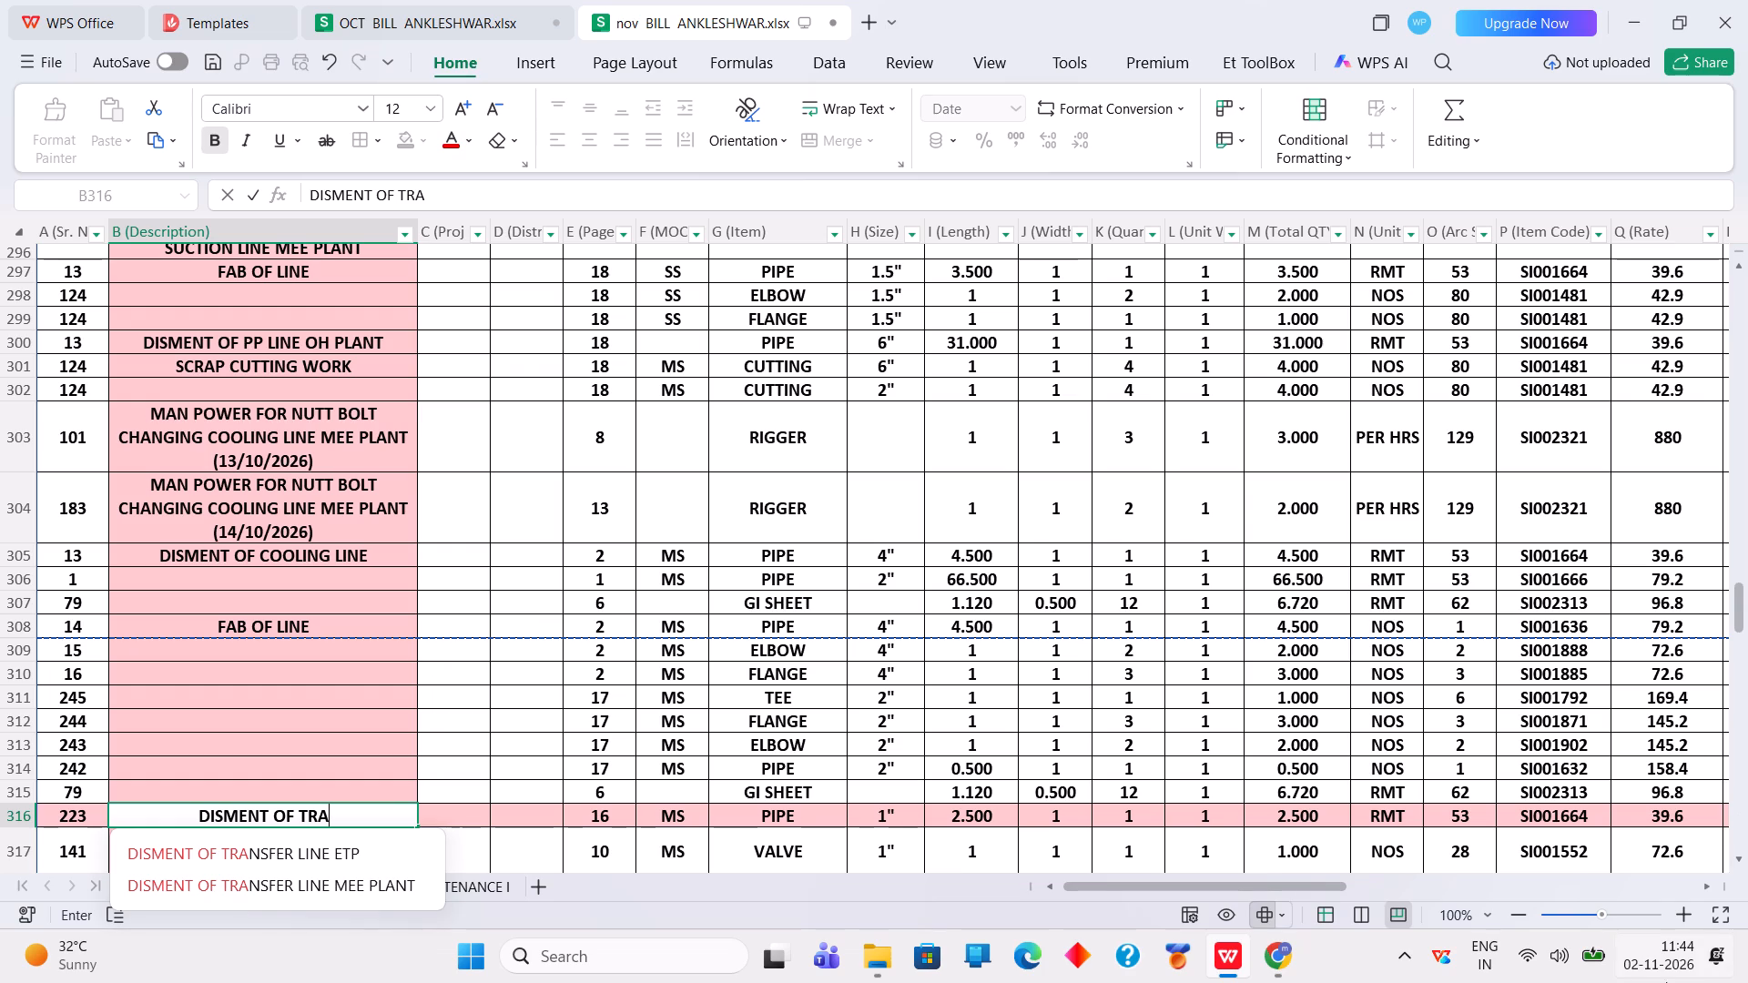
pyautogui.click(427, 877)
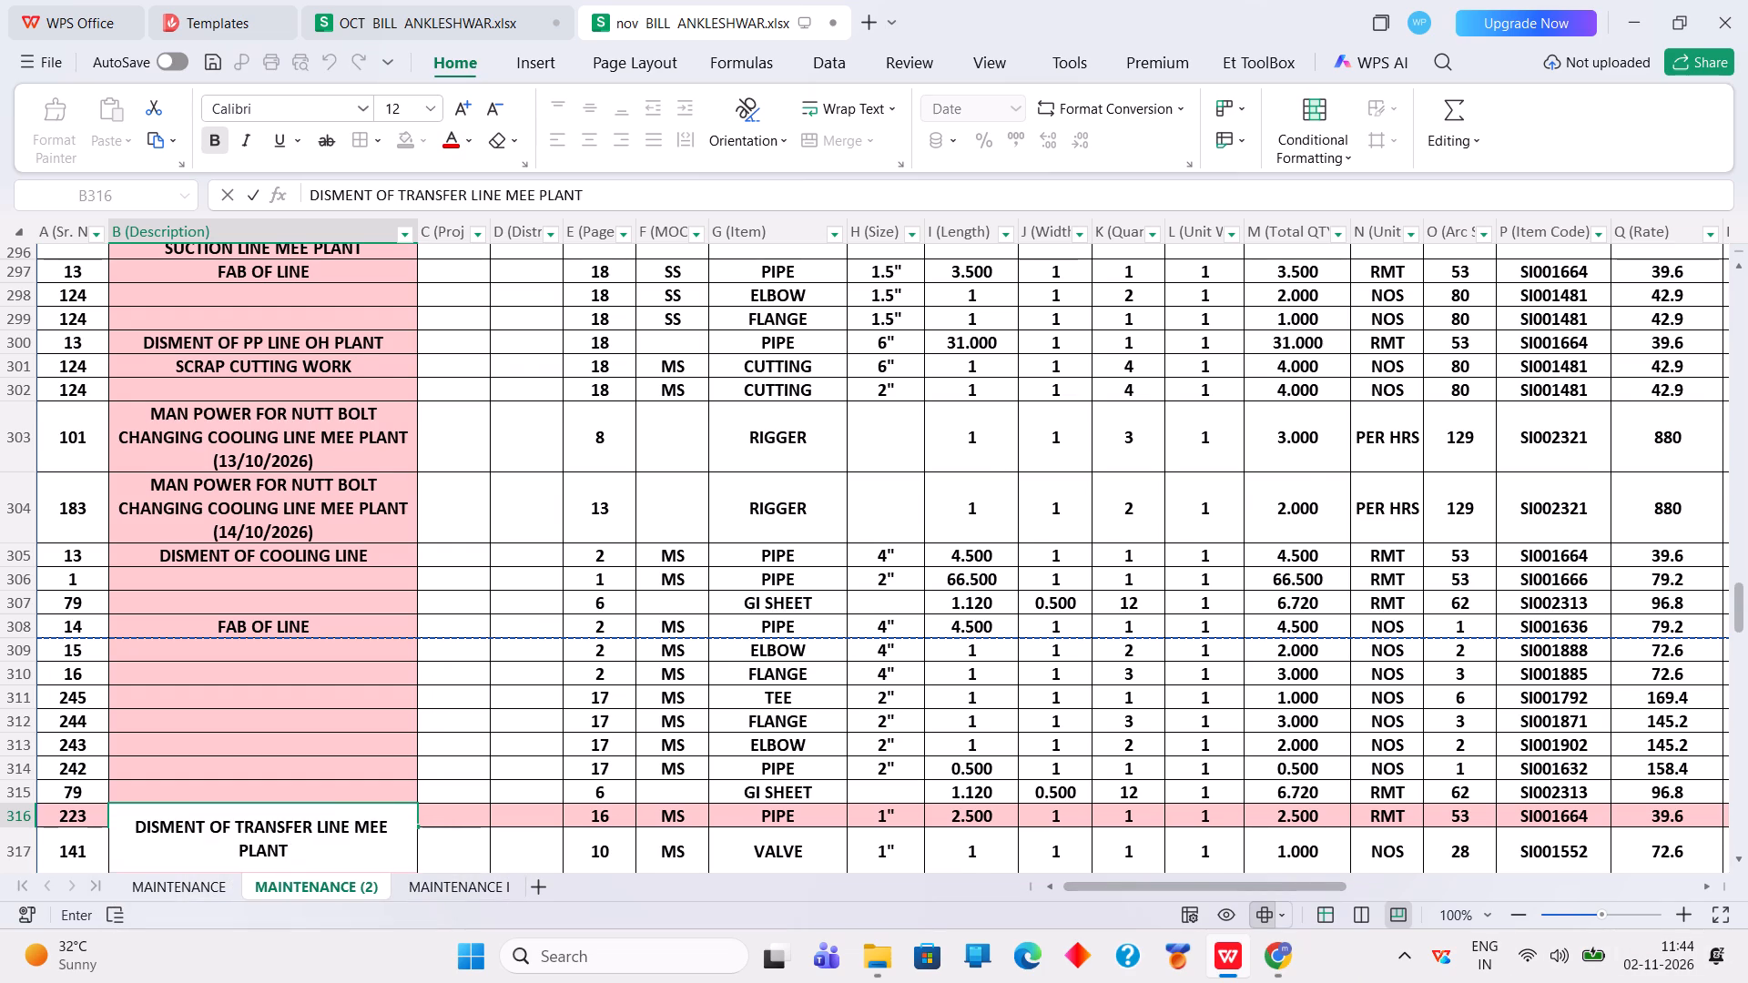
pyautogui.scroll(-2, 866, 703)
pyautogui.click(374, 749)
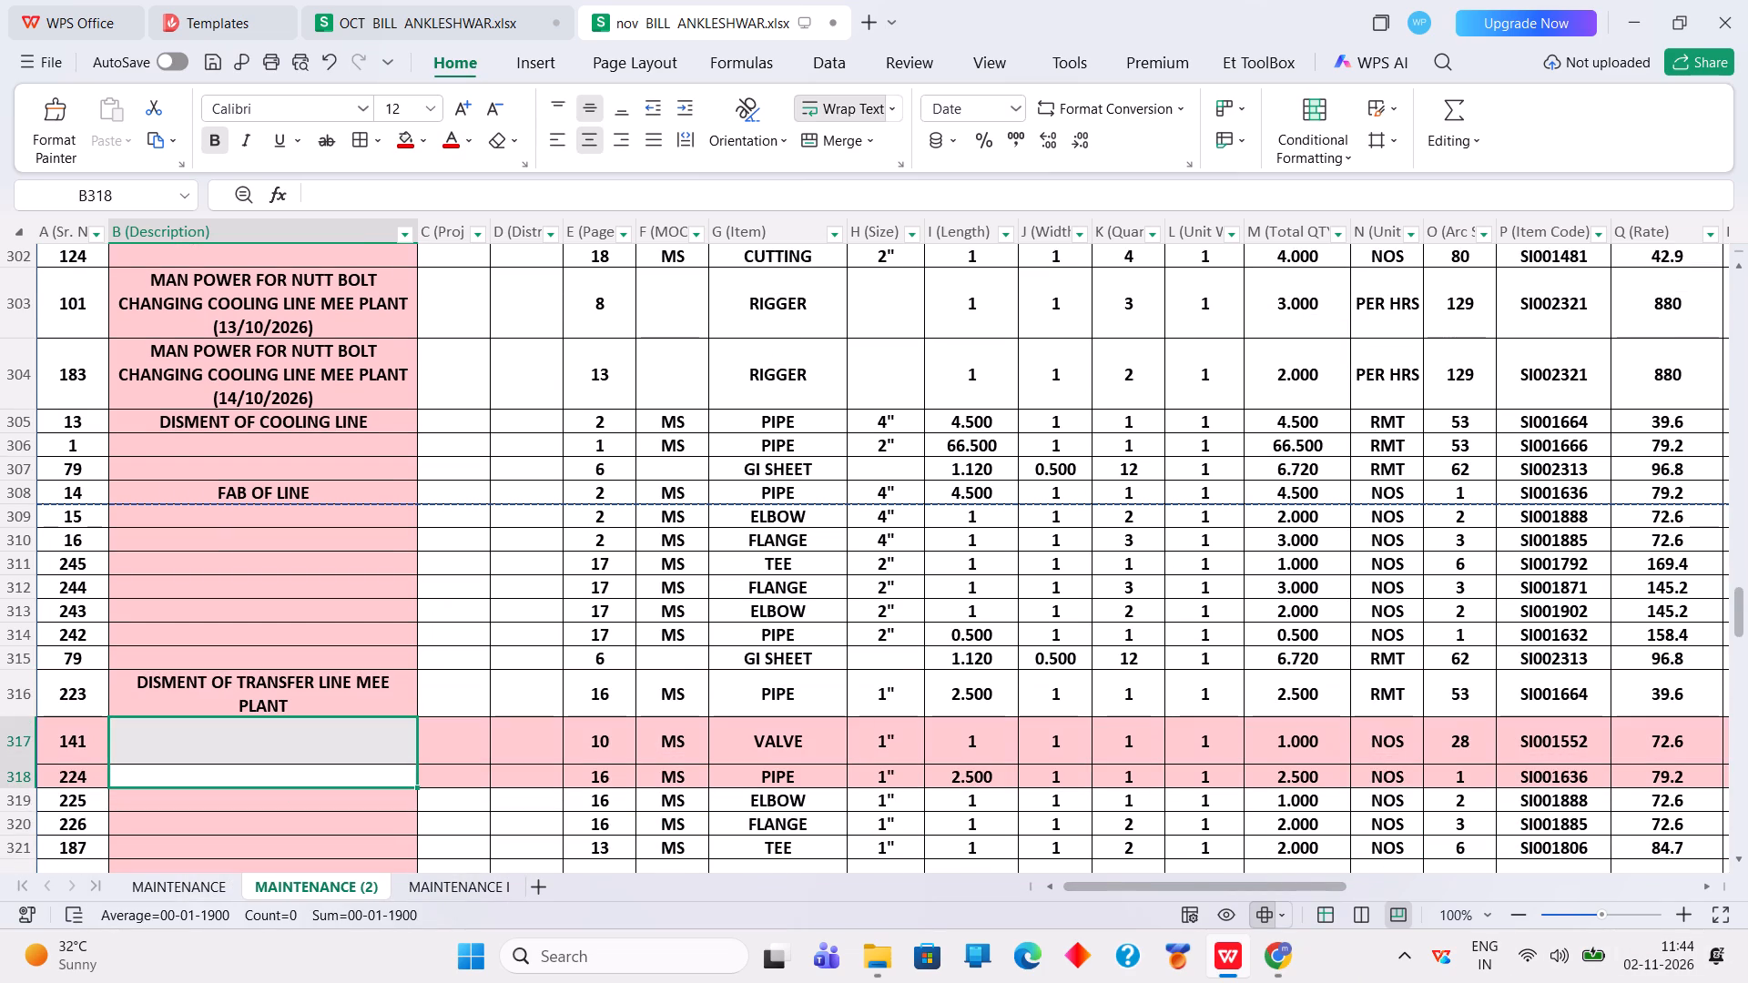
# Enter the description FAB OF LINE for the 1" pipe in row 318.
pyautogui.click(371, 772)
pyautogui.write('FAB')
pyautogui.press('space')
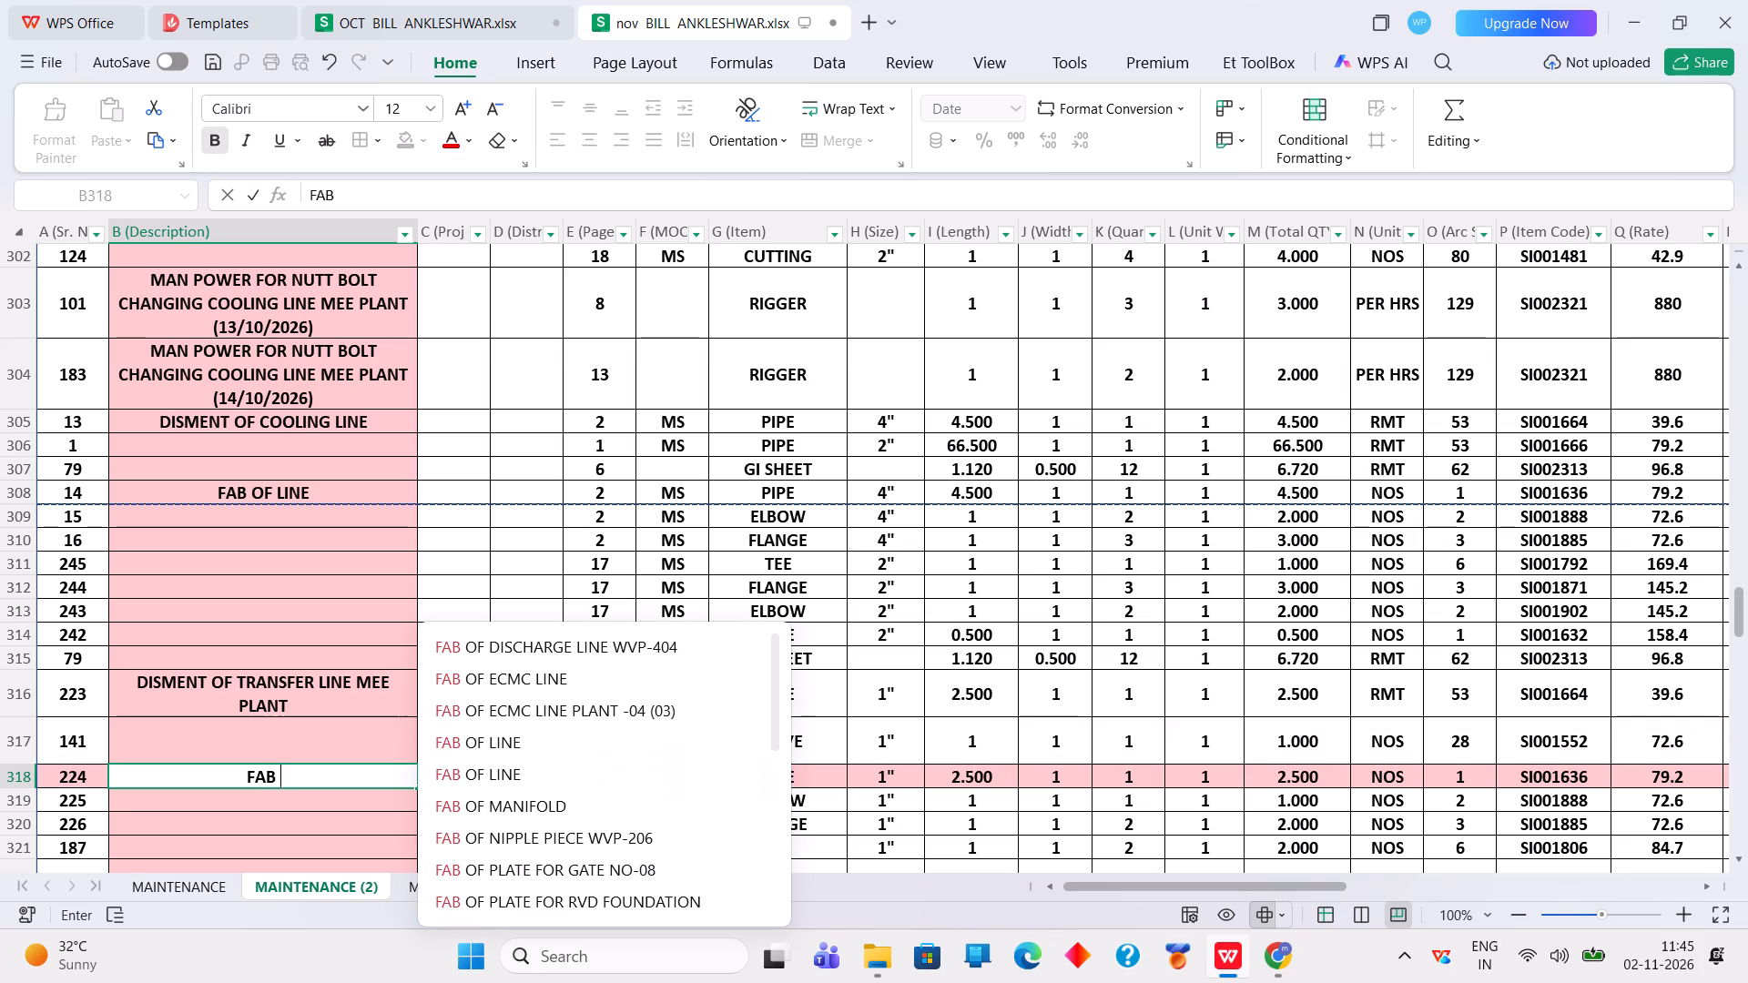
pyautogui.click(455, 732)
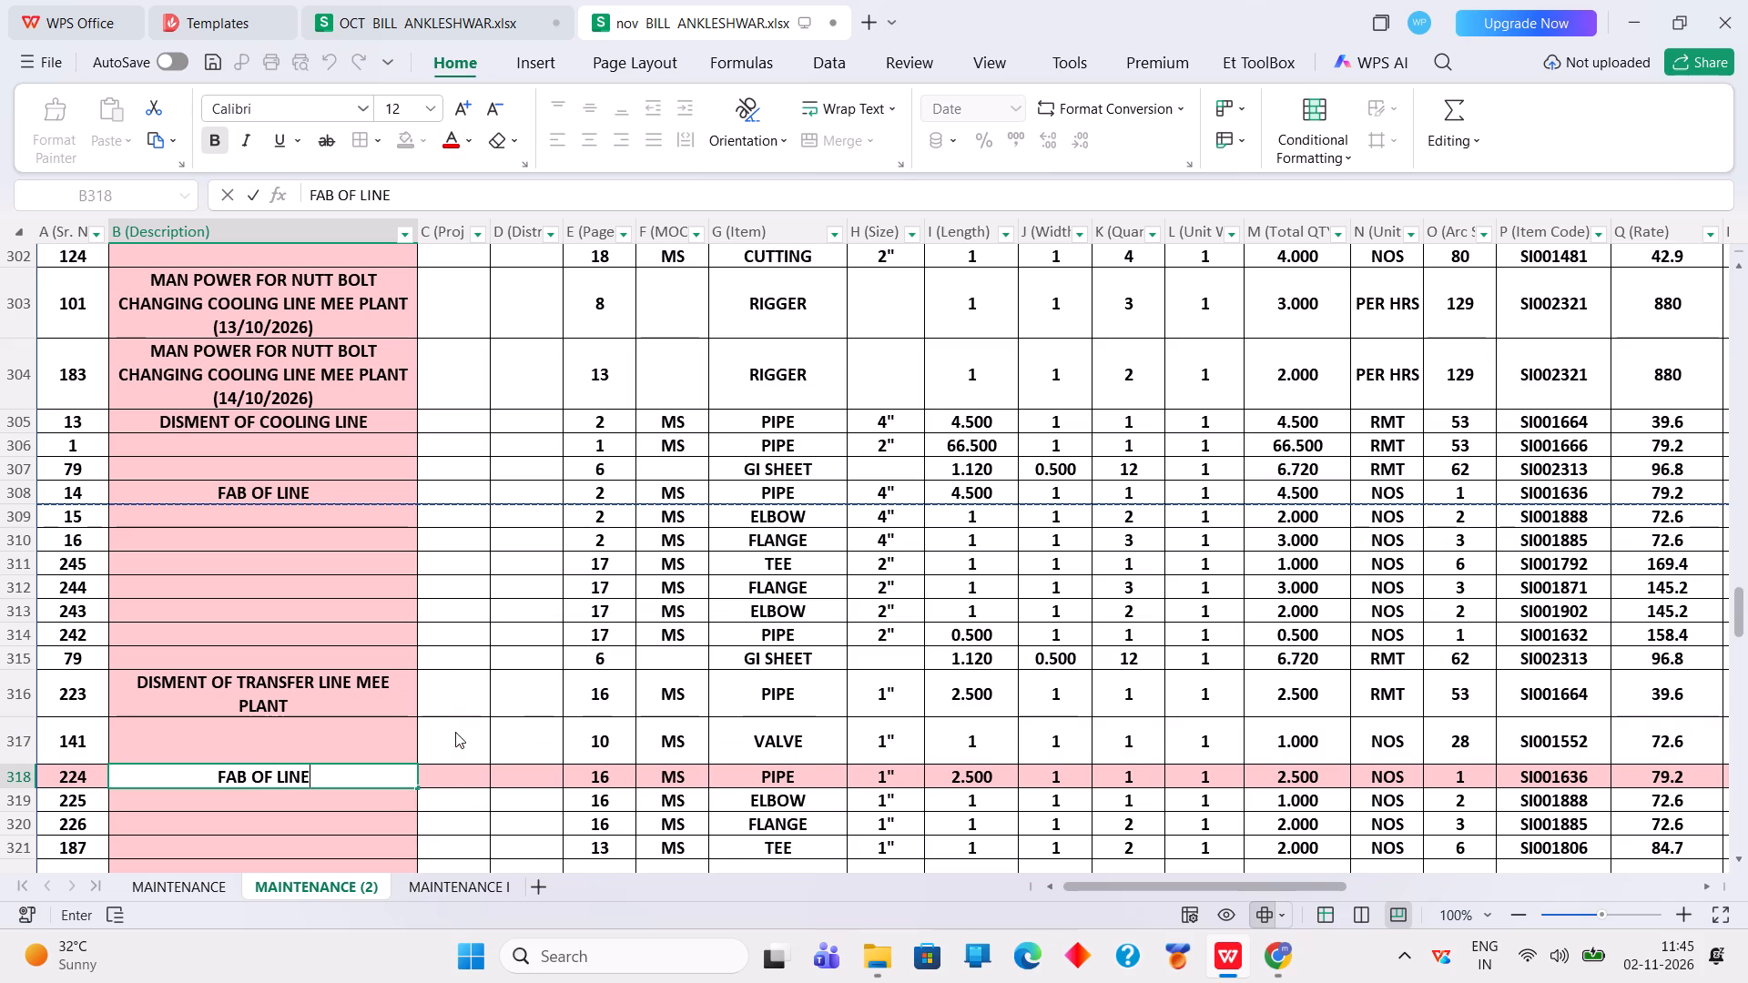
pyautogui.click(775, 819)
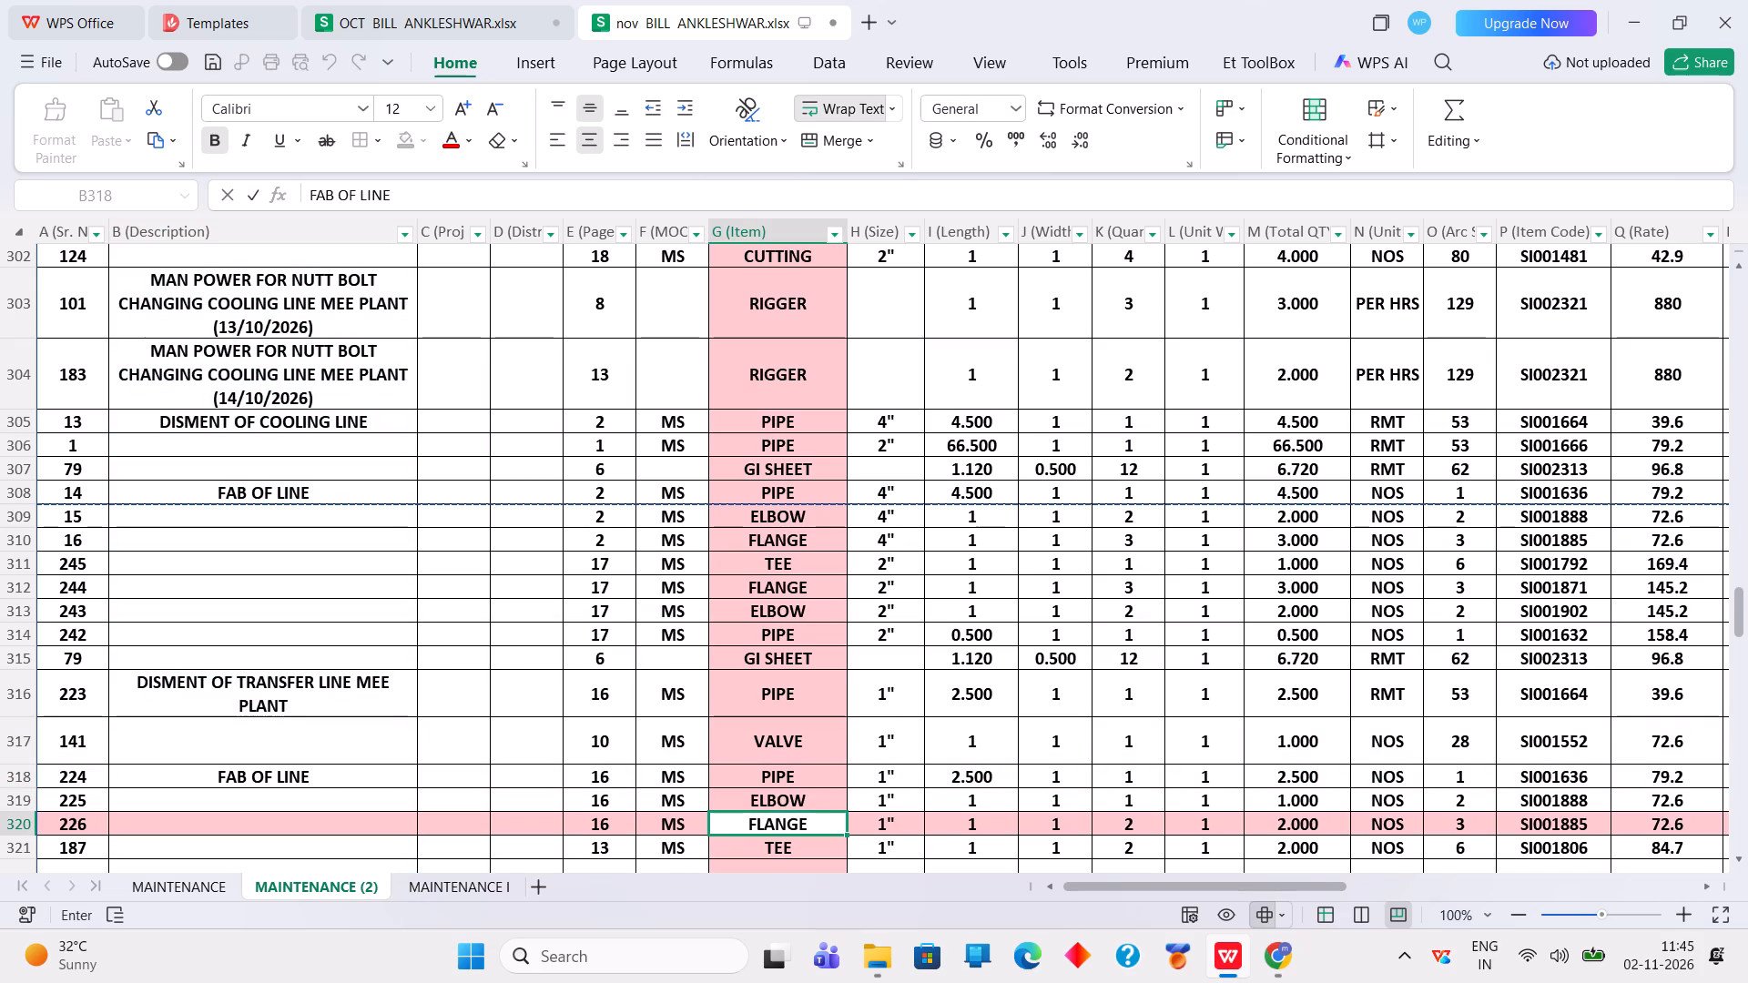
# Set the page number of row 303 to 19 and fill the same number, copied without incrementing, down to row 323.
pyautogui.click(602, 311)
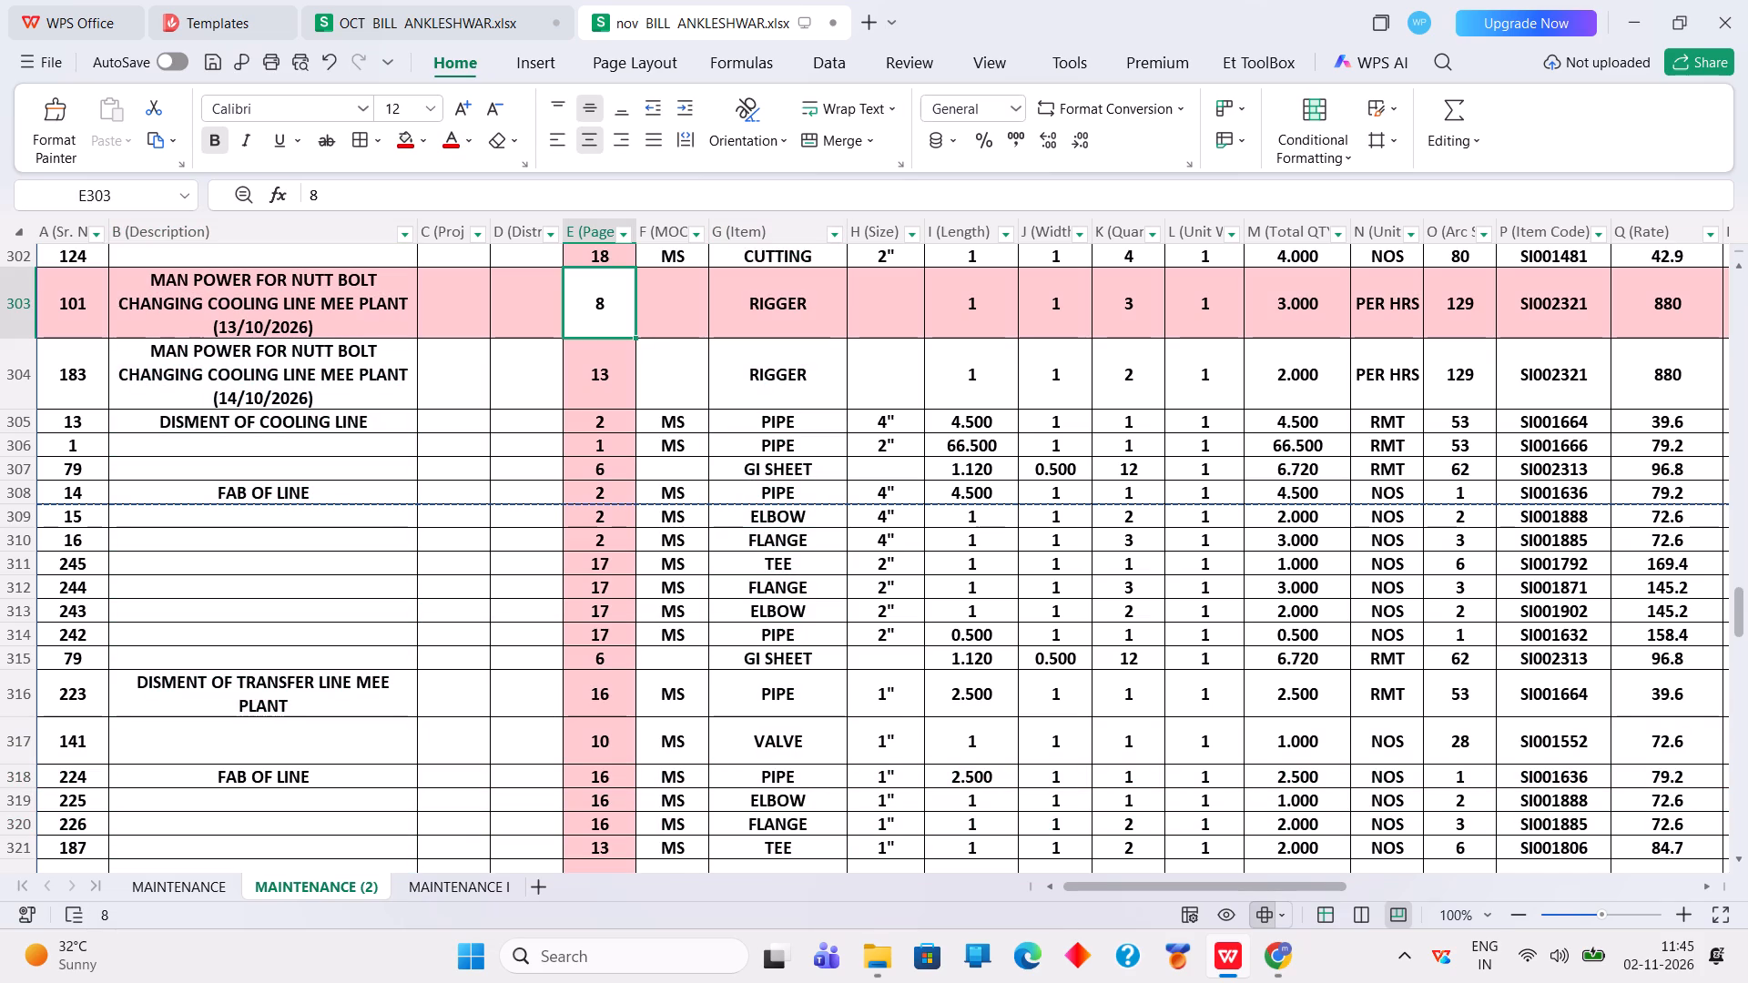
pyautogui.press('1')
pyautogui.press('9')
pyautogui.press('Return')
pyautogui.click(602, 311)
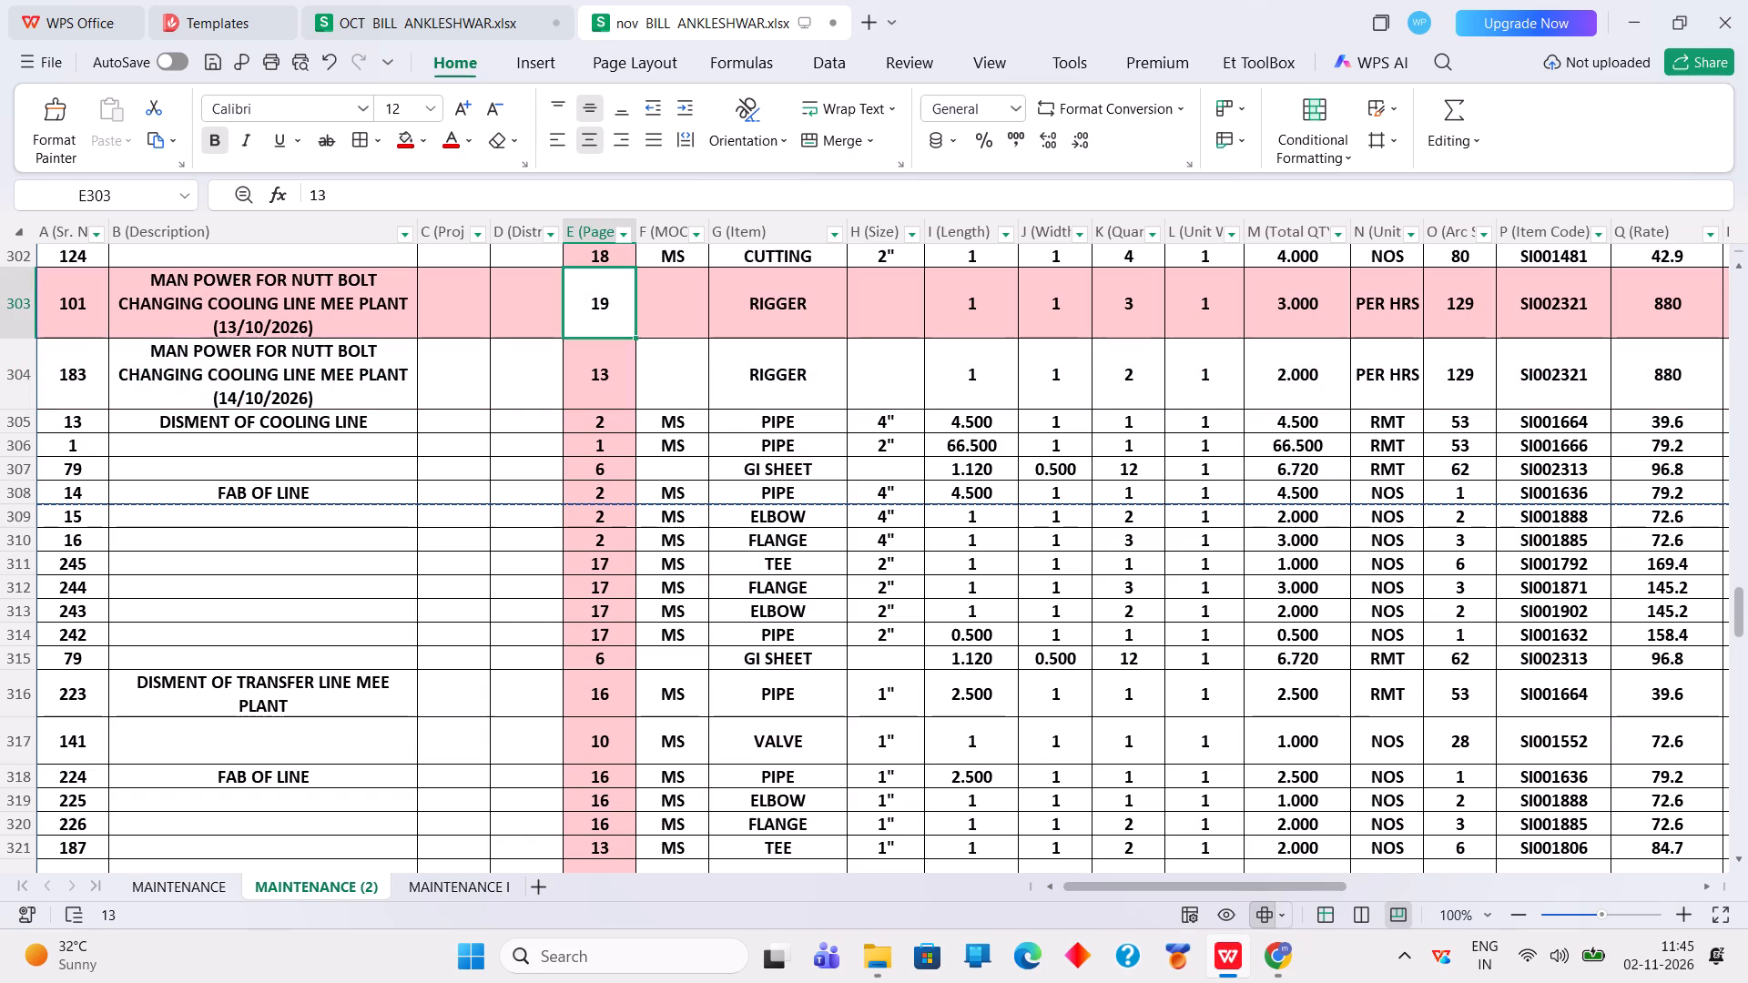
pyautogui.moveTo(639, 337); pyautogui.dragTo(625, 809)
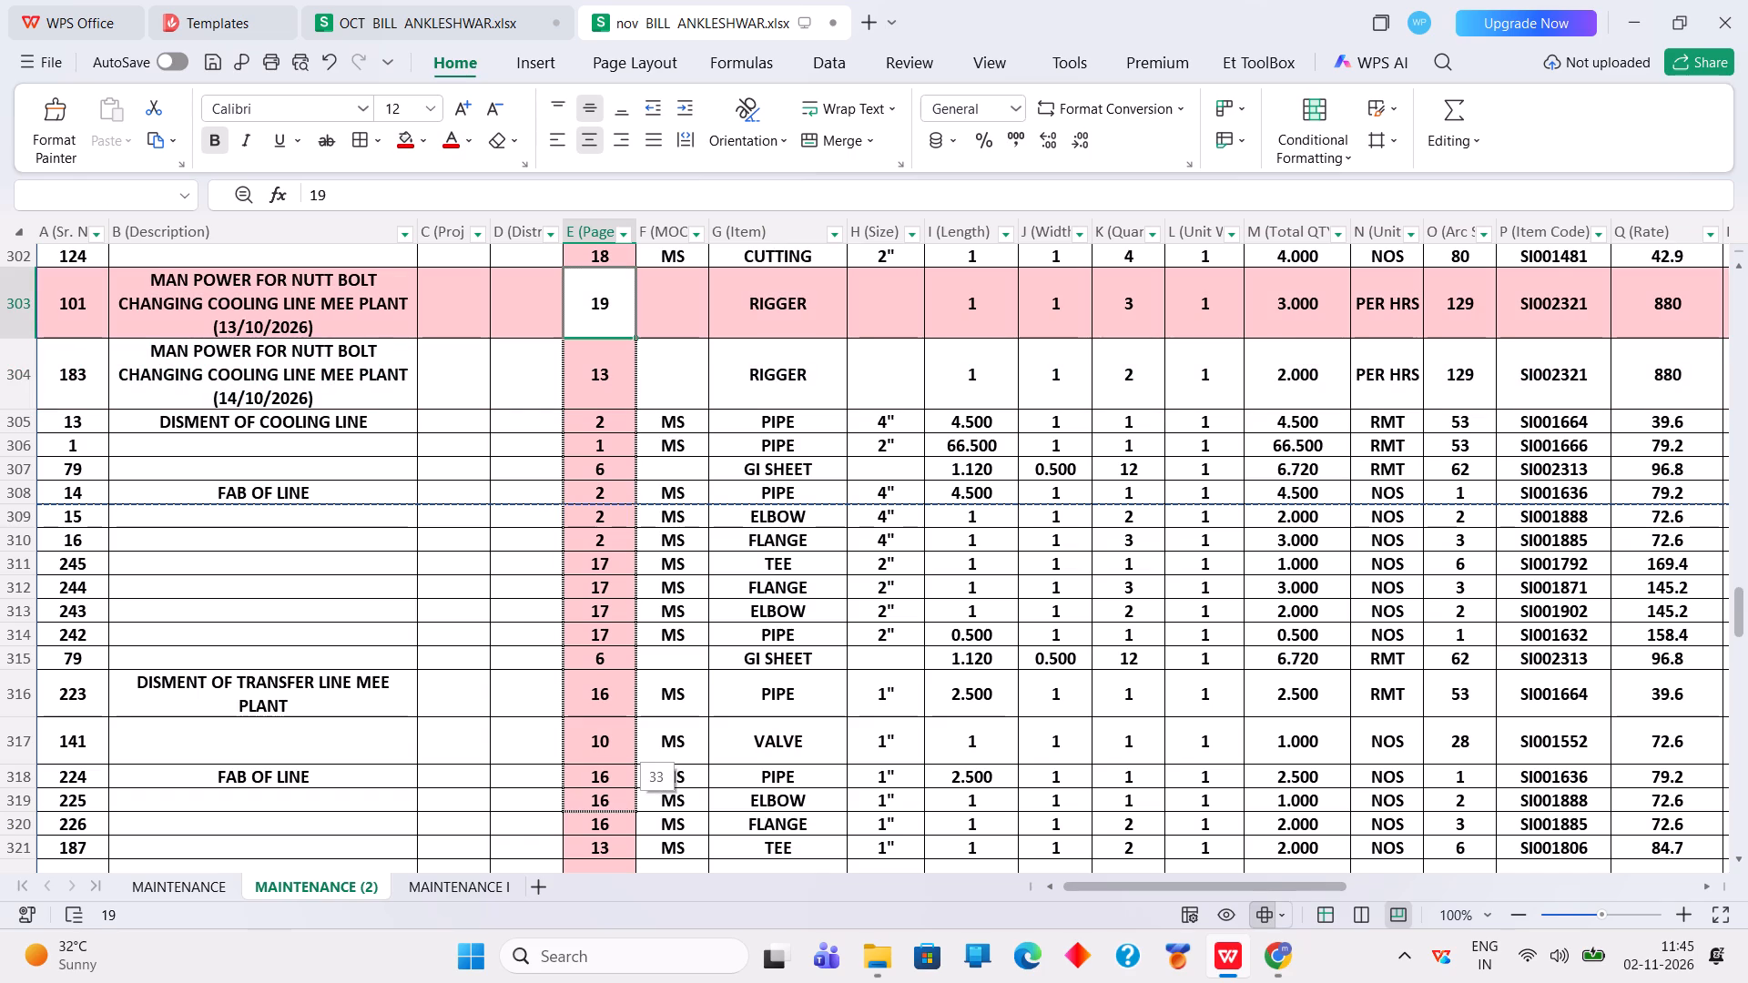
pyautogui.moveTo(625, 809); pyautogui.dragTo(622, 887)
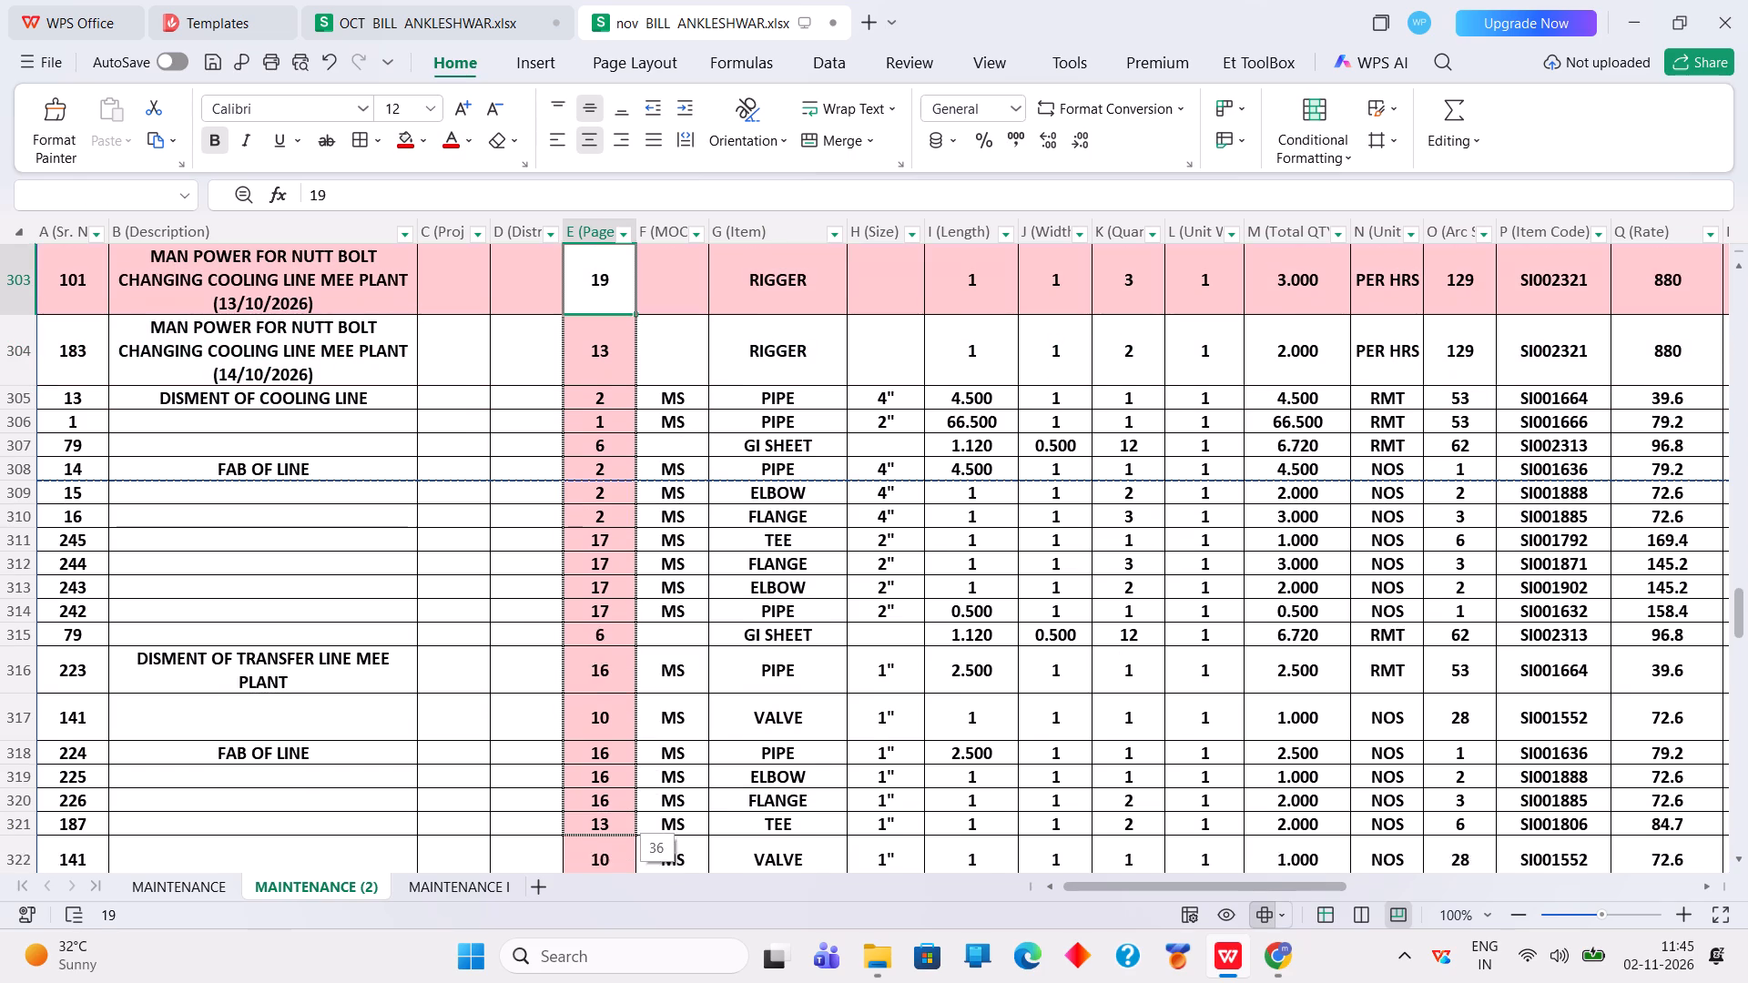
pyautogui.moveTo(622, 887); pyautogui.dragTo(625, 737)
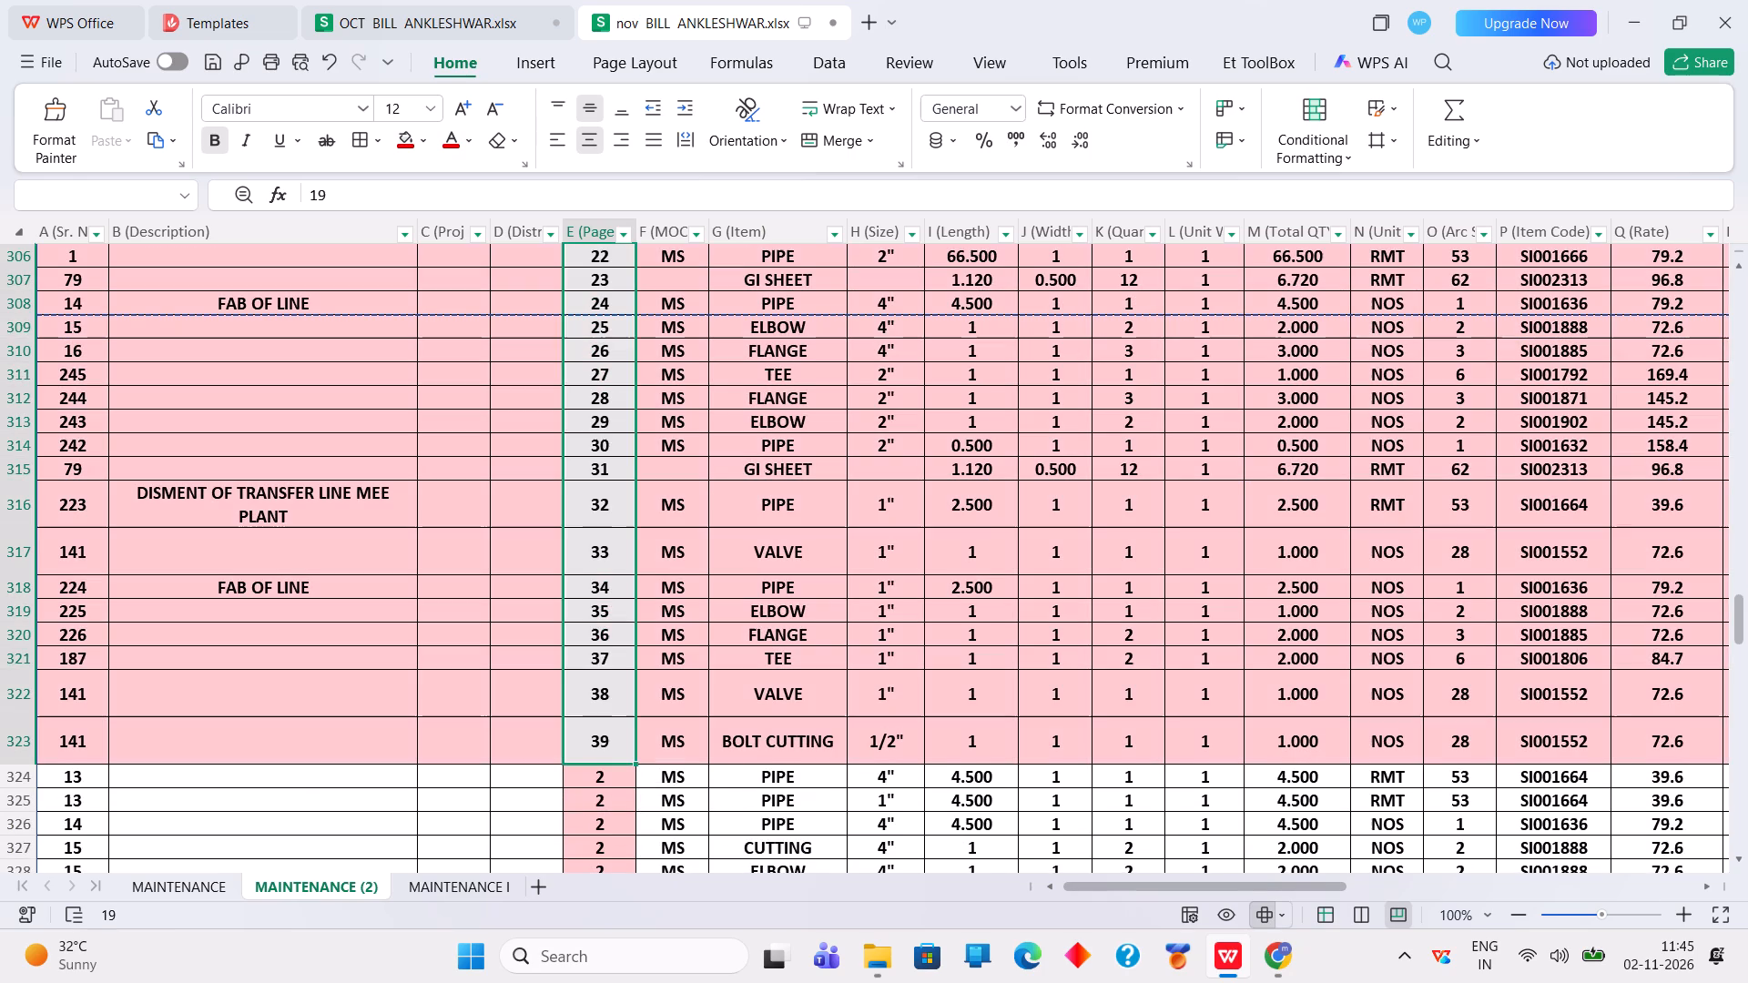
pyautogui.click(640, 772)
pyautogui.click(659, 783)
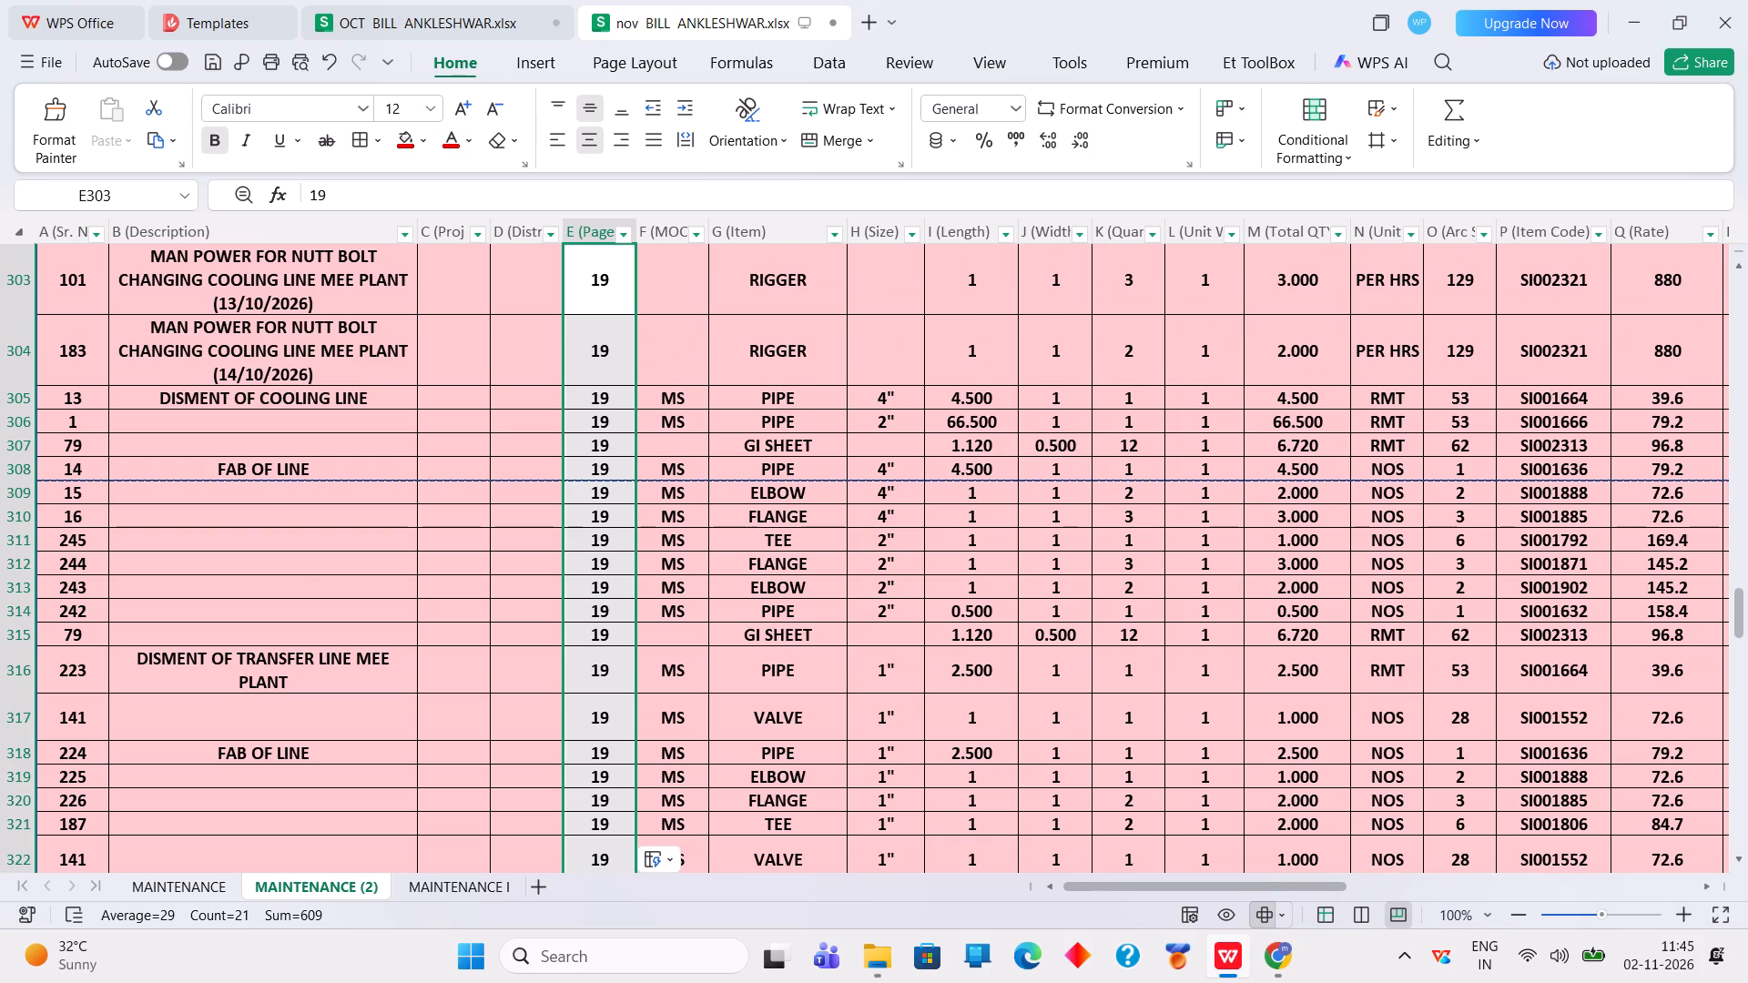
# Set the quantity of both RIGGER entries, rows 303 and 304, to 3.
pyautogui.click(1129, 282)
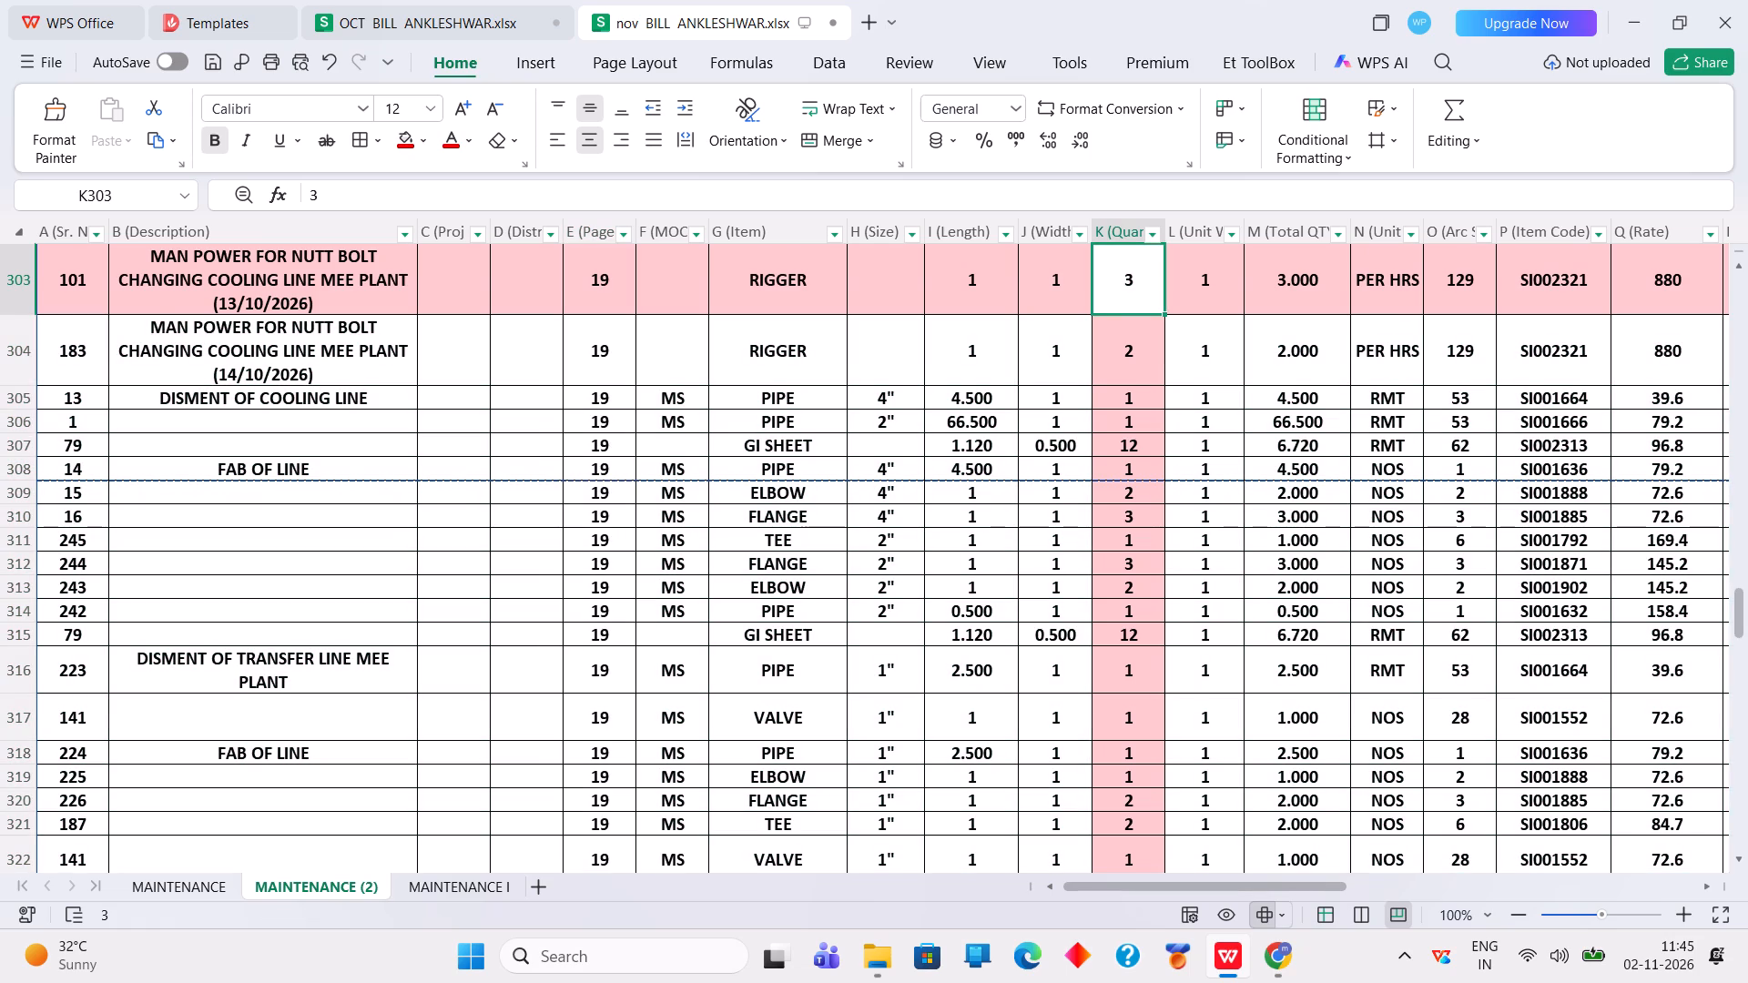
pyautogui.press('3')
pyautogui.press('Return')
pyautogui.press('3')
pyautogui.press('Return')
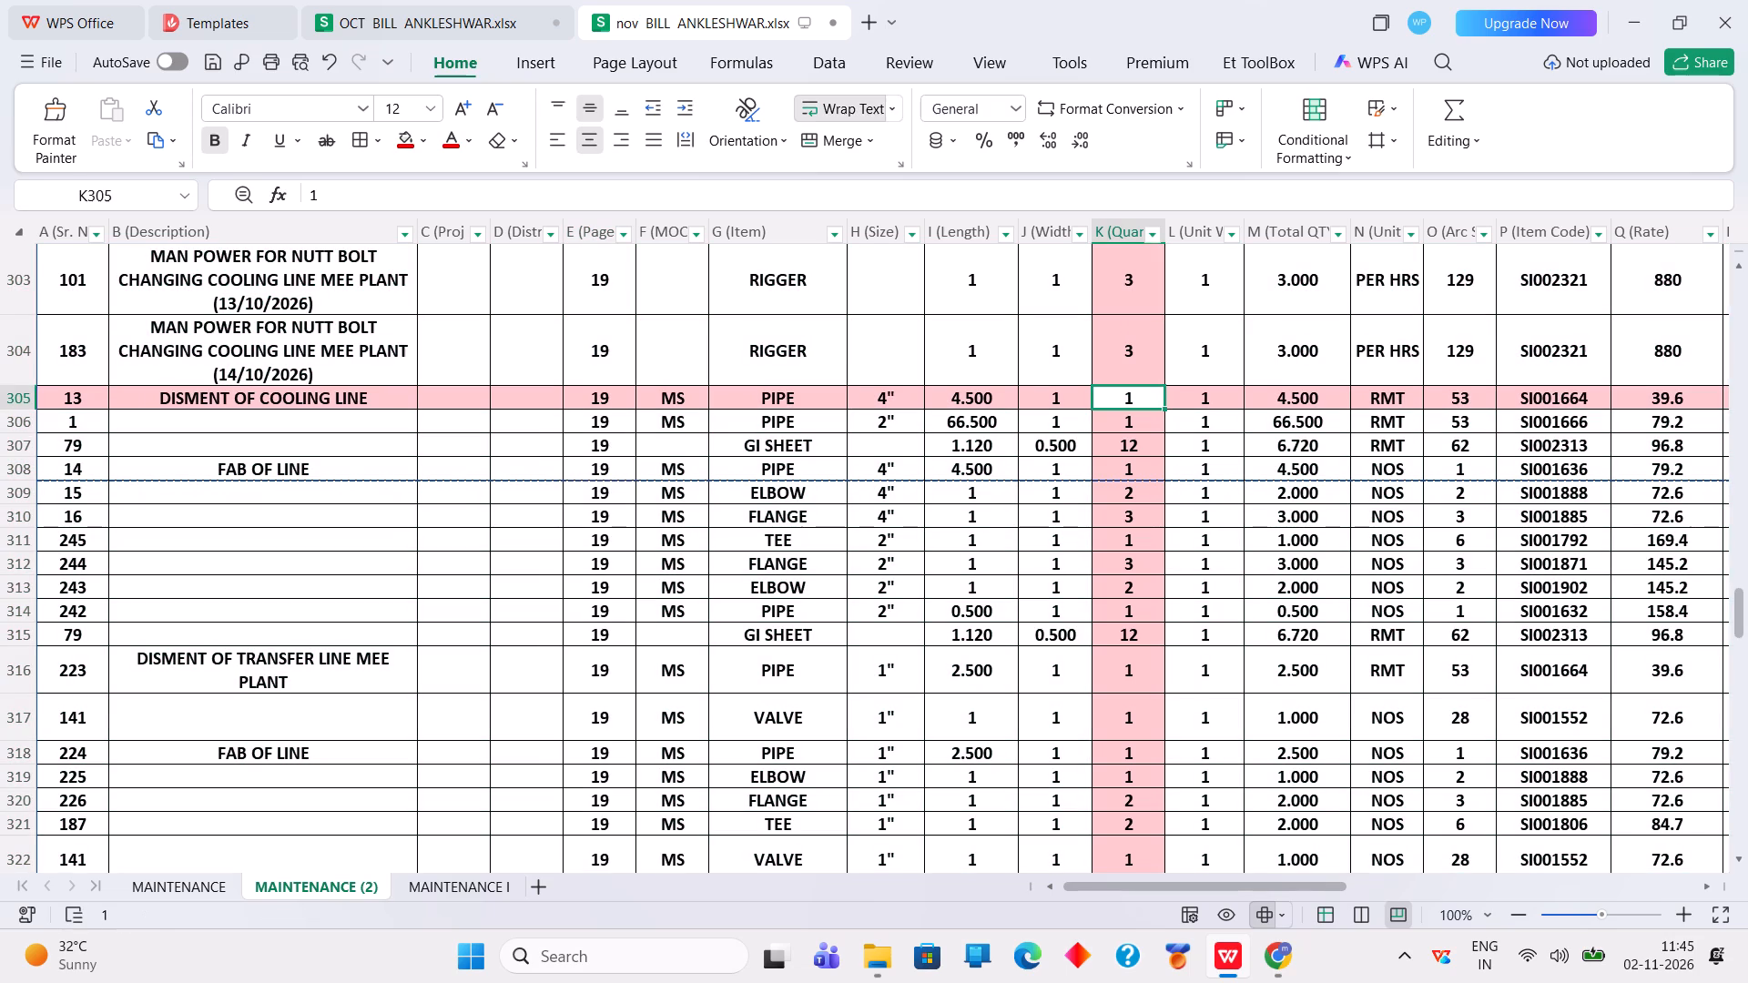
# Set the unit weight to 6 for the RIGGER in row 303 and 4 for the one in row 304.
pyautogui.click(1224, 283)
pyautogui.press('6')
pyautogui.press('Return')
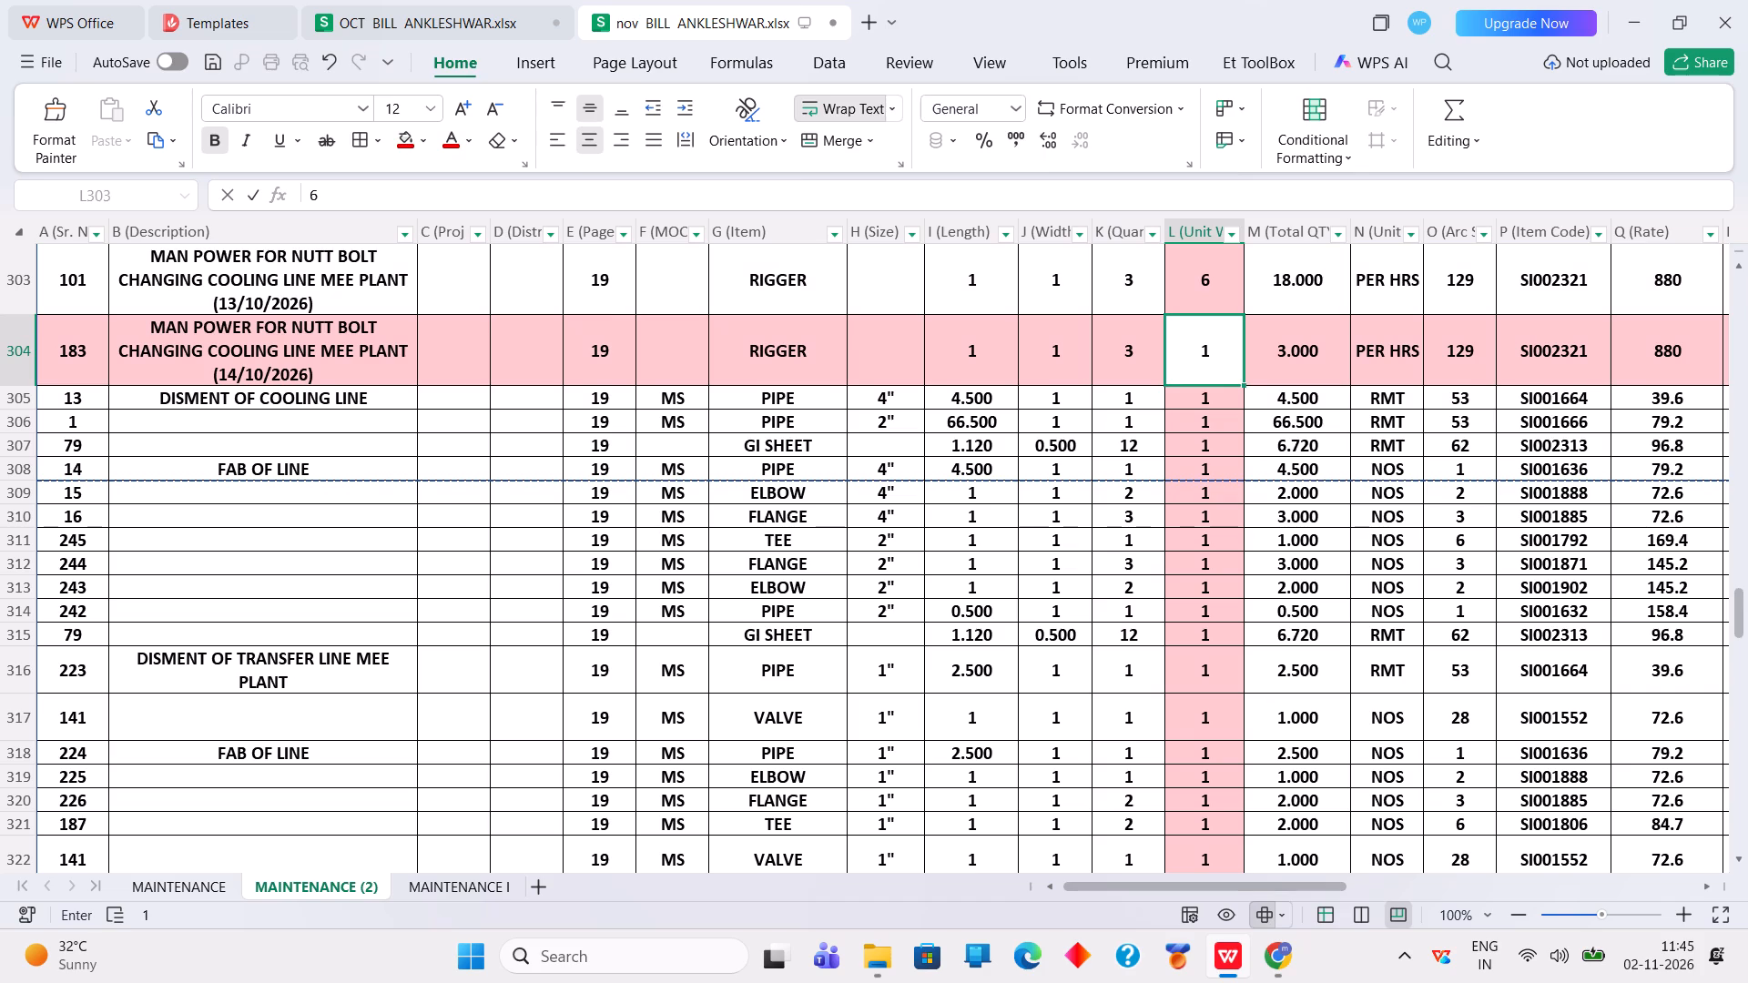
pyautogui.press('4')
pyautogui.press('Return')
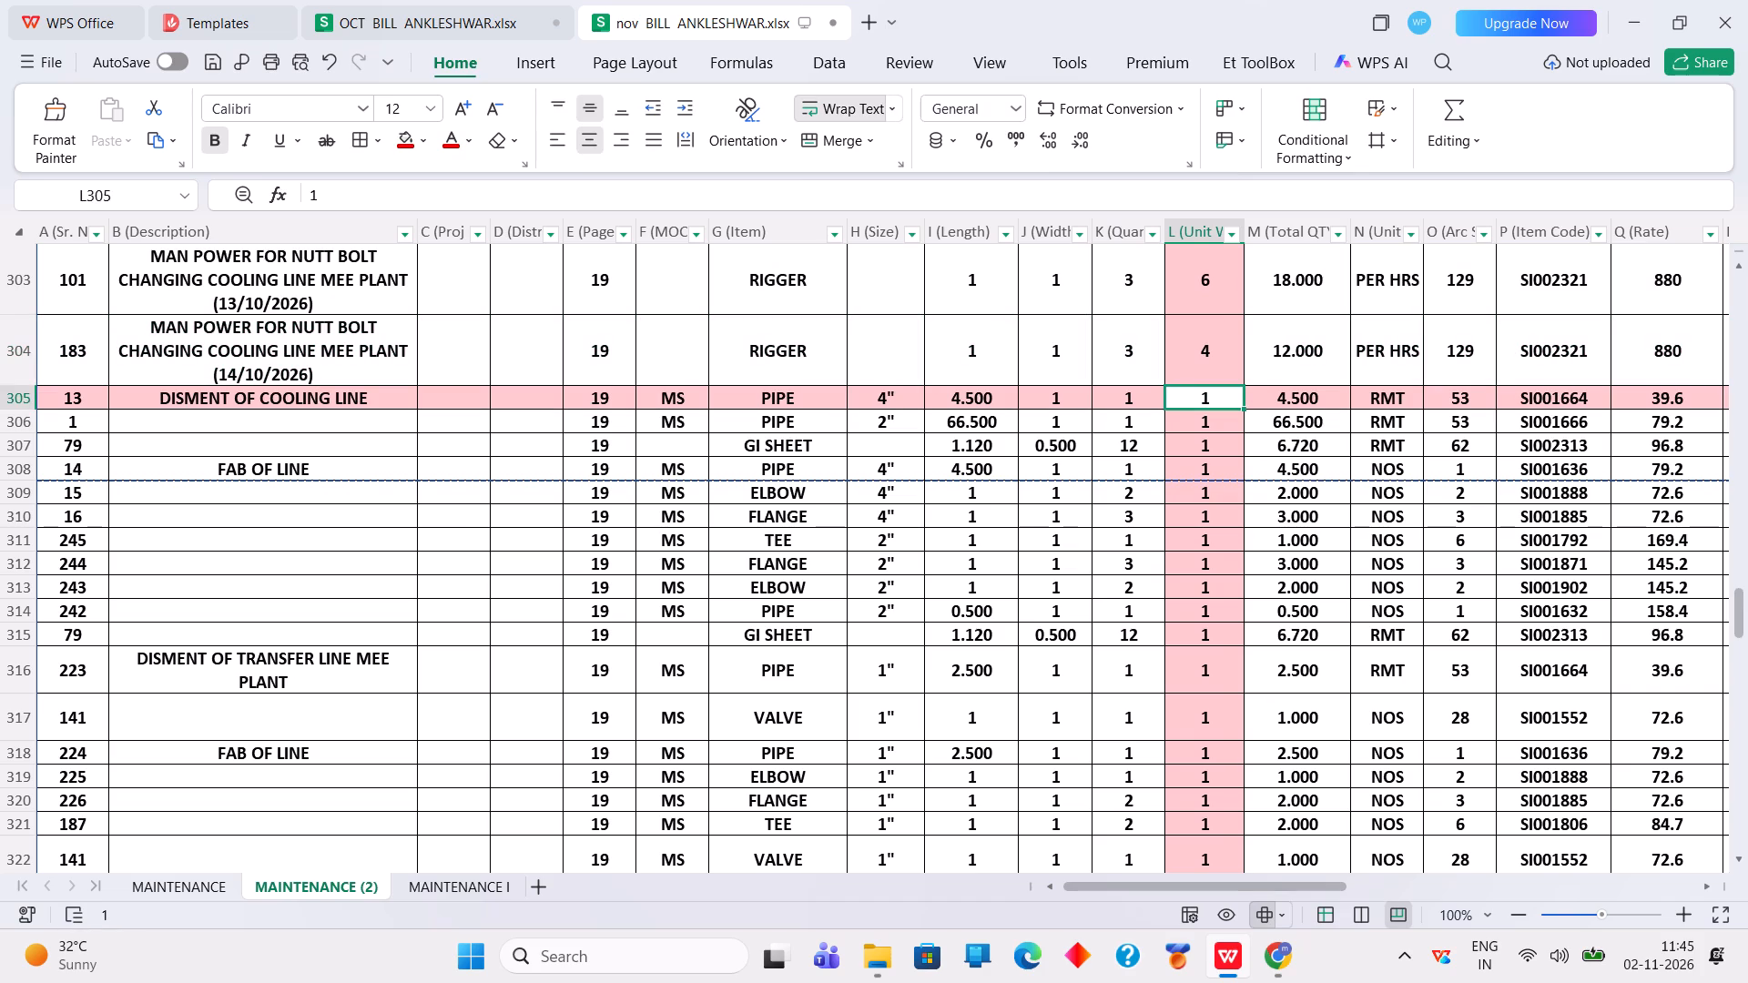
# Set the DISMENT OF COOLING LINE pipe lengths to 3.2 for the 4" pipe and 6.3 for the 2" pipe.
pyautogui.click(969, 386)
pyautogui.write('3.2')
pyautogui.press('Return')
pyautogui.write('6.3')
pyautogui.press('Return')
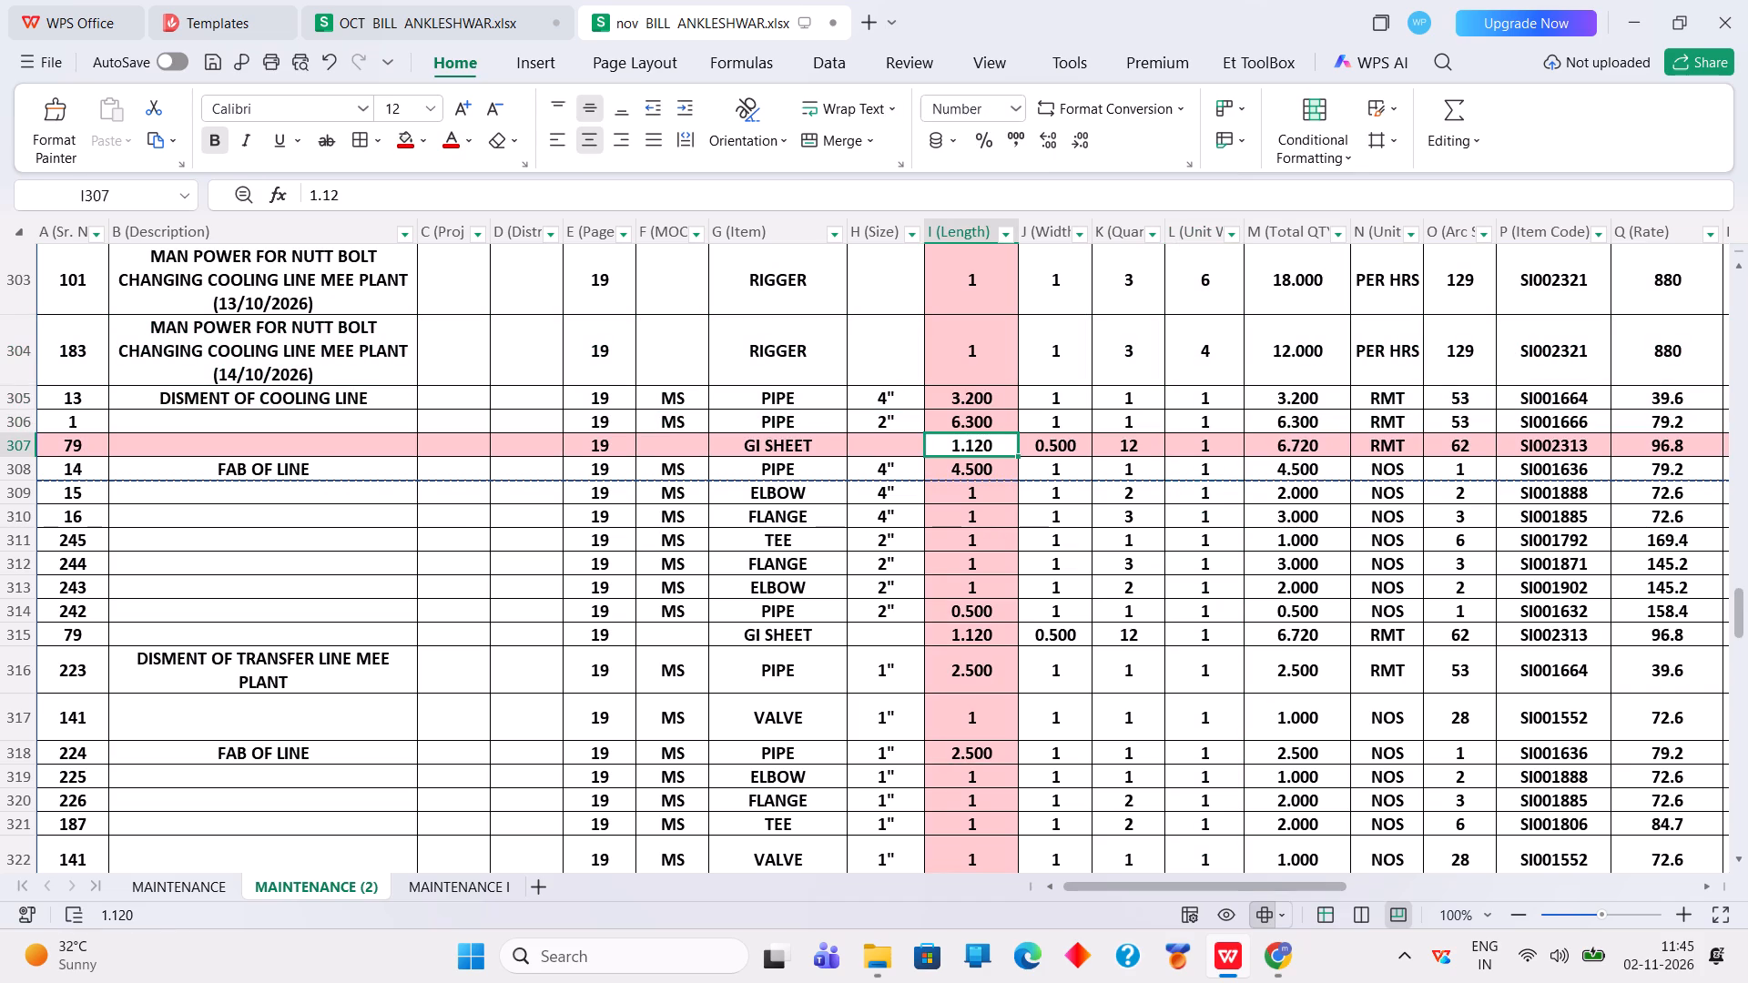
# Set the GI SHEET in row 307 to length 0.95, width 1.56 and quantity 1.
pyautogui.write('.95')
pyautogui.click(1074, 453)
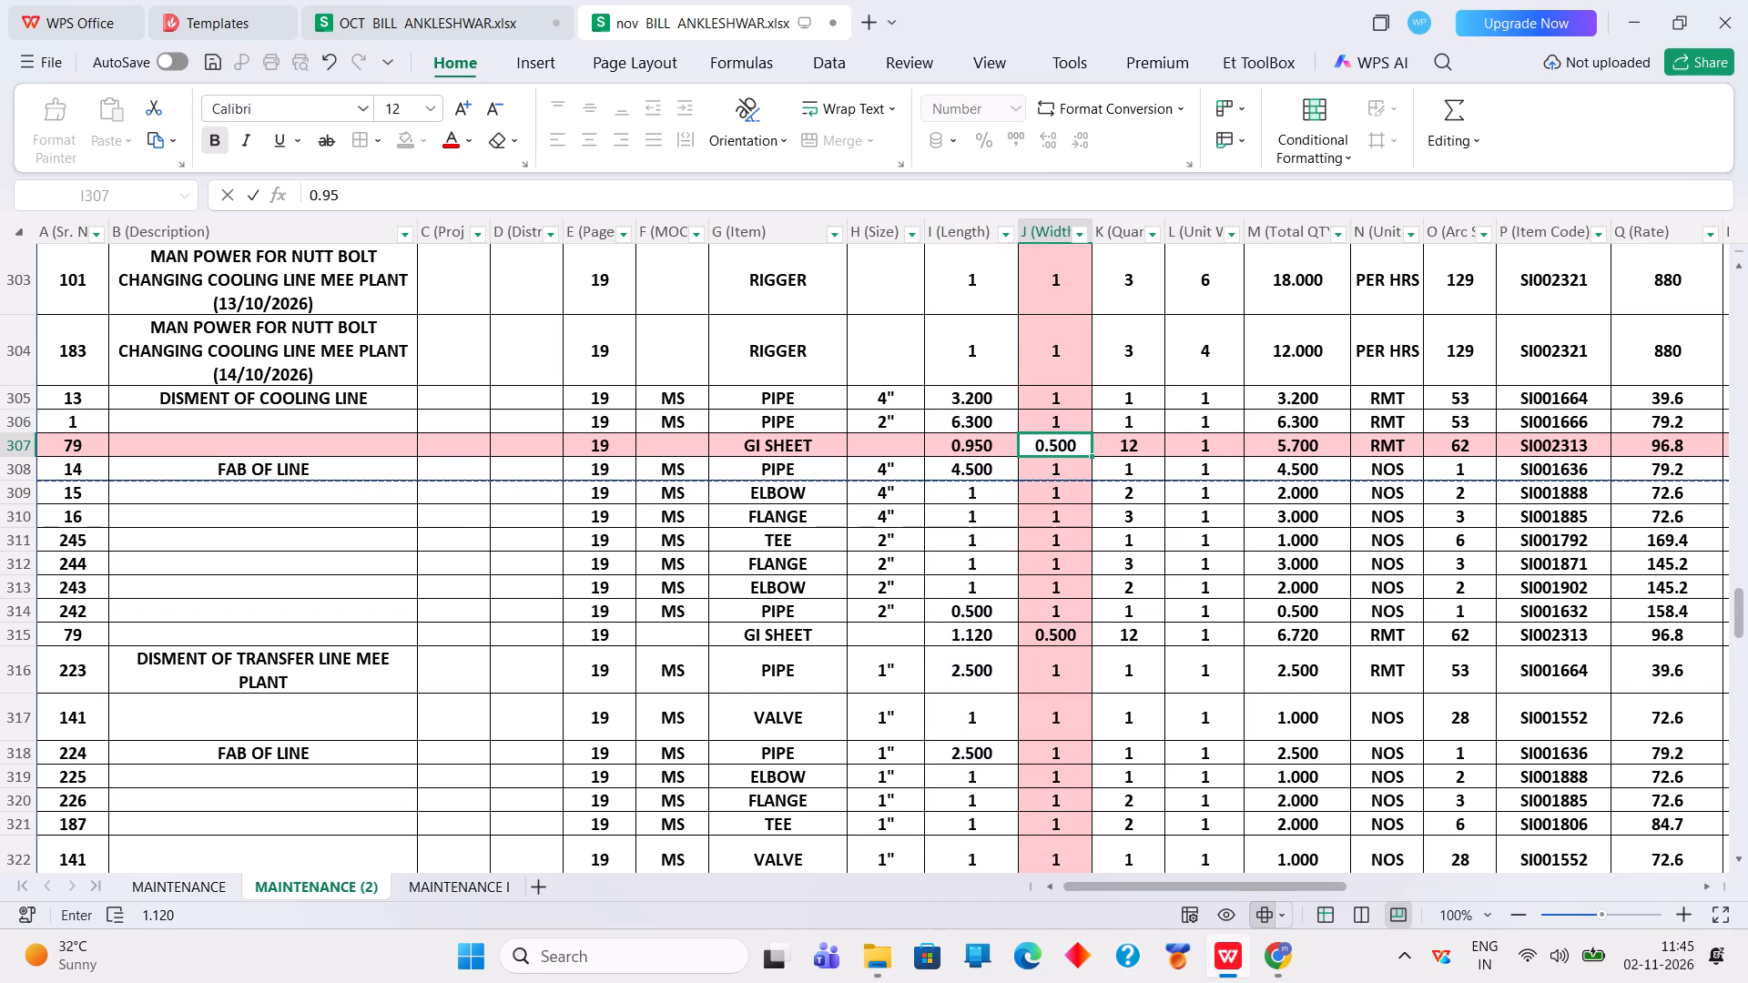
pyautogui.write('1.56')
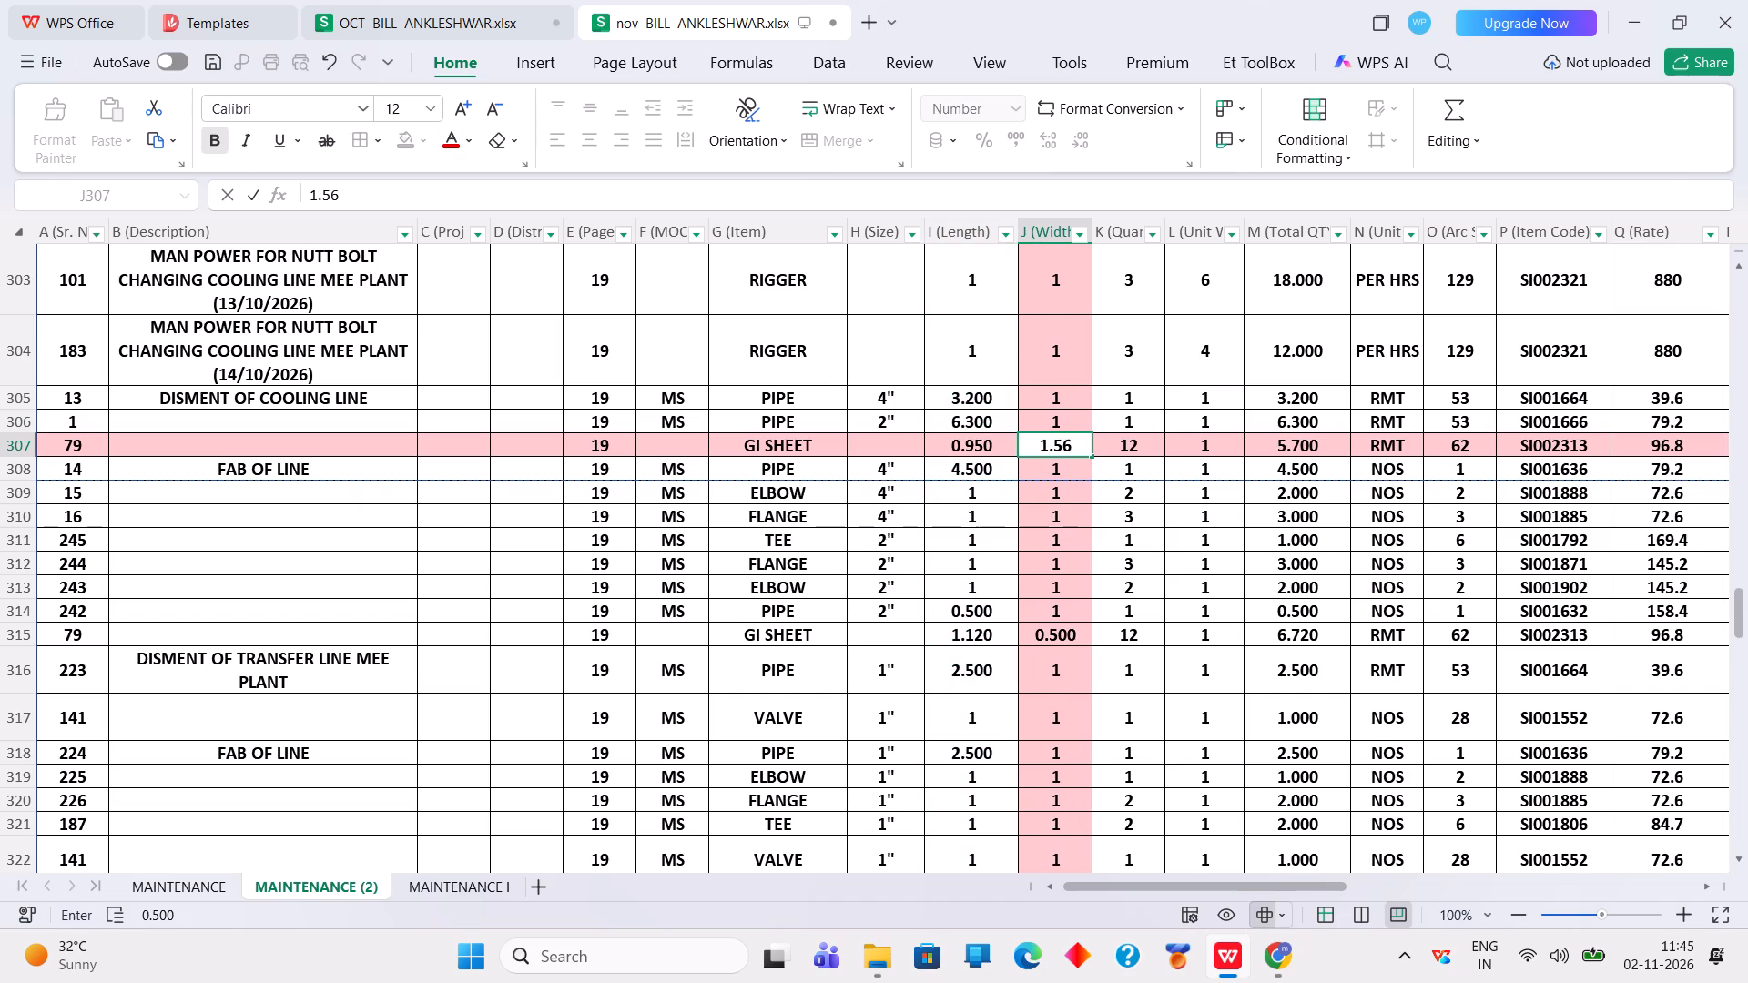
pyautogui.click(1130, 453)
pyautogui.press('1')
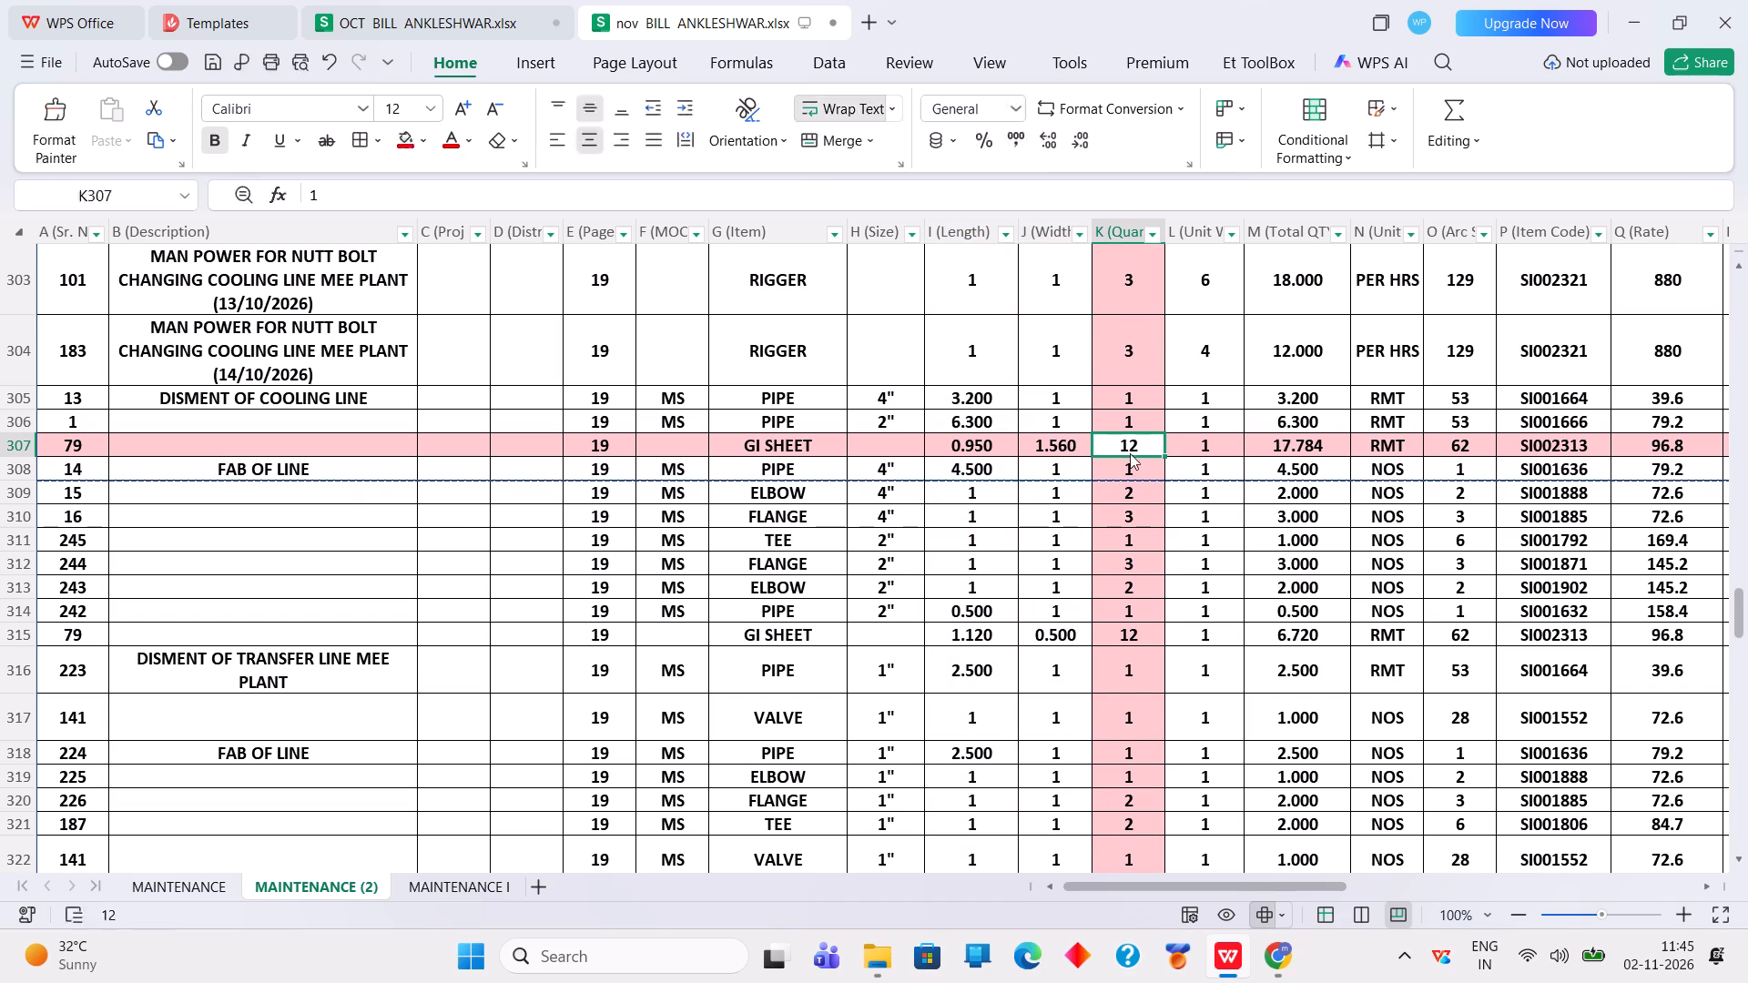
pyautogui.press('Return')
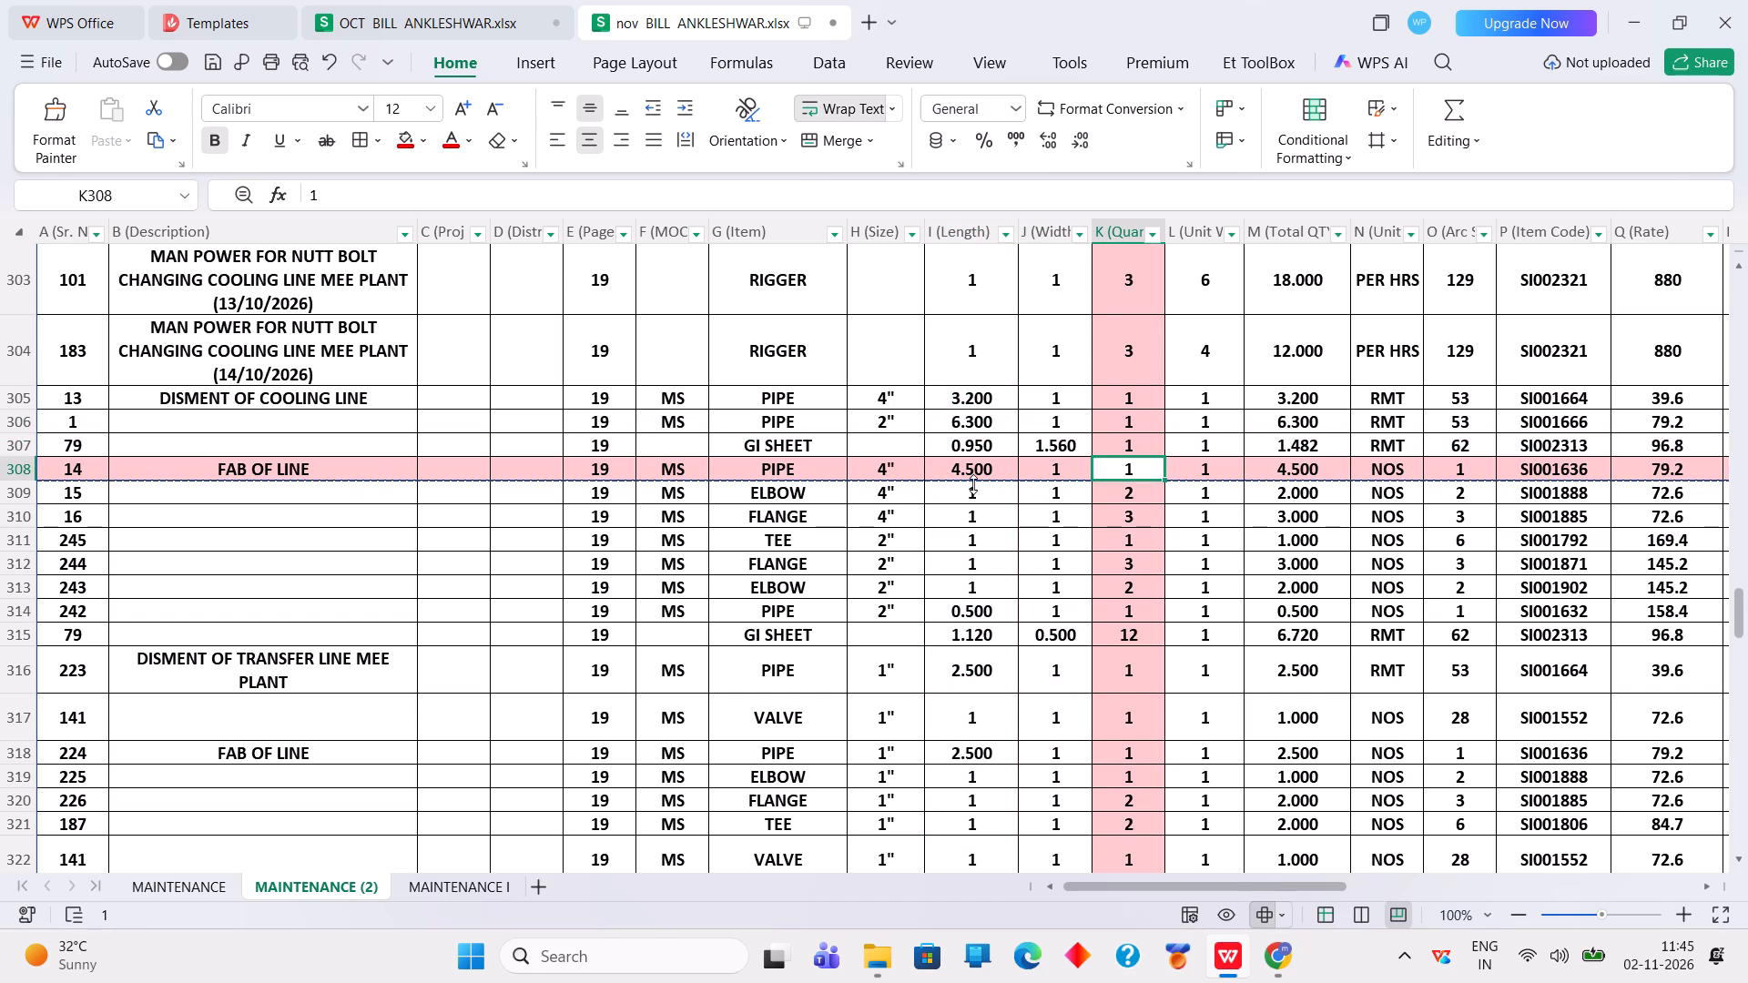
# Set the length of the 4" FAB OF LINE pipe in row 308 to 3.2.
pyautogui.click(969, 466)
pyautogui.write('3.2')
pyautogui.press('Return')
# Set the quantities in rows 309 to 313 to 1 for 4" elbow, 2 for 4" flange, 2 for 2" tee, 8 for 2" flange, 4 for 2" elbow.
pyautogui.click(1133, 502)
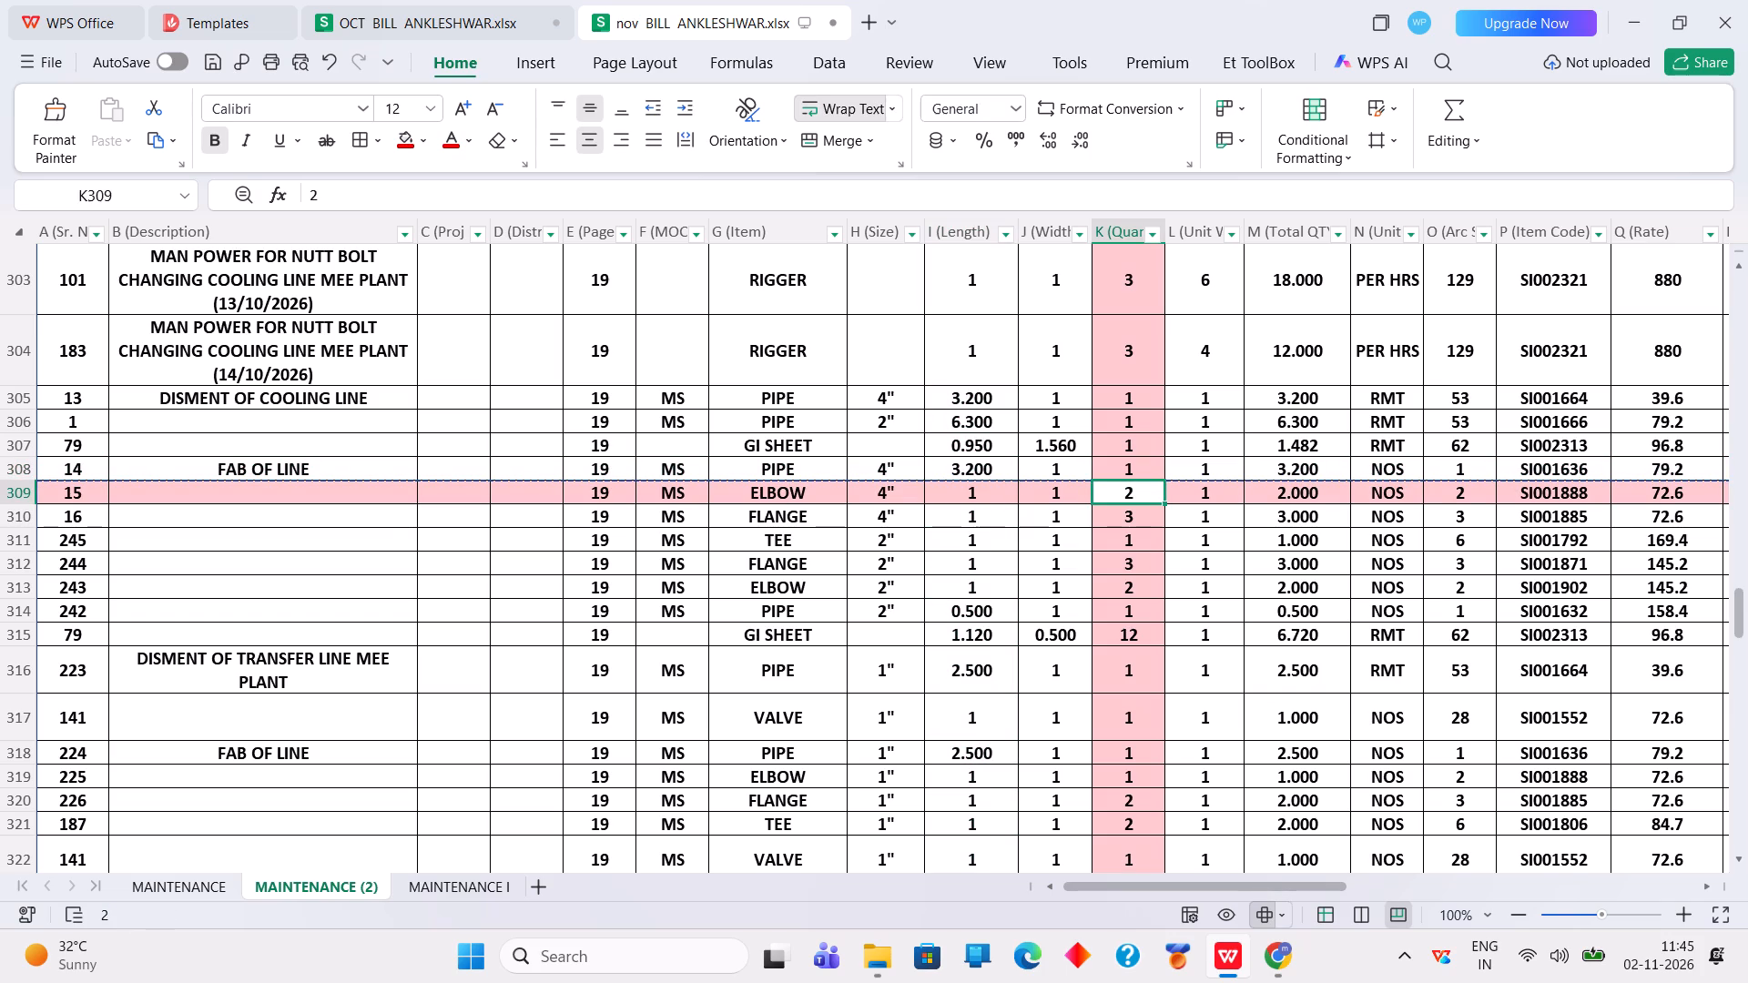
pyautogui.press('1')
pyautogui.press('Return')
pyautogui.press('2')
pyautogui.press('Return')
pyautogui.press('2')
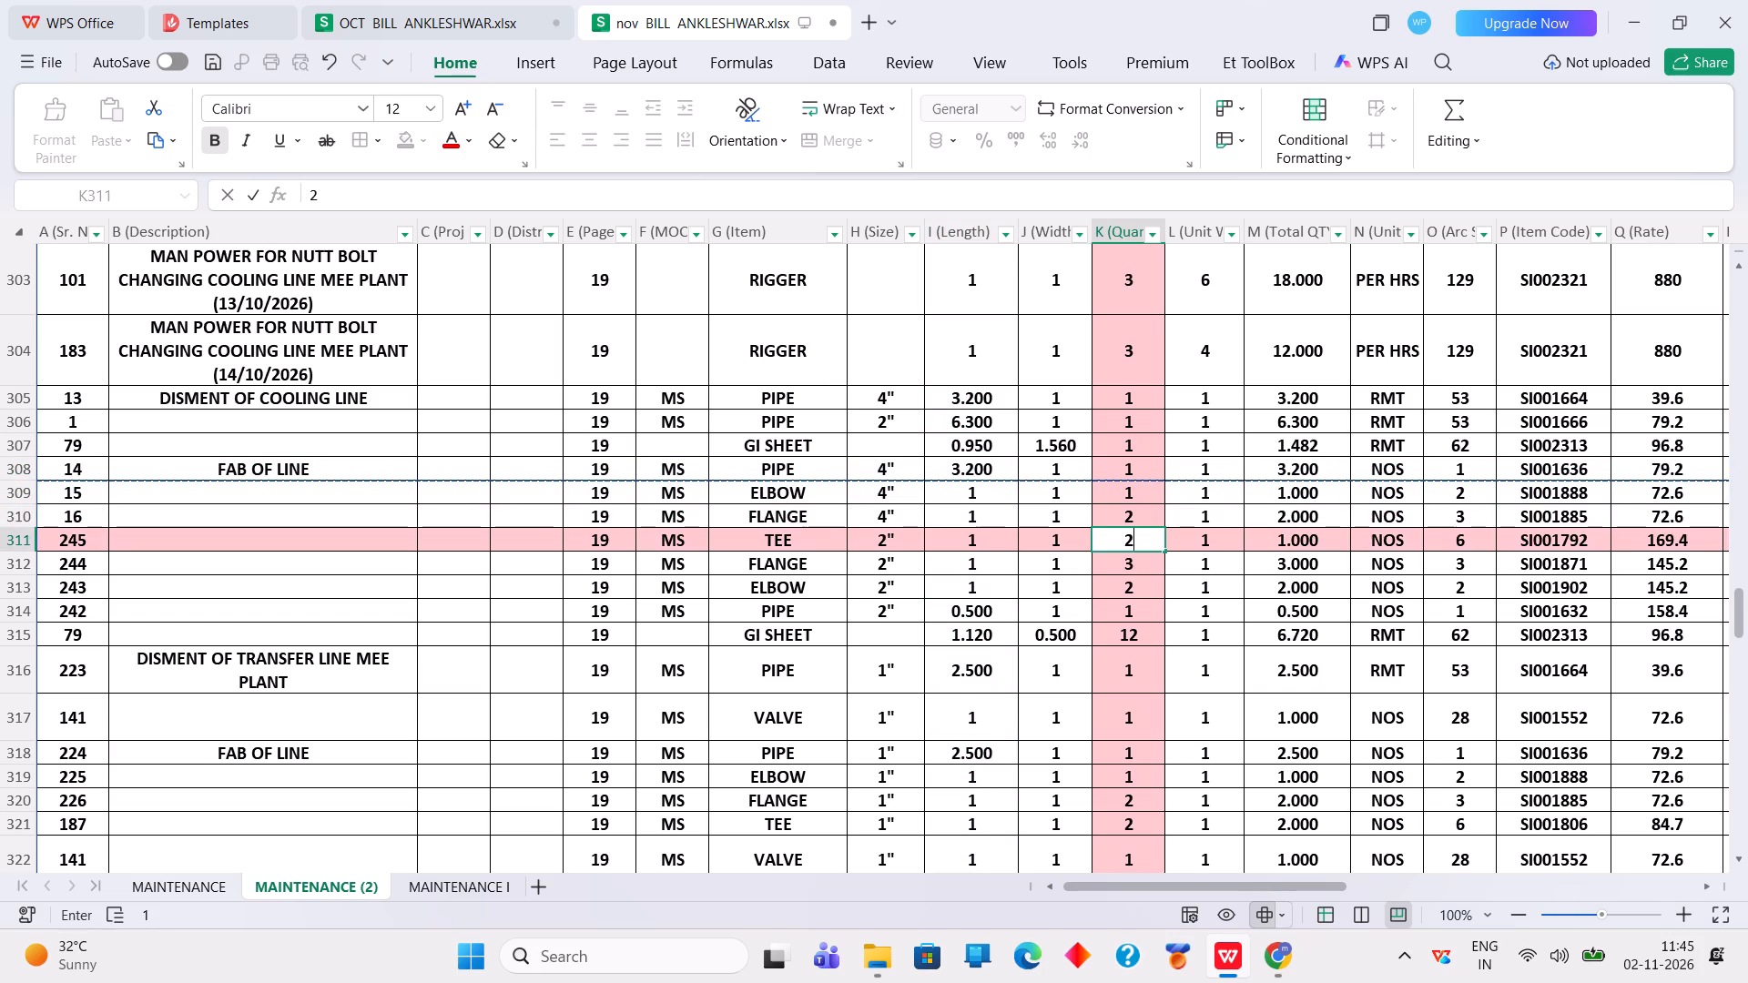
pyautogui.press('Return')
pyautogui.press('8')
pyautogui.press('Return')
pyautogui.press('4')
pyautogui.press('Return')
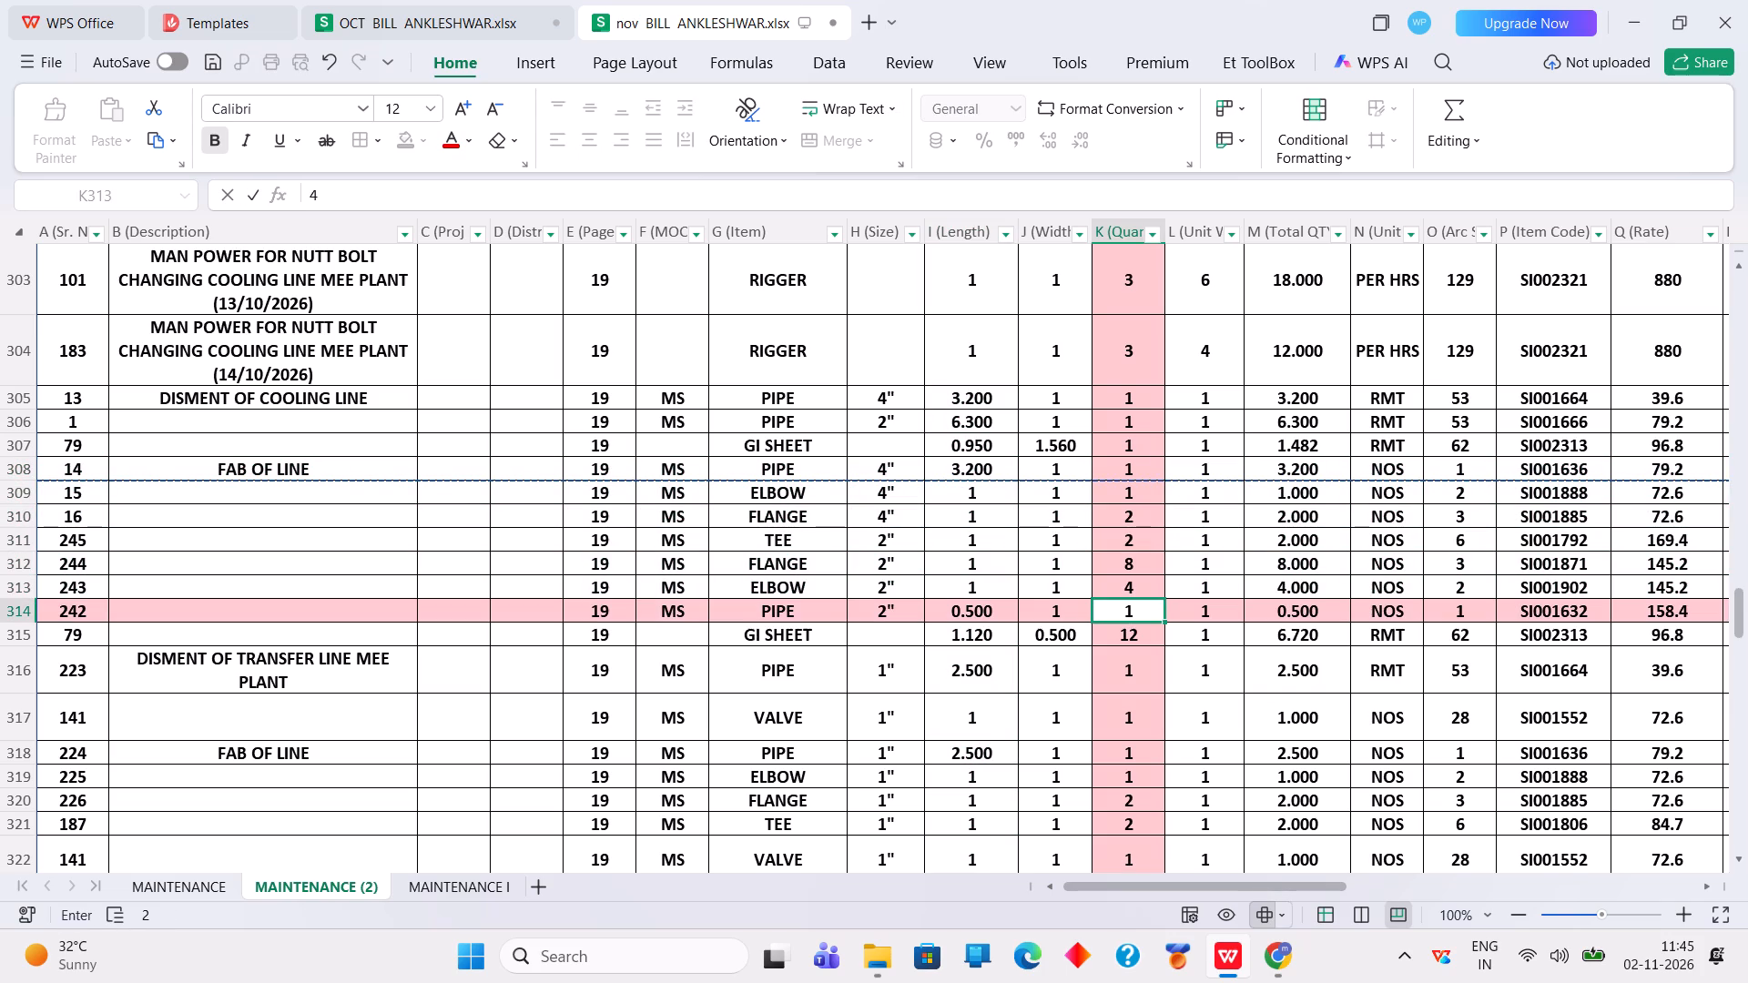
# Set the length of the 2" pipe in row 314 to 6.3.
pyautogui.click(987, 610)
pyautogui.write('6.3')
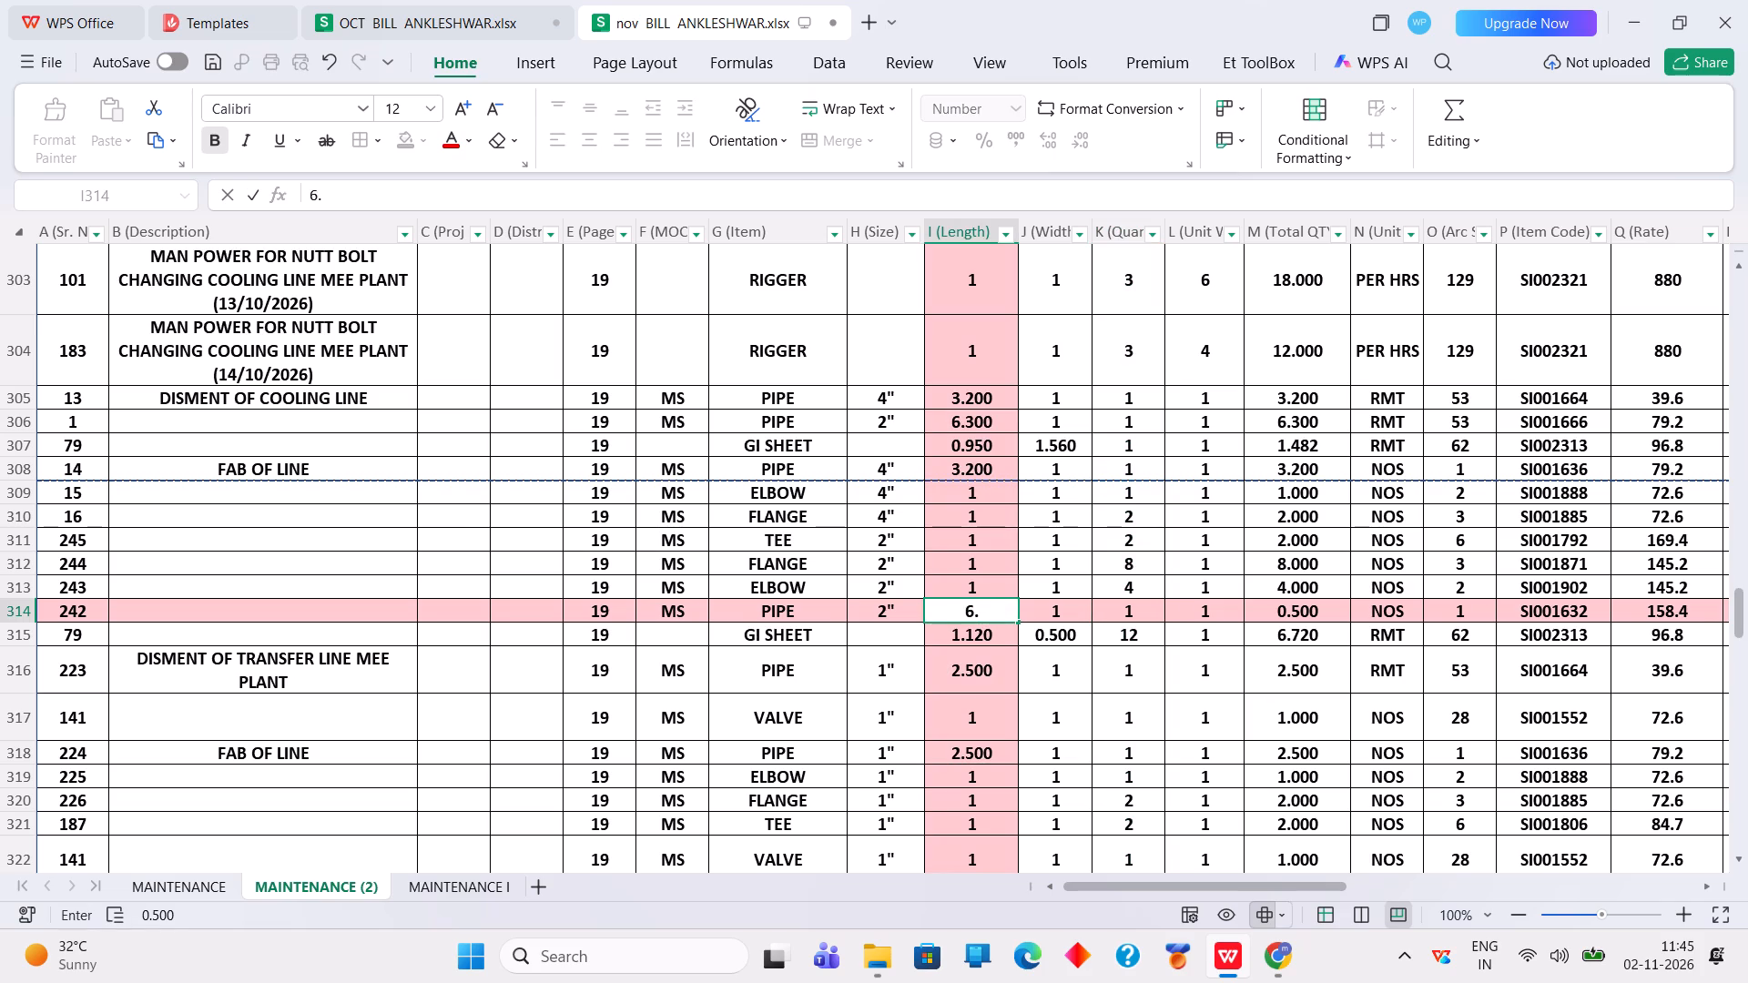
pyautogui.press('Return')
# Set the GI SHEET in row 315 to length 0.950, width 1.560 and quantity 1.
pyautogui.write('.950')
pyautogui.click(1042, 635)
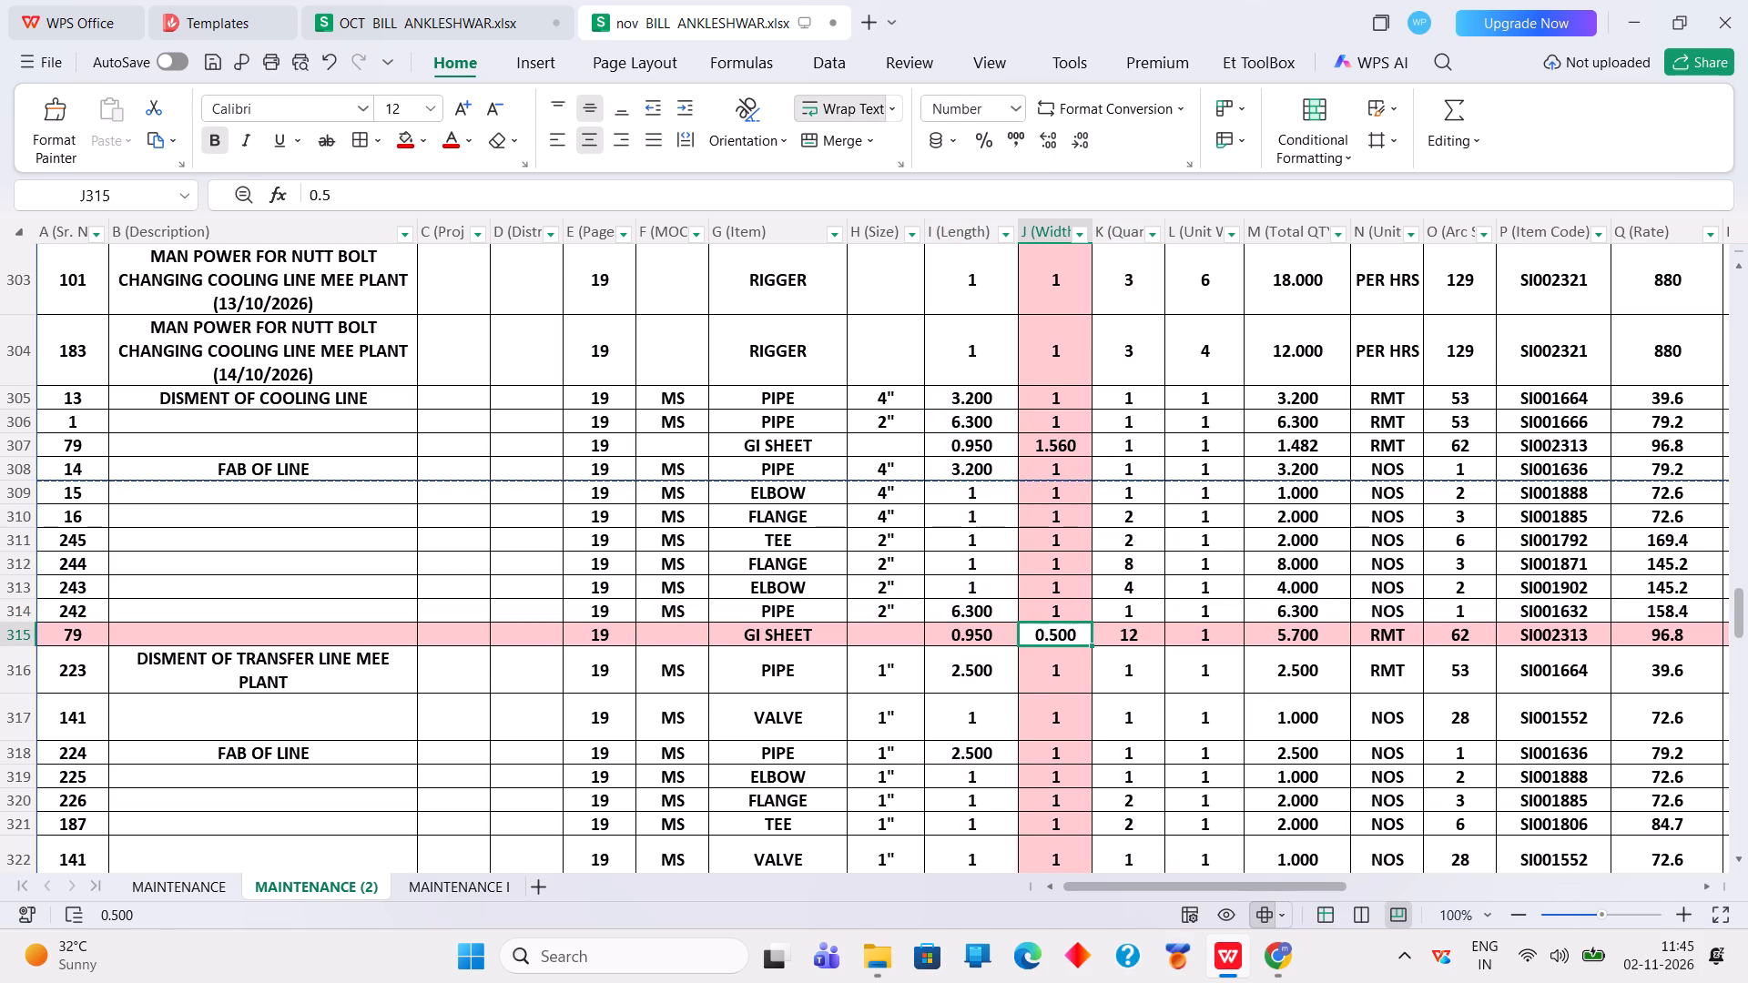
pyautogui.write('1.560')
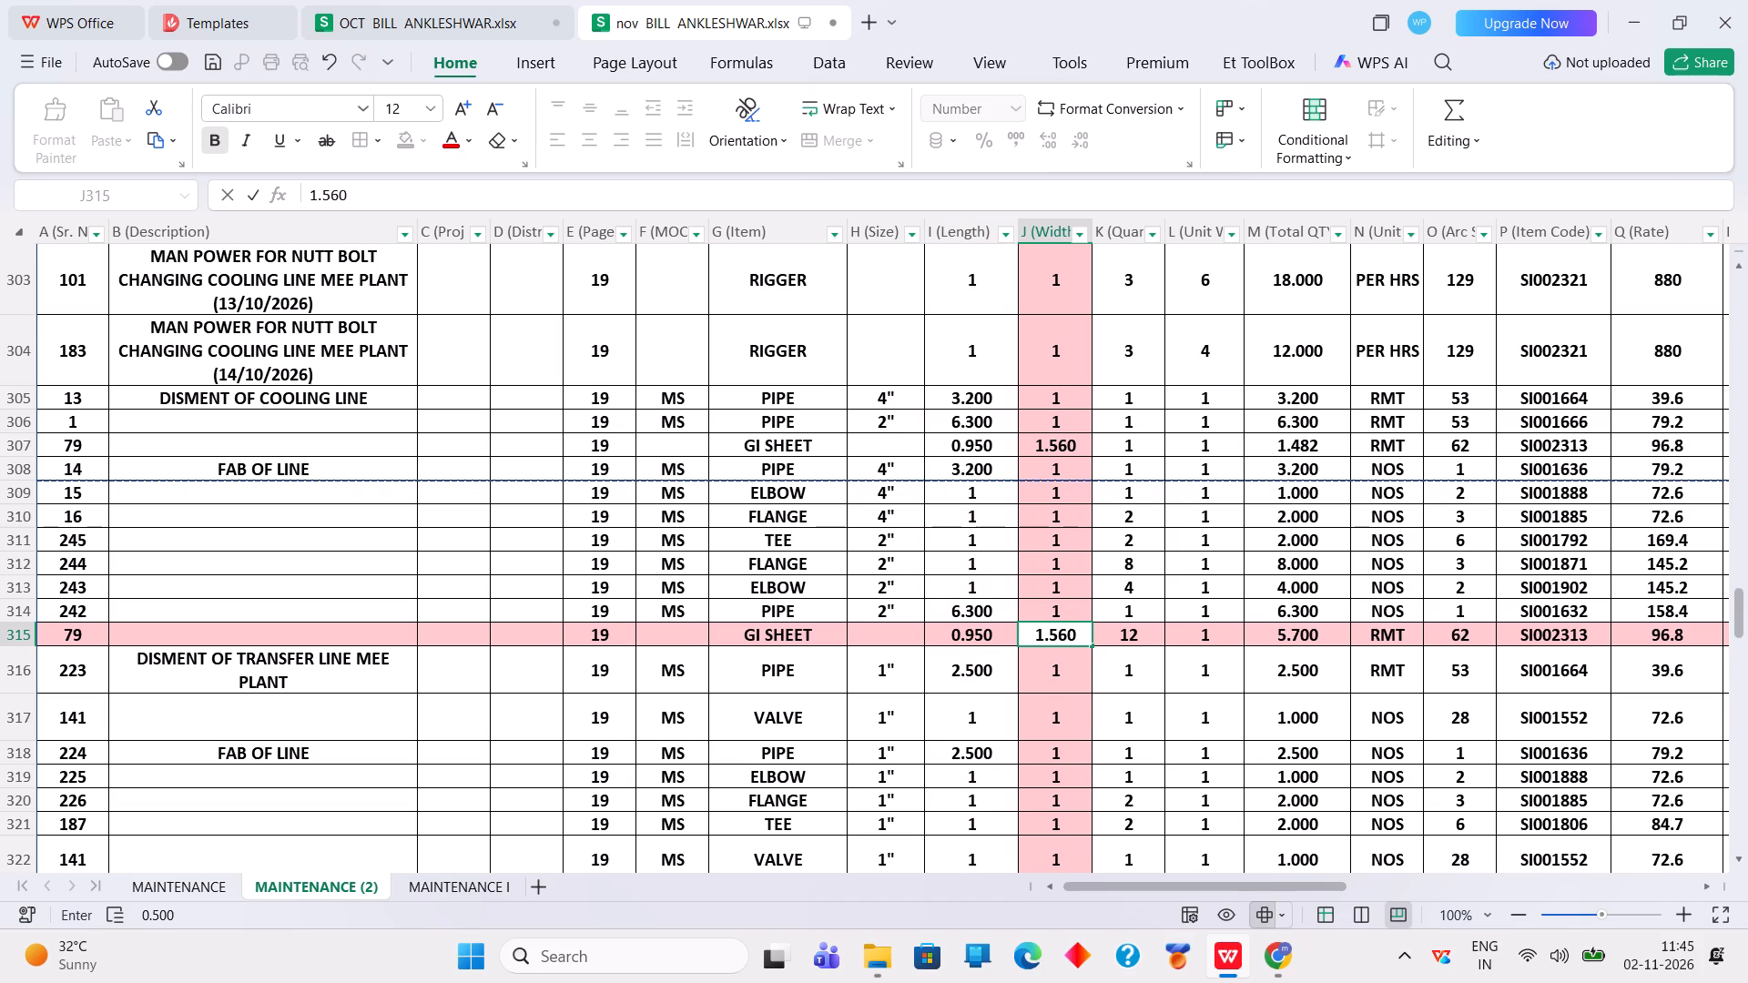
pyautogui.click(1120, 637)
pyautogui.press('1')
pyautogui.press('Return')
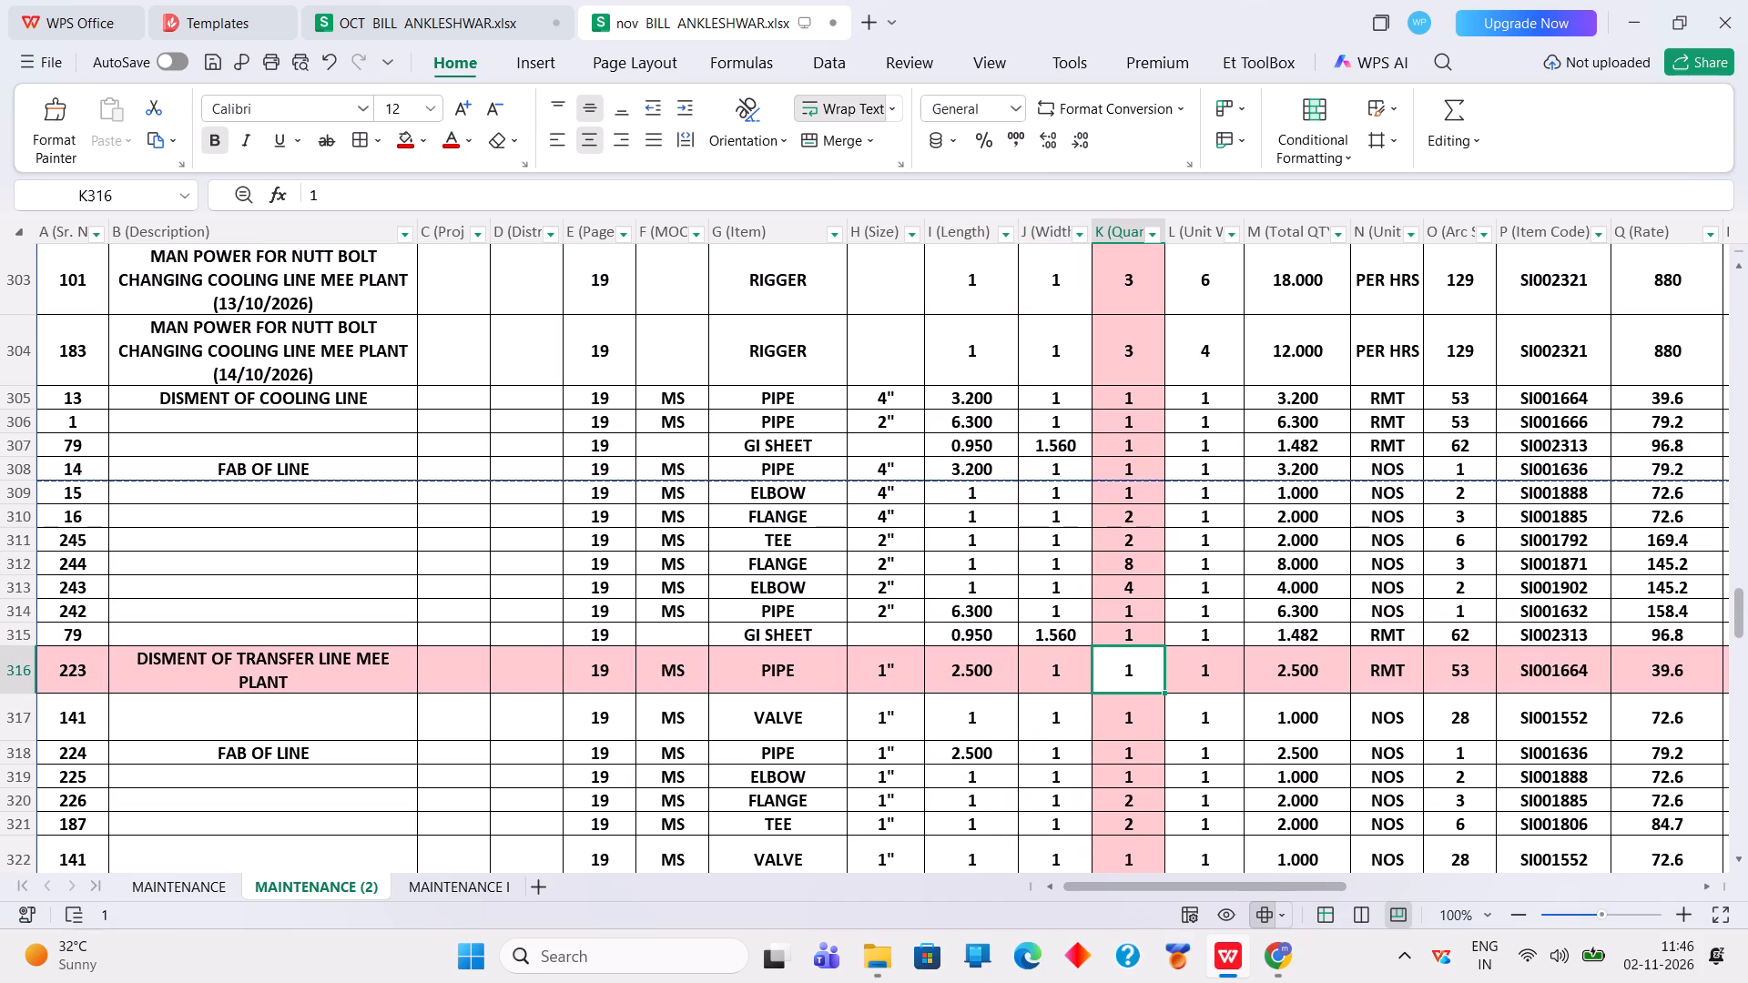
# For the transfer line dismantling, set the 1" pipe's length in row 316 to 1.9 and the valve quantity in row 317 to 4.
pyautogui.click(960, 682)
pyautogui.write('1.9')
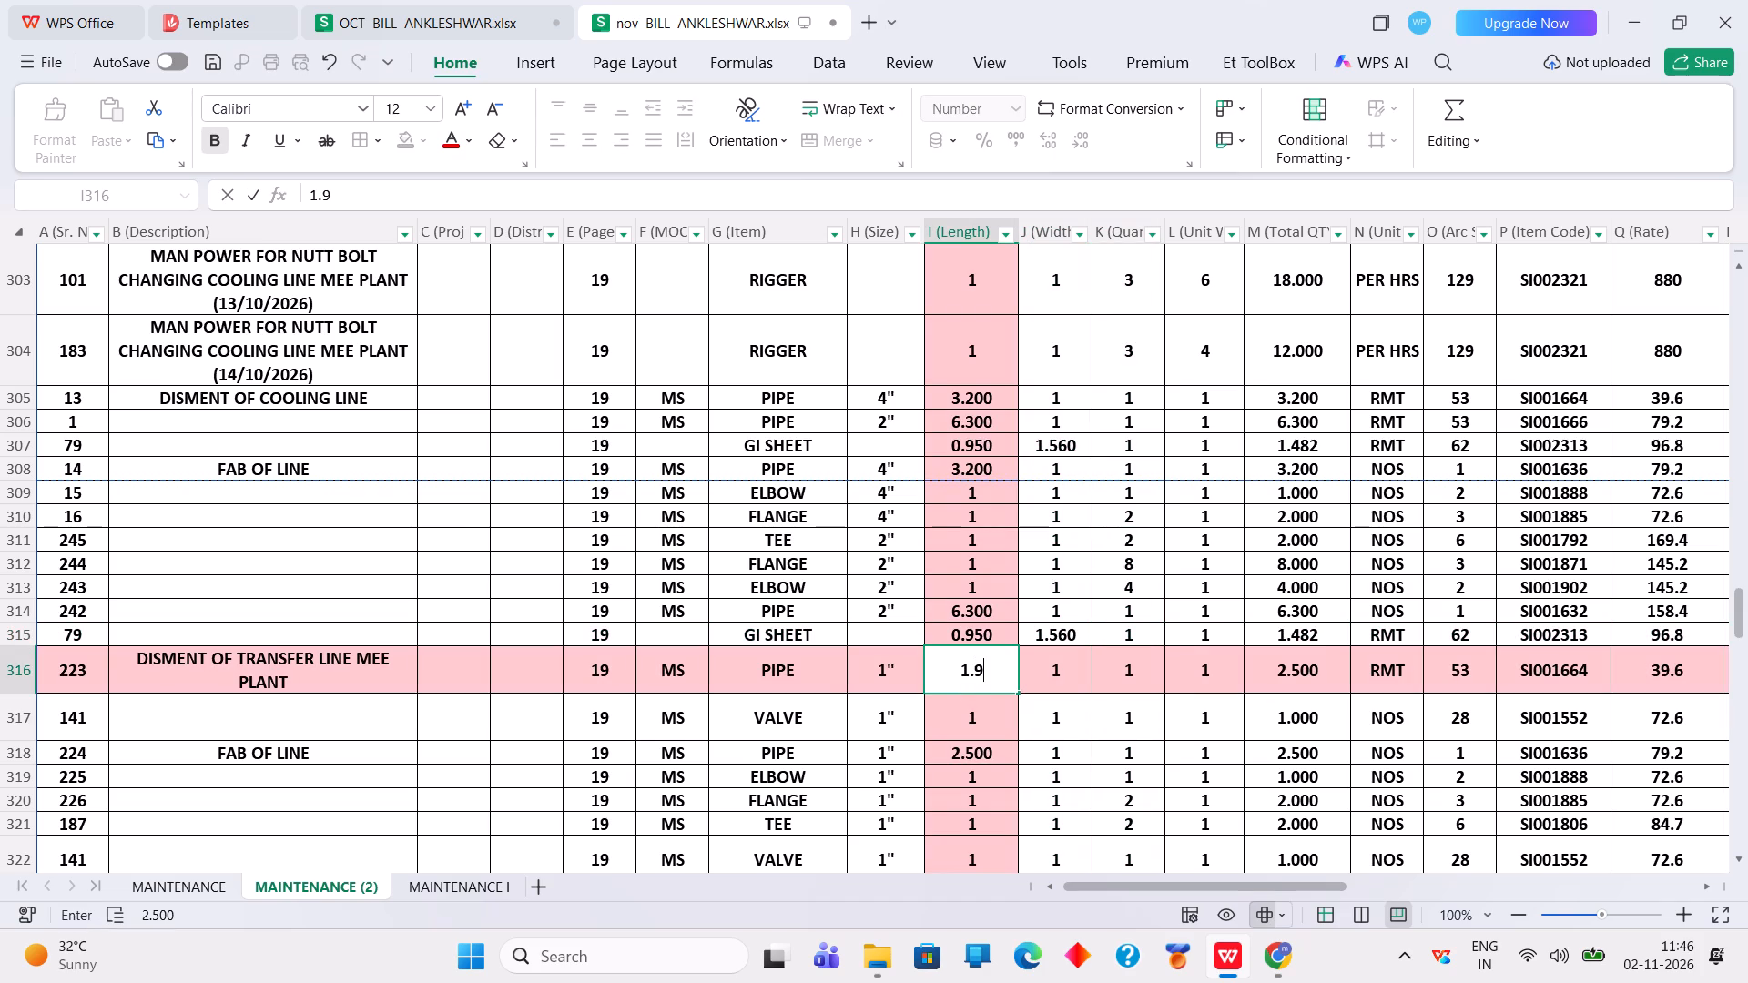
pyautogui.click(1119, 725)
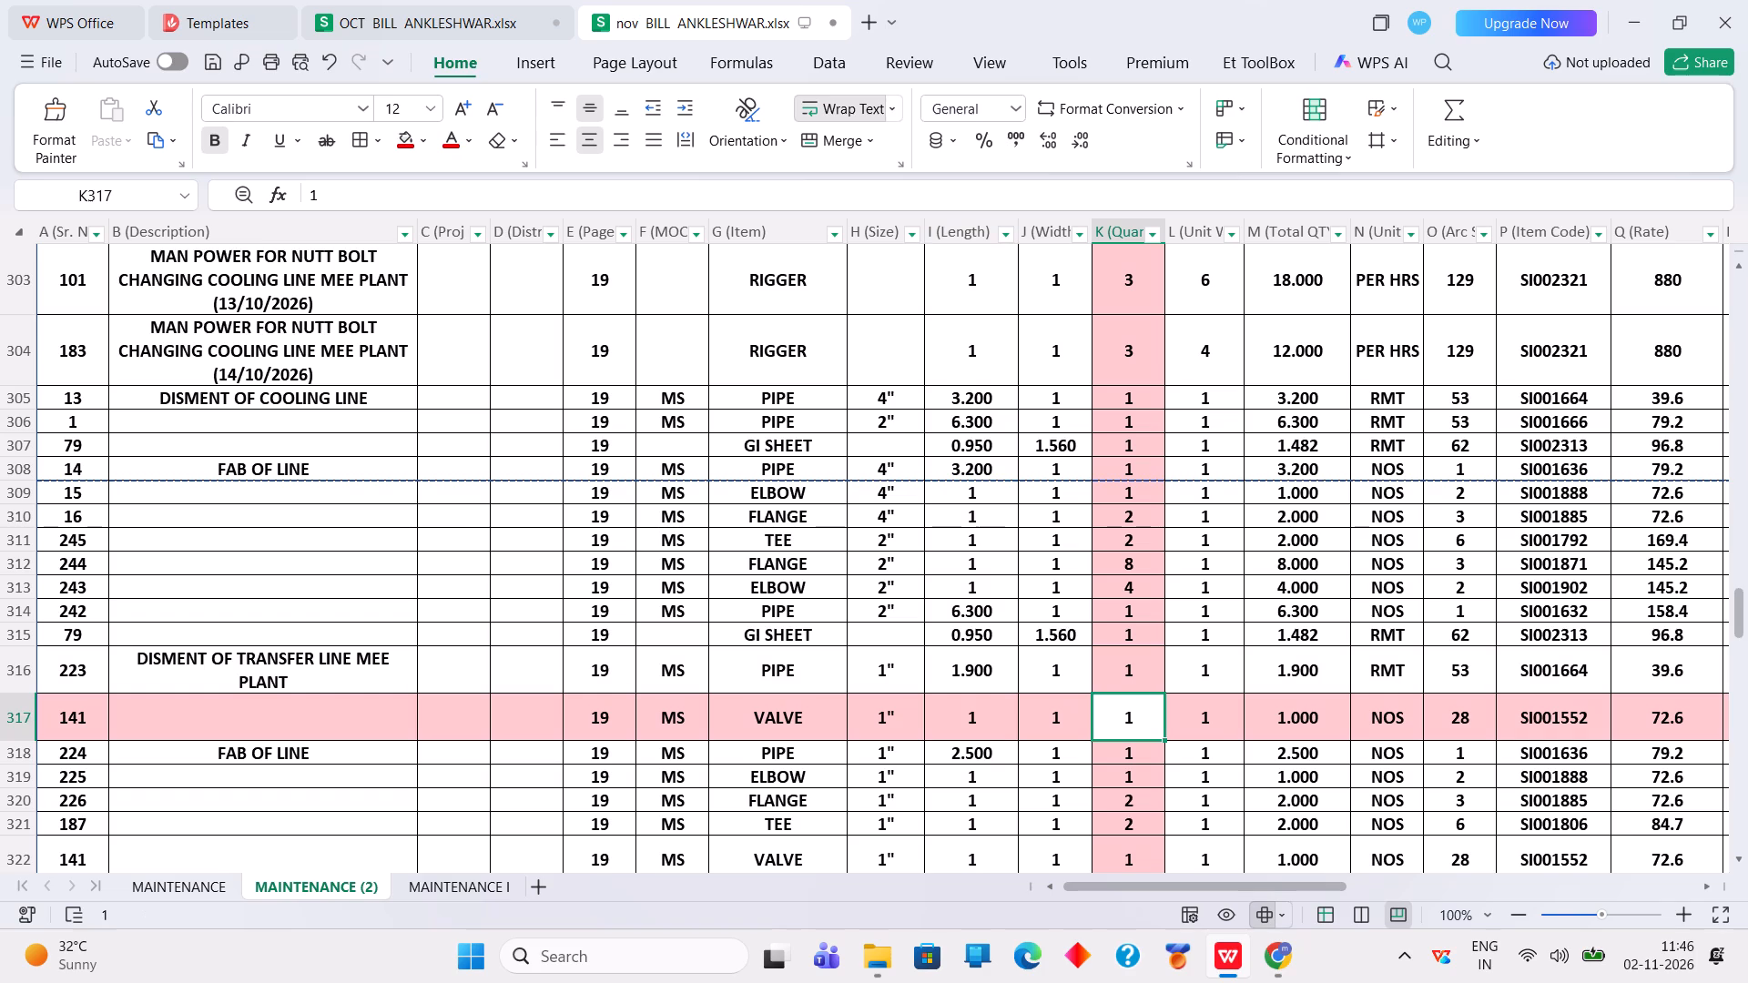
pyautogui.press('4')
pyautogui.press('Return')
# Set the length of the 1" FAB OF LINE pipe in row 318 to 1.9.
pyautogui.click(966, 751)
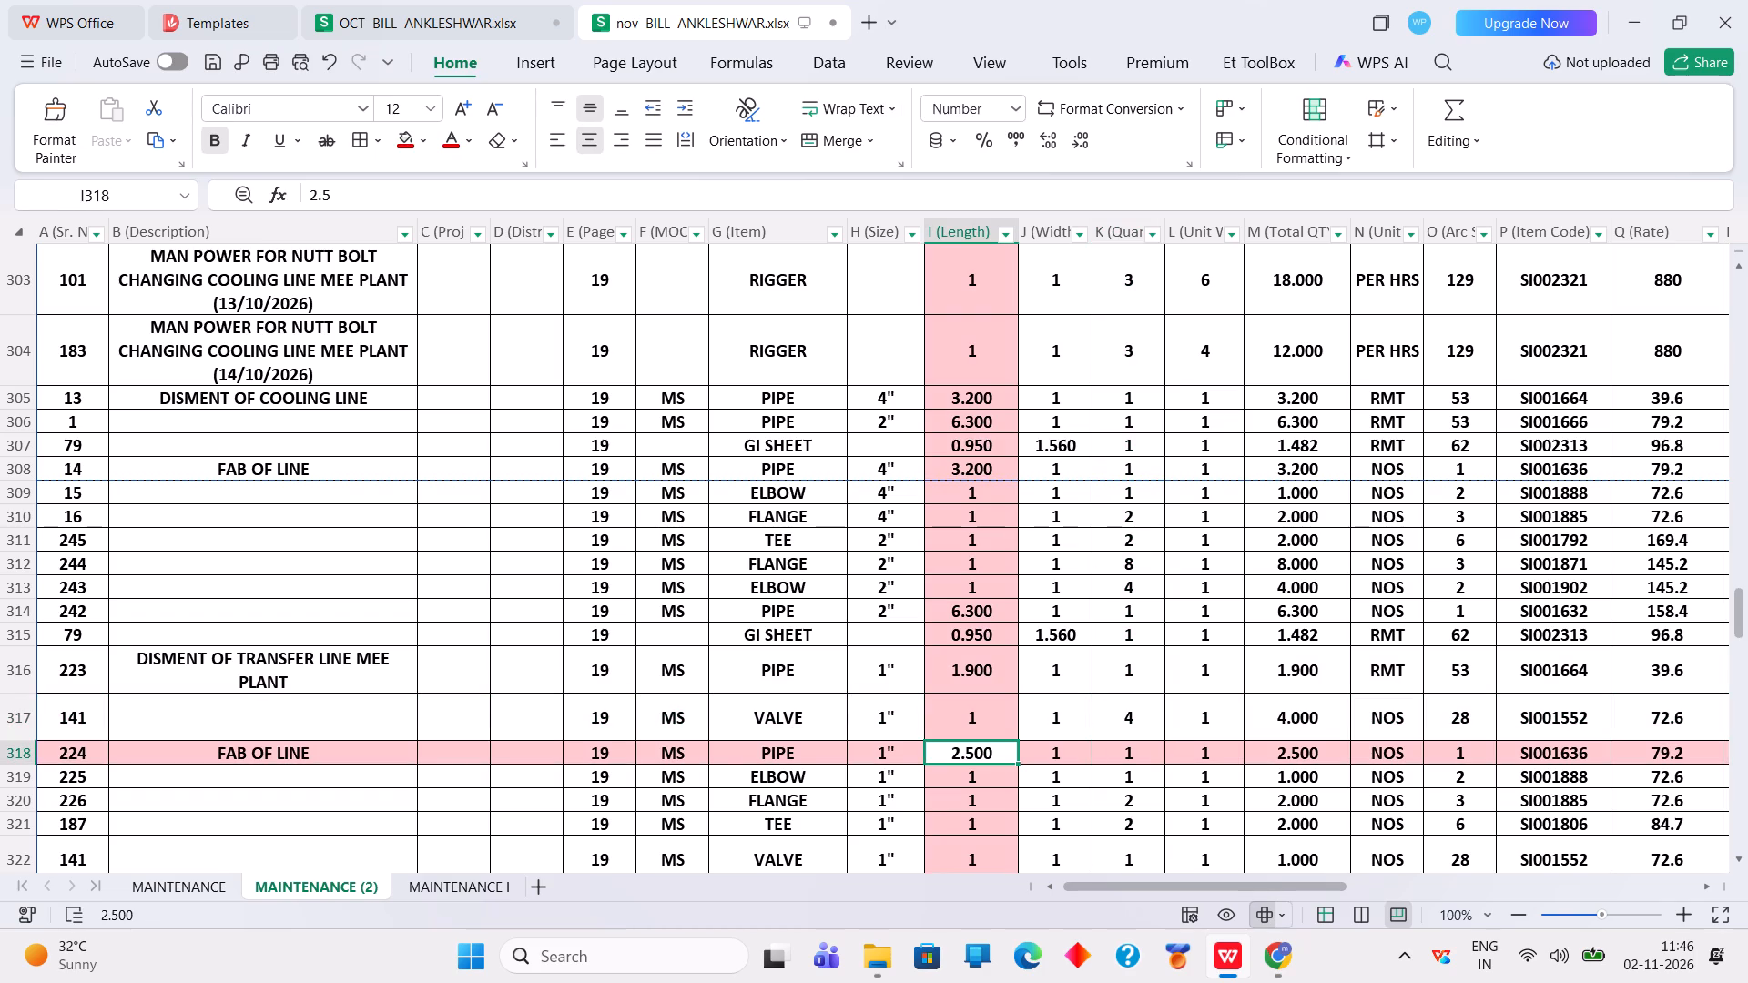
pyautogui.write('1.9')
pyautogui.press('Return')
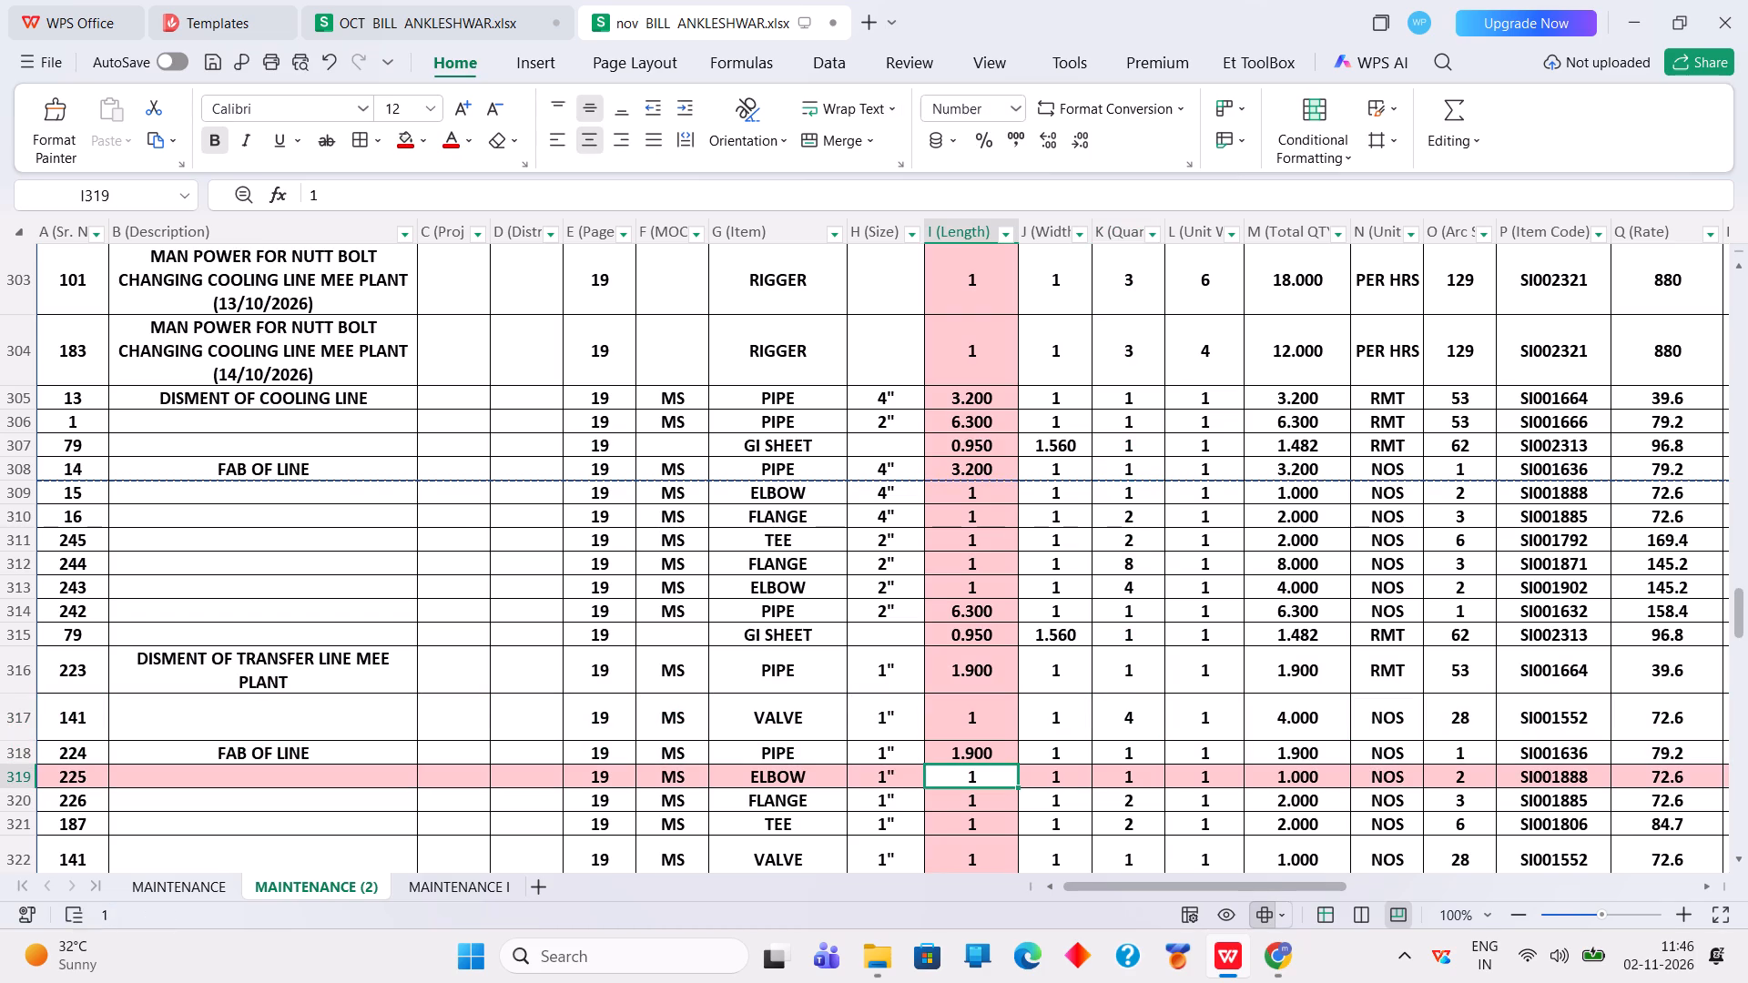
# Set the quantities in rows 319 to 323 to 2 for elbow, 8 for flange, 2 for tee, 4 for valve and 20 for BOLT CUTTING.
pyautogui.click(1126, 784)
pyautogui.press('2')
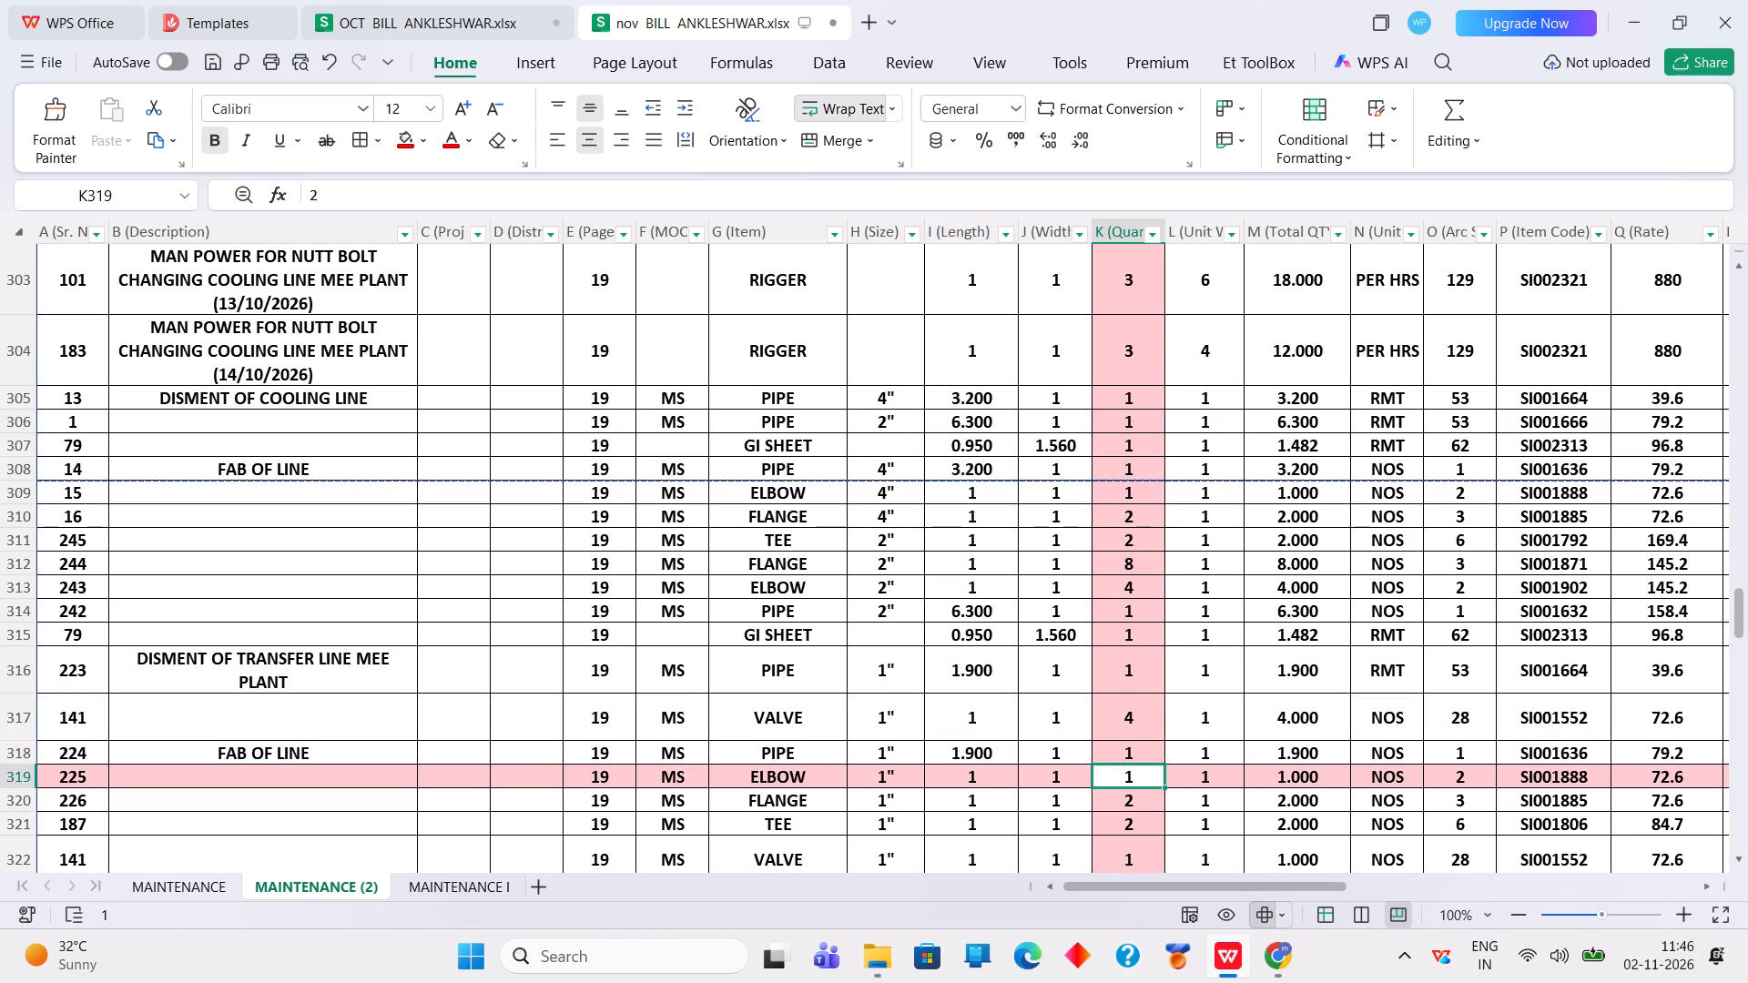
pyautogui.press('Return')
pyautogui.press('8')
pyautogui.press('Return')
pyautogui.press('2')
pyautogui.press('Return')
pyautogui.press('4')
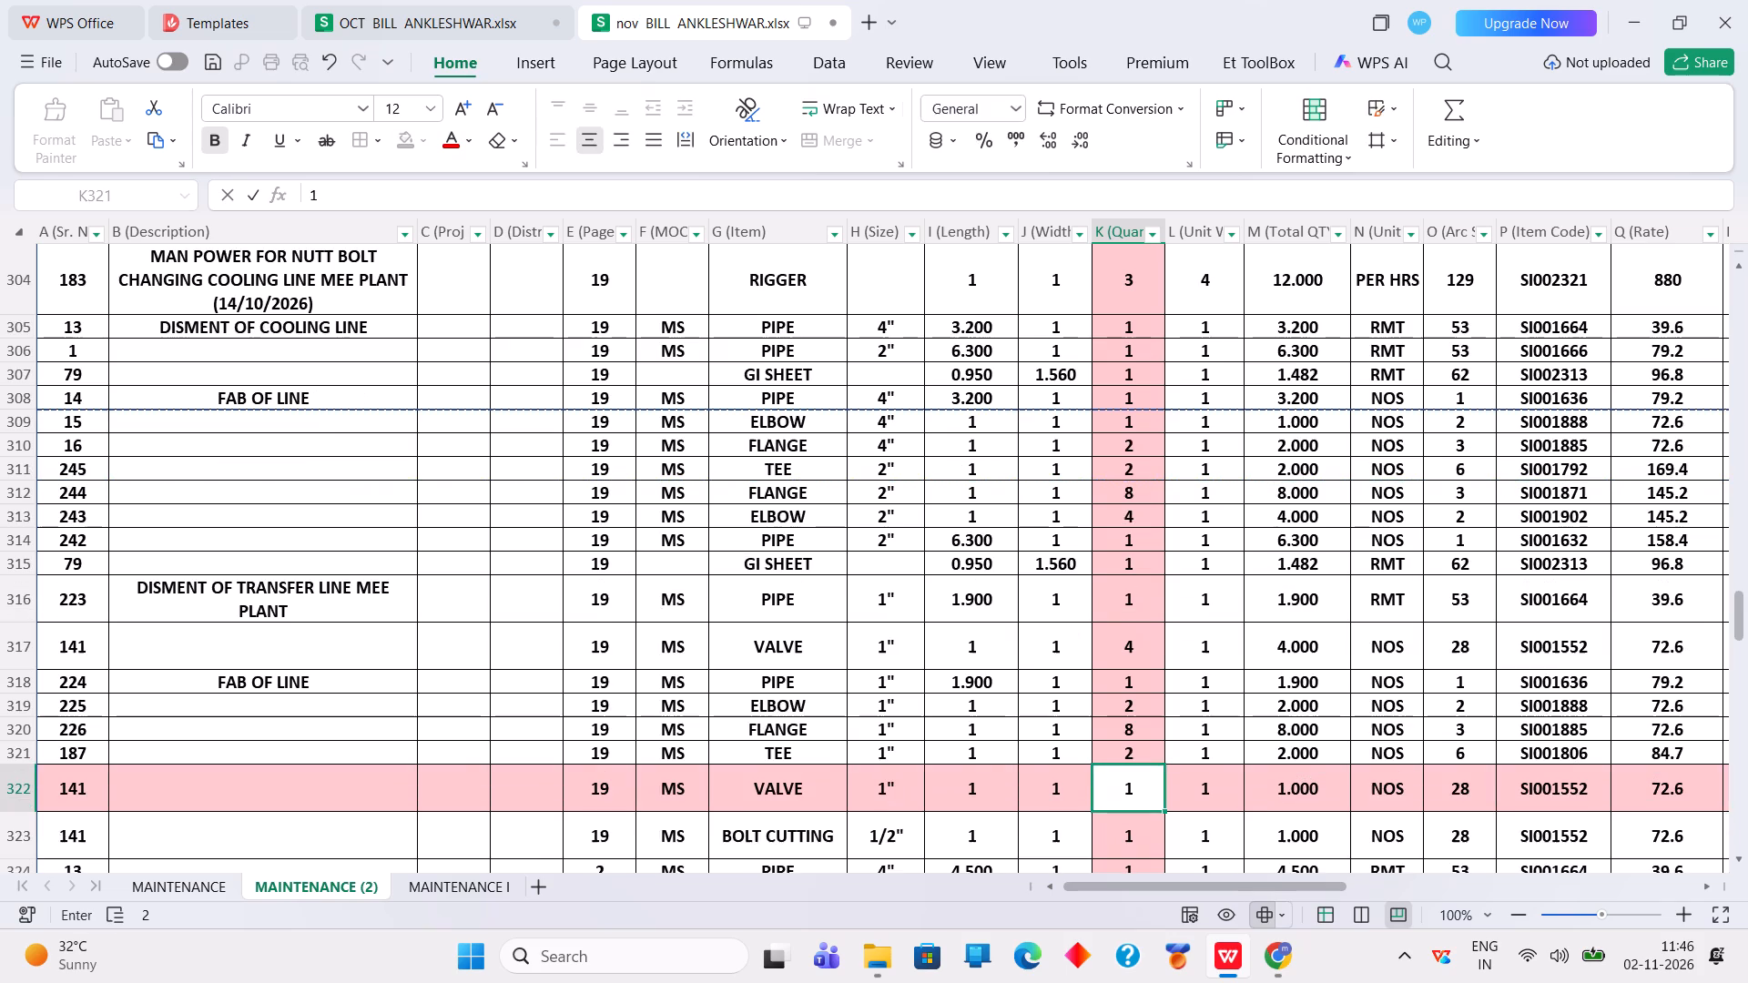
pyautogui.press('Return')
pyautogui.write('20')
pyautogui.press('Return')
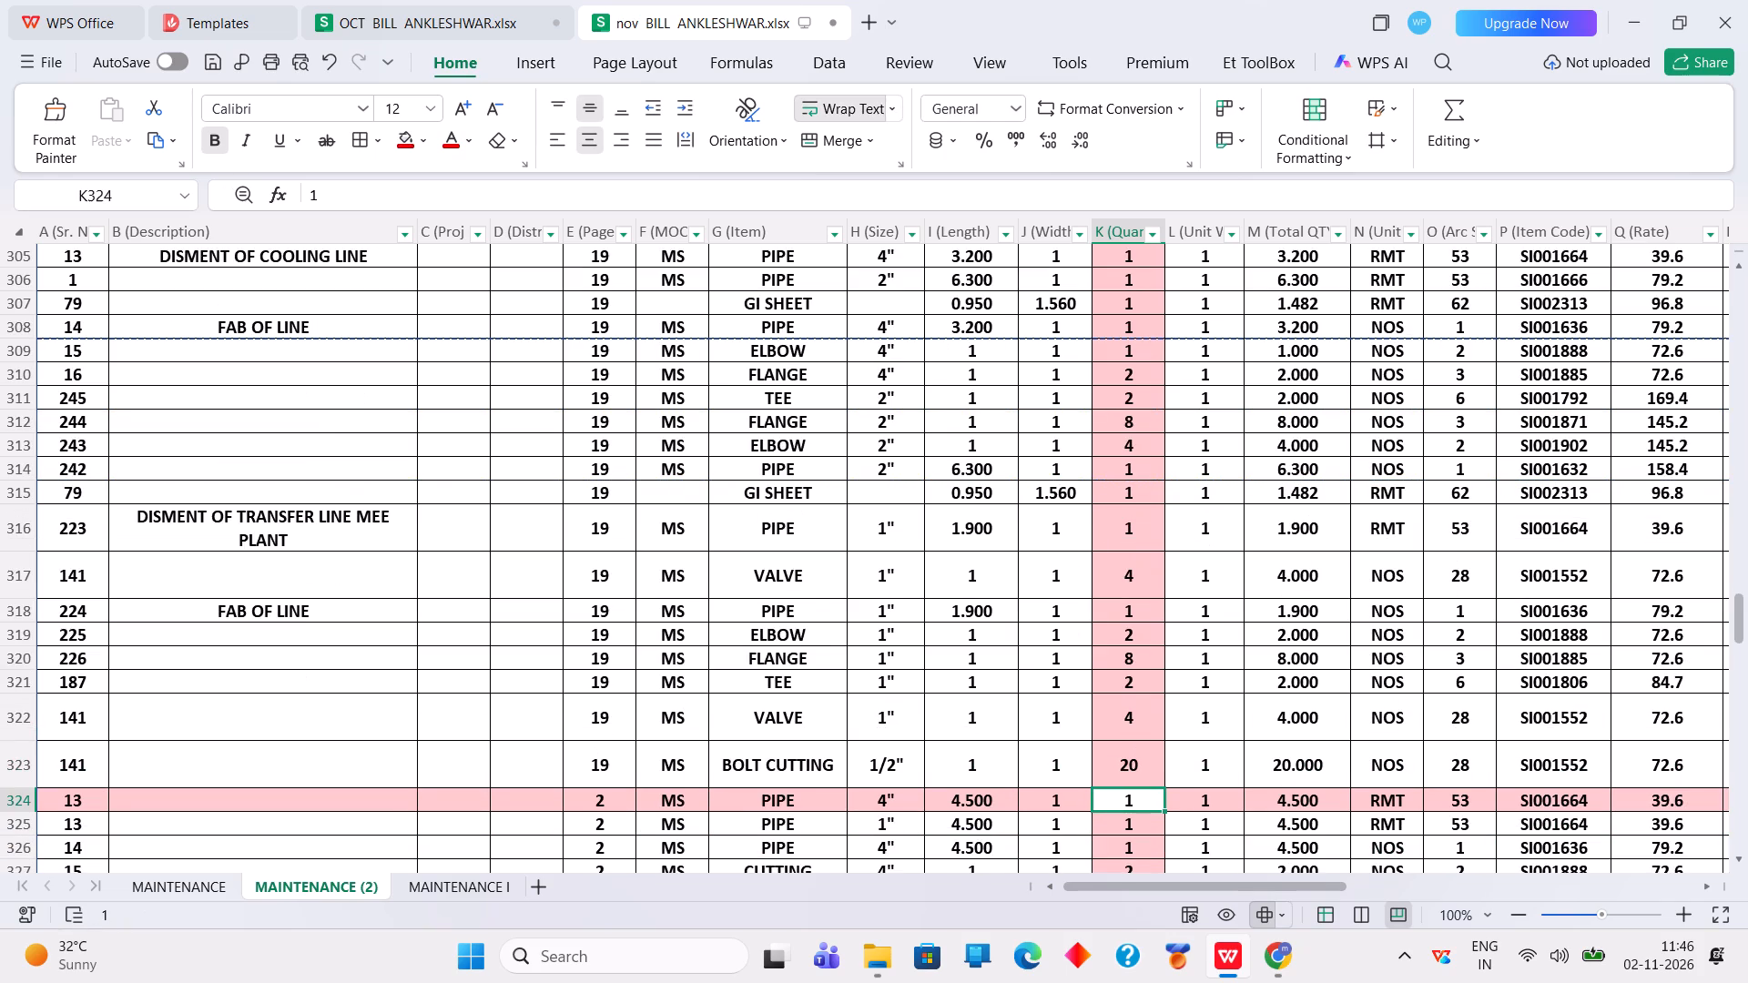
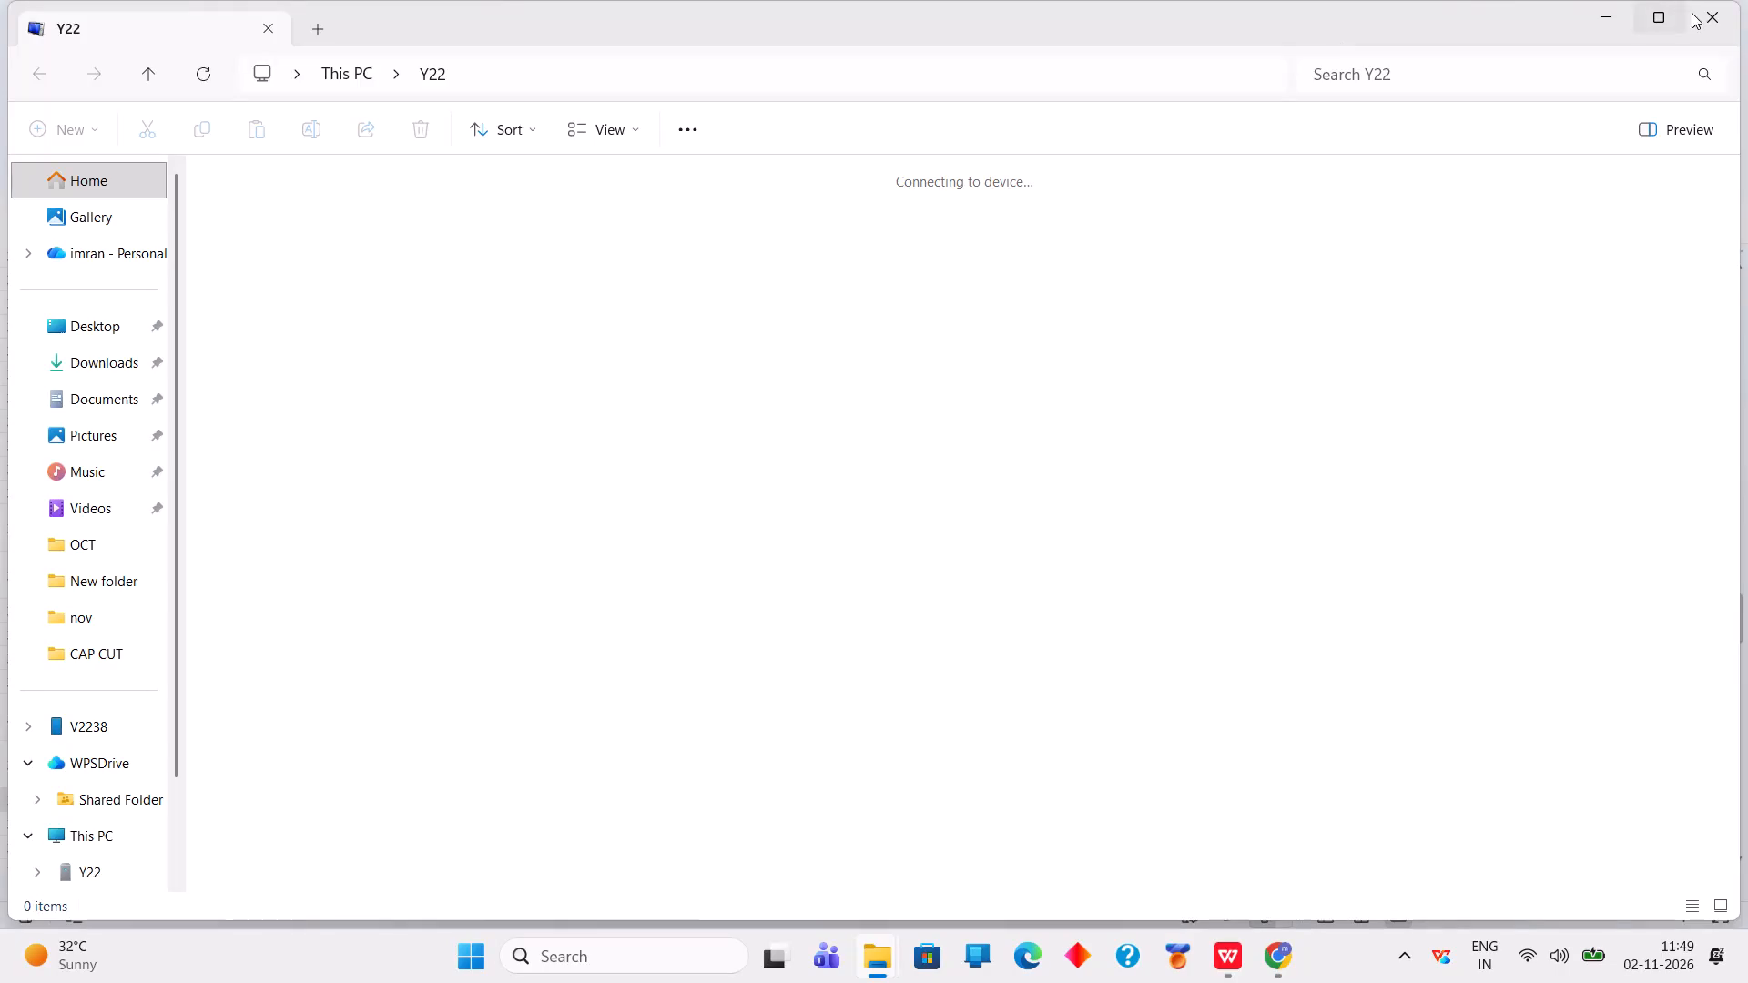
# Close the Y22 device folder window and return to the November bill's MAINTENANCE (2) sheet, selecting the item cell in row 326.
pyautogui.click(1701, 15)
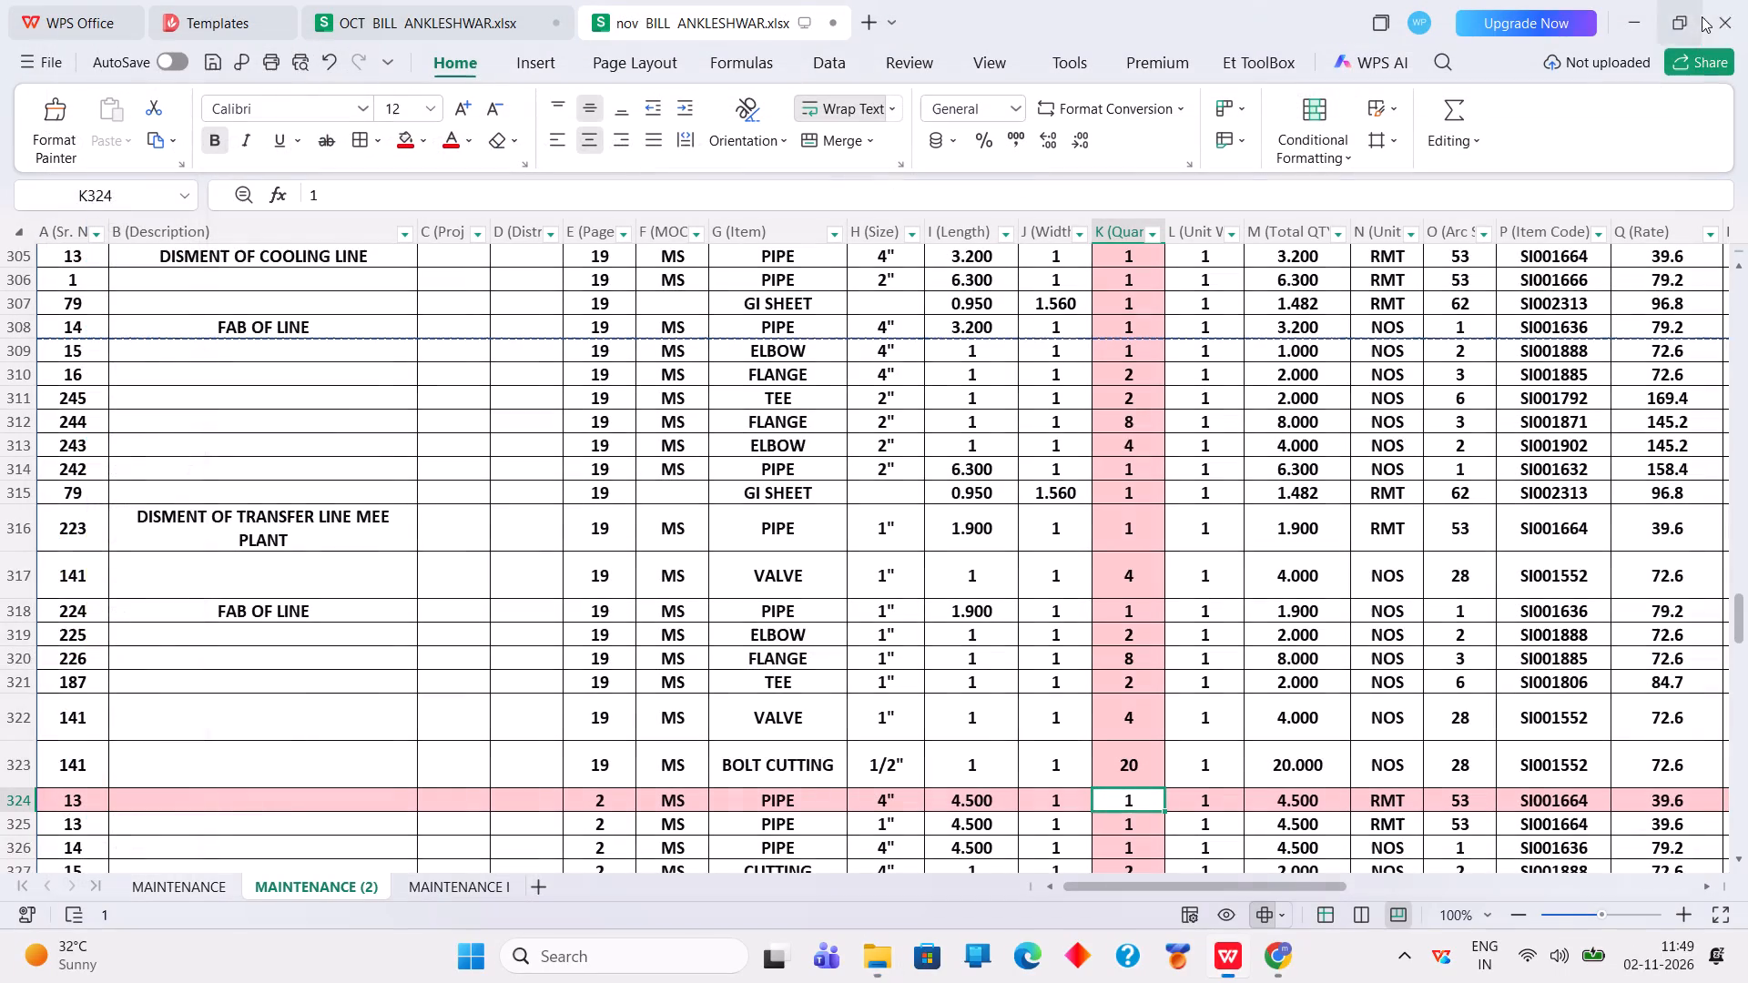
pyautogui.click(714, 836)
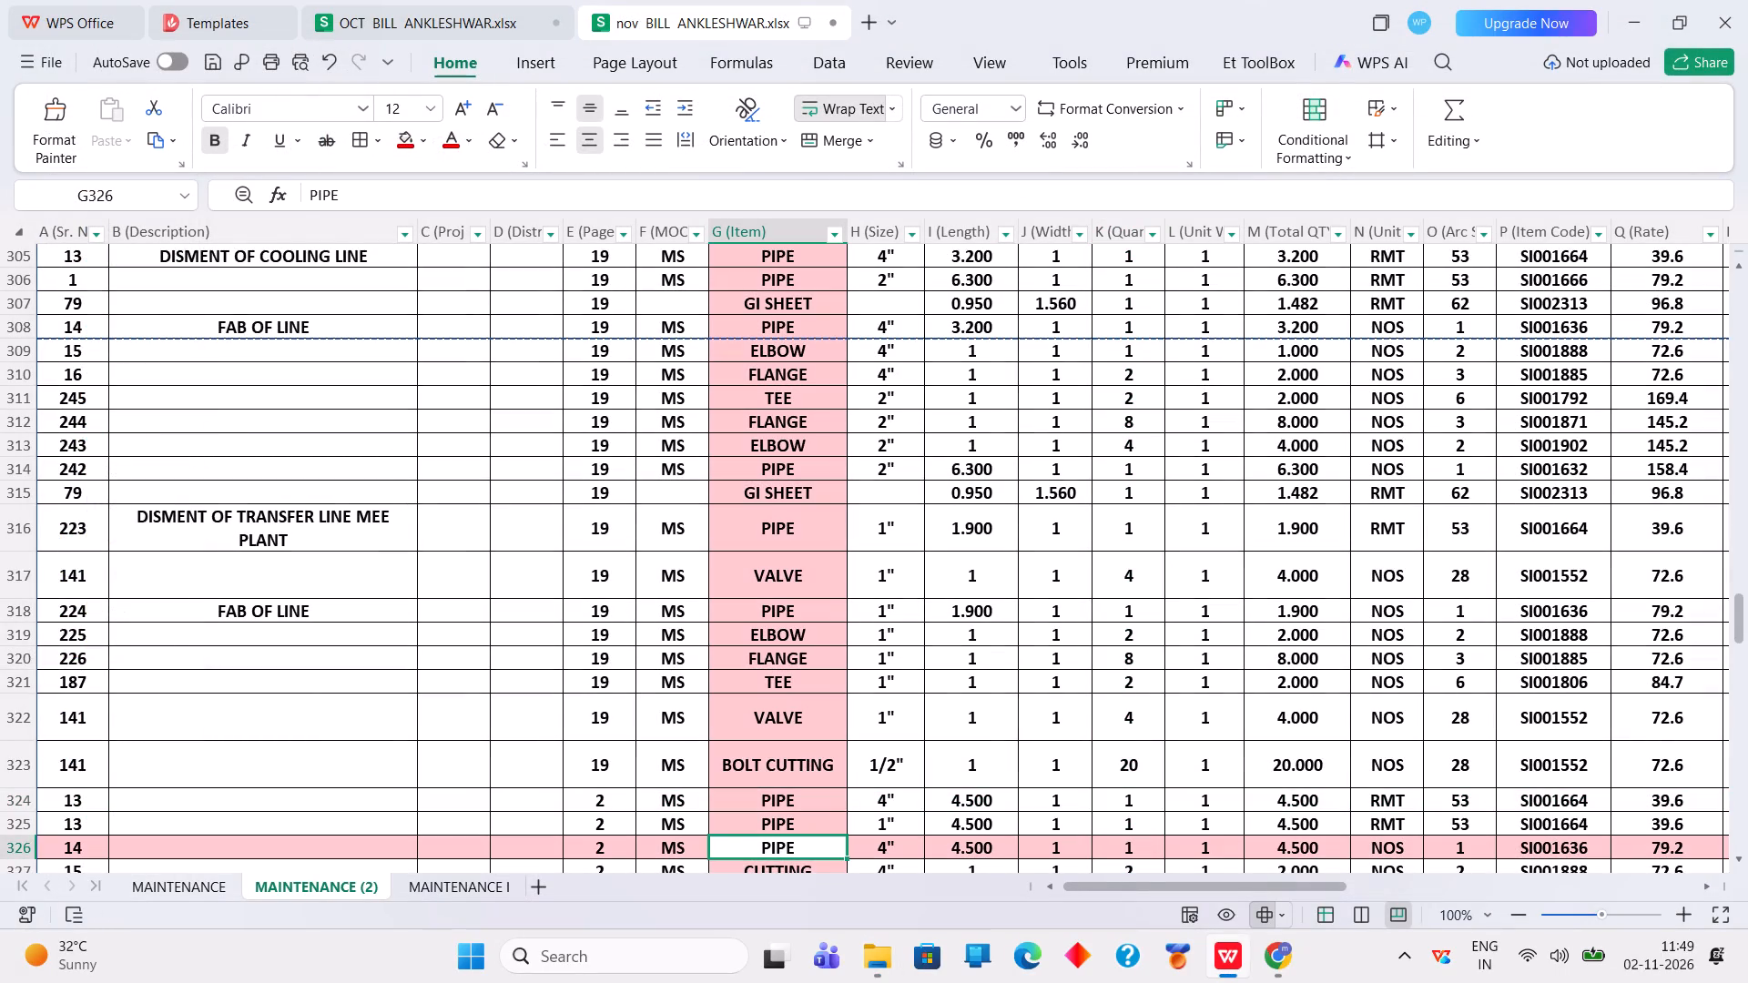
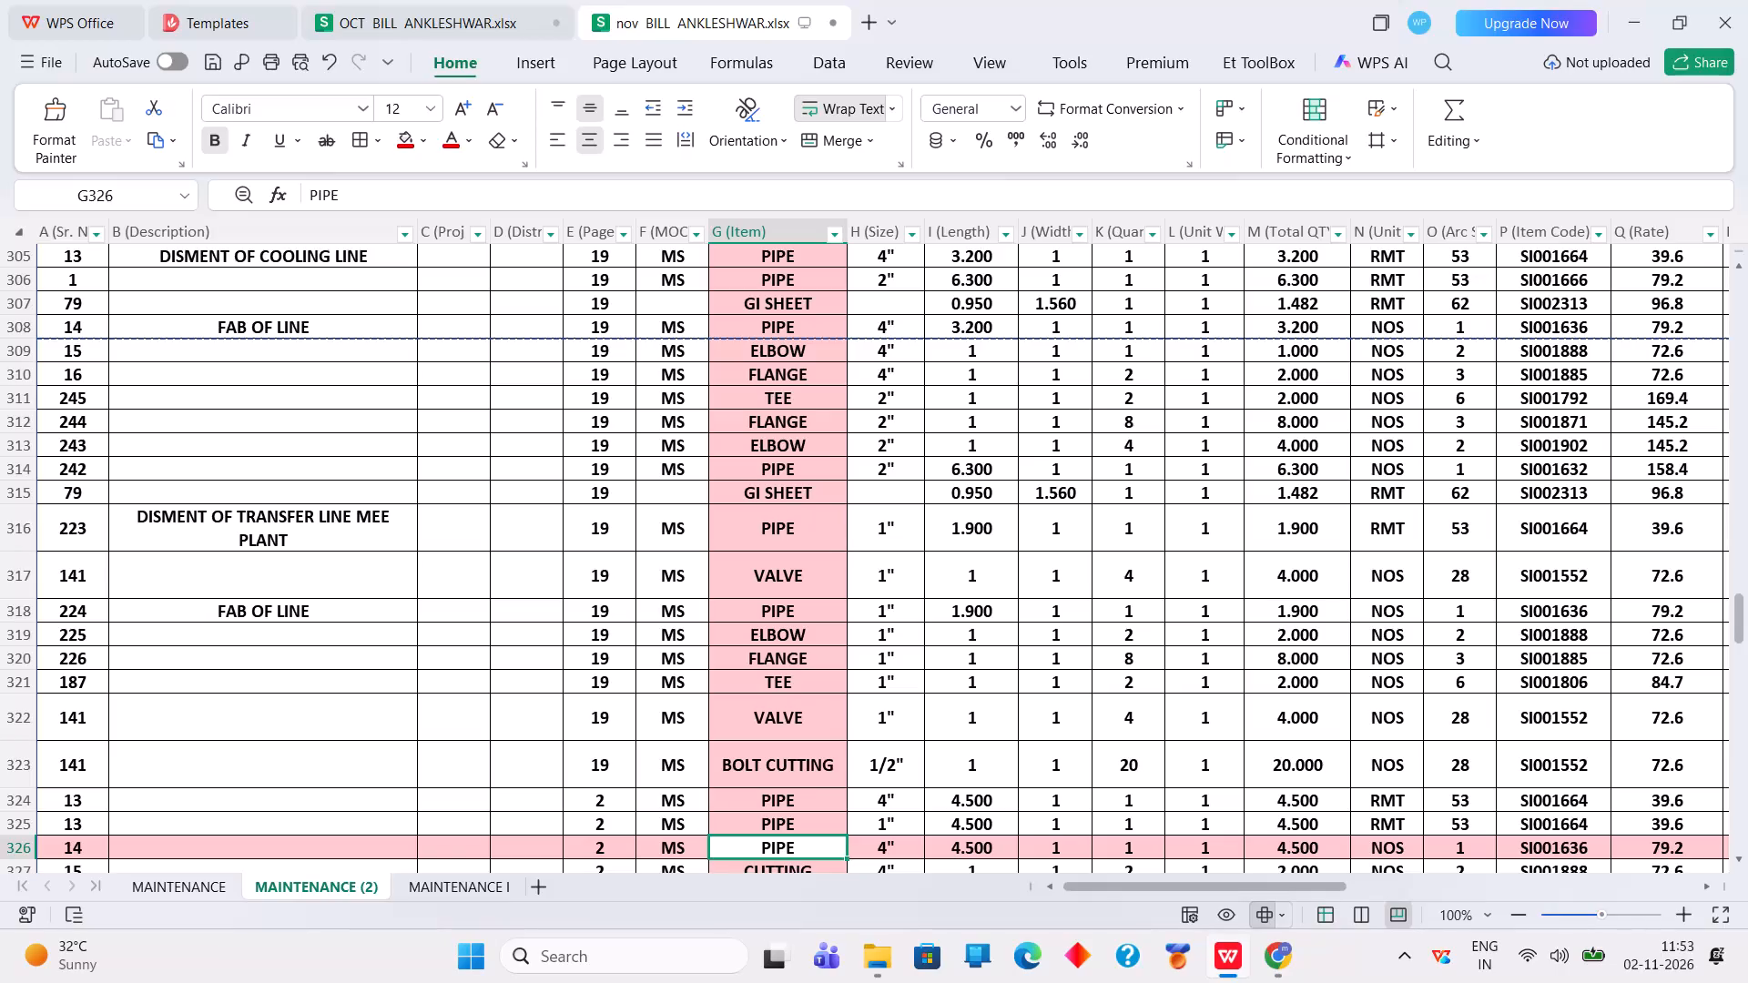
# Close the spreadsheet program window holding the October and November Ankleshwar bill workbooks.
pyautogui.click(1711, 35)
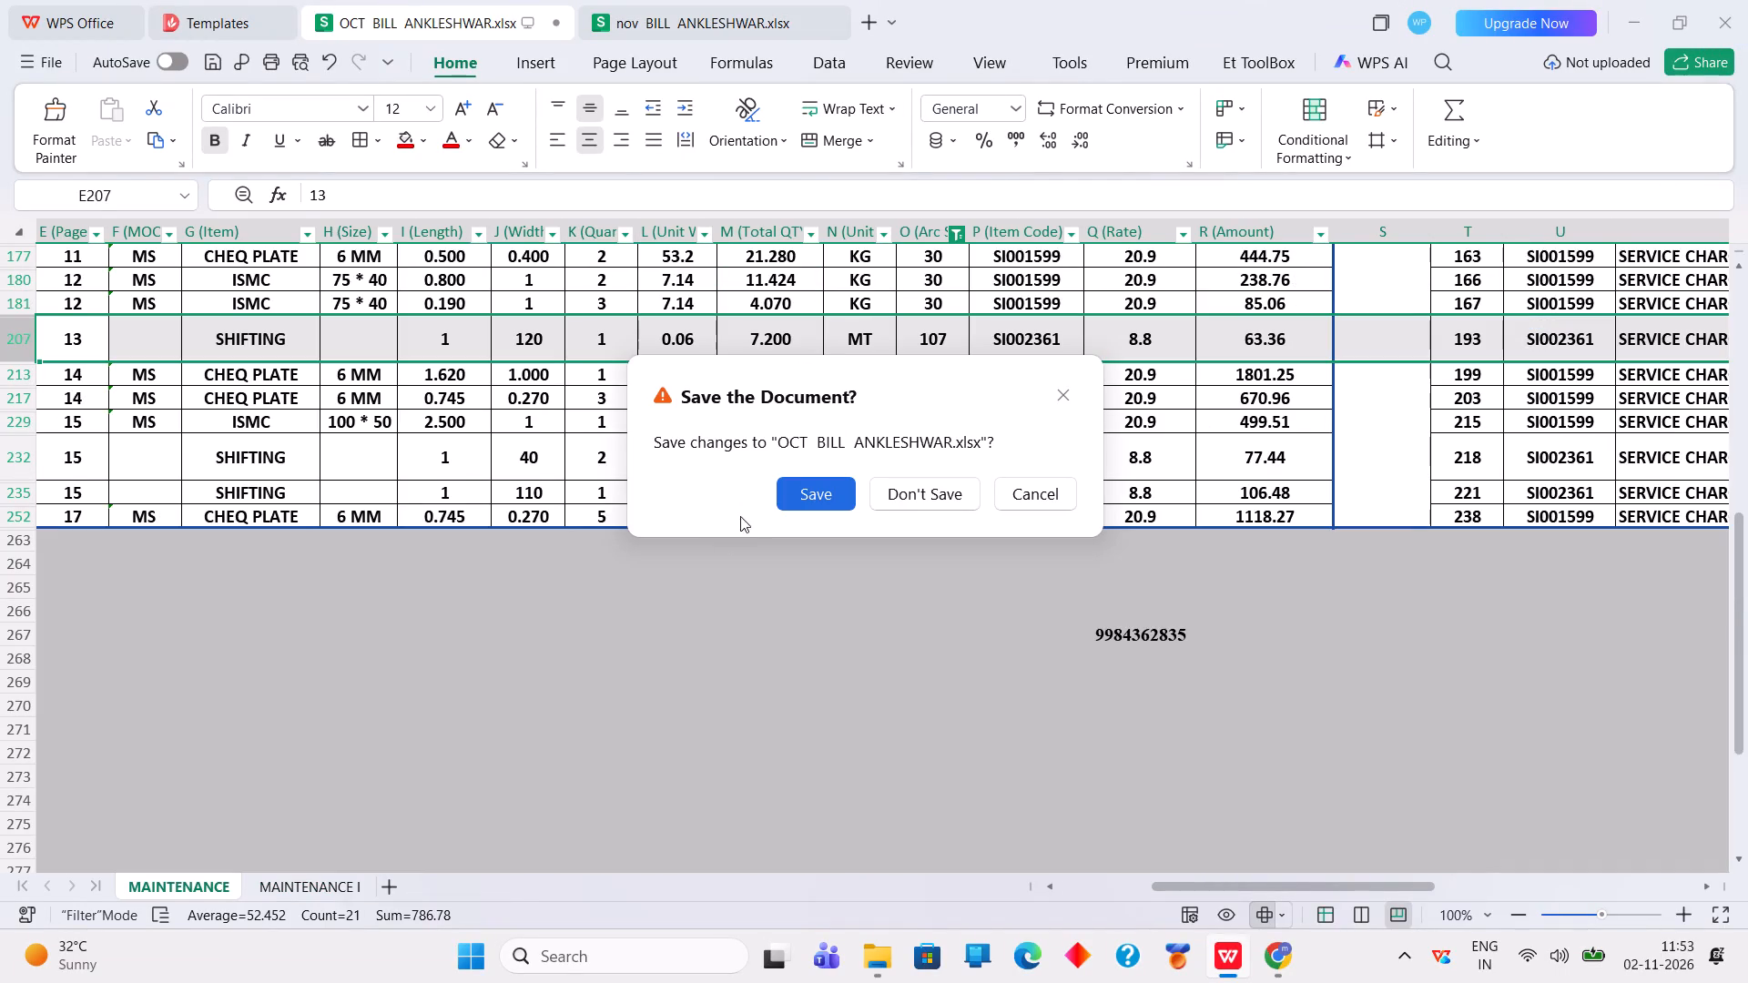